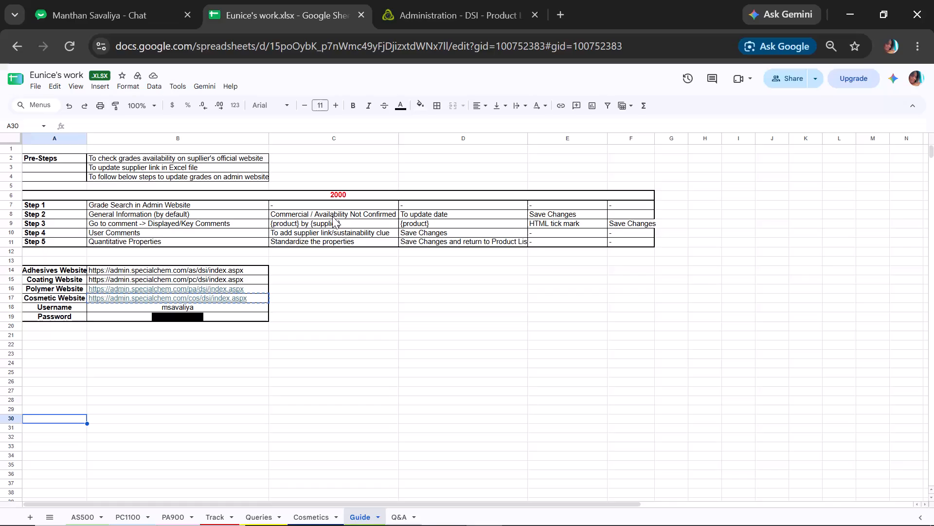
Copy the "{product} by {supplier}" template text from the Step 3 row of the Guide sheet.
click(304, 221)
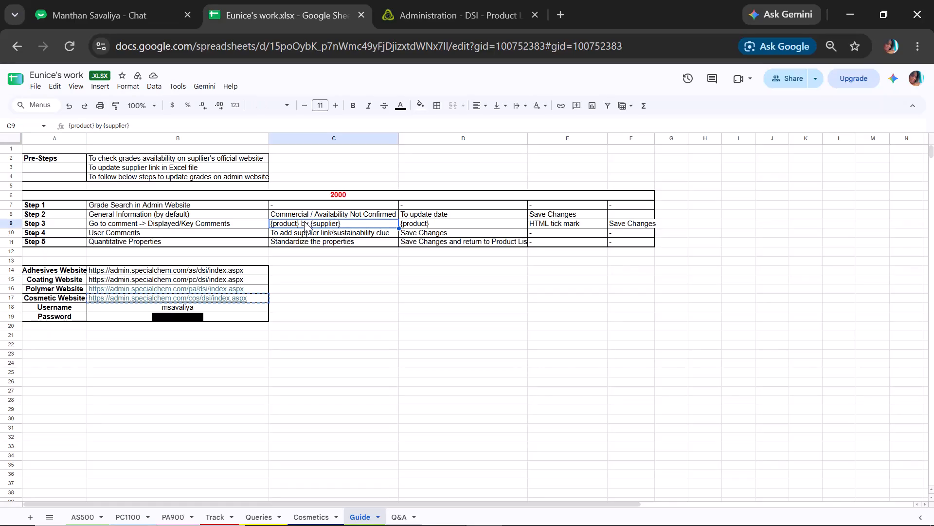
key(ctrl+c)
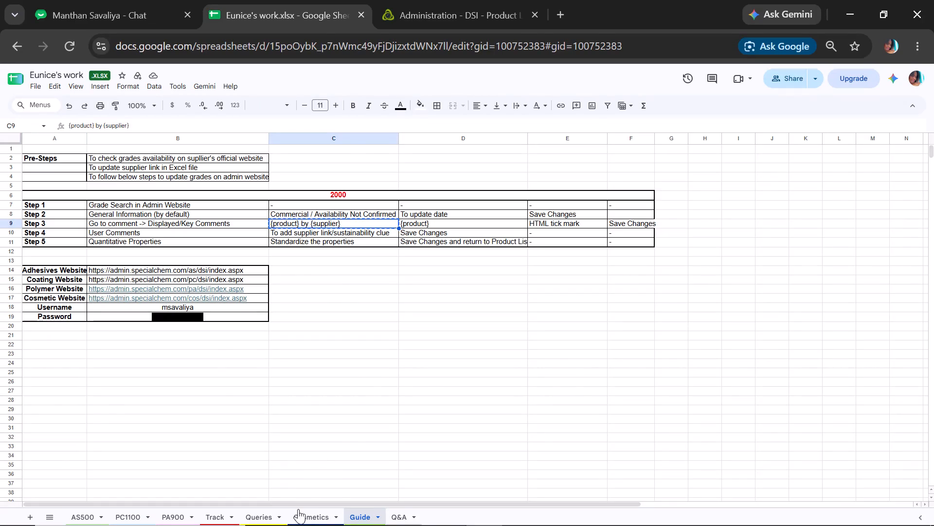
Look through the filtered grades on the Cosmetics sheet, checking which Chemir and CHEMLAND rows lack a date of admin update.
click(303, 512)
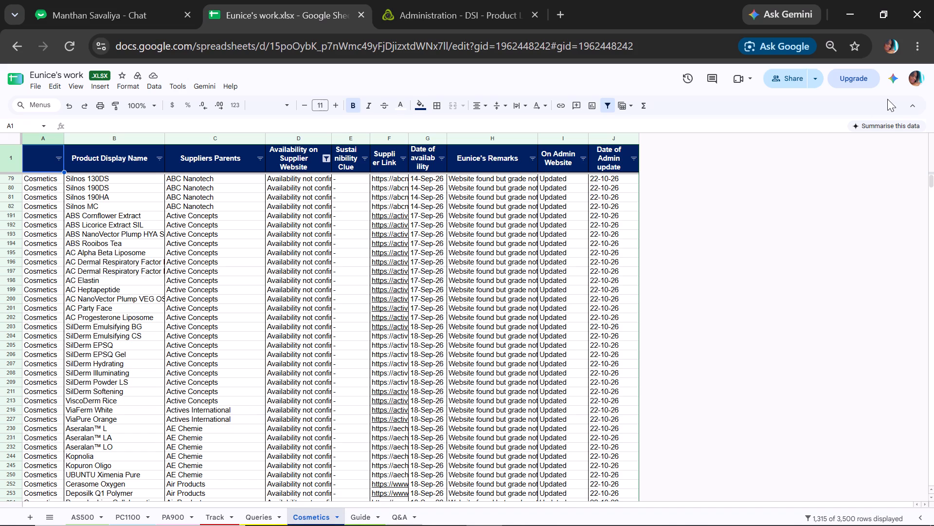
click(933, 184)
drag(931, 180, 917, 334)
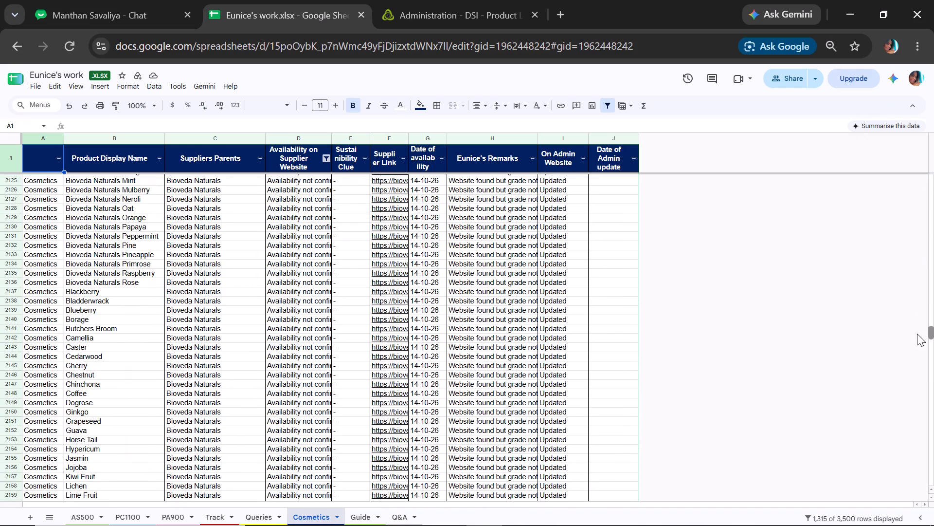
drag(917, 334, 913, 471)
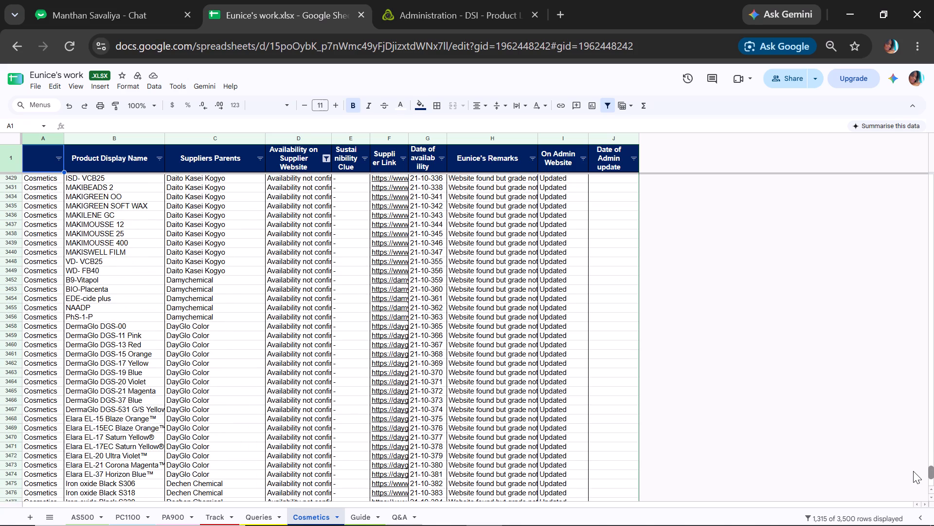
drag(913, 471, 926, 439)
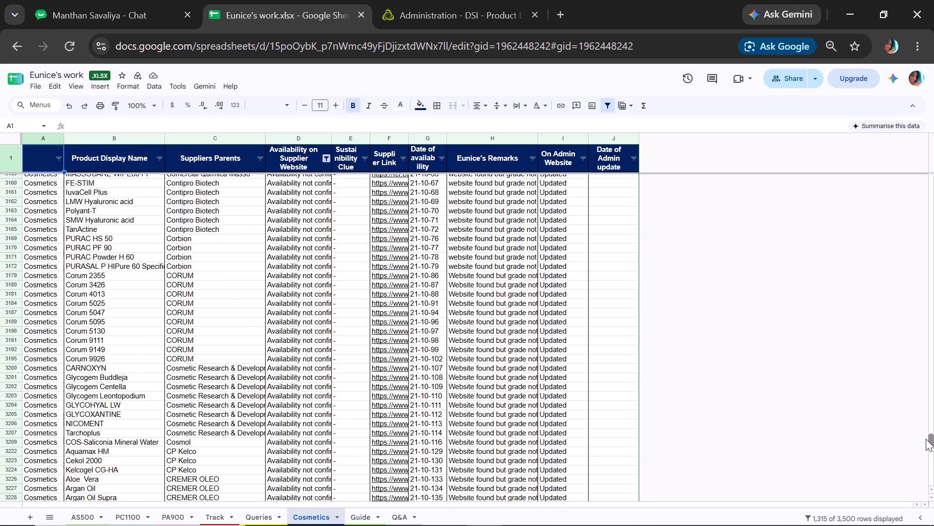
drag(926, 439, 913, 379)
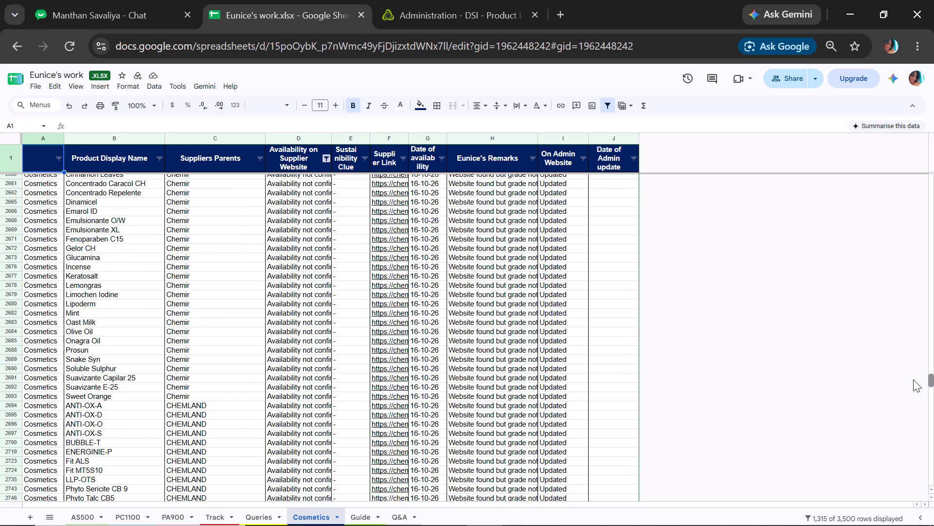
drag(913, 379, 913, 379)
drag(913, 379, 913, 378)
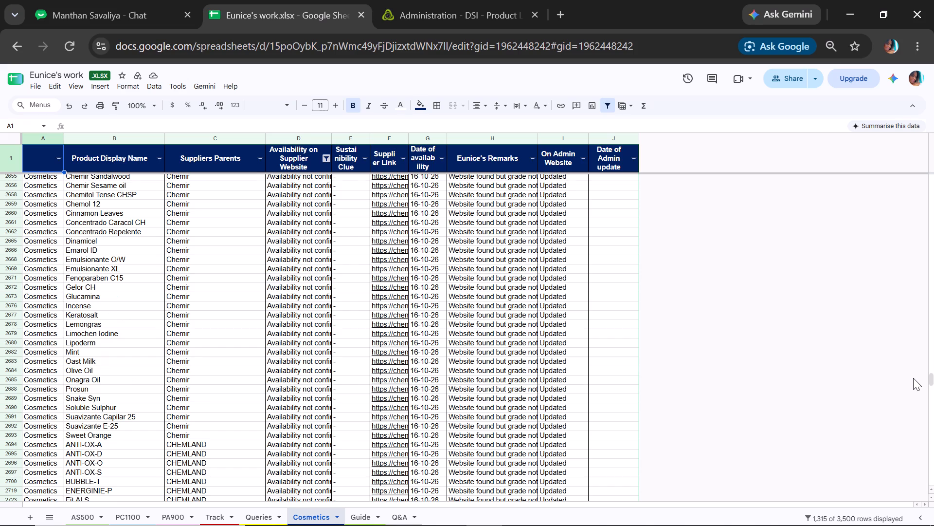
click(121, 268)
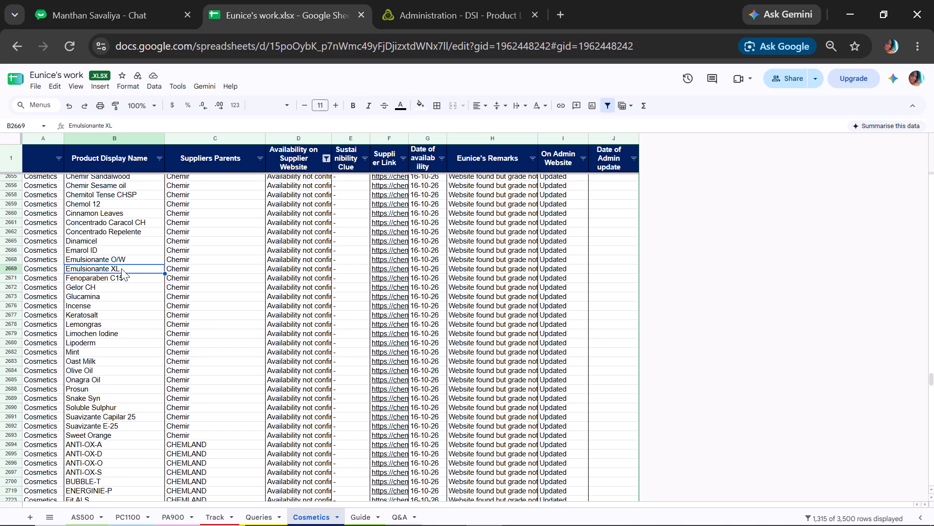
key(Down)
key(Down)
key(Down)
key(Down)
key(Down)
key(Down)
key(Down)
key(Down)
key(Down)
key(Down)
key(Down)
key(Down)
key(Down)
key(Down)
key(Down)
key(Down)
key(Down)
key(Down)
key(Down)
key(Down)
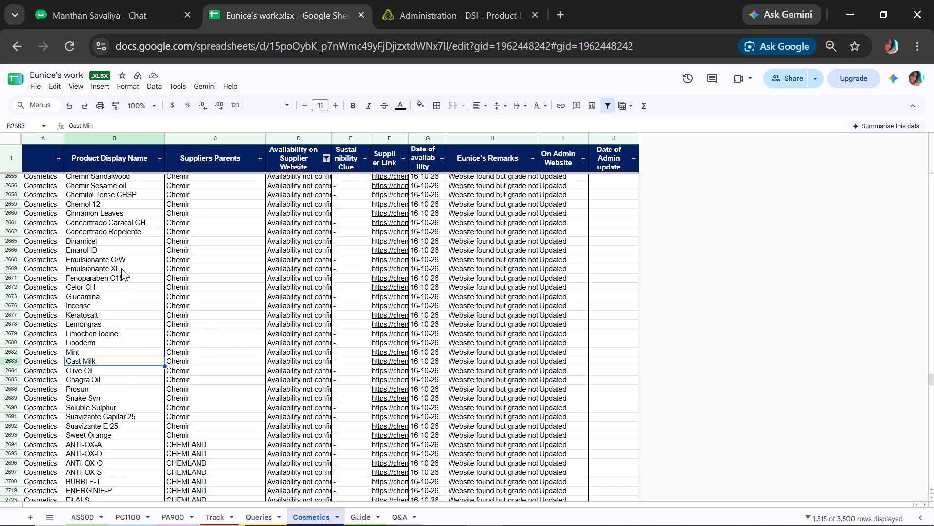
key(Down)
key(Down)
key(Down)
key(Down)
key(Down)
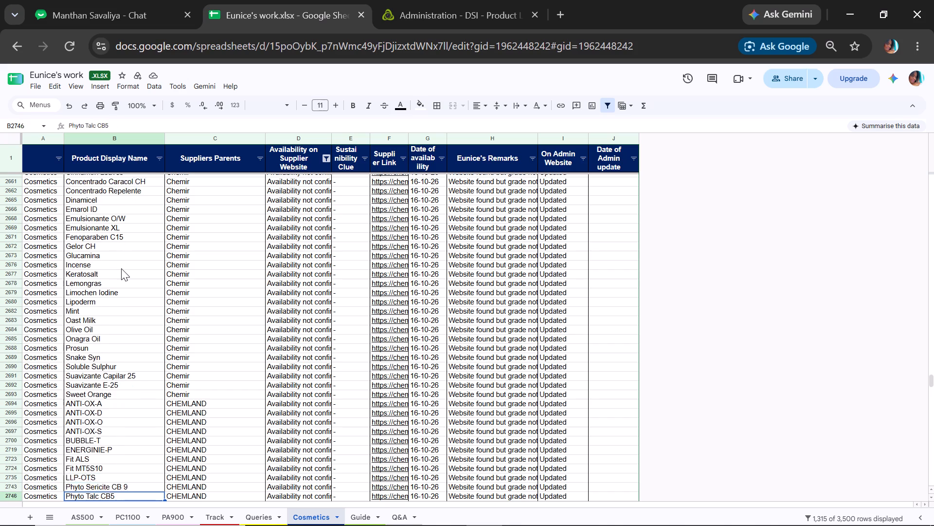
key(Down)
key(Down)
key(Down)
key(Down)
key(Down)
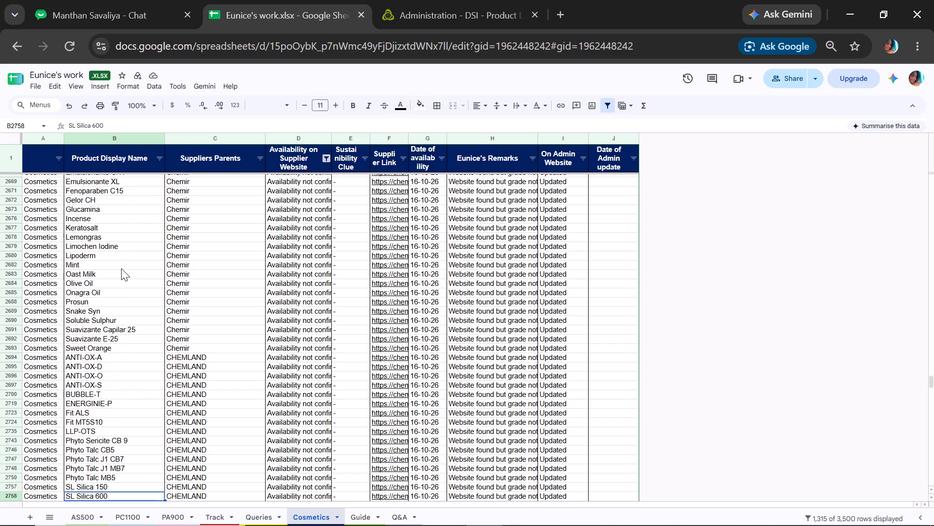
Search the SpecialChem admin site for the Chemir grade Emulsionante O/W, open its record for editing and close the duplicate tab.
click(143, 184)
key(Up)
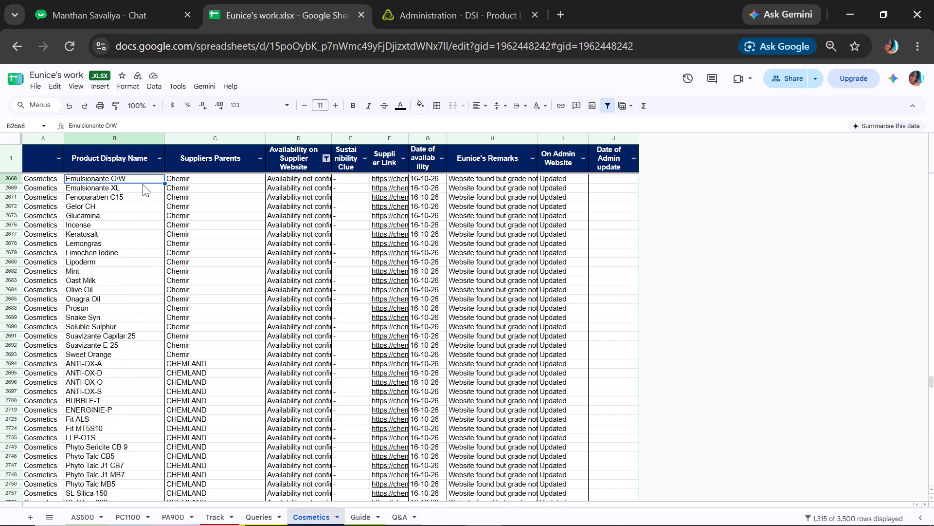
key(ctrl+c)
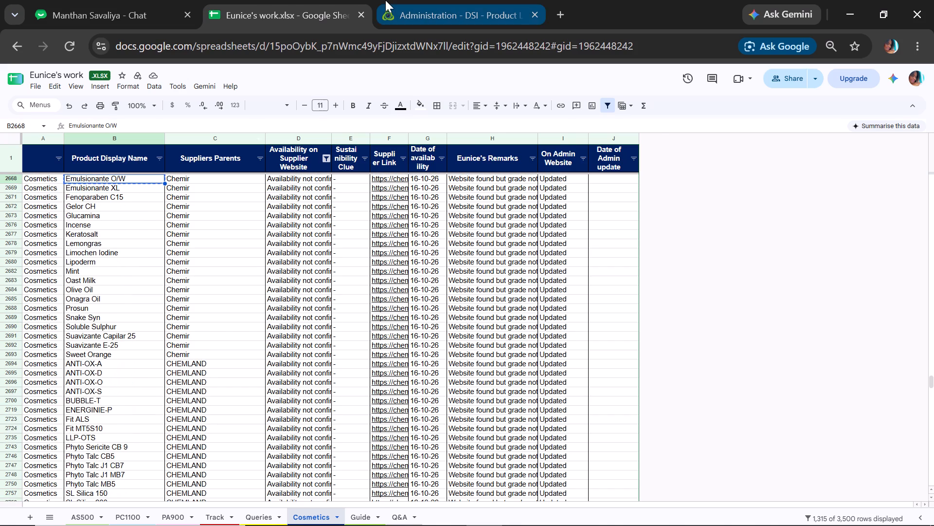
click(385, 0)
click(272, 392)
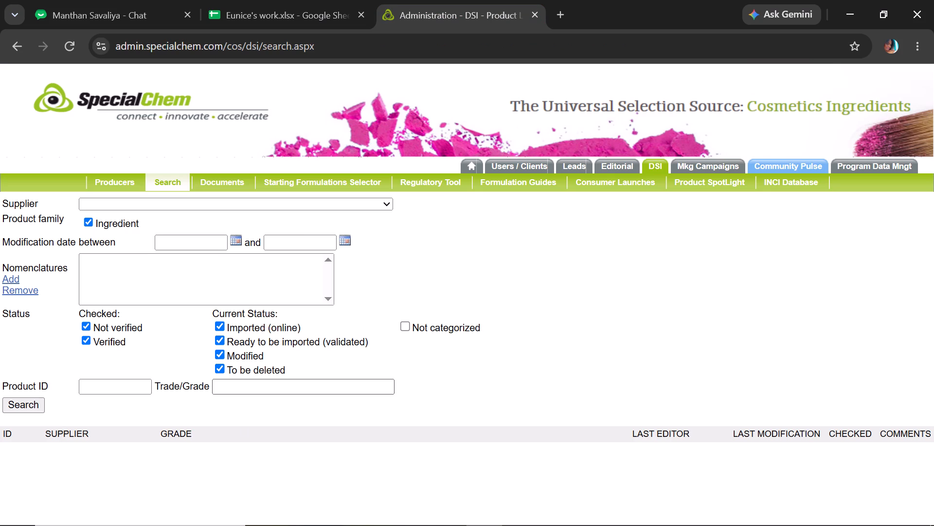
key(ctrl+v)
click(32, 408)
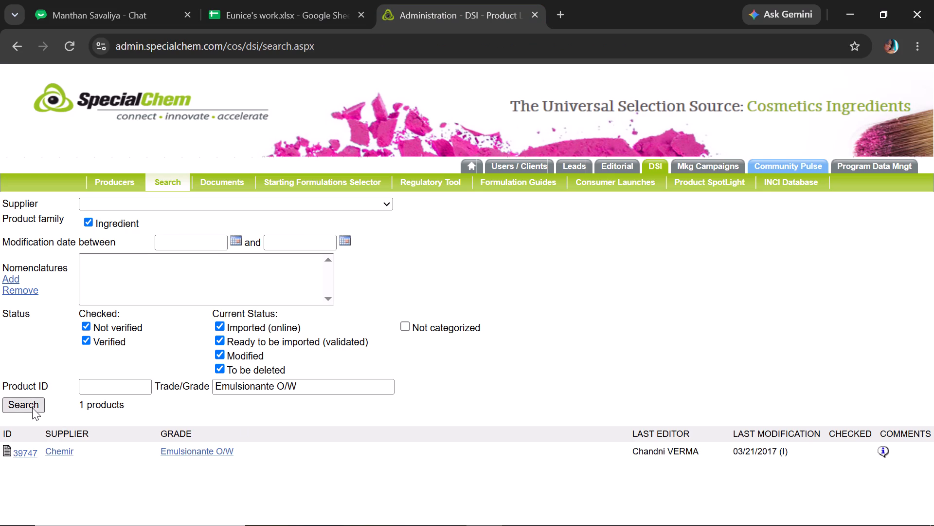
click(185, 449)
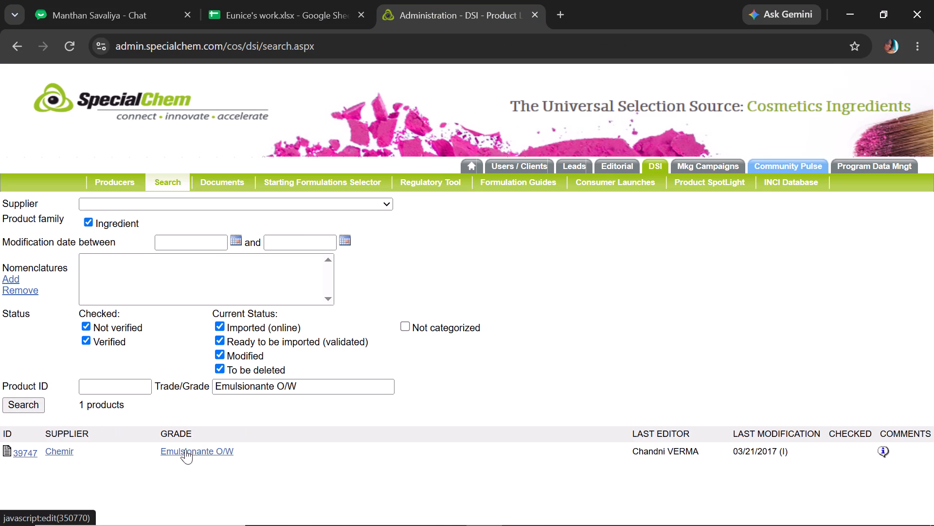
click(195, 450)
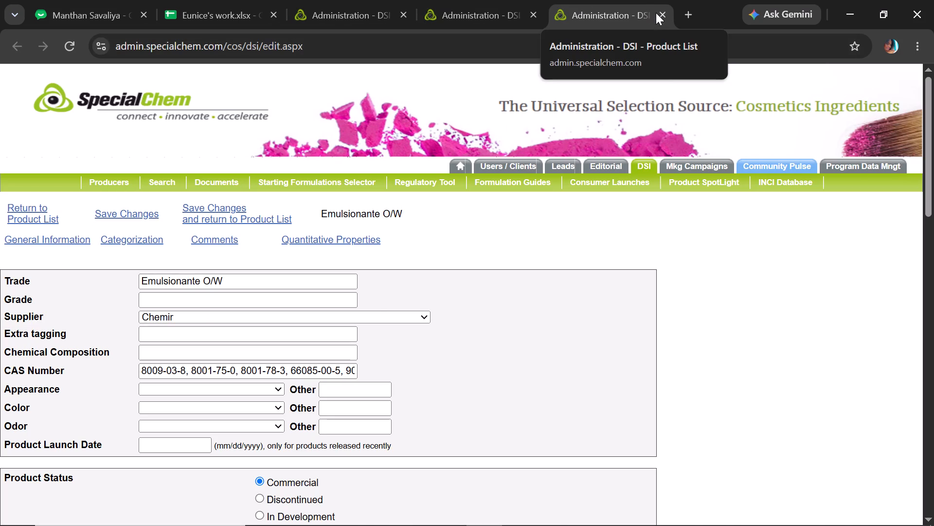
click(538, 12)
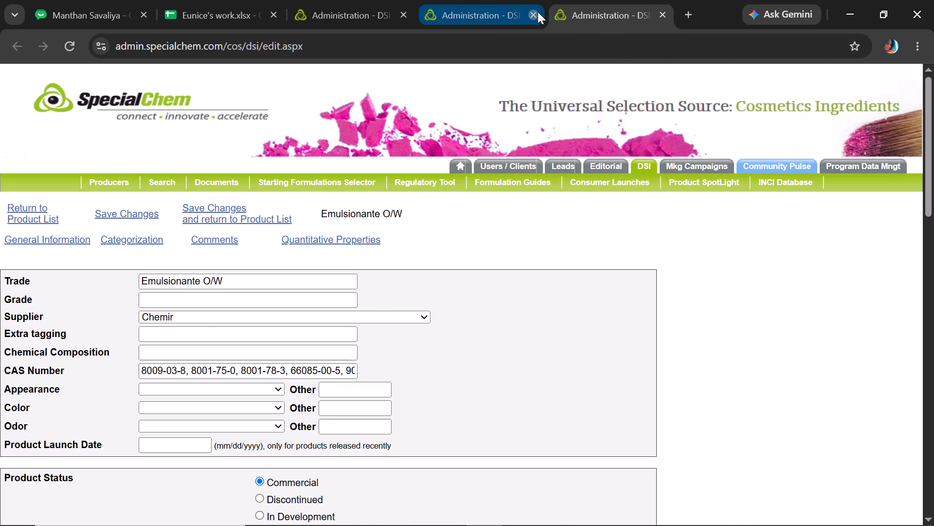
Set the product status of Emulsionante O/W to Availability Not Confirmed and save the changes.
drag(933, 195, 932, 211)
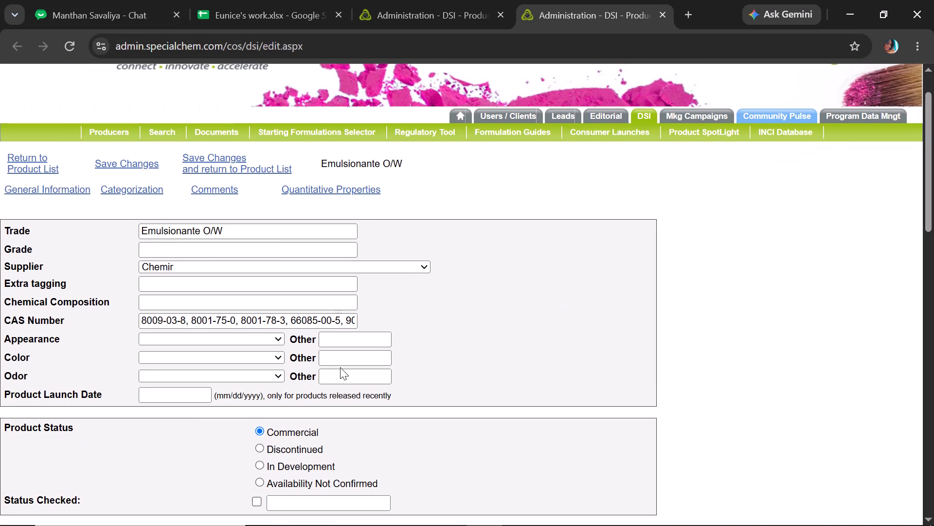
click(259, 481)
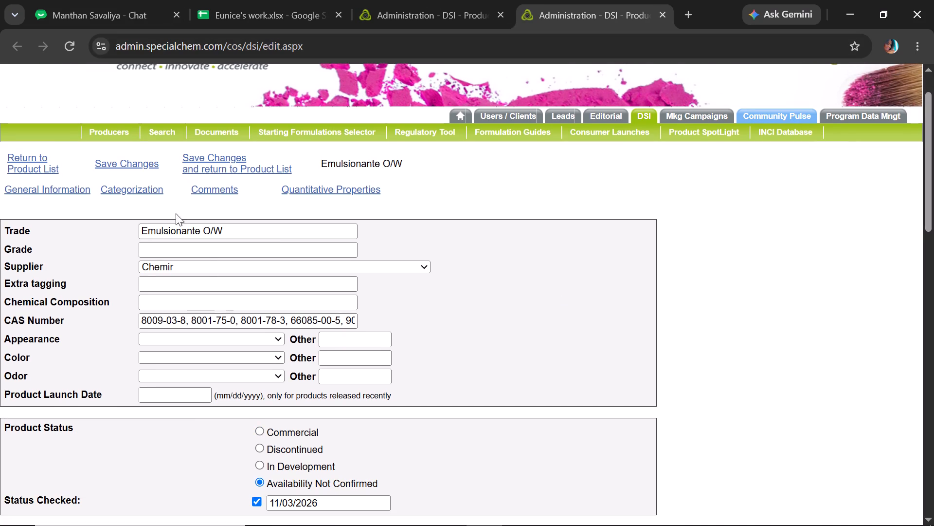
click(119, 162)
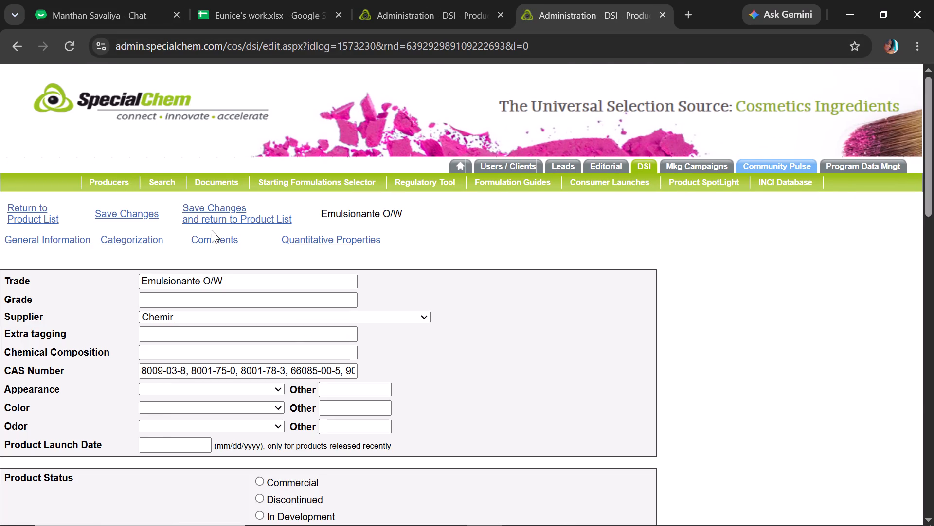
In the product's displayed/key comments, replace "Emulsionante O/W by Chemir" with the Guide sheet's template text "{product} by {supplier}".
drag(933, 154, 933, 182)
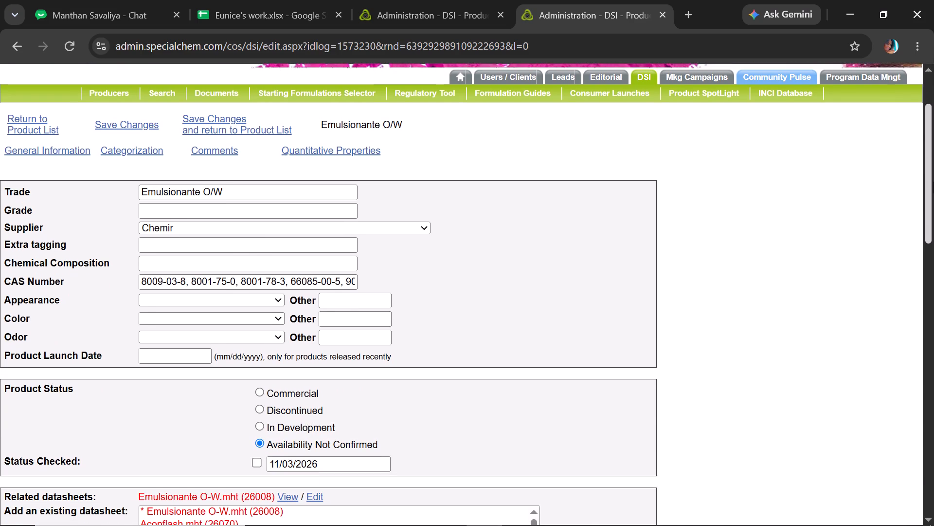
click(213, 152)
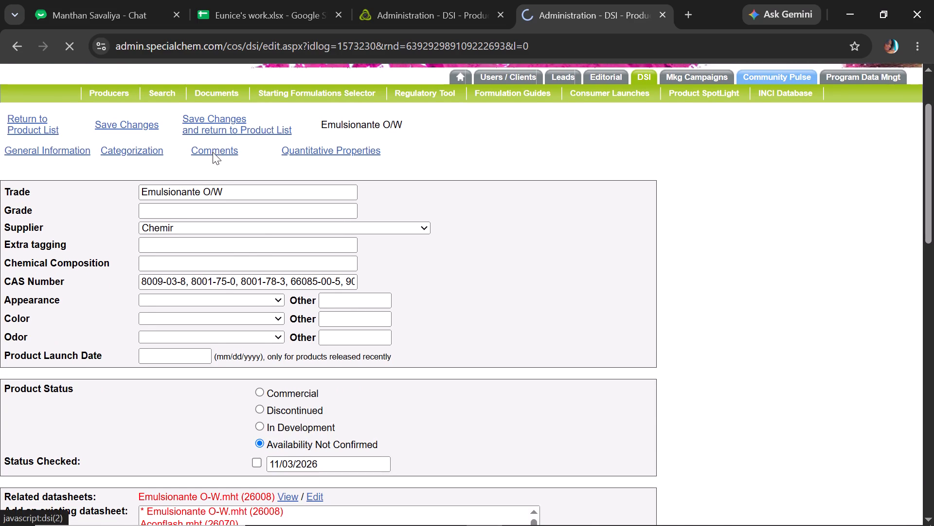
click(257, 0)
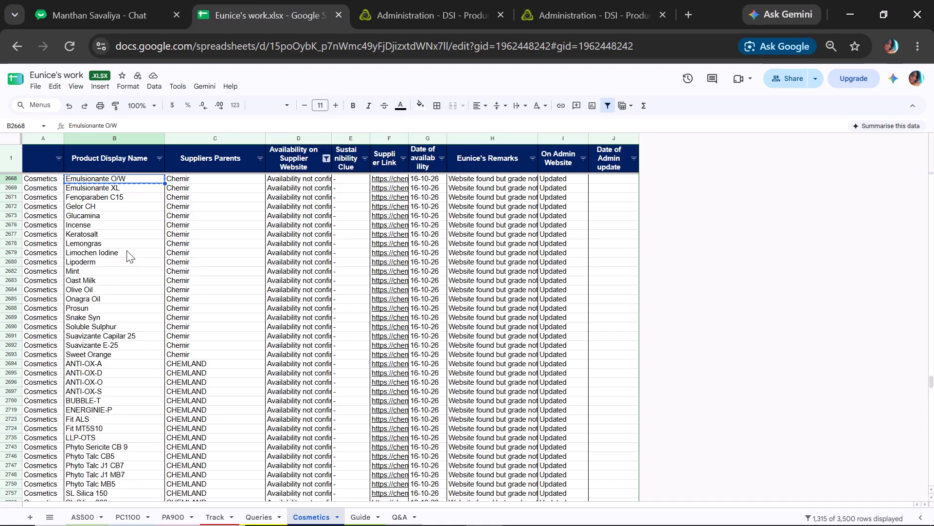
click(361, 512)
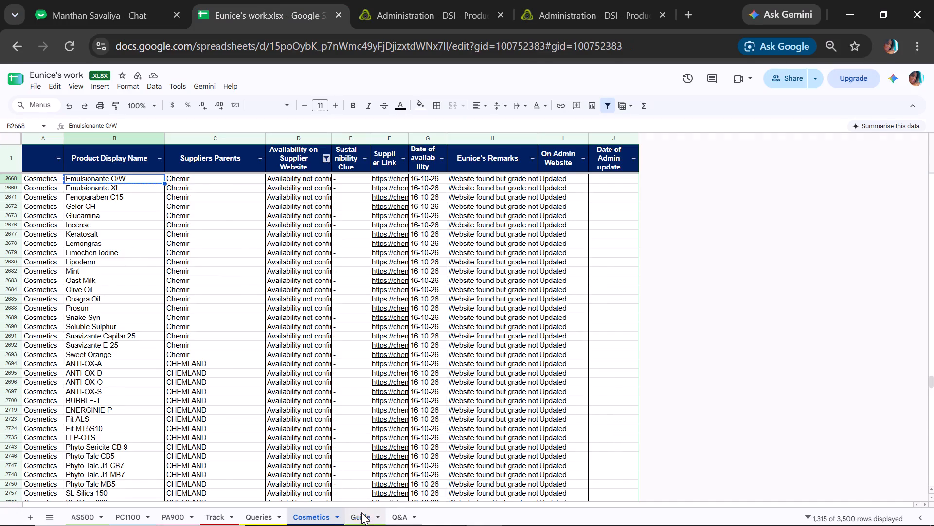
key(ctrl+c)
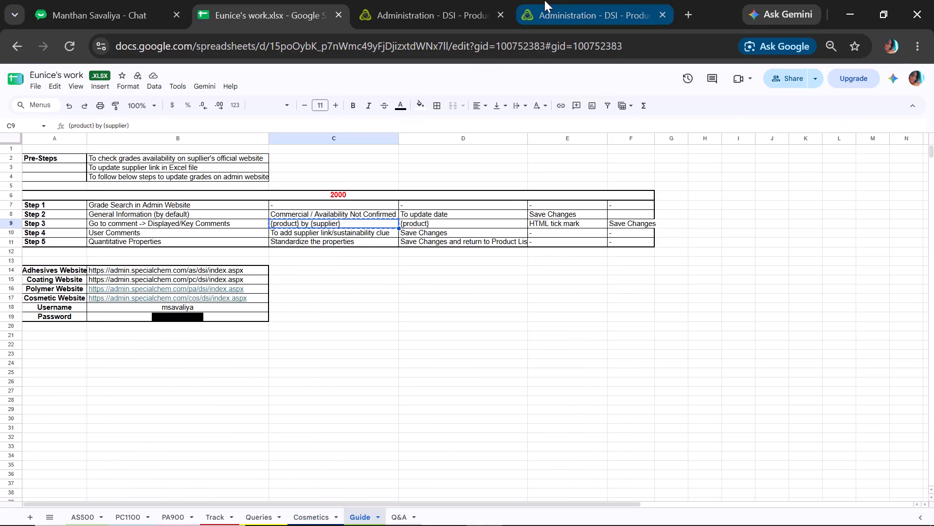
click(544, 0)
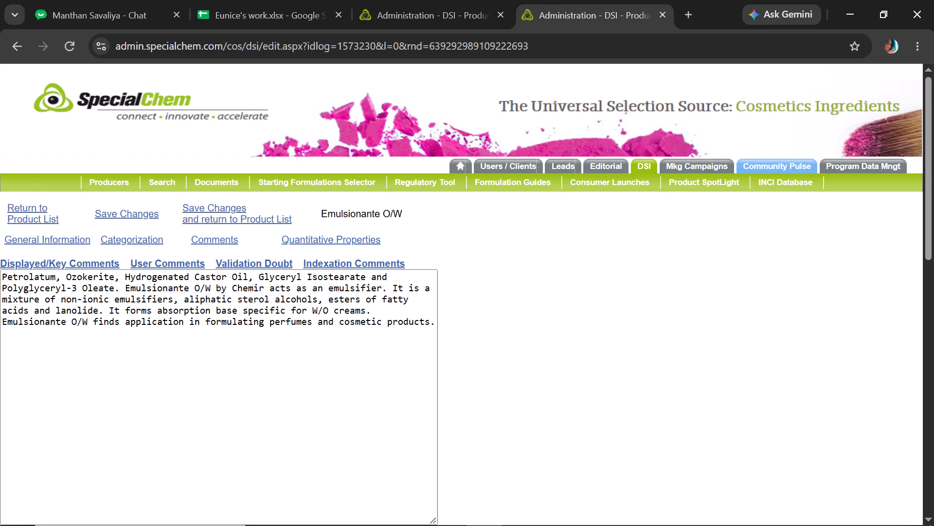
double_click(126, 289)
click(126, 289)
click(126, 289)
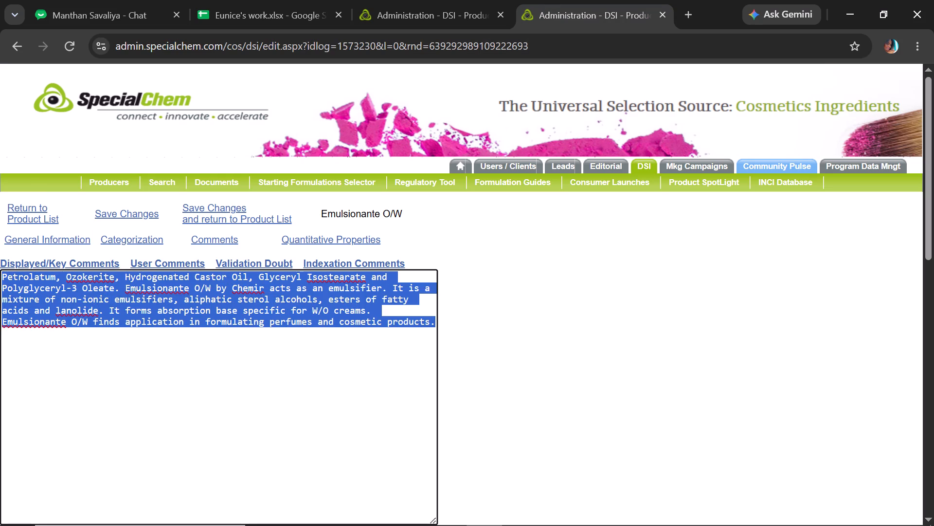
drag(126, 289, 263, 290)
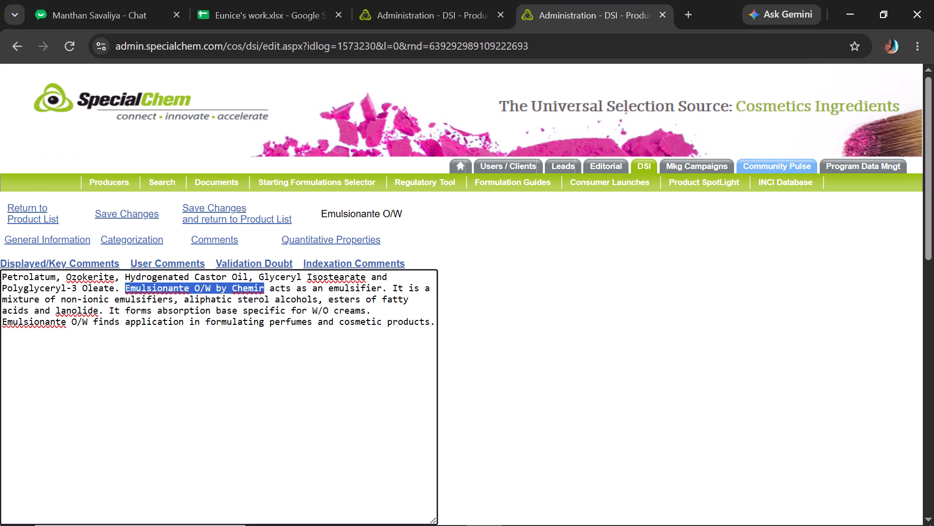
key(ctrl+v)
Replace the product name "Emulsionante O/W" in the comment's last sentence with the placeholder "{product}" copied from the earlier sentence.
drag(172, 289, 162, 290)
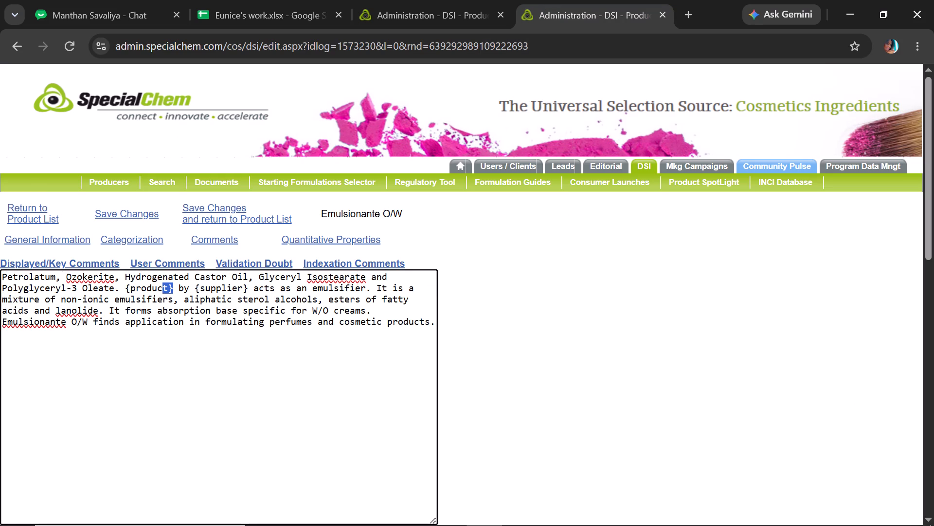
drag(162, 290, 126, 290)
key(ctrl+c)
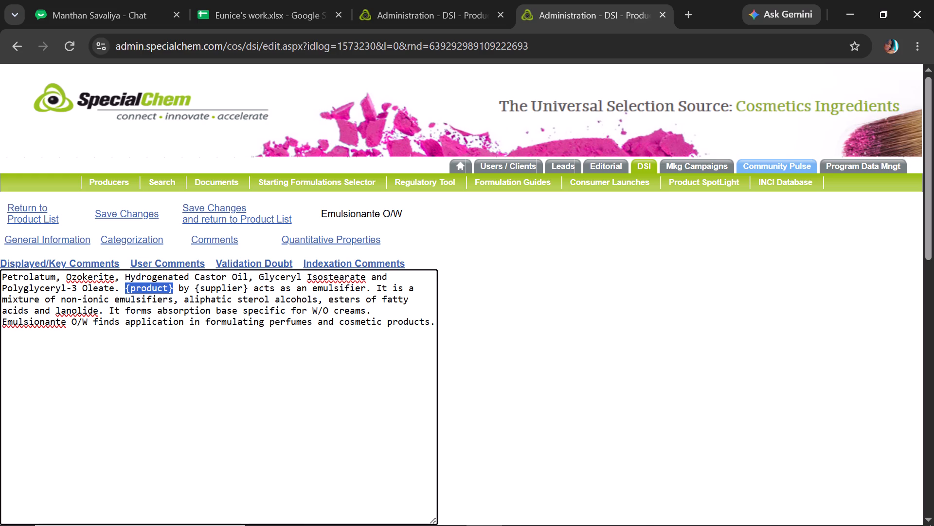
drag(90, 319, 71, 322)
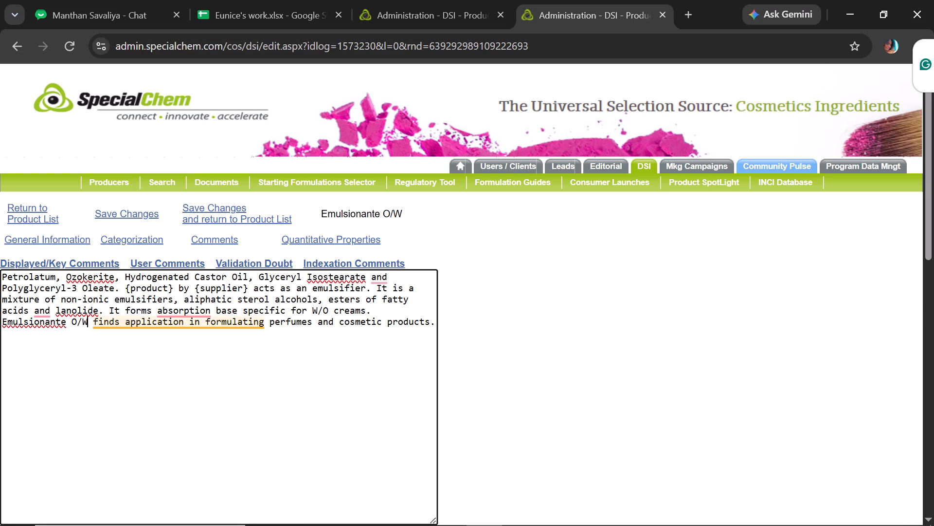
drag(71, 322, 0, 325)
key(ctrl+v)
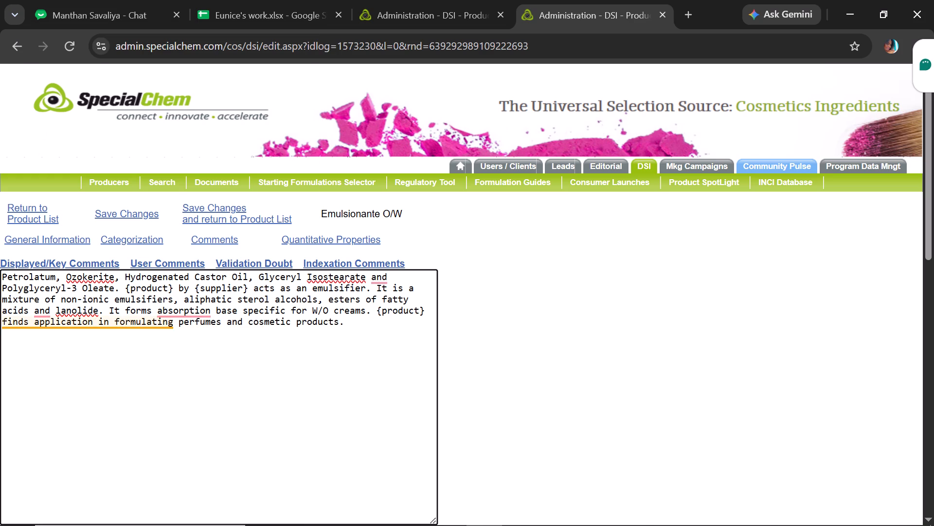
Correct the comment's grammar to read "forms an absorption base" and "acids, and lanolide".
click(195, 347)
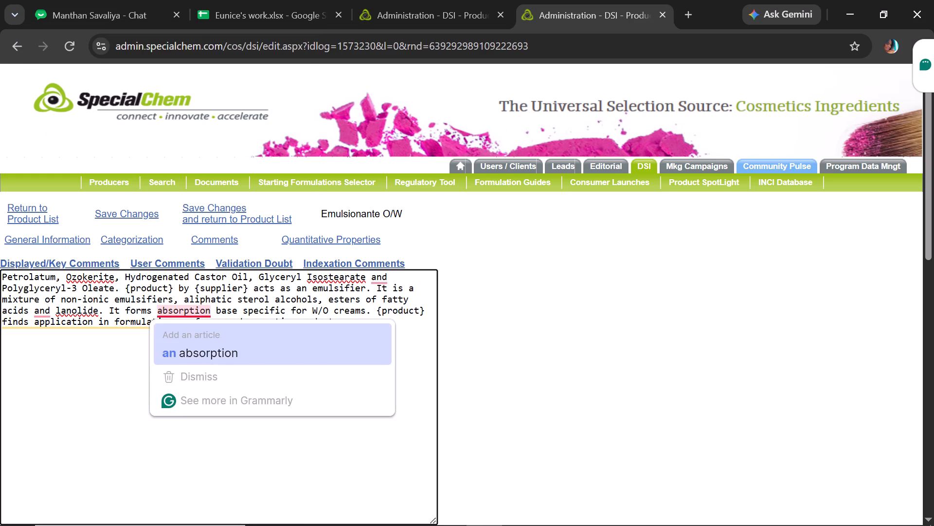
text(an)
key(space)
click(56, 332)
key(comma)
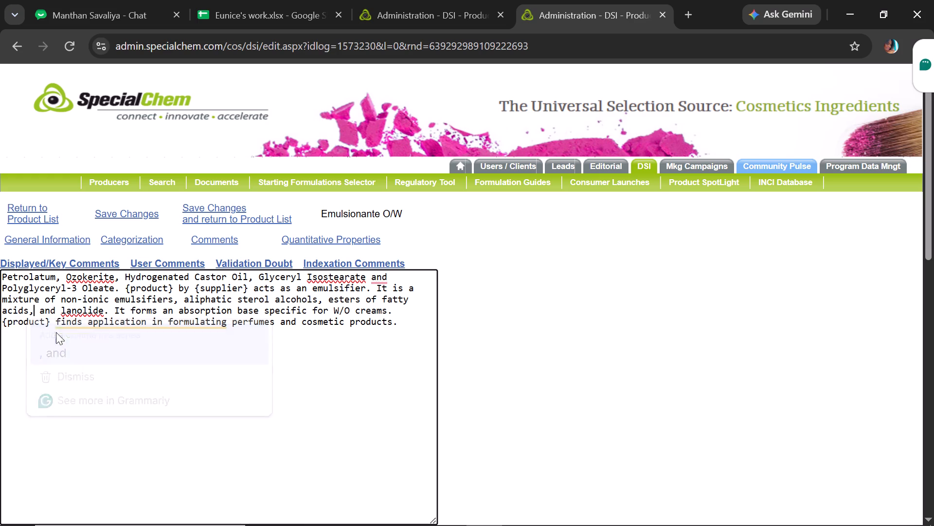
Set the Displayed/Key Comments to display as HTML and save the changes.
drag(933, 125, 931, 184)
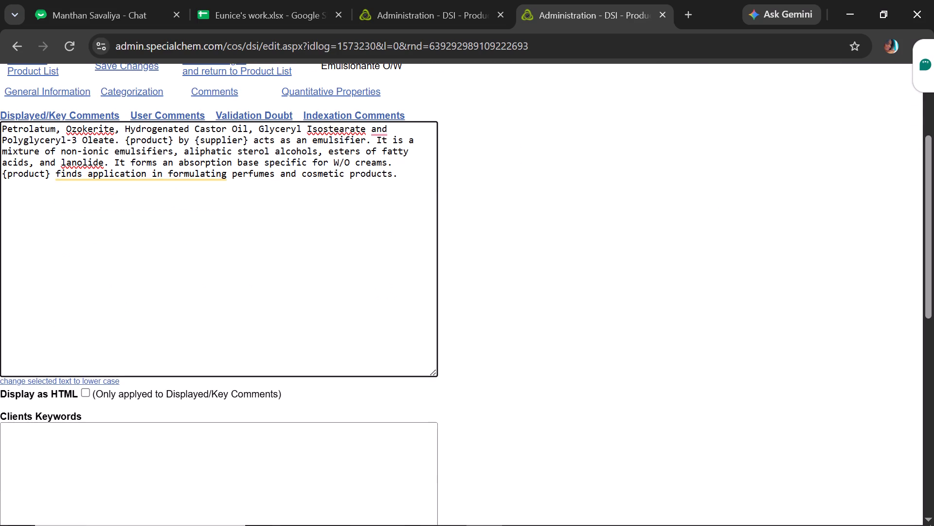
click(81, 392)
click(143, 67)
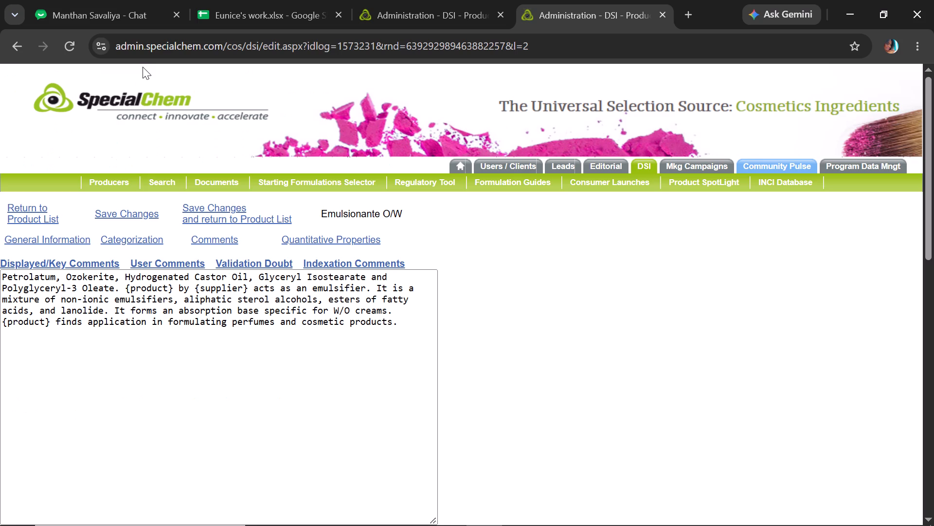
View the quantitative properties of Emulsionante O/W, save the record and return to the Chemir product list.
click(325, 235)
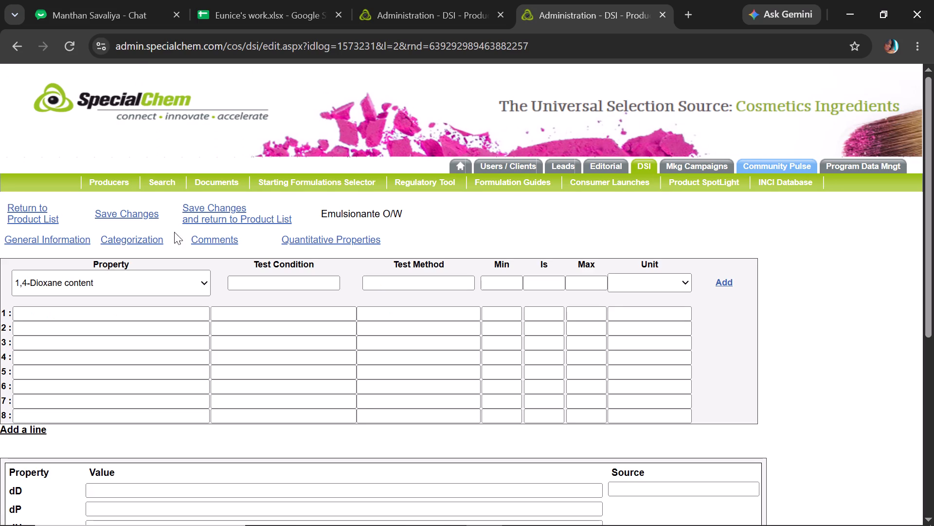
click(224, 217)
click(224, 217)
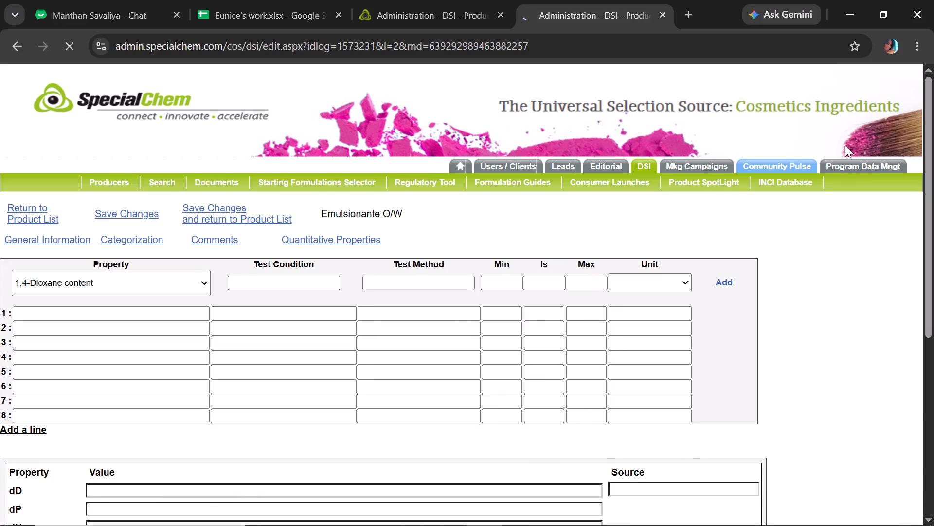
Switch to another Chrome profile from the list of other profiles.
click(881, 43)
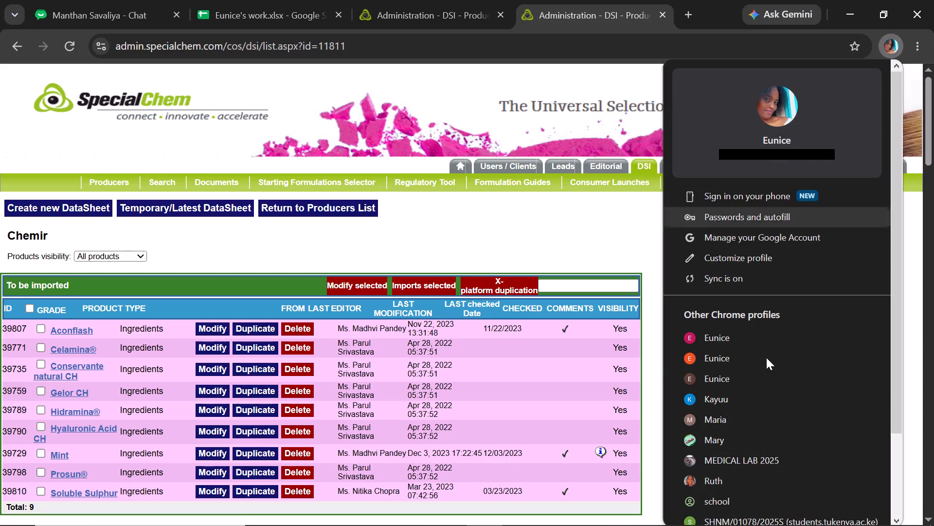
click(742, 383)
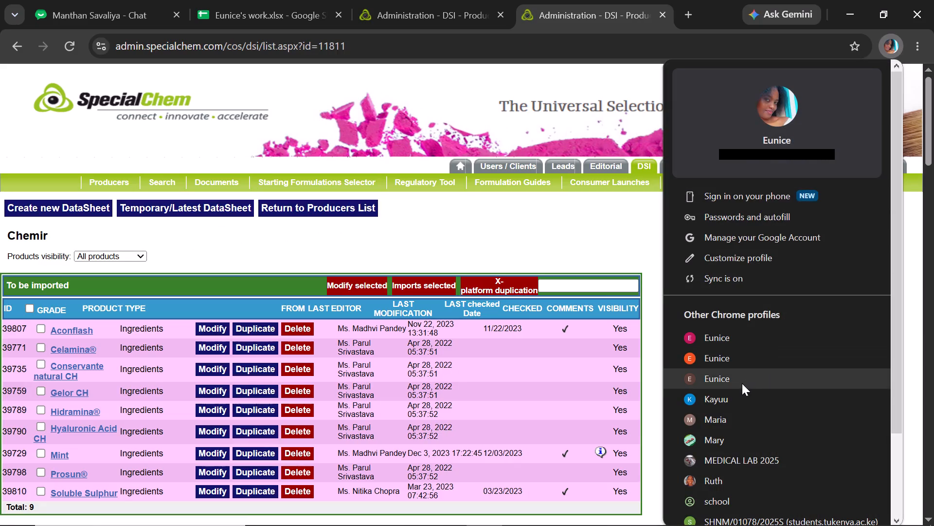
Minimize the newly opened profile window and switch to the MEDICAL LAB 2025 Chrome profile instead.
click(859, 19)
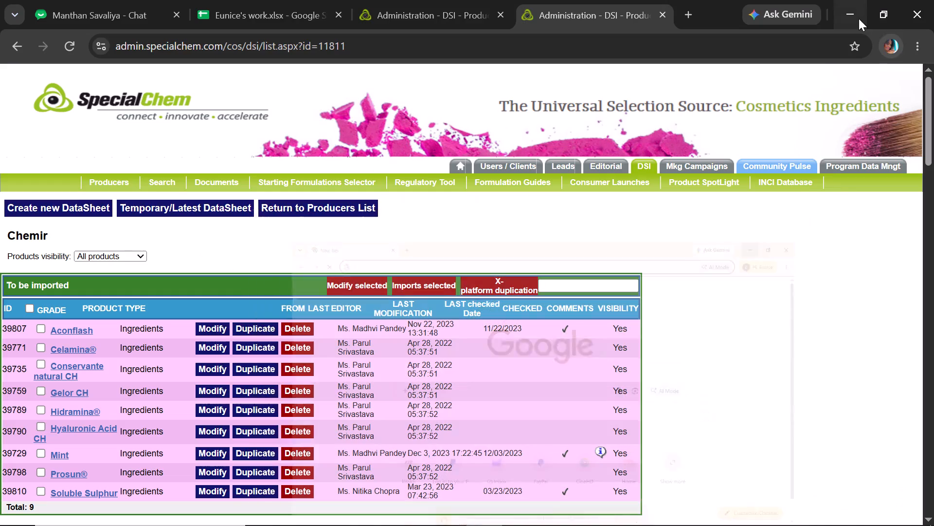
click(884, 49)
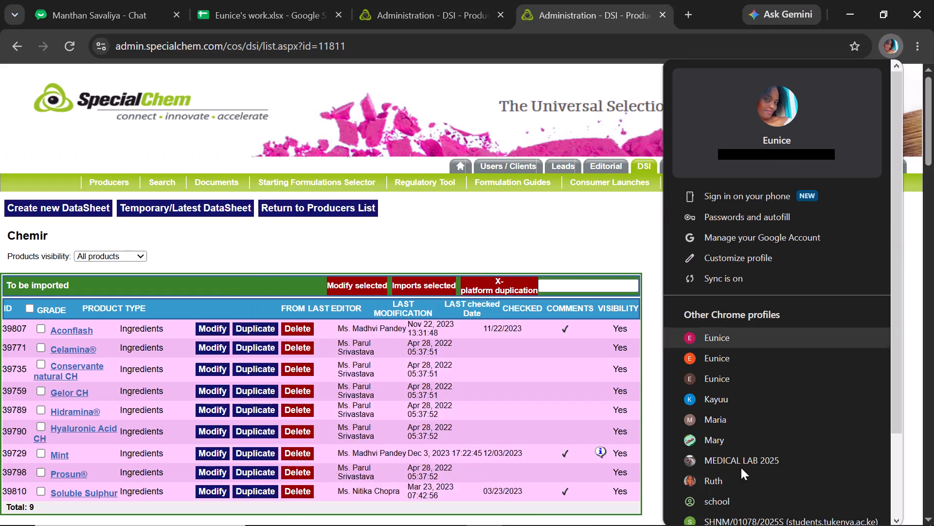
click(717, 457)
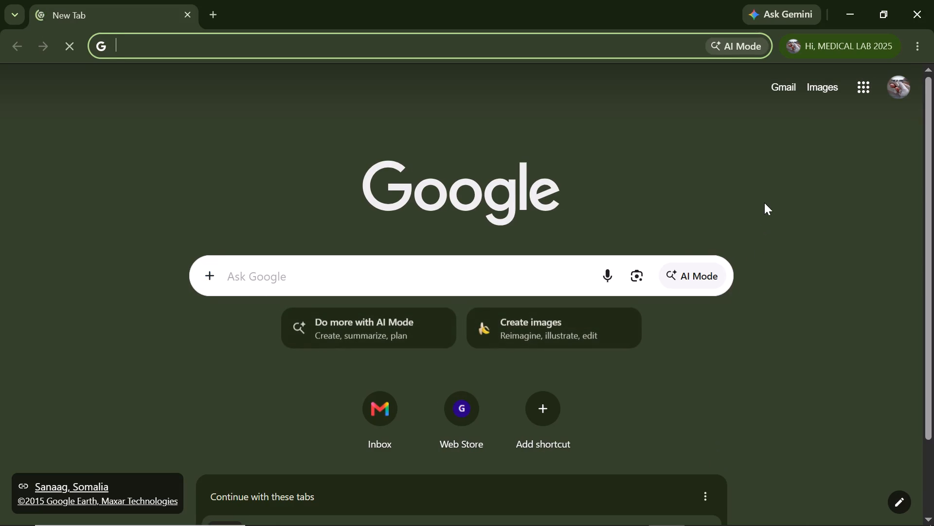
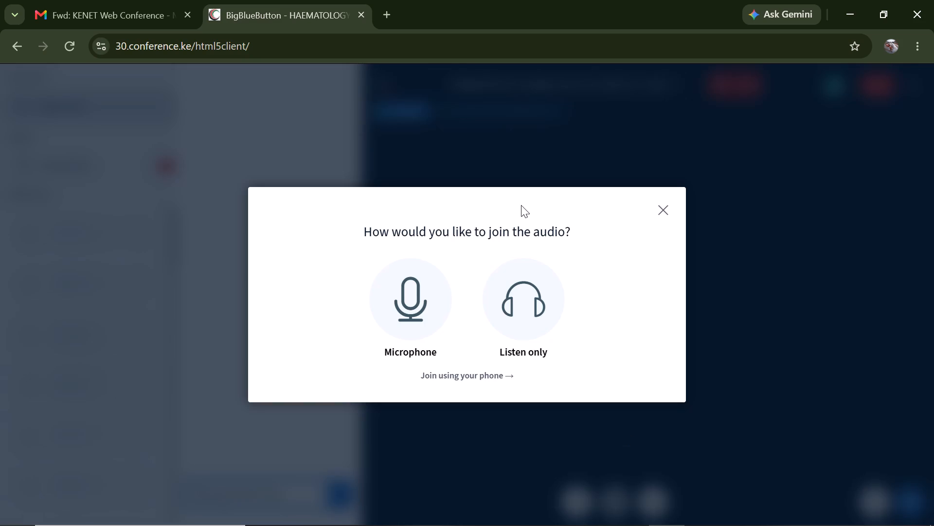
Join the haematology lecture's audio as listen only, continue past the recording notice and close the session details.
click(524, 319)
click(524, 319)
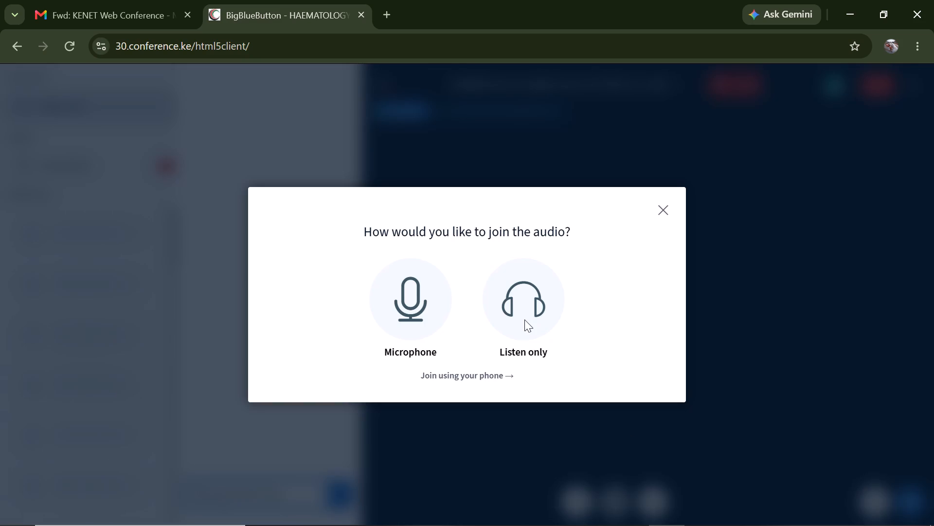
triple_click(524, 319)
double_click(524, 319)
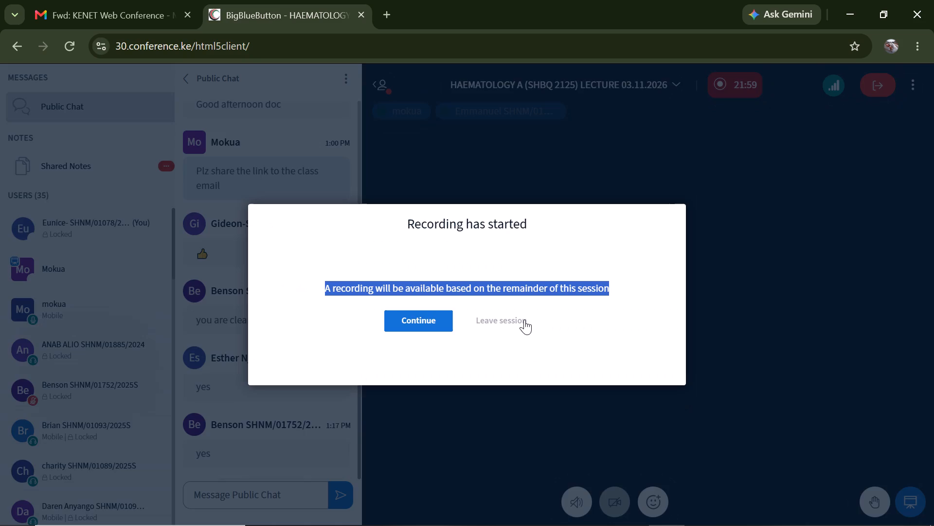
click(435, 319)
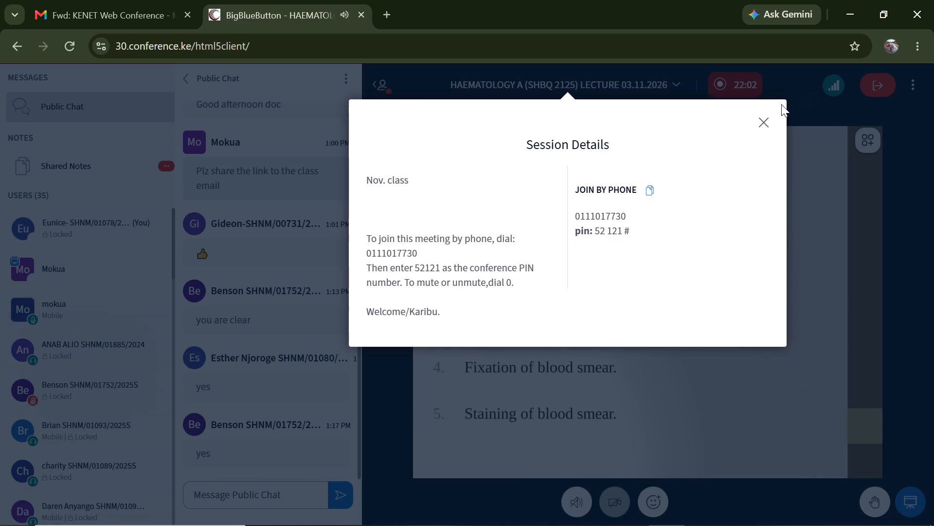
click(761, 126)
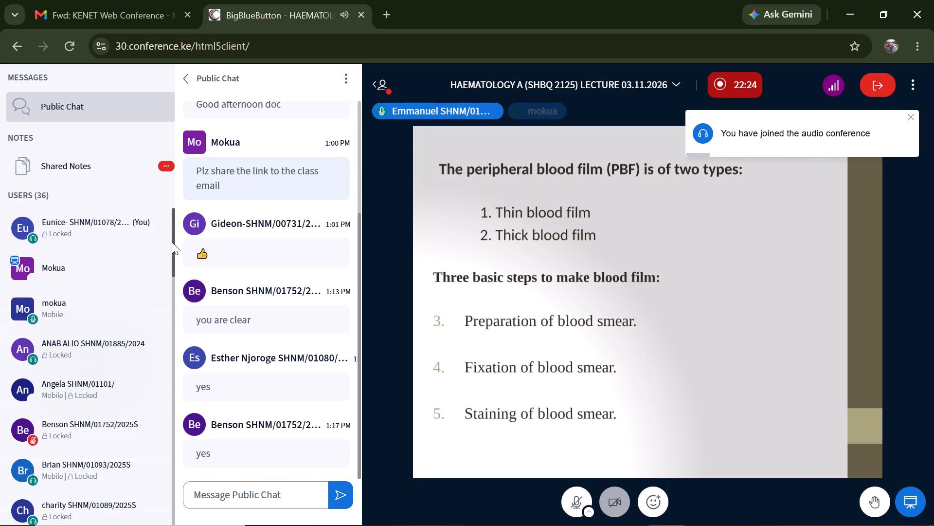
Look through the lecture's participant list, then check the shared notes and return to the public chat.
drag(172, 242, 175, 356)
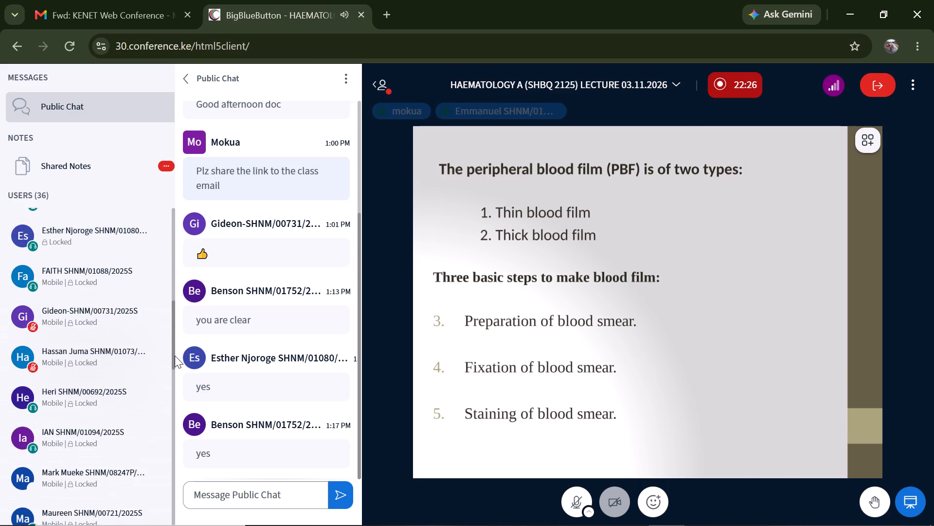
drag(175, 356, 164, 525)
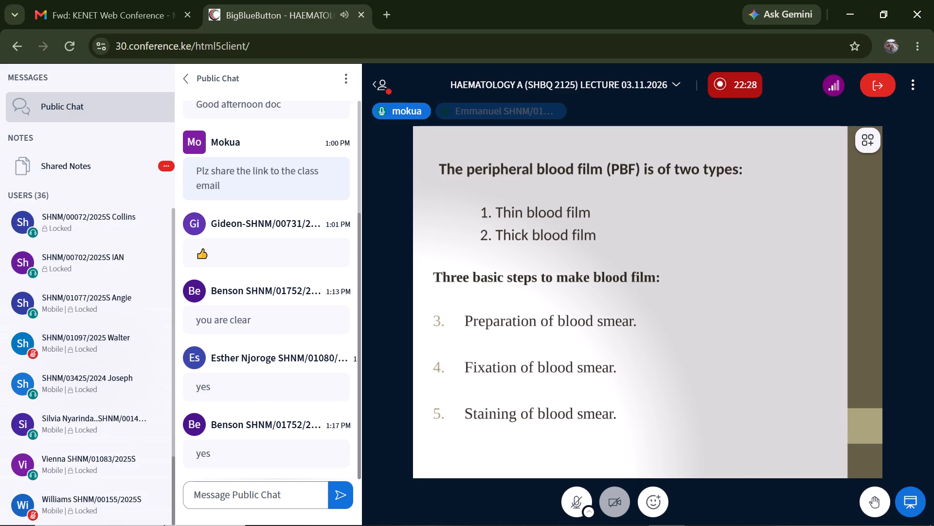
drag(164, 525, 199, 377)
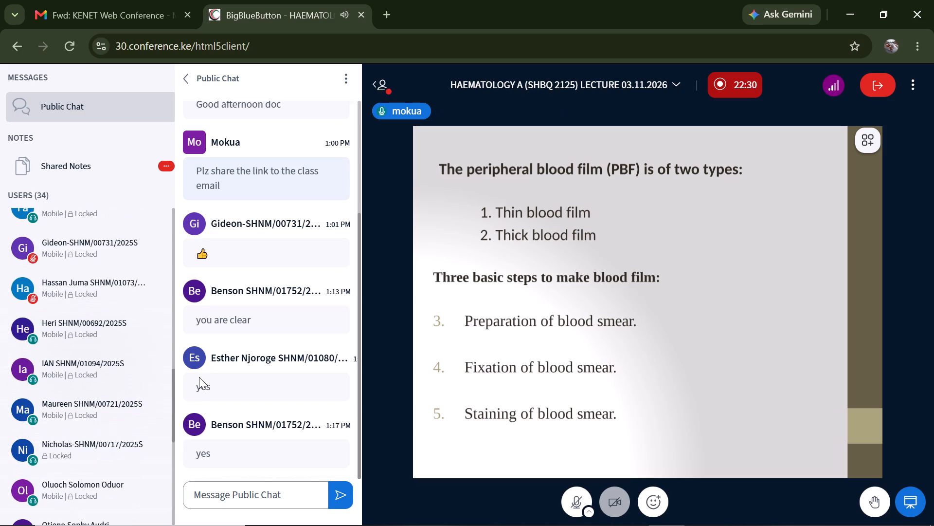
drag(199, 377, 202, 328)
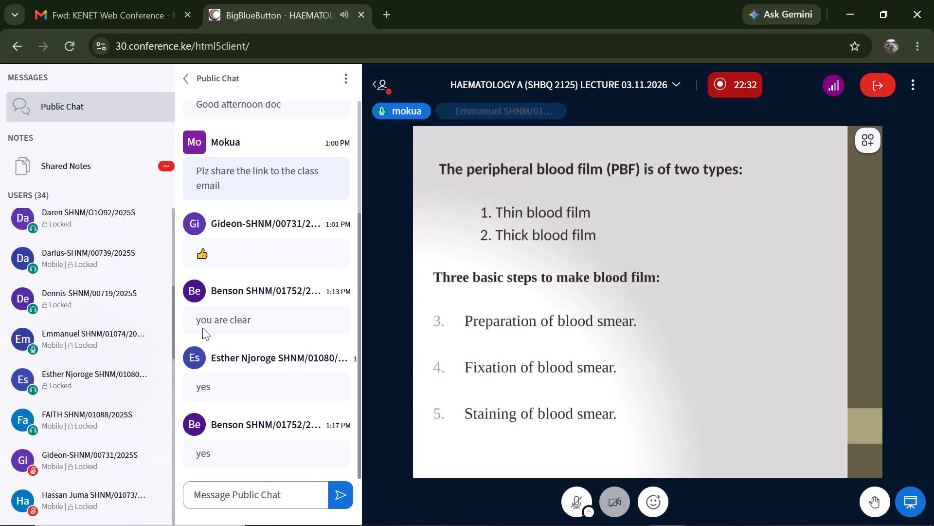
drag(202, 328, 209, 266)
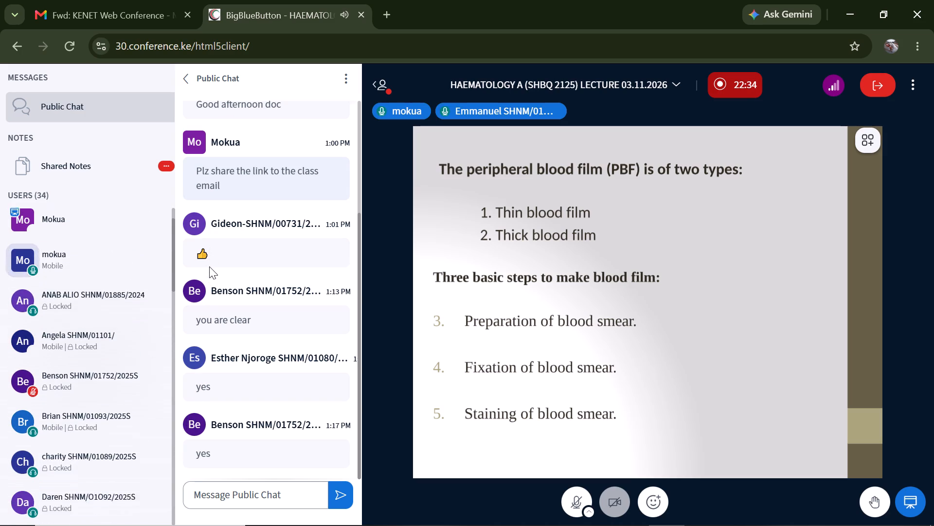
drag(209, 266, 208, 307)
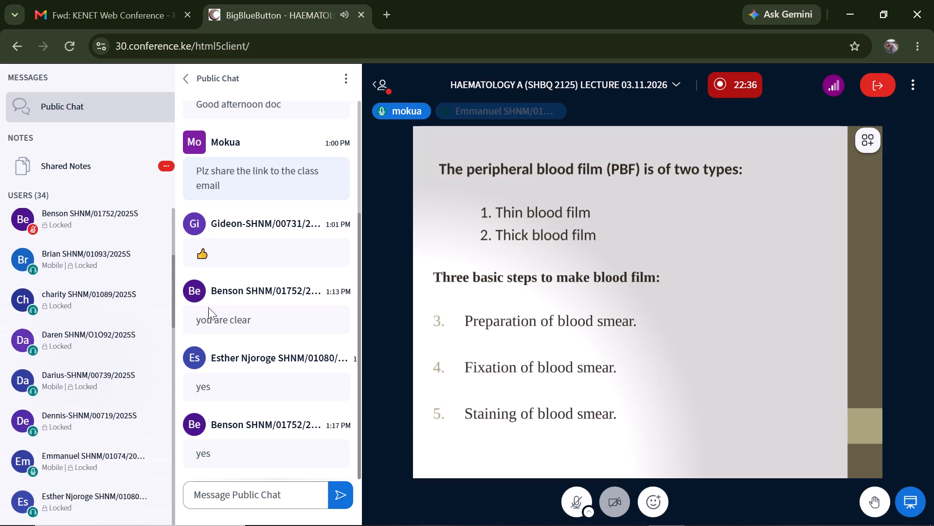
drag(208, 307, 204, 320)
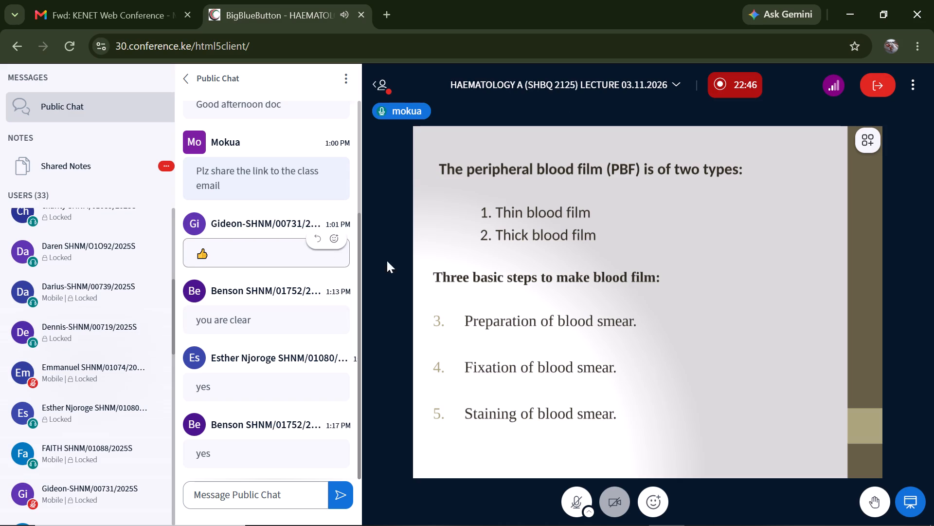
click(108, 172)
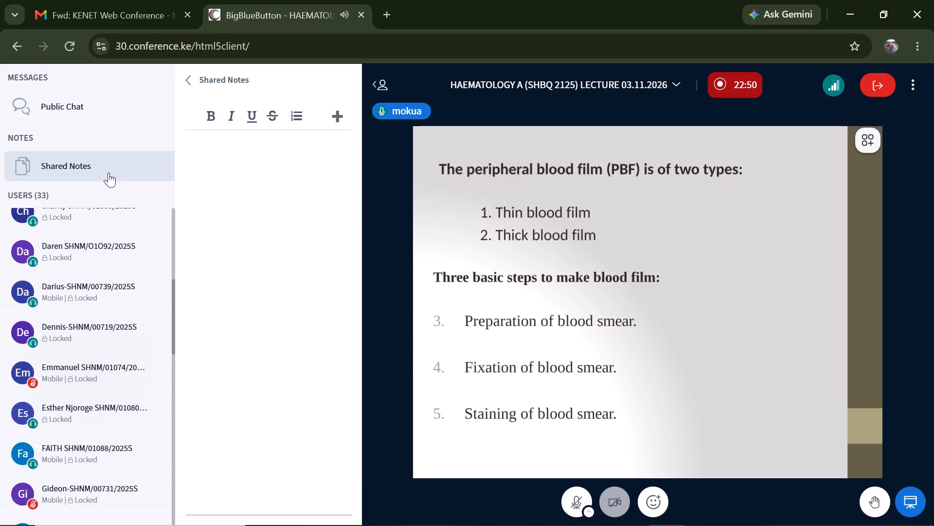
click(91, 95)
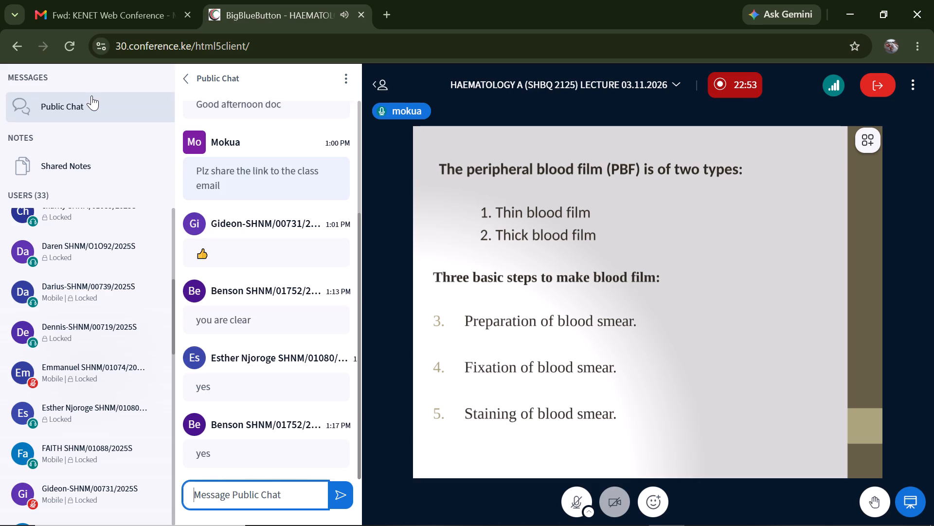
Leave the lecture window for the work spreadsheet and select the next grade, Emulsionante XL, in the Cosmetics sheet.
click(848, 6)
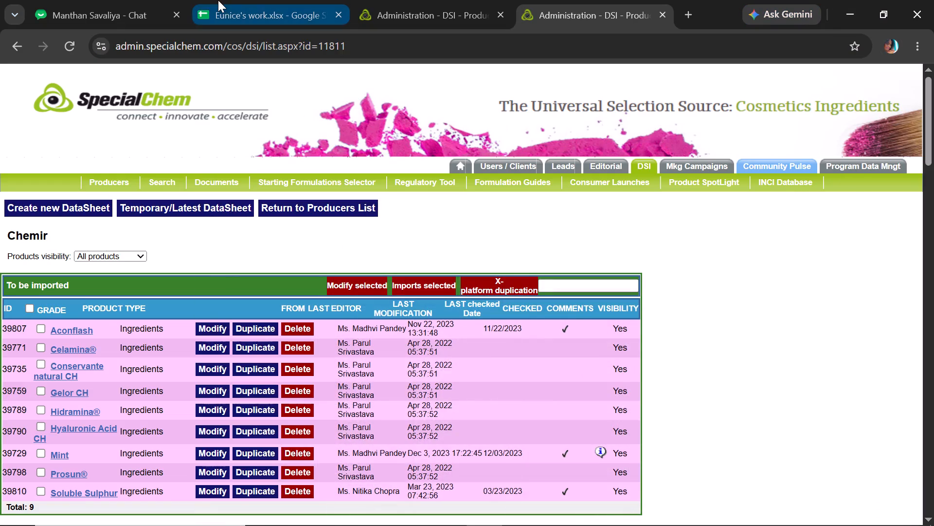
click(218, 0)
click(144, 0)
click(281, 5)
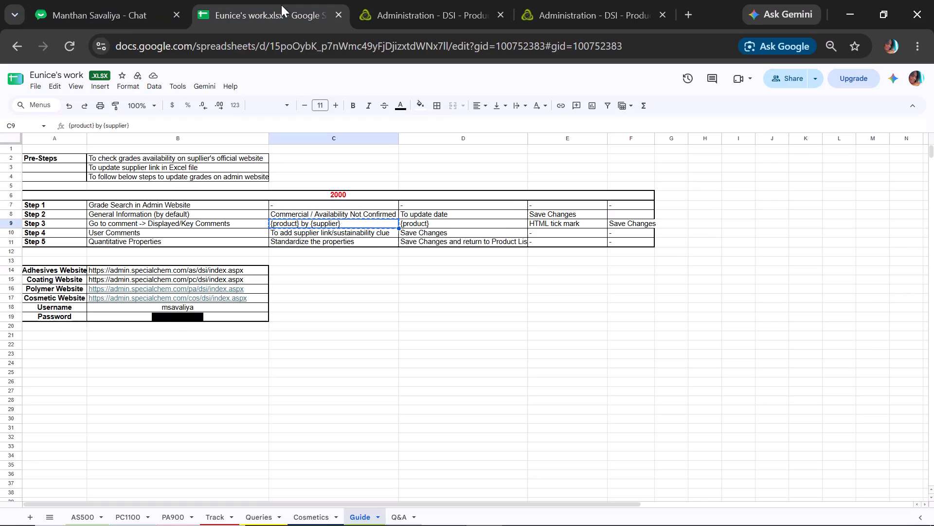
click(311, 516)
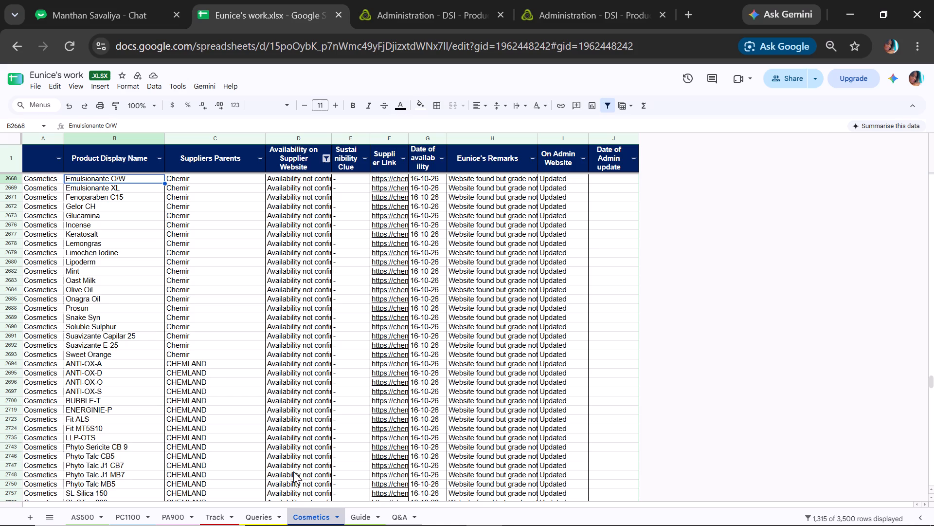
click(85, 189)
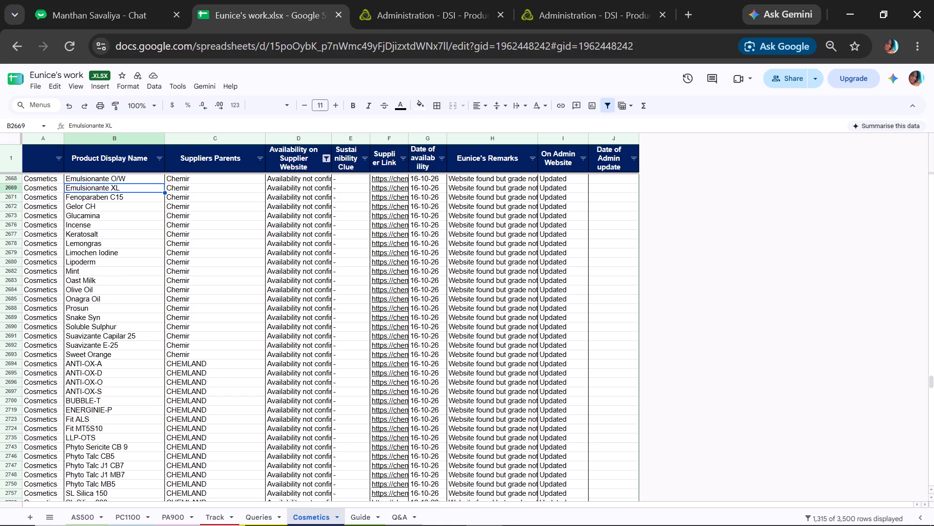
Find Emulsionante XL among the imported products in the Chemir list on the admin site and open it for modification.
click(422, 0)
click(568, 0)
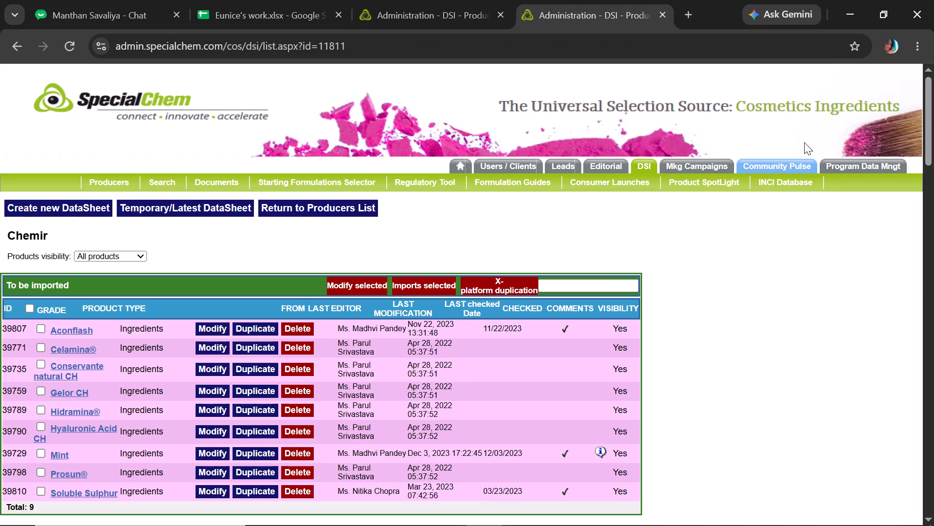
drag(931, 133, 922, 216)
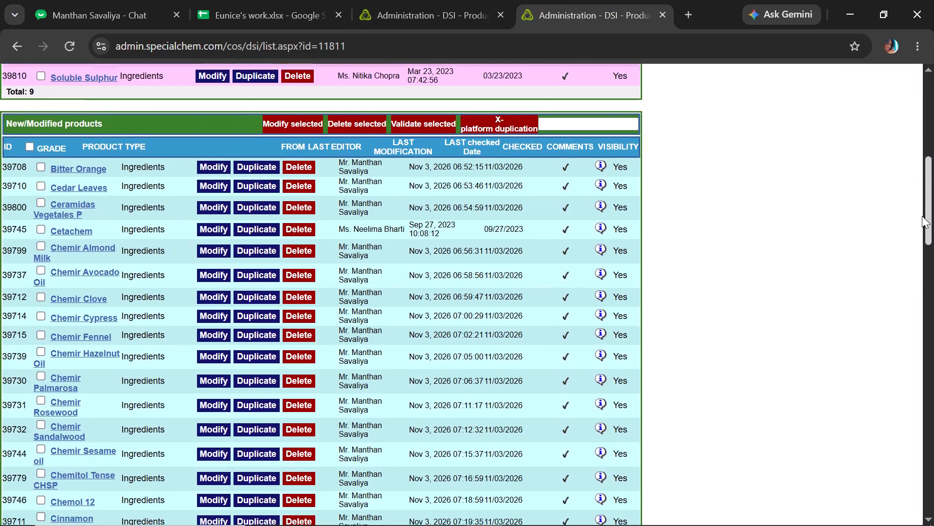
drag(922, 216, 920, 279)
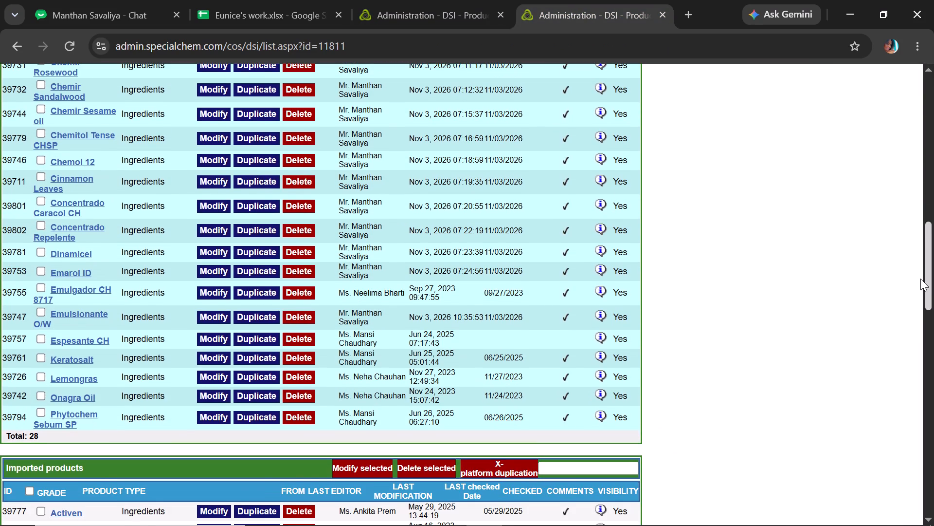
drag(920, 279, 909, 415)
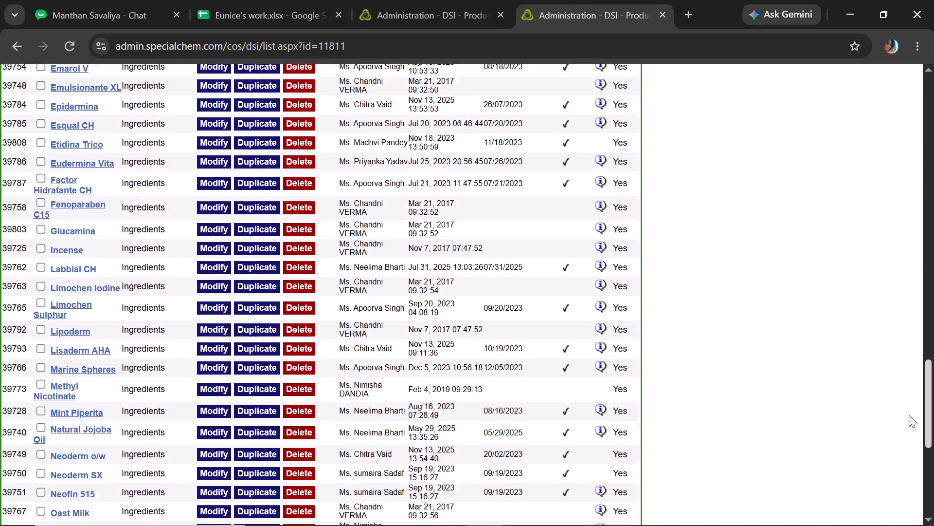
drag(909, 415, 901, 381)
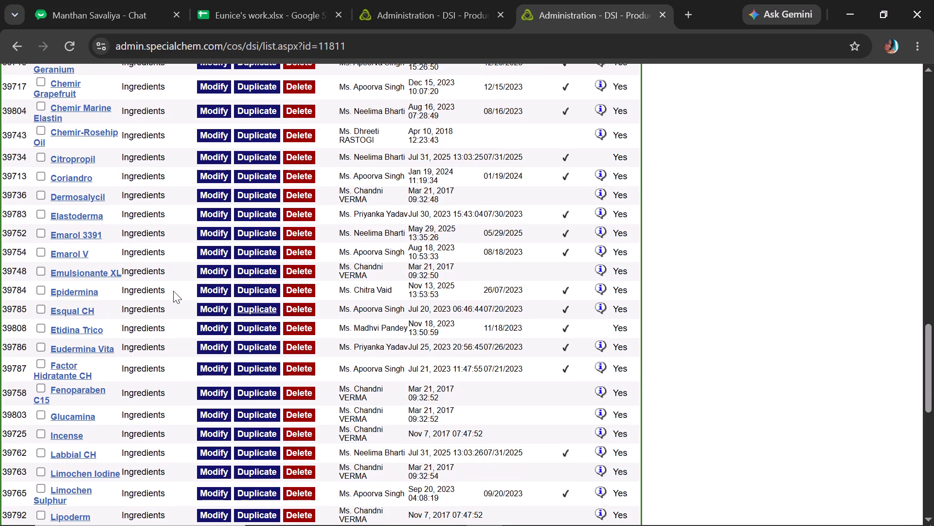
click(214, 269)
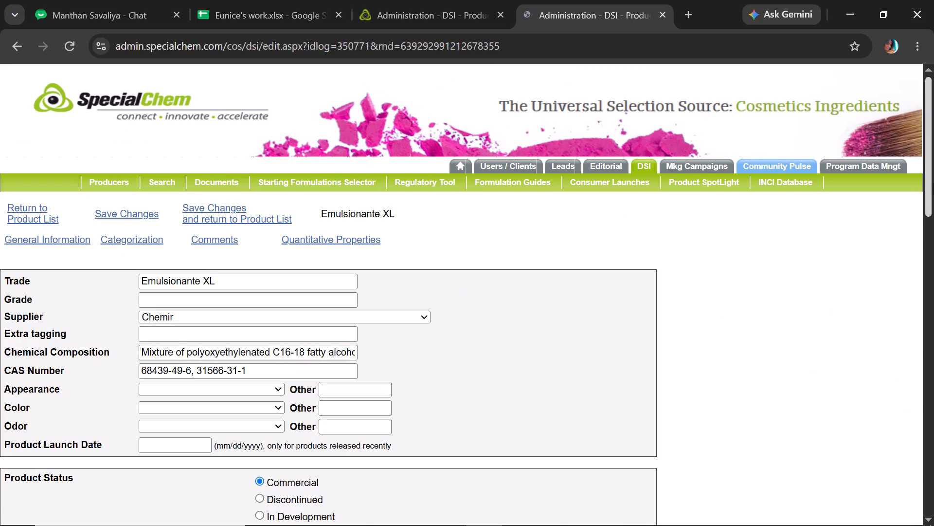
Set the product status of Emulsionante XL to Availability Not Confirmed and save the changes.
drag(933, 183, 933, 212)
click(258, 439)
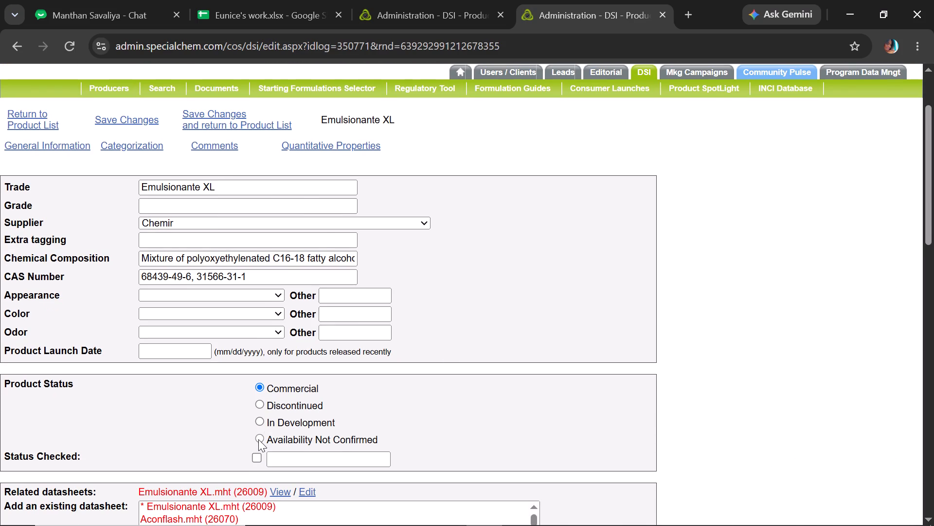
click(122, 120)
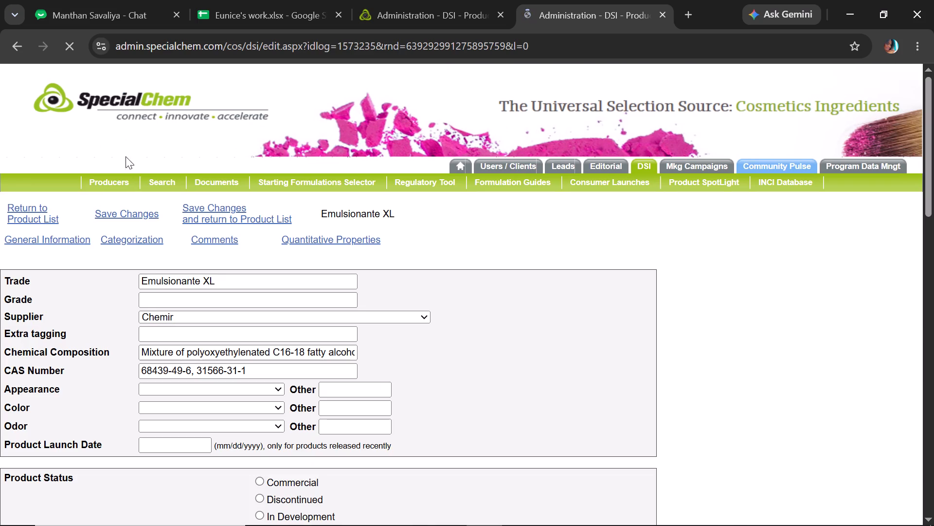
Replace "Emulsionante XL by Chemir" in the Displayed/Key Comments with "{product} by {supplier}" copied from the Guide sheet.
click(207, 244)
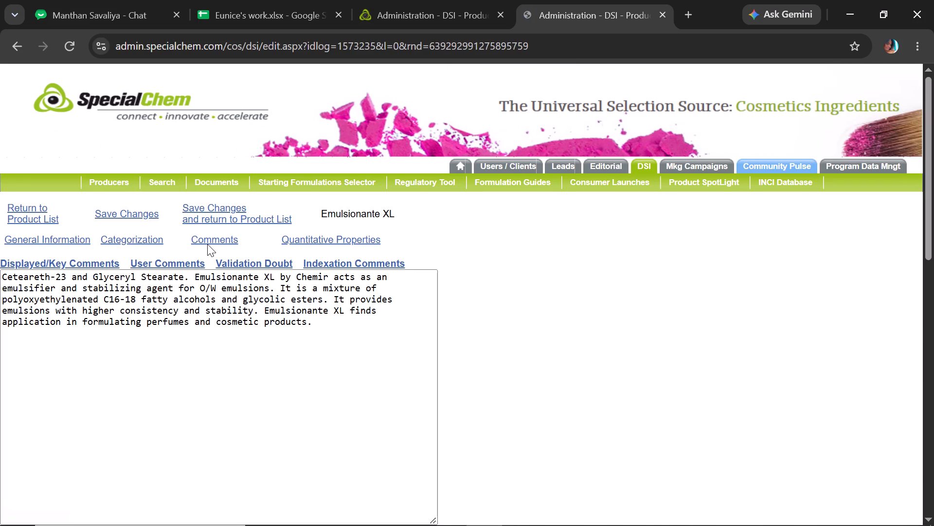
click(284, 14)
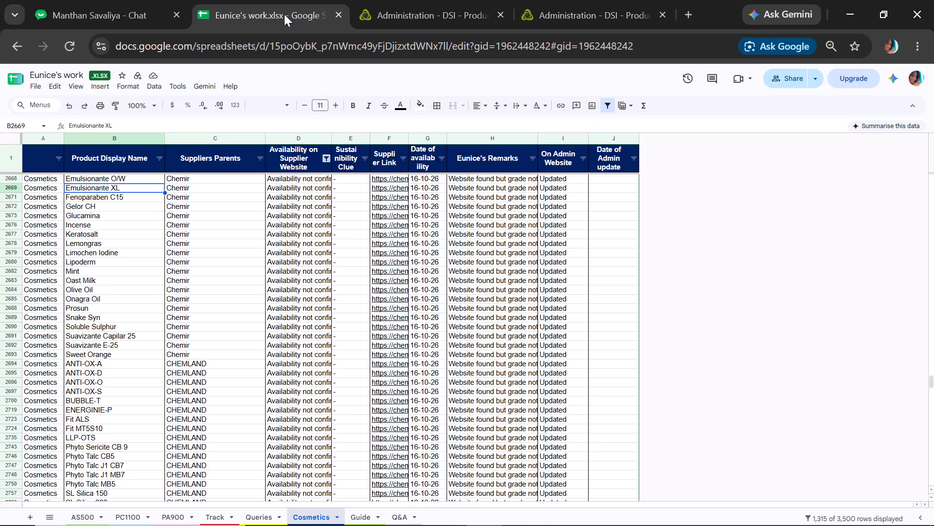
click(365, 518)
key(ctrl+c)
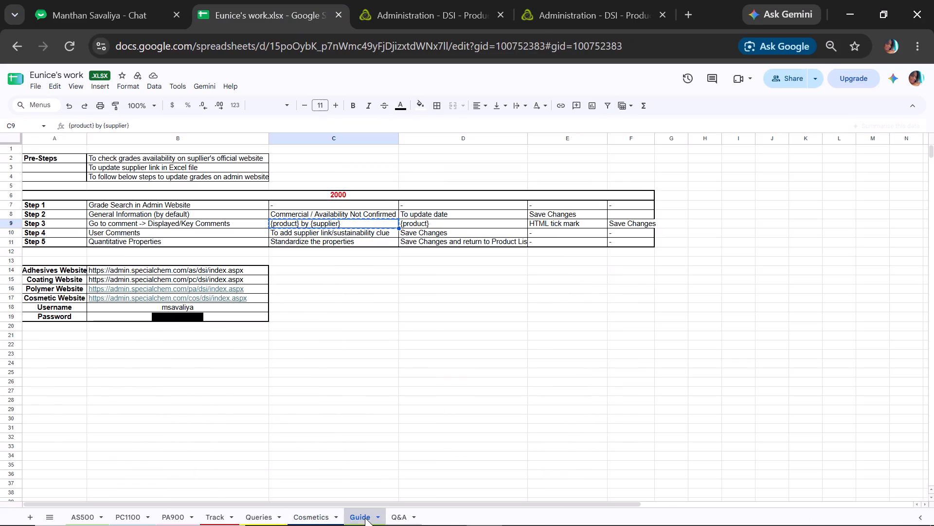
click(564, 0)
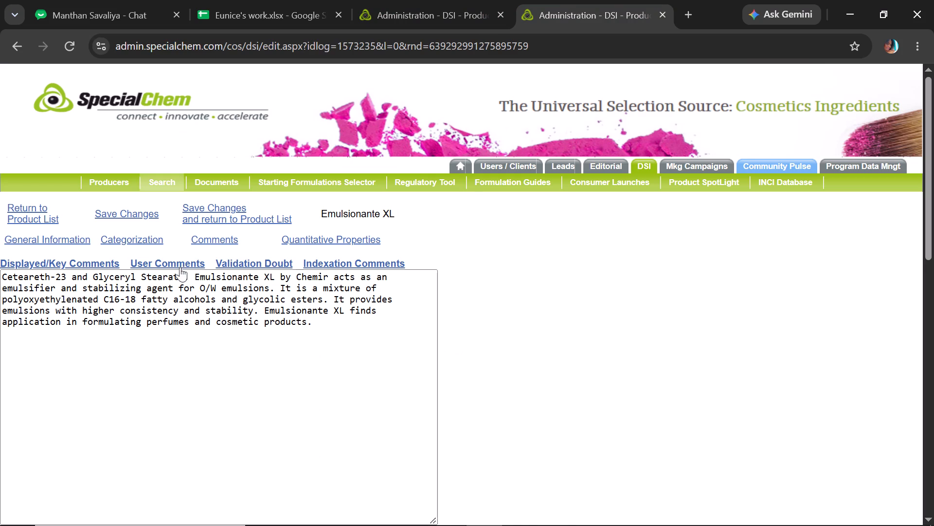
double_click(194, 279)
click(194, 279)
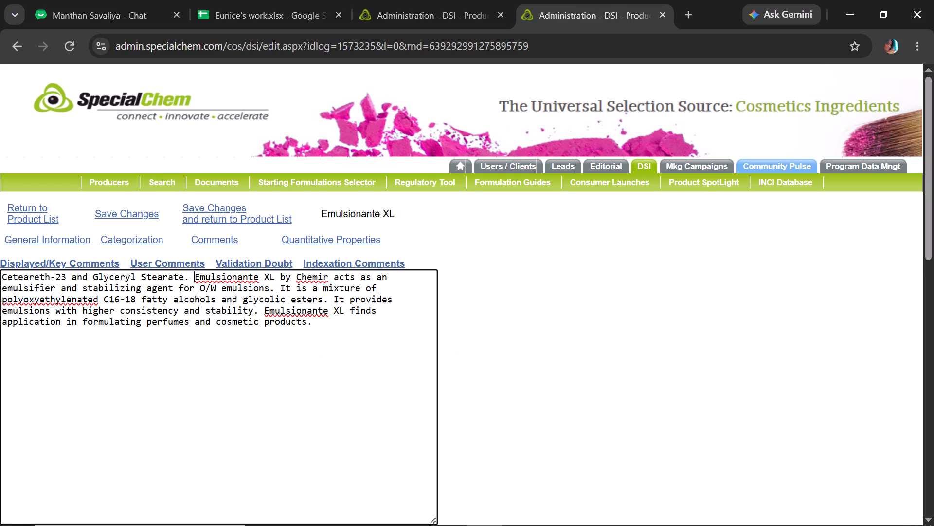
drag(194, 279, 330, 275)
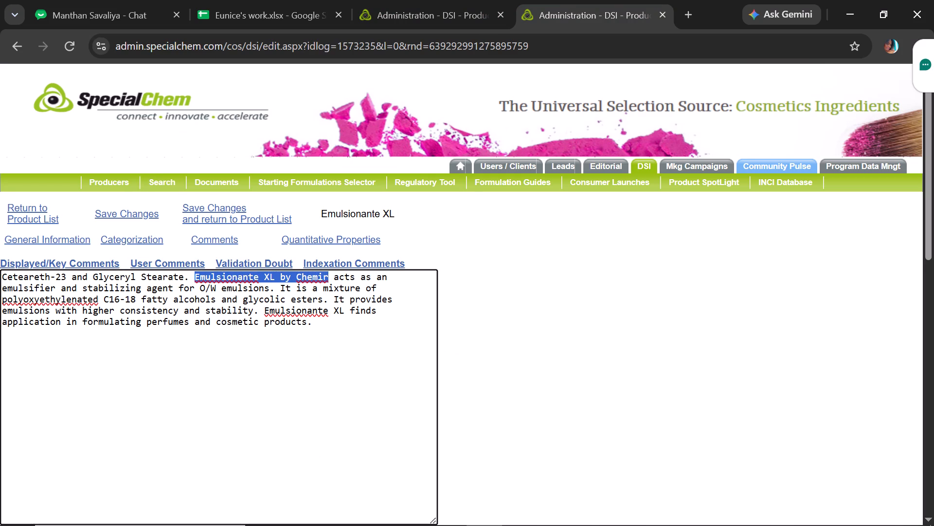
key(ctrl+v)
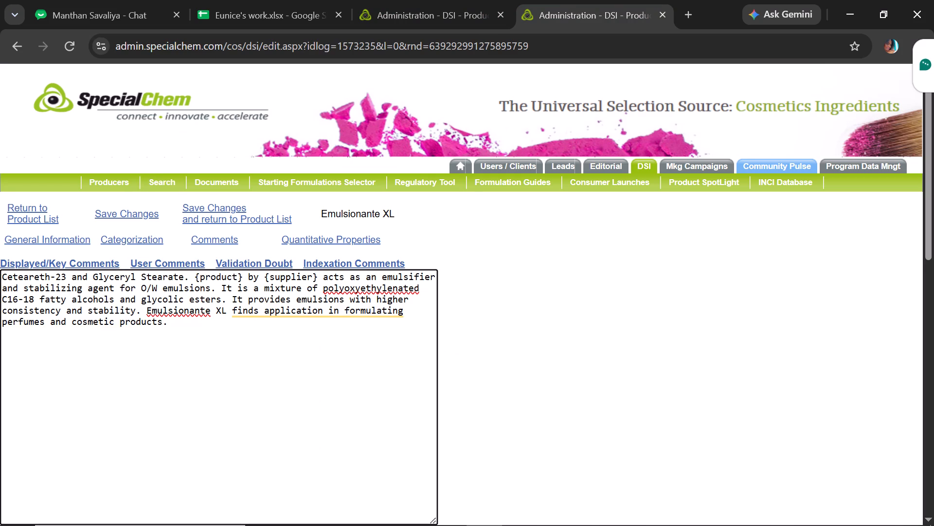
Replace the remaining "Emulsionante XL" in the comment's last sentence with the "{product}" placeholder.
drag(241, 279, 195, 279)
key(ctrl+c)
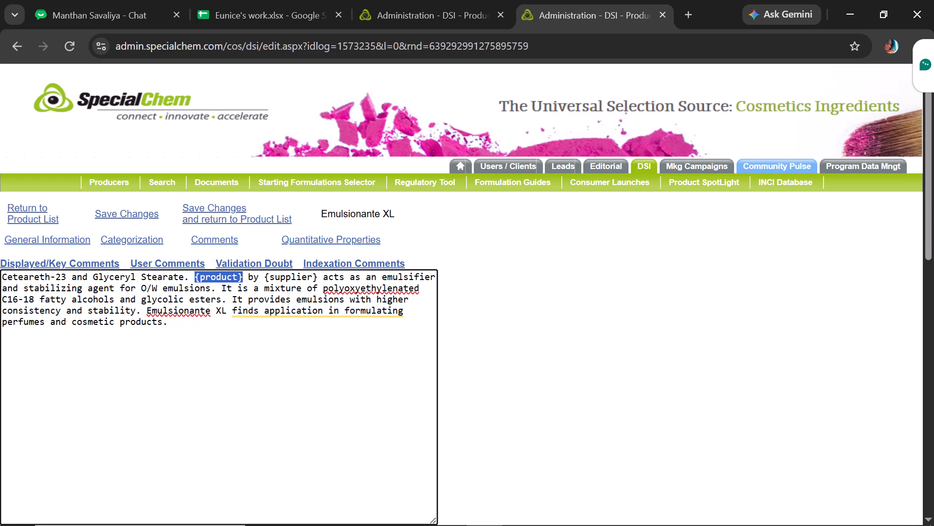
drag(147, 313, 222, 307)
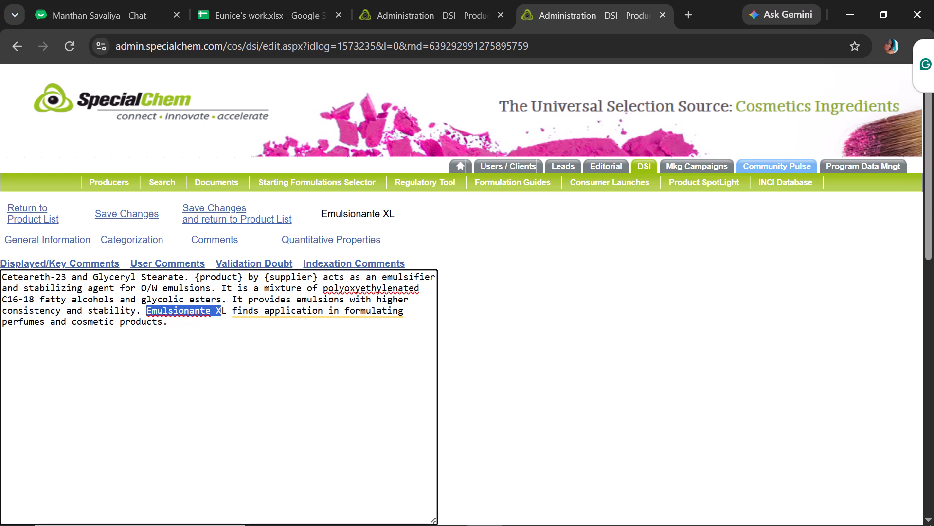
drag(222, 307, 224, 308)
key(ctrl+v)
Enable Display as HTML for Emulsionante XL's Displayed/Key Comments and save the changes.
drag(928, 115, 933, 142)
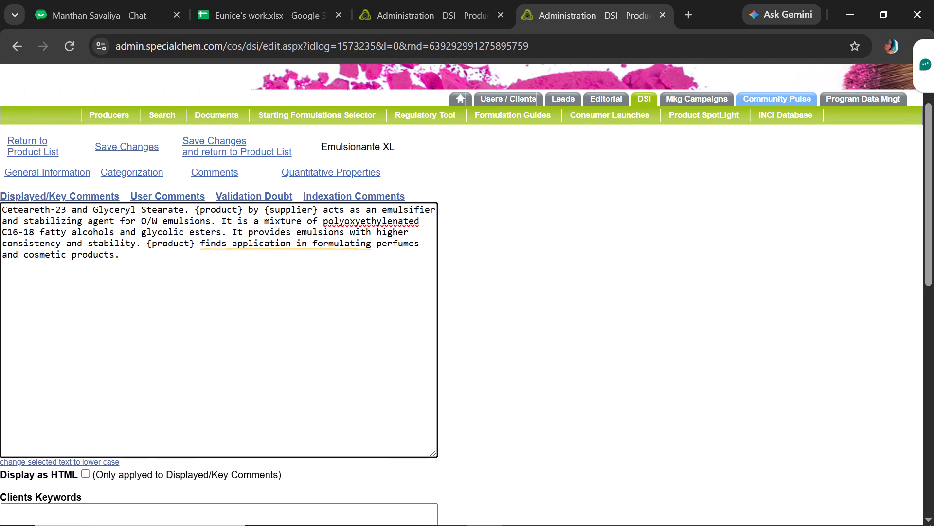
click(83, 474)
click(140, 147)
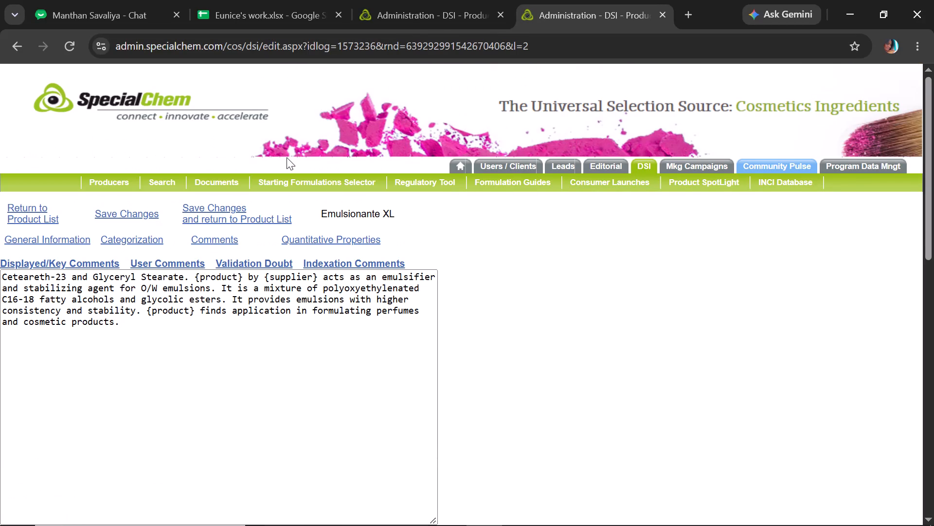
Open Emulsionante XL's Quantitative Properties, then save the changes and return to the product list.
click(362, 242)
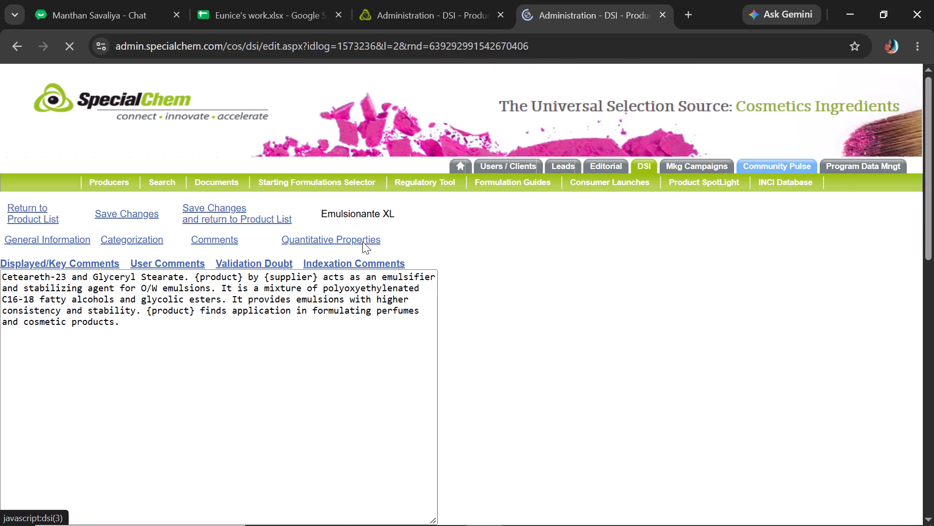
click(204, 211)
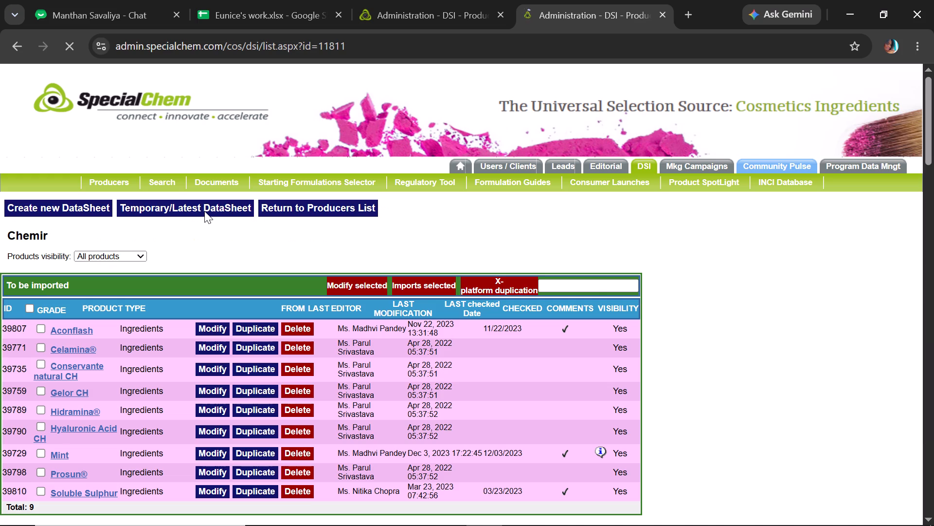
Copy the grade name Fenoparaben C15 from the Cosmetics sheet, search for it on the admin site and open its datasheet for editing.
click(223, 0)
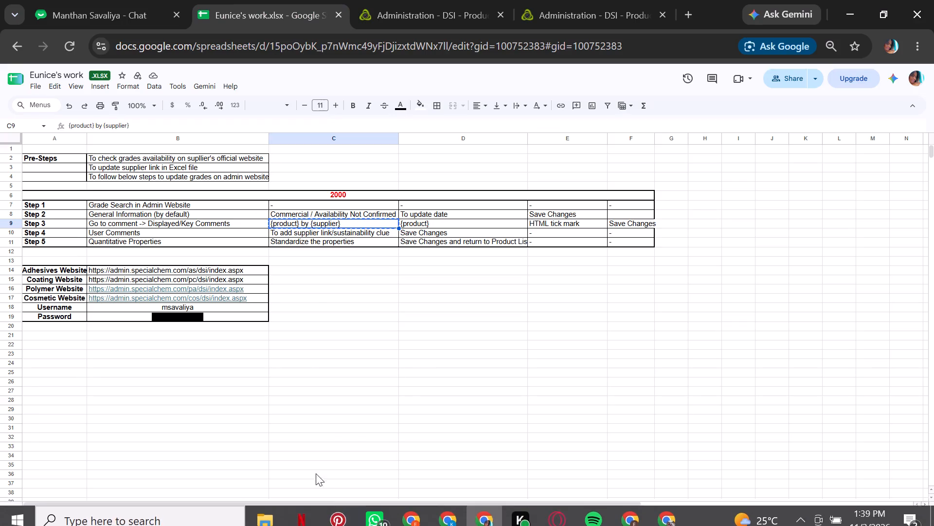
click(309, 514)
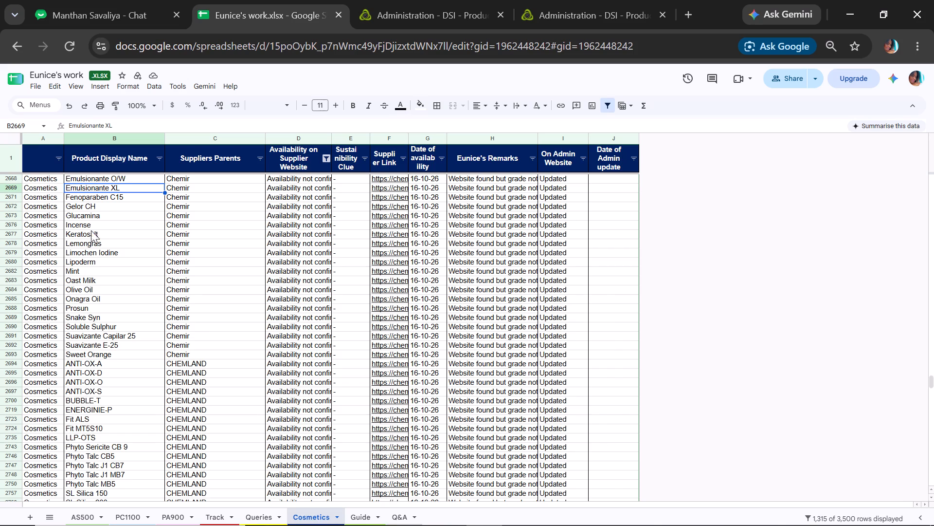
key(Down)
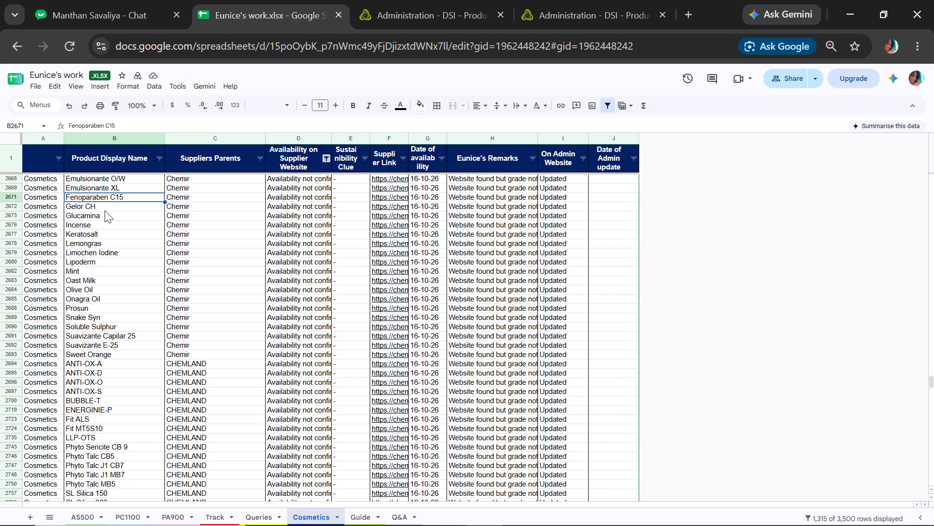
key(ctrl+c)
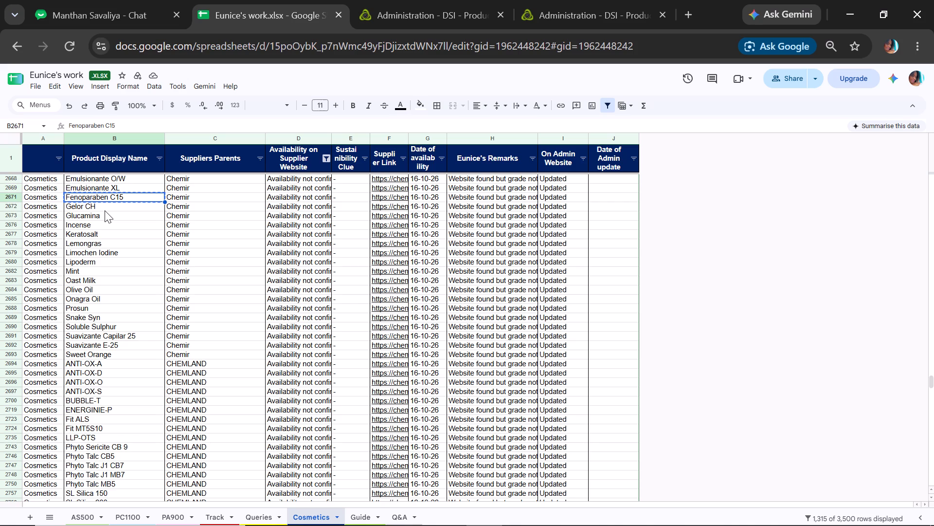
click(557, 0)
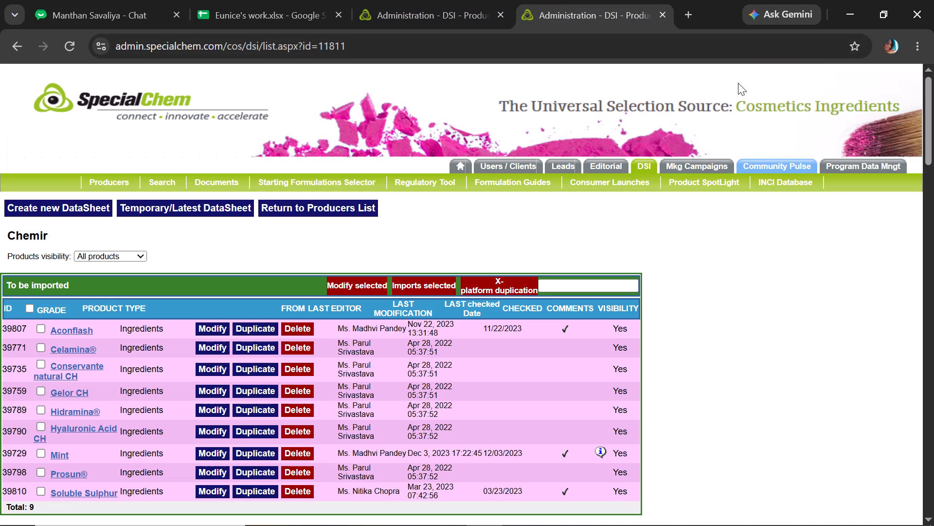
drag(933, 107, 923, 212)
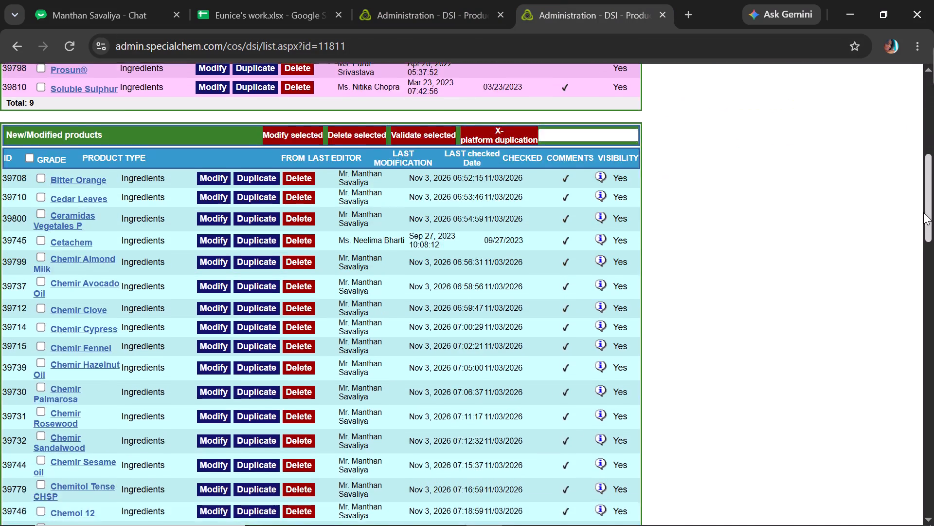
drag(923, 212, 916, 260)
click(327, 0)
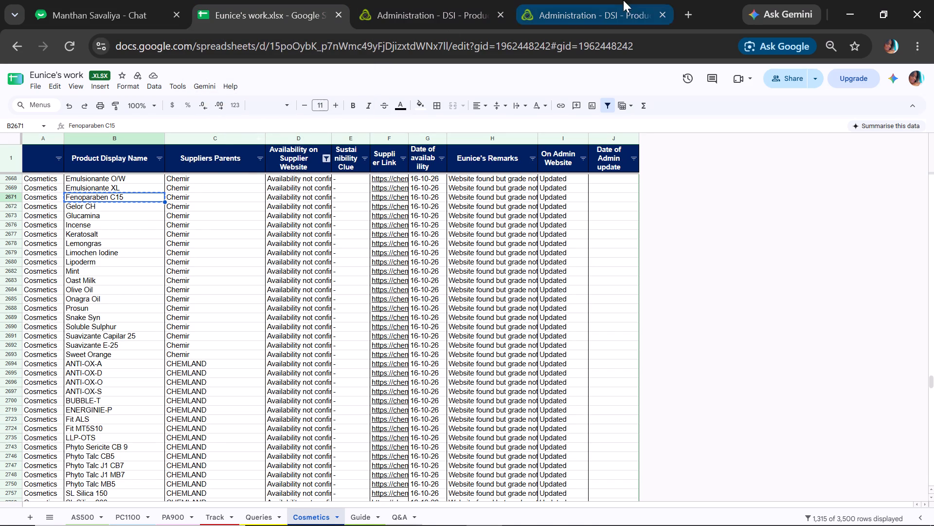
click(422, 0)
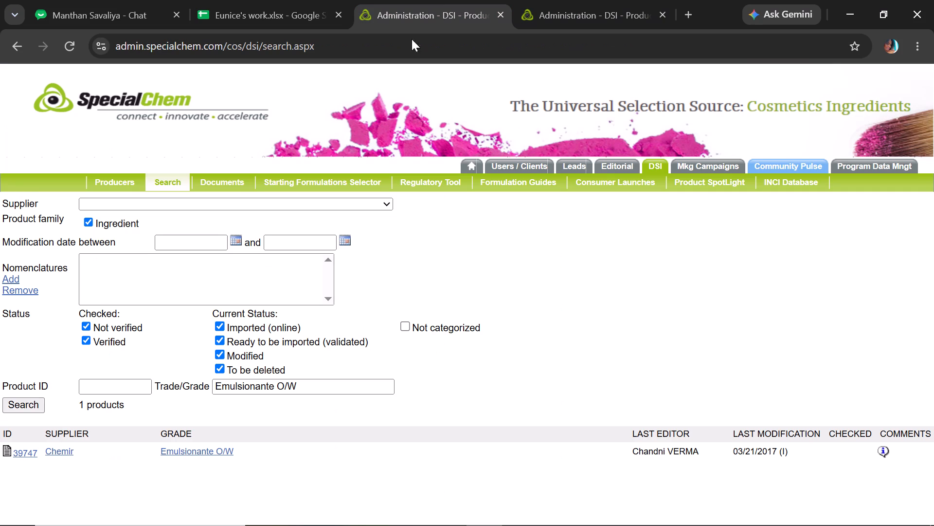
drag(319, 383, 3, 380)
key(ctrl+v)
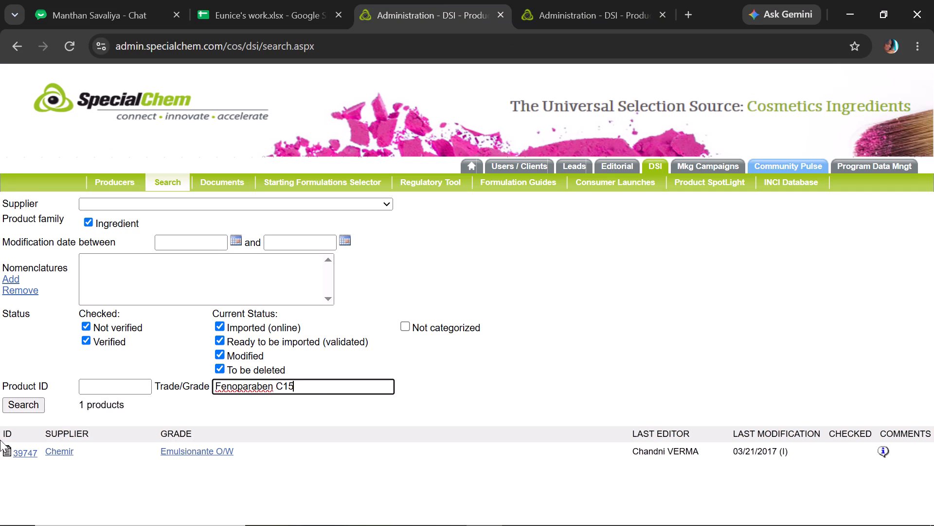
click(20, 408)
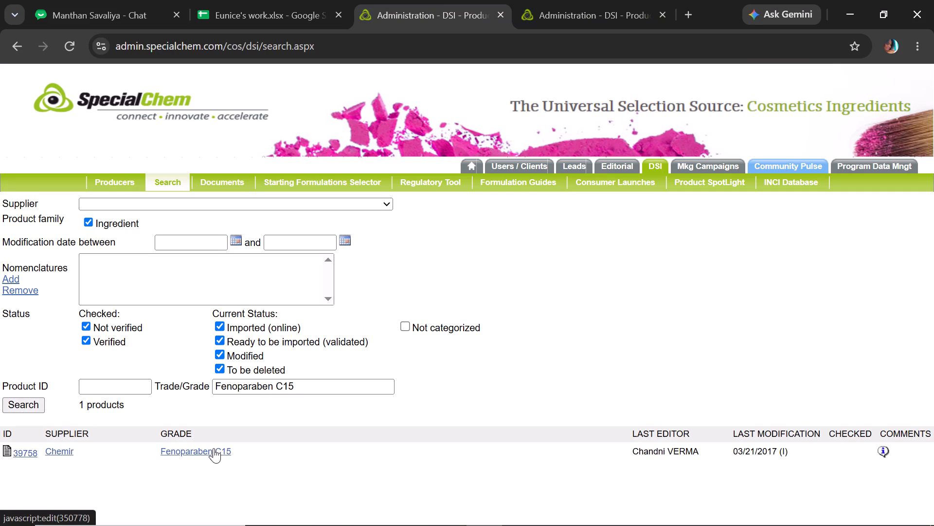
click(214, 448)
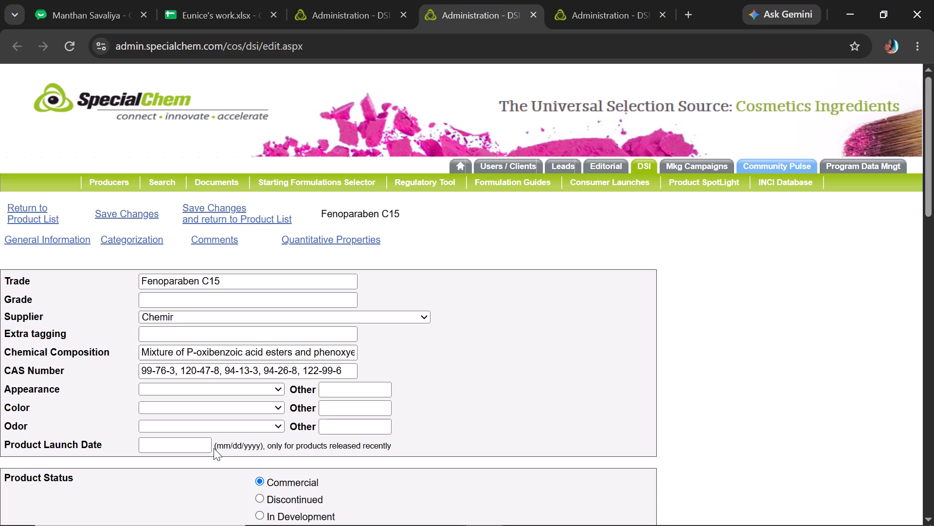
Set the product status of Fenoparaben C15 to Availability Not Confirmed and save the changes.
drag(930, 212, 930, 223)
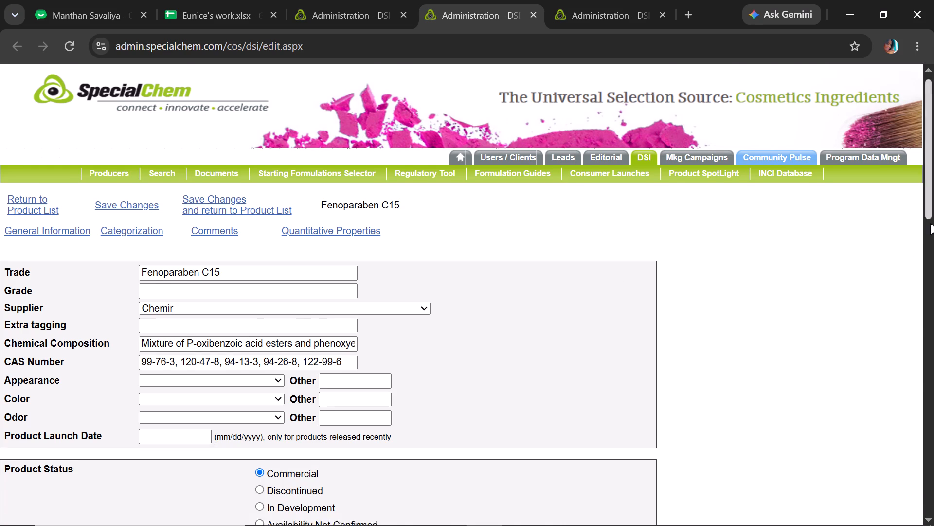
drag(930, 223, 931, 230)
click(260, 471)
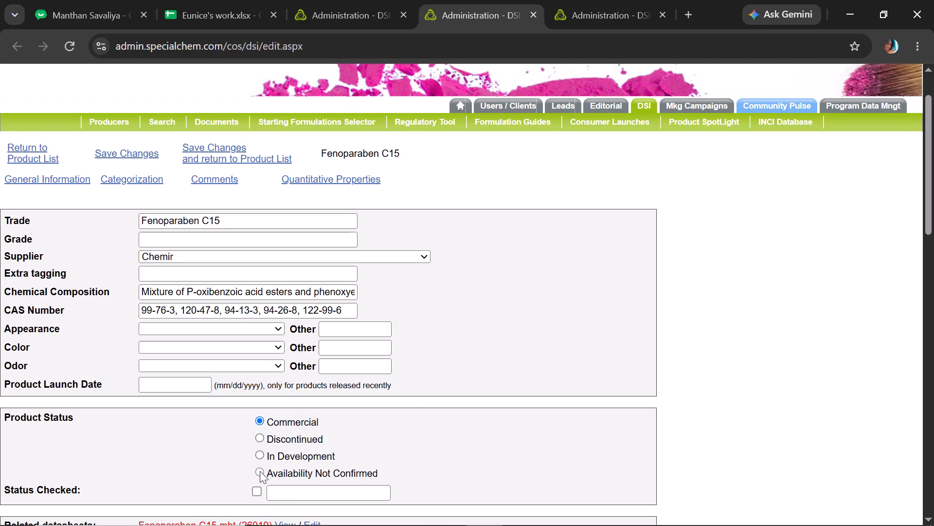
click(133, 153)
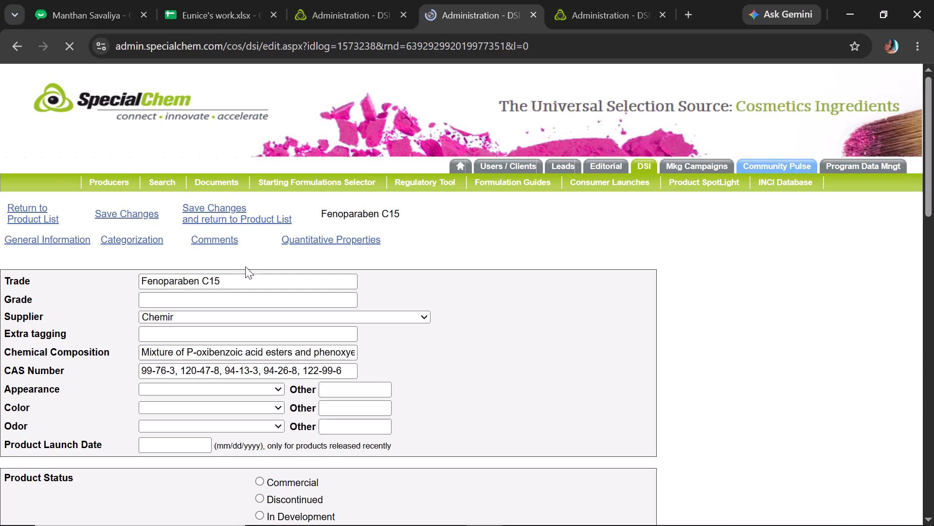
Replace "Fenoparaben C15 by Chemir" in the Displayed/Key Comments with "{product} by {supplier}" copied from the Guide sheet.
click(226, 240)
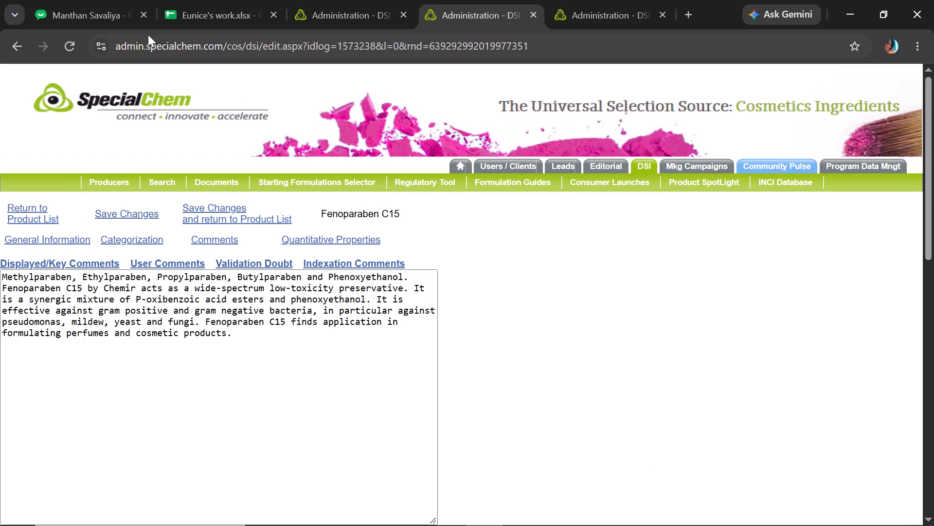
click(219, 0)
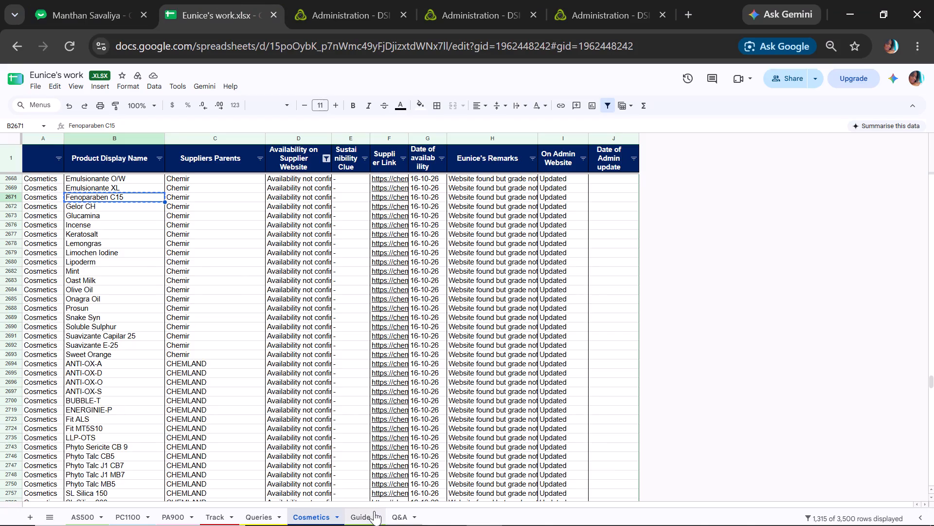
click(373, 513)
key(ctrl+c)
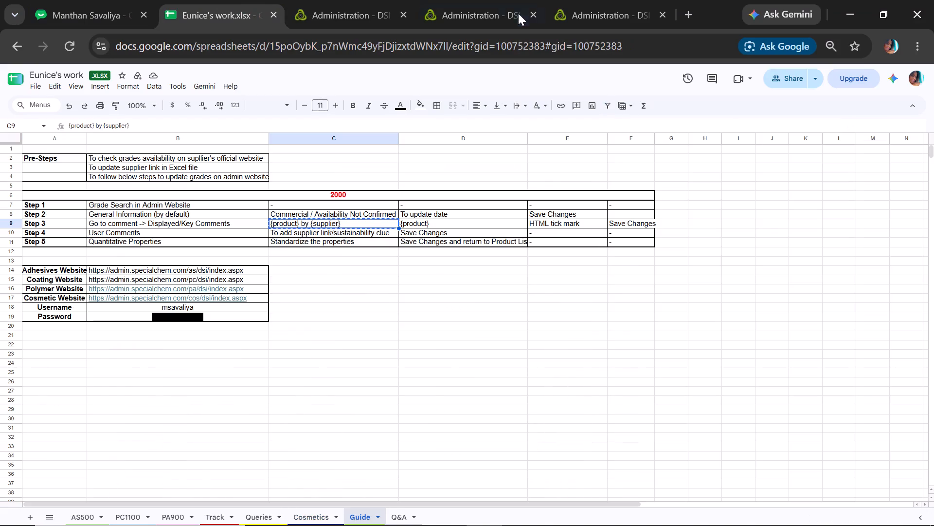
click(500, 7)
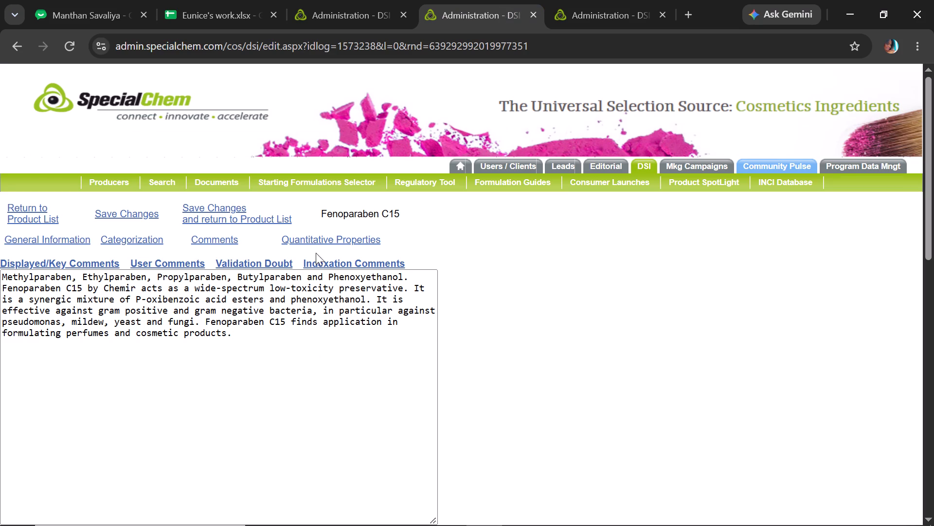
double_click(137, 289)
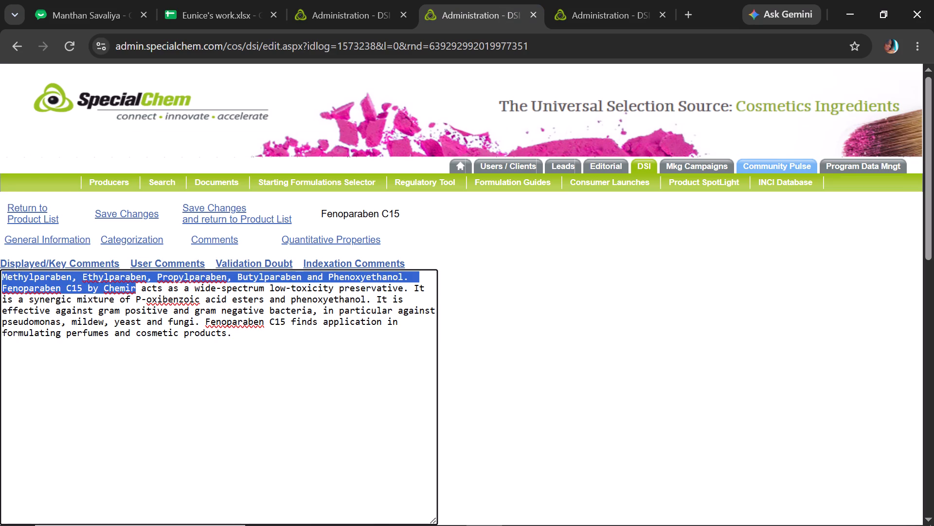
click(137, 289)
drag(137, 289, 0, 288)
key(ctrl+v)
Replace the remaining "Fenoparaben C15" in the comment's last sentence with "{product}", also correcting "gram negative" to "Gram-negative".
drag(53, 290, 0, 290)
key(ctrl+c)
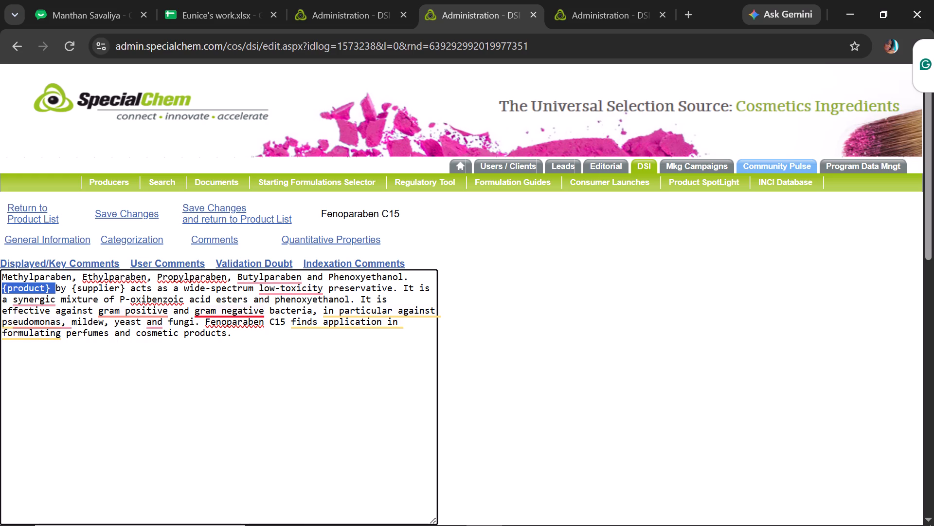
drag(205, 319, 231, 341)
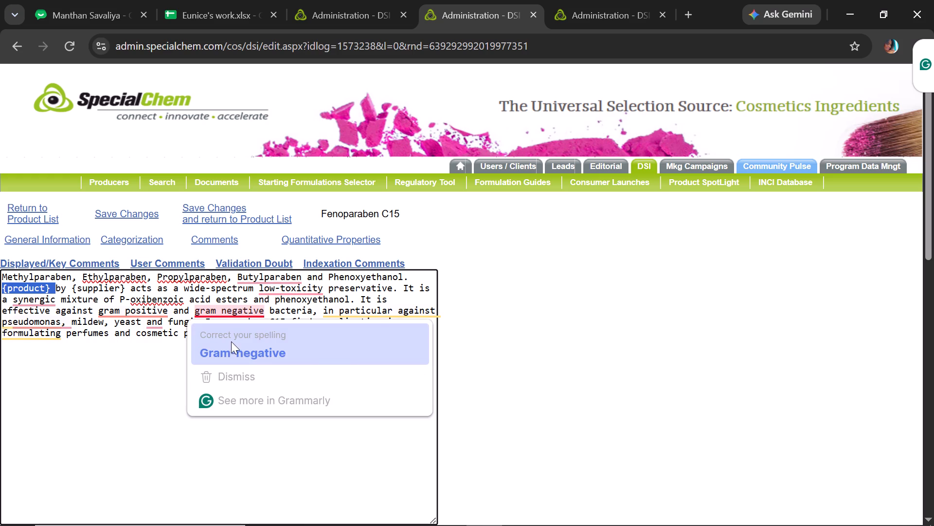
drag(231, 341, 231, 342)
click(231, 342)
text(Gram-negative)
drag(205, 321, 287, 320)
key(ctrl+v)
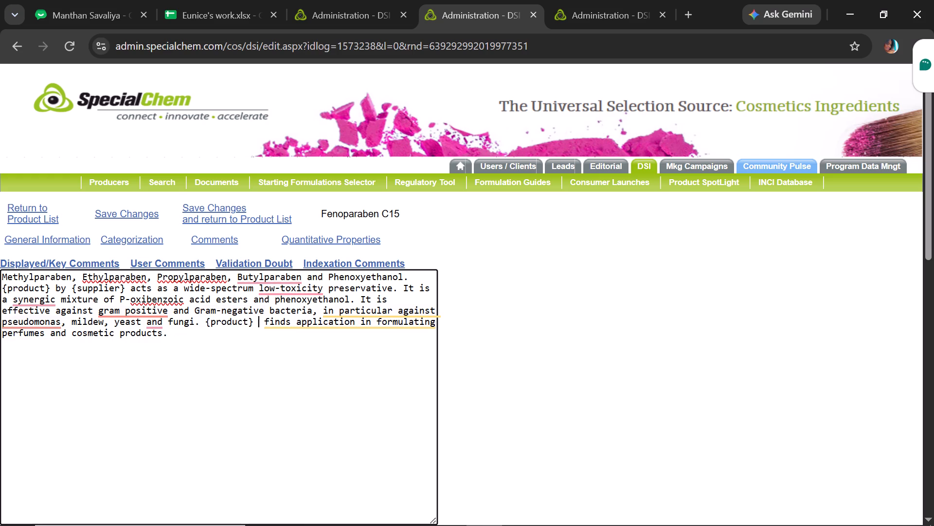
Accept the Grammarly spelling corrections "Gram-positive", "synergistic" and "Pseudomonas" in the Fenoparaben C15 comment.
click(143, 328)
text(Gram-positive)
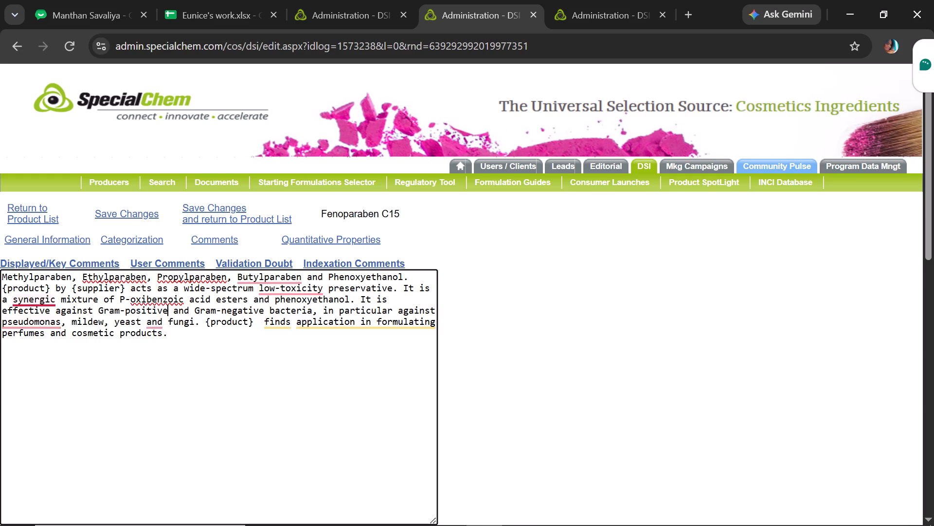
click(59, 318)
text(synergistic)
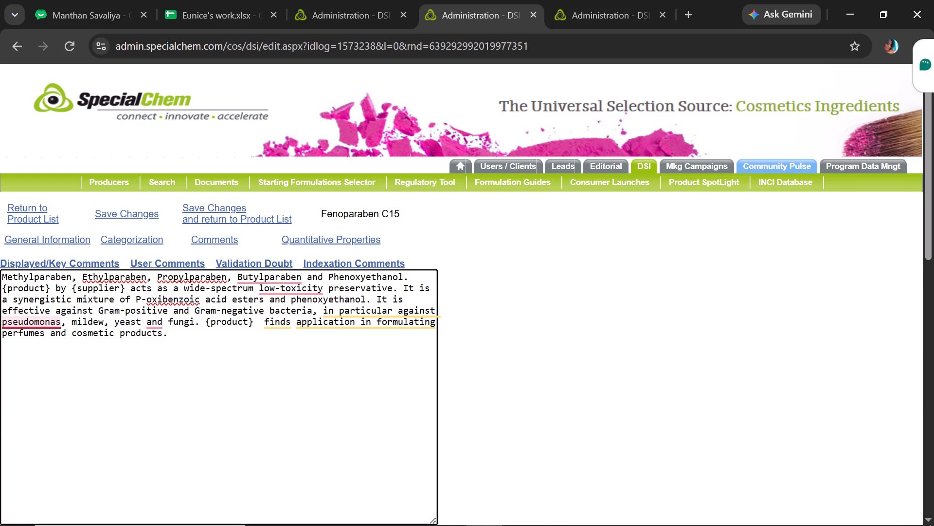
click(70, 347)
text(Pseudom)
text(onas)
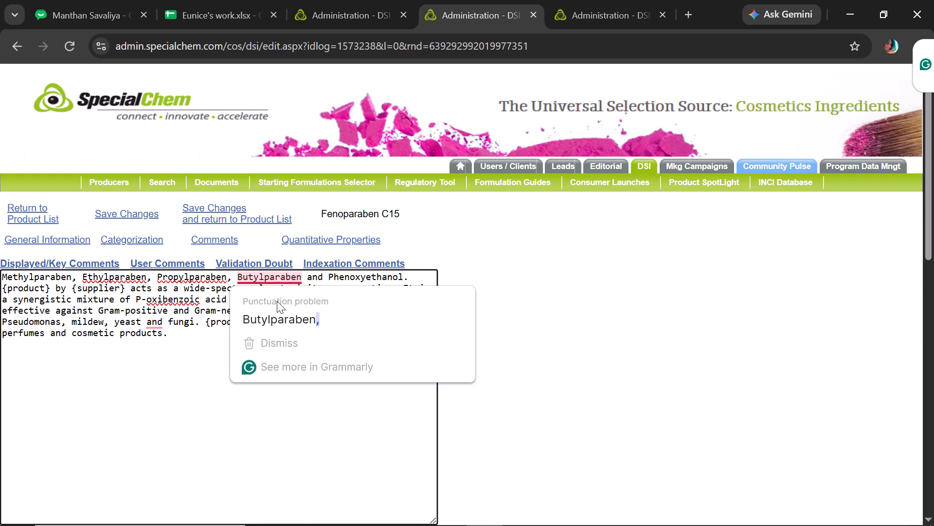
Accept the Grammarly suggestions adding commas after "Butylparaben", "wide-spectrum" and "yeast" in the comment.
click(277, 301)
key(comma)
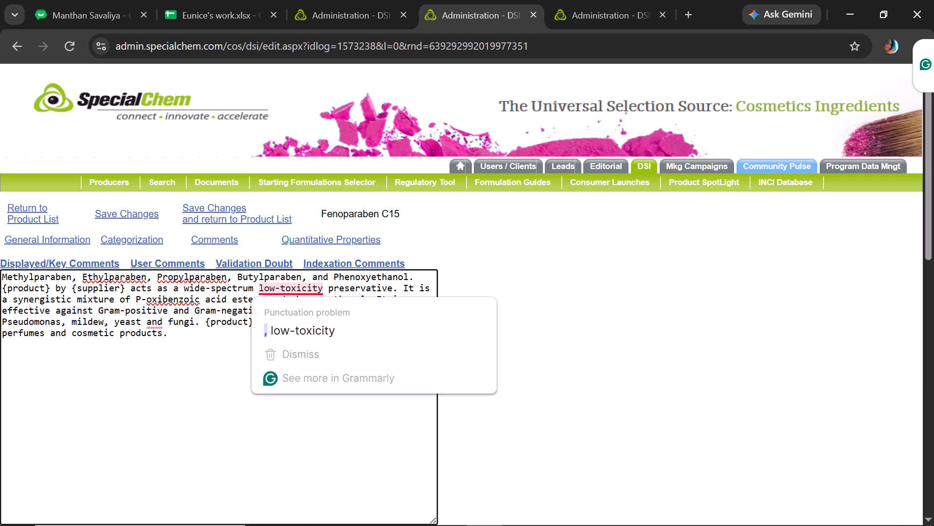
click(331, 306)
key(comma)
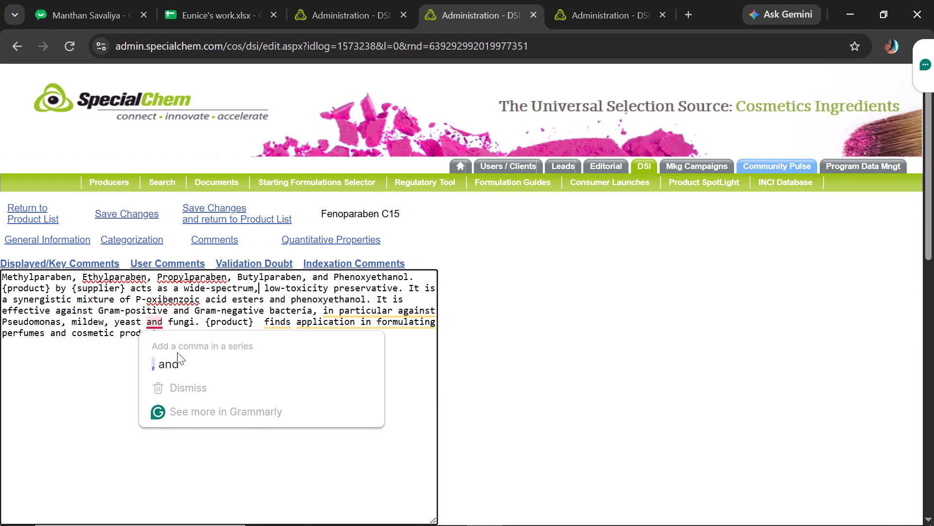
click(185, 359)
key(comma)
Enable Display as HTML for Fenoparaben C15's Displayed/Key Comments and save the changes.
drag(933, 121, 927, 156)
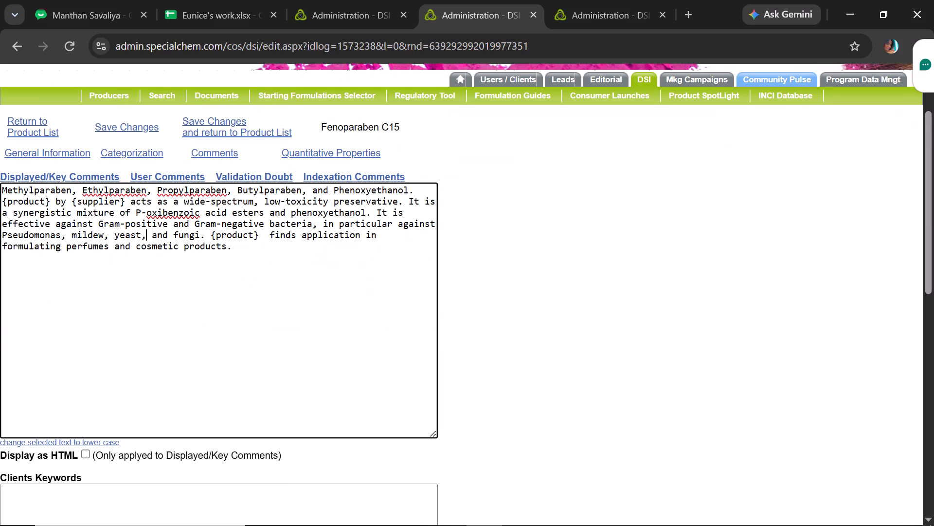
click(83, 457)
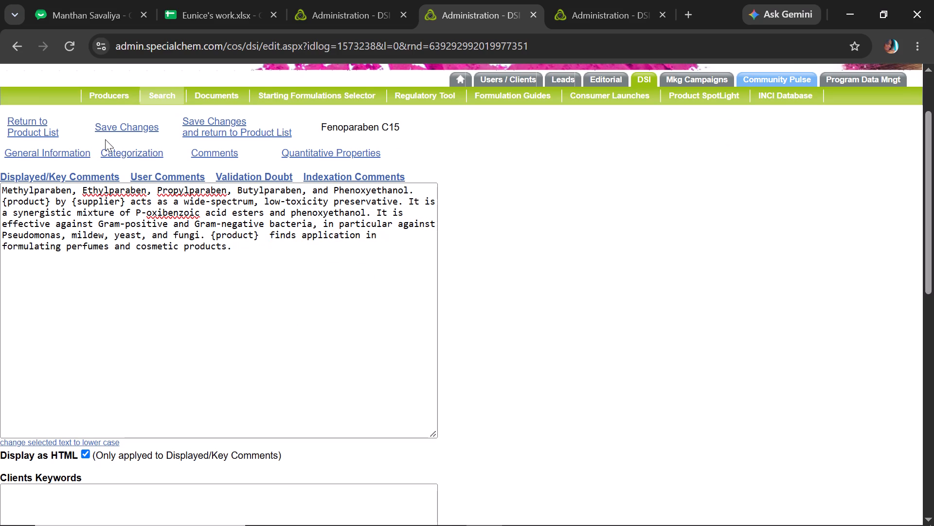
click(112, 131)
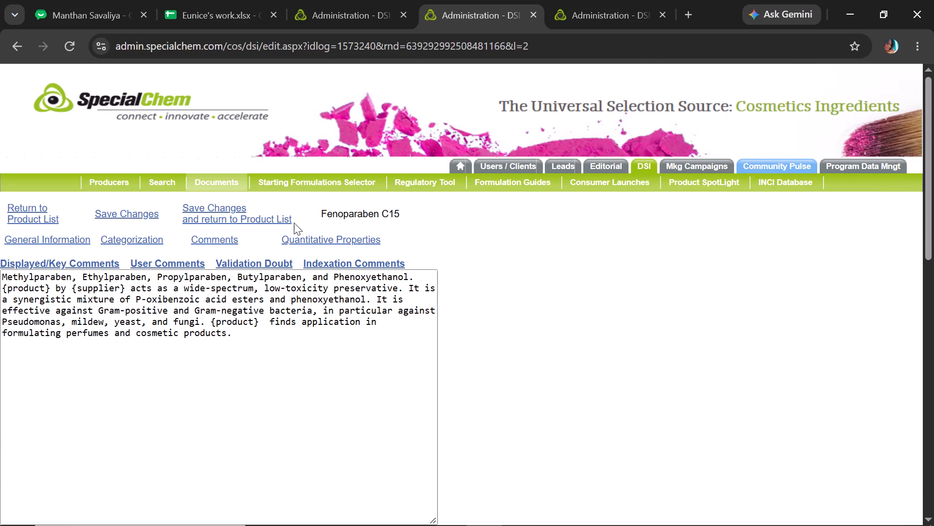
Open Fenoparaben C15's Quantitative Properties, save the changes and return to the product list.
click(303, 236)
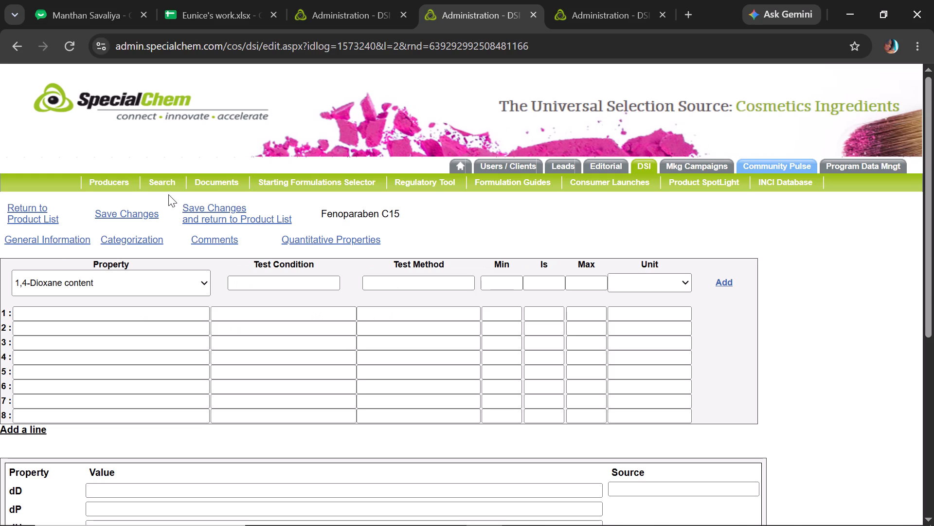
click(211, 212)
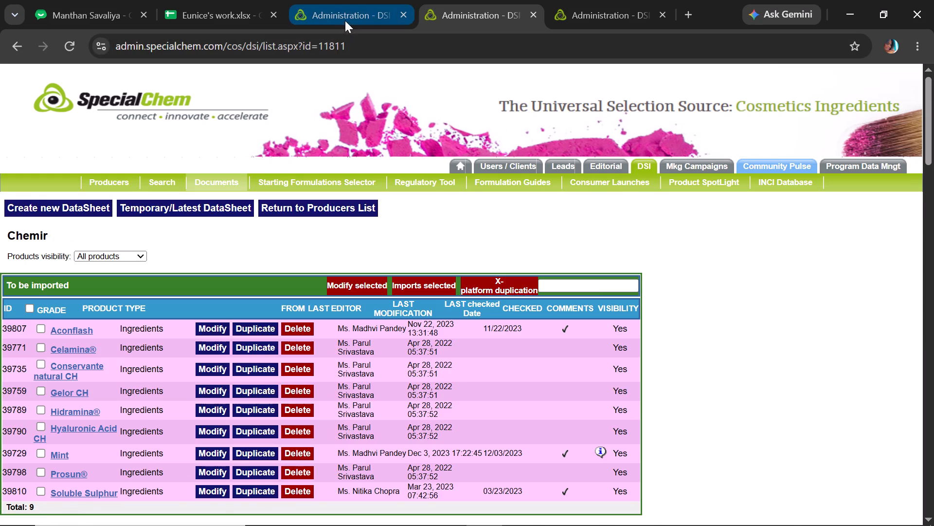
Copy the grade name Gelor CH from the spreadsheet's Cosmetics sheet and search for it on the SpecialChem admin site.
click(346, 19)
click(211, 0)
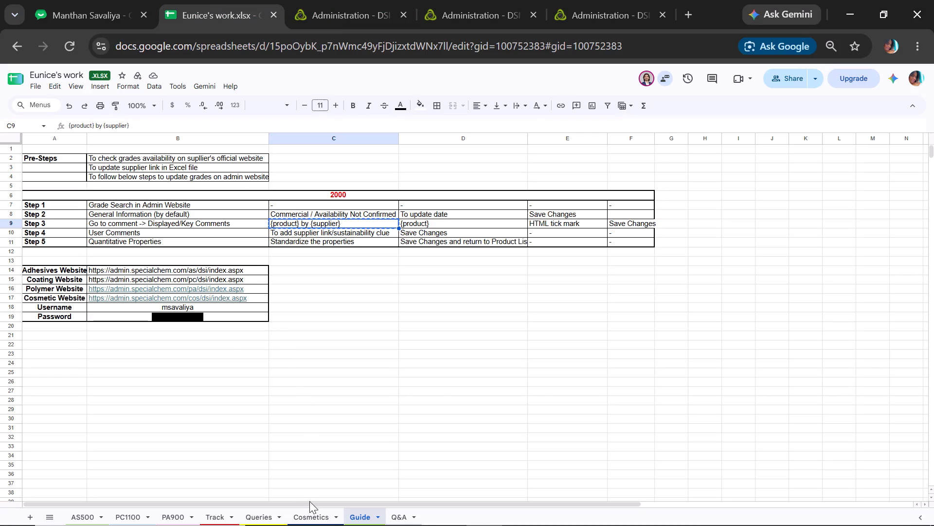
click(312, 521)
key(Up)
key(Down)
key(Down)
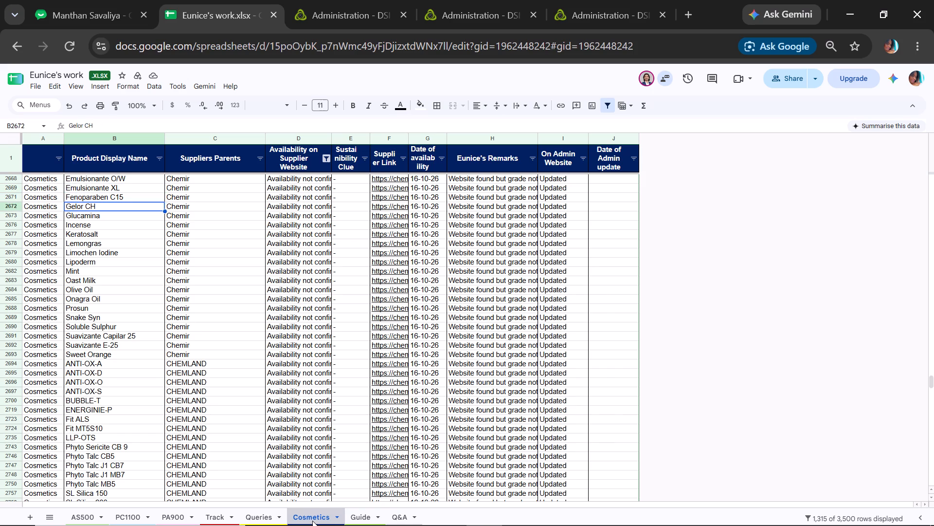
key(ctrl+c)
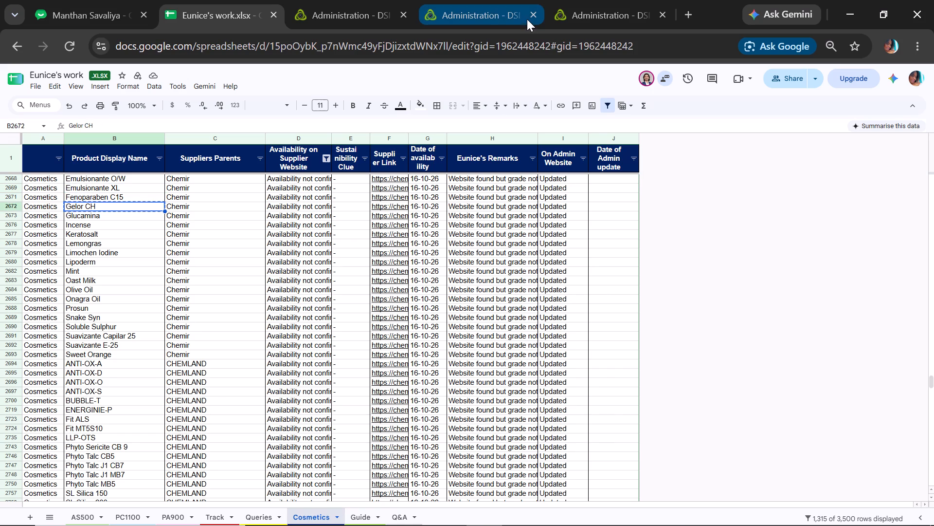
click(501, 14)
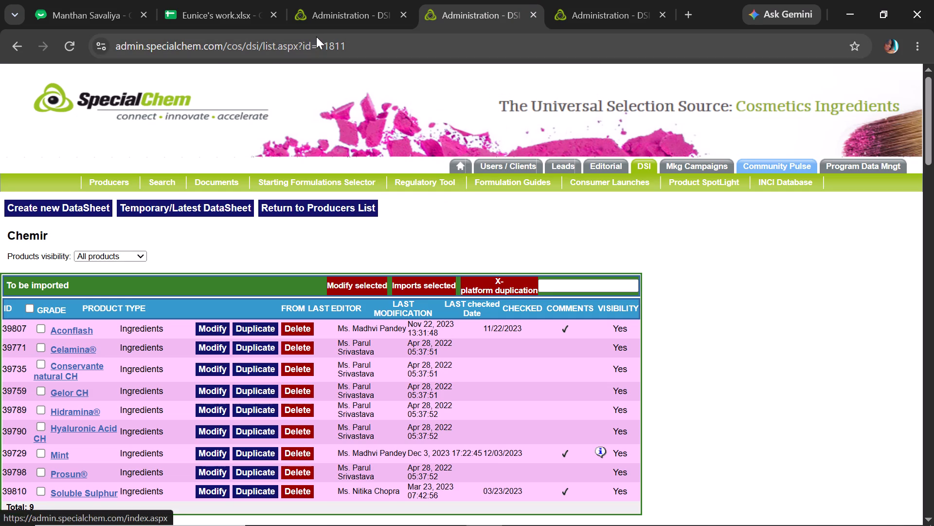
click(334, 11)
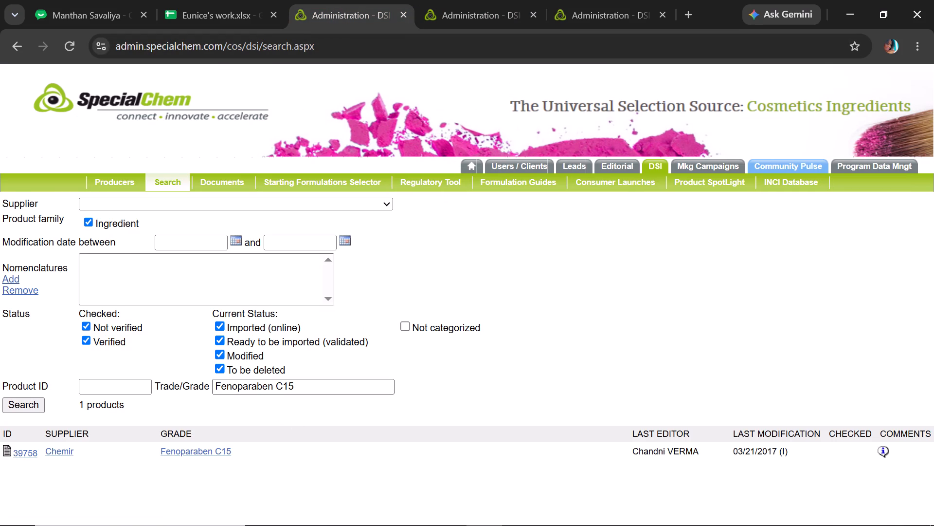
drag(320, 391, 111, 386)
key(ctrl+v)
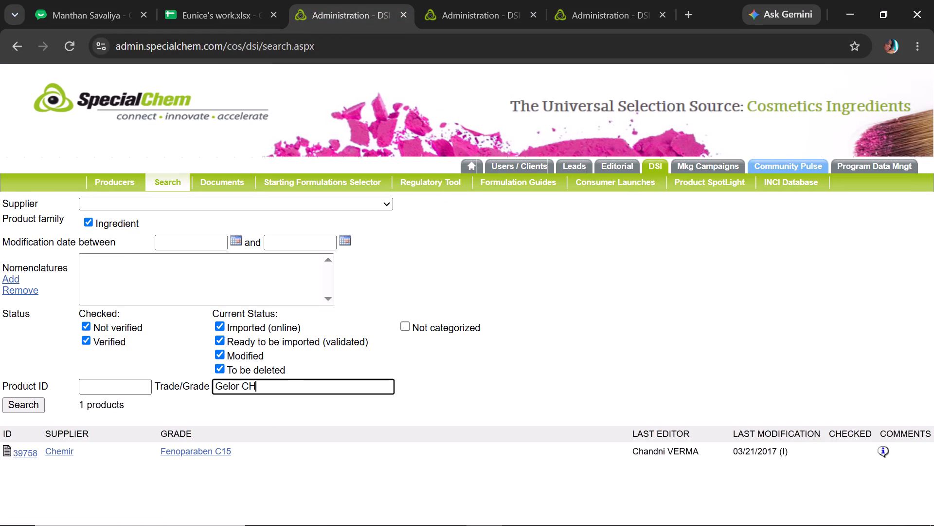
click(36, 404)
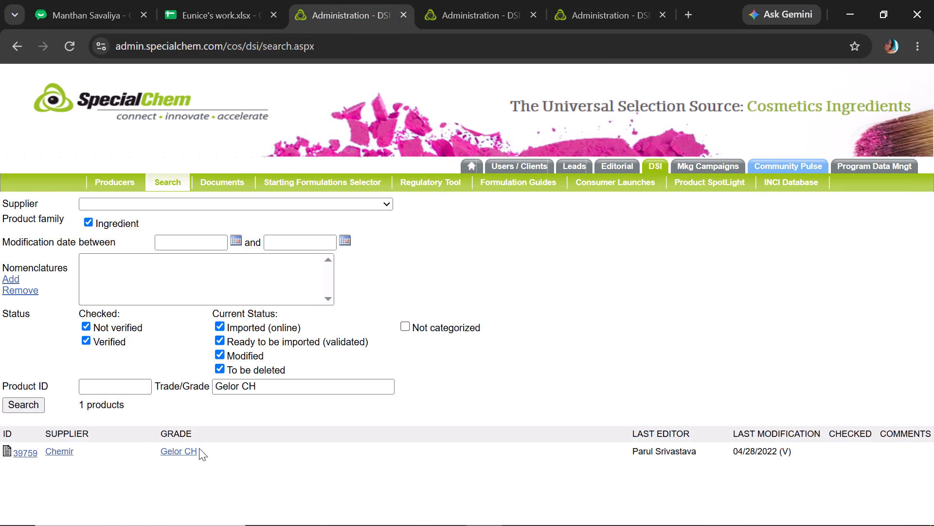
Open the Gelor CH record, set its Product Status to Availability Not Confirmed and save the changes.
click(195, 452)
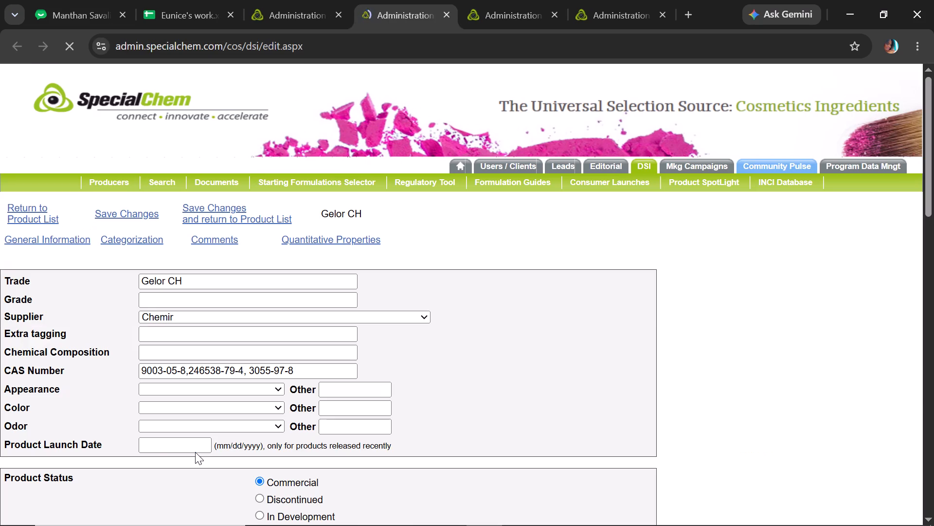
drag(933, 170, 933, 199)
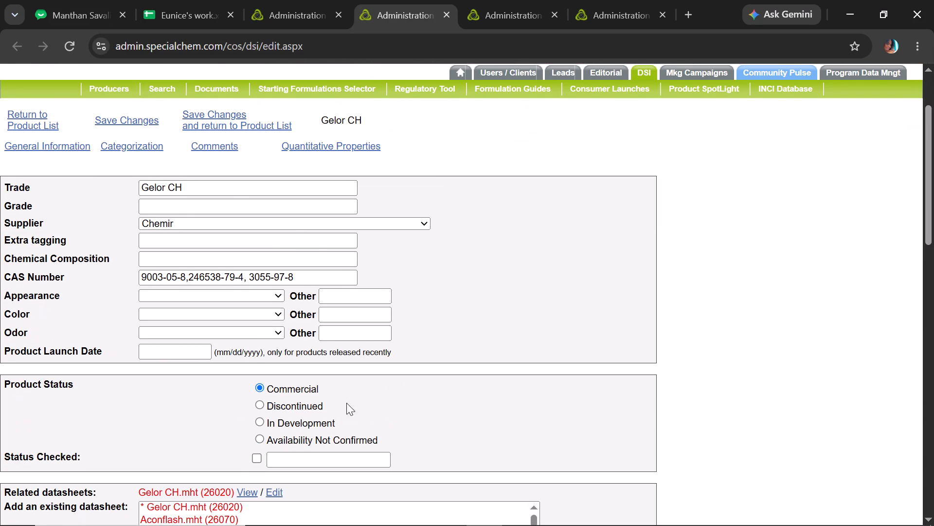
click(260, 442)
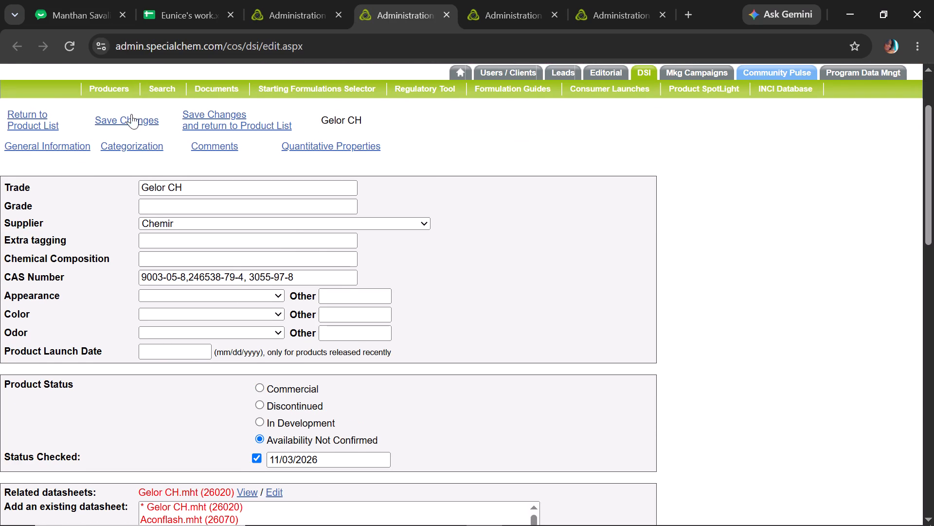
click(131, 119)
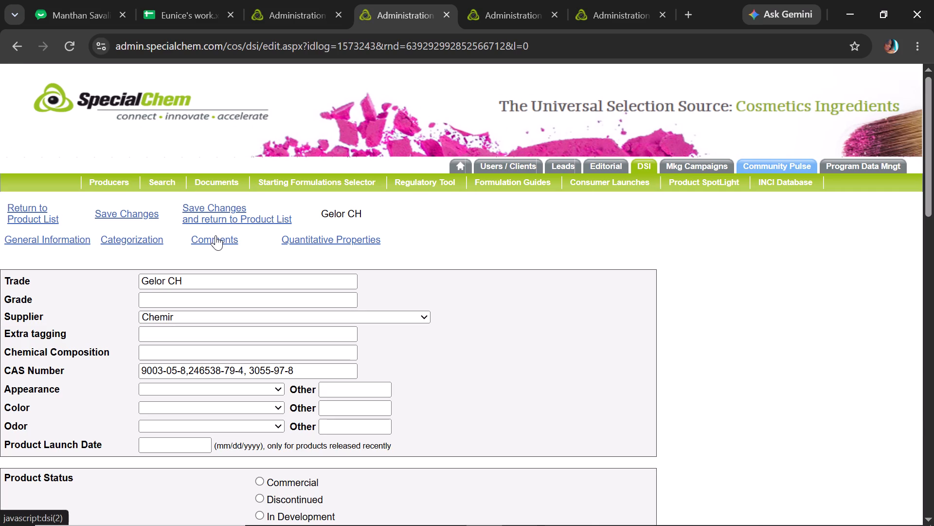
click(216, 235)
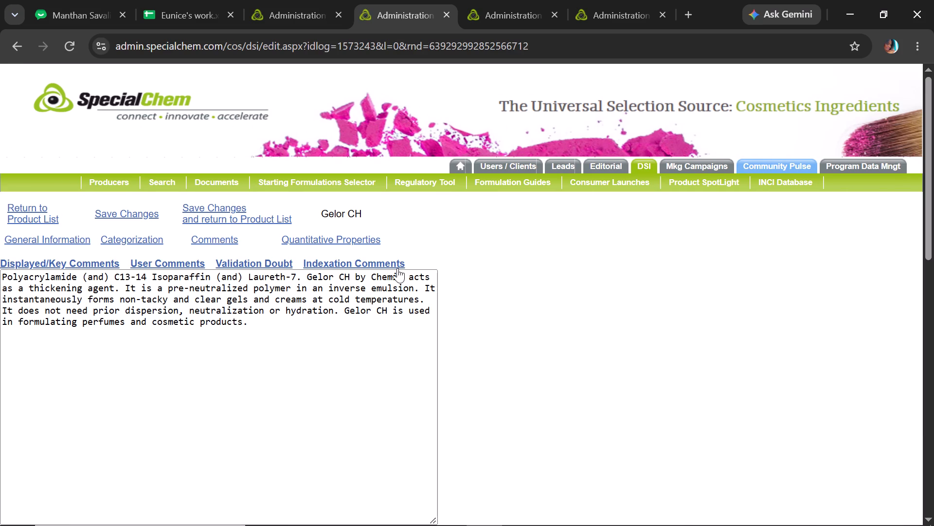
click(306, 283)
click(306, 283)
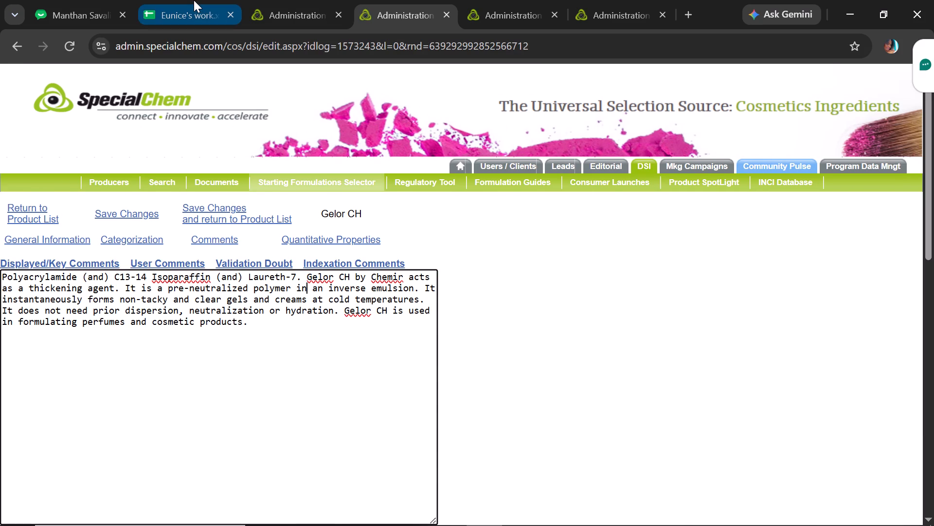
click(194, 0)
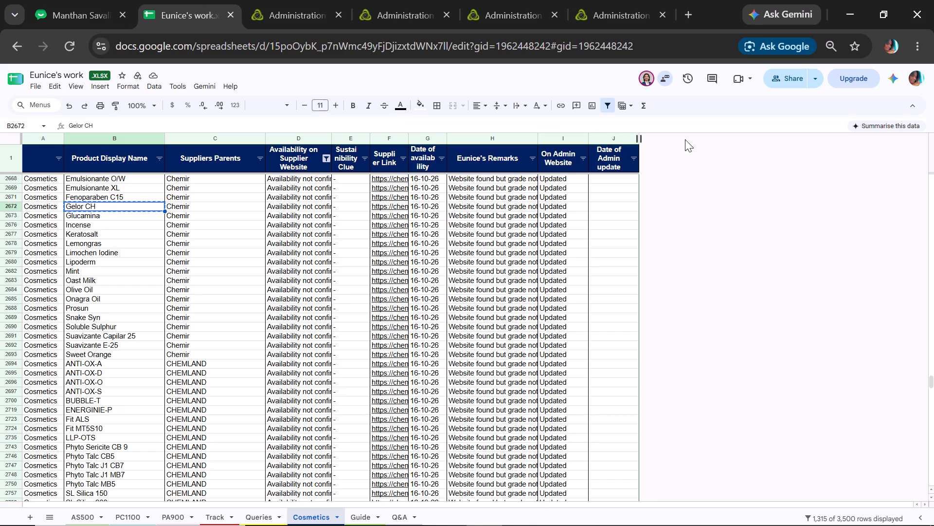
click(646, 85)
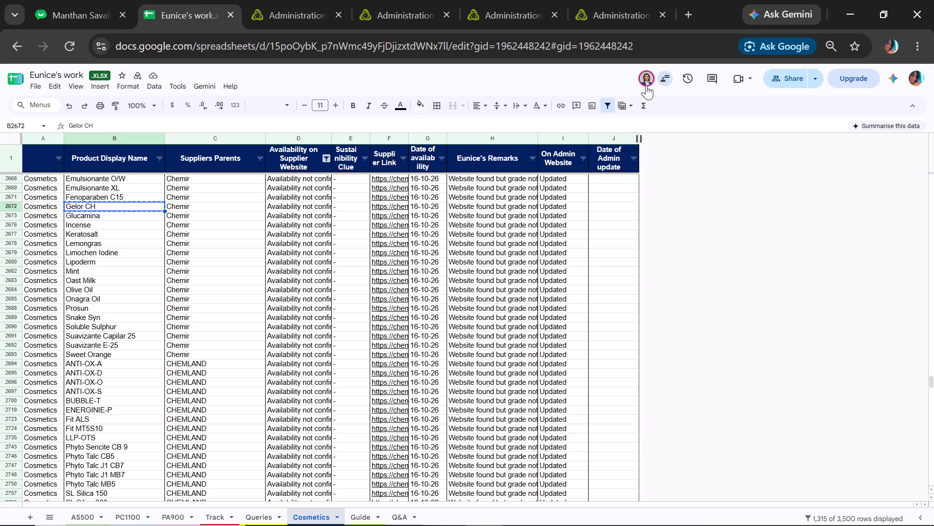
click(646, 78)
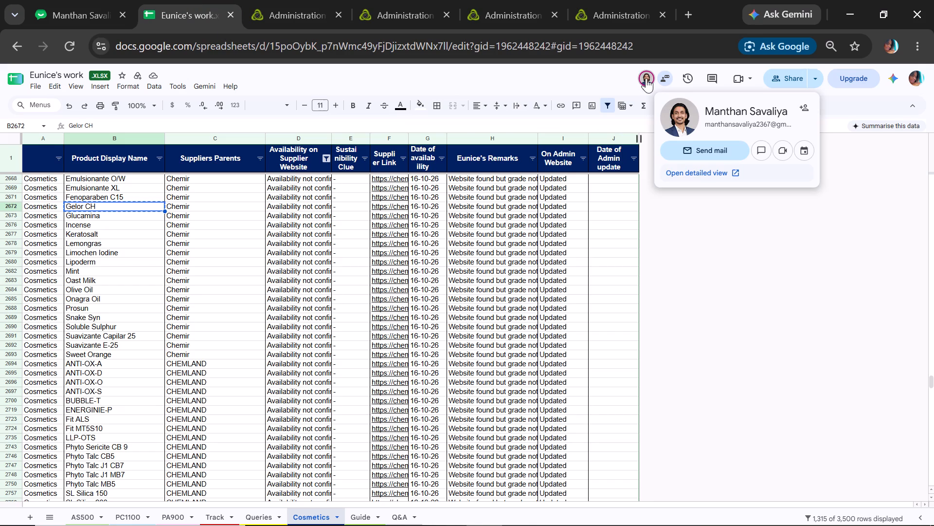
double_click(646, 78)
Copy "{product} by {supplier}" from the Guide sheet and replace "Gelor CH by Chemir" with it in the Gelor CH comment.
click(366, 510)
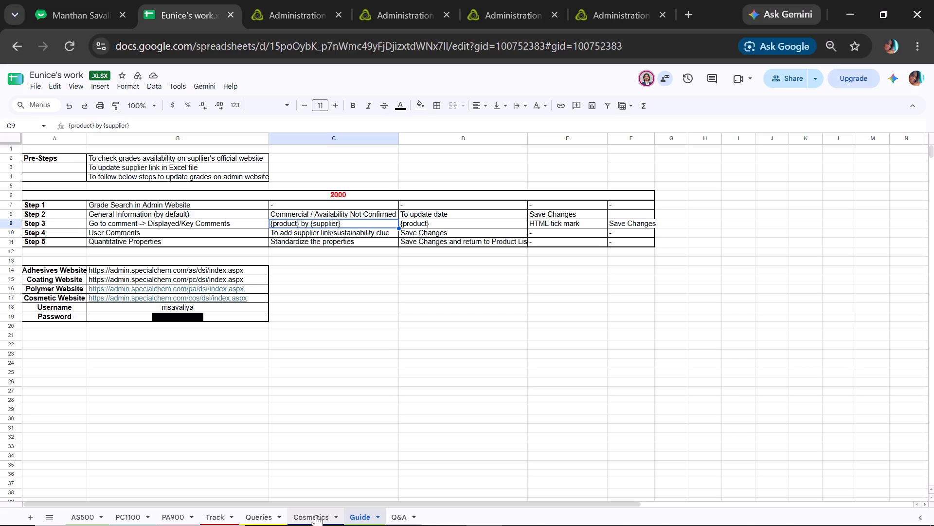
key(ctrl+c)
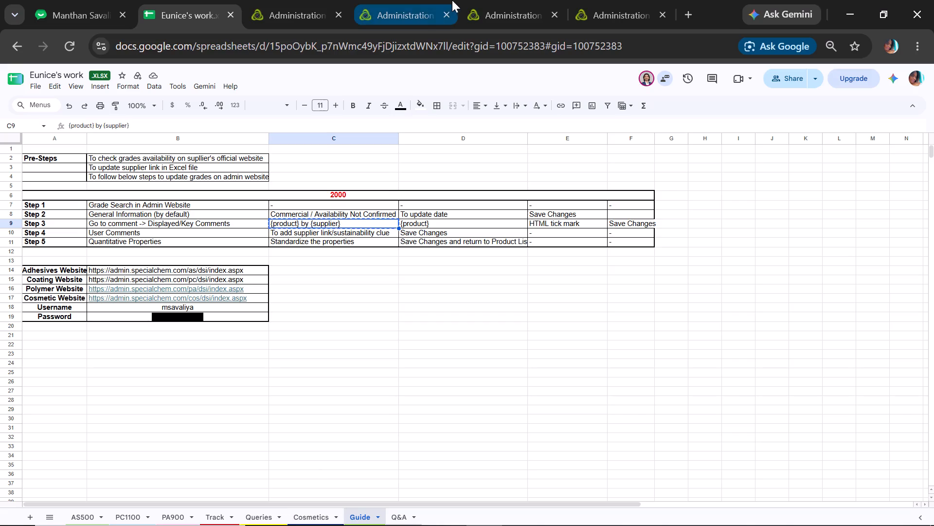
click(425, 1)
click(239, 322)
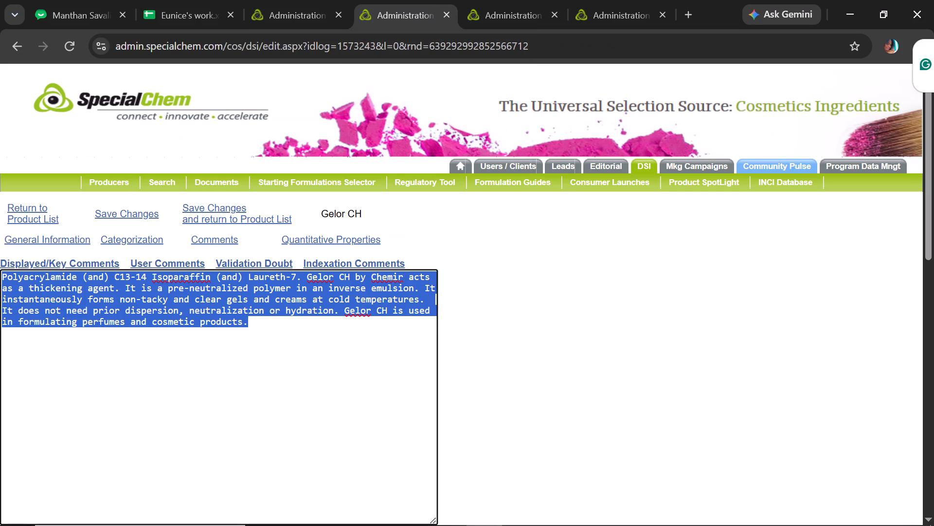
click(309, 278)
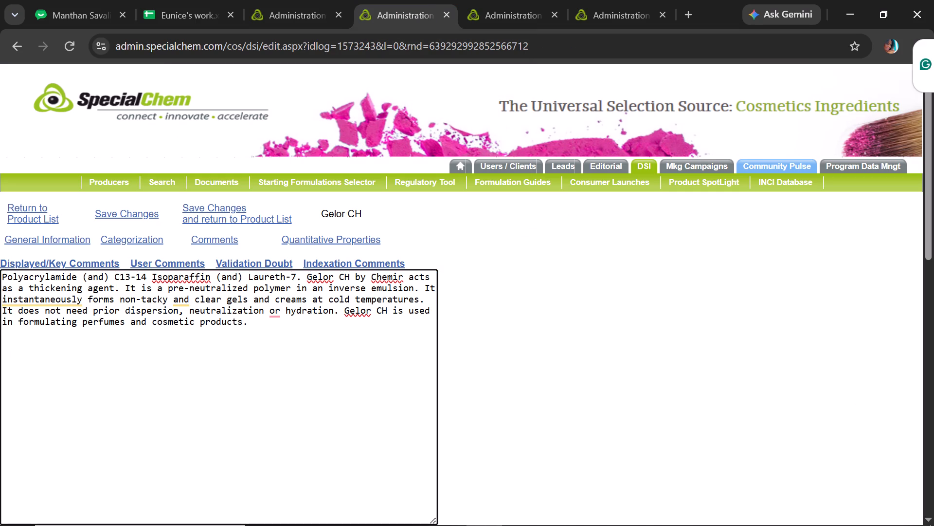
drag(307, 278, 406, 270)
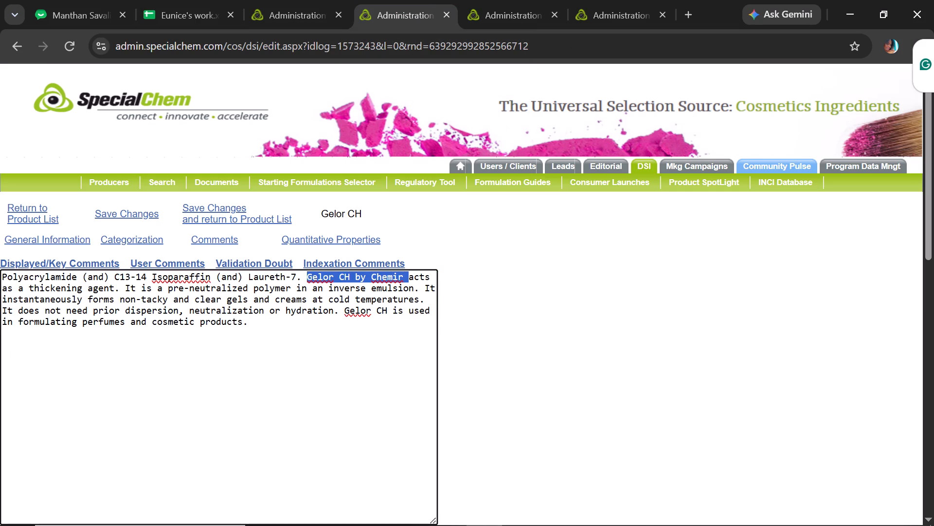
drag(406, 270, 402, 270)
key(ctrl+v)
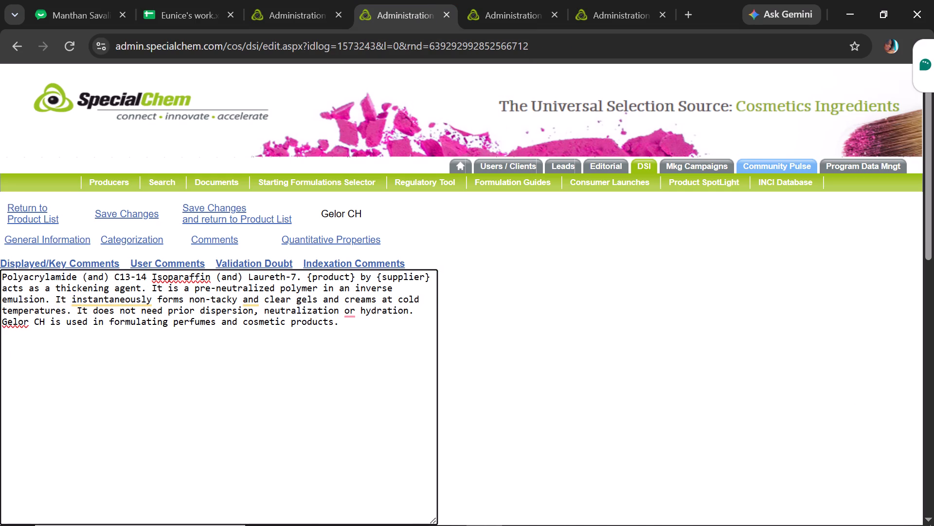
Replace the remaining "Gelor CH" in the comment's last sentence with "{product}", copied from earlier in the comment.
drag(356, 281, 308, 279)
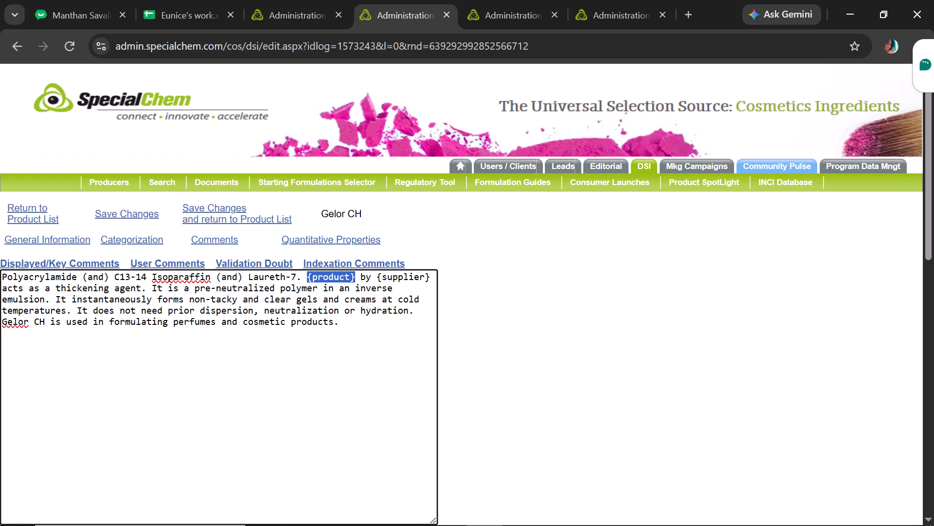
key(ctrl+c)
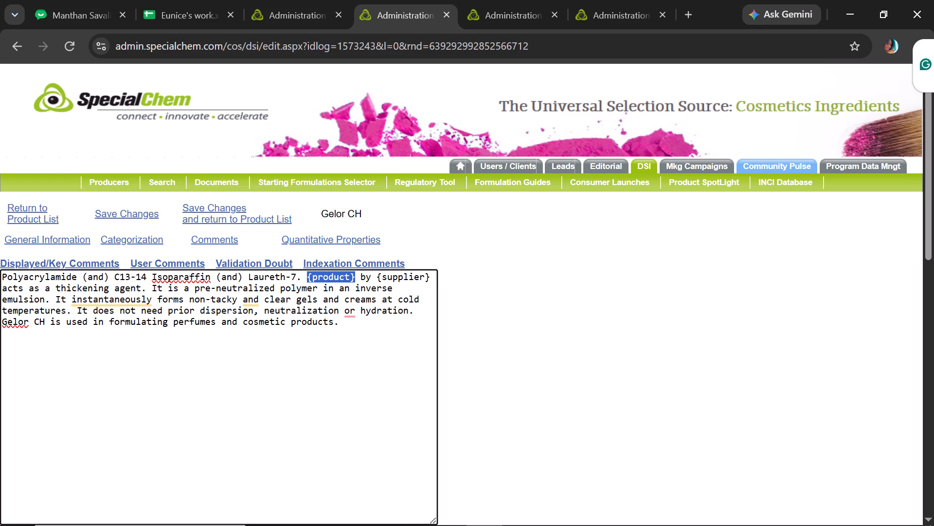
drag(44, 322, 0, 324)
key(ctrl+v)
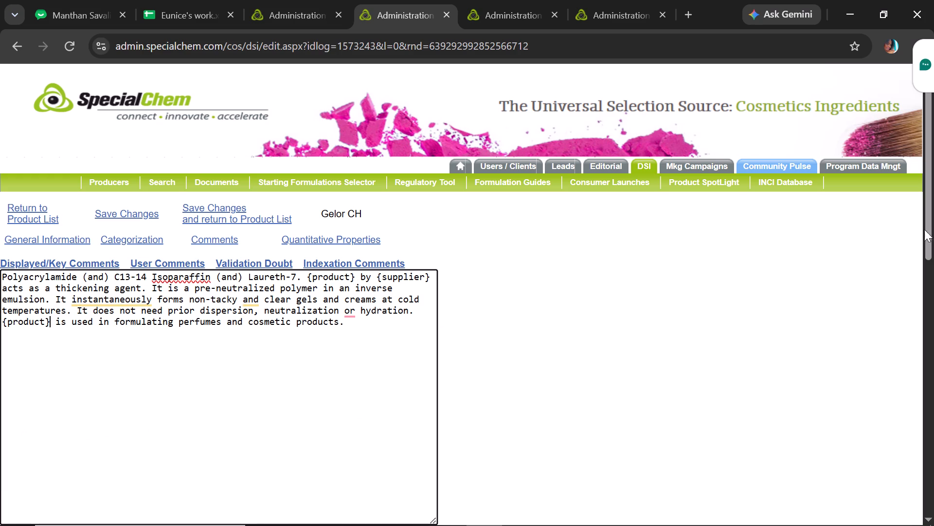
drag(933, 214, 933, 227)
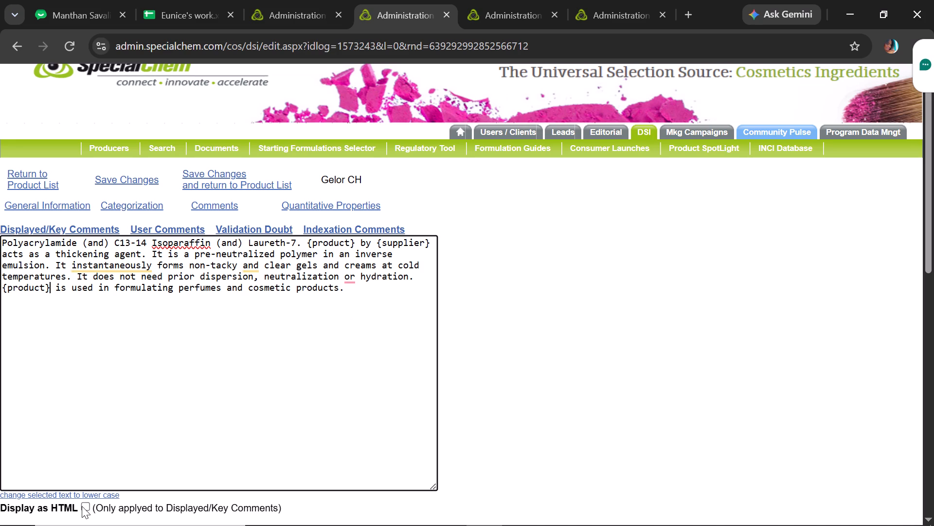
click(85, 506)
click(121, 180)
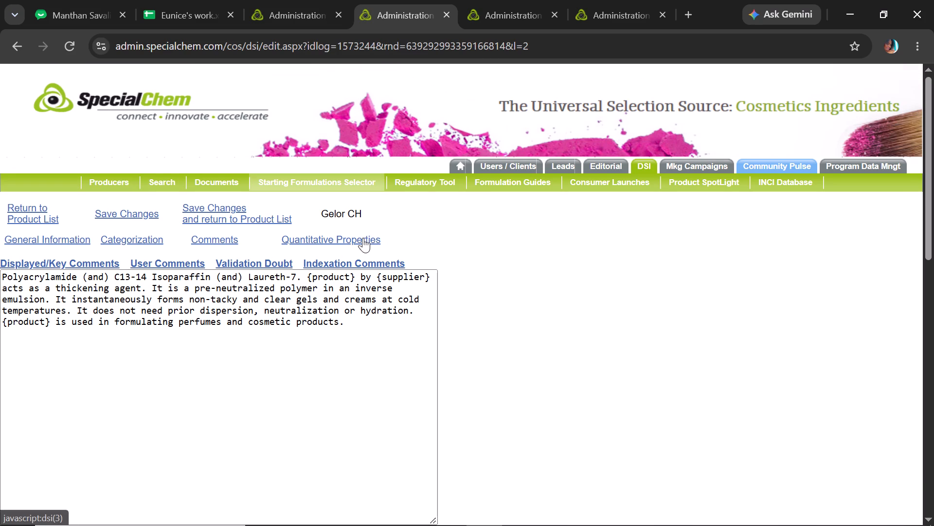
Save Gelor CH from its Quantitative Properties and return to the Chemir product list to review the New/Modified products.
click(363, 238)
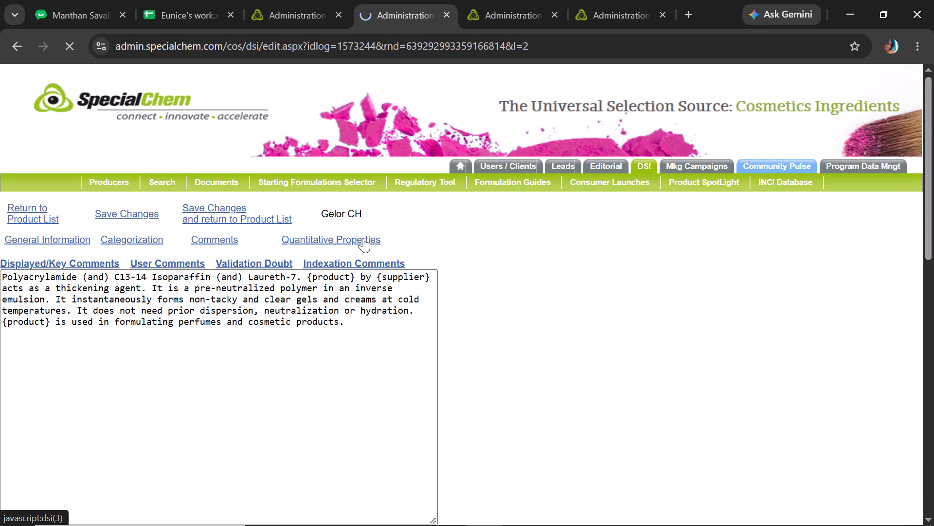
click(229, 207)
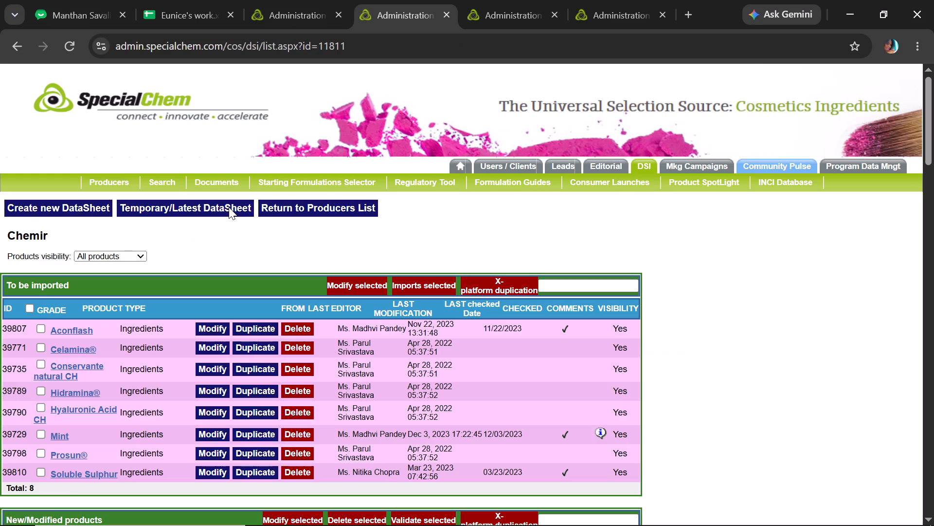
drag(933, 150, 929, 302)
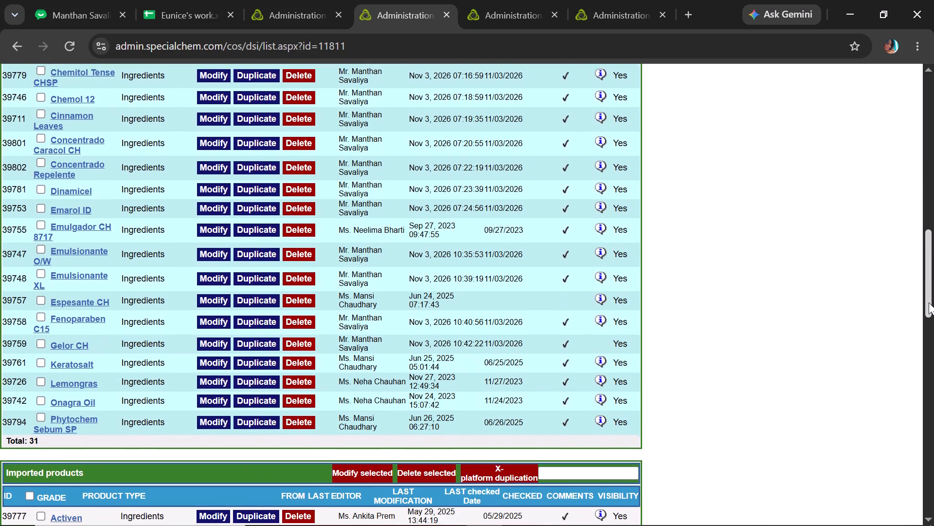
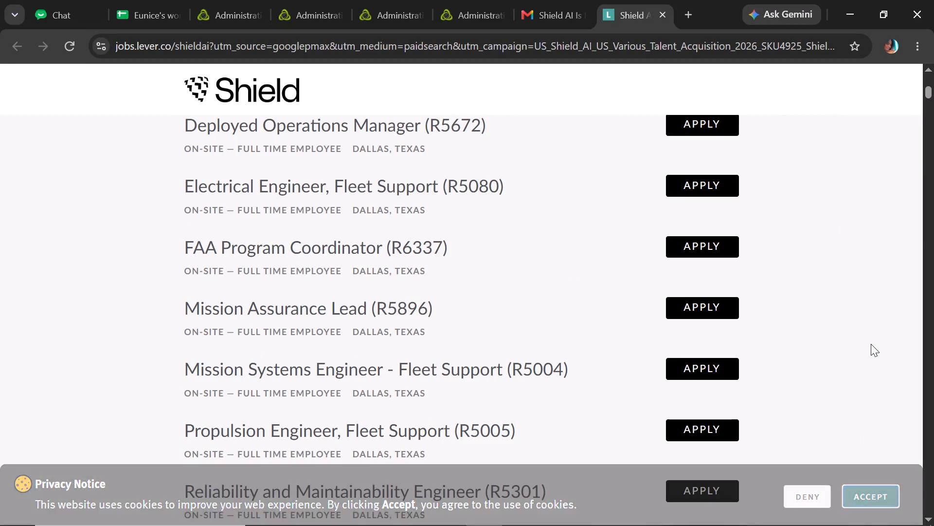
Browse the open positions on the Shield AI careers page, from the fleet support roles through manufacturing and production to the quality roles.
key(Down)
key(Down)
key(Down)
key(Down)
key(Down)
key(Down)
key(Down)
key(Down)
key(Down)
key(Down)
key(Down)
key(Down)
key(Down)
key(Down)
key(Down)
key(Down)
key(Down)
key(Down)
key(Down)
key(Down)
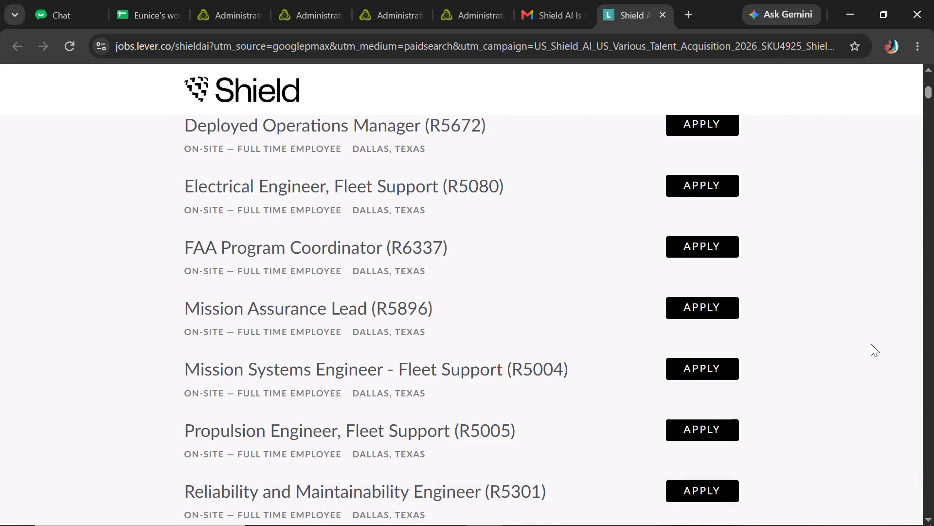
key(Down)
key(Down)
key(Down)
key(Down)
key(Down)
key(Down)
key(Down)
key(Down)
key(Down)
key(Down)
key(Down)
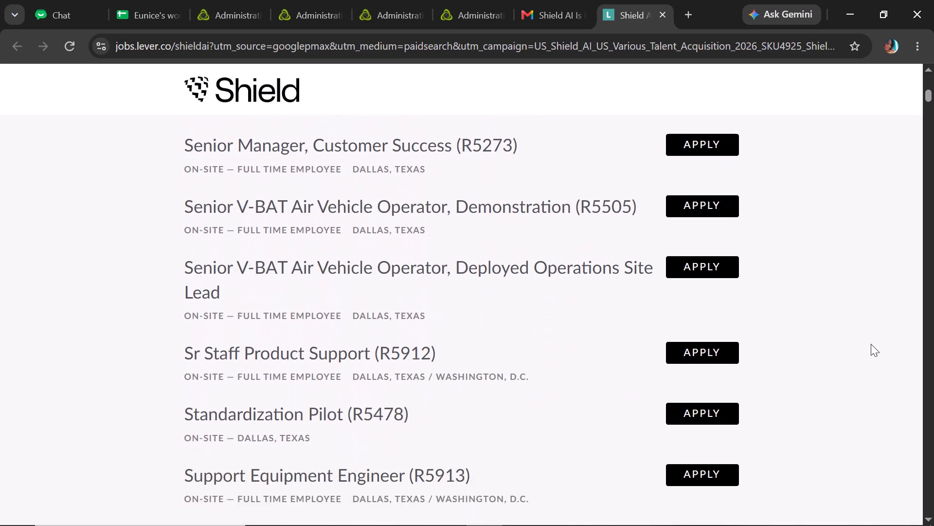
key(Down)
key(Down)
key(Down)
key(Down)
key(Down)
key(Down)
key(Down)
key(Down)
key(Down)
key(Down)
key(Down)
key(Down)
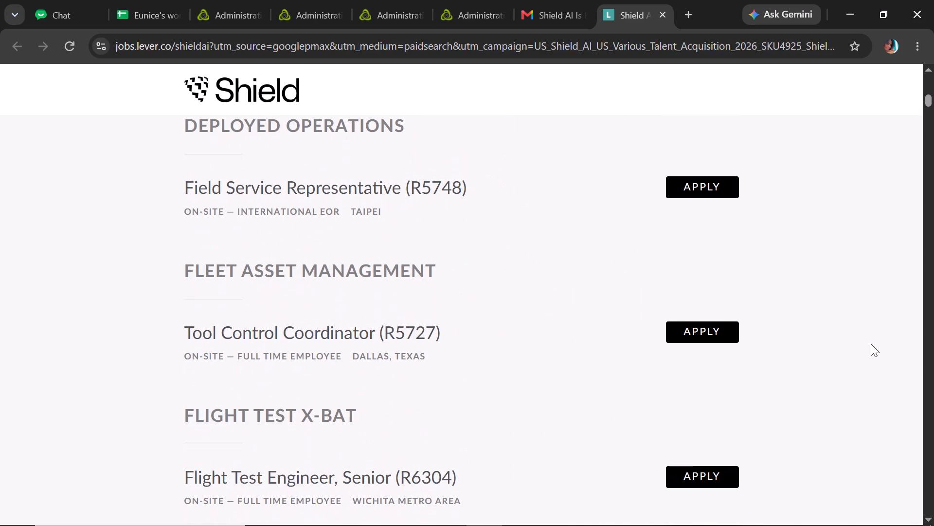
key(Down)
key(Down)
key(Down)
key(Down)
key(Down)
key(Down)
key(Down)
key(Down)
key(Down)
key(Down)
key(Down)
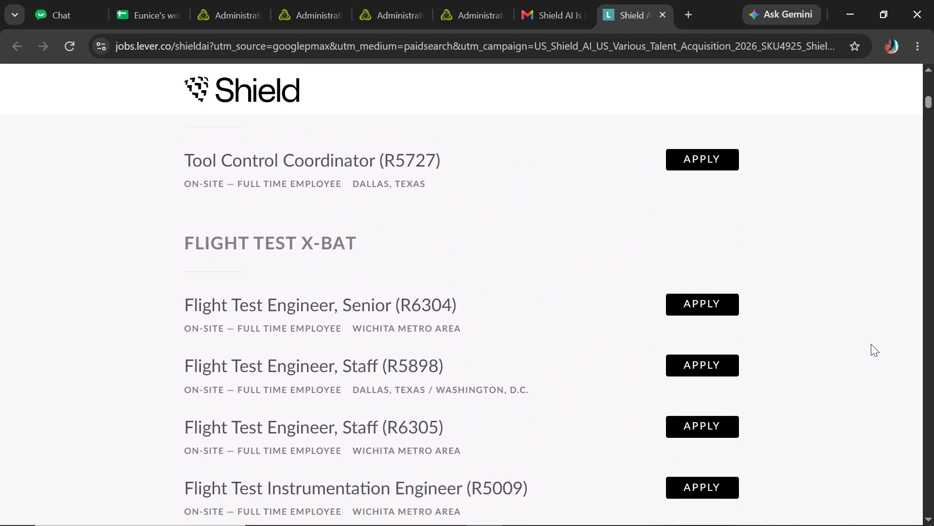
key(Down)
key(Down)
key(Down)
key(Down)
key(Down)
key(Down)
key(Down)
key(Down)
key(Down)
key(Down)
key(Down)
key(Down)
key(Down)
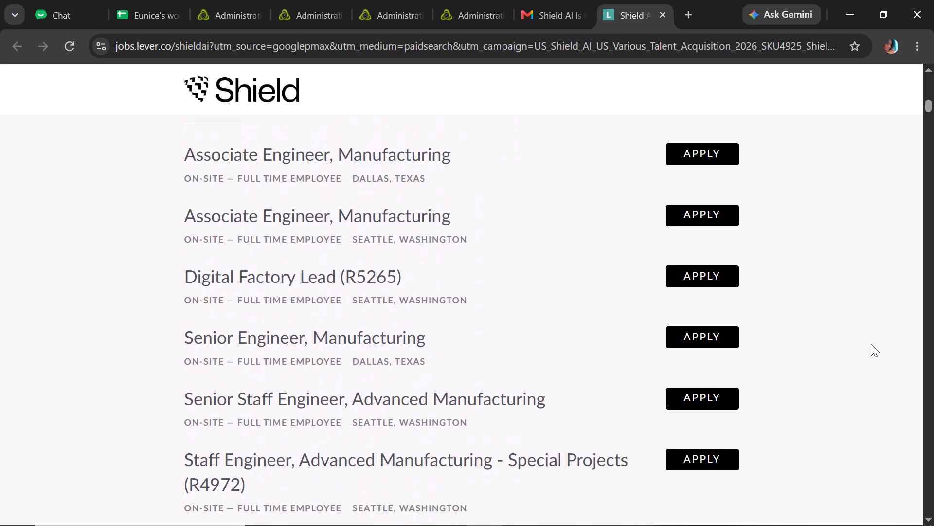
key(Down)
key(Down)
key(Down)
key(Down)
key(Down)
key(Down)
key(Down)
key(Down)
key(Down)
key(Down)
key(Down)
key(Down)
key(Down)
key(Down)
key(Down)
key(Down)
key(Down)
key(Down)
key(Down)
key(Down)
key(Down)
key(Down)
key(Down)
key(Down)
key(Down)
key(Down)
key(Down)
key(Down)
key(Down)
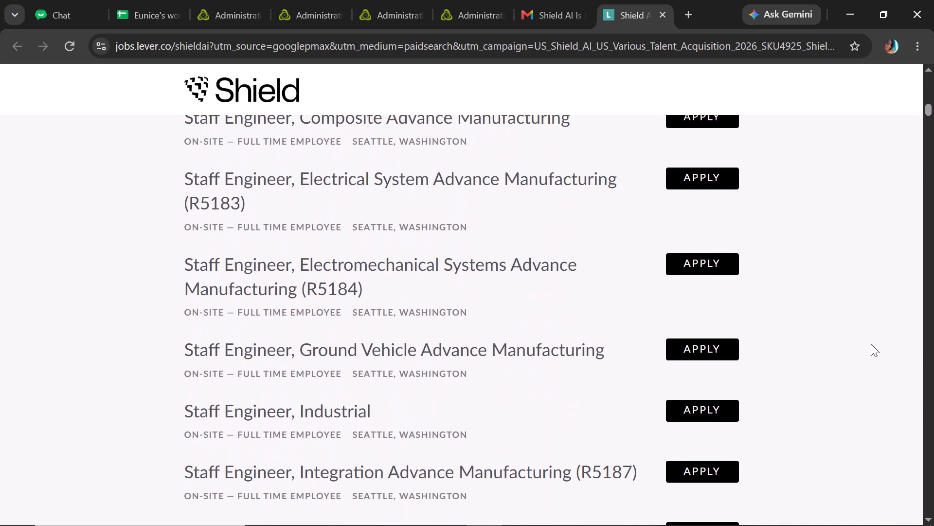
key(Down)
key(Down)
key(Down)
key(Down)
key(Down)
key(Down)
key(Down)
key(Down)
key(Down)
key(Down)
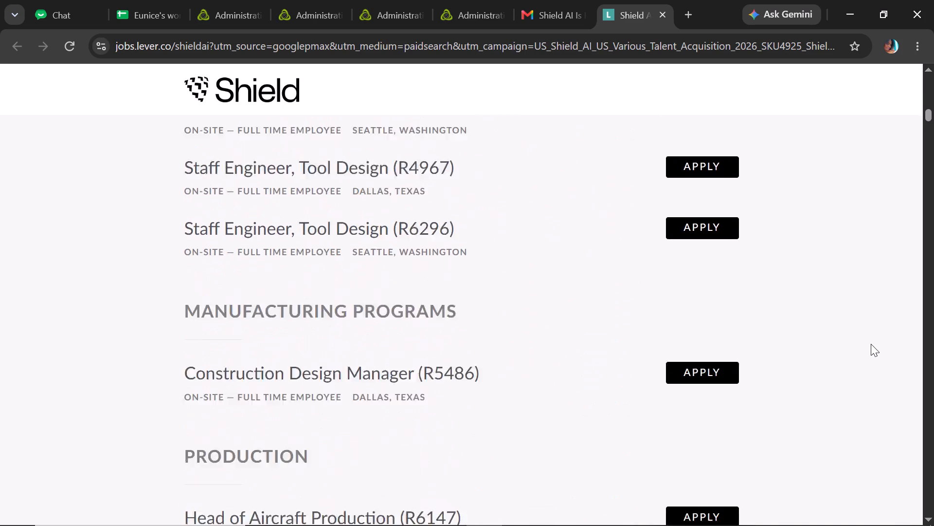
key(Down)
key(Down)
key(Down)
key(Down)
key(Down)
key(Down)
key(Down)
key(Down)
key(Down)
key(Down)
key(Down)
key(Down)
key(Down)
key(Down)
key(Down)
key(Down)
key(Down)
key(Down)
key(Down)
key(Down)
key(Down)
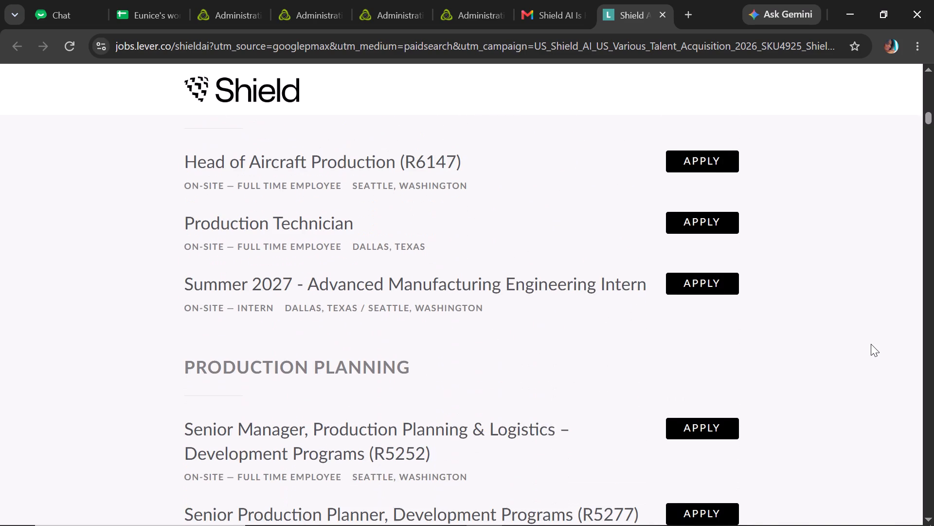
key(Down)
key(Down)
key(Down)
key(Down)
key(Down)
key(Down)
key(Down)
key(Down)
key(Down)
key(Down)
key(Down)
key(Down)
key(Down)
key(Down)
key(Down)
key(Down)
key(Down)
key(Down)
key(Down)
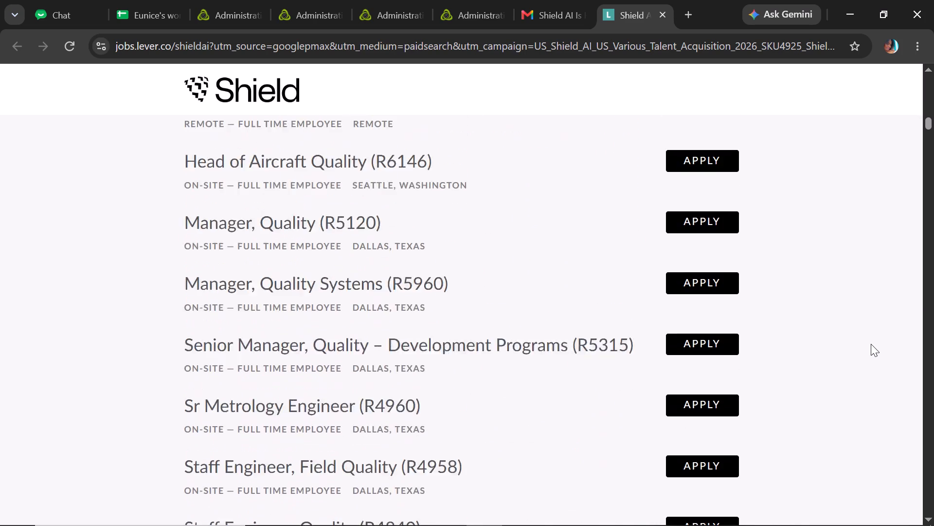
Continue through the Shield AI job openings, reviewing the remaining quality roles and the supply chain, sourcing and supplier development positions.
key(Down)
key(Down)
key(Down)
key(Down)
key(Down)
key(Down)
key(Down)
key(Down)
key(Down)
key(Down)
key(Down)
key(Down)
key(Down)
key(Down)
key(Down)
key(Down)
key(Down)
key(Down)
key(Down)
key(Down)
key(Down)
key(Down)
key(Down)
key(Down)
key(Down)
key(Down)
key(Down)
key(Down)
key(Down)
key(Down)
key(Down)
key(Down)
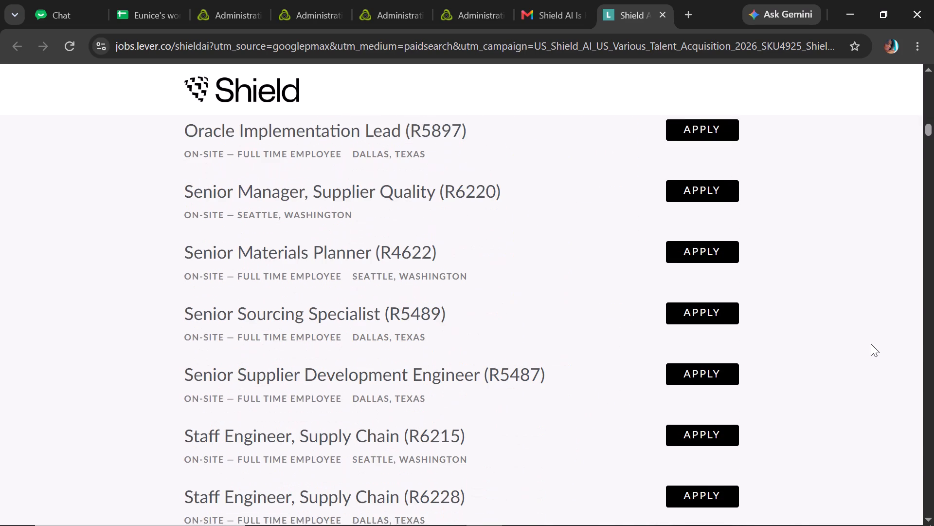
key(Down)
key(Down)
key(Down)
key(Down)
key(Down)
key(Down)
key(Down)
key(Down)
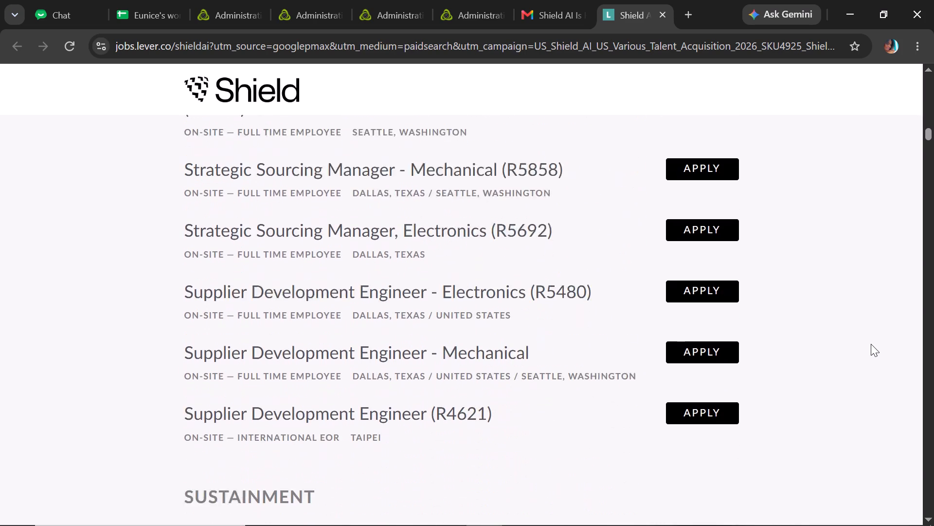
Review the Shield AI openings from Sustainment through the mechanical and software intern and new-graduate roles.
key(Down)
key(Down)
key(Down)
key(Down)
key(Down)
key(Down)
key(Down)
key(Down)
key(Down)
key(Down)
key(Down)
key(Down)
key(Down)
key(Down)
key(Down)
key(Down)
key(Down)
key(Down)
key(Down)
key(Down)
key(Down)
key(Down)
key(Down)
key(Down)
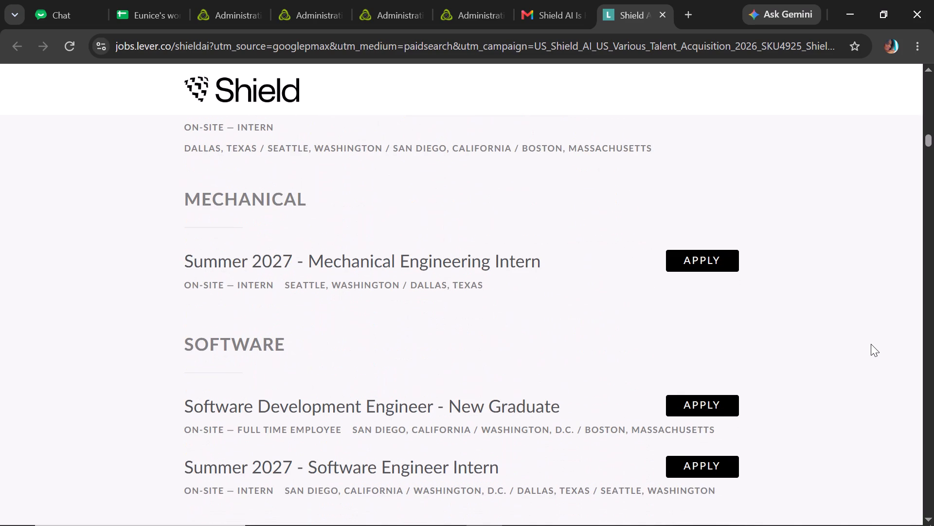
Review the Shield AI infrastructure, Enterprise Technology Services and Service Delivery openings, down to the Executive Division section.
key(Down)
key(Down)
key(Down)
key(Down)
key(Down)
key(Down)
key(Down)
key(Down)
key(Down)
key(Down)
key(Down)
key(Down)
key(Down)
key(Down)
key(Down)
key(Down)
key(Down)
key(Down)
key(Down)
key(Down)
key(Down)
key(Down)
key(Down)
key(Down)
key(Down)
key(Down)
key(Down)
key(Down)
key(Down)
key(Down)
key(Down)
key(Down)
key(Down)
key(Down)
key(Down)
key(Down)
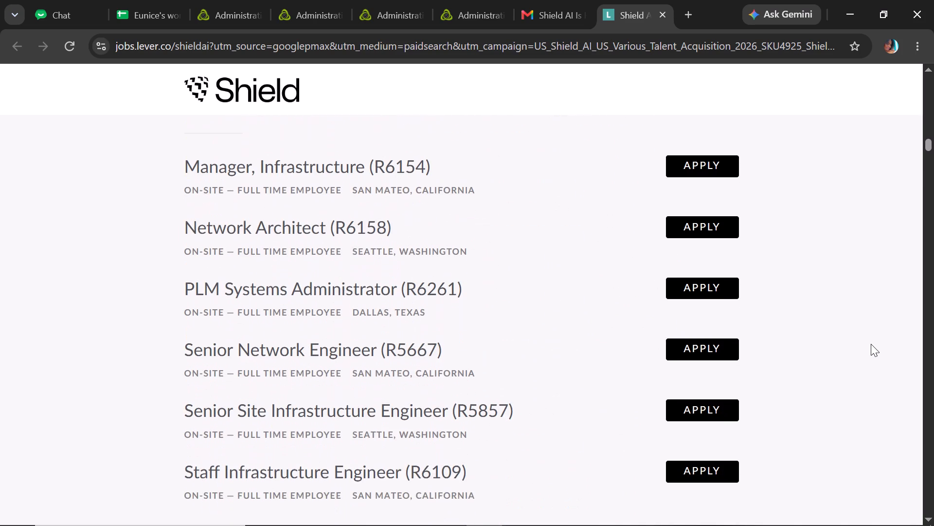
key(Down)
key(Down)
key(Down)
key(Down)
key(Down)
key(Down)
key(Down)
key(Down)
key(Down)
key(Down)
key(Down)
key(Down)
key(Down)
key(Down)
key(Down)
key(Down)
key(Down)
key(Down)
key(Down)
key(Down)
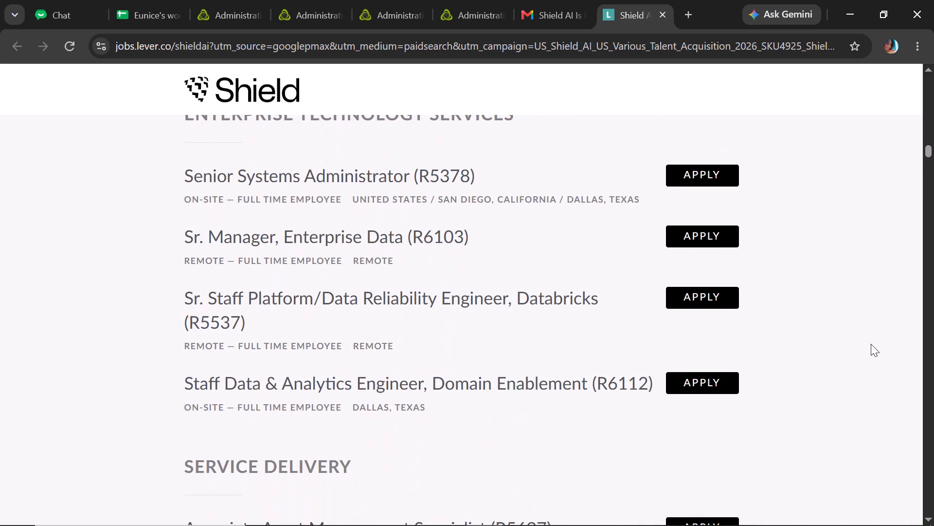
key(Down)
key(Down)
key(Down)
key(Down)
key(Down)
key(Down)
key(Down)
key(Down)
key(Down)
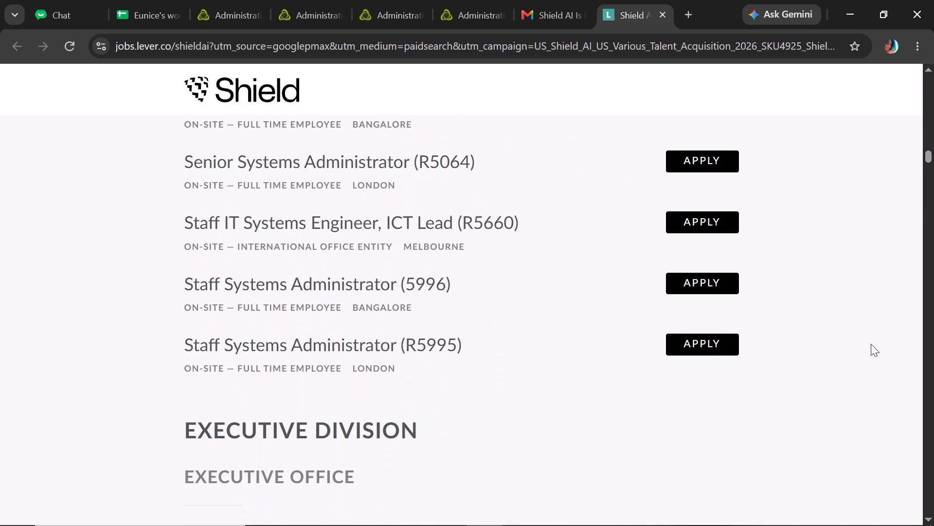
Review the Shield AI Executive Division openings, covering the Executive Office and X-BAT Capture roles.
key(Down)
key(Down)
key(Down)
key(Down)
key(Down)
key(Down)
key(Down)
key(Down)
key(Down)
key(Down)
key(Down)
key(Down)
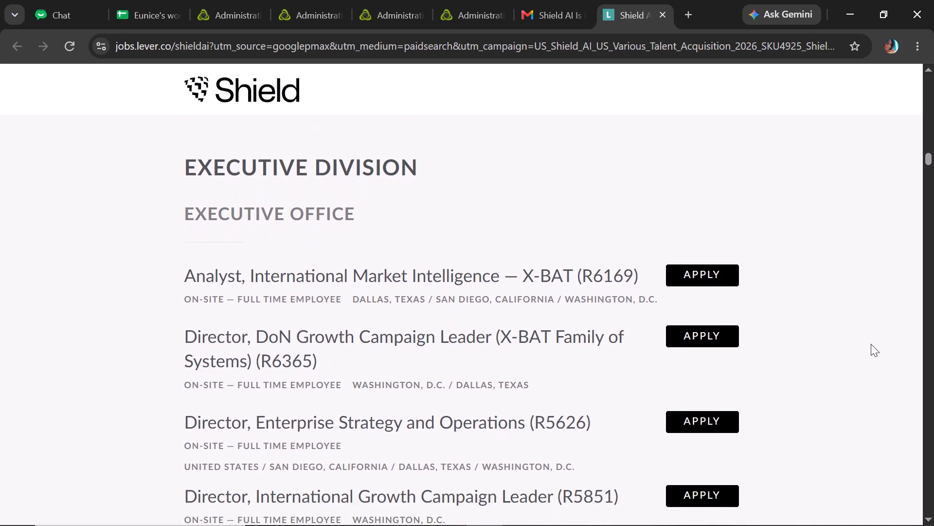
key(Down)
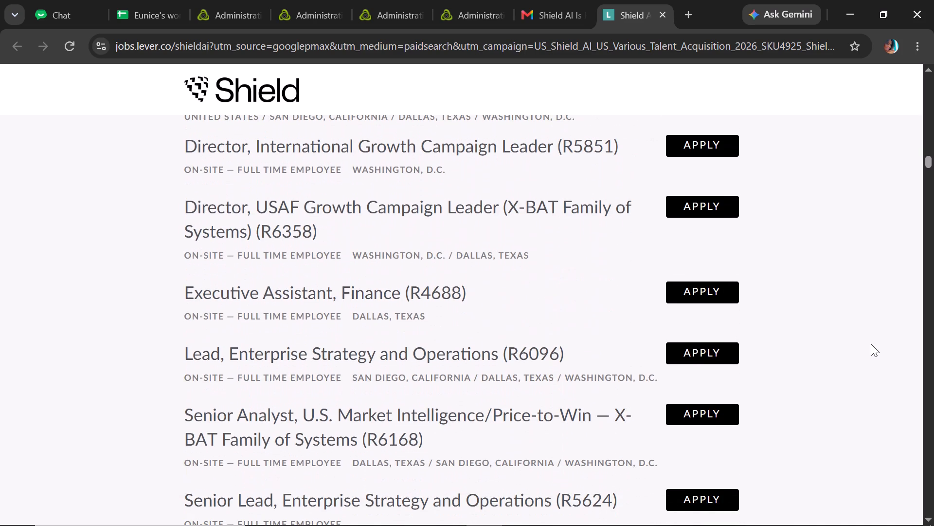
key(Down)
key(Down)
key(Down)
key(Down)
key(Down)
key(Down)
key(Down)
key(Down)
key(Down)
key(Down)
key(Down)
key(Down)
key(Down)
key(Down)
key(Down)
key(Down)
key(Down)
key(Down)
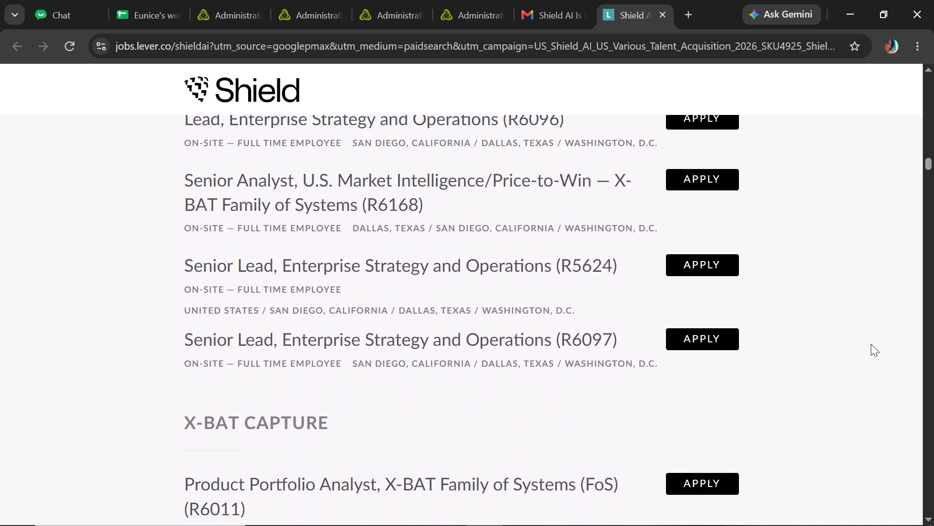
key(Down)
key(Down)
key(Down)
key(Down)
key(Down)
key(Down)
key(Down)
key(Down)
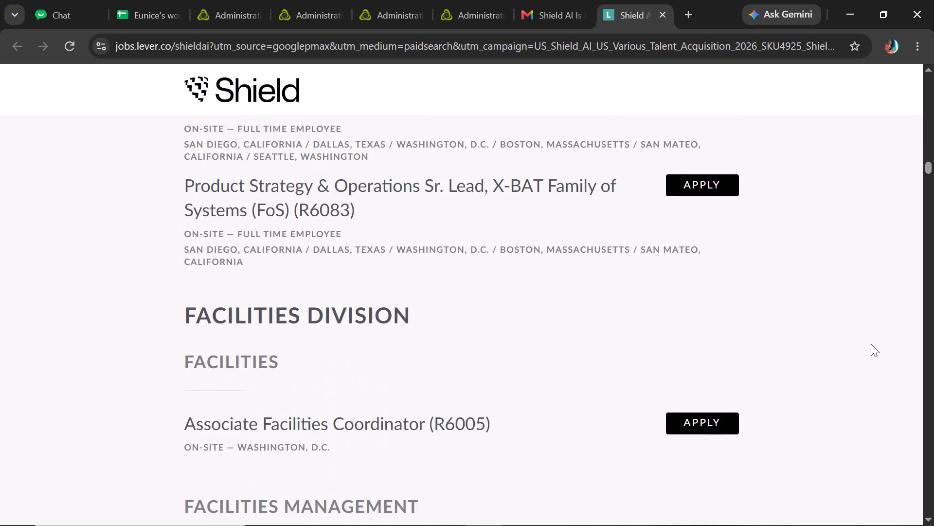
Review the Shield AI Facilities Division openings, including the facilities coordinator and Facilities Management supervisor roles.
key(Down)
key(Down)
key(Down)
key(Down)
key(Down)
key(Down)
key(Down)
key(Down)
key(Down)
key(Down)
key(Down)
key(Down)
key(Down)
key(Down)
key(Down)
key(Down)
key(Down)
key(Down)
key(Down)
key(Down)
key(Down)
key(Down)
key(Down)
key(Down)
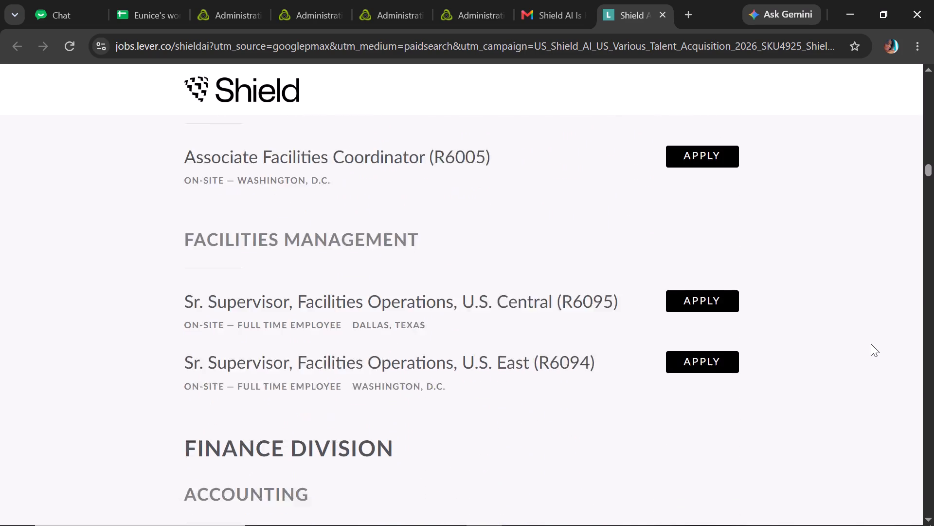
Review the Shield AI Finance Division openings, from Accounting through business systems, Finance Leadership and FP&A to Program Finance & Pricing.
key(Down)
key(Down)
key(Down)
key(Down)
key(Down)
key(Down)
key(Down)
key(Down)
key(Down)
key(Down)
key(Down)
key(Down)
key(Down)
key(Down)
key(Down)
key(Down)
key(Down)
key(Down)
key(Down)
key(Down)
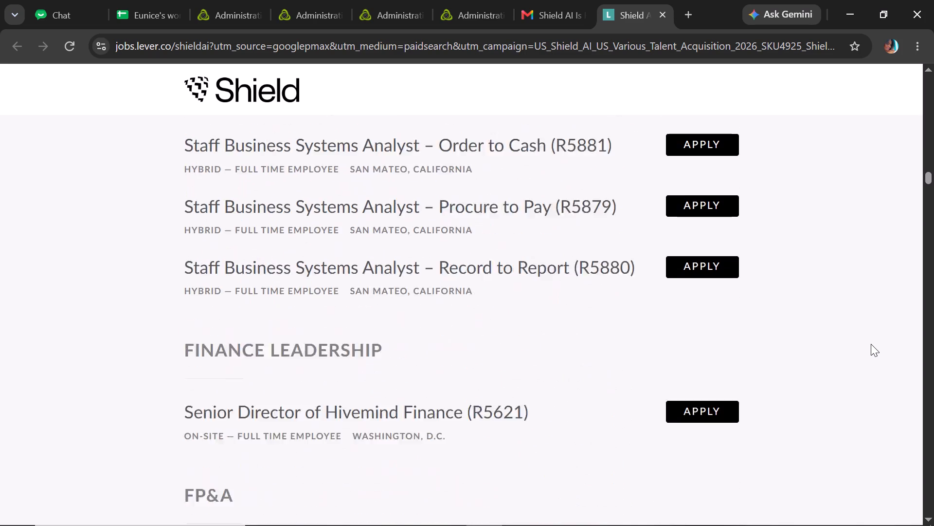
key(Down)
key(Down)
key(Down)
key(Down)
key(Down)
key(Down)
key(Down)
key(Down)
key(Down)
key(Down)
key(Down)
key(Down)
key(Down)
key(Down)
key(Down)
key(Down)
key(Down)
key(Down)
key(Down)
key(Down)
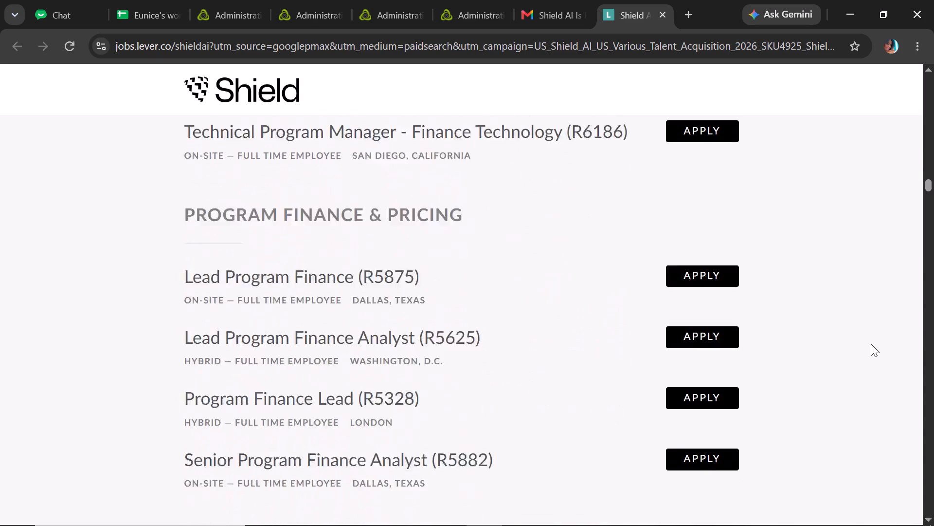
Review the Shield AI openings from Program Finance & Pricing through the US capture and territory business development roles.
key(Down)
key(Down)
key(Down)
key(Down)
key(Down)
key(Down)
key(Down)
key(Down)
key(Down)
key(Down)
key(Down)
key(Down)
key(Down)
key(Down)
key(Down)
key(Down)
key(Down)
key(Down)
key(Down)
key(Down)
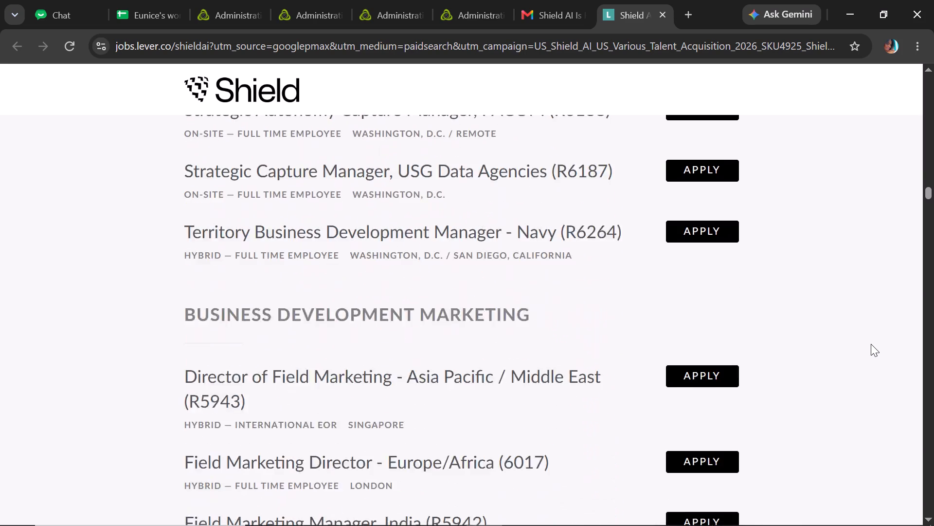
Review the Shield AI Business Development Marketing openings, from field marketing roles to the staff designer and product marketing roles.
key(Down)
key(Down)
key(Down)
key(Down)
key(Down)
key(Down)
key(Down)
key(Down)
key(Down)
key(Down)
key(Down)
key(Down)
key(Down)
key(Down)
key(Down)
key(Down)
key(Down)
key(Down)
key(Down)
key(Down)
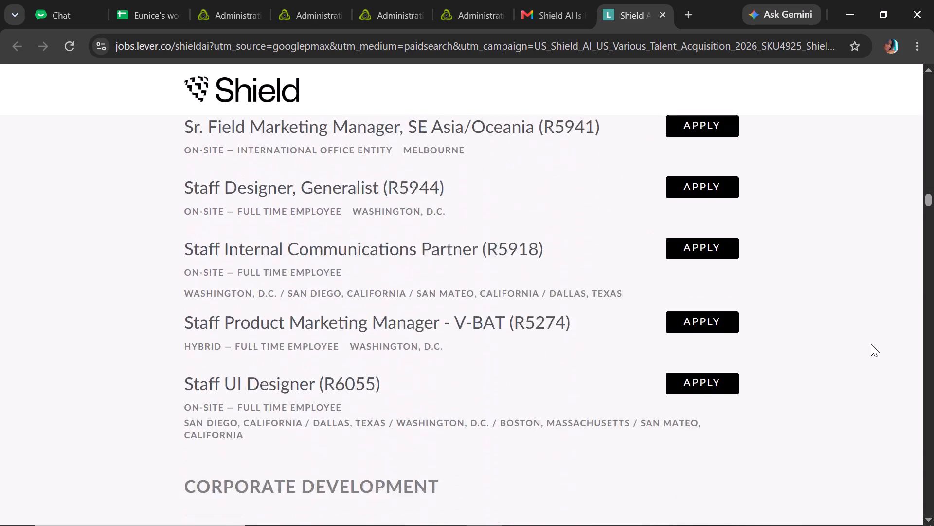
Review the Shield AI openings from Corporate Development to the business development roles in Australia, Ukraine and Central Europe.
key(Down)
key(Down)
key(Down)
key(Down)
key(Down)
key(Down)
key(Down)
key(Down)
key(Down)
key(Down)
key(Down)
key(Down)
key(Down)
key(Down)
key(Down)
key(Down)
key(Down)
key(Down)
key(Down)
key(Down)
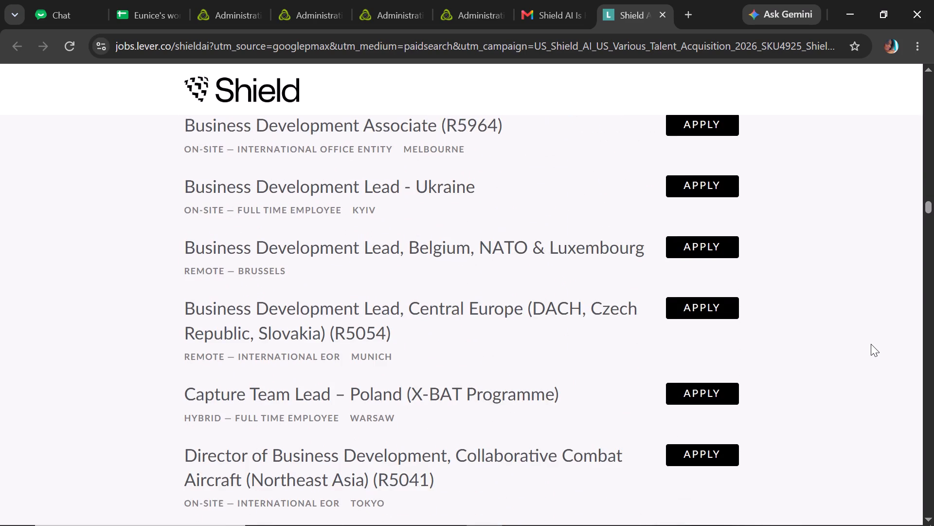
Review the remaining Shield AI international business development openings, including the senior lead, manager, director and proposal roles.
key(Down)
key(Down)
key(Down)
key(Down)
key(Down)
key(Down)
key(Down)
key(Down)
key(Down)
key(Down)
key(Down)
key(Down)
key(Down)
key(Down)
key(Down)
key(Down)
key(Down)
key(Down)
key(Down)
key(Down)
key(Down)
key(Down)
key(Down)
key(Down)
key(Down)
key(Down)
key(Down)
key(Down)
key(Down)
key(Down)
key(Down)
key(Down)
key(Down)
key(Down)
key(Down)
key(Down)
key(Down)
key(Down)
key(Down)
key(Down)
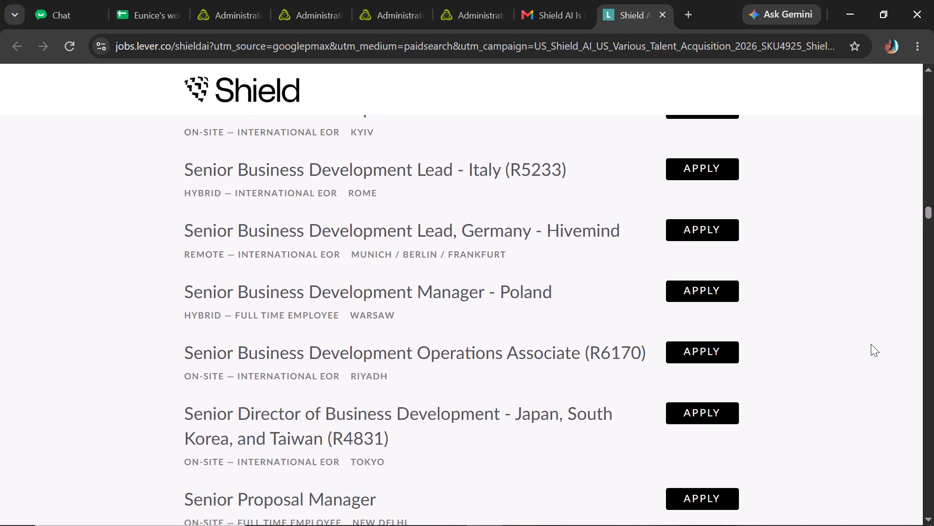
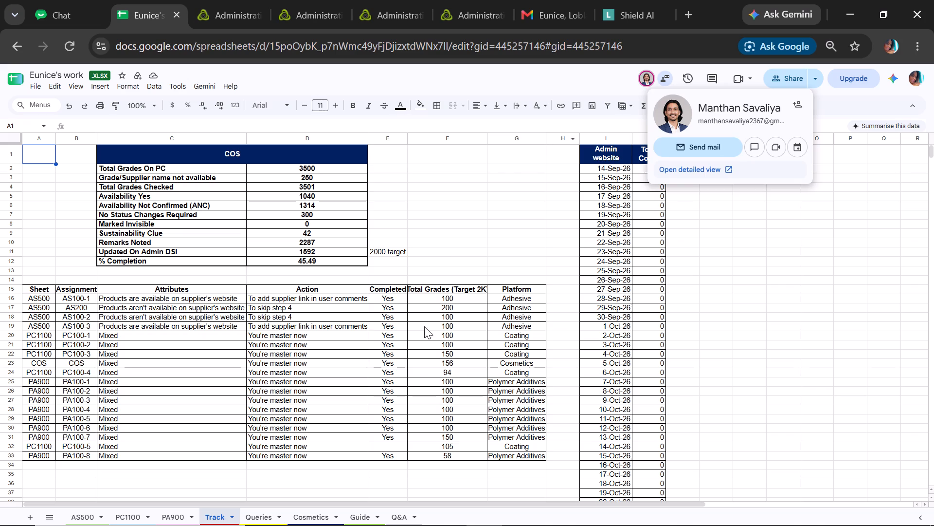
Return to the Cosmetics sheet of the workbook to view the filtered list of Chemir and CHEMLAND grades.
click(308, 510)
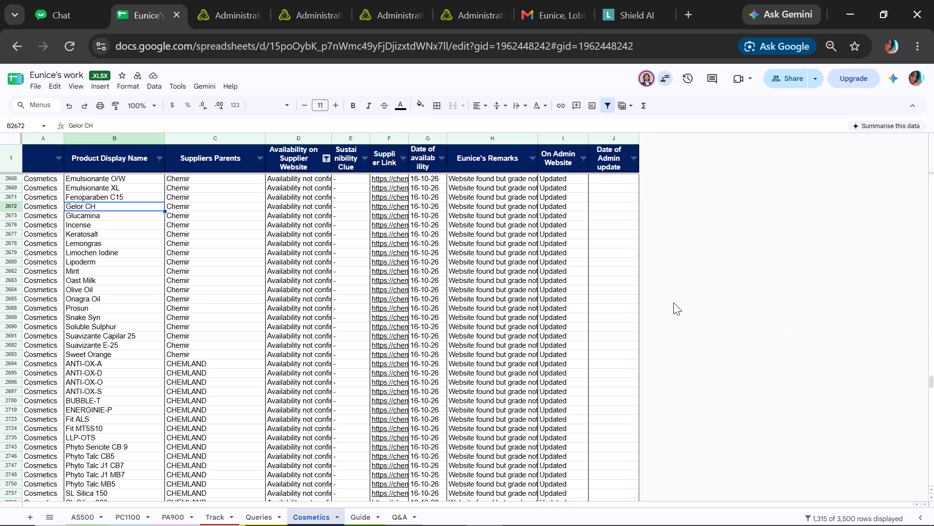
click(673, 302)
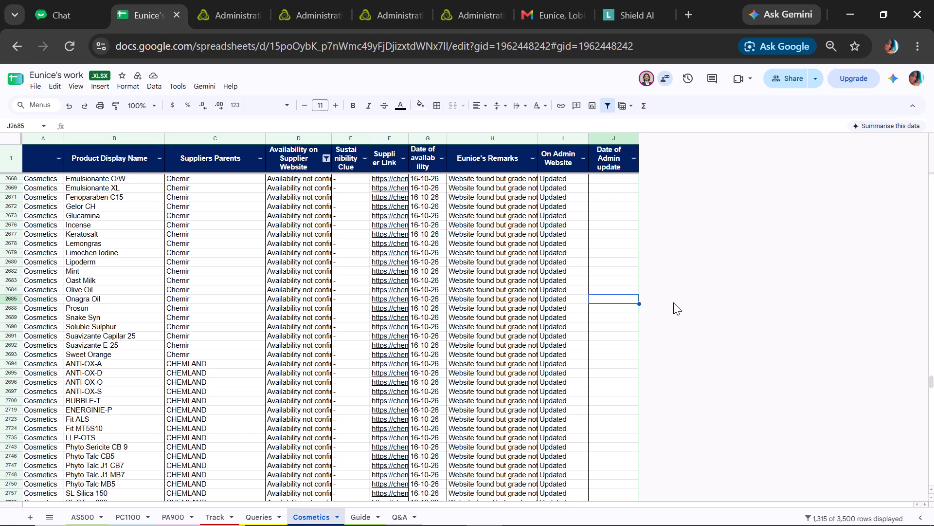
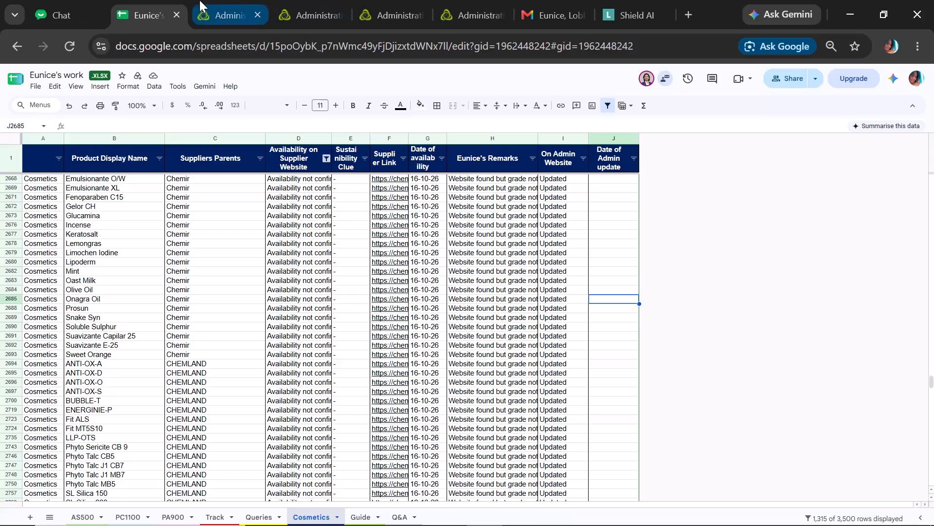
Open the Onagra Oil grade for modification from Chemir's product list on the admin site.
click(267, 8)
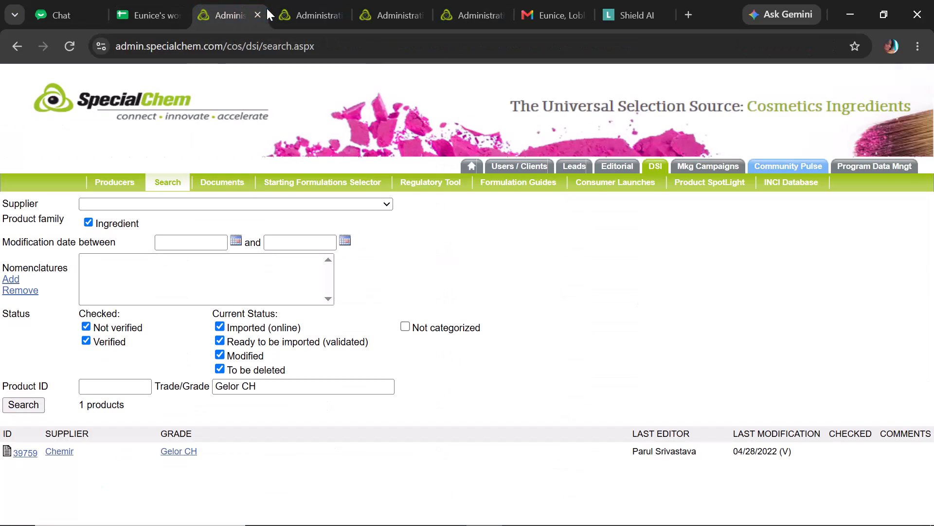
click(329, 0)
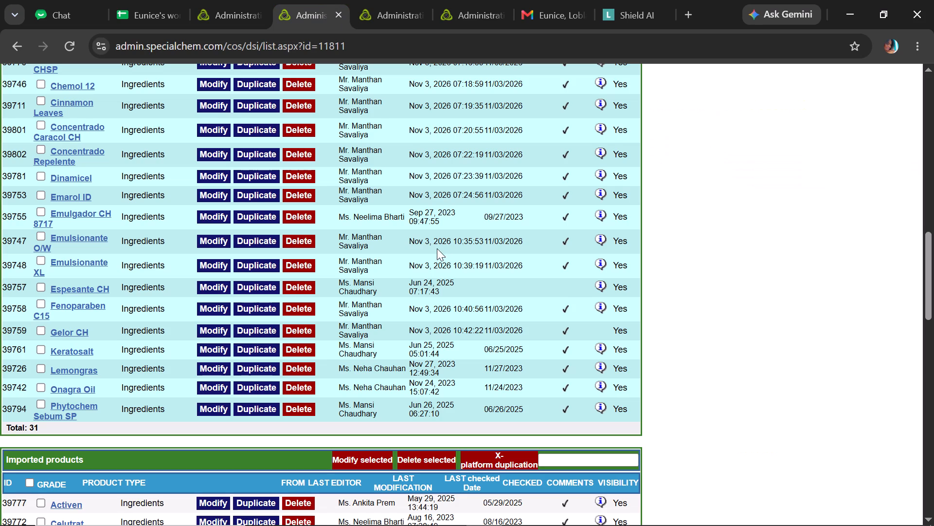
click(208, 387)
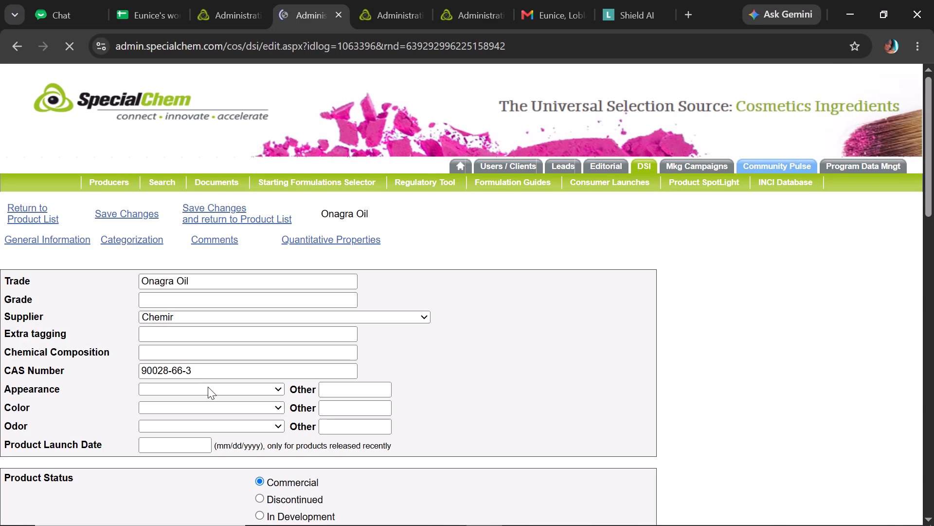
Copy the "{product} by {supplier}" placeholder text from the workbook's Guide sheet.
click(156, 0)
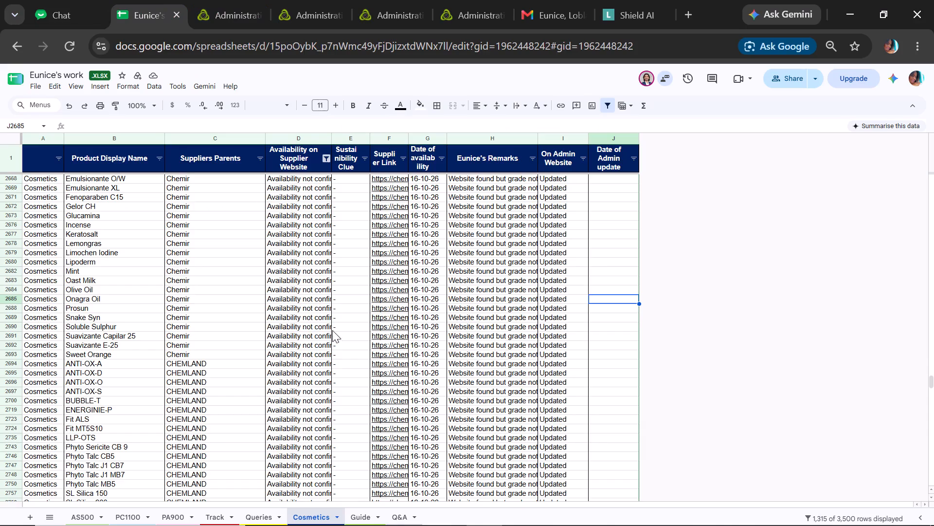
click(361, 511)
key(ctrl+c)
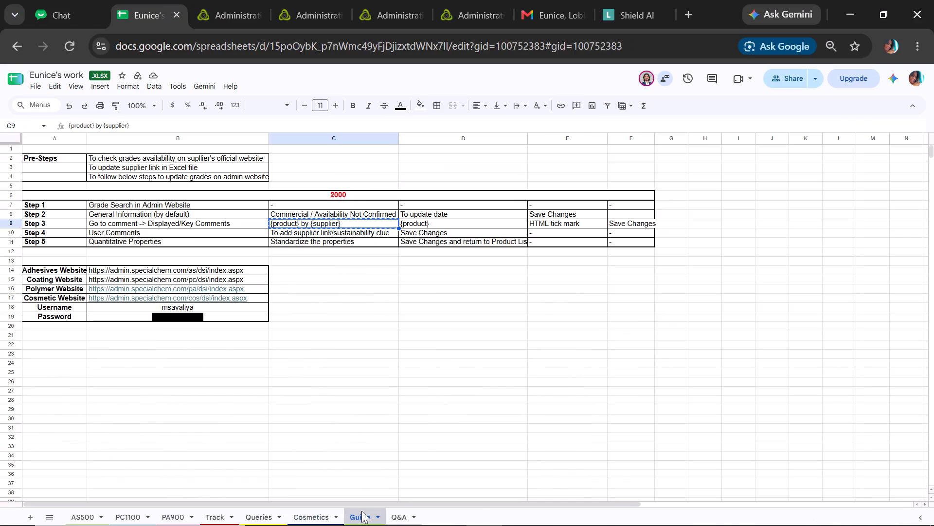
Back in the Onagra Oil record, set the product status to Availability Not Confirmed and save the changes.
click(319, 0)
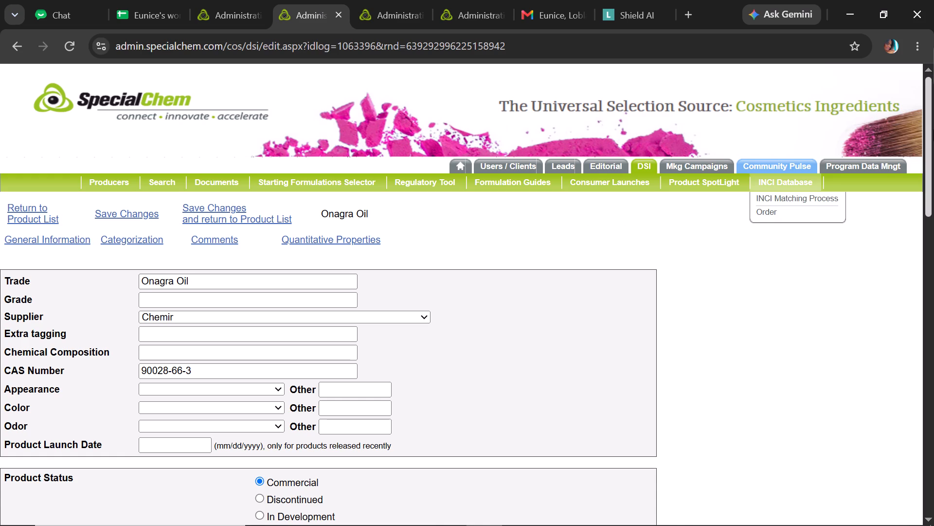
drag(933, 129, 933, 158)
click(260, 438)
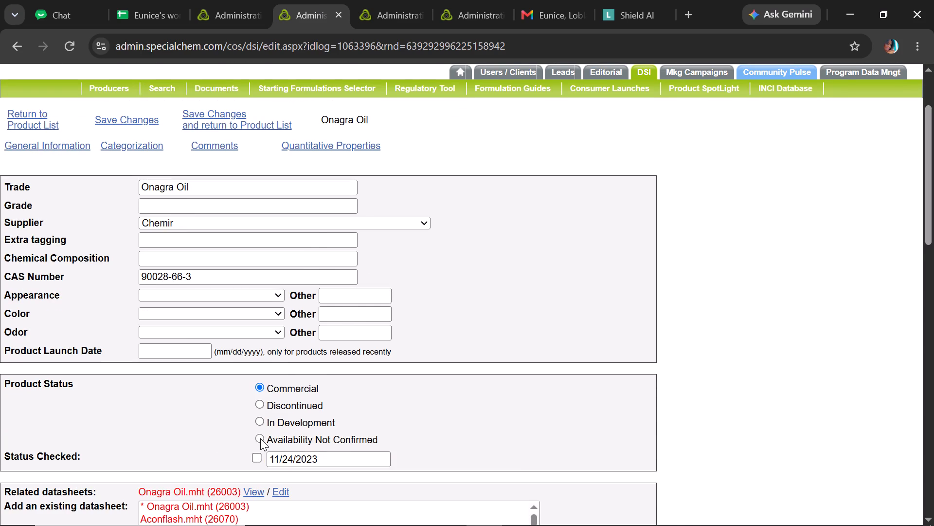
click(126, 119)
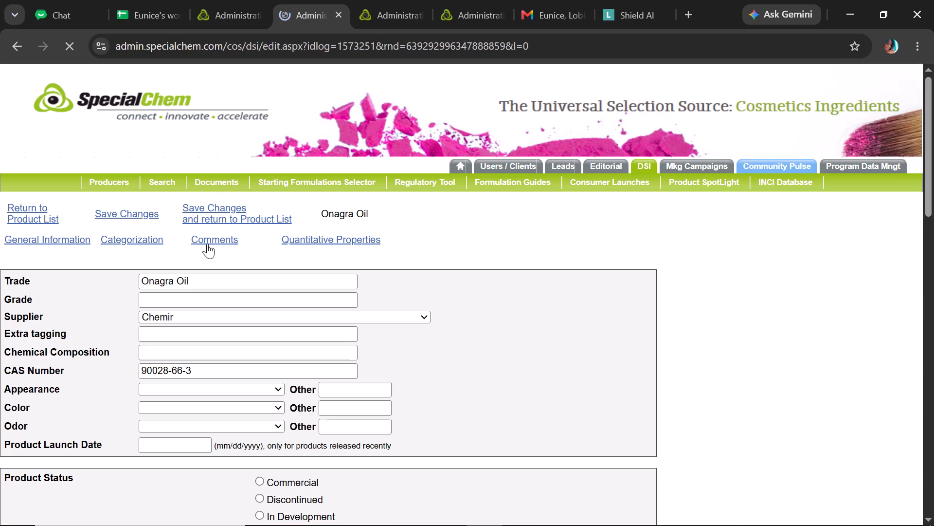
Check Onagra Oil's displayed comments, HTML setting and quantitative properties, and save the record back to the product list.
click(207, 244)
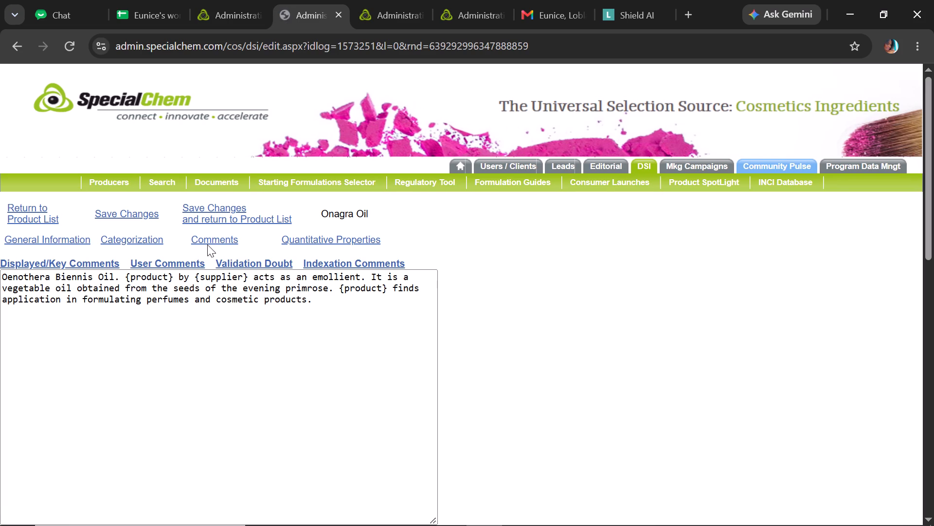
drag(933, 138, 933, 174)
click(307, 145)
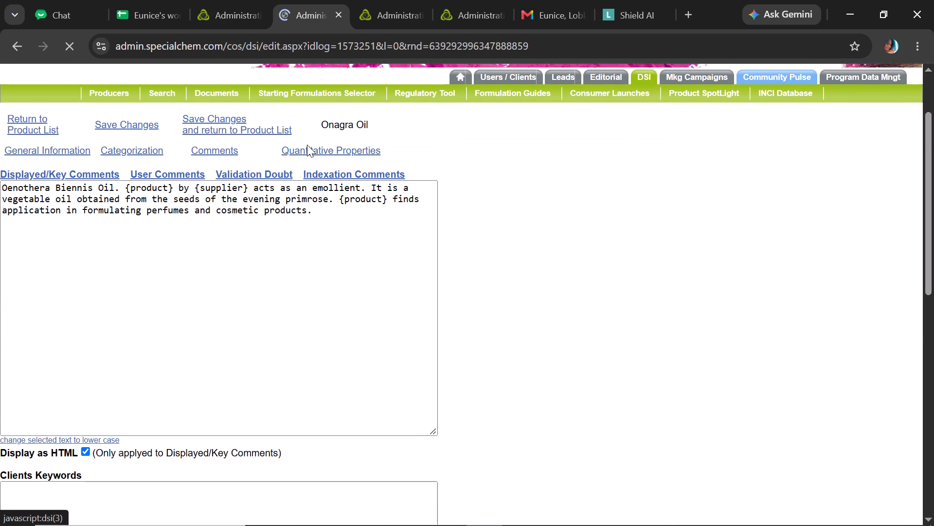
click(216, 212)
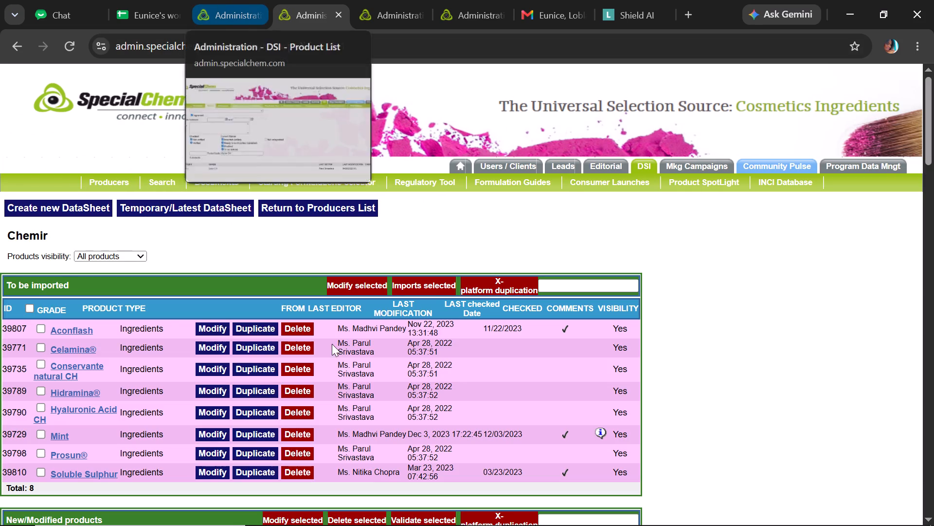
Open Chemir's Keratosalt grade, mark its status as checked with the date 11/03/2026, and save the changes.
drag(931, 145, 893, 293)
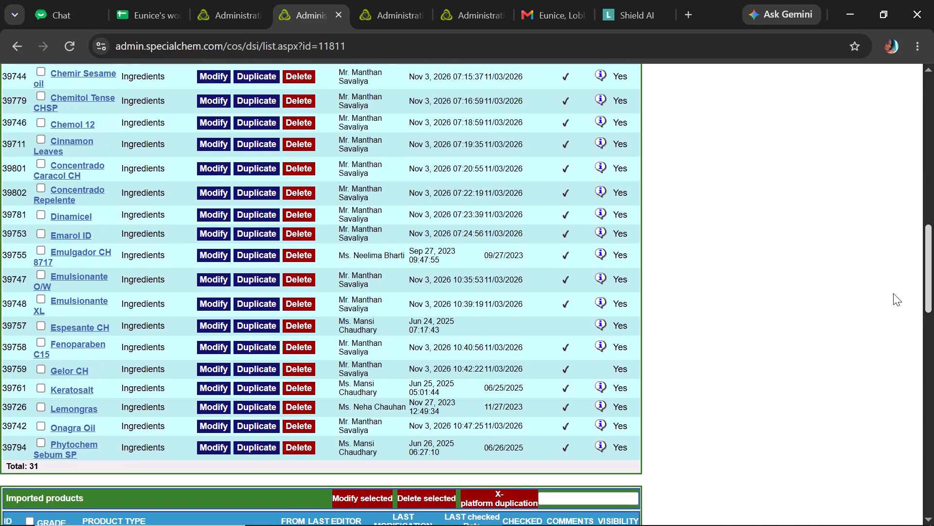
drag(893, 293, 893, 296)
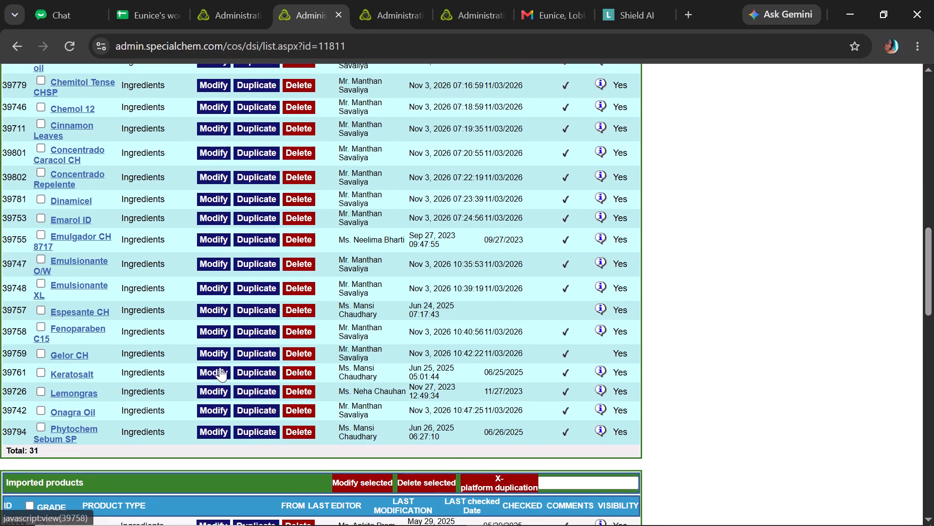
click(224, 372)
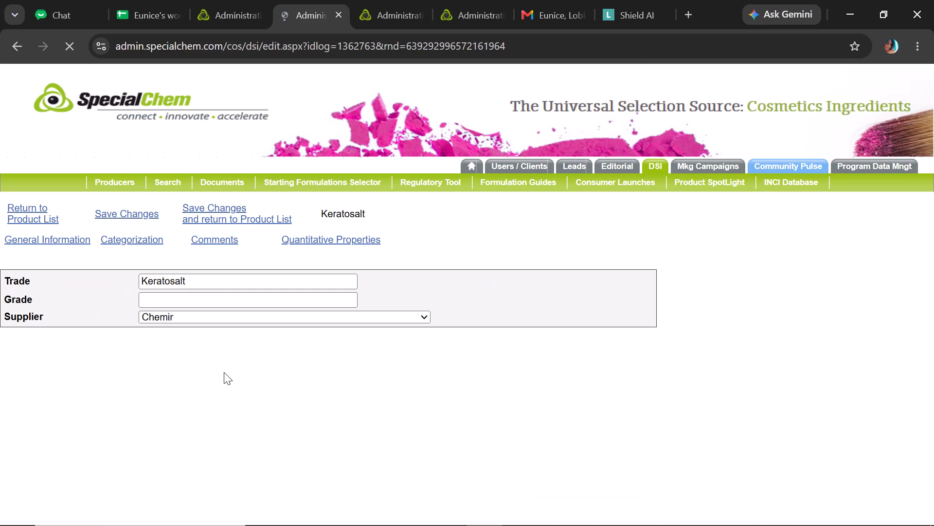
drag(933, 169, 933, 241)
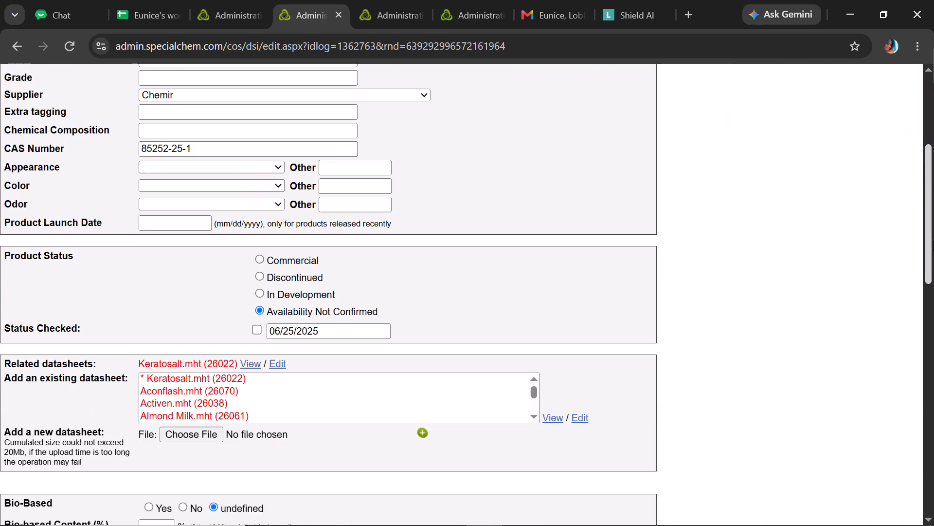
drag(933, 241, 933, 242)
click(253, 317)
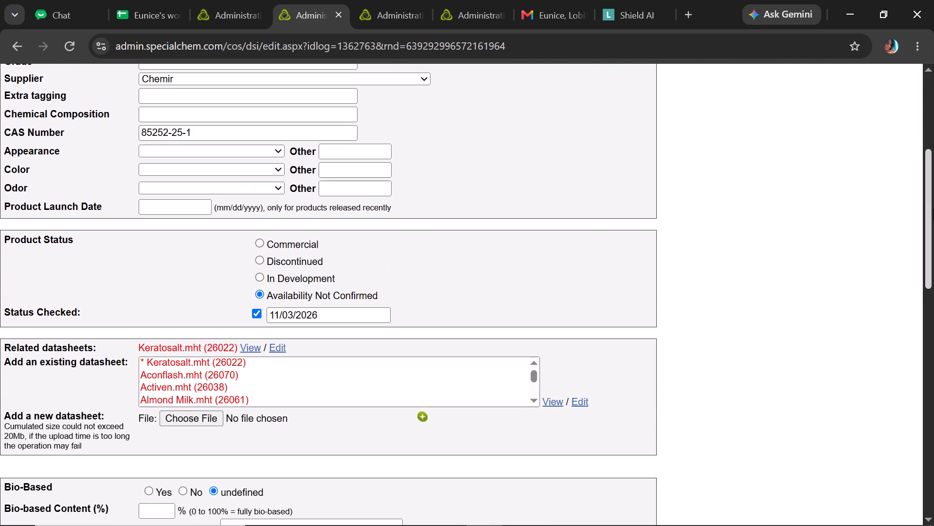
drag(933, 210, 933, 131)
click(153, 206)
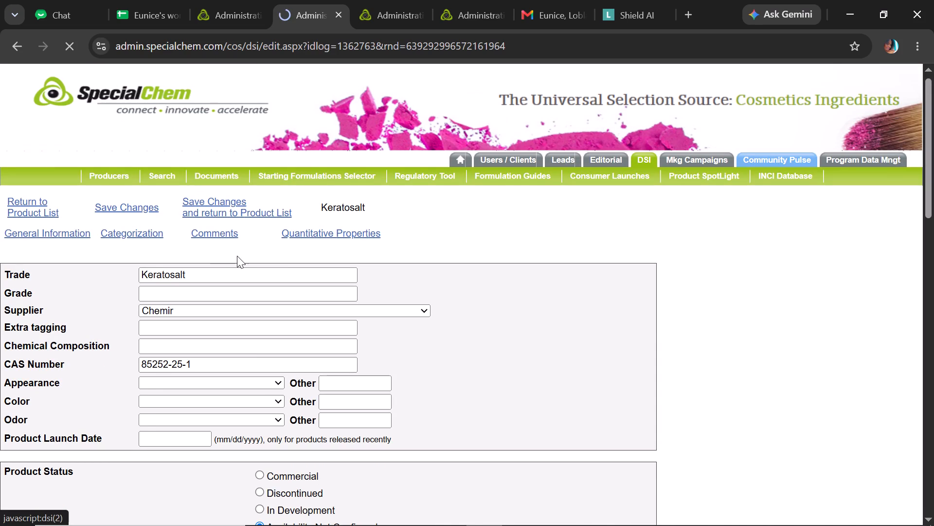
Enable Display as HTML for Keratosalt's displayed comments and save the changes.
click(216, 237)
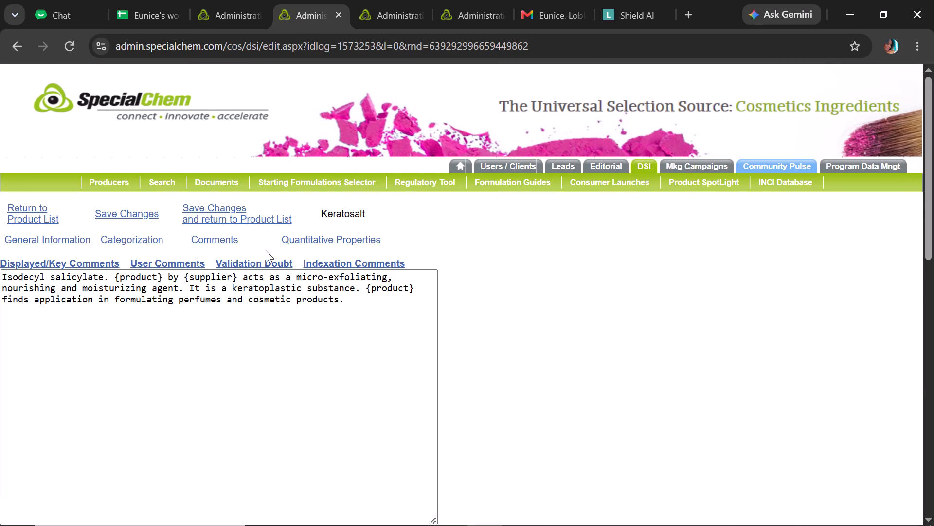
drag(931, 162, 930, 182)
click(362, 191)
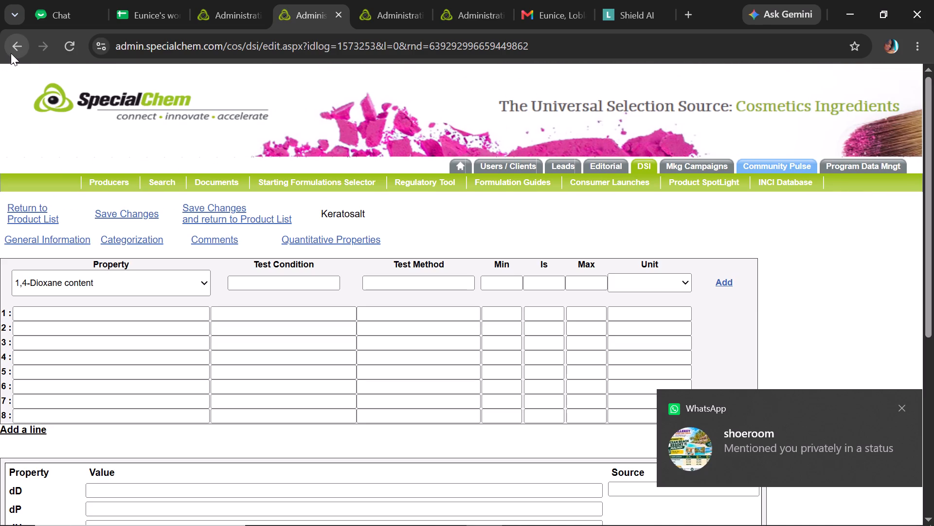
click(11, 53)
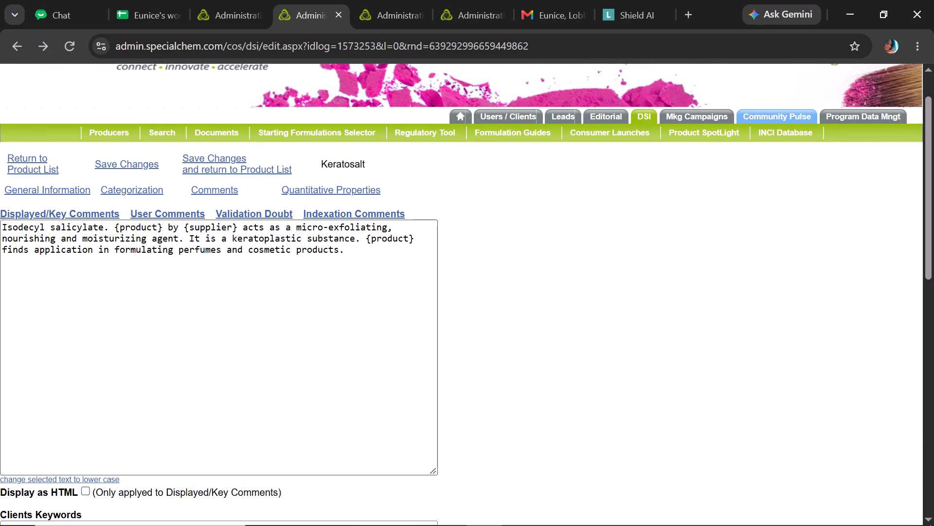
click(87, 491)
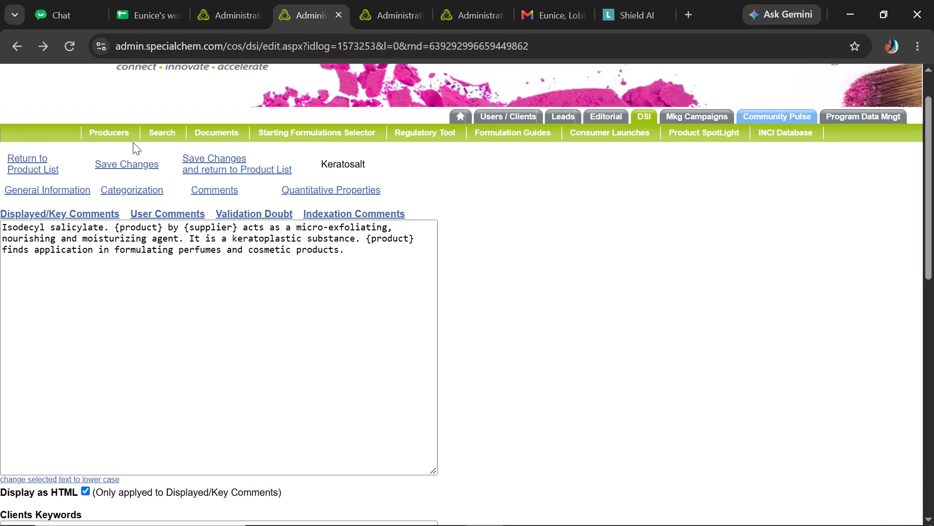
click(126, 164)
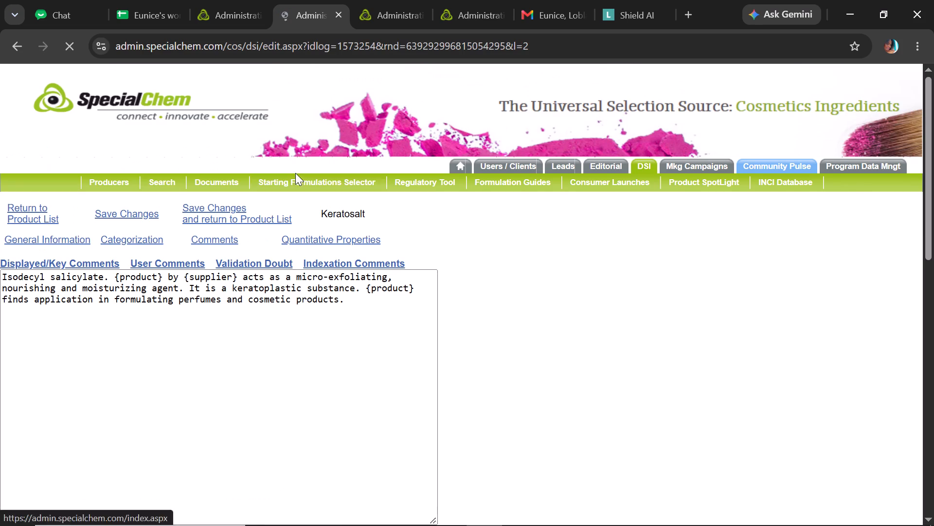
Check Keratosalt's quantitative properties and save the record, returning to the product list.
click(341, 234)
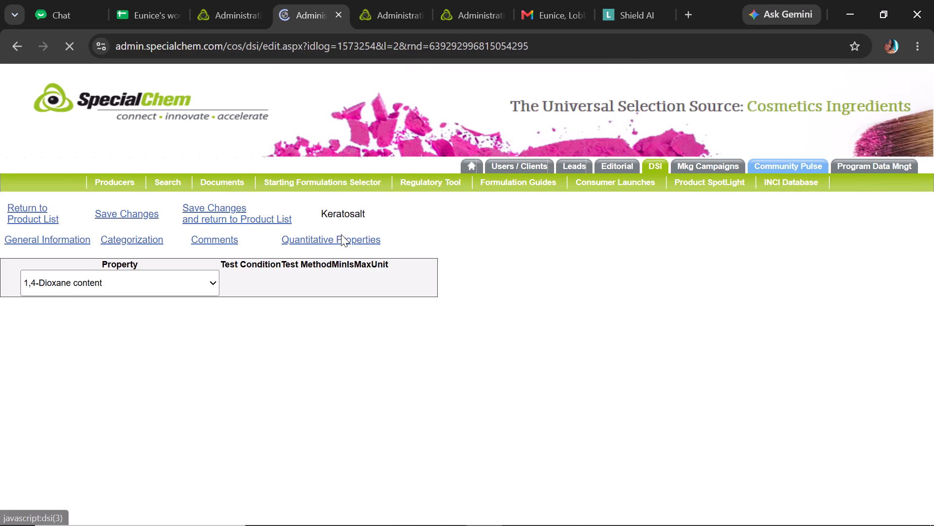
click(214, 225)
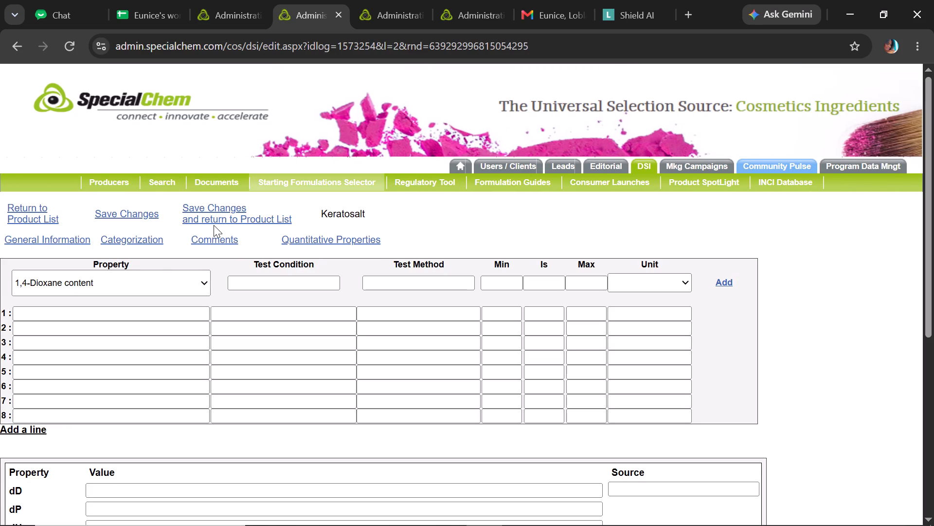
click(216, 219)
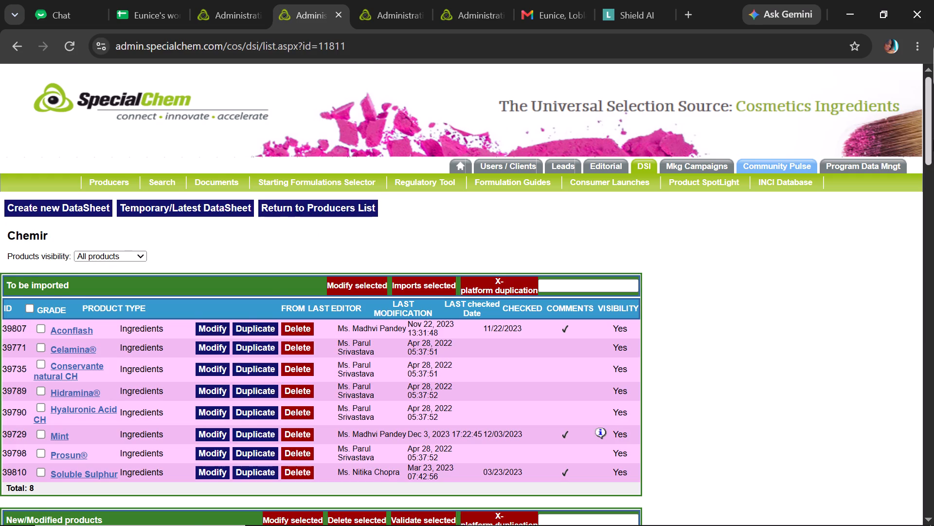
Open Chemir's Lemongras grade, set its product status to Availability Not Confirmed, and save the changes.
drag(933, 140, 931, 293)
click(217, 375)
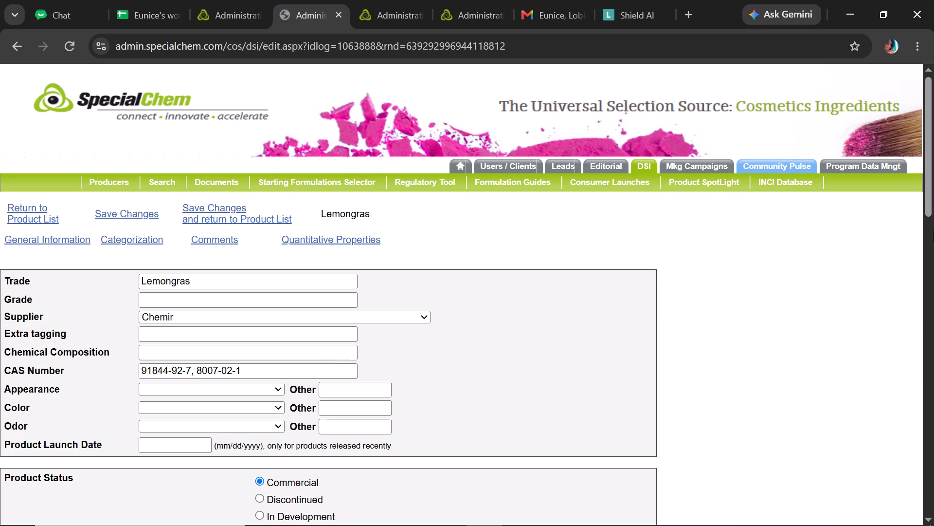
drag(929, 191, 927, 226)
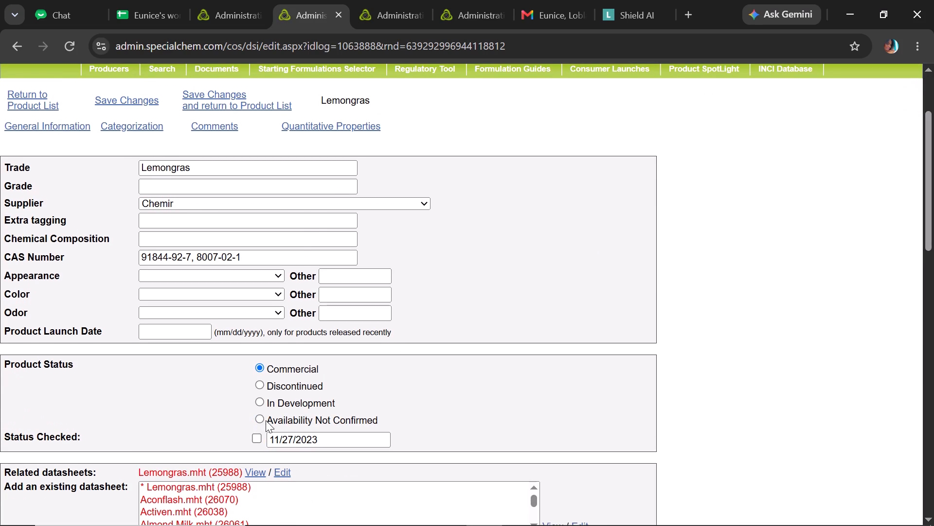
click(263, 420)
click(133, 104)
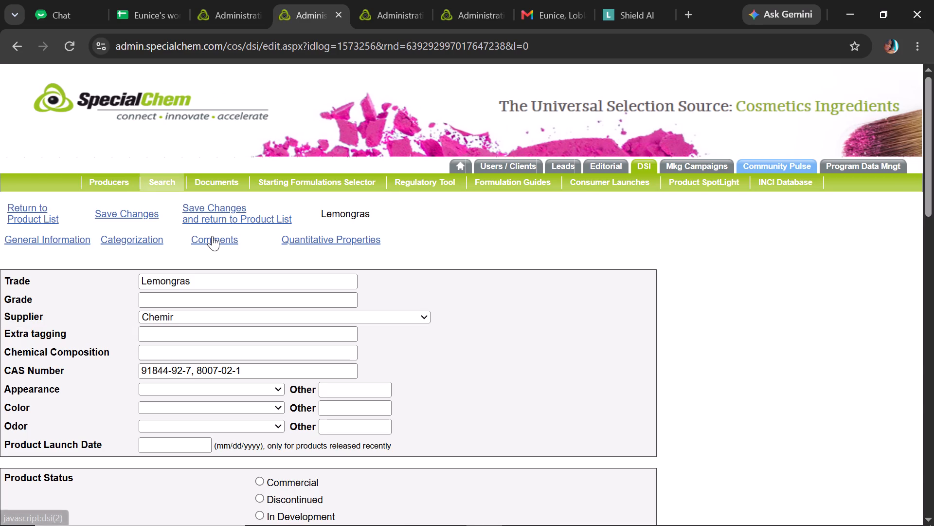
Check Lemongras's displayed comments, HTML setting and quantitative properties, and save the record back to the product list.
click(212, 236)
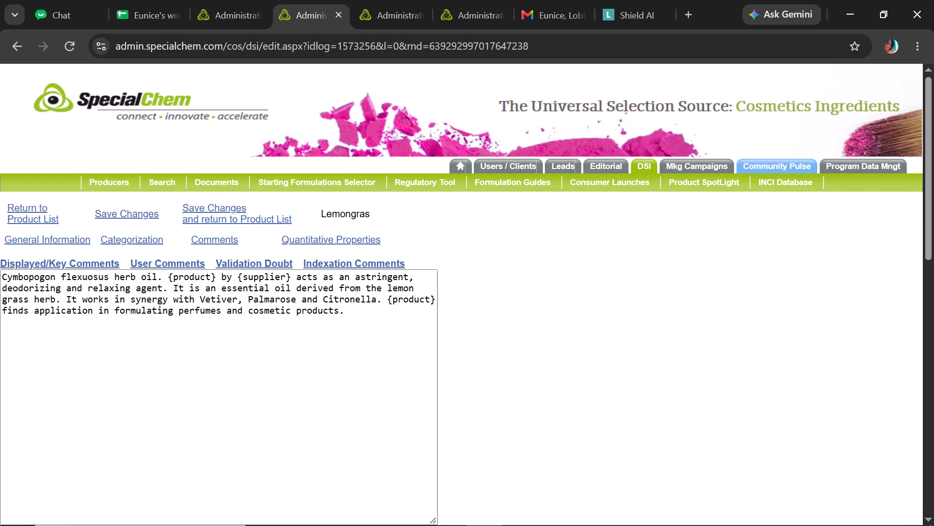
drag(933, 191, 925, 214)
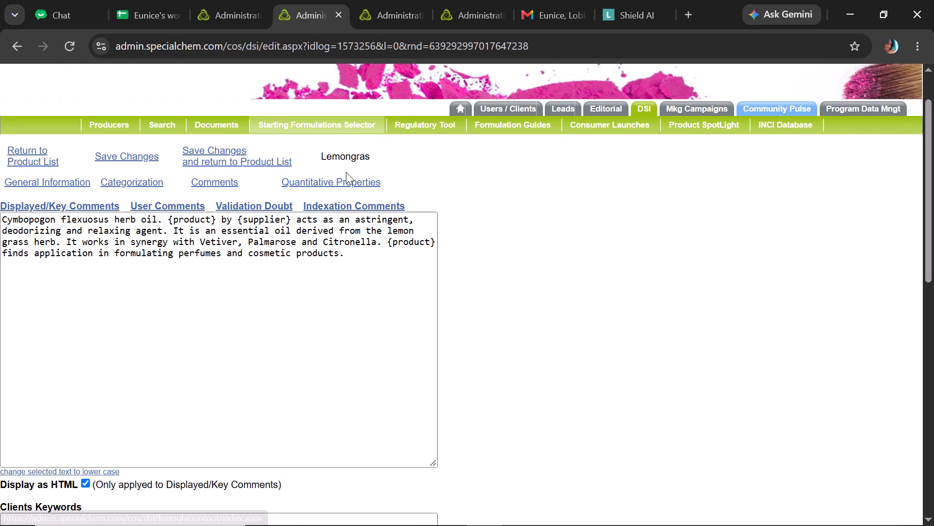
click(350, 176)
click(350, 174)
click(358, 186)
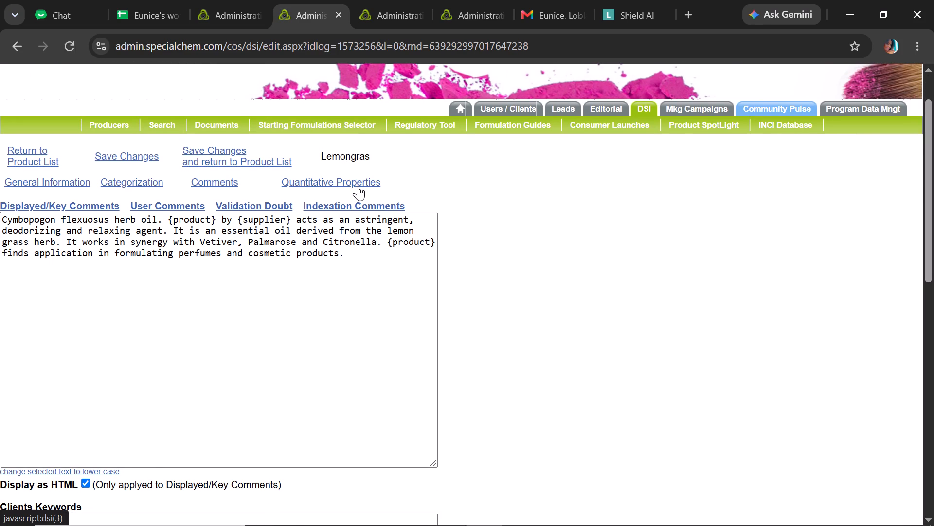
click(202, 214)
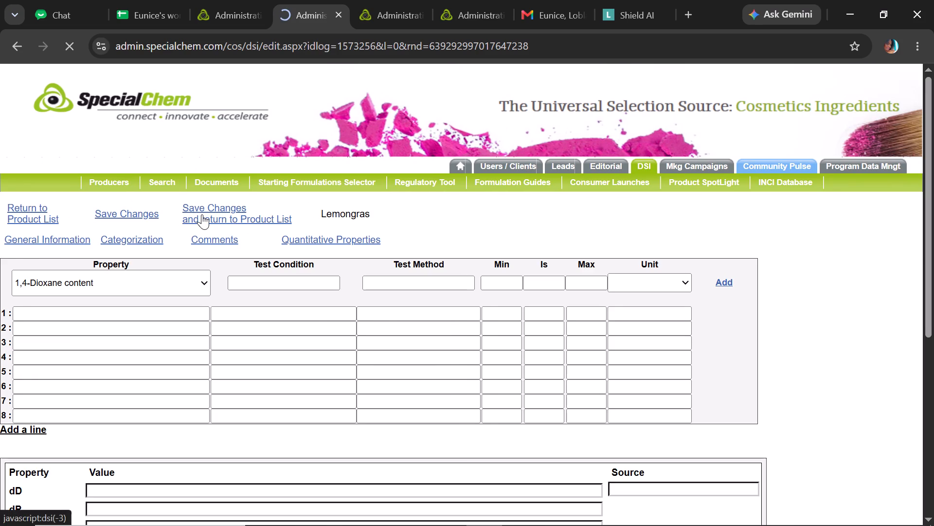
Open Chemir's Glucamina grade from the imported products, set its product status to Availability Not Confirmed, and save the changes.
drag(931, 131, 901, 278)
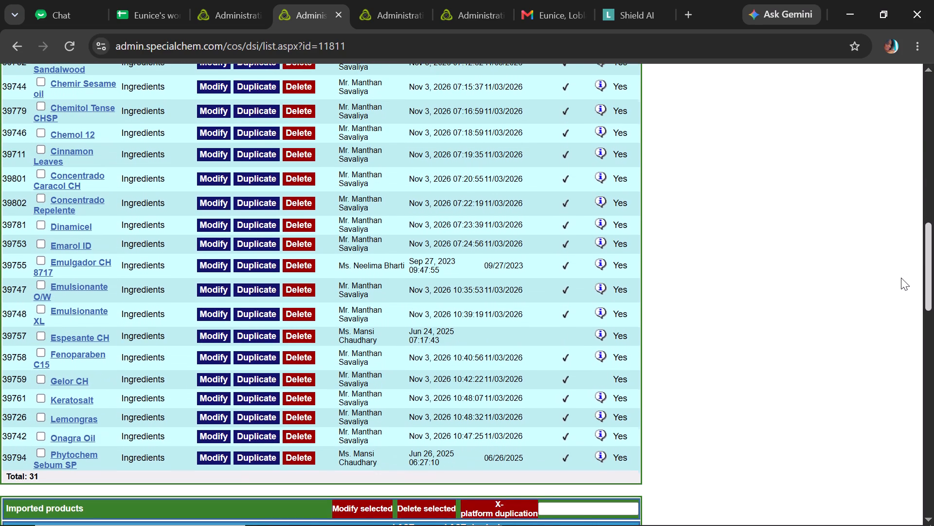
drag(901, 278, 903, 285)
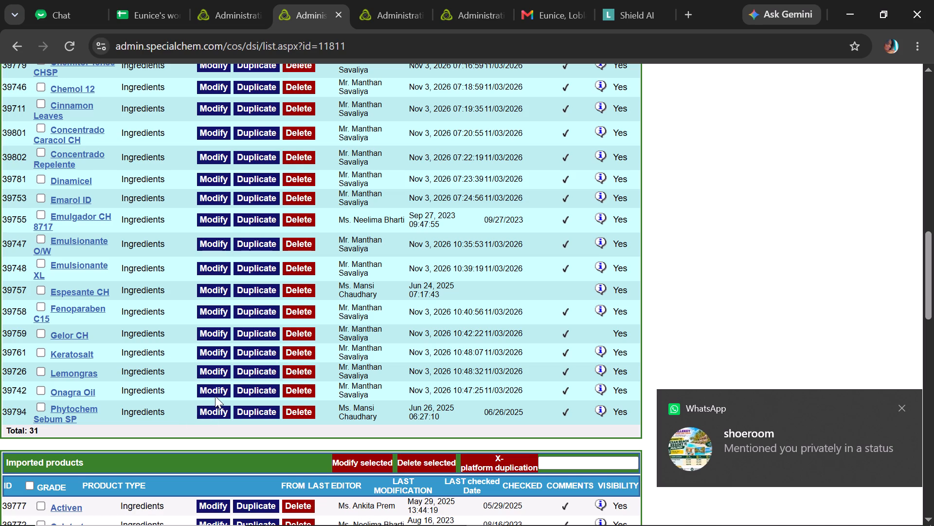
drag(932, 255, 931, 301)
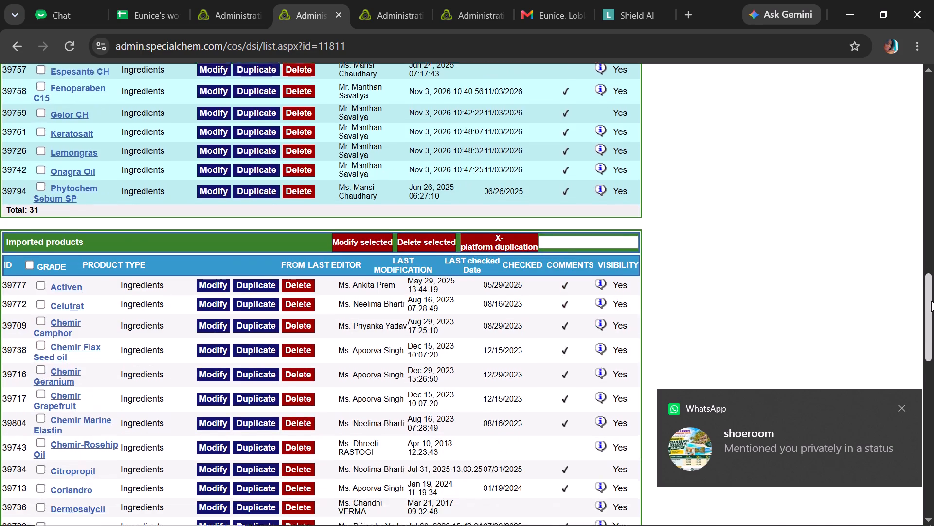
drag(931, 301, 930, 331)
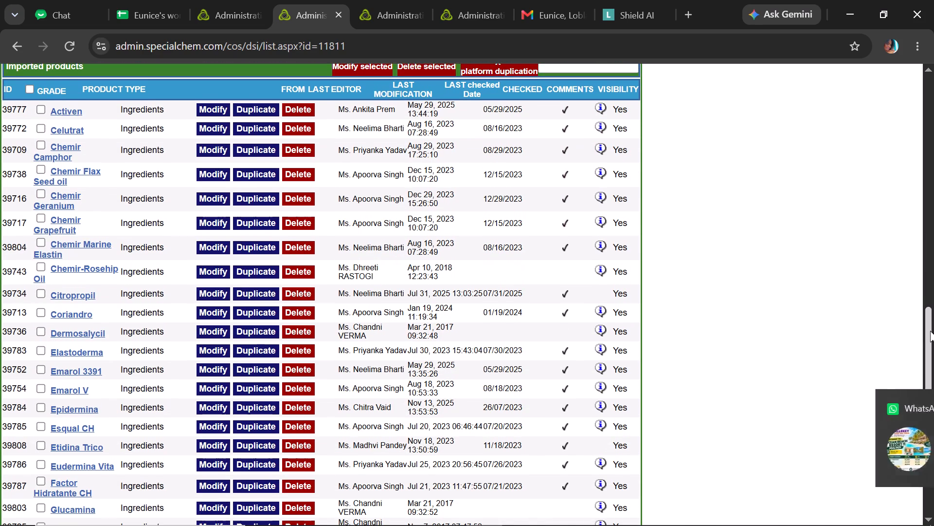
drag(930, 331, 933, 334)
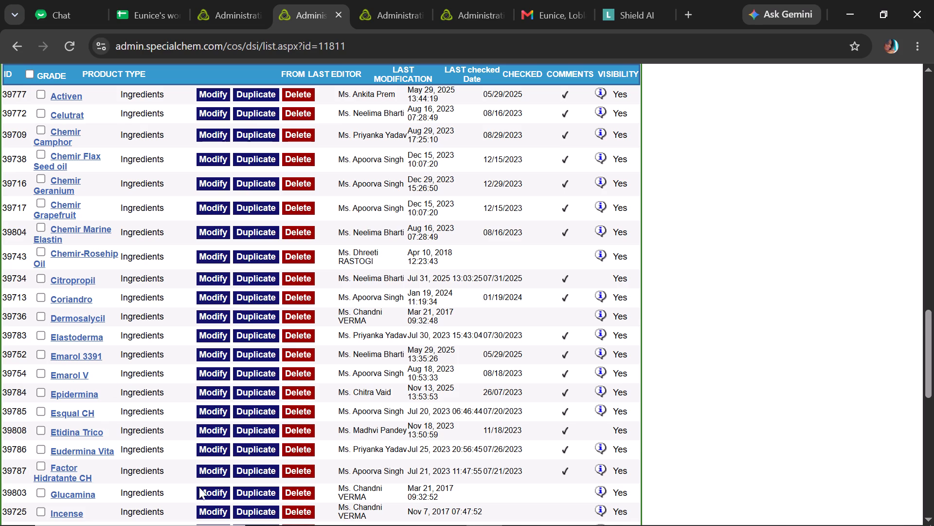
click(205, 488)
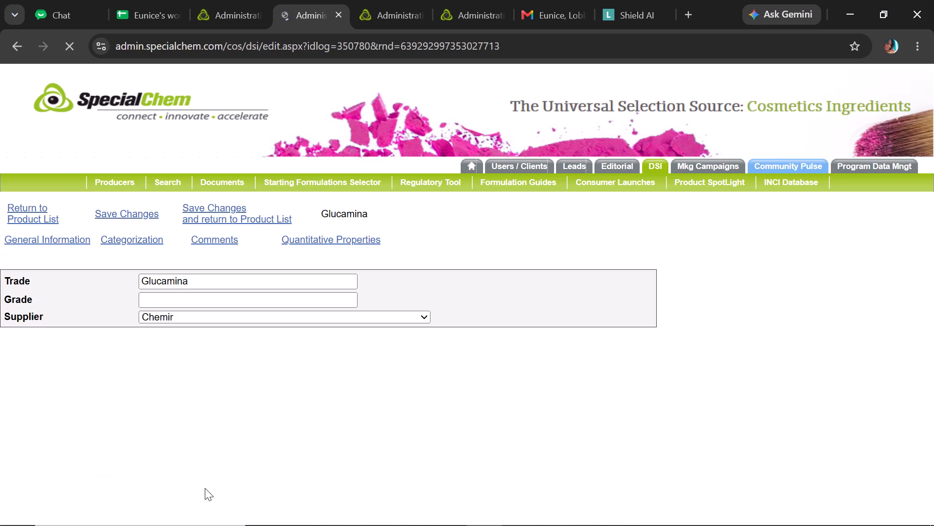
drag(933, 117, 933, 138)
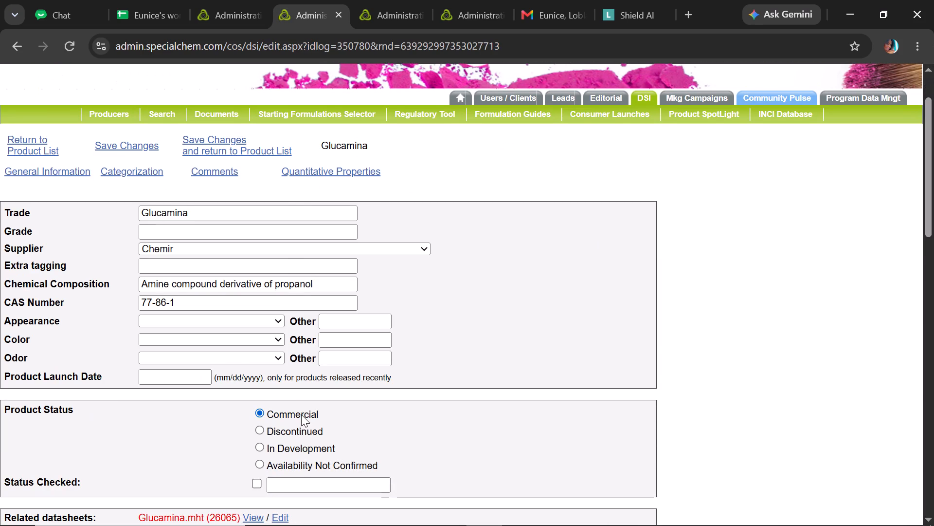
click(262, 468)
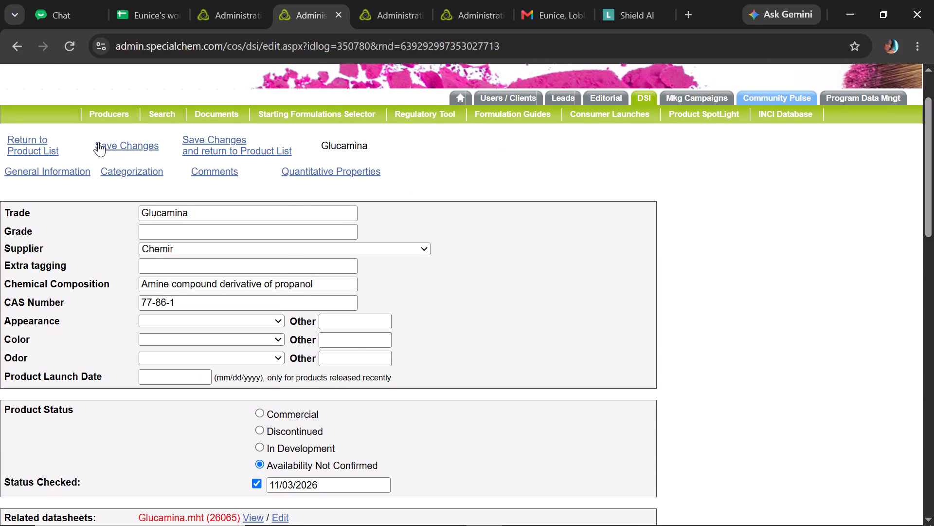
click(102, 146)
Check the Chemir grades in the spreadsheet's Cosmetics sheet and return to the Glucamina record.
click(157, 0)
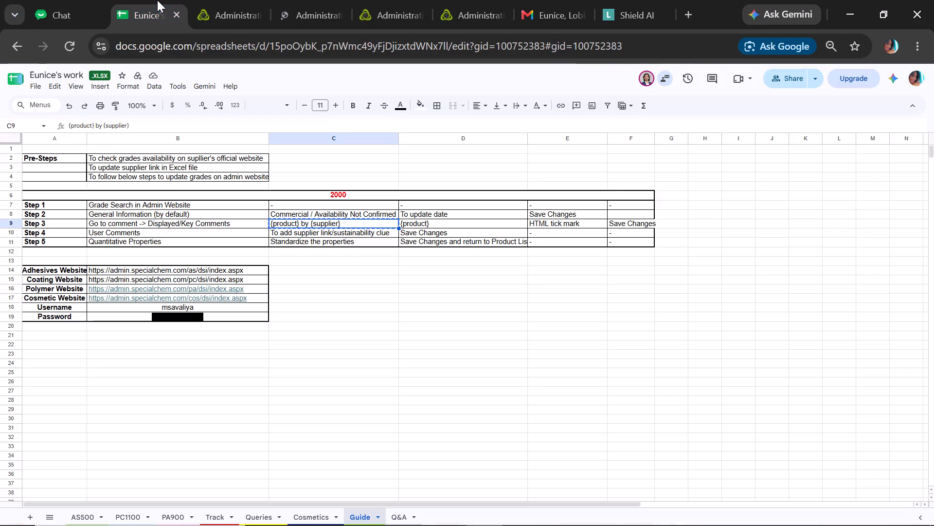
click(648, 72)
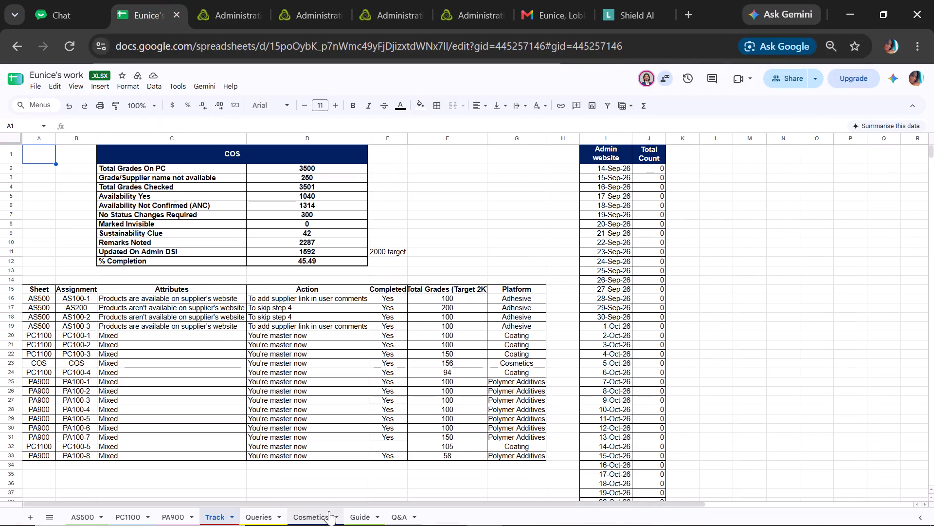
click(329, 511)
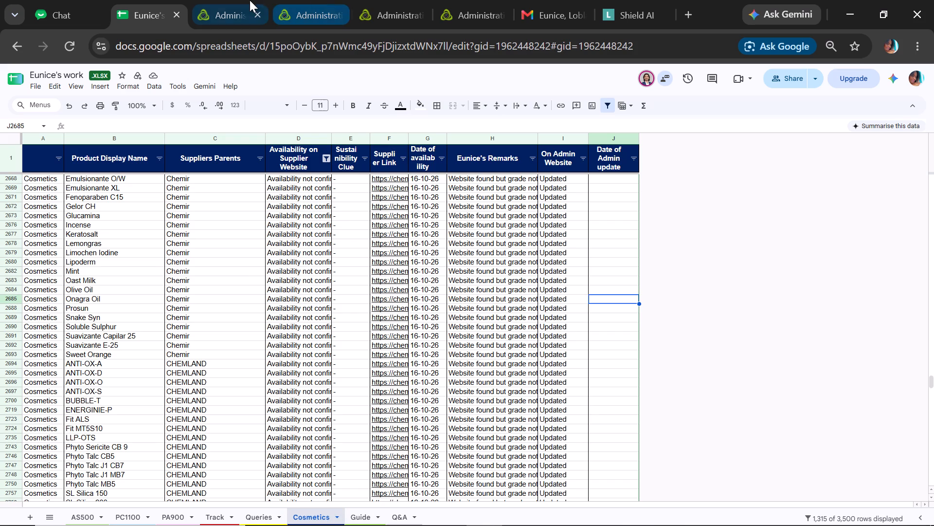
click(235, 5)
click(325, 0)
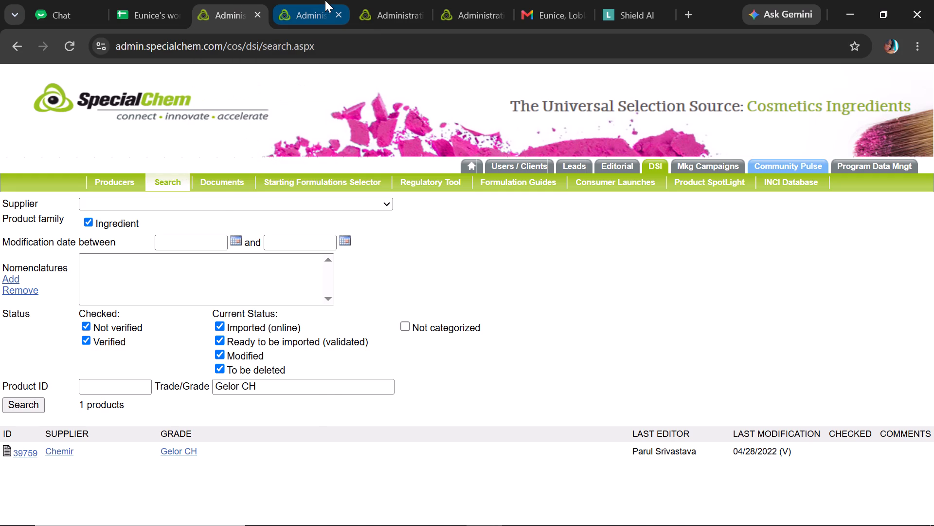
In Glucamina's displayed comments, replace "Glucamina by Chemir" with the Guide sheet's placeholder "{product} by {supplier}".
drag(933, 148, 933, 157)
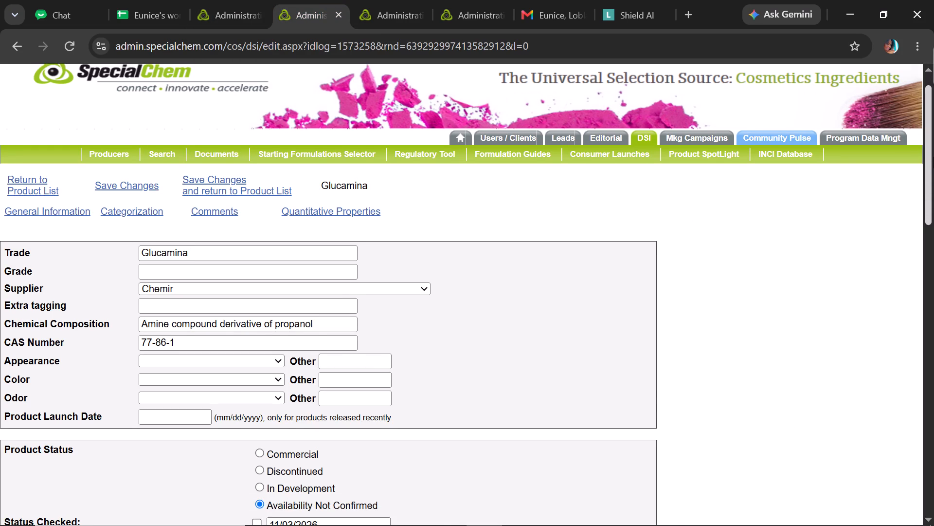
click(233, 212)
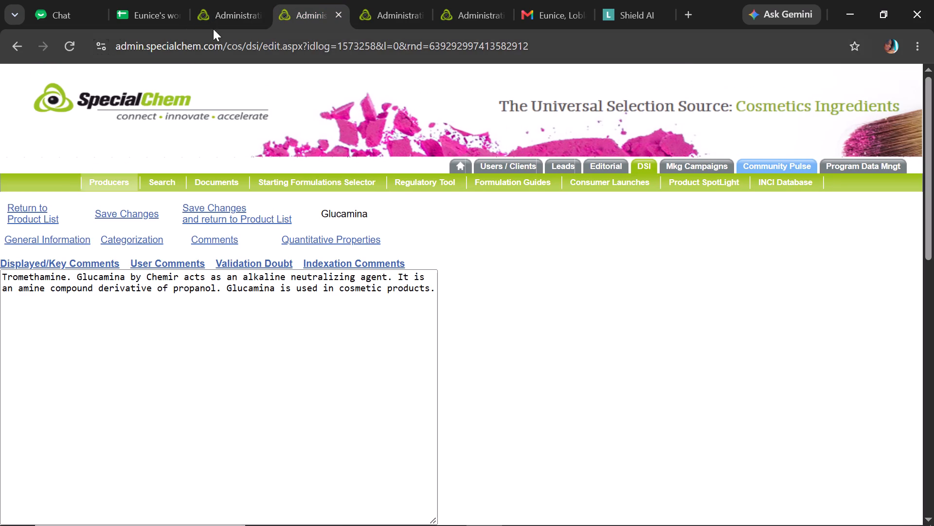
click(166, 0)
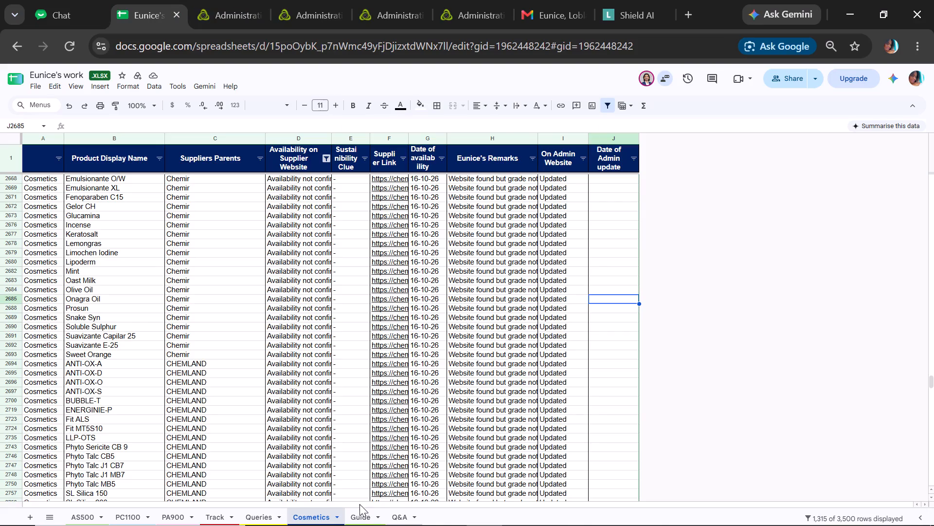
click(362, 512)
key(ctrl+c)
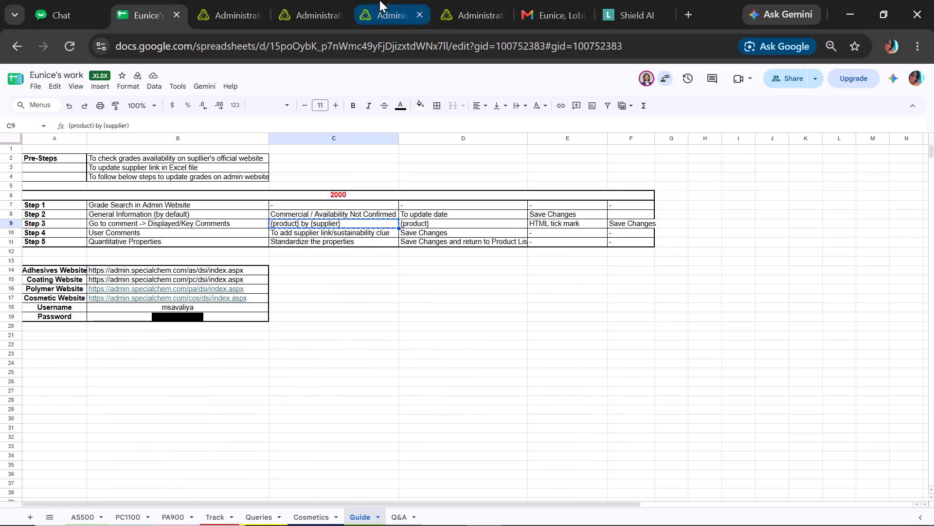
click(308, 0)
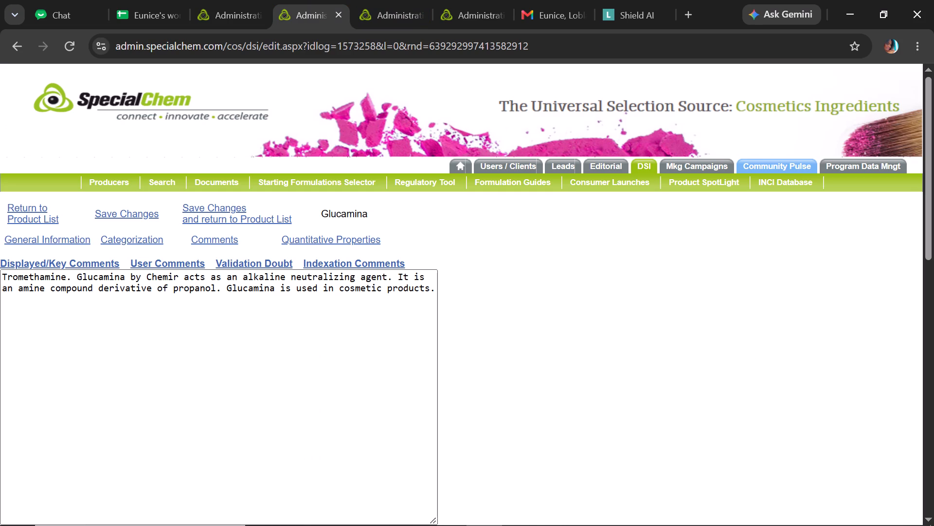
double_click(77, 278)
click(77, 278)
click(77, 278)
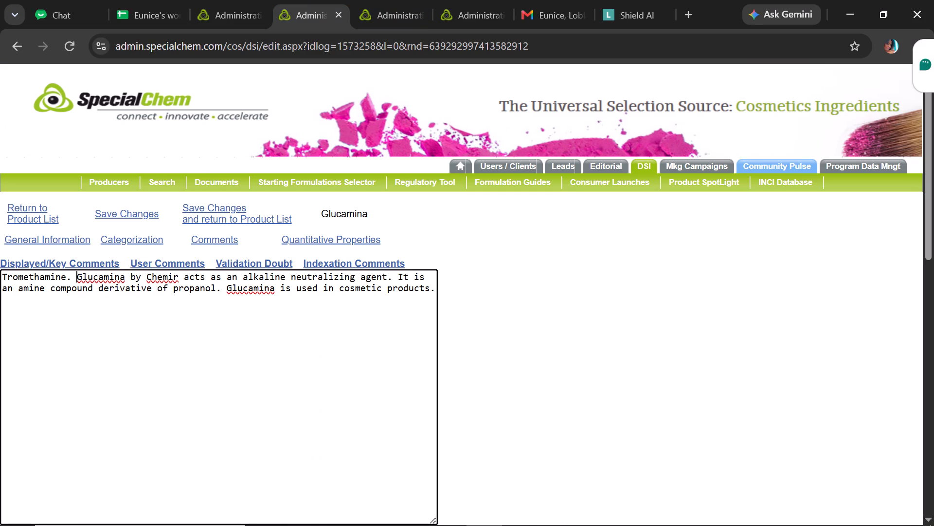
drag(77, 278, 179, 274)
key(ctrl+v)
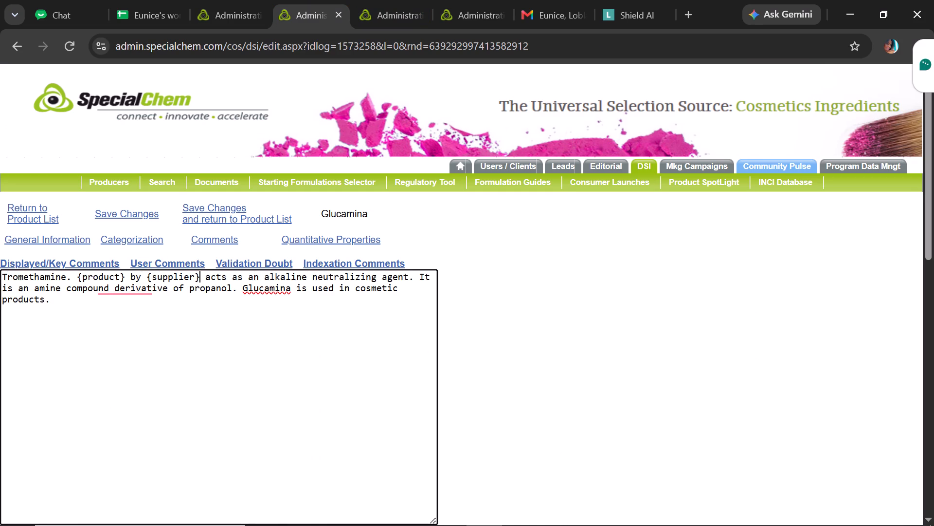
Replace the remaining "Glucamina" in the comment's last sentence with "{product}".
drag(125, 279, 77, 280)
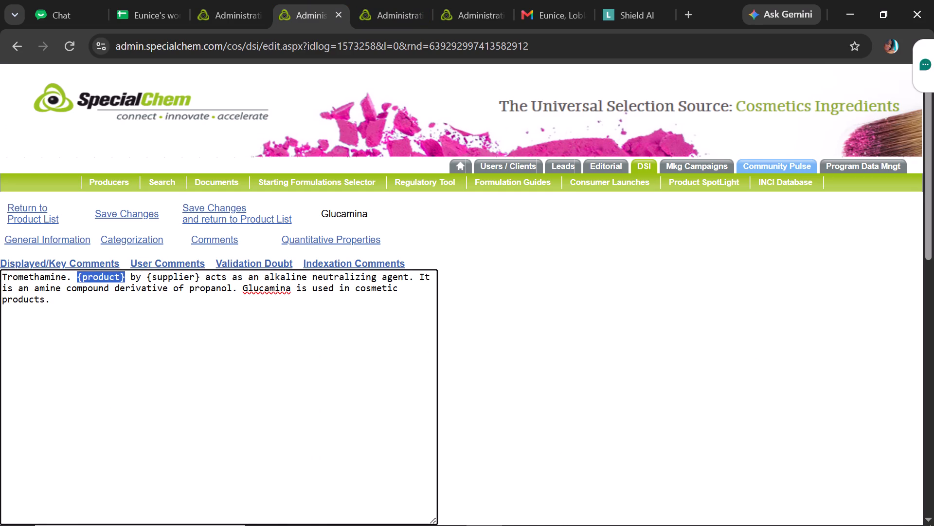
key(ctrl+c)
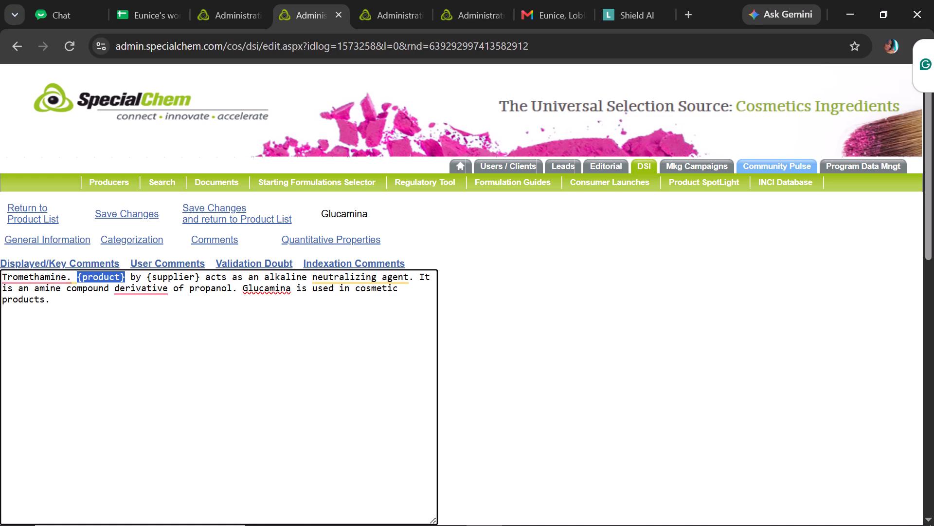
drag(242, 288, 293, 287)
key(ctrl+v)
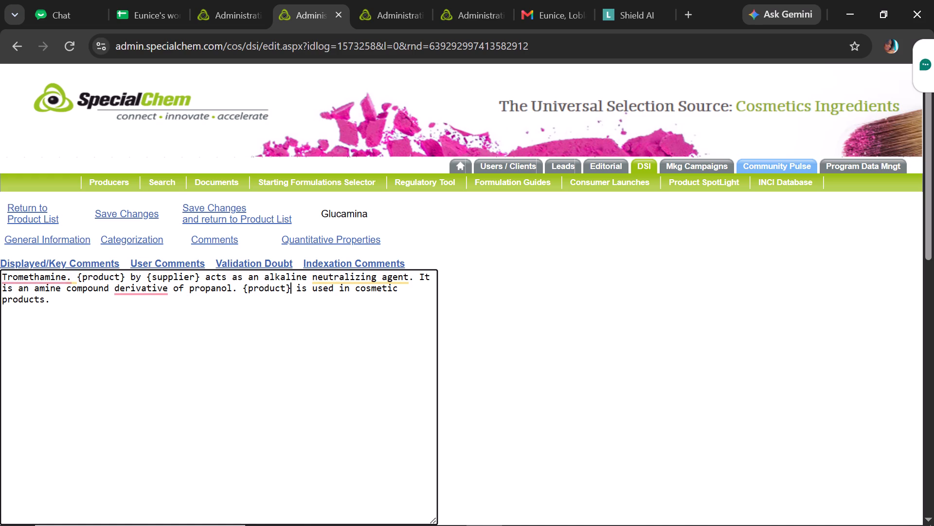
Enable Display as HTML for Glucamina's displayed comments and save the changes.
drag(933, 209, 921, 248)
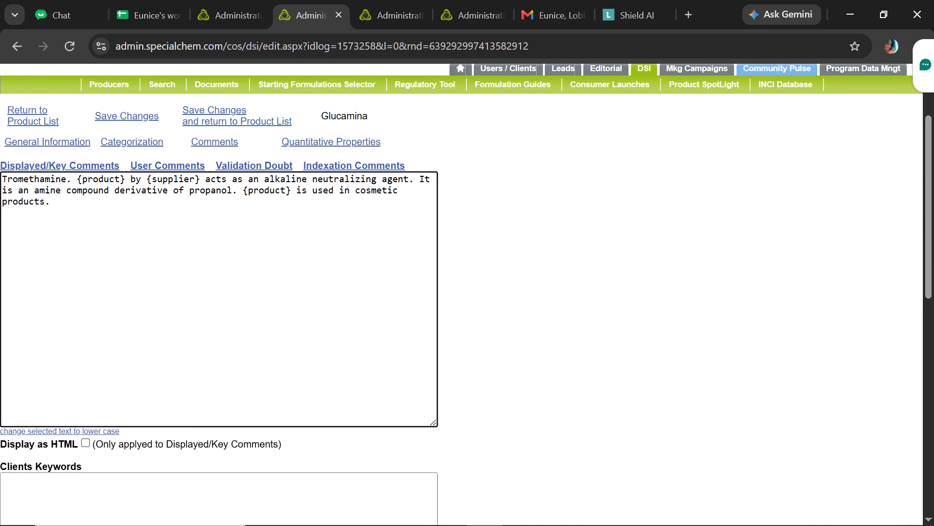
click(86, 442)
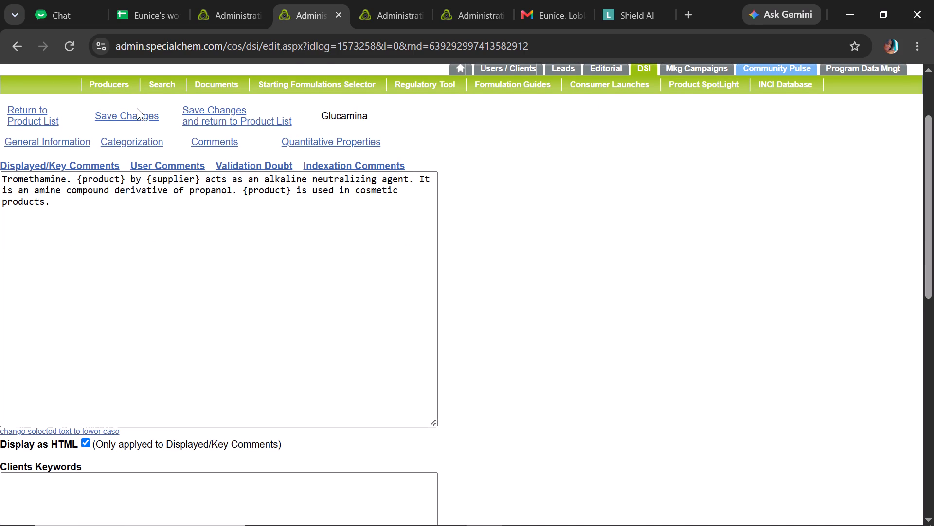
click(137, 113)
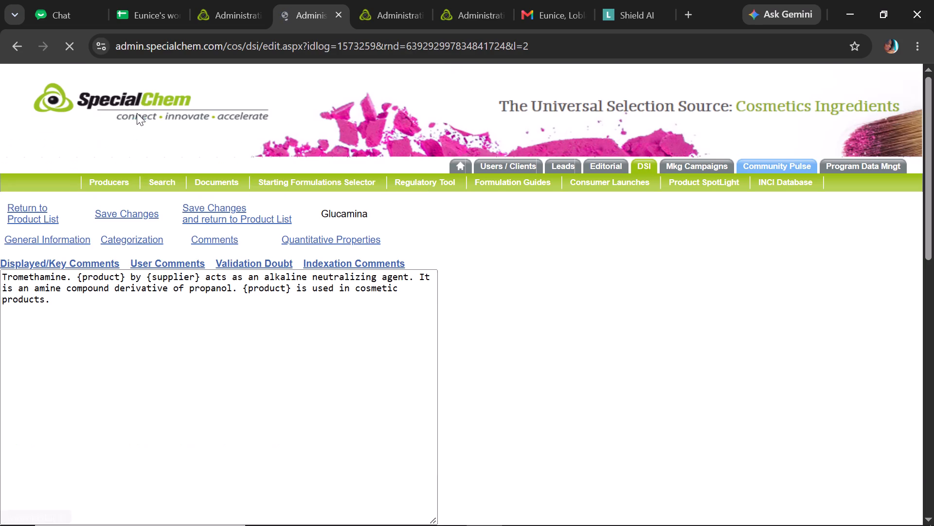
Go to Glucamina's quantitative properties and save the record, returning to the product list.
click(310, 243)
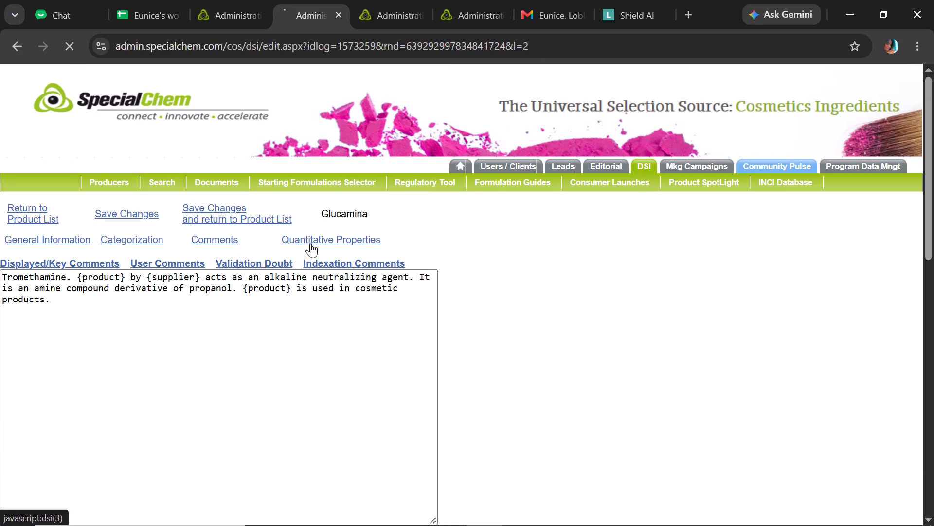
click(216, 209)
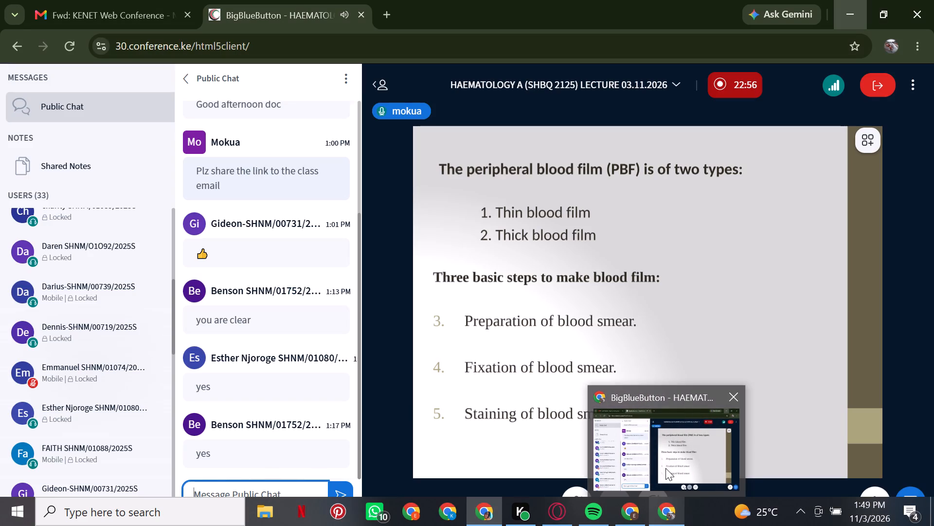
Switch to the BigBlueButton window to look at the haematology lecture, and return to the Chemir product list.
click(665, 468)
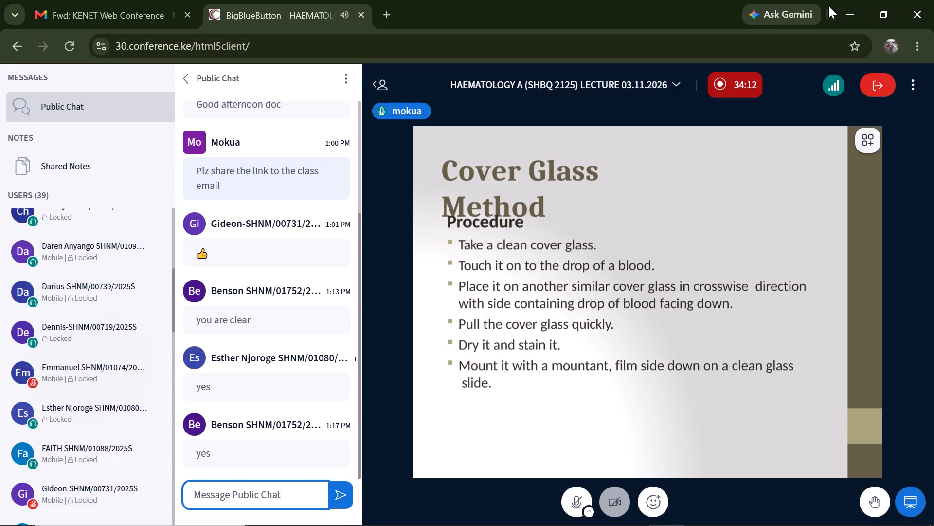
click(849, 11)
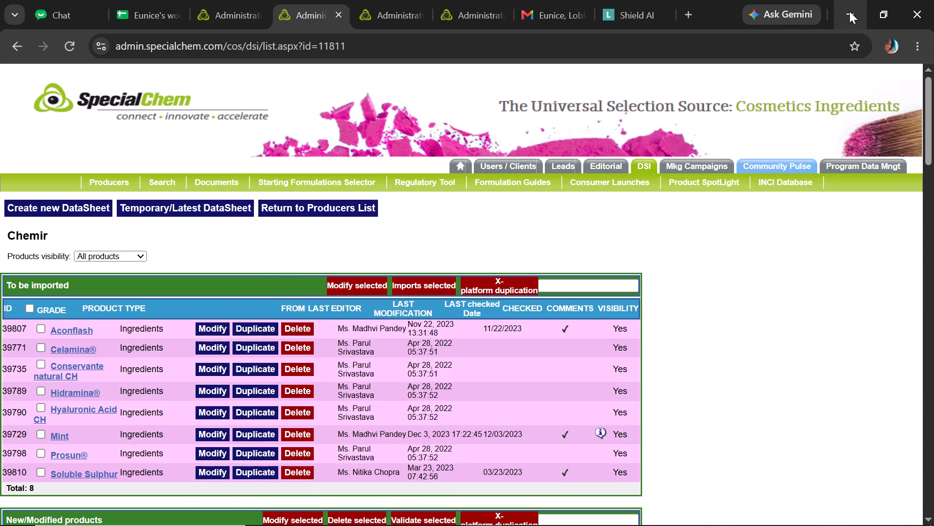
Open Chemir's Incense grade from the imported products for modification.
drag(933, 131, 933, 281)
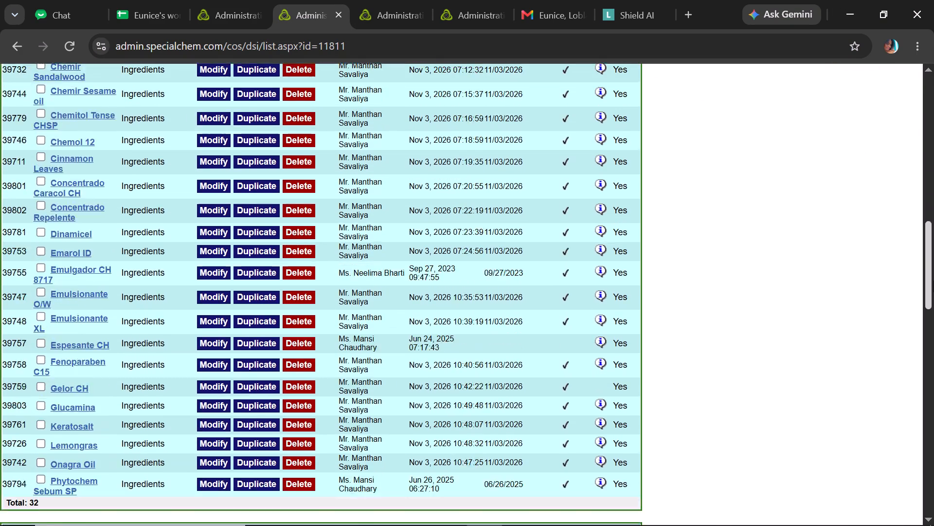
drag(933, 281, 933, 371)
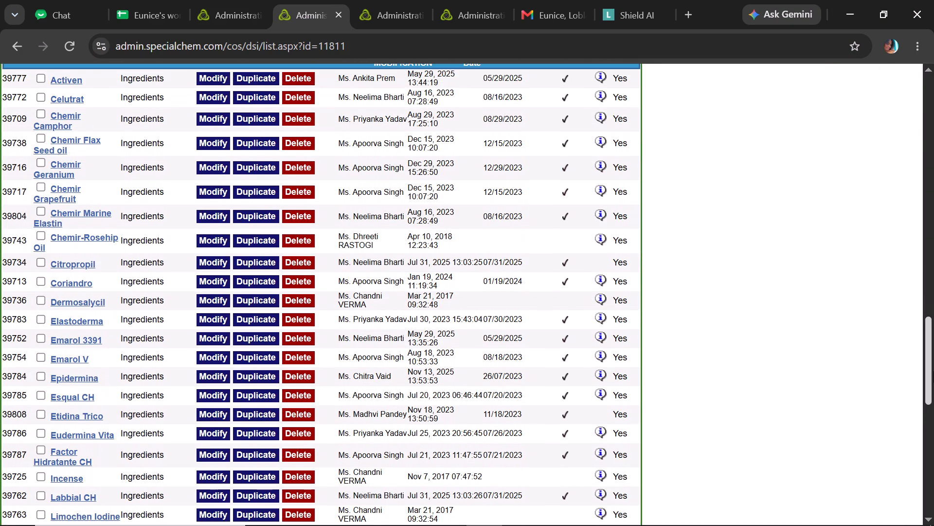
drag(933, 371, 933, 416)
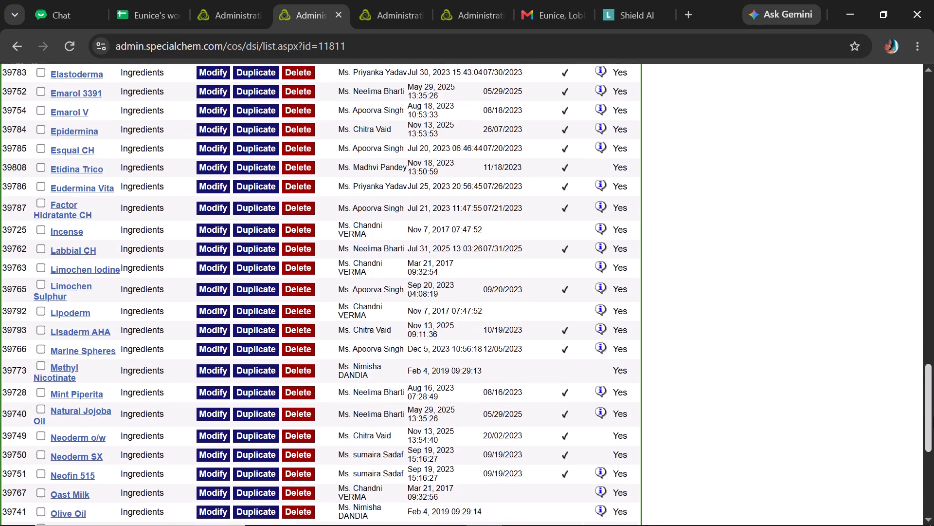
drag(933, 416, 933, 420)
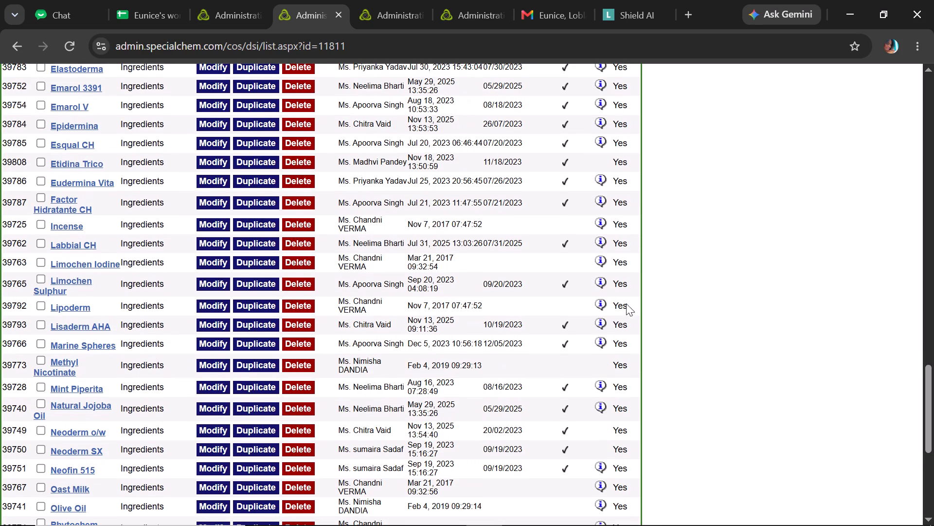
click(222, 227)
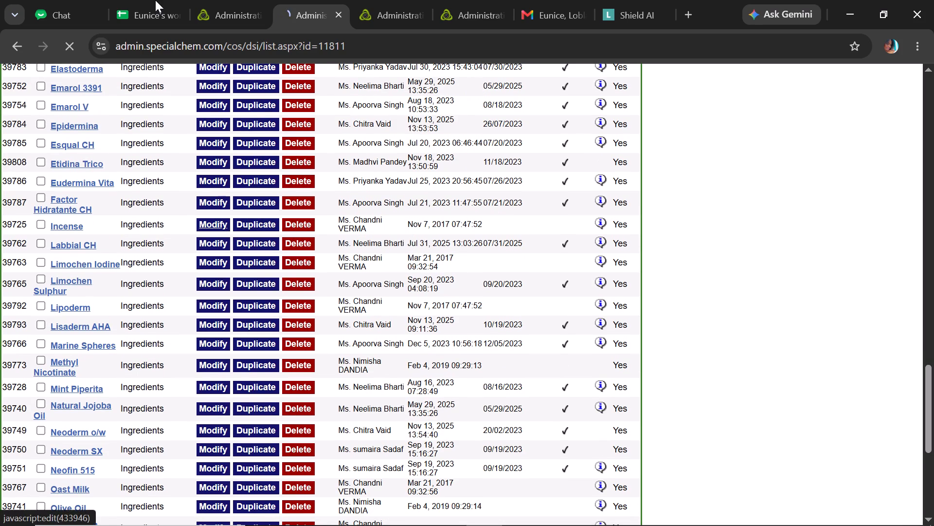
Copy the "{product} by {supplier}" placeholder from the Guide sheet and return to the Incense record.
click(154, 0)
key(ctrl+c)
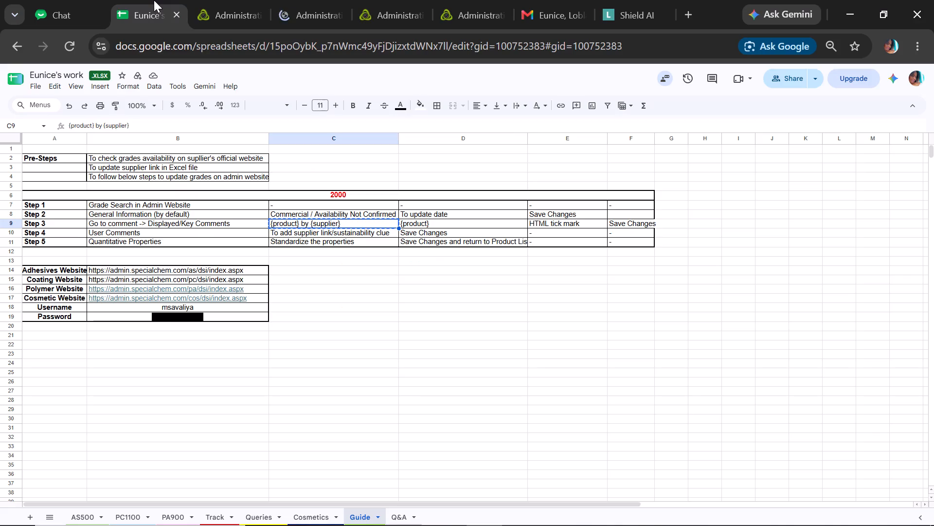
click(319, 0)
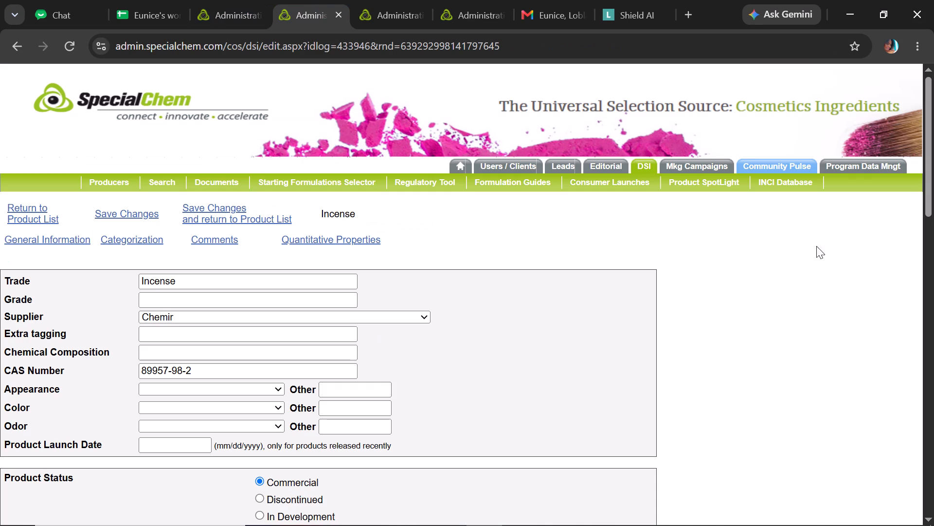
Set Incense's product status to Availability Not Confirmed and save the changes.
drag(933, 189, 931, 214)
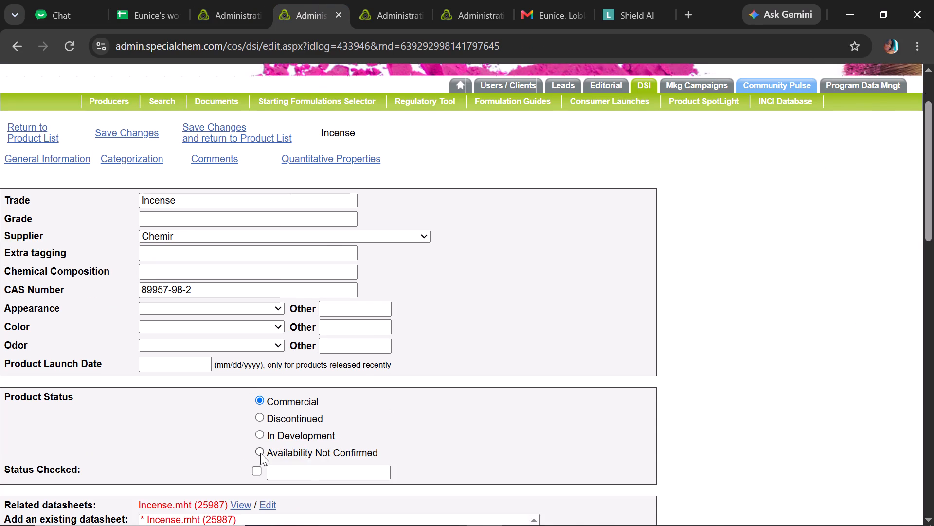
click(261, 453)
click(142, 130)
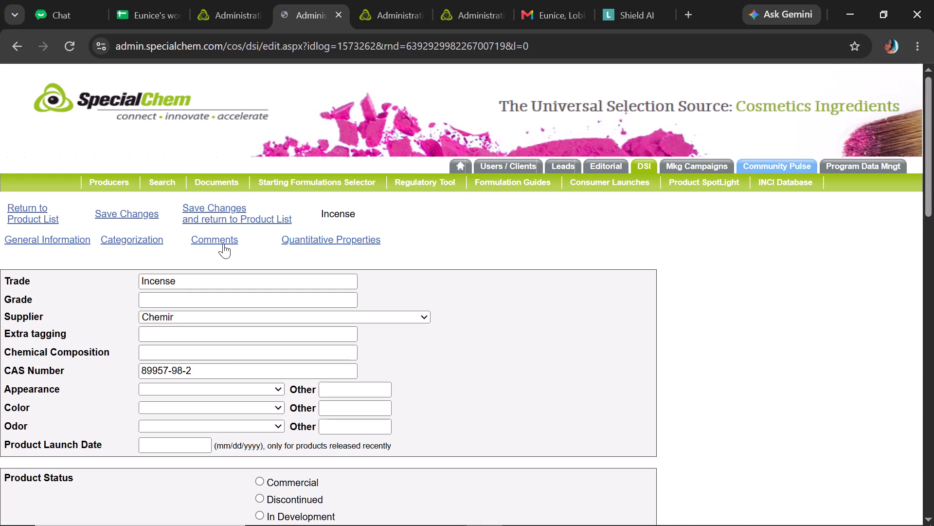
Replace "Incense by Chemir" in Incense's displayed comments with "{product} by {supplier}", and copy the "{product}" placeholder.
click(223, 244)
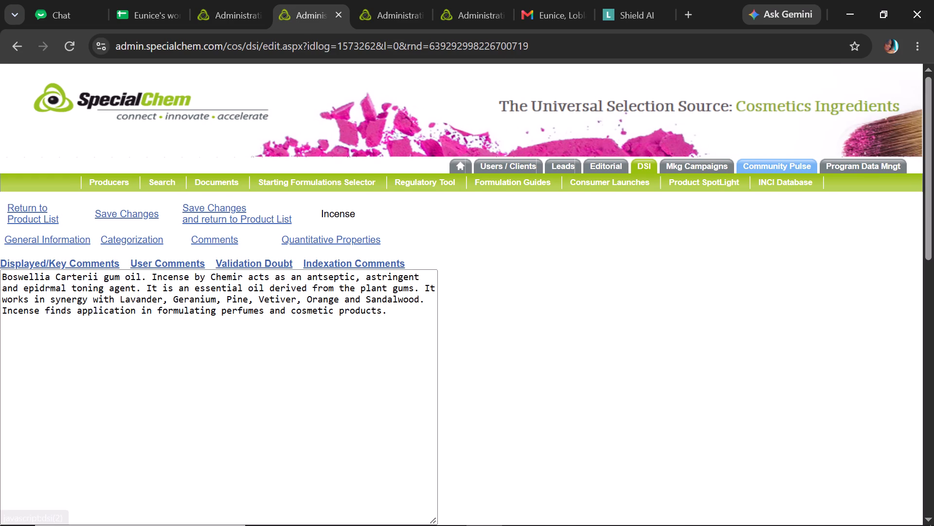
double_click(153, 279)
click(153, 279)
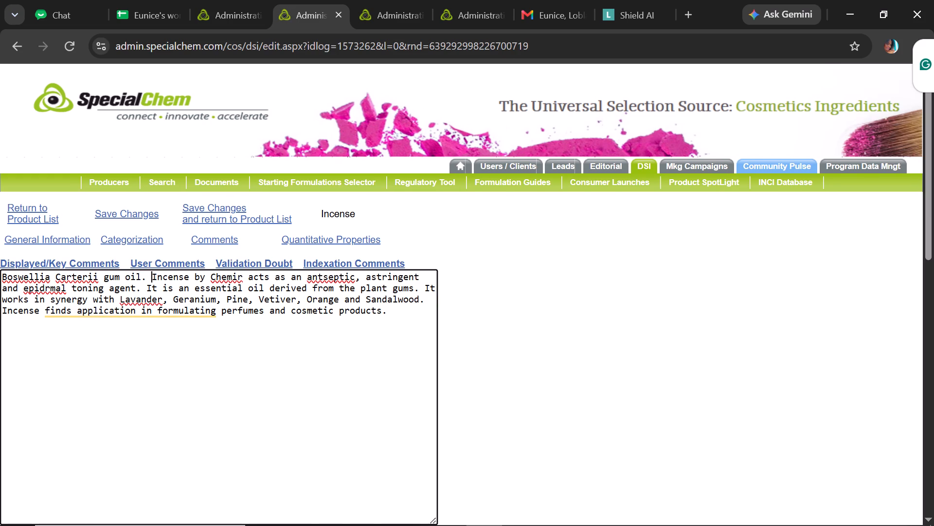
drag(150, 276, 244, 272)
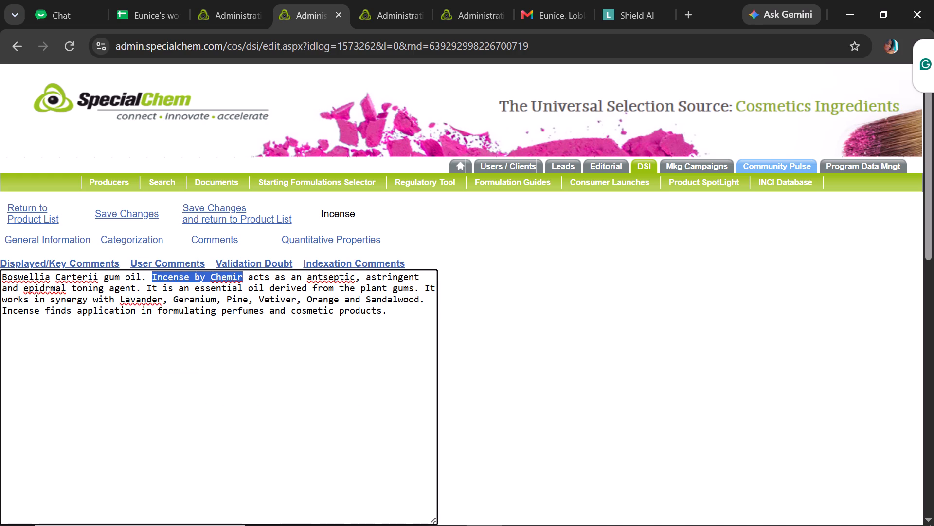
key(ctrl+v)
drag(200, 272, 163, 276)
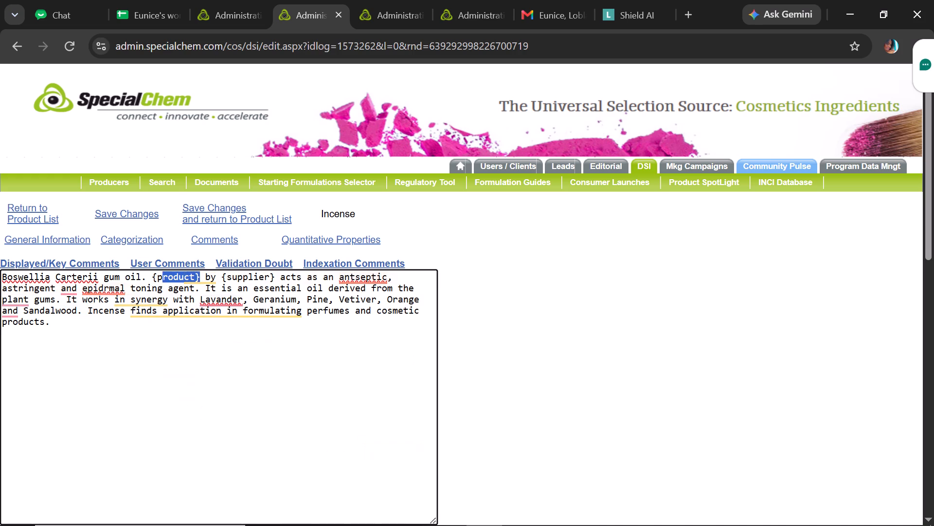
drag(163, 276, 152, 276)
key(ctrl+c)
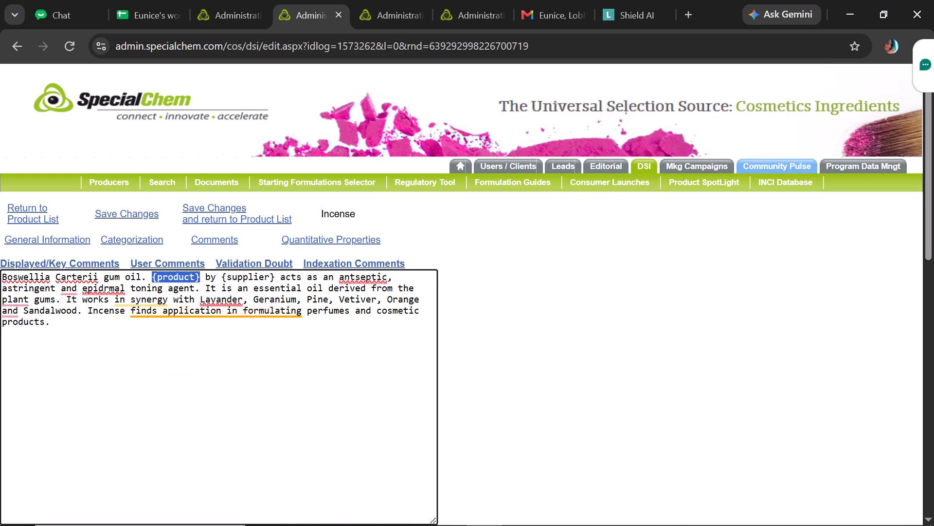
Correct the comment's wording to "Lavender", "antiseptic", "epidermal" and "plant's".
click(247, 336)
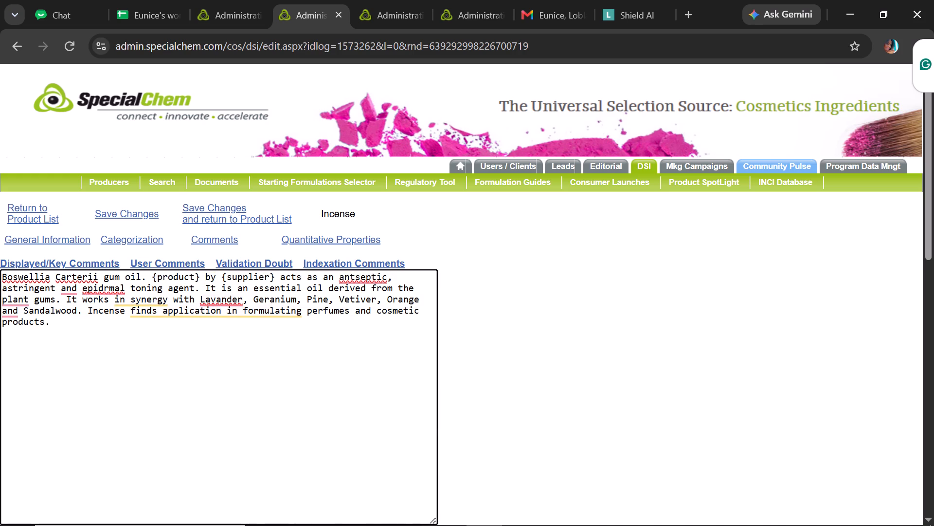
click(242, 321)
text(Lavender)
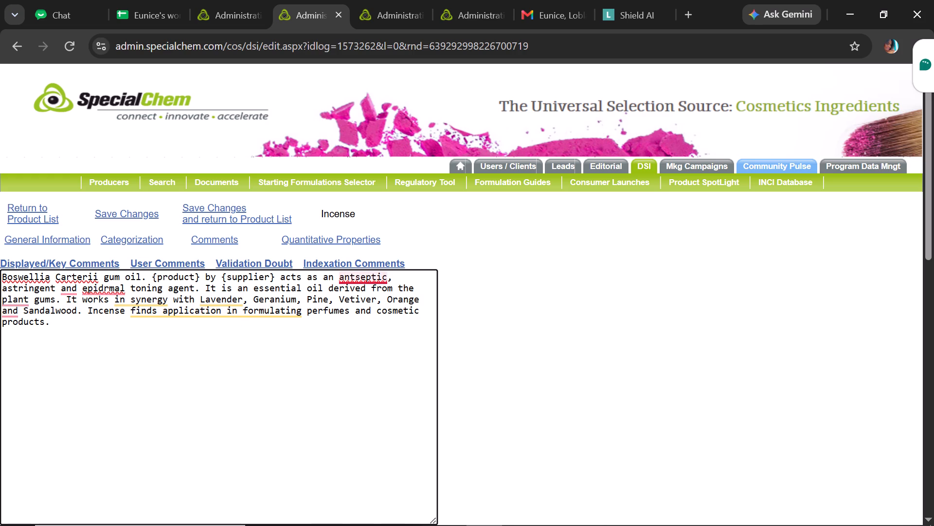
click(386, 306)
text(antiseptic)
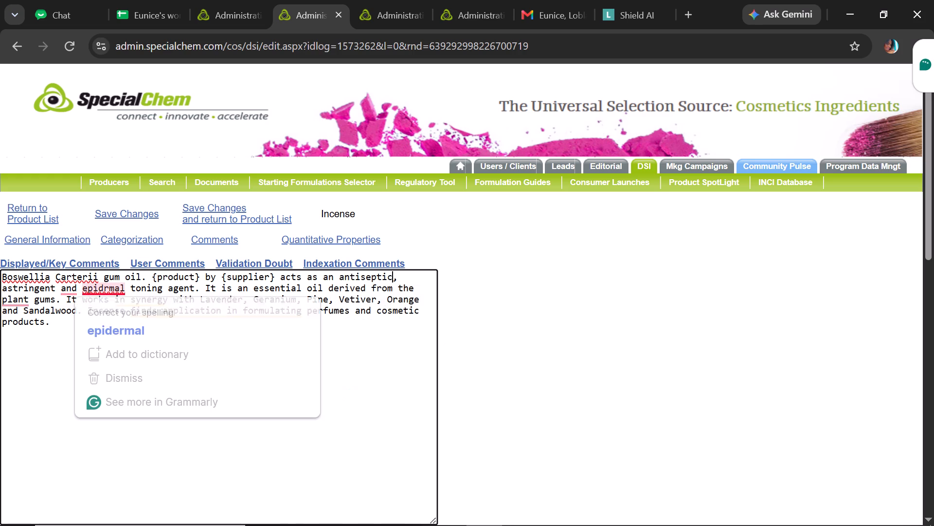
click(109, 319)
text(epidermal)
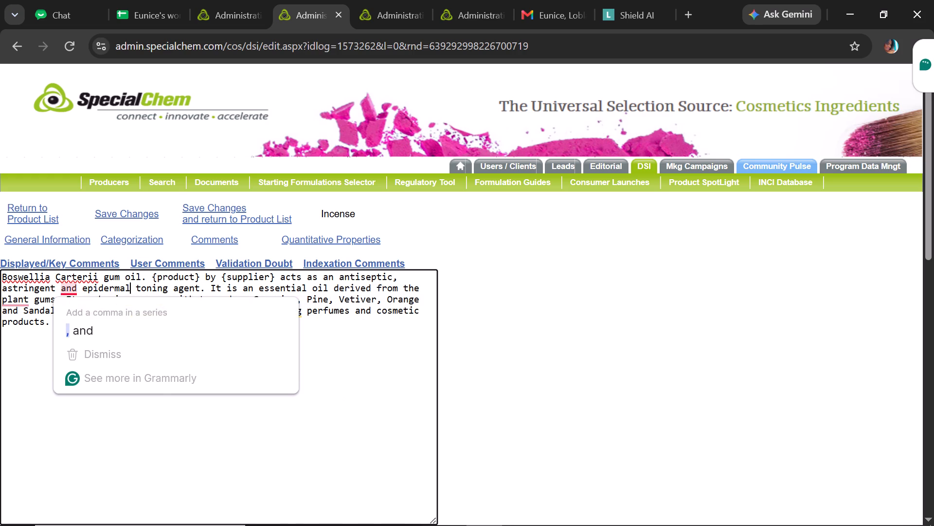
click(88, 307)
drag(34, 316, 65, 291)
text(plant's)
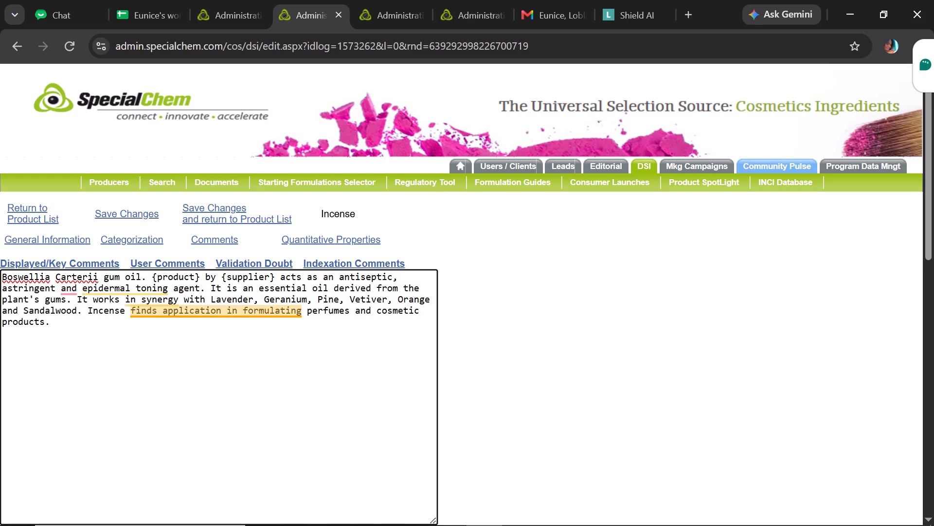
Replace the remaining "Incense" in the comment's last sentence with "{product}".
drag(86, 309, 124, 311)
key(ctrl+v)
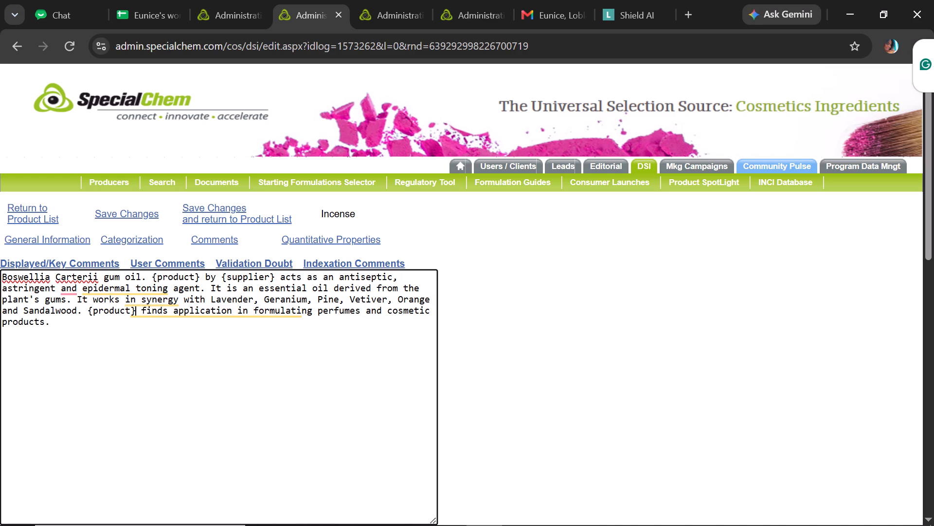
Enable Display as HTML for Incense's displayed comments and save the changes.
drag(933, 146, 933, 172)
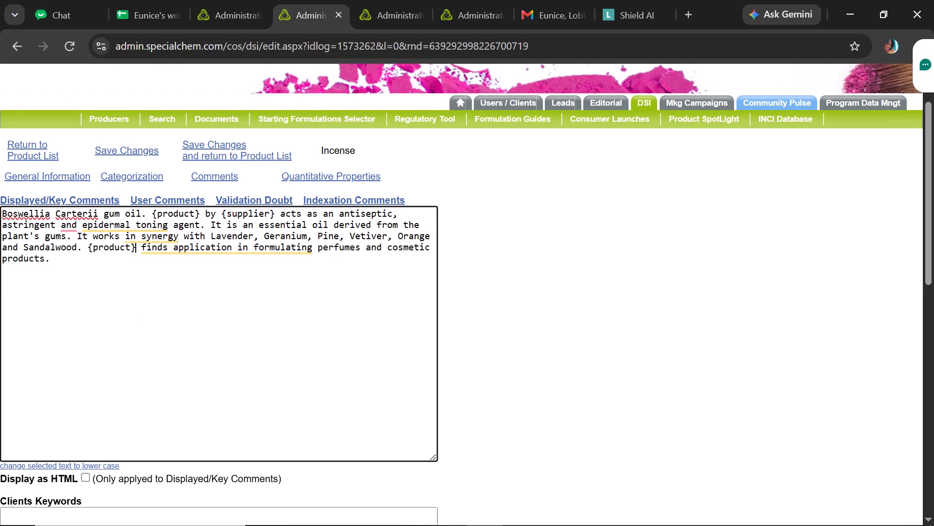
click(85, 477)
click(133, 151)
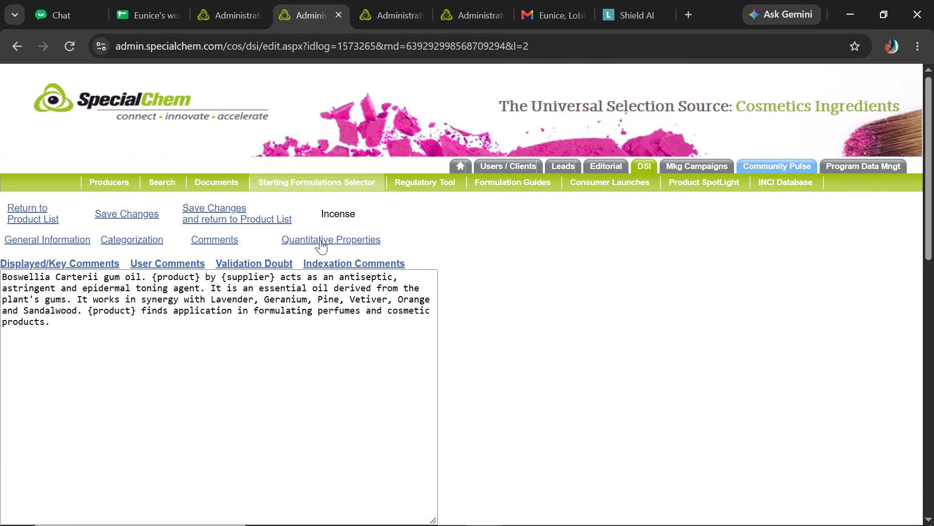
Go to Incense's quantitative properties and save the record, returning to the product list.
click(320, 240)
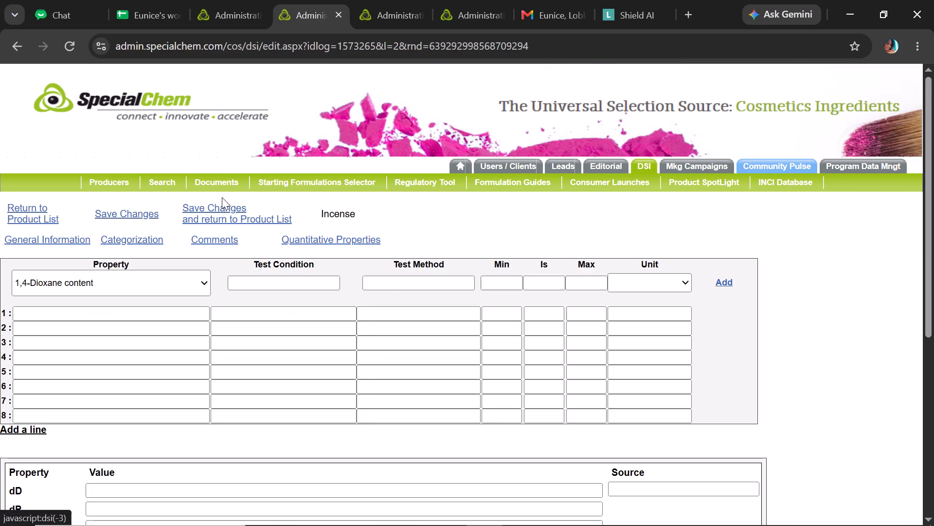
click(222, 208)
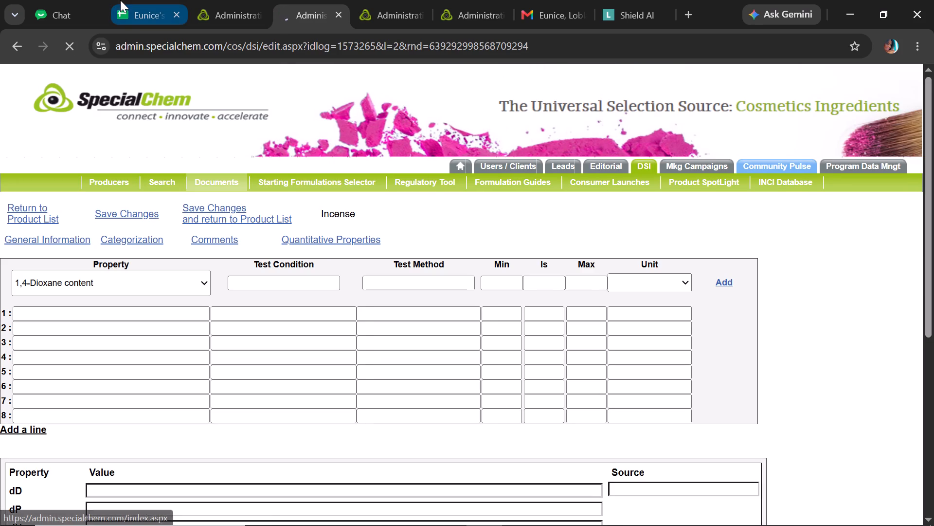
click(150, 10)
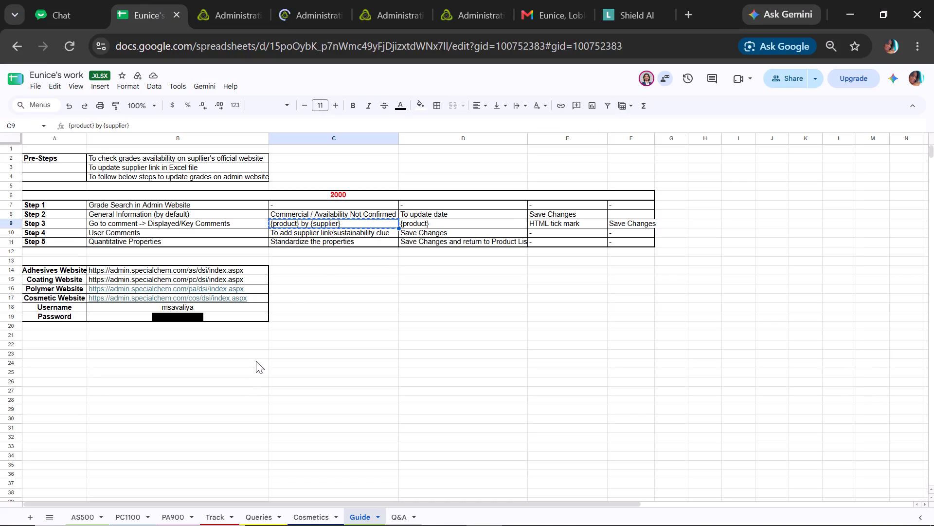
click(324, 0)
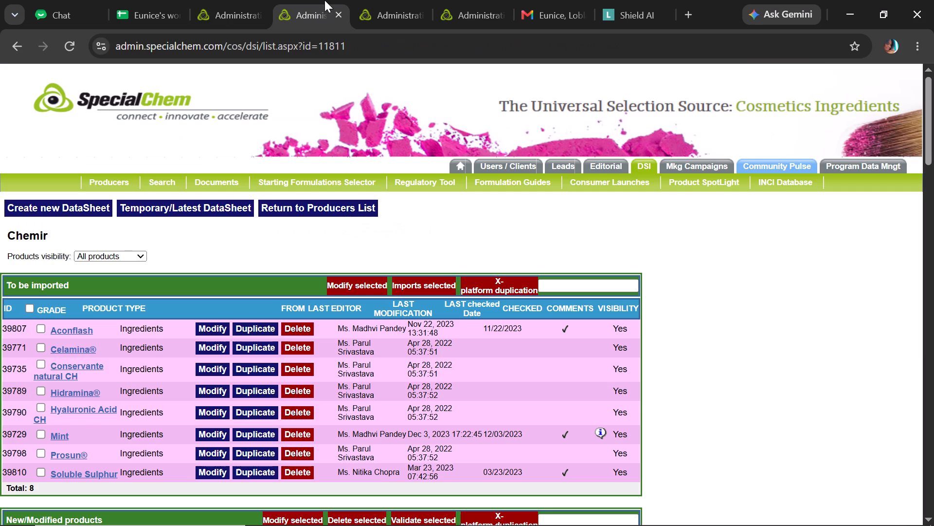
Open Chemir's Limochen Iodine grade from the product list for modification.
drag(933, 114, 933, 193)
drag(925, 199, 929, 253)
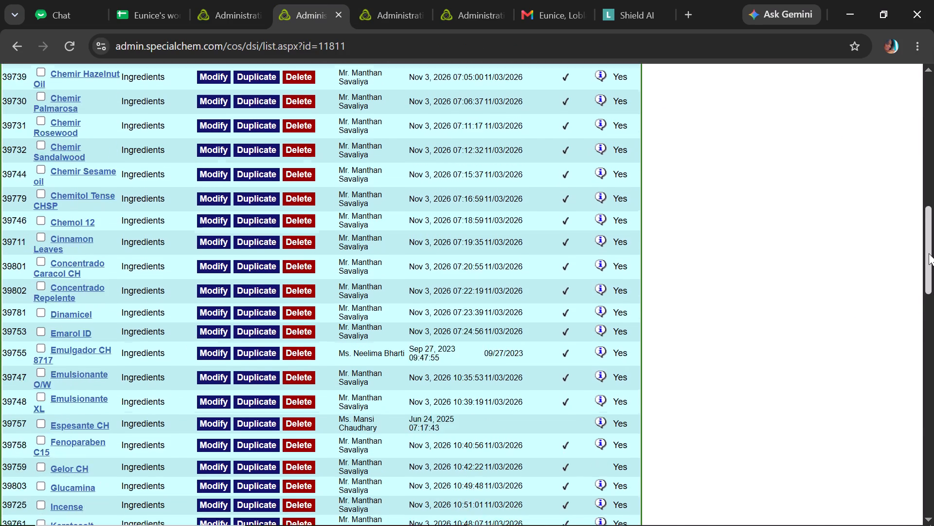
drag(929, 253, 930, 367)
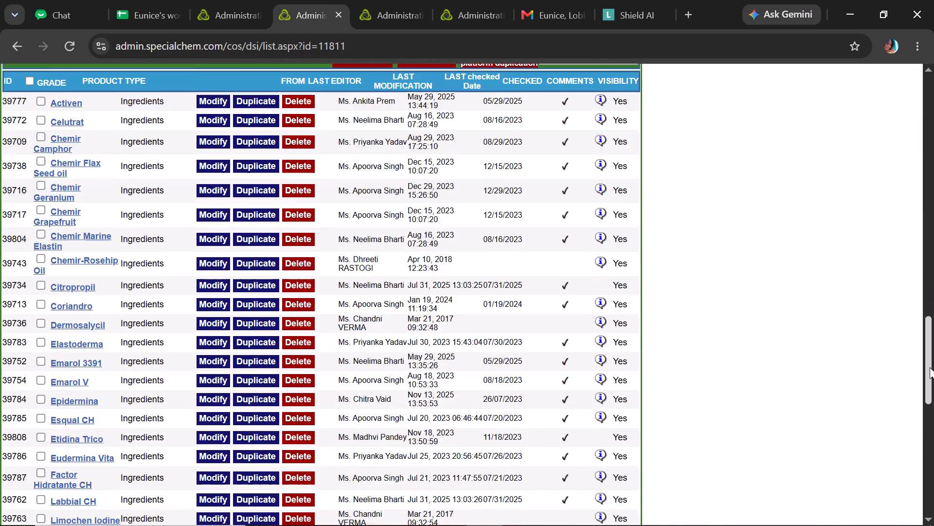
drag(930, 367, 923, 431)
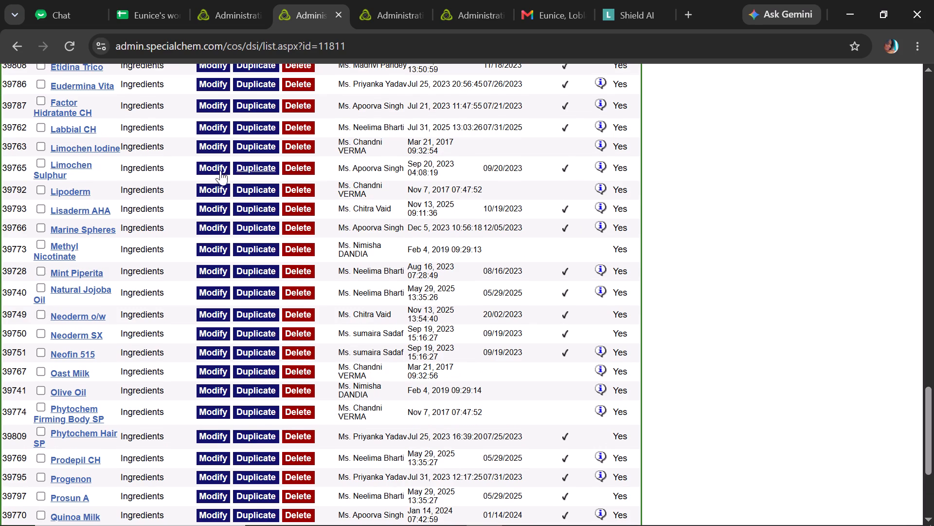
click(205, 148)
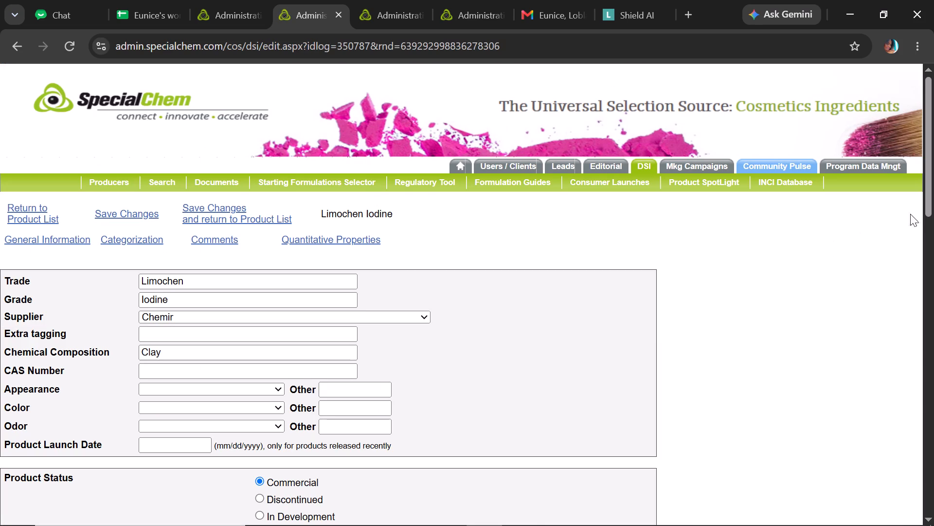
Set Limochen Iodine's product status to Availability Not Confirmed and save the changes.
drag(933, 183, 933, 196)
click(261, 493)
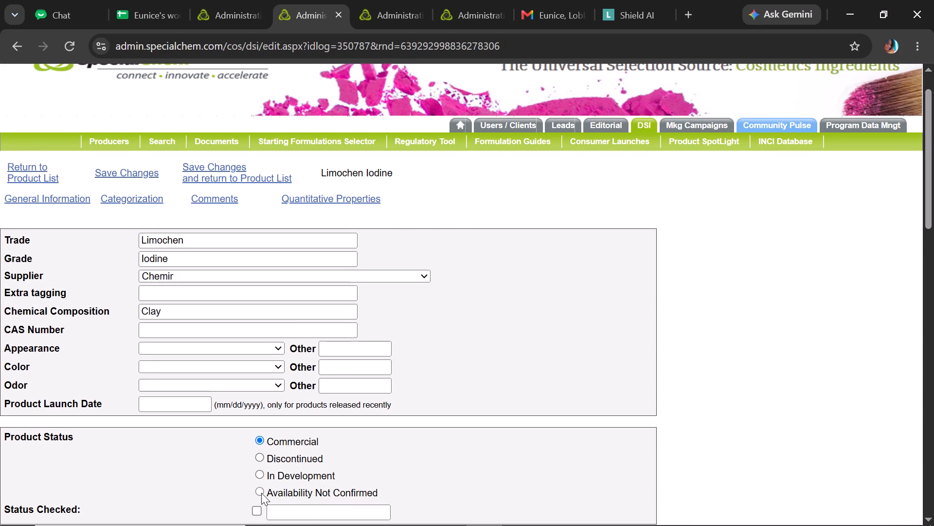
click(144, 174)
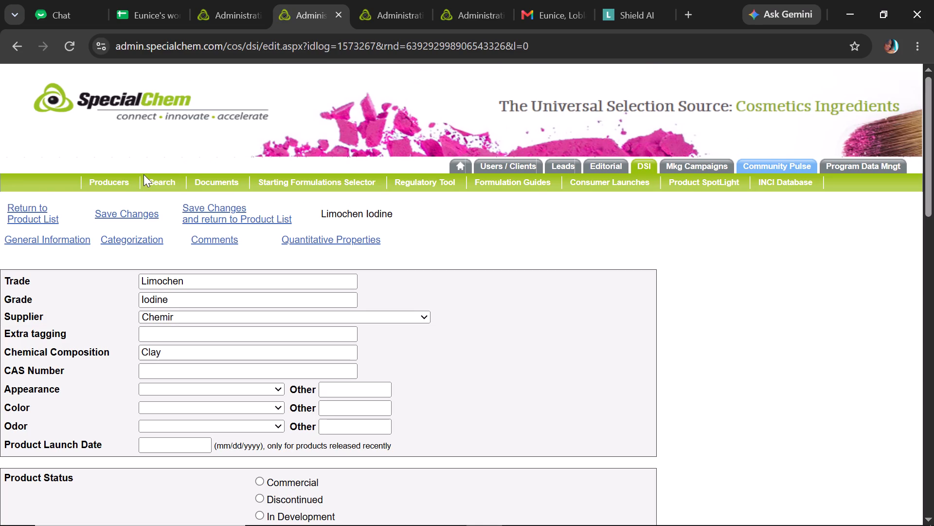
Replace "Limochen Iodine by Chemir" in Limochen Iodine's displayed comments with "{product} by {supplier}".
drag(933, 168, 933, 181)
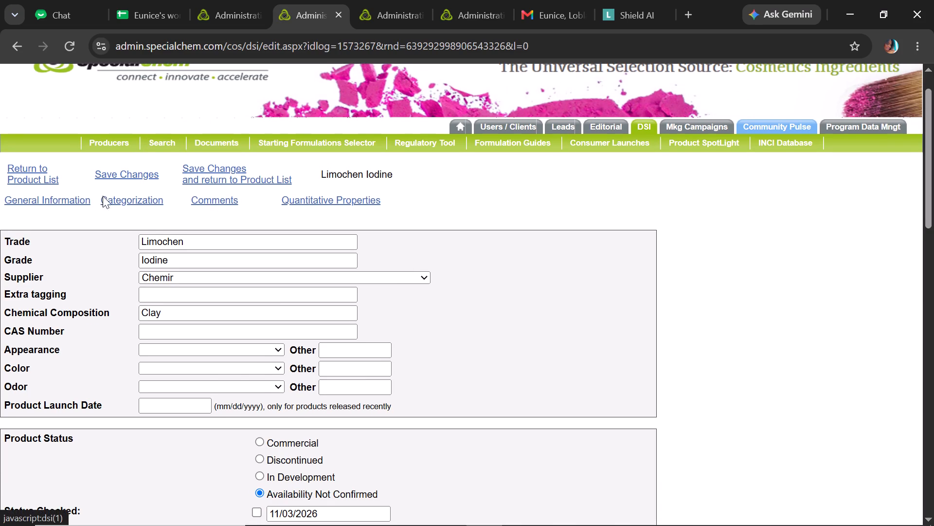
click(203, 203)
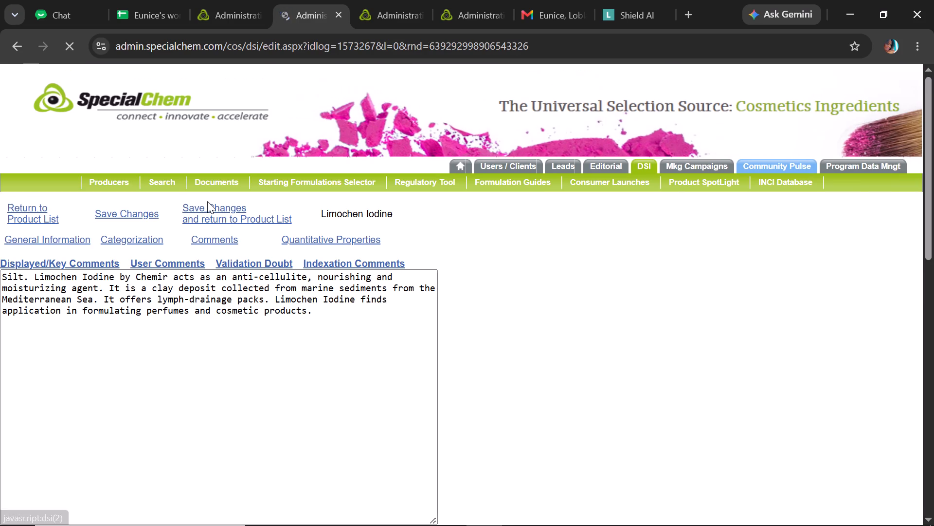
double_click(37, 276)
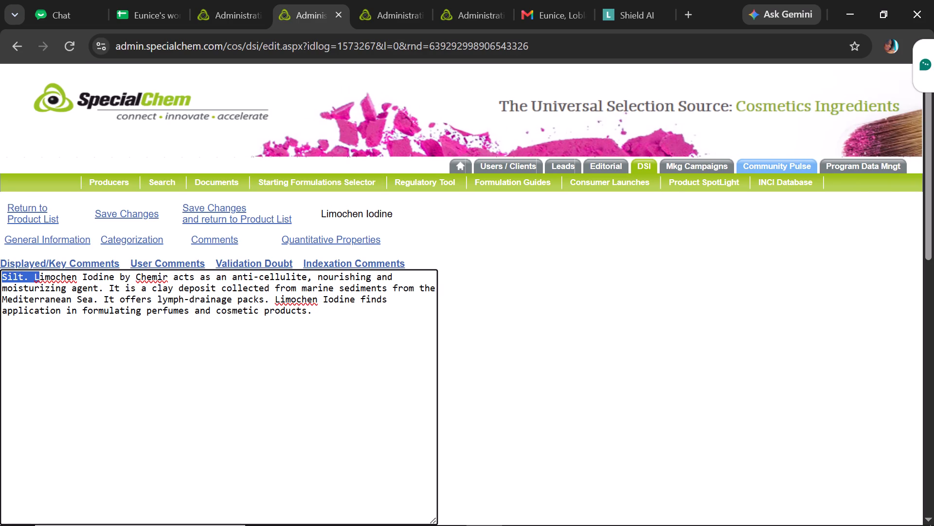
click(33, 277)
drag(33, 277, 169, 279)
key(ctrl+v)
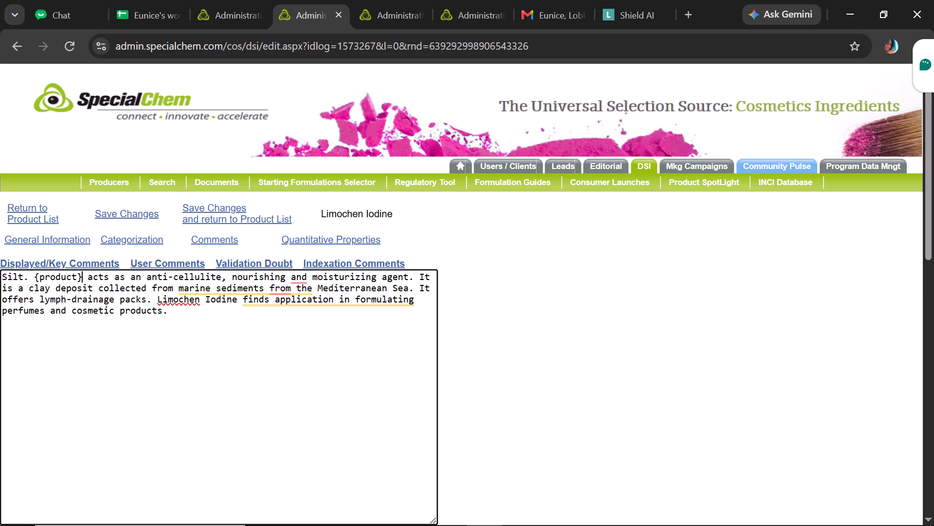
key(space)
text(by)
key(space)
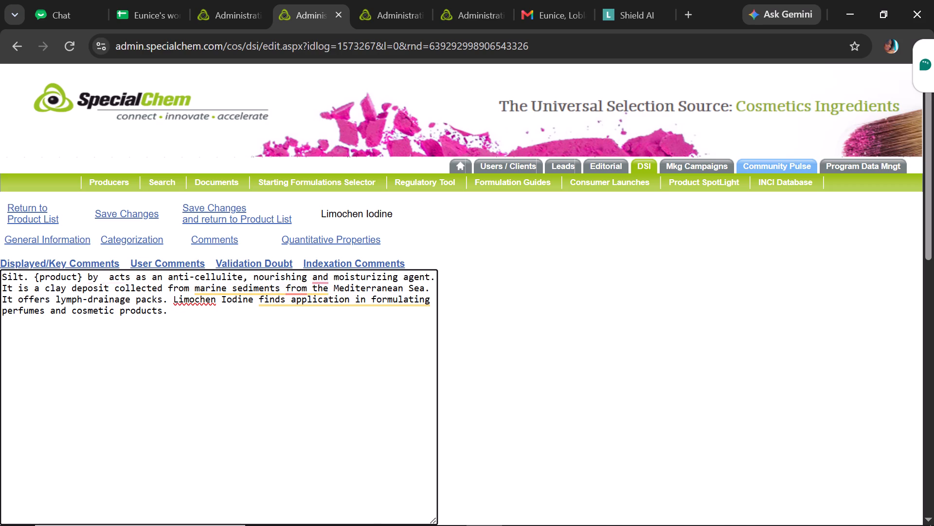
text({supplier})
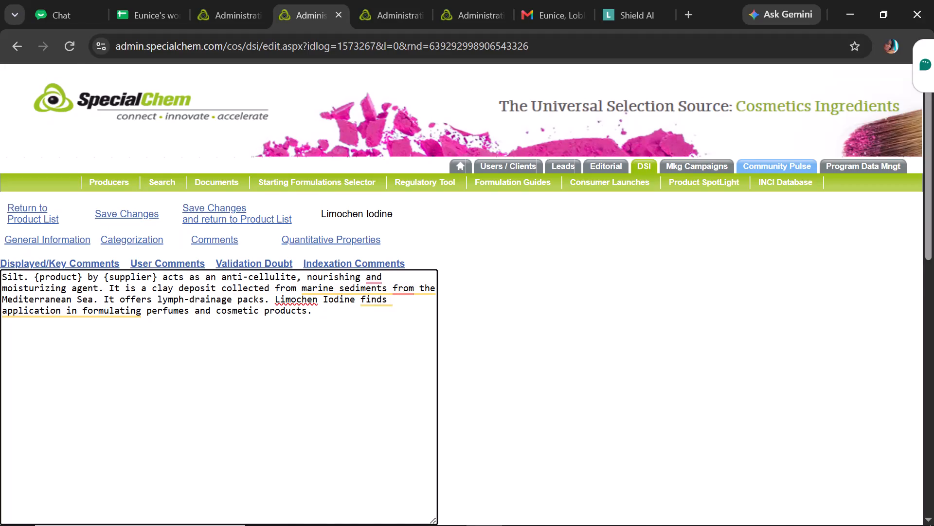
Replace the remaining "Limochen Iodine" in the last sentence of its displayed comments with "{product}".
drag(81, 280, 34, 279)
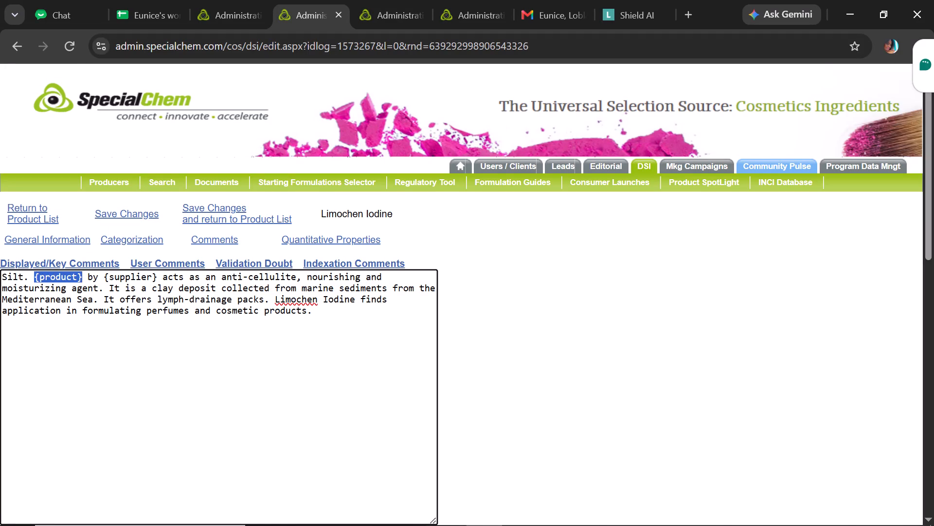
drag(34, 279, 32, 279)
key(ctrl+c)
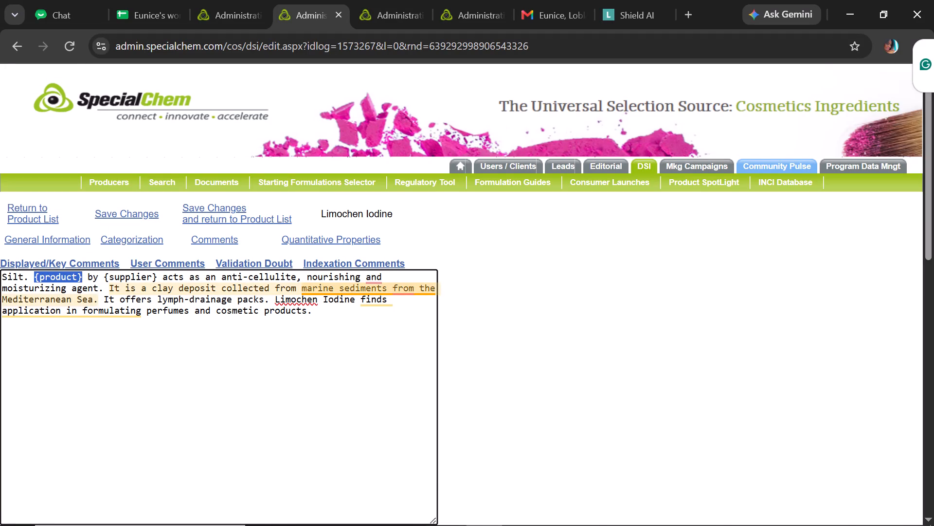
drag(275, 300, 355, 298)
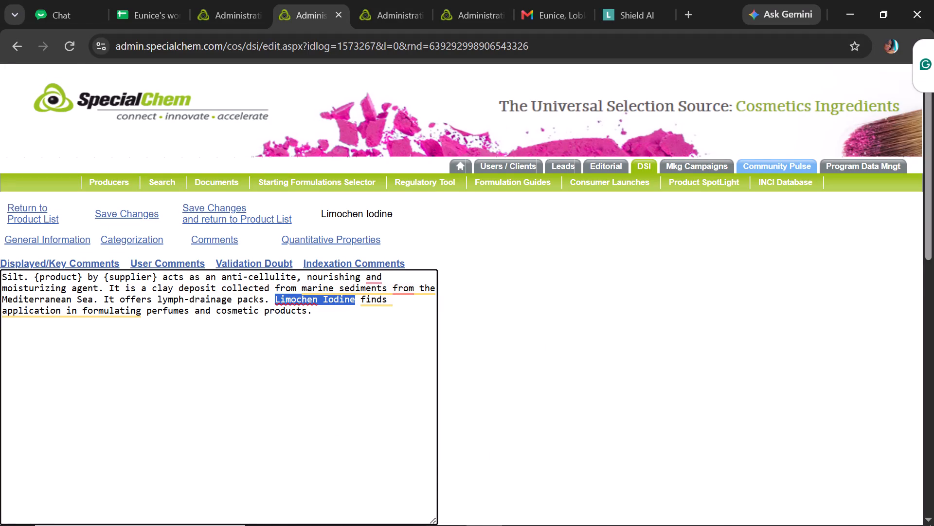
key(ctrl+v)
drag(933, 196, 933, 209)
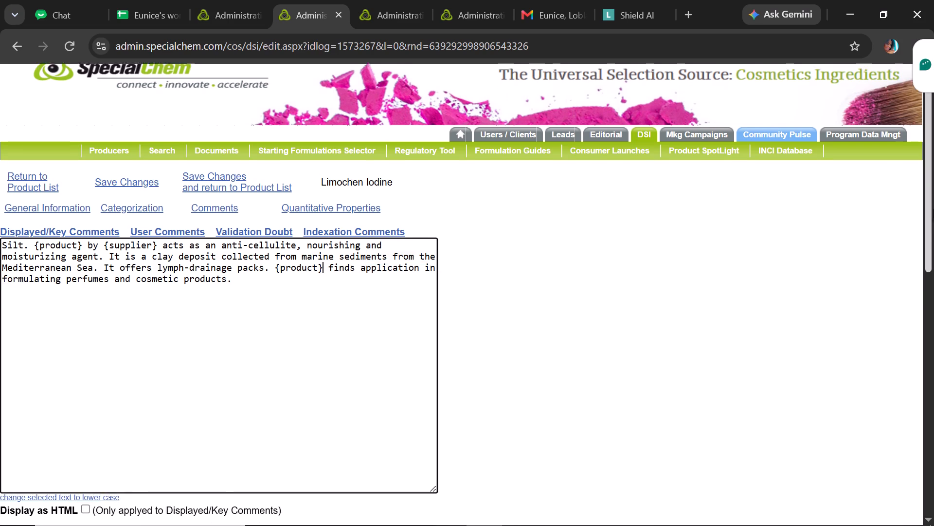
drag(933, 209, 932, 226)
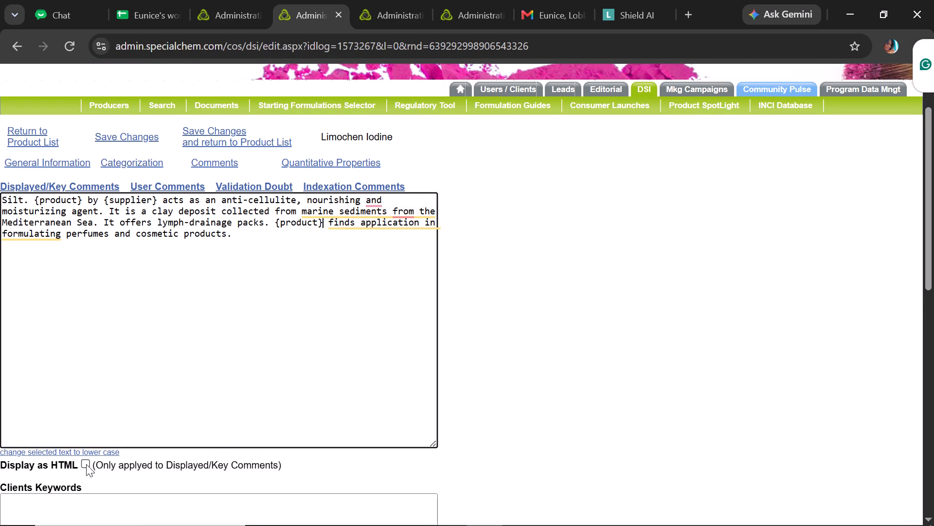
click(86, 464)
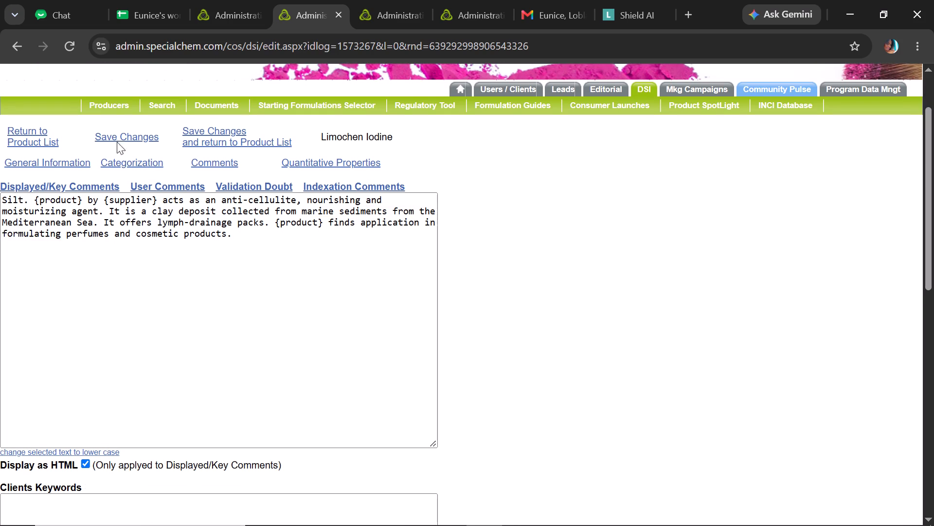
click(121, 138)
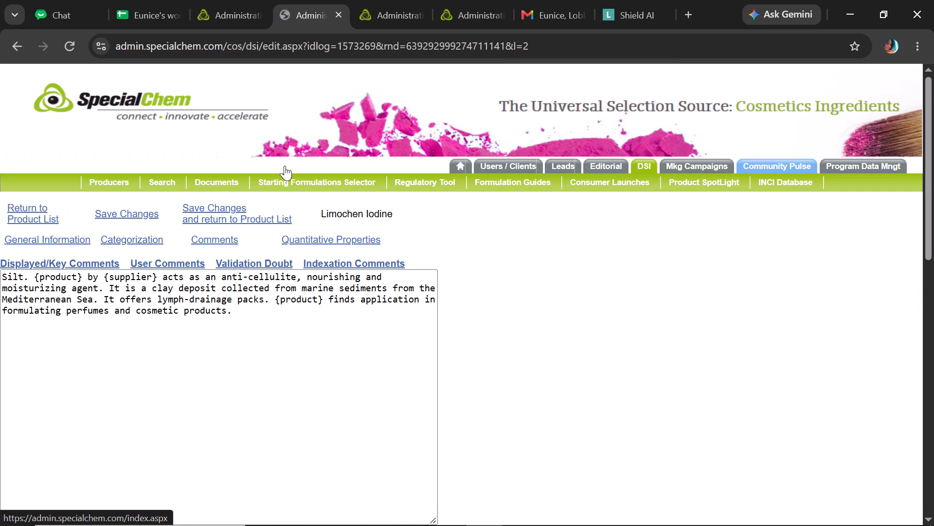
Go to Limochen Iodine's quantitative properties and save the record, returning to the product list.
click(323, 236)
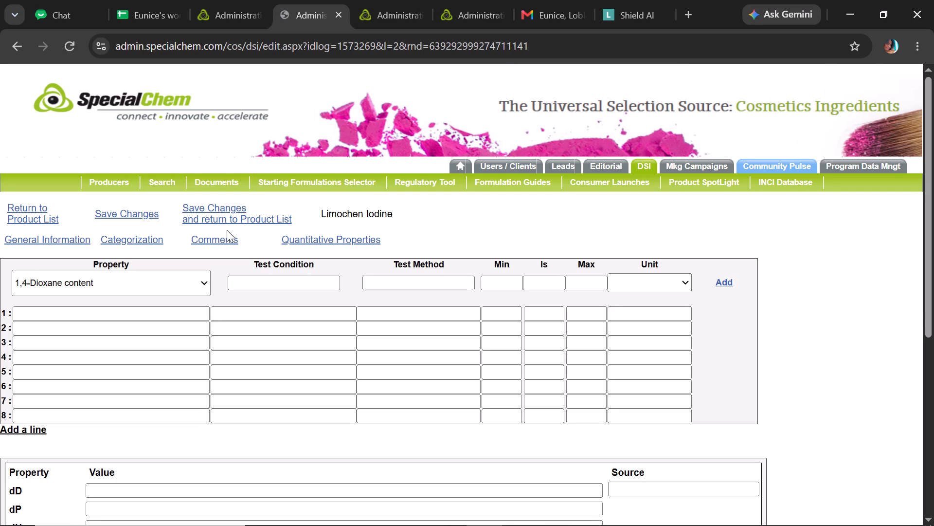
click(213, 211)
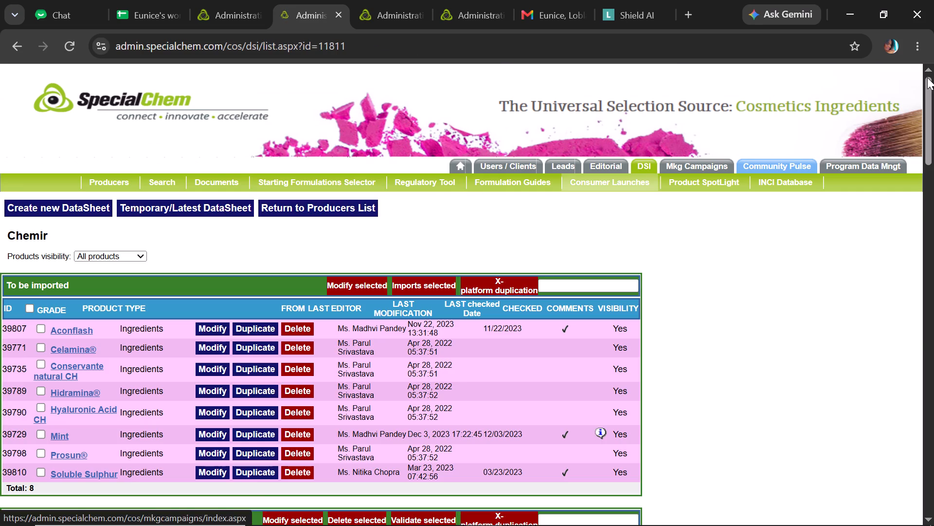
Open Chemir's Lipoderm grade from the product list for modification.
drag(932, 113, 933, 244)
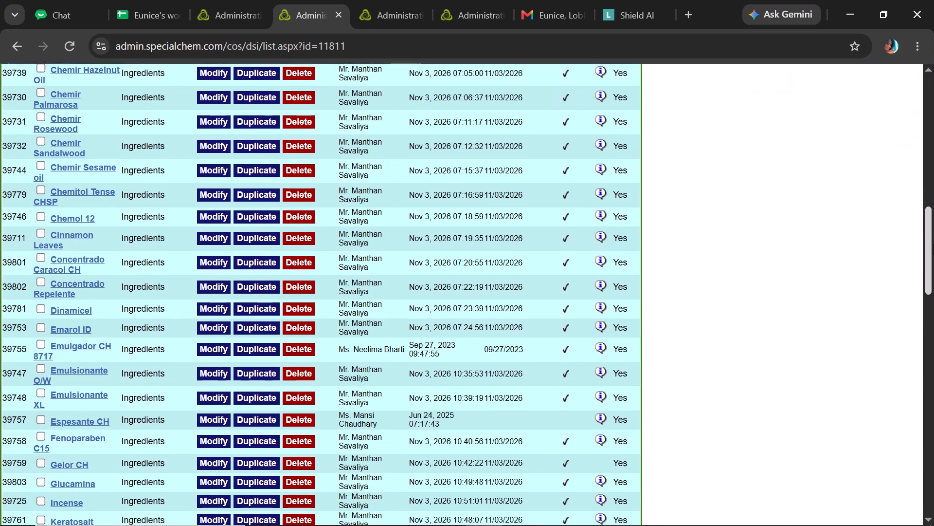
drag(933, 244, 929, 407)
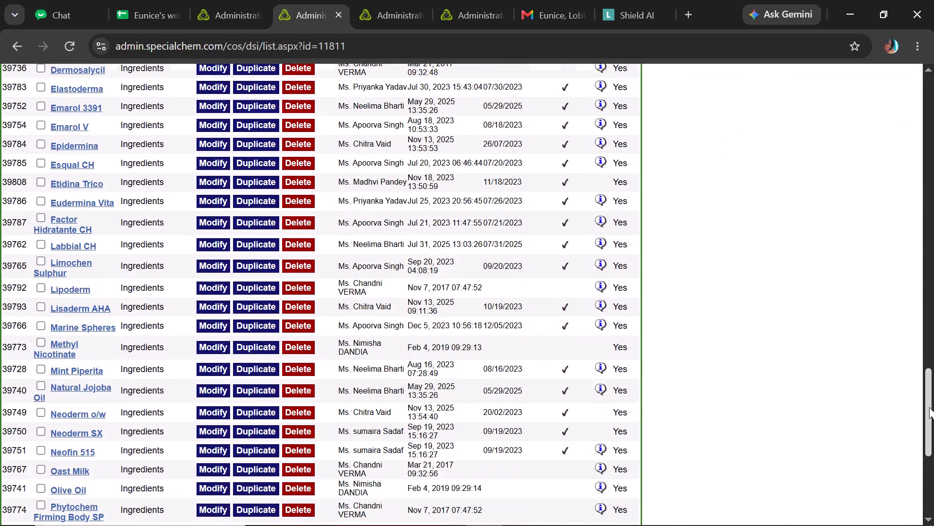
drag(929, 407, 933, 393)
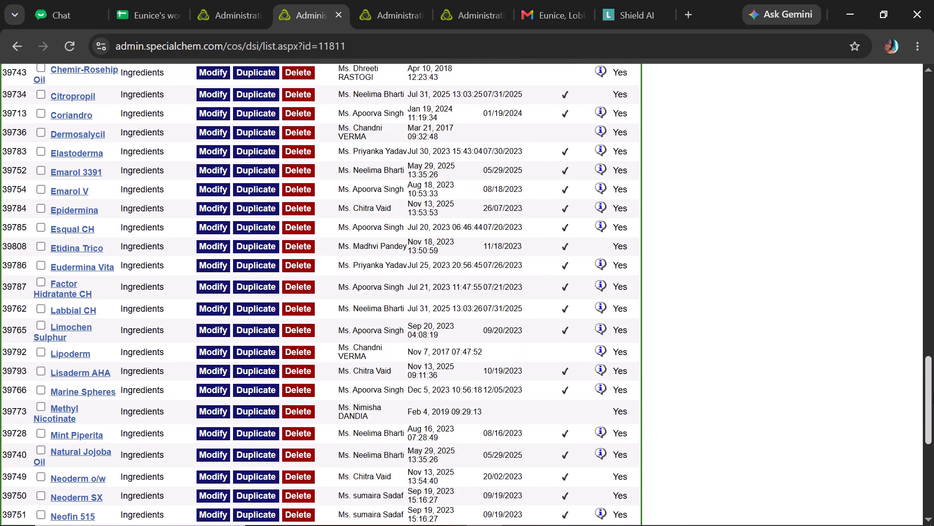
drag(933, 393, 933, 393)
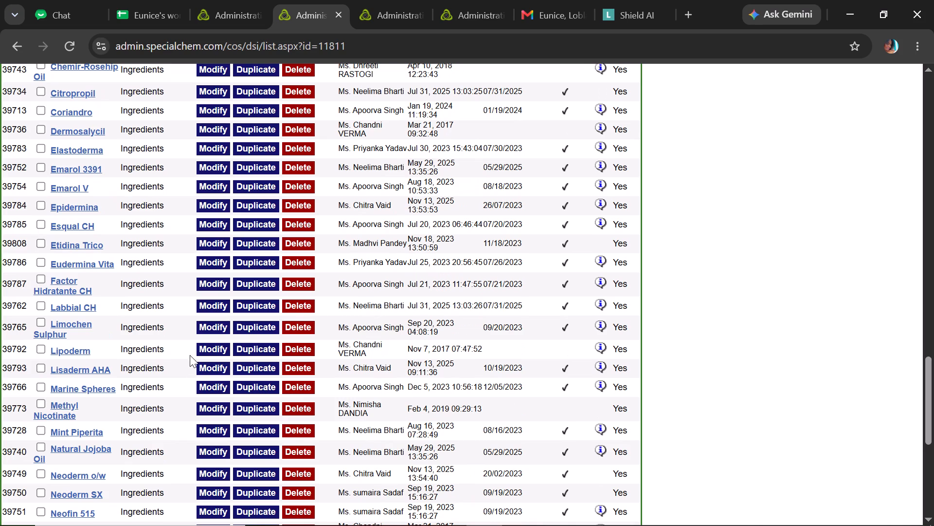
click(201, 347)
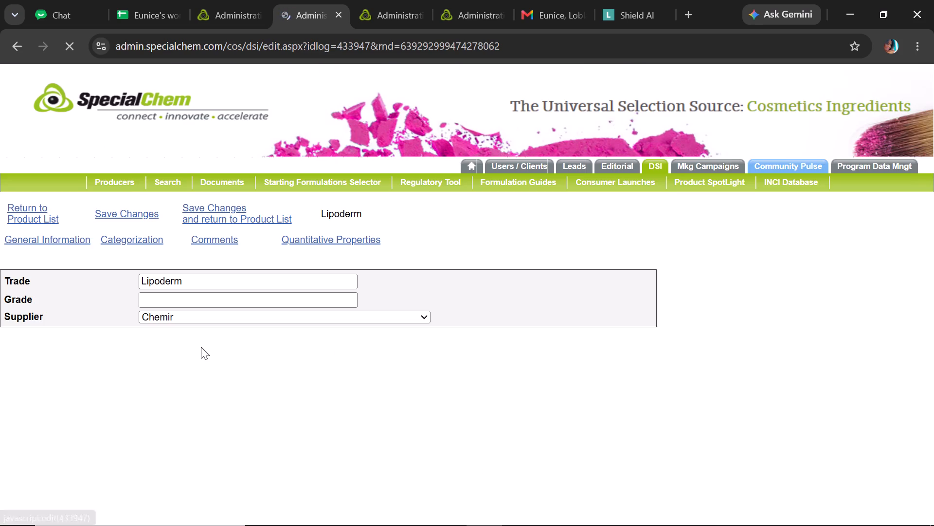
Set Lipoderm's product status to Availability Not Confirmed and save the changes.
drag(933, 152, 933, 166)
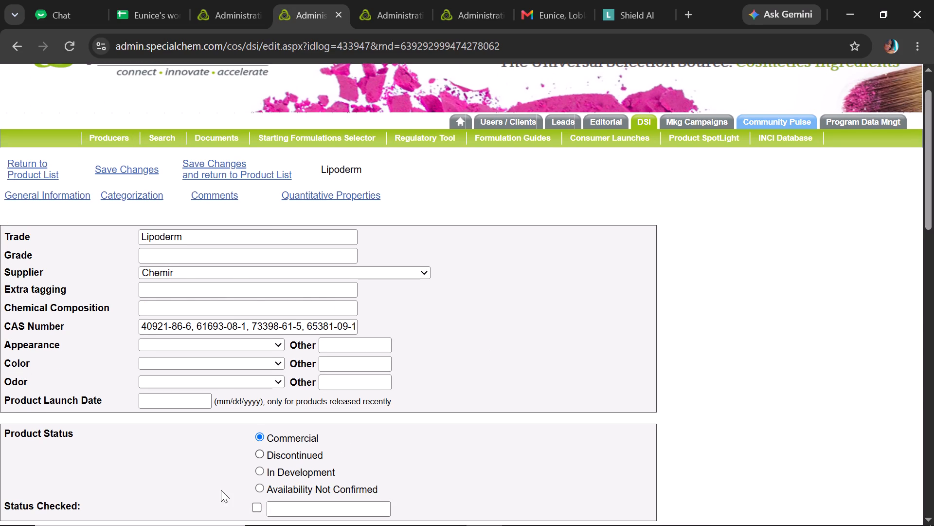
click(264, 488)
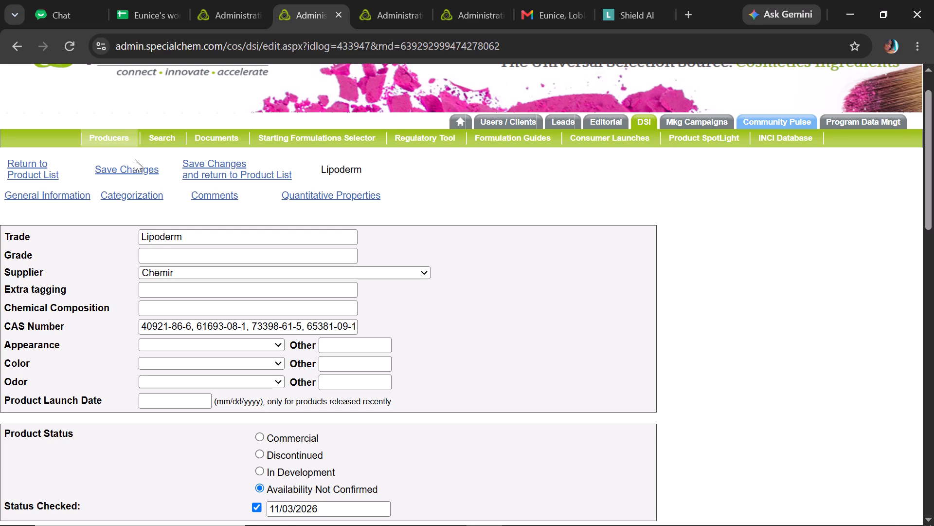
click(139, 164)
Copy "{product} by {supplier}" from the spreadsheet's Guide sheet and replace the first "Lipoderm" in Lipoderm's displayed comments with it, followed by a space.
double_click(149, 48)
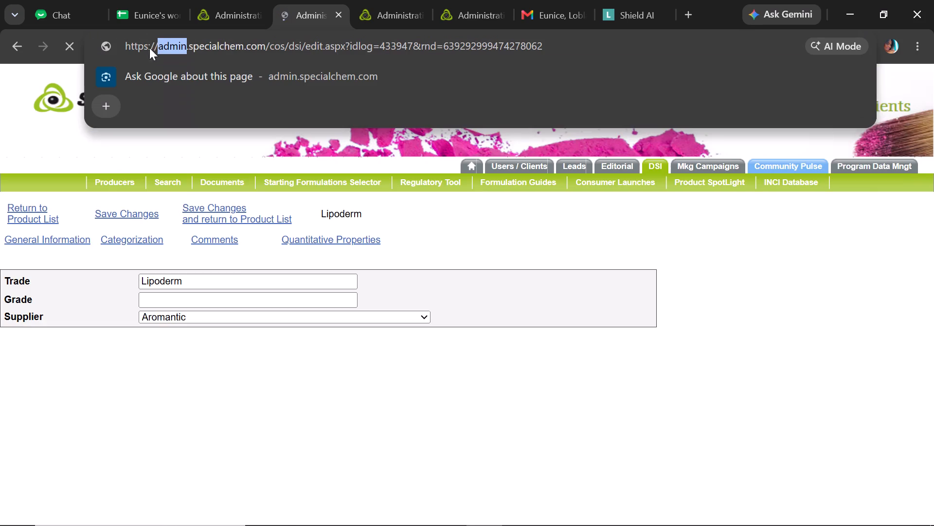
click(149, 10)
key(ctrl+c)
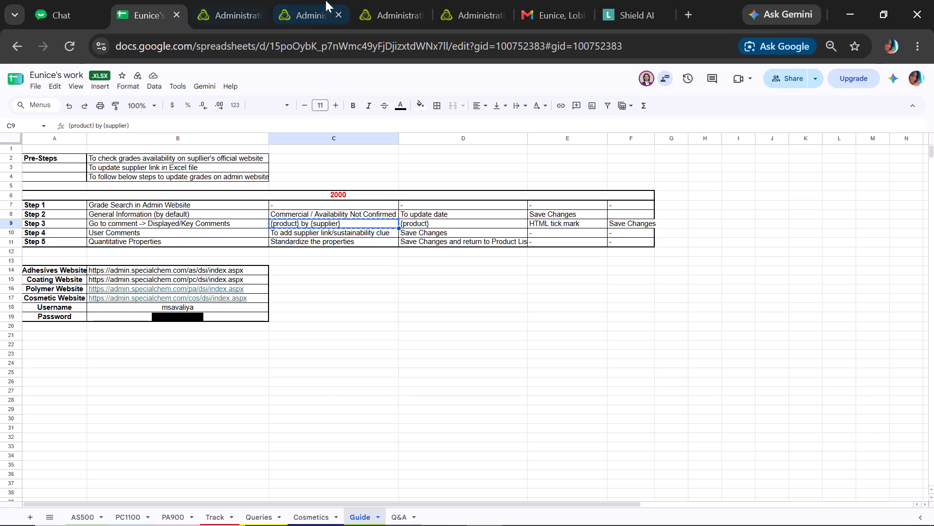
click(336, 0)
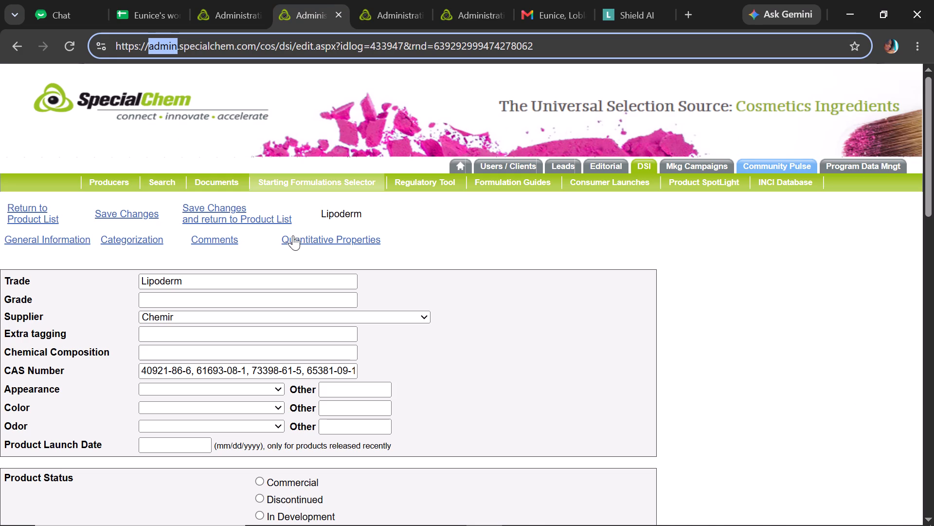
click(222, 236)
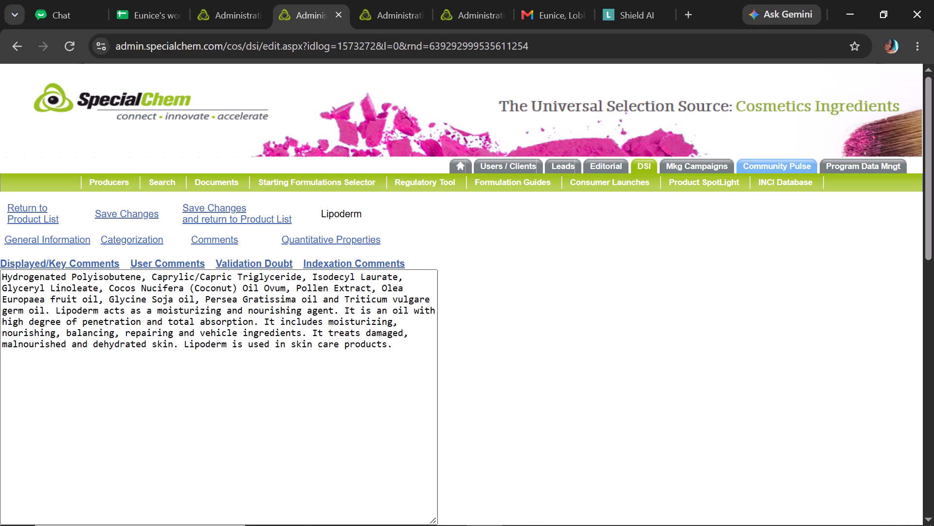
click(56, 309)
click(56, 309)
drag(56, 309, 72, 310)
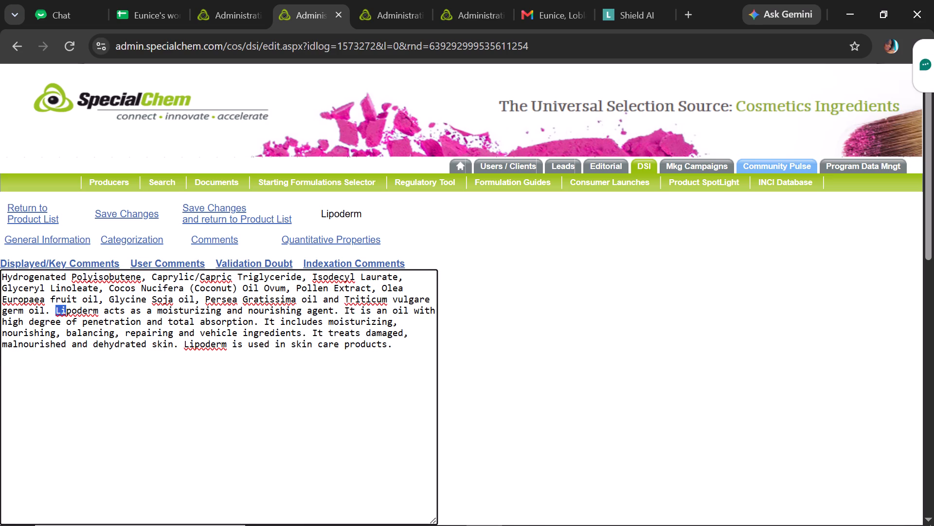
drag(72, 310, 101, 313)
key(ctrl+v)
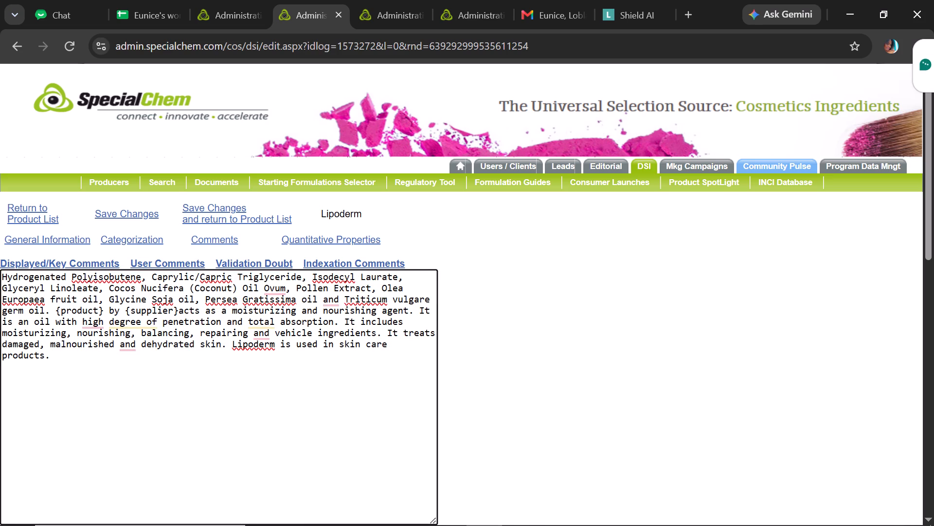
key(space)
Replace "Lipoderm" in the last sentence of its displayed comments with "{product}".
drag(105, 313, 53, 312)
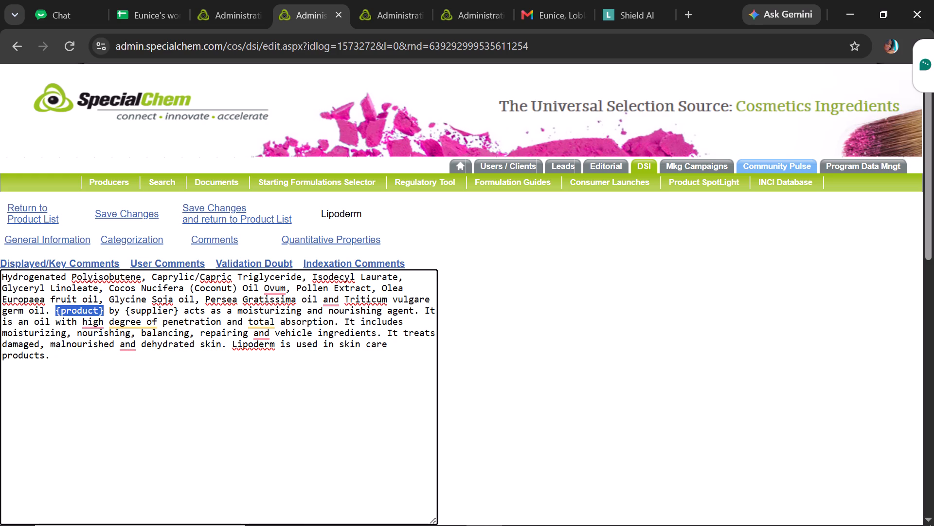
drag(53, 312, 57, 314)
key(ctrl+c)
drag(231, 345, 277, 351)
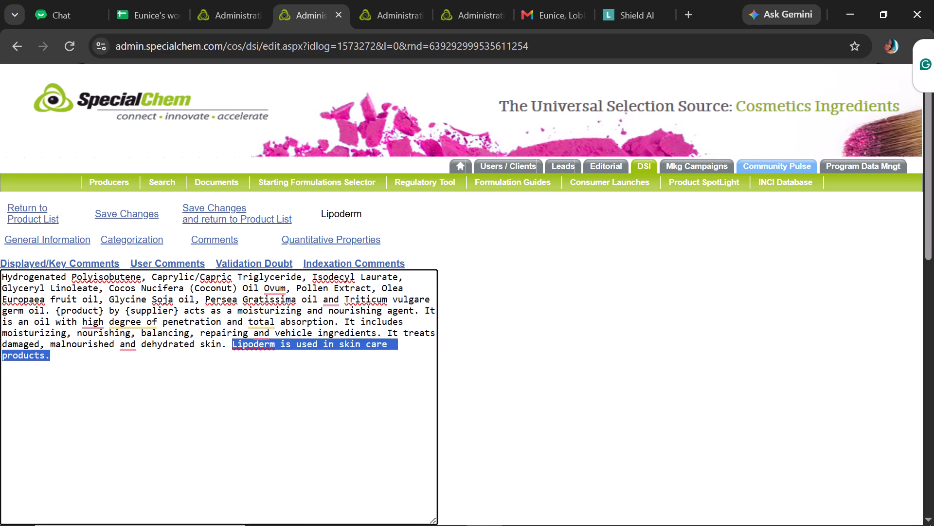
drag(277, 351, 277, 343)
key(ctrl+v)
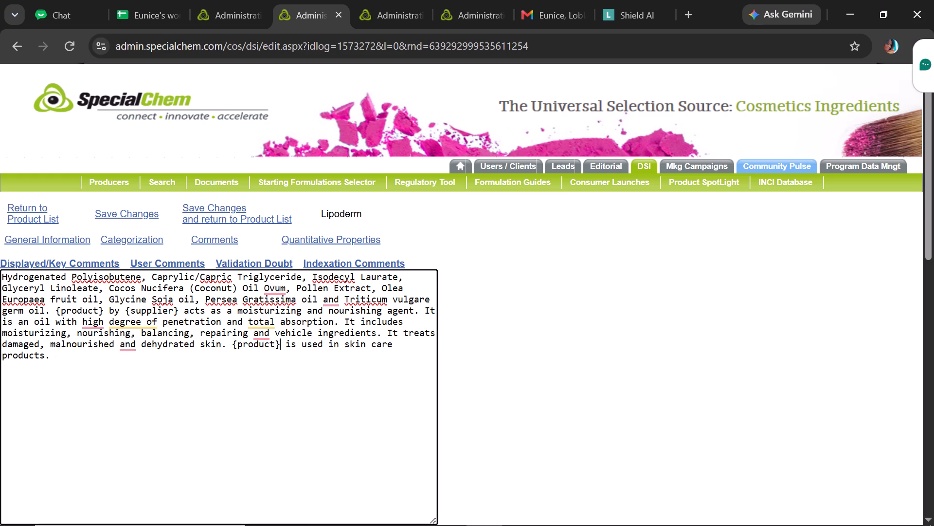
Enable Display as HTML for Lipoderm's displayed comments and save the changes.
drag(920, 240, 918, 261)
drag(933, 203, 933, 224)
click(84, 486)
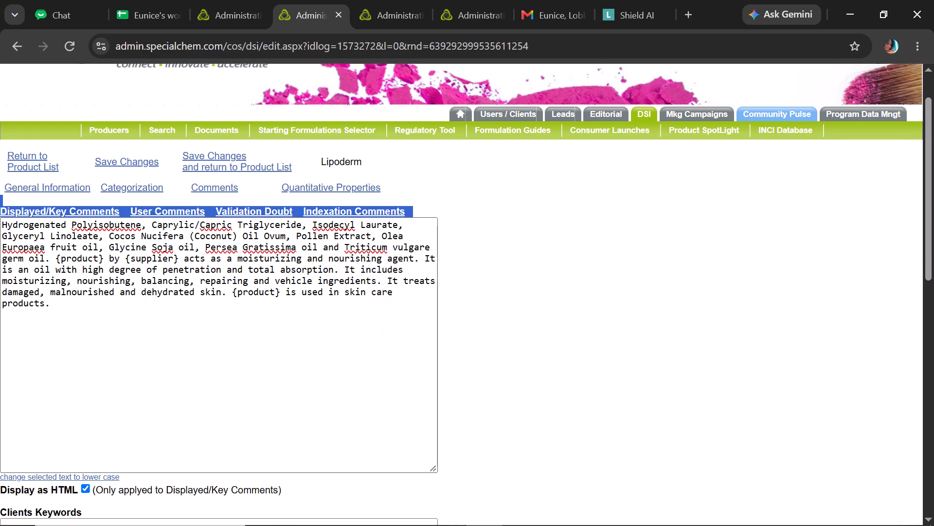
click(134, 162)
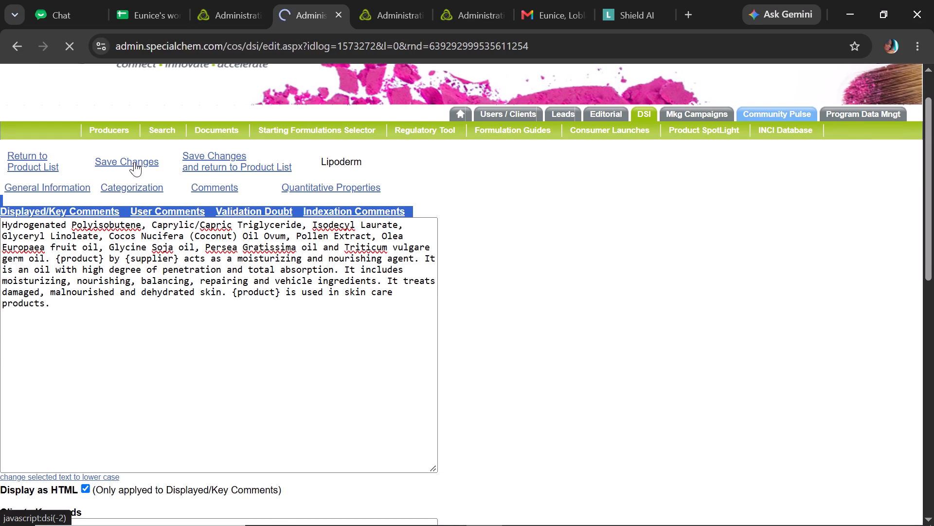
Go to Lipoderm's quantitative properties and save the record, returning to the product list.
click(329, 241)
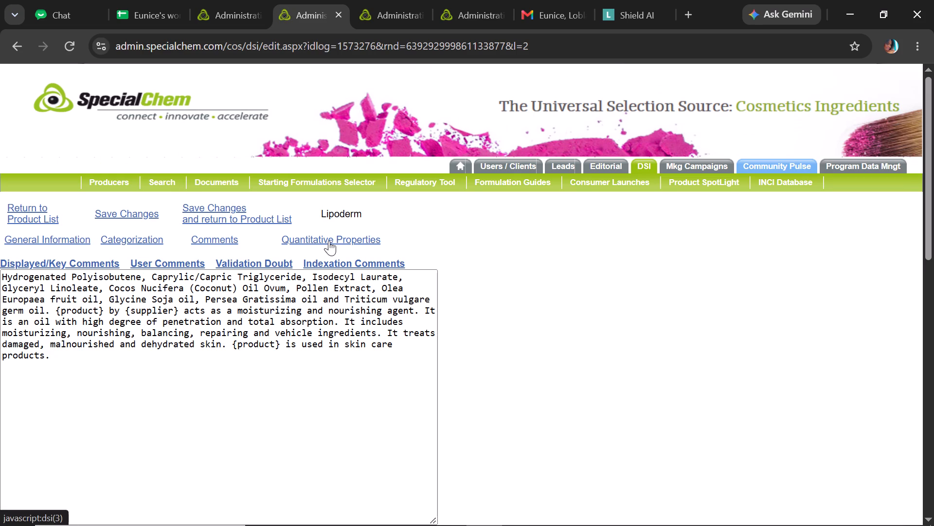
click(214, 202)
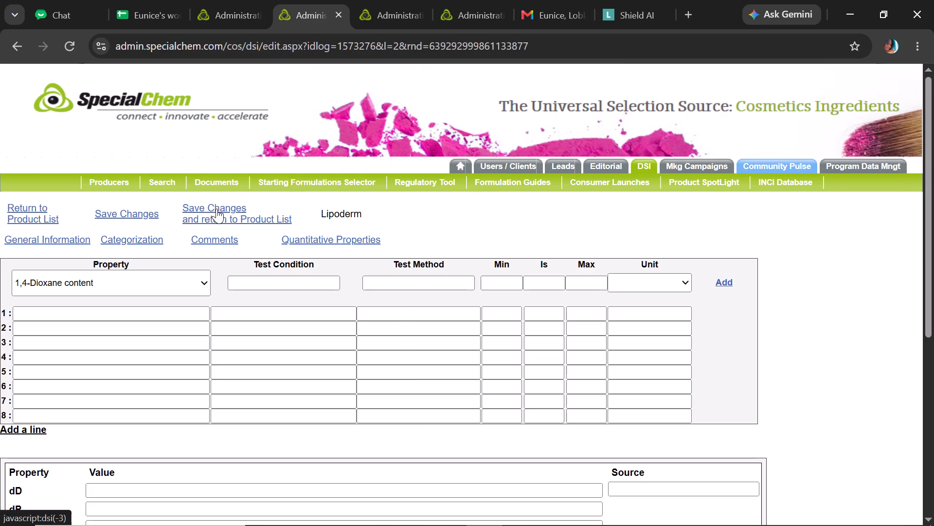
click(218, 211)
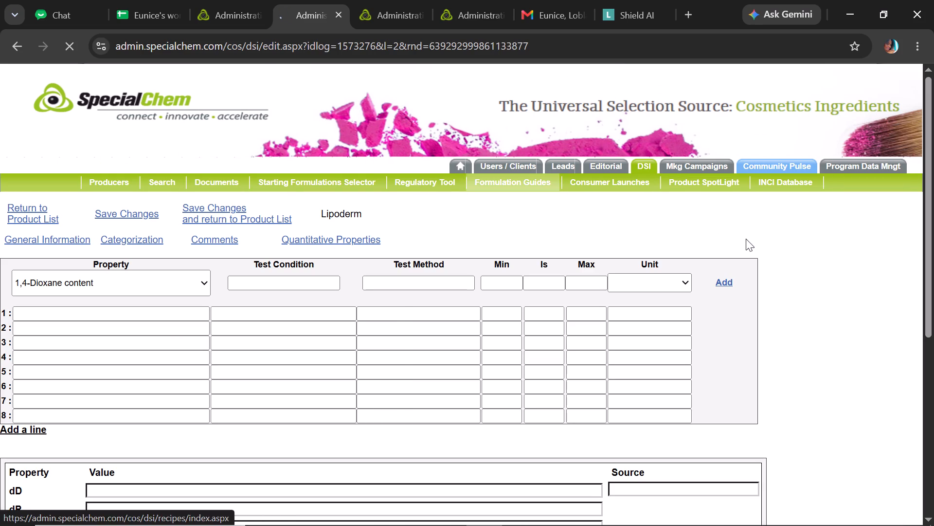
Look through Chemir's product list and consult the spreadsheet's Cosmetics sheet for the grade that follows Lipoderm.
drag(933, 135, 933, 403)
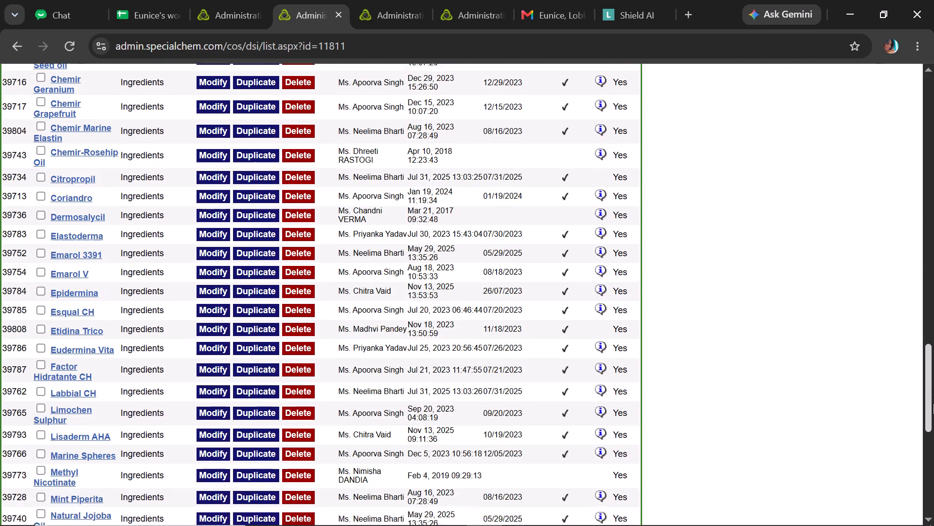
drag(933, 403, 932, 428)
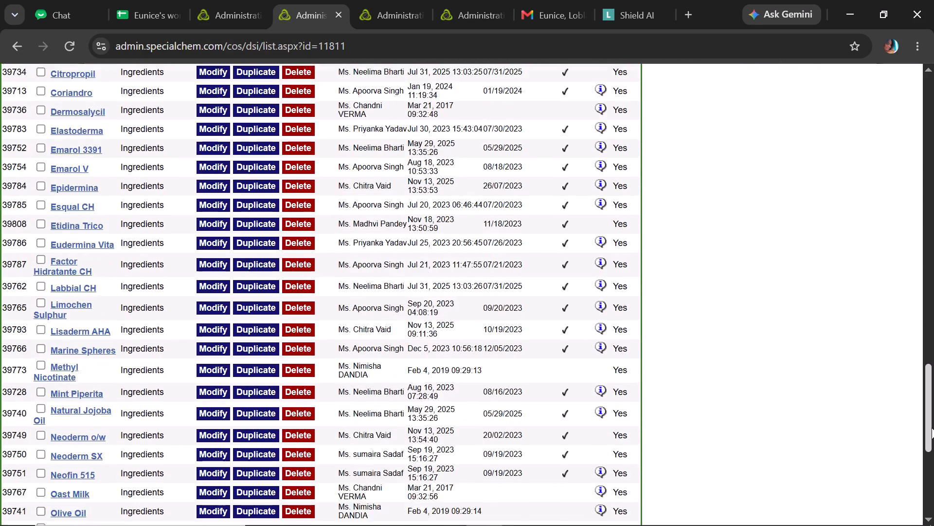
drag(932, 428, 933, 446)
click(148, 3)
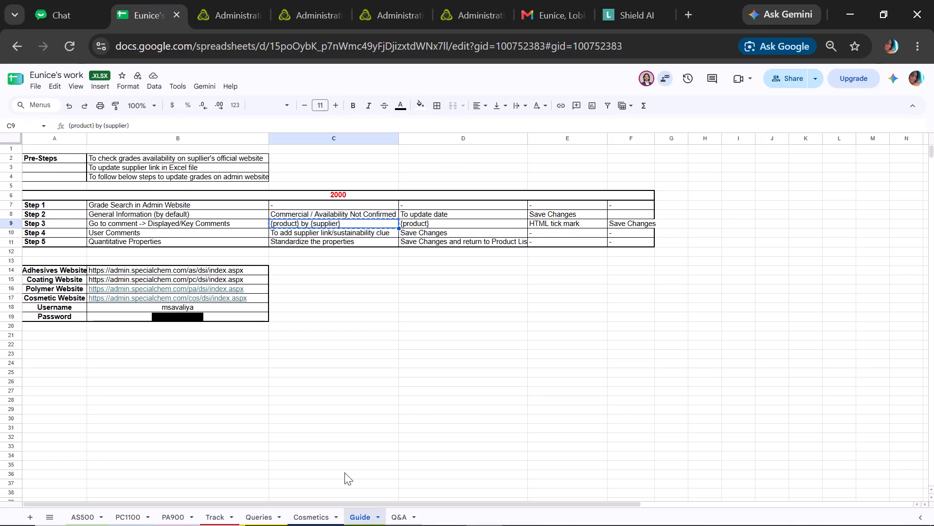
click(303, 516)
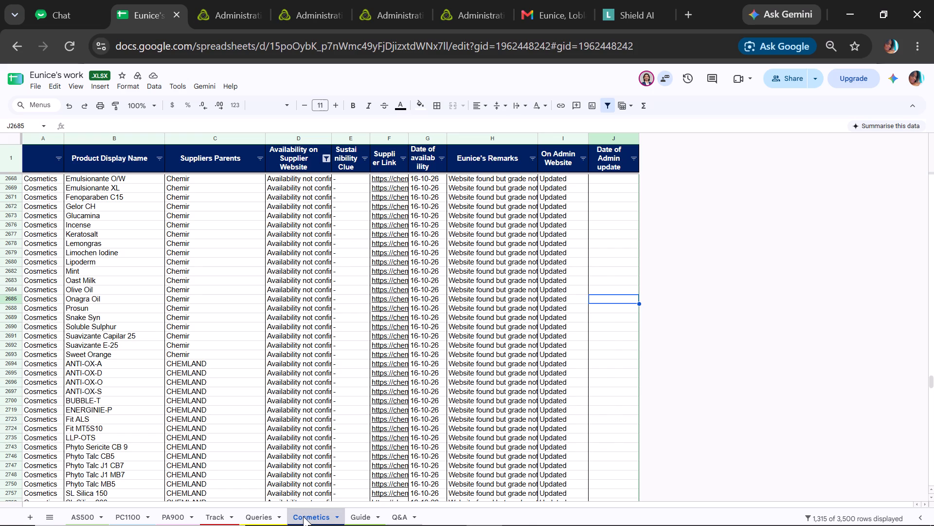
Search the Cosmetics admin site for the grade Mint from the spreadsheet and open Chemir's Mint record.
click(98, 274)
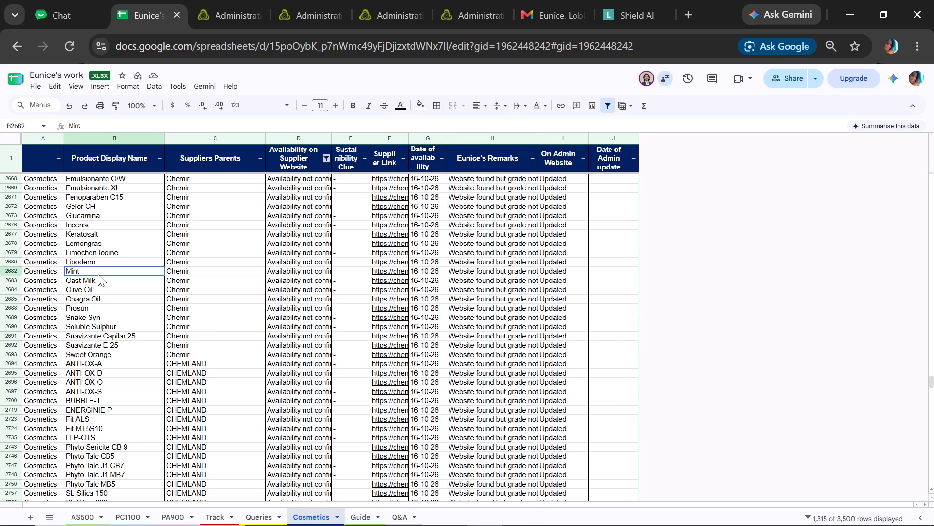
key(ctrl+c)
click(235, 9)
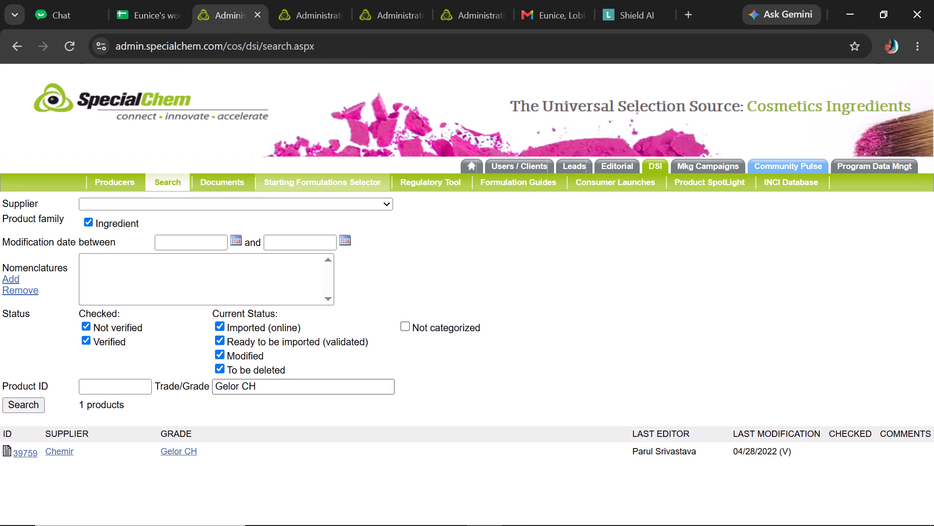
drag(291, 392, 162, 397)
key(ctrl+v)
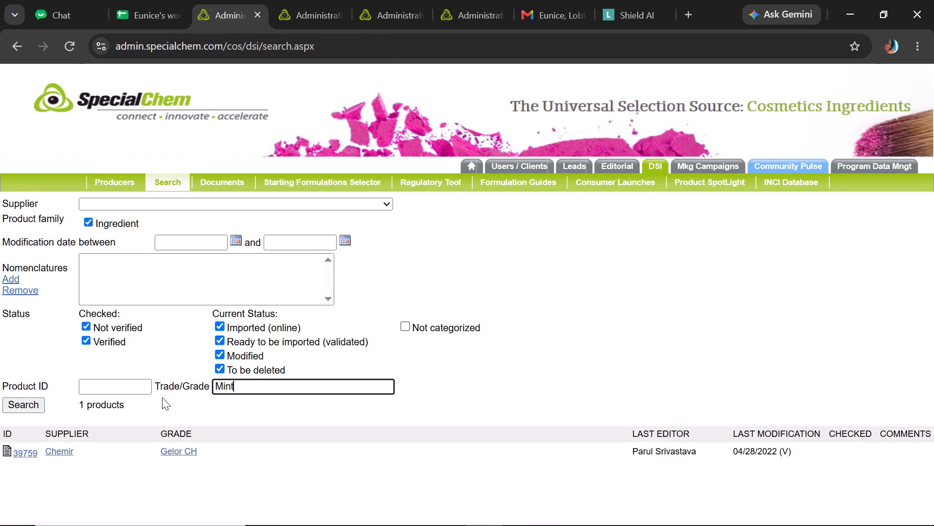
click(39, 405)
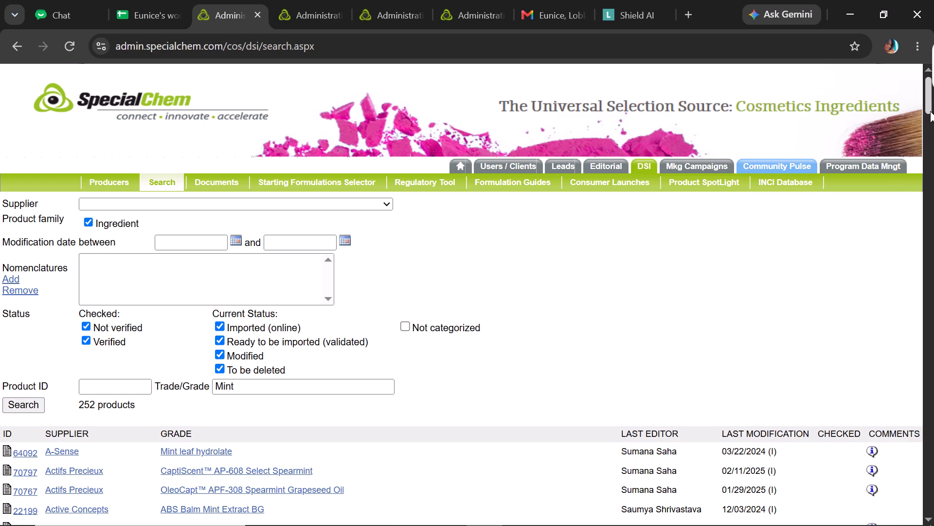
drag(930, 111, 932, 126)
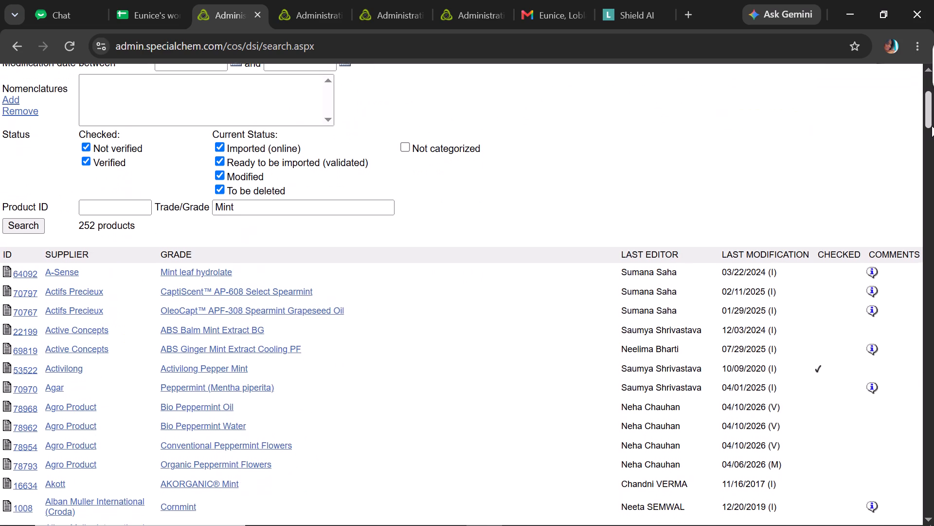
drag(932, 126, 933, 142)
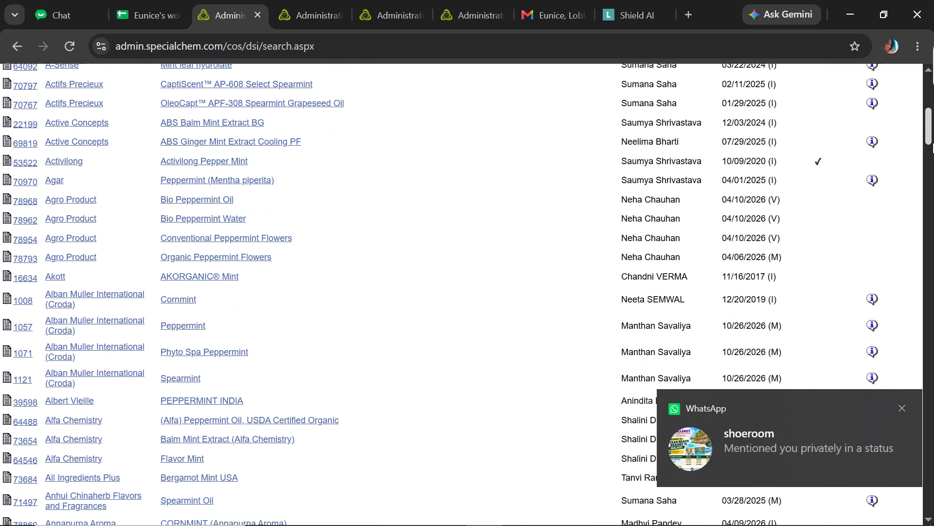
drag(933, 142, 933, 179)
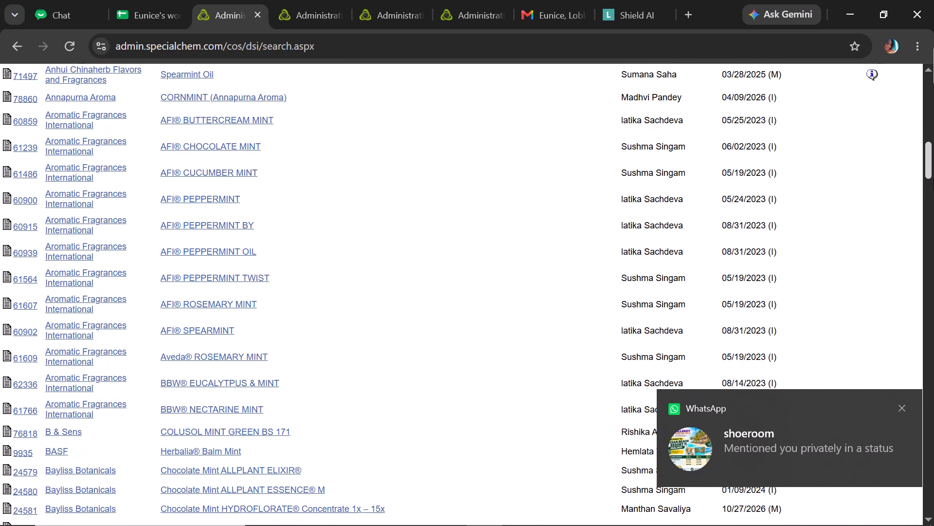
drag(933, 179, 933, 194)
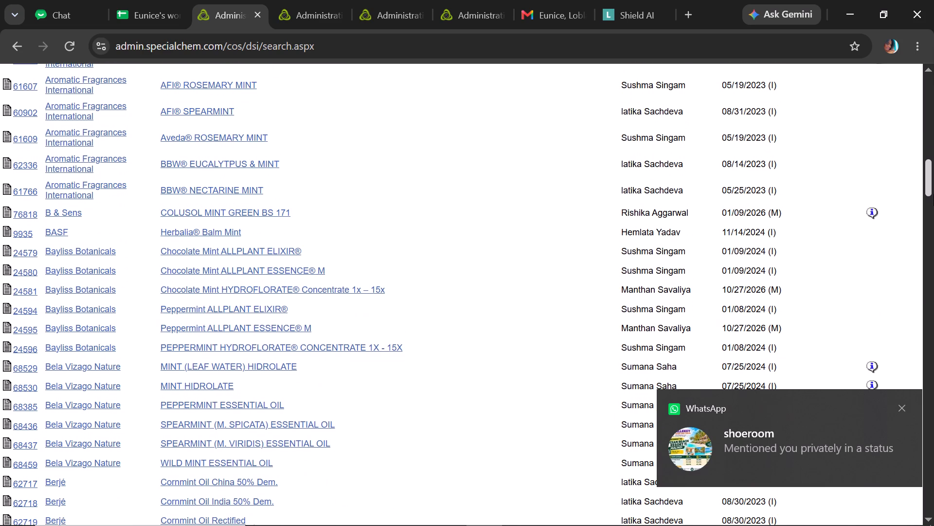
drag(933, 194, 933, 222)
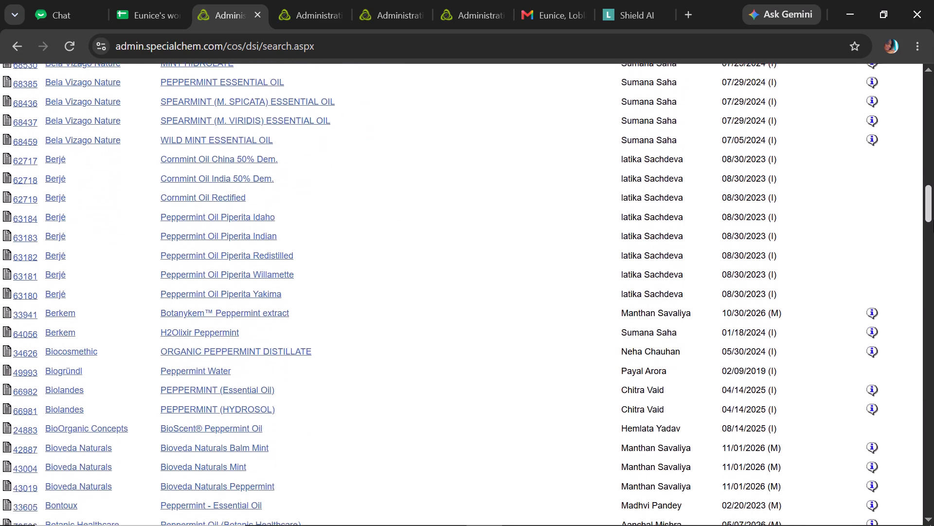
drag(933, 222, 933, 233)
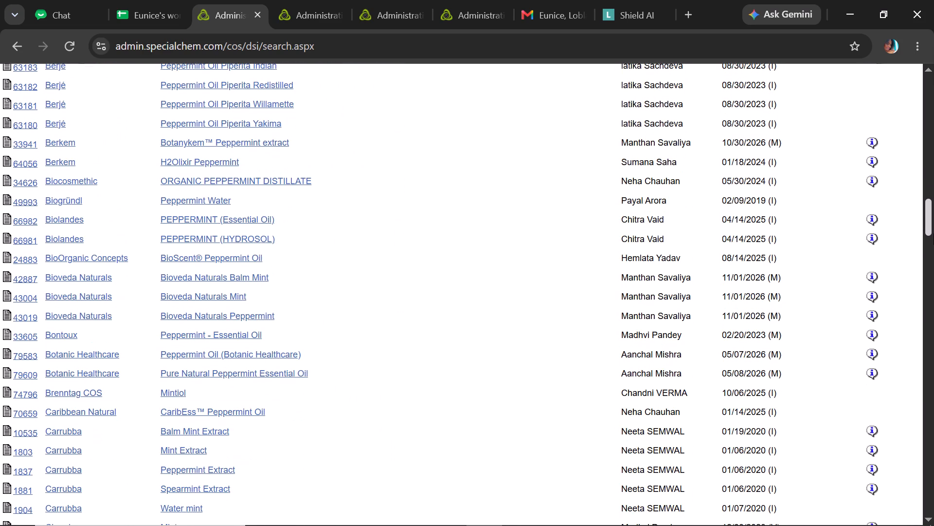
drag(933, 233, 933, 241)
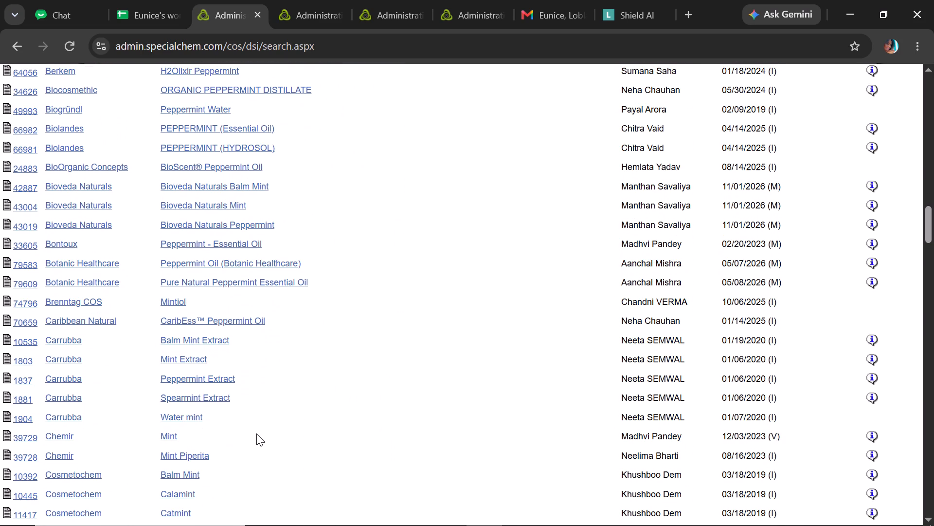
click(172, 433)
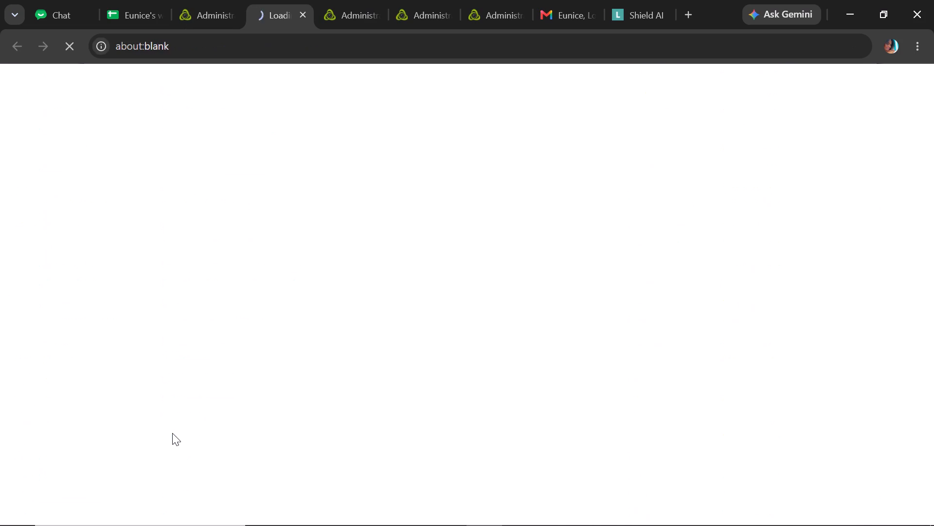
Mark Mint's product status as checked with the date 11/03/2026 and save the changes.
drag(933, 127, 933, 132)
drag(933, 129, 932, 150)
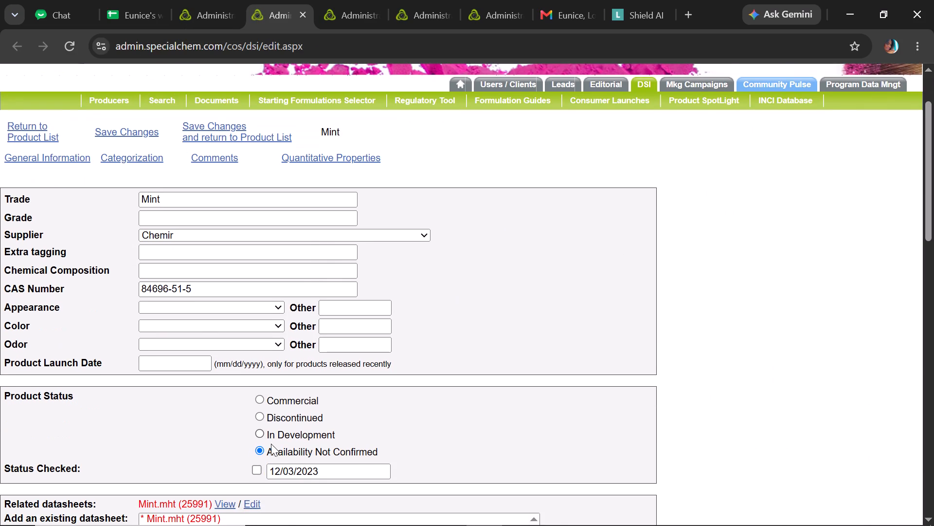
click(261, 471)
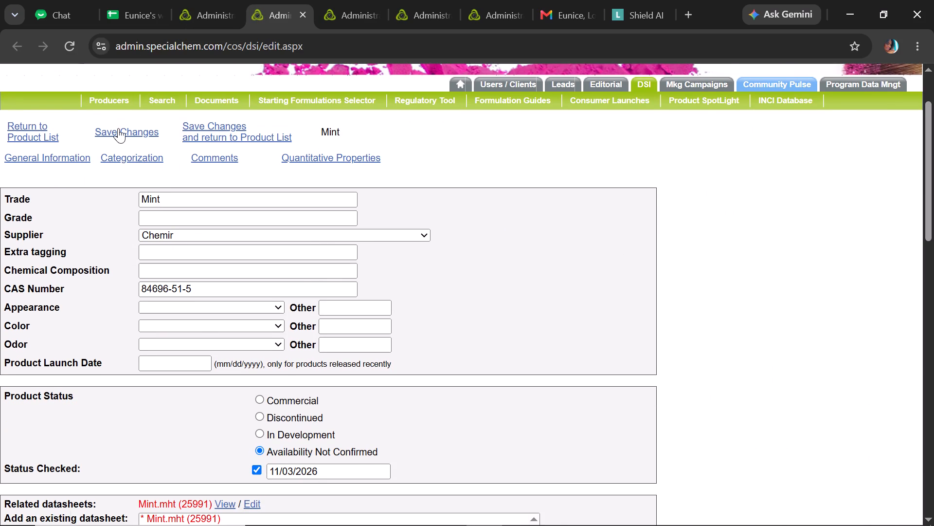
click(118, 128)
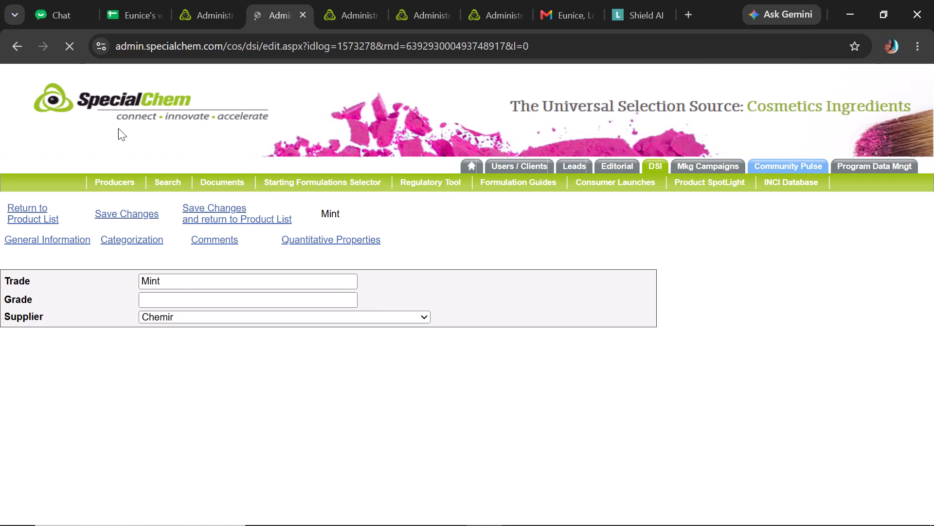
Check Mint's displayed comments, go to its quantitative properties, and save the record, returning to the product list.
click(205, 241)
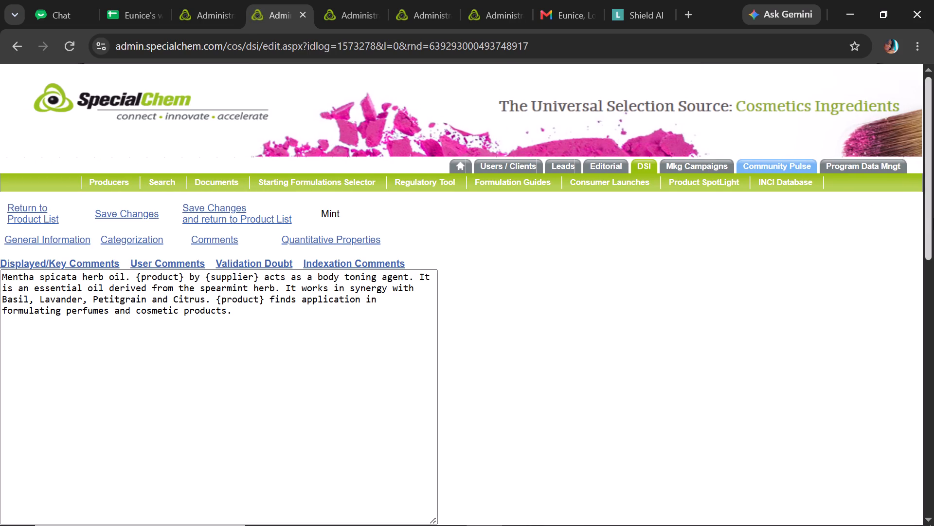
drag(933, 218, 933, 237)
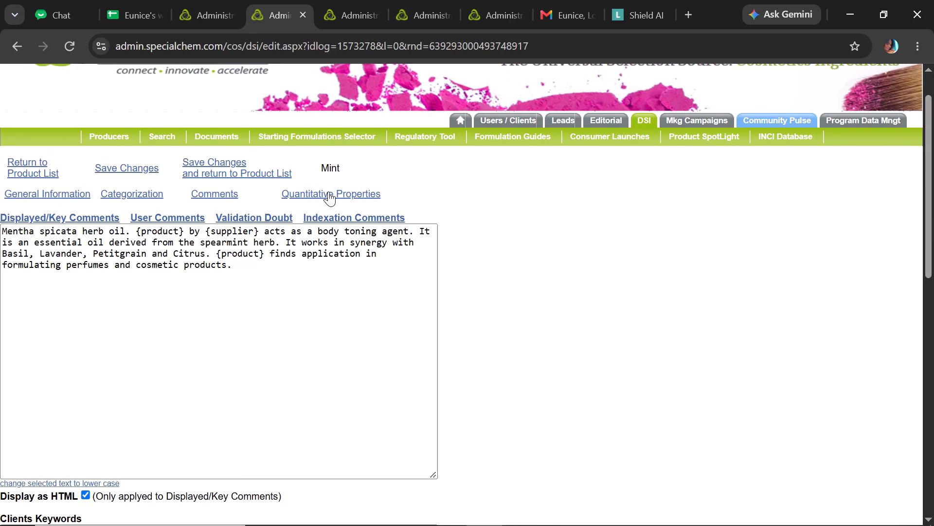
click(328, 191)
click(196, 207)
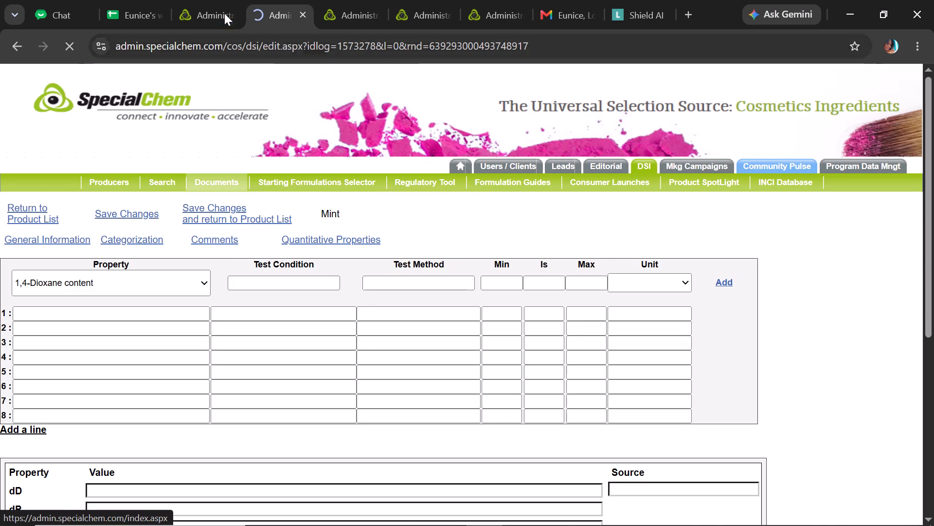
Copy the standard phrase "{product} by {supplier}" from the spreadsheet's Guide sheet.
click(115, 3)
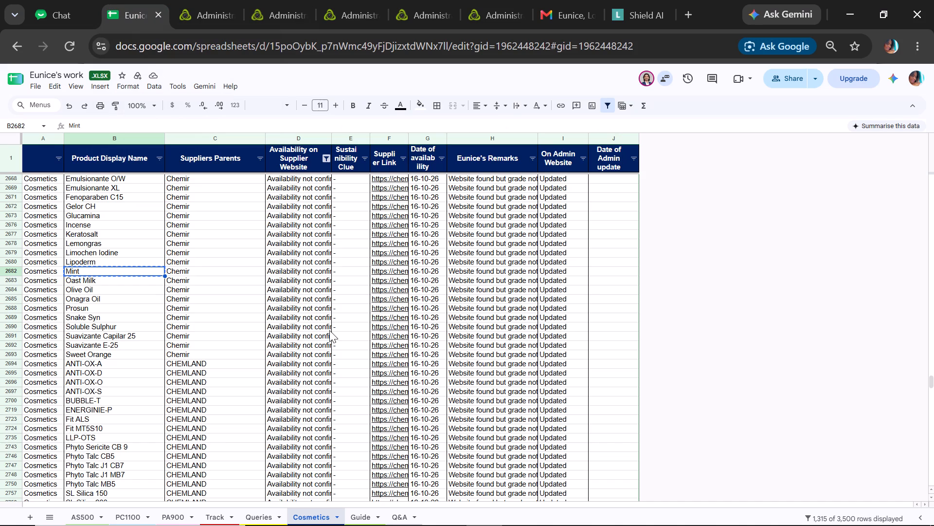
click(645, 75)
double_click(645, 75)
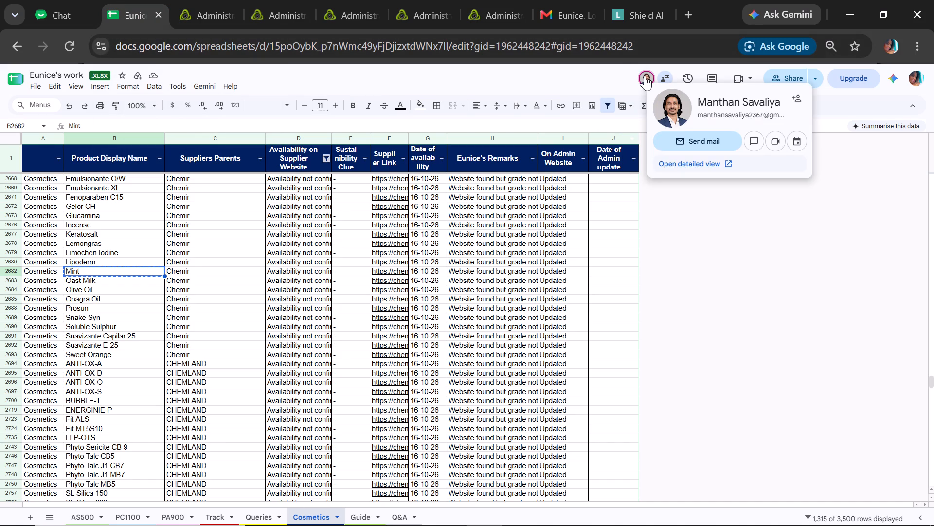
click(645, 75)
click(361, 515)
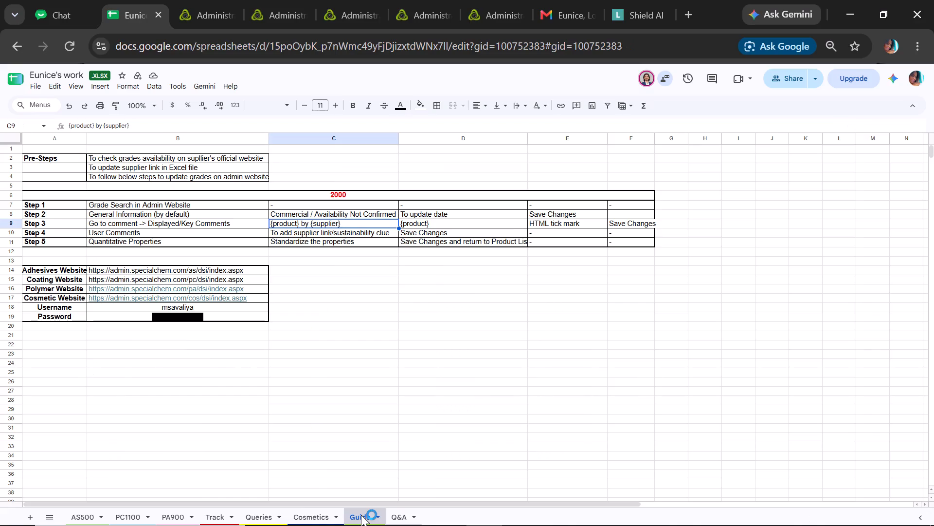
key(ctrl+c)
Find Oast Milk in Chemir's product list on the admin site and open its record for modification.
click(283, 0)
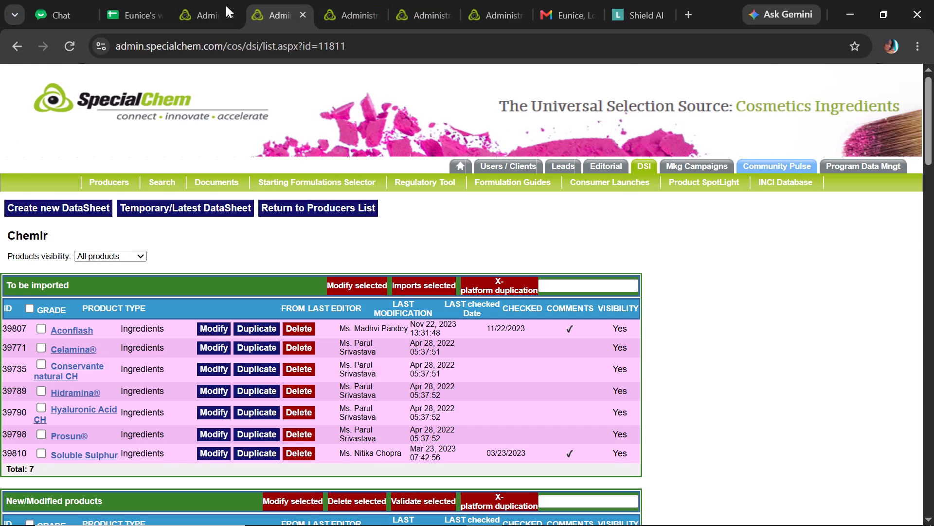
click(208, 2)
click(283, 0)
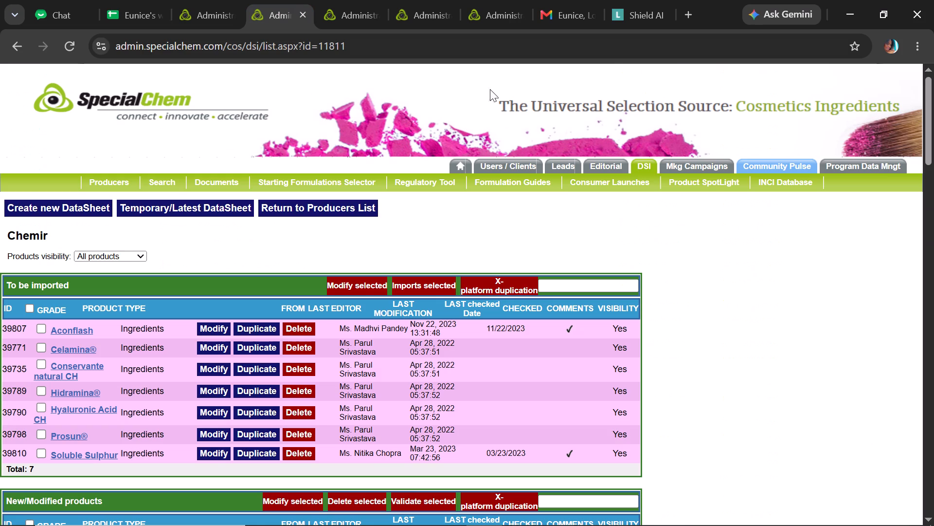
drag(933, 139, 933, 239)
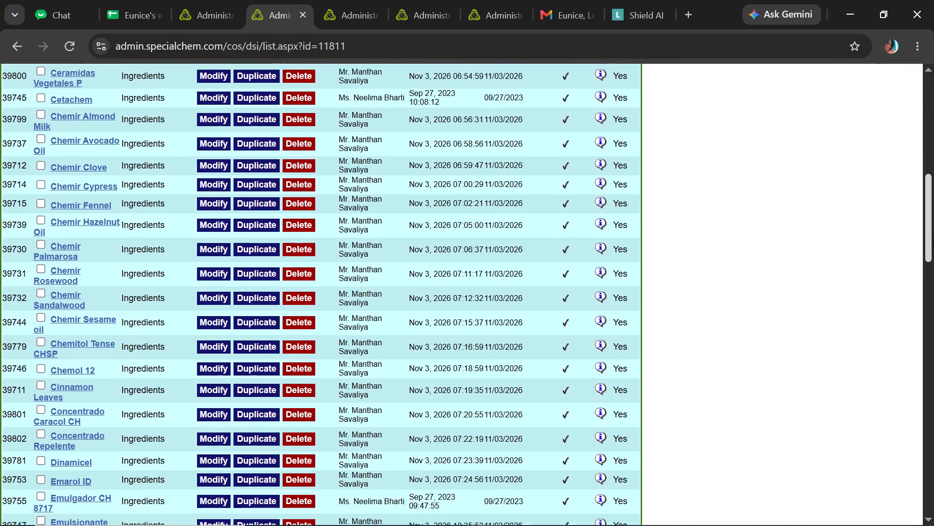
drag(933, 239, 932, 394)
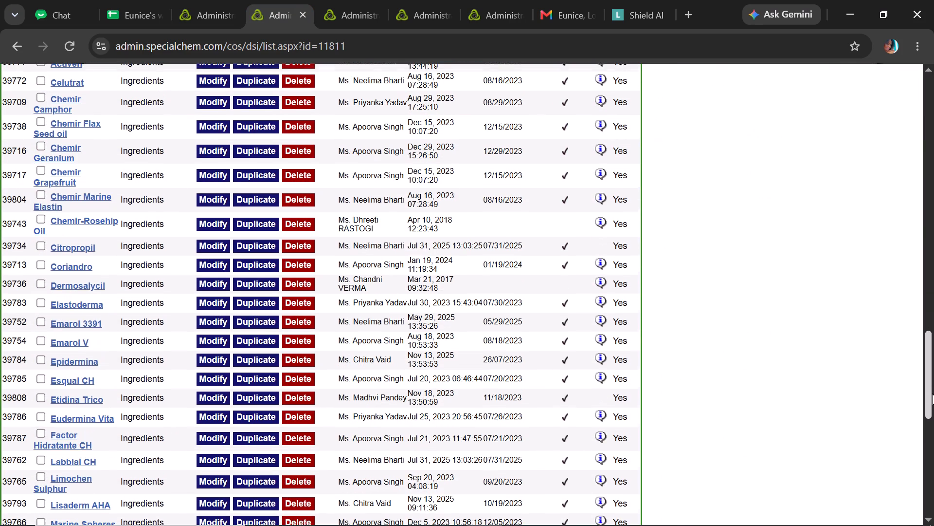
drag(932, 394, 933, 461)
click(201, 315)
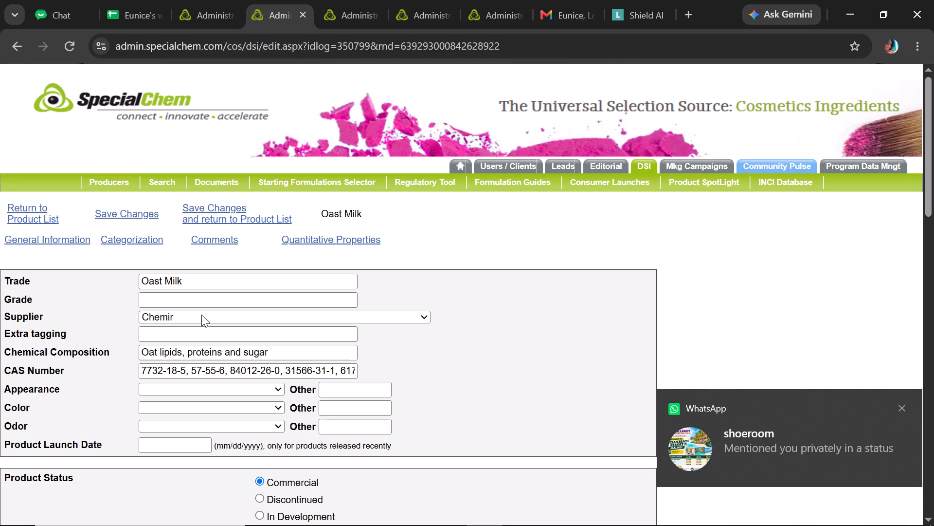
Set Oast Milk's status to Availability Not Confirmed with checked date 11/03/2026 and save the changes.
drag(933, 167, 933, 188)
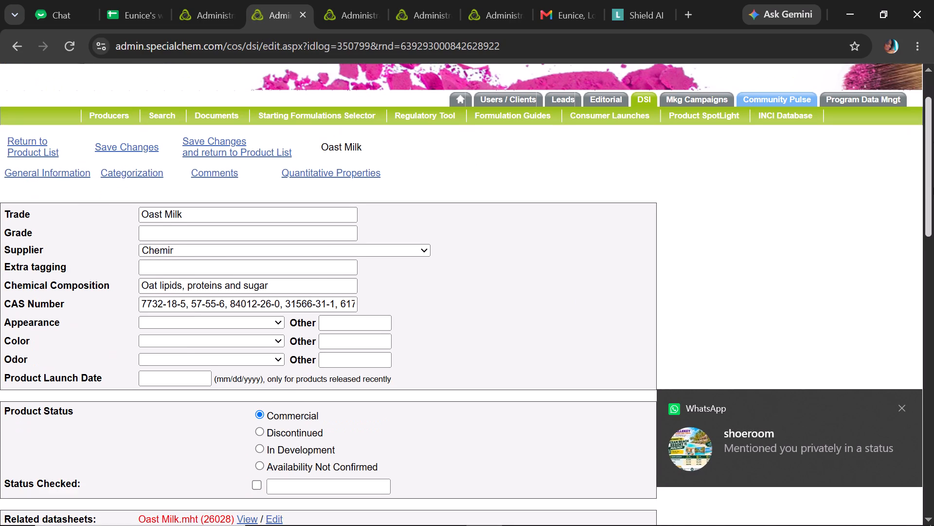
click(259, 465)
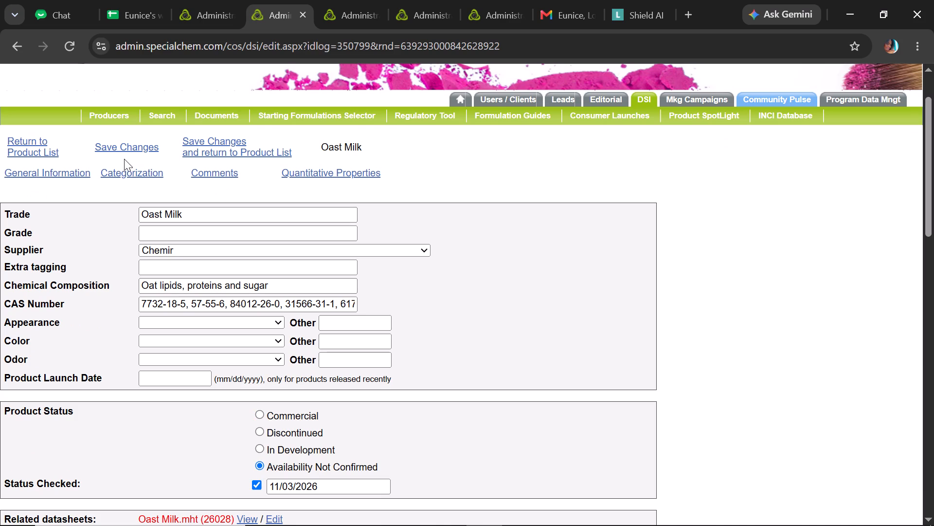
click(130, 149)
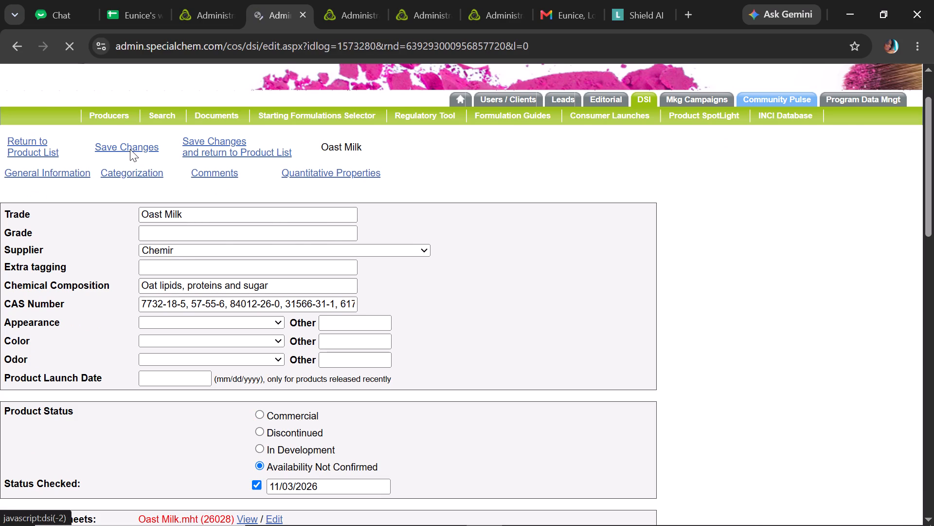
Replace "Oast Milk by Chemir" in Oast Milk's displayed comments with "{product} by {supplier}".
click(211, 240)
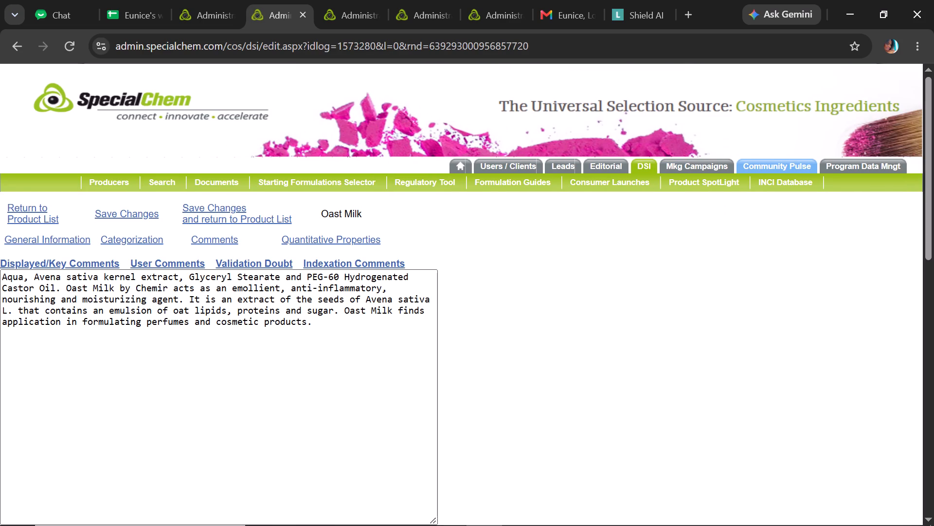
double_click(66, 287)
click(66, 287)
drag(66, 287, 127, 287)
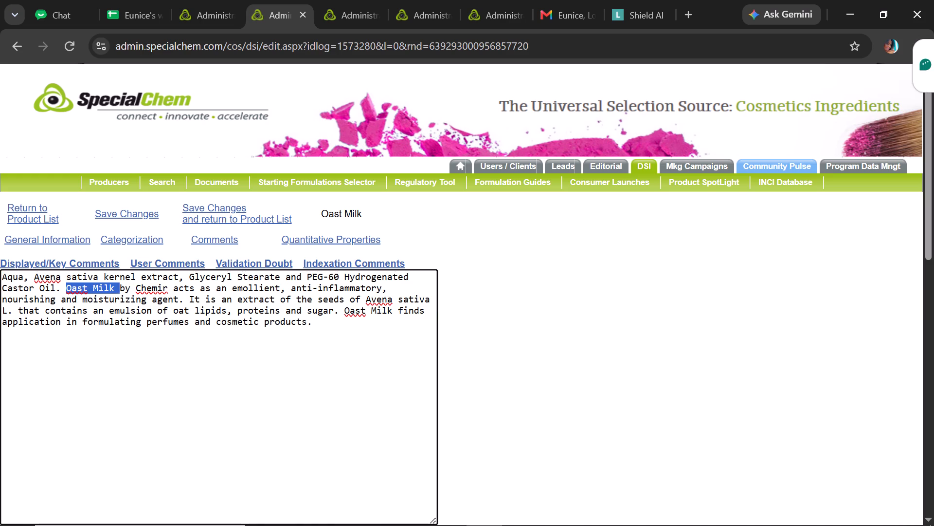
drag(127, 287, 167, 287)
key(ctrl+v)
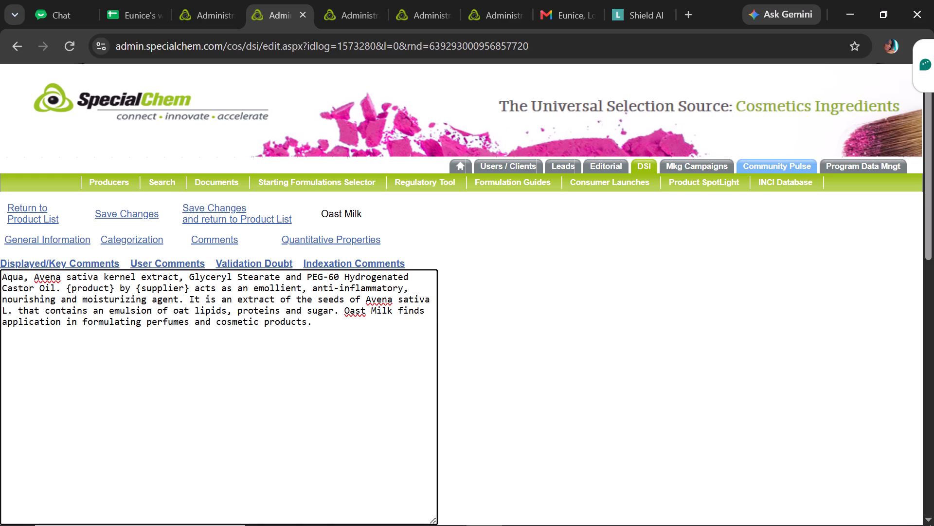
Replace the remaining "Oast Milk" in Oast Milk's displayed comments with "{product}".
drag(113, 287, 70, 284)
key(ctrl+c)
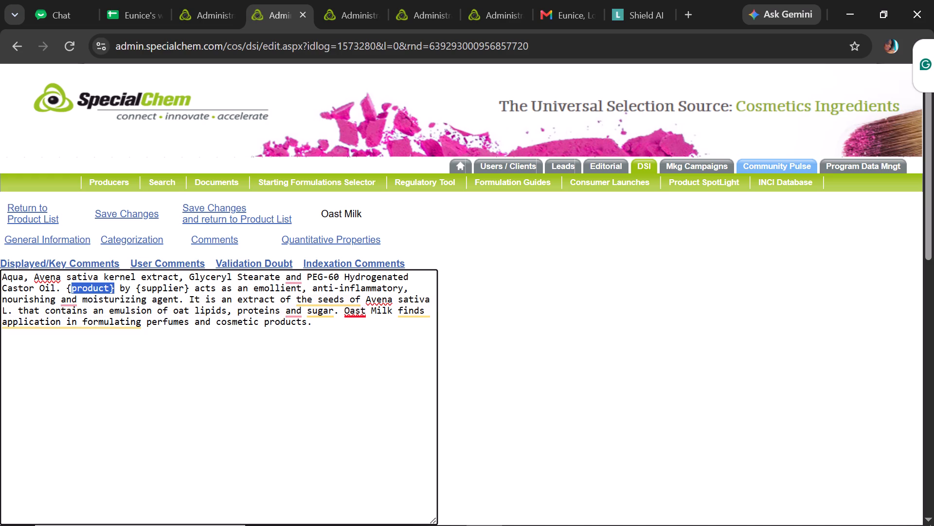
drag(347, 314, 395, 305)
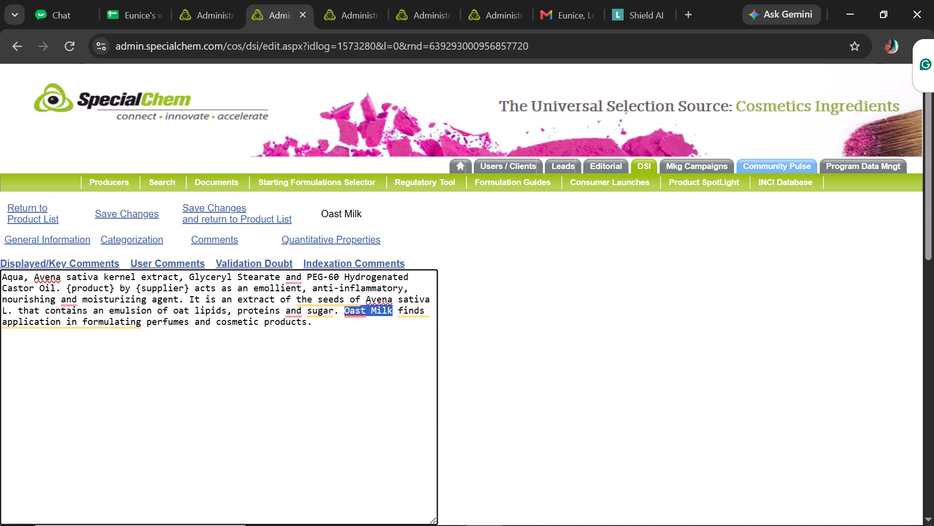
key(ctrl+v)
key(Left)
key(Left)
key(Left)
key(Left)
key(Left)
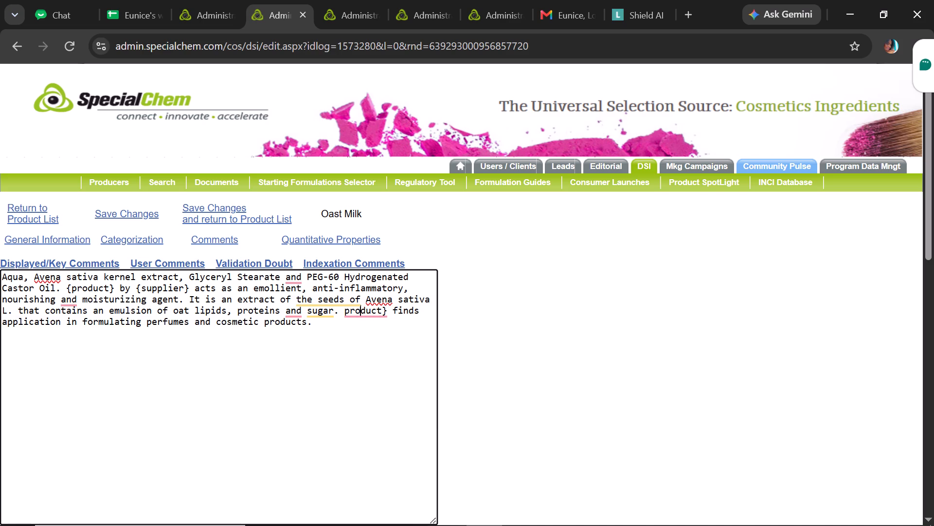
key(Left)
key(Left)
key(Left)
key(shift+braceleft)
Enable HTML display for Oast Milk's comments, save, open its quantitative properties, and save again with return to the product list.
drag(933, 189, 922, 230)
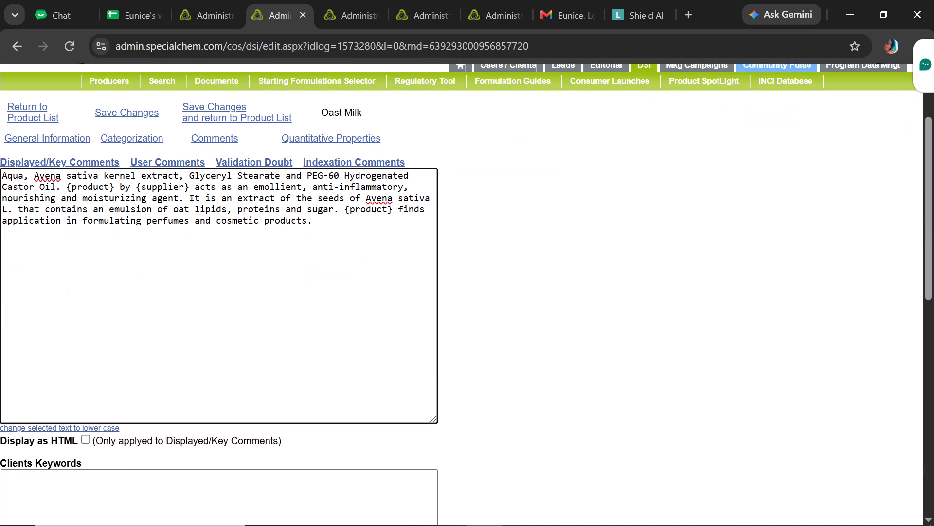
click(81, 442)
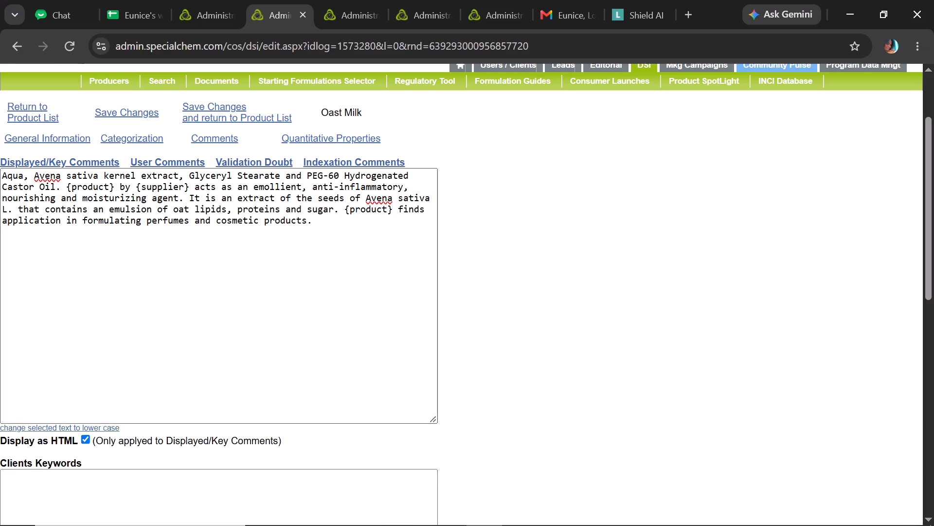
click(128, 112)
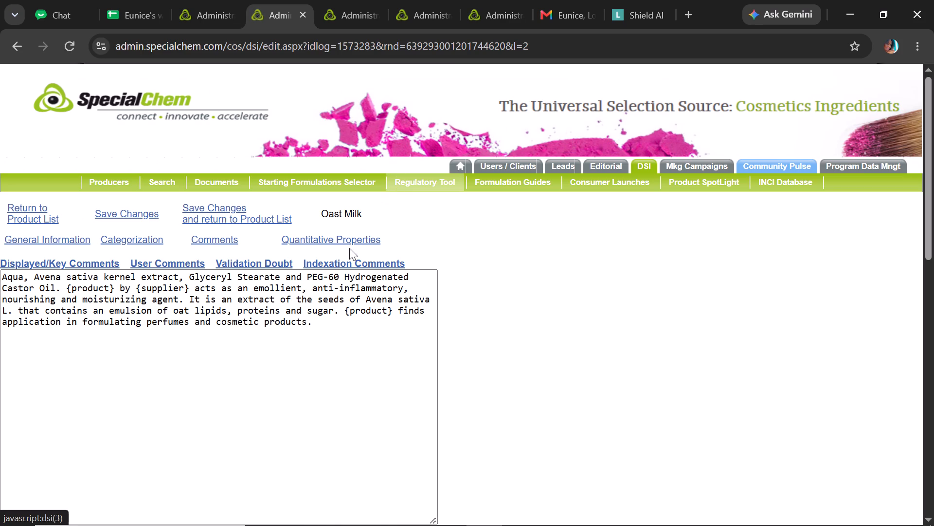
click(350, 239)
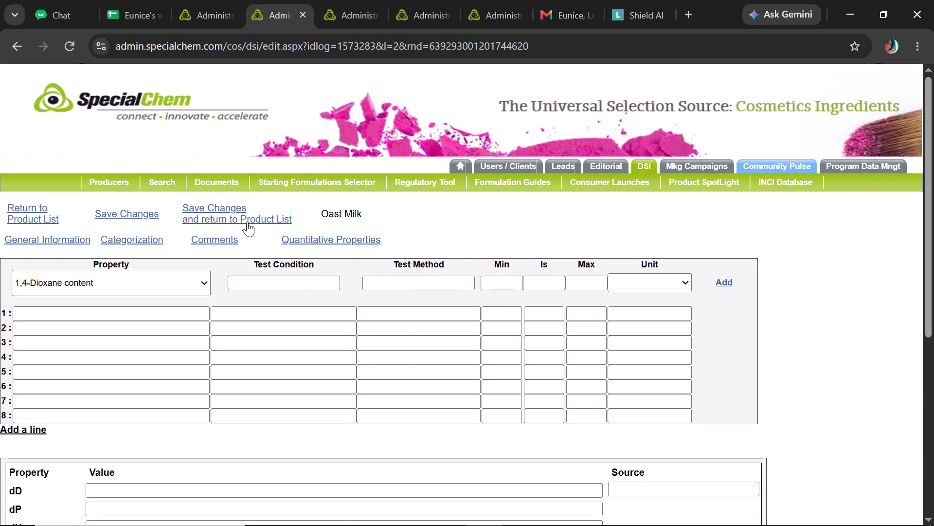
click(234, 209)
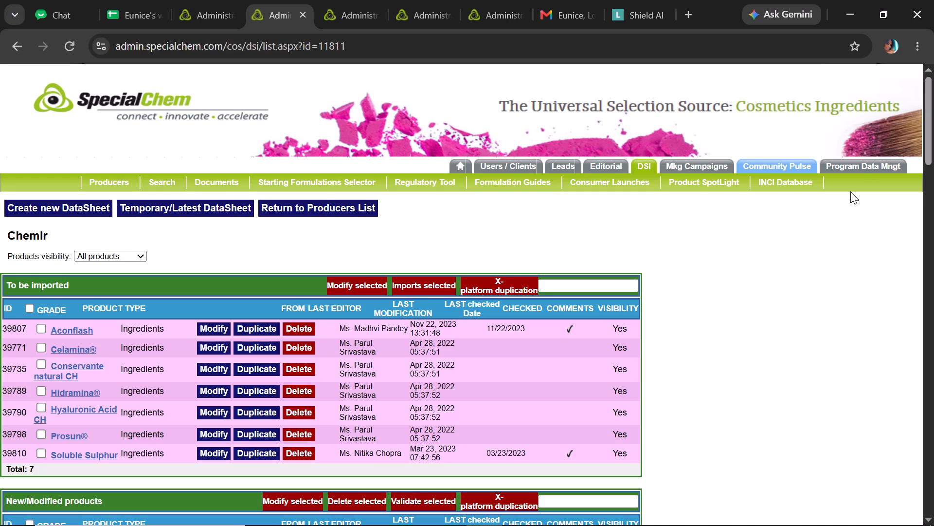
Find Olive Oil among Chemir's imported products and open its record for modification.
drag(933, 140, 906, 299)
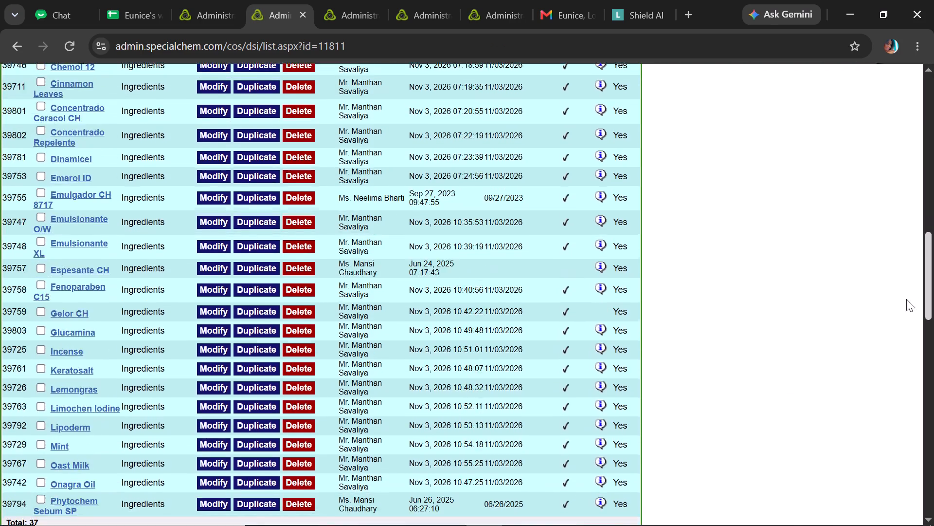
drag(906, 299, 914, 346)
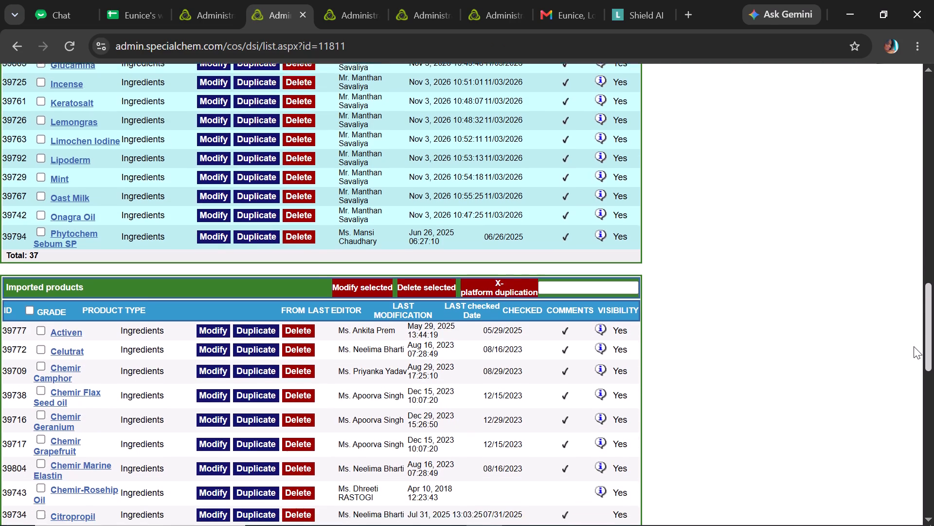
drag(914, 346, 930, 487)
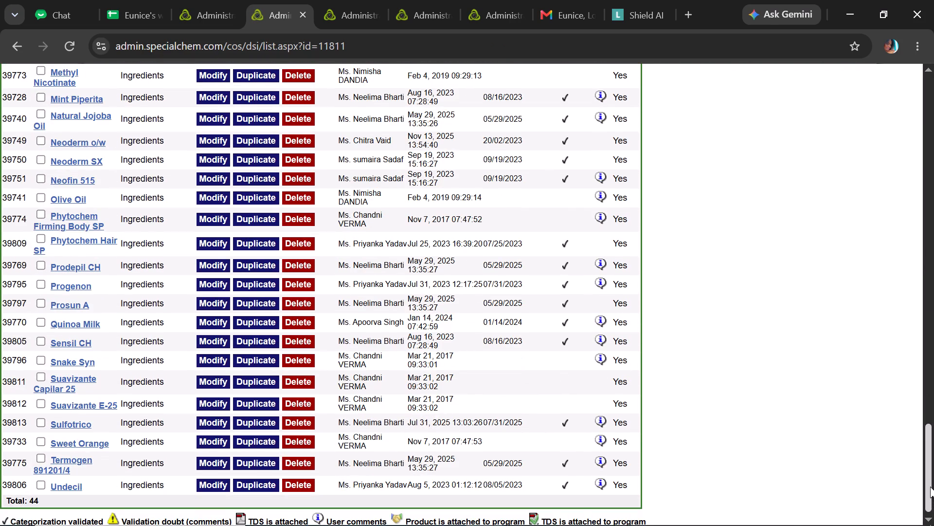
drag(930, 487, 933, 455)
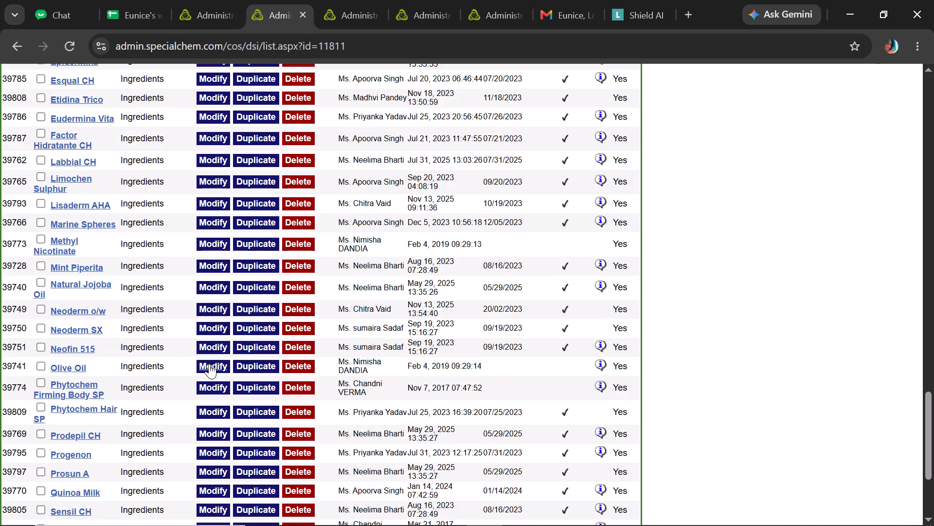
click(210, 364)
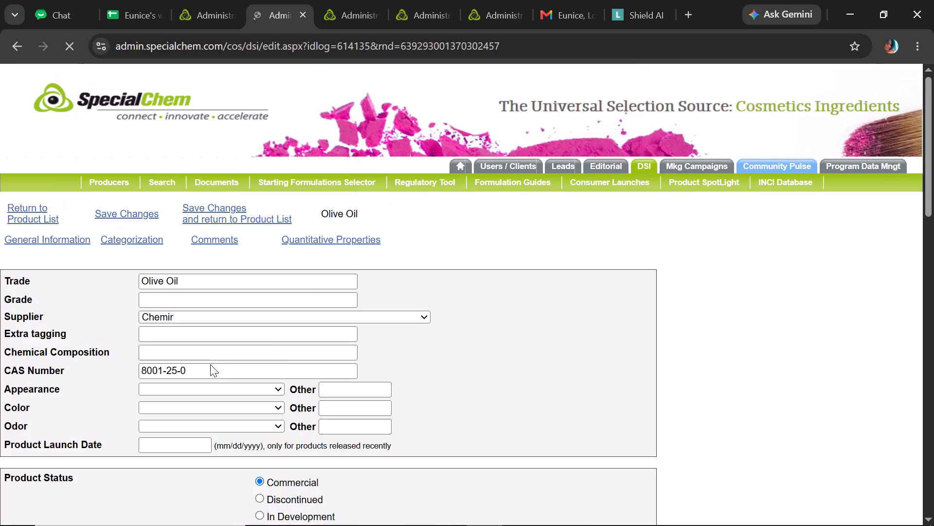
Set Olive Oil's status to Availability Not Confirmed with checked date 11/03/2026 and save the changes.
drag(933, 187, 933, 199)
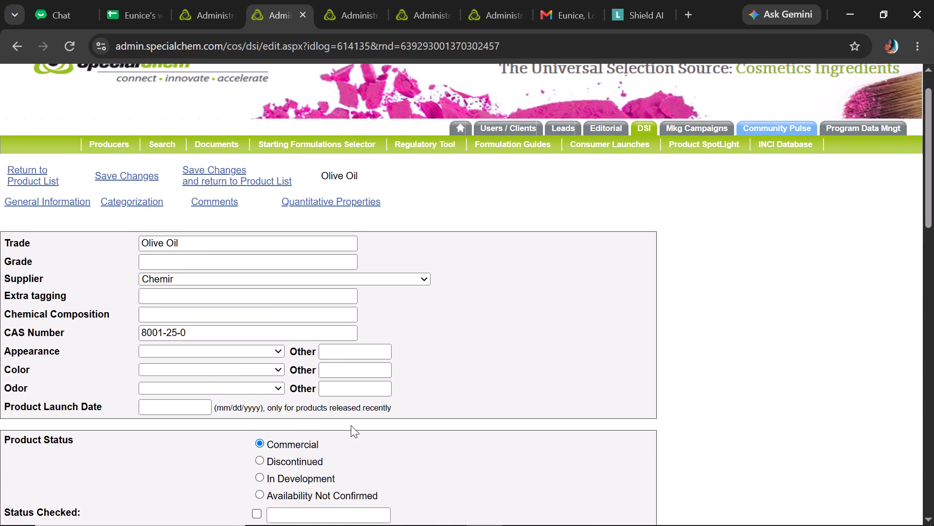
click(262, 494)
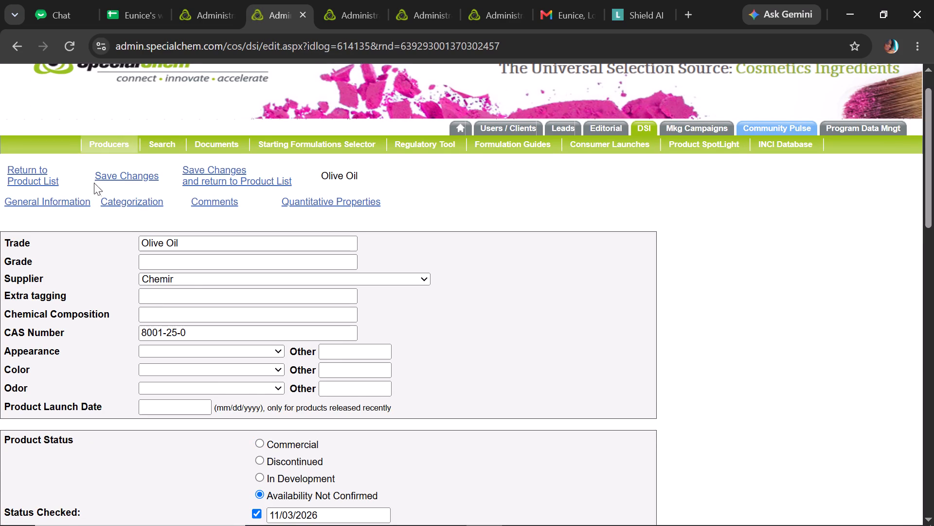
click(109, 169)
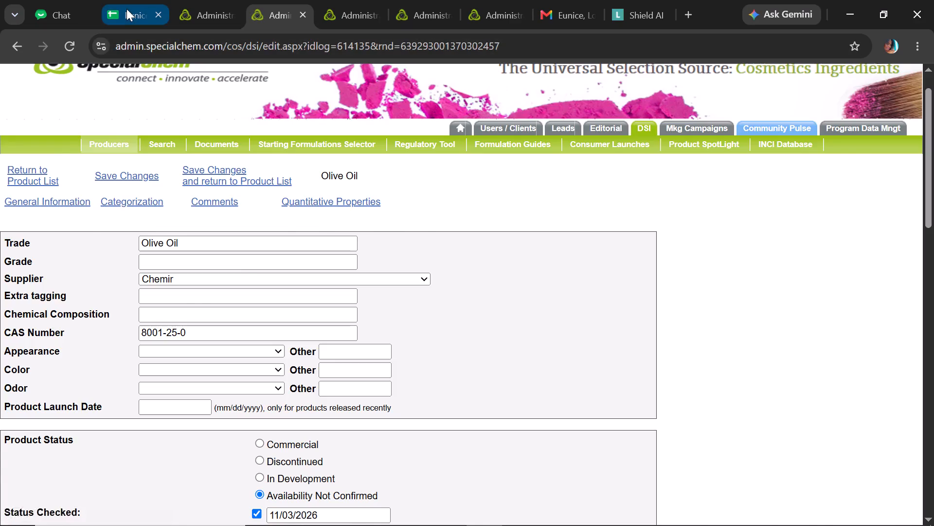
Copy the standard phrase "{product} by {supplier}" from the spreadsheet's Guide sheet and return to Olive Oil's record.
click(126, 9)
key(ctrl+c)
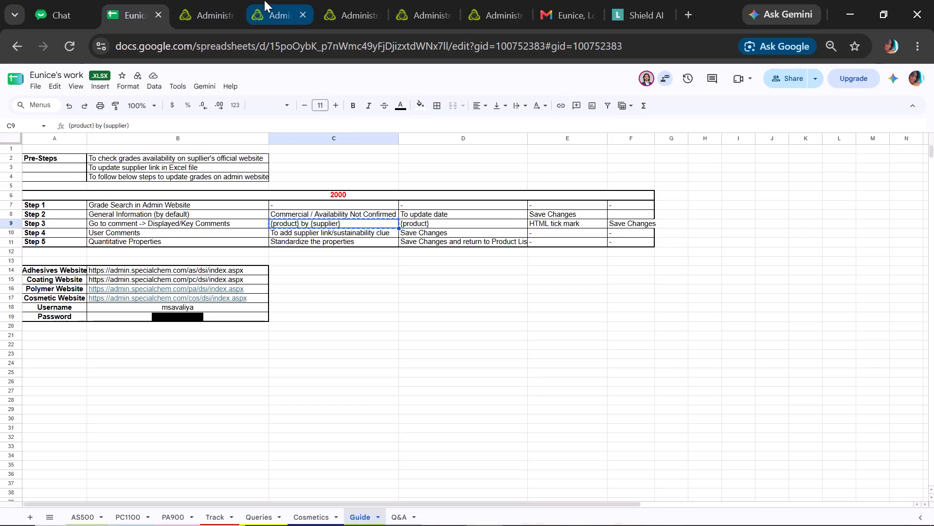
click(264, 0)
Recheck Olive Oil's general information, mark its status as checked on 11/03/2026, and save the changes.
drag(933, 153, 933, 168)
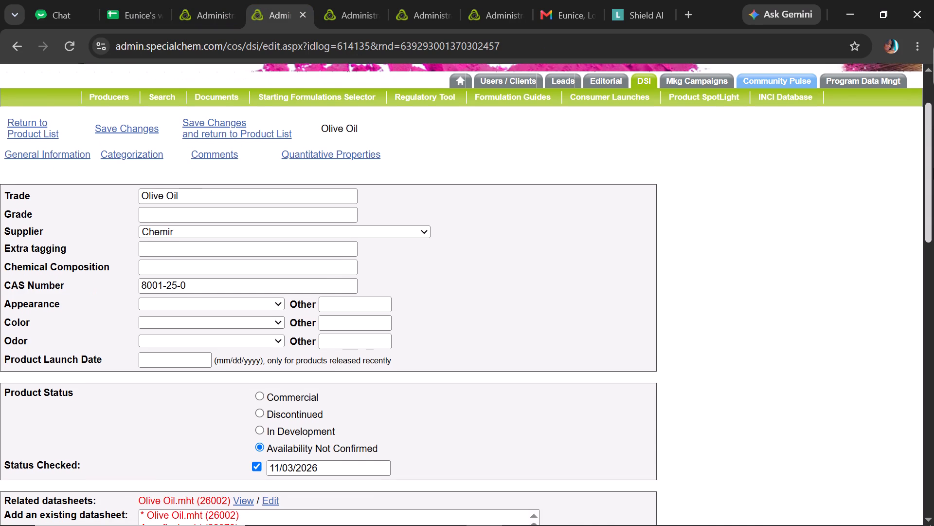
click(232, 153)
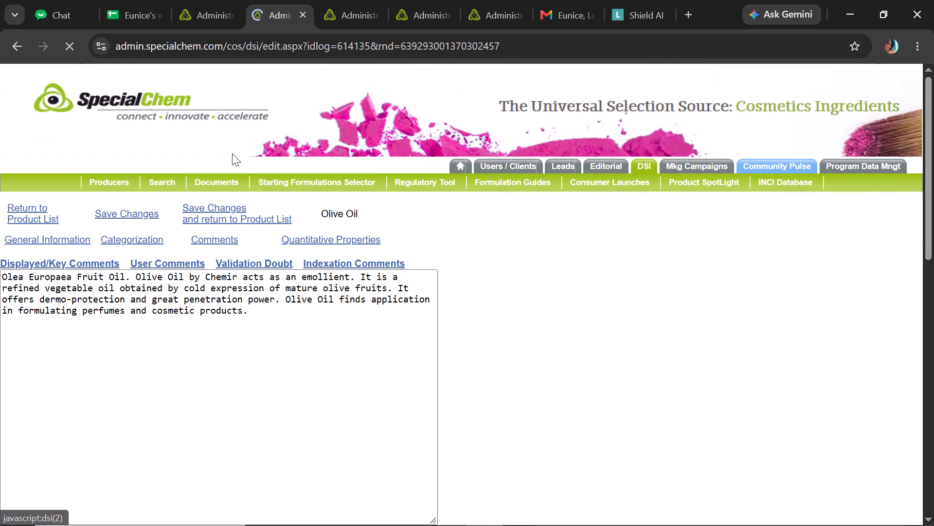
click(39, 241)
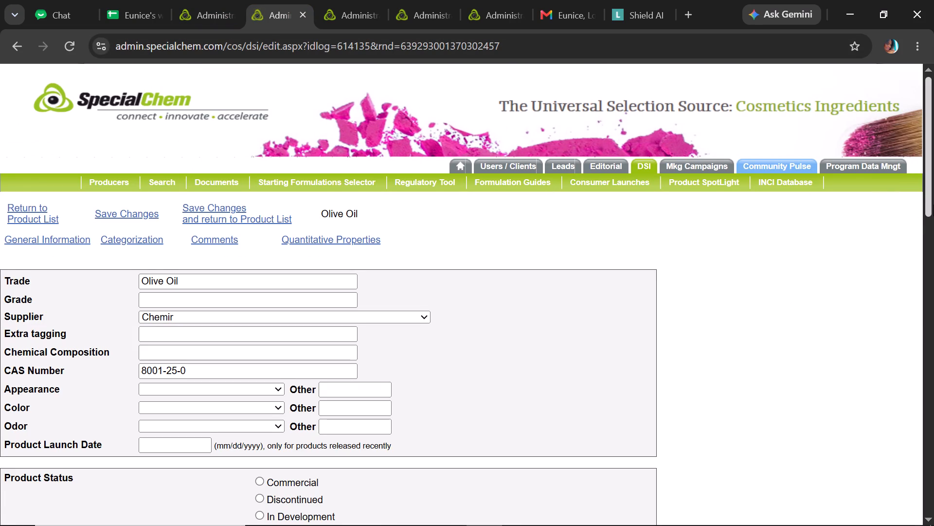
drag(933, 205, 933, 218)
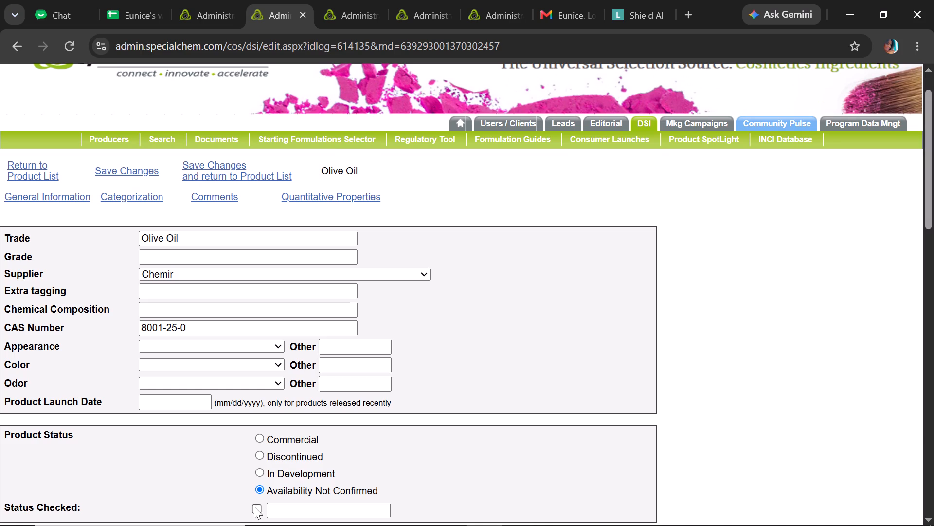
click(254, 507)
click(144, 168)
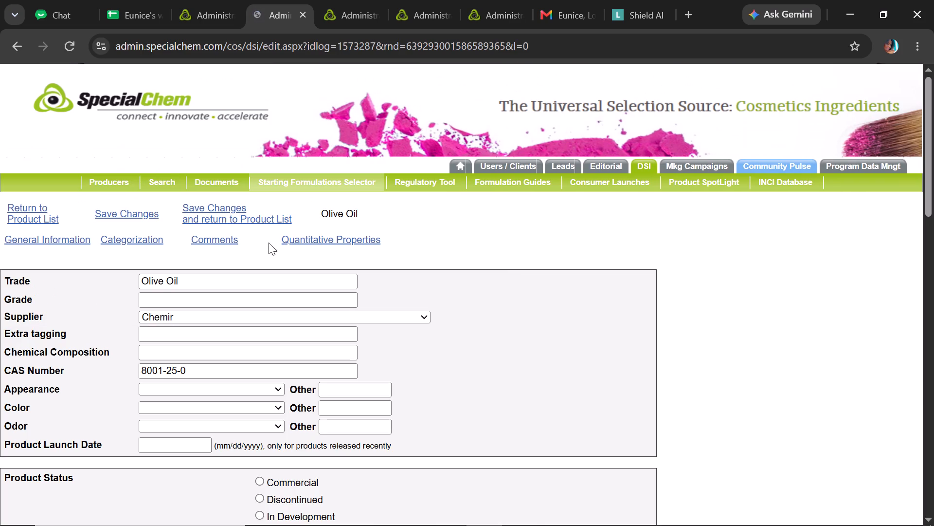
Replace "Olive Oil by Chemir" in Olive Oil's displayed comments with "{product} by {supplier}".
click(221, 239)
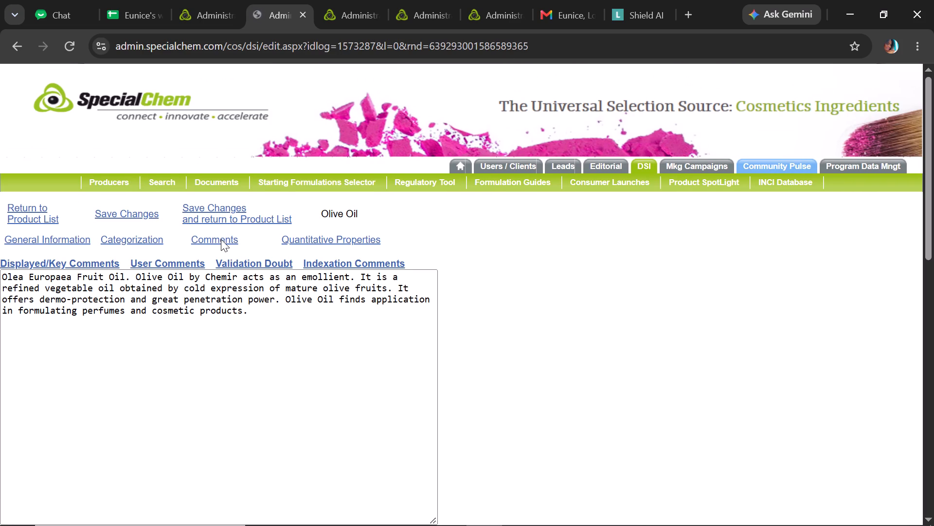
double_click(137, 273)
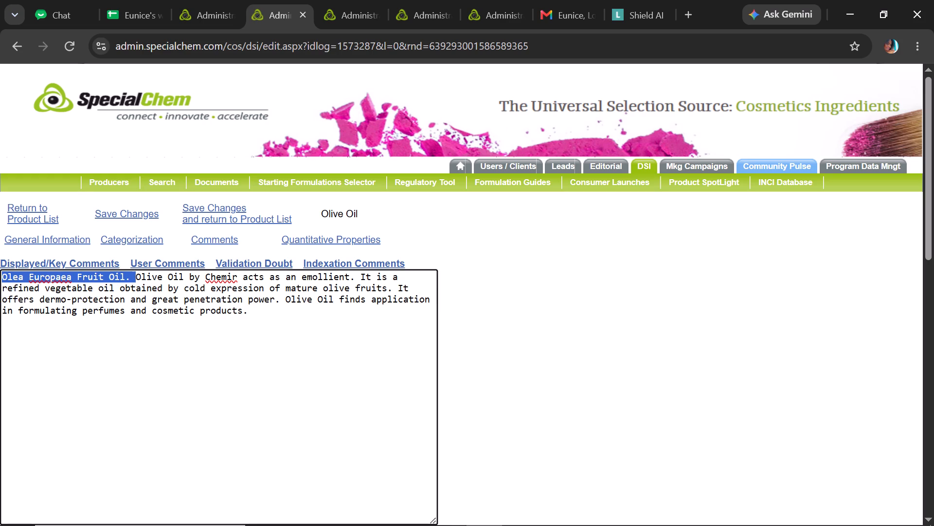
click(137, 273)
drag(137, 273, 227, 269)
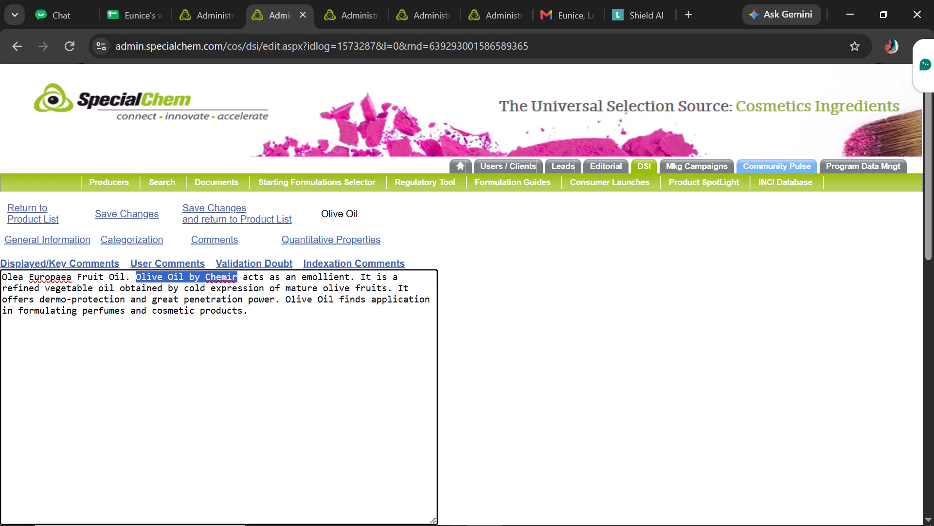
key(ctrl+v)
Replace the remaining "Olive Oil" in the last sentence of the displayed comments with "{product}".
drag(183, 277, 134, 277)
key(ctrl+c)
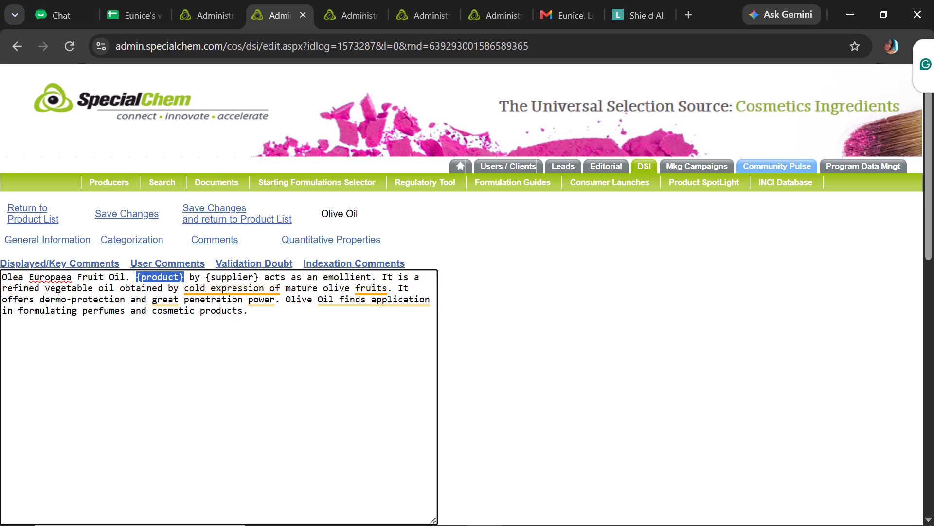
drag(286, 299, 337, 294)
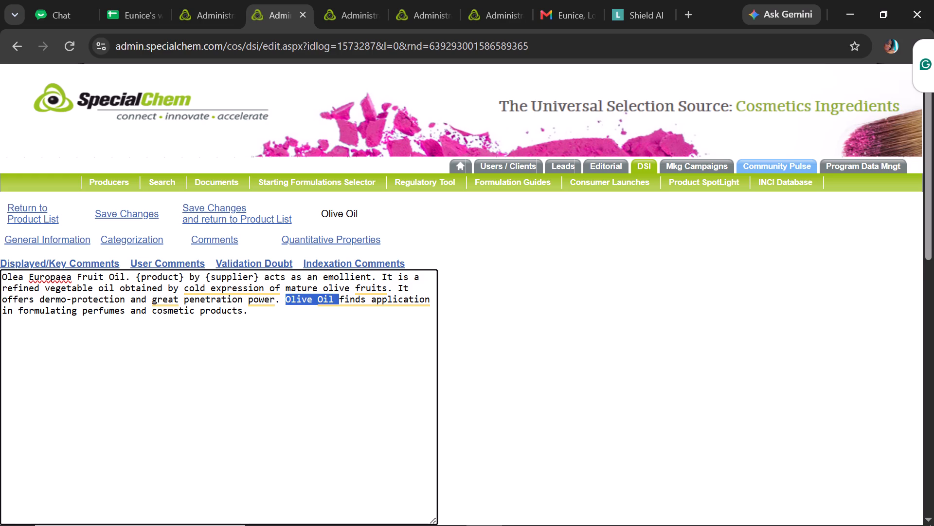
drag(337, 294, 336, 294)
key(ctrl+v)
Enable HTML display for Olive Oil's comments, save, open its quantitative properties, and save again with return to the product list.
drag(933, 215, 930, 234)
click(85, 491)
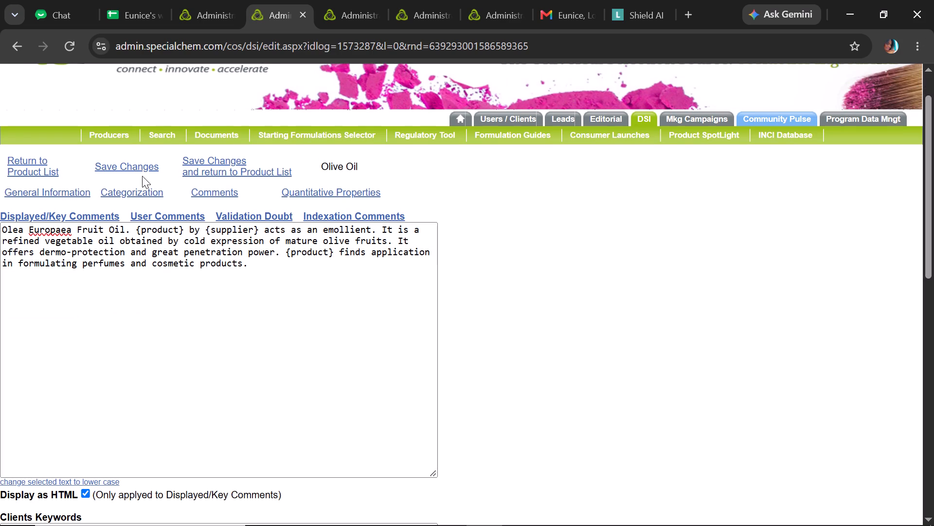
click(133, 169)
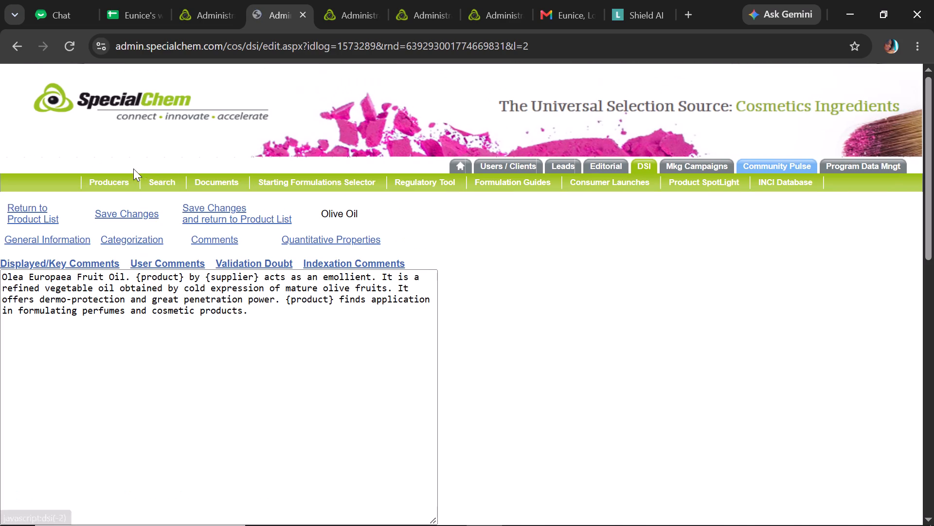
click(307, 238)
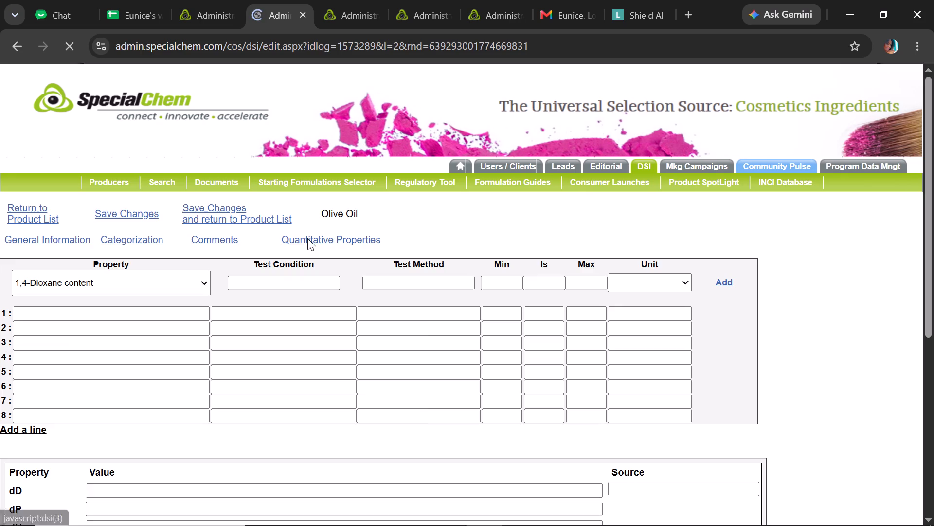
click(198, 219)
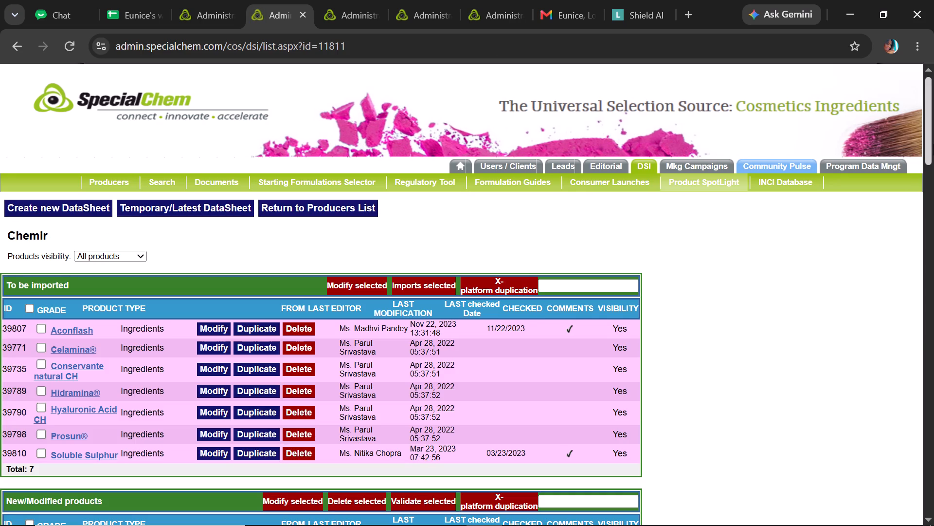
Compare the Chemir product list with the spreadsheet's Cosmetics sheet to find the grades still needing an update.
click(933, 144)
drag(933, 144, 933, 344)
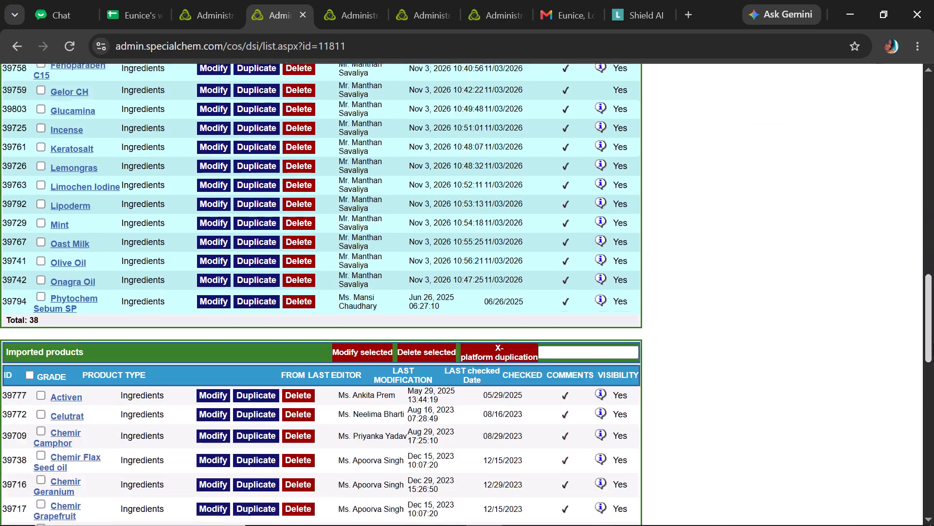
drag(933, 344, 933, 329)
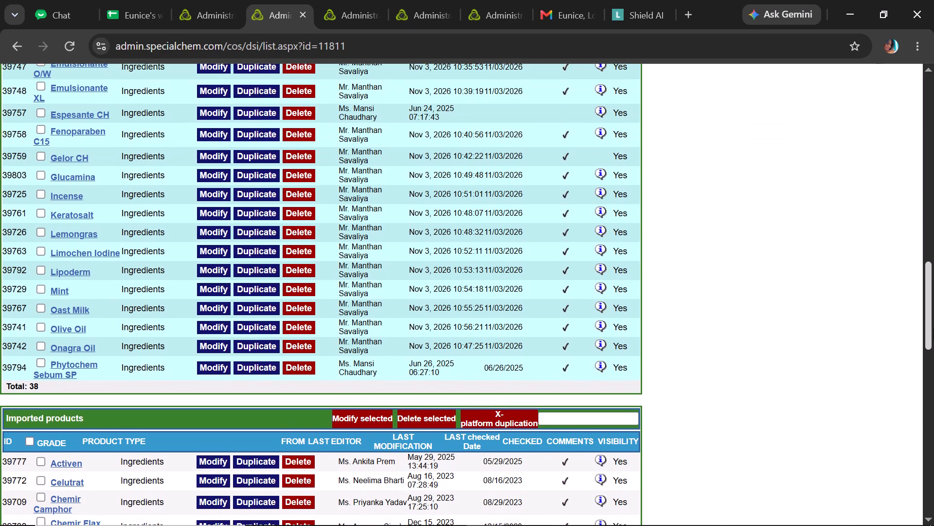
drag(933, 329, 933, 328)
click(133, 5)
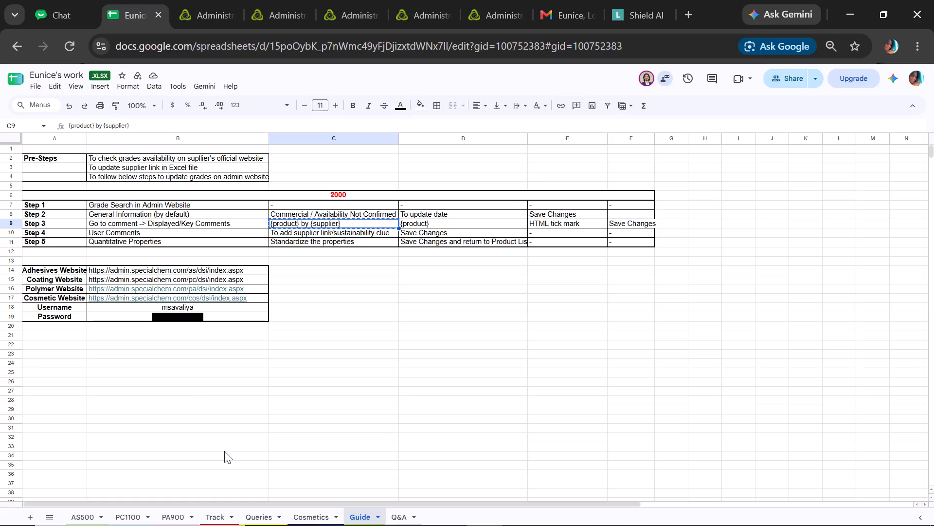
click(303, 518)
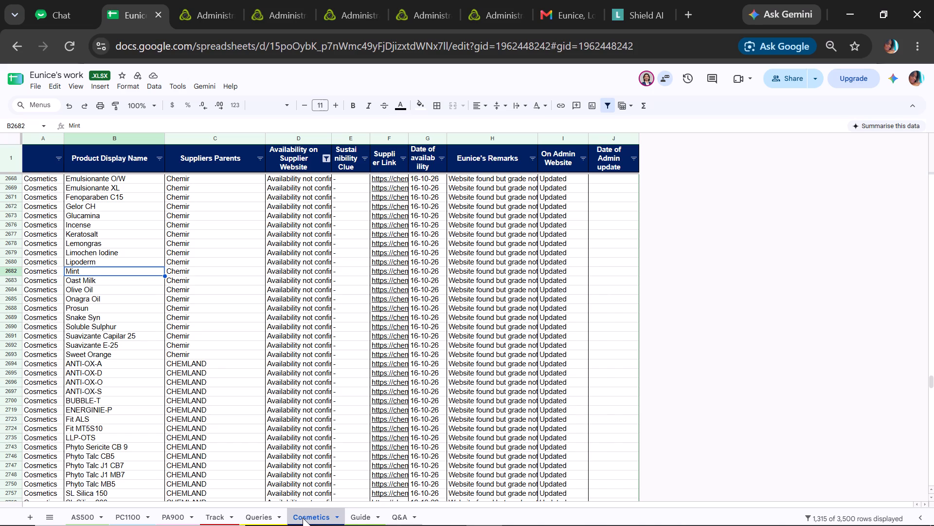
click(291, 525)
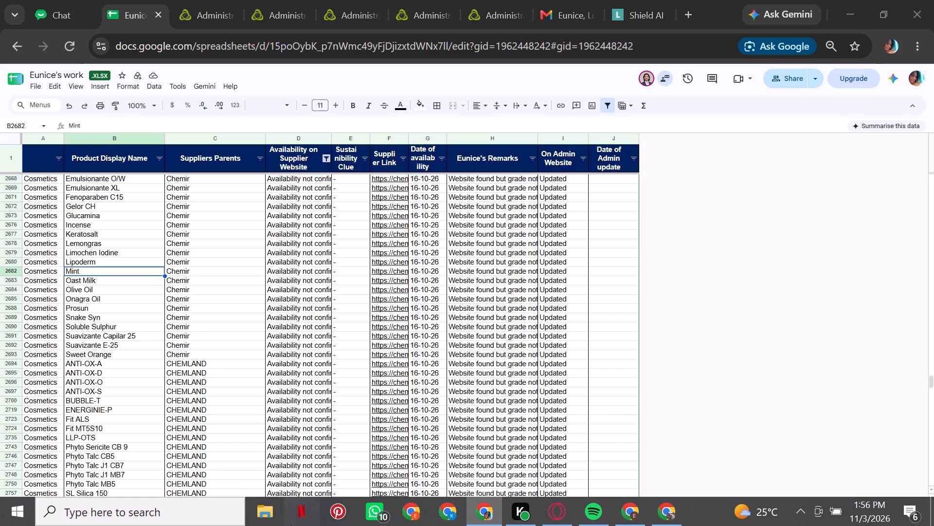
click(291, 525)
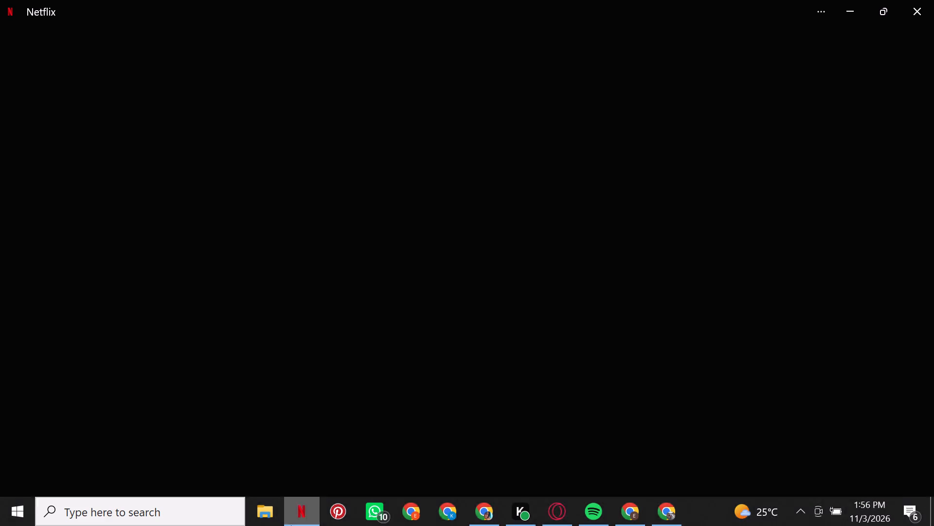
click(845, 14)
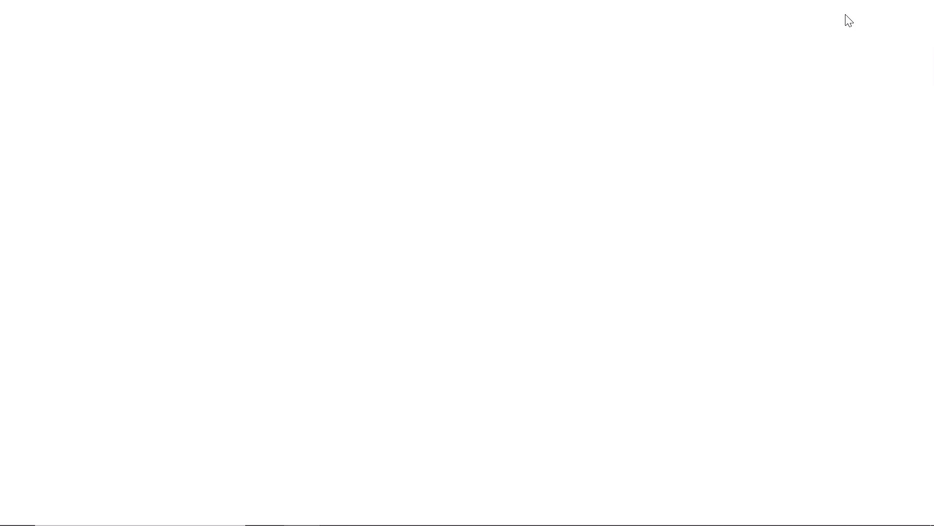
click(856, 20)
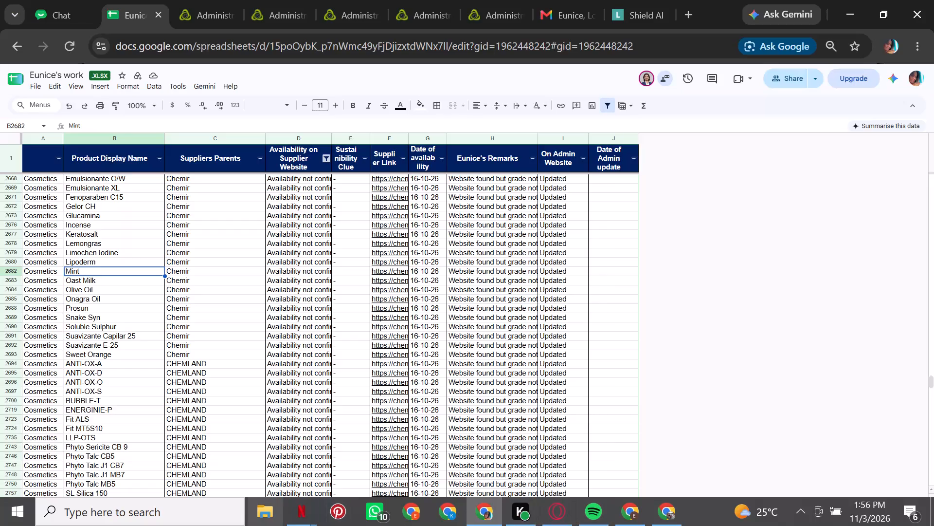
Open the recent workbook Standard Properties (1) from File Explorer in Excel, minimise both windows and return to the Cosmetics sheet in Chrome.
click(265, 525)
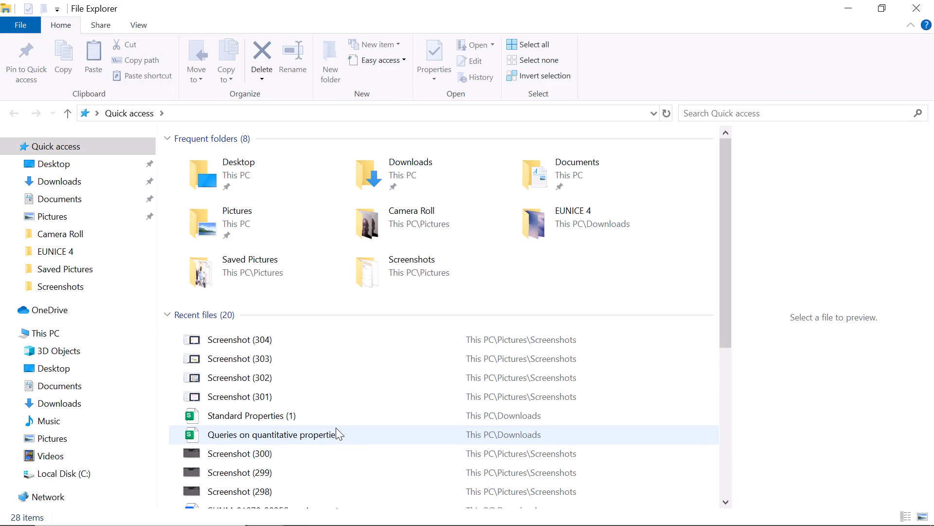
click(337, 425)
right_click(337, 425)
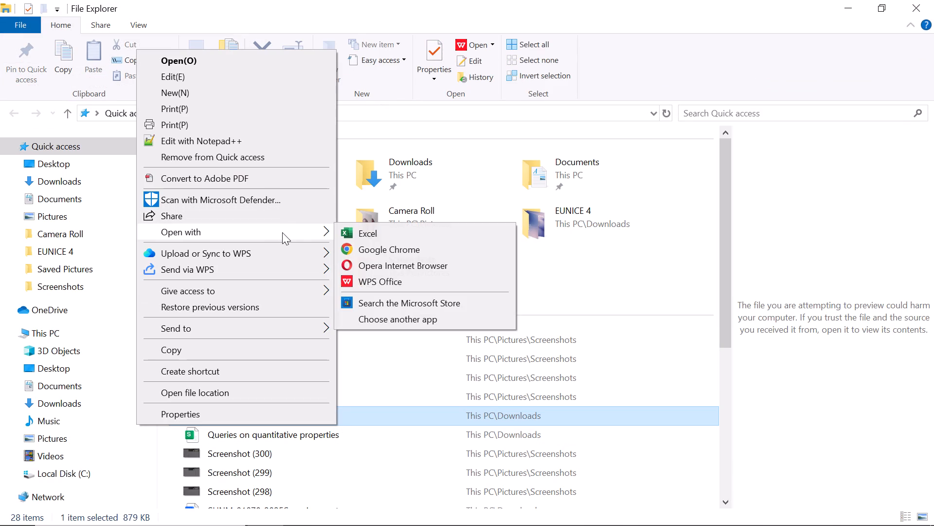
click(341, 229)
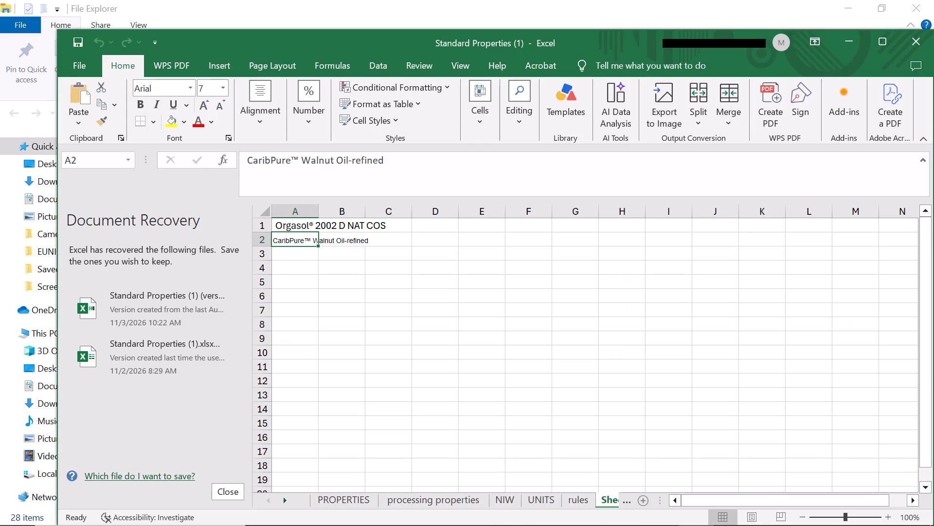
click(849, 50)
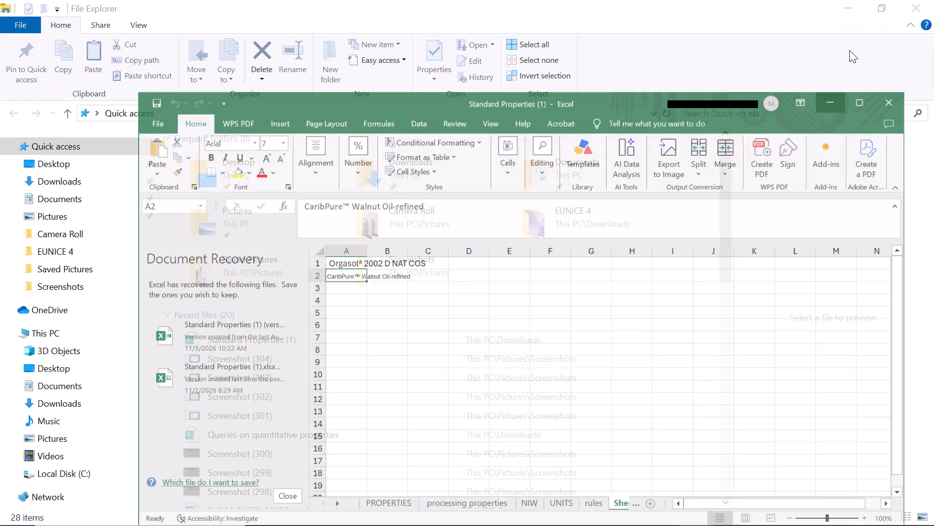
click(857, 13)
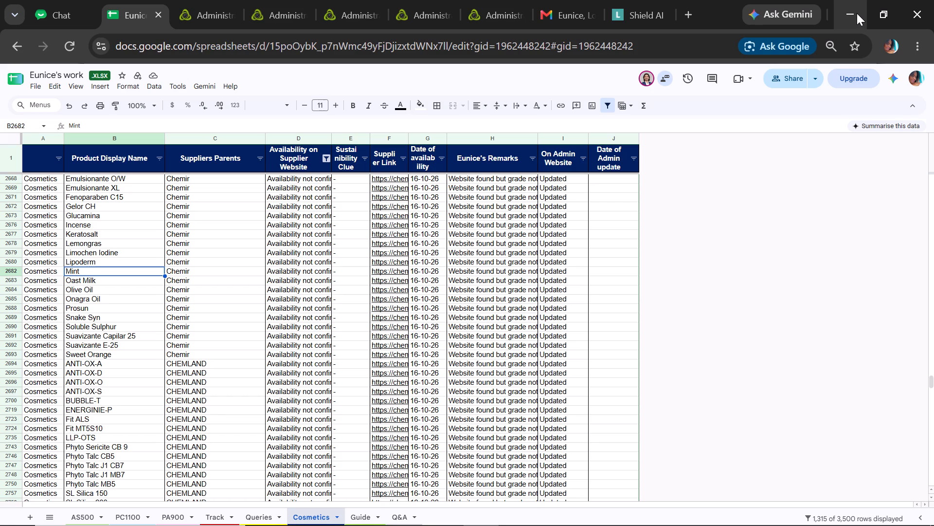
Open Sweet Orange from Chemir's imported products, set its status to Availability Not Confirmed, checked 11/03/2026, and save the changes.
click(282, 7)
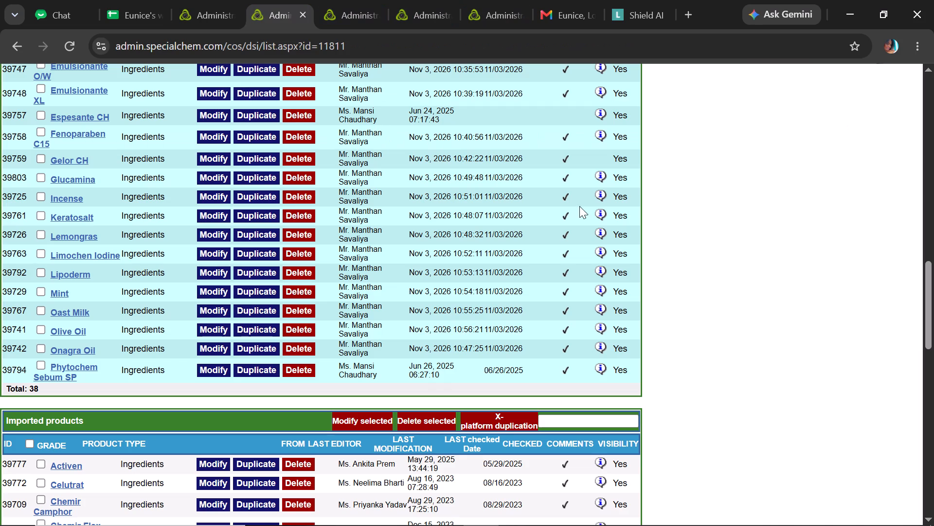
drag(933, 299, 930, 406)
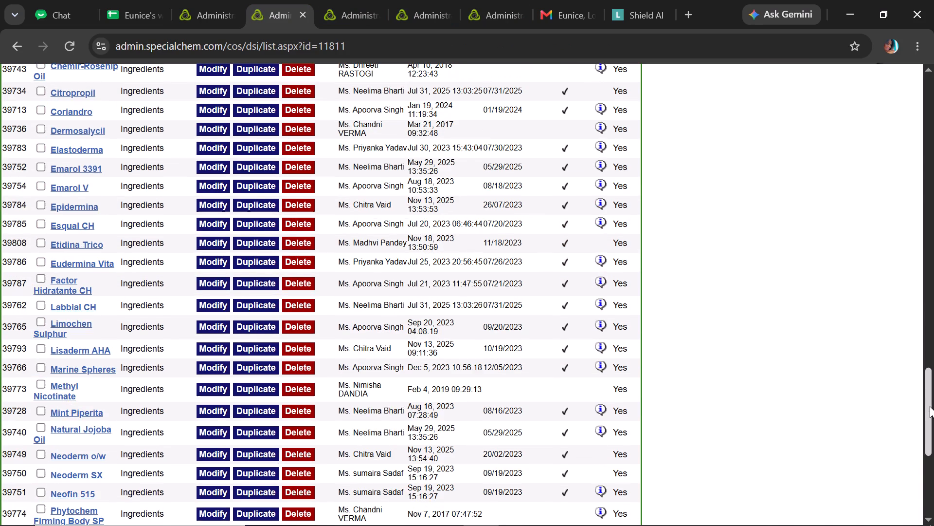
drag(930, 406, 910, 485)
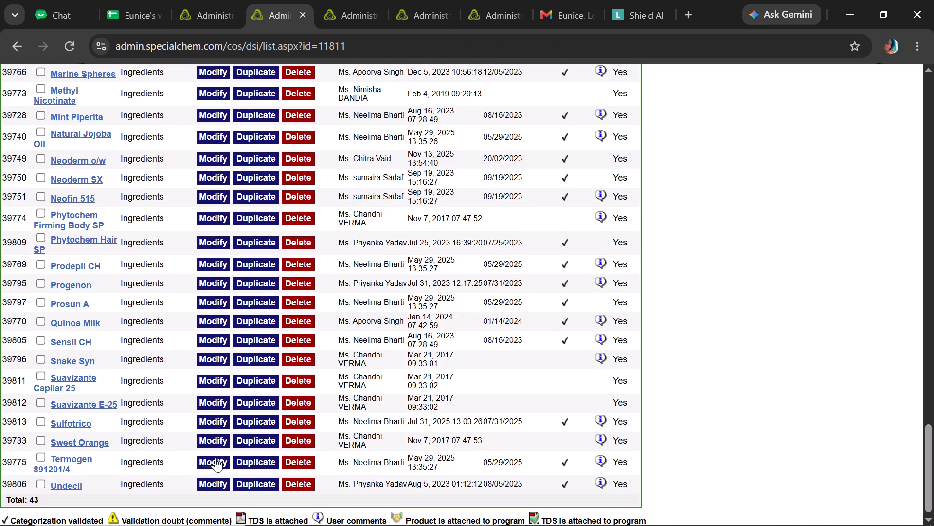
click(215, 439)
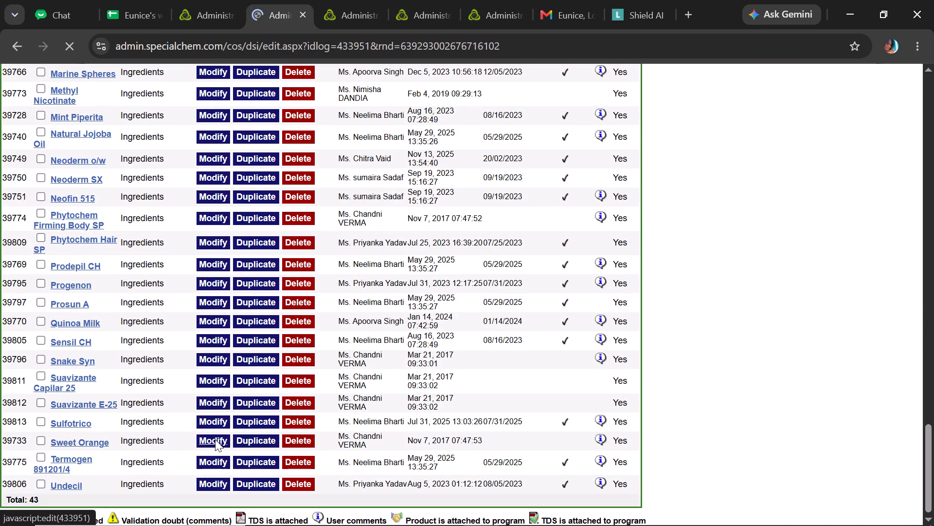
drag(933, 167, 933, 191)
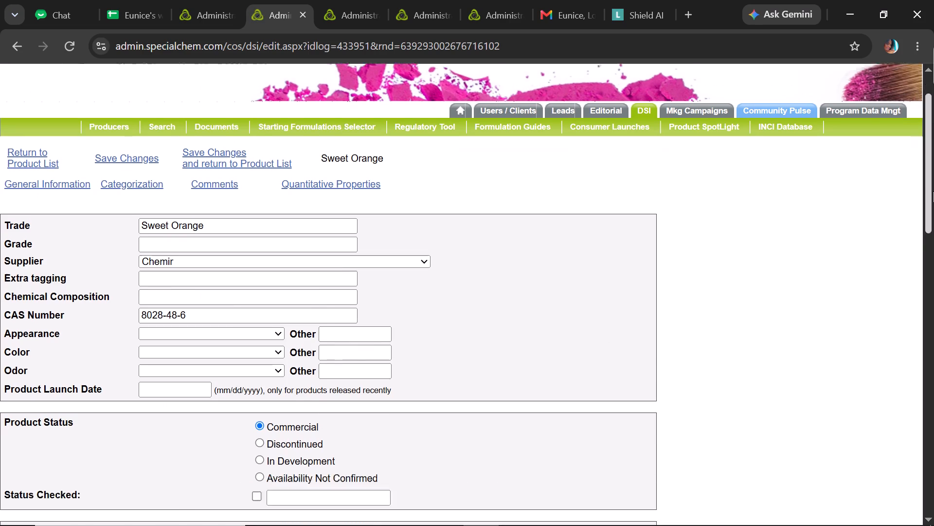
drag(933, 191, 933, 192)
click(260, 449)
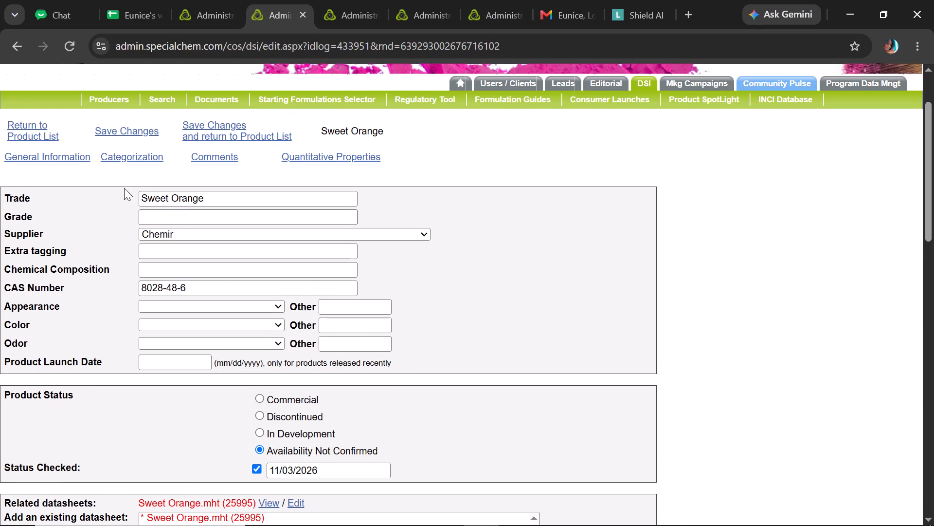
click(147, 135)
Copy "{product} by {supplier}" from the spreadsheet's Guide sheet and replace "Sweet Orange by Chemir" with it in Sweet Orange's displayed comments.
click(117, 0)
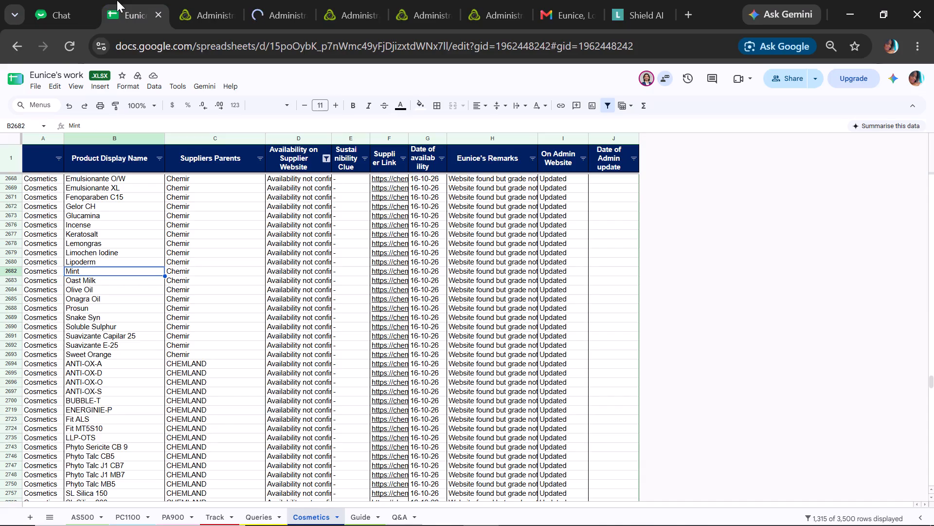
click(359, 510)
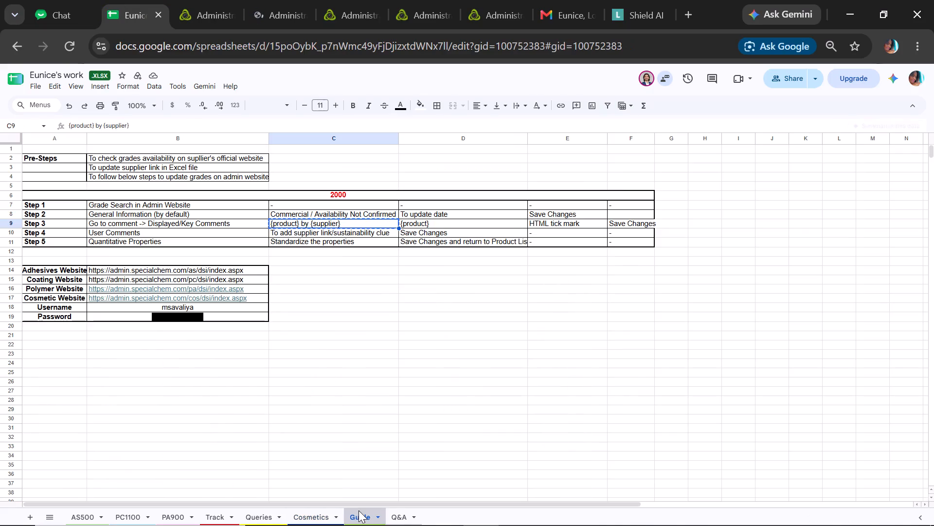
key(ctrl+c)
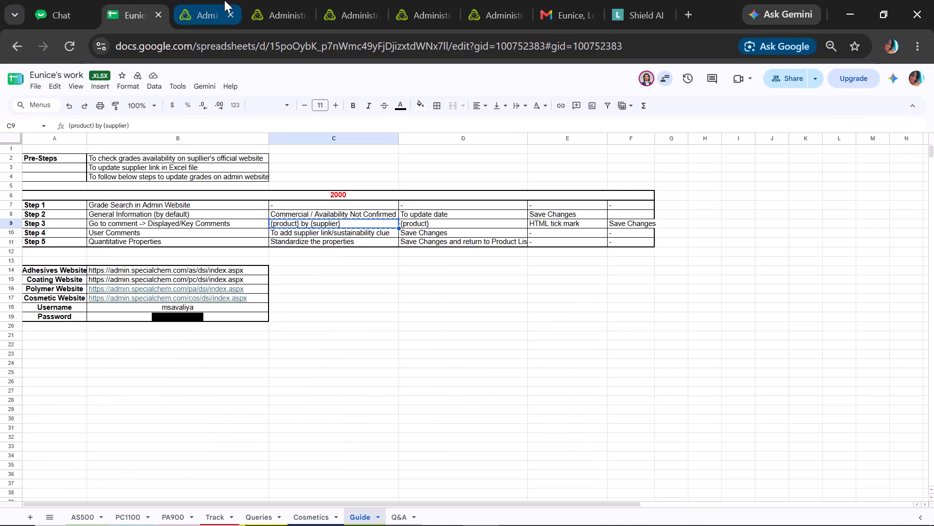
click(224, 0)
click(268, 0)
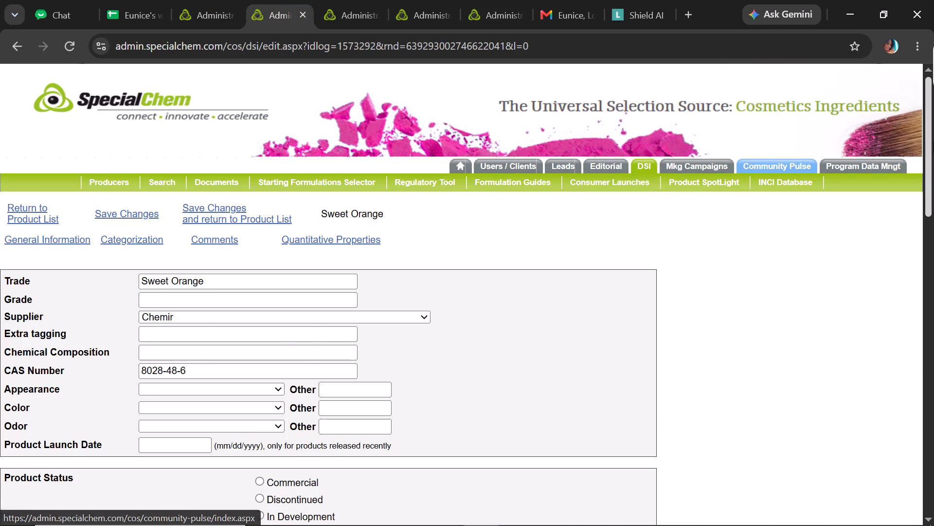
drag(933, 141, 933, 164)
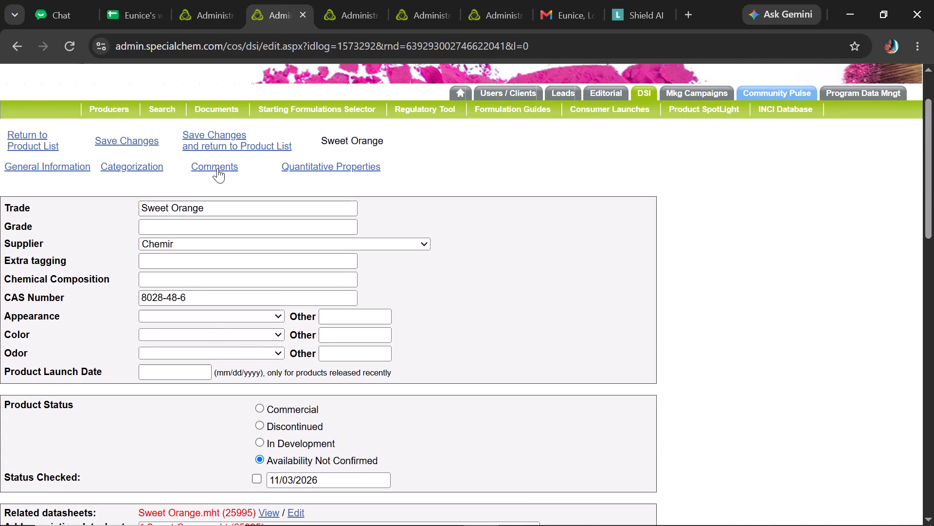
click(217, 168)
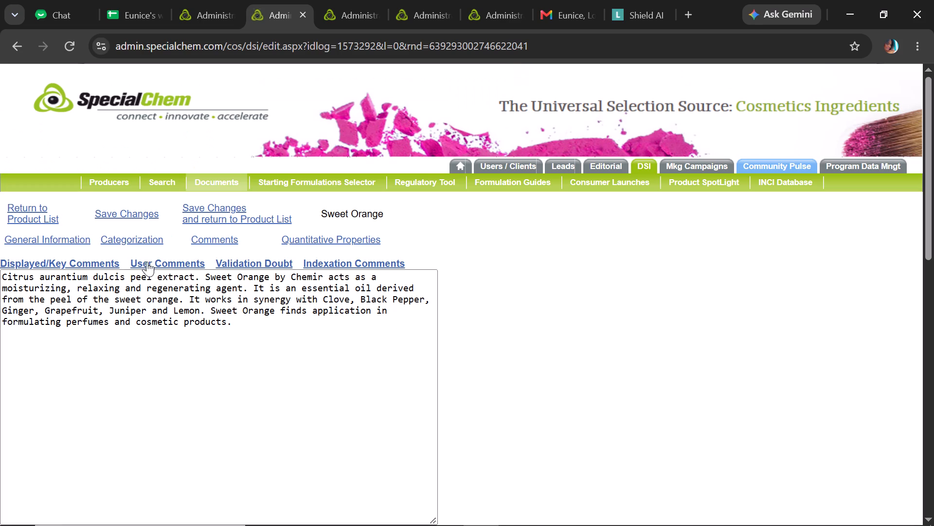
double_click(203, 276)
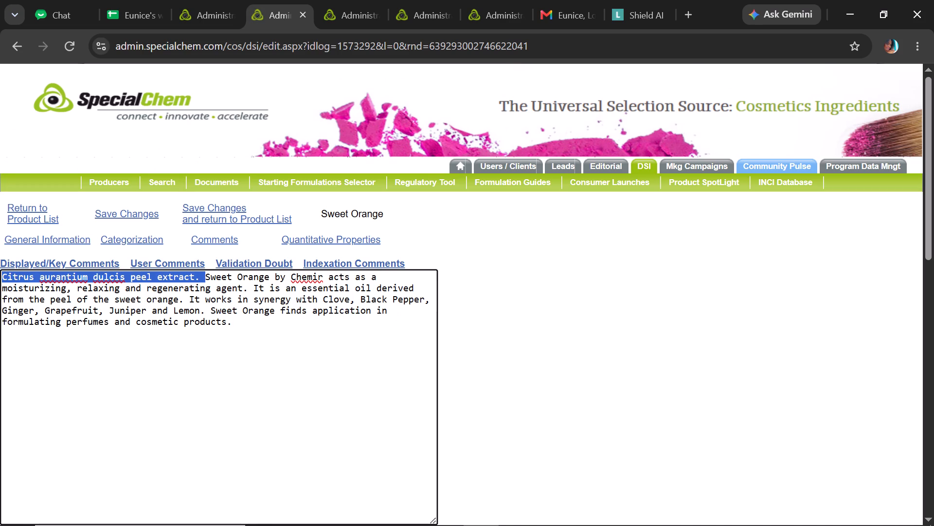
click(203, 276)
drag(203, 276, 322, 271)
key(ctrl+v)
Replace the remaining "Sweet Orange" in the last sentence of the displayed comments with "{product}".
drag(254, 278, 206, 271)
key(ctrl+c)
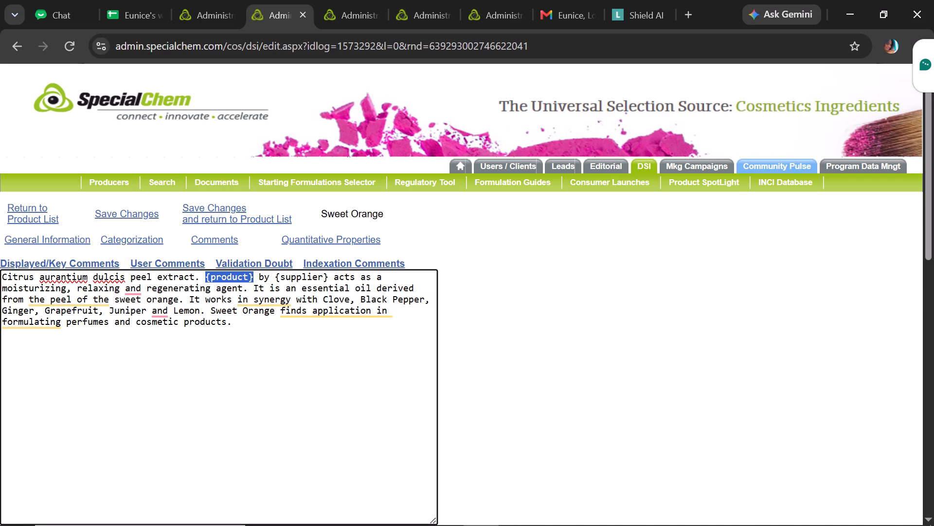
drag(211, 308, 263, 312)
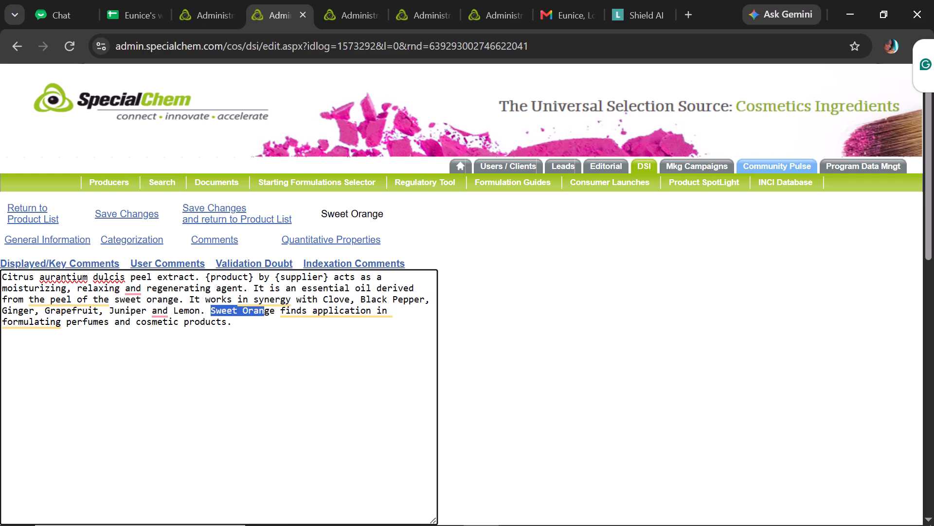
drag(263, 312, 273, 312)
key(ctrl+v)
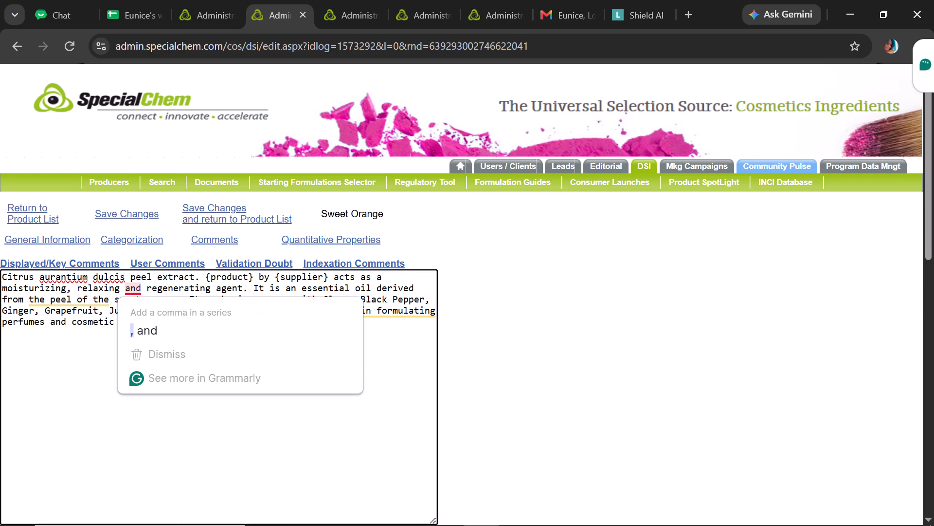
Accept the Grammarly suggestions adding commas before "and" after "relaxing" and "Juniper" in the displayed comments.
click(148, 320)
key(comma)
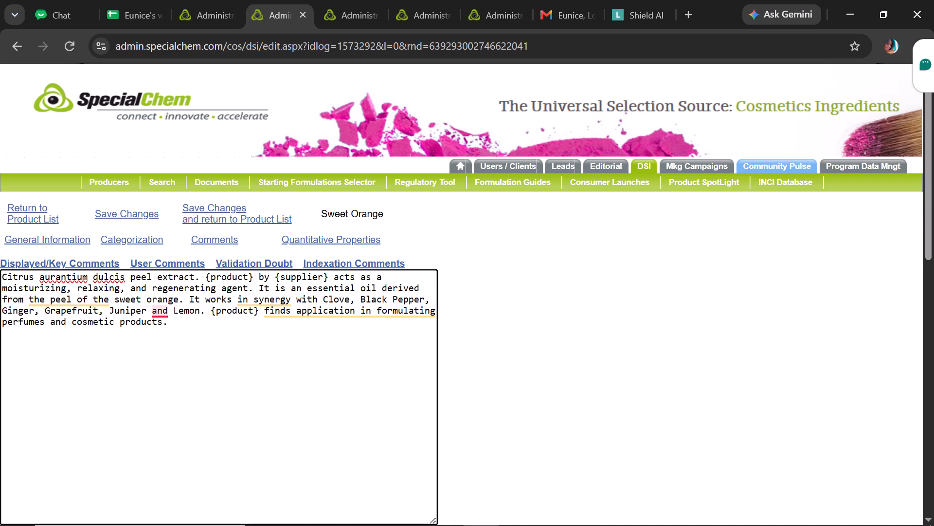
click(174, 330)
key(comma)
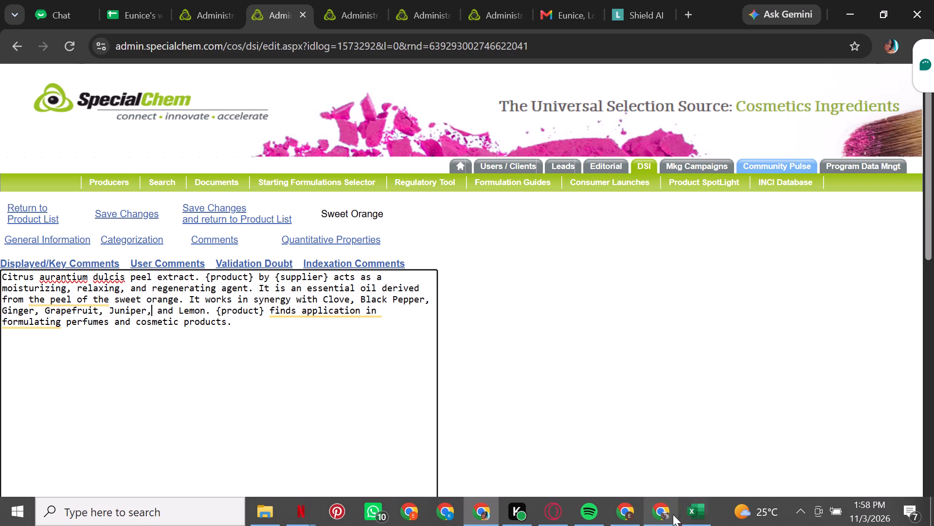
Check the current slide of the haematology lecture in the BigBlueButton window and return to Sweet Orange's comments.
click(666, 519)
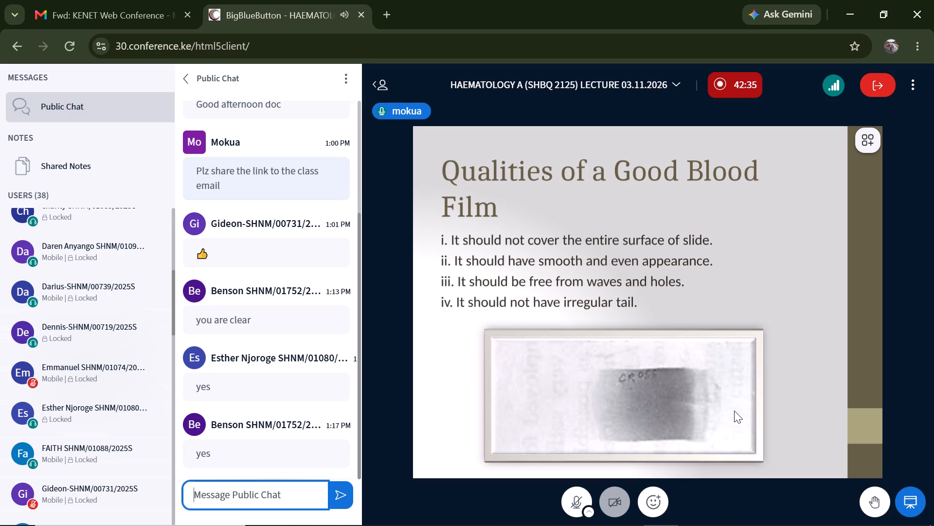
click(852, 1)
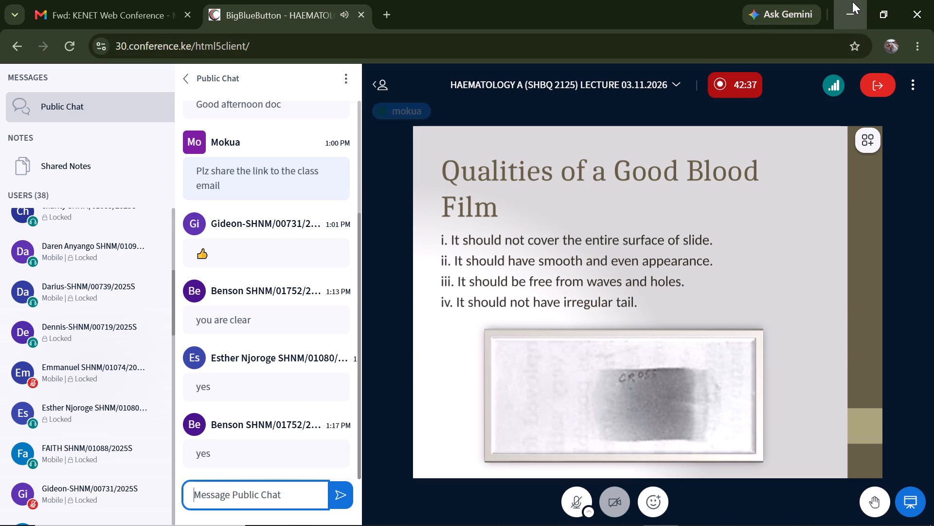
click(298, 380)
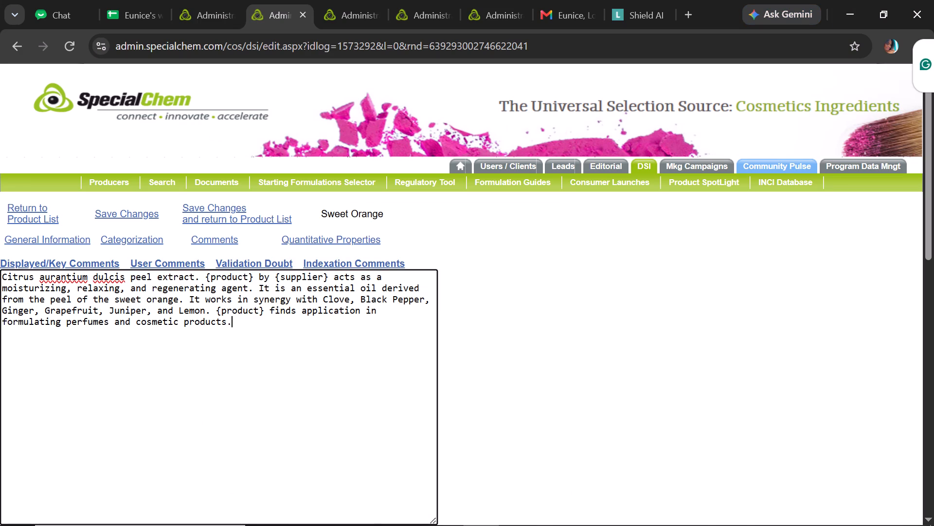
Enable HTML display for Sweet Orange's displayed comments and save the changes.
drag(933, 176, 933, 209)
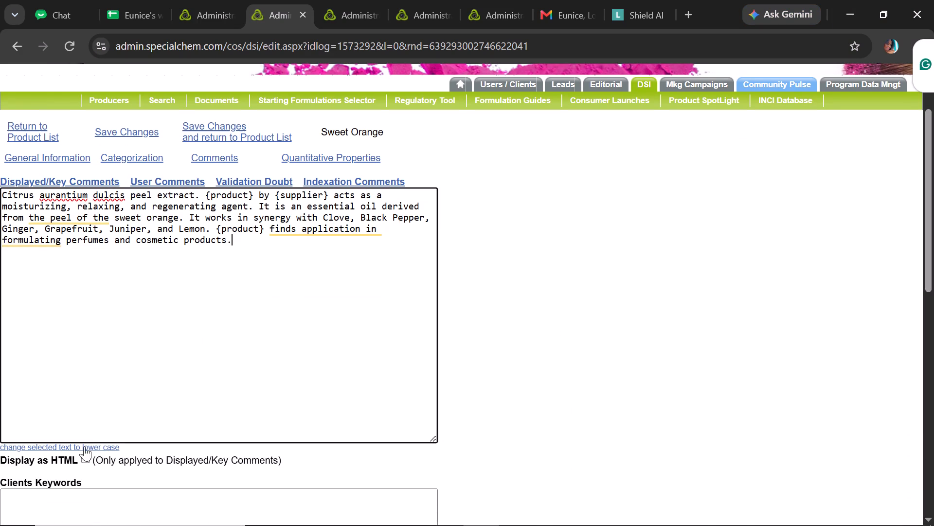
click(88, 458)
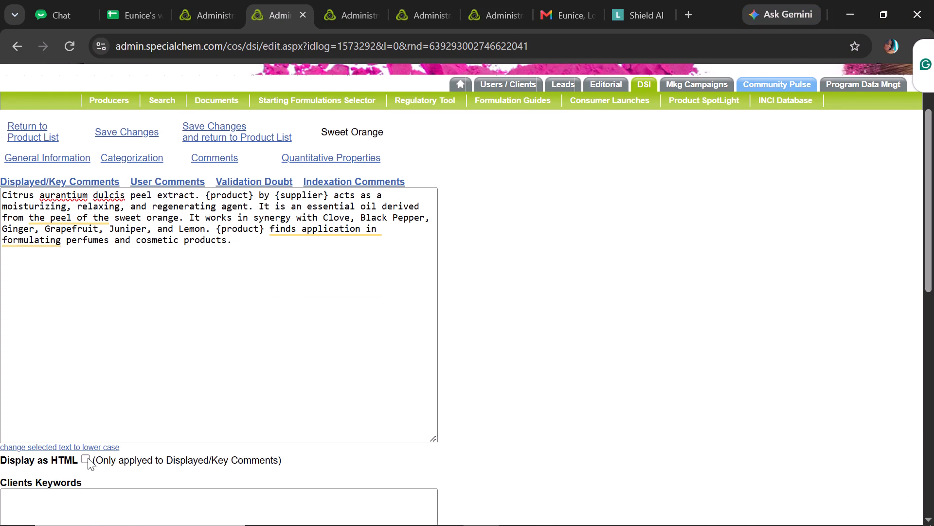
click(137, 130)
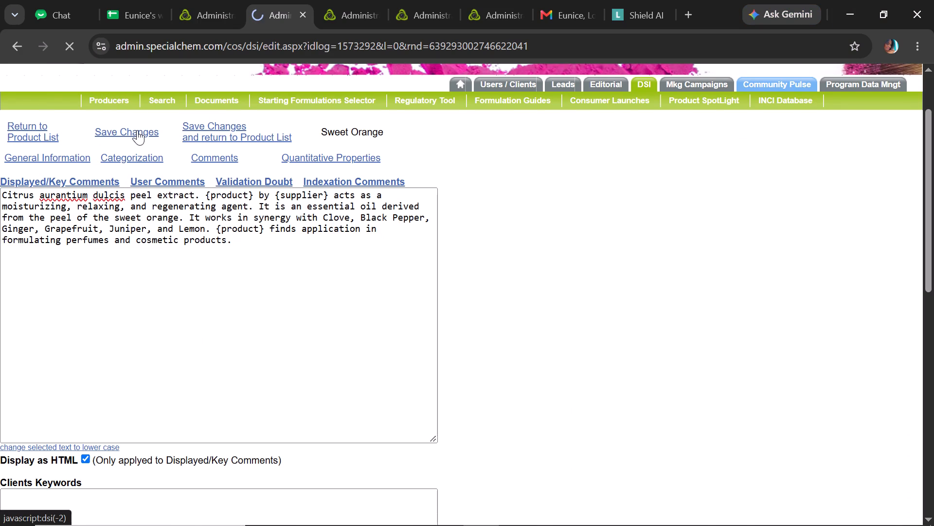
Open Sweet Orange's quantitative properties and save with return to the product list.
click(301, 239)
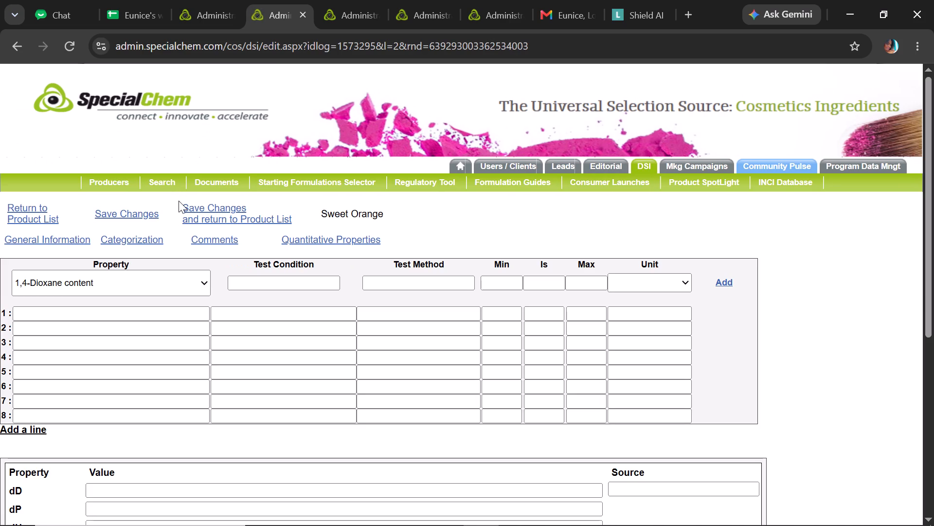
drag(179, 201, 197, 217)
click(197, 217)
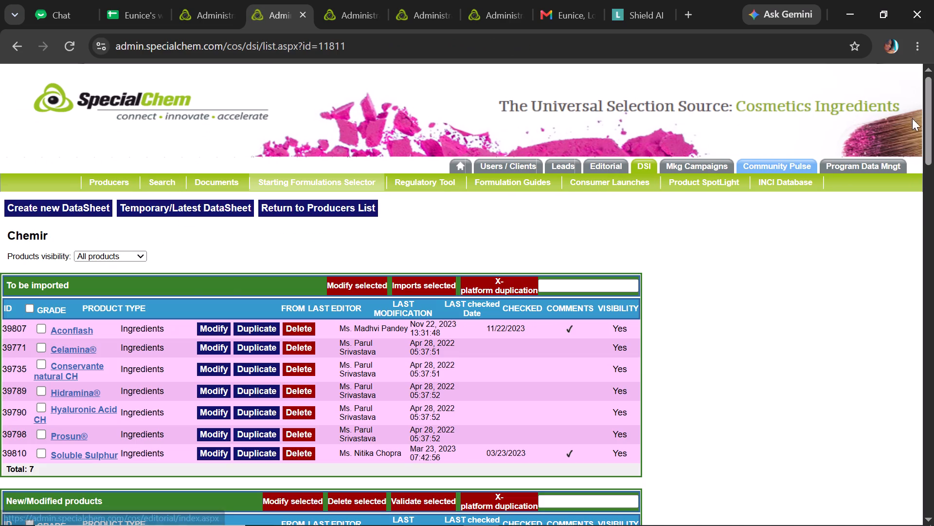
Open Suavizante E-25 from Chemir's imported products for modification, set its product status to Availability Not Confirmed, and save the changes.
drag(933, 122, 928, 379)
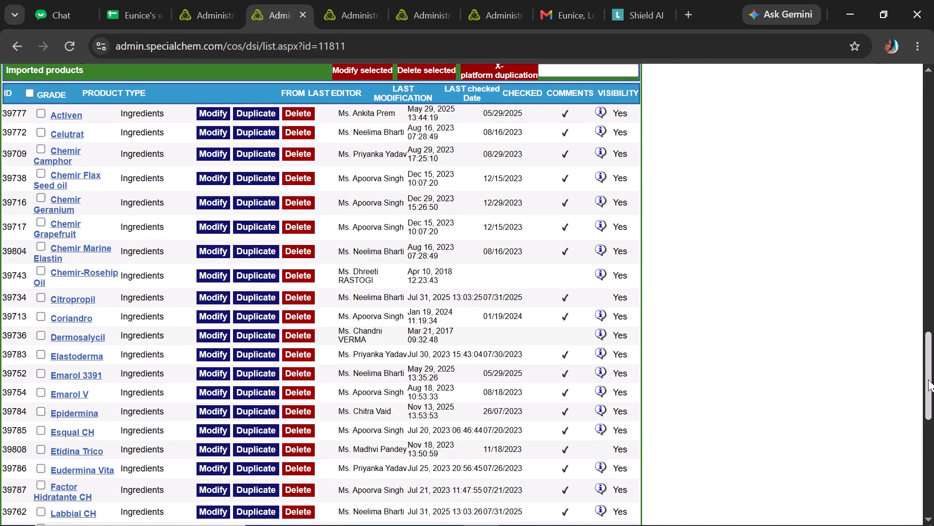
drag(928, 379, 931, 464)
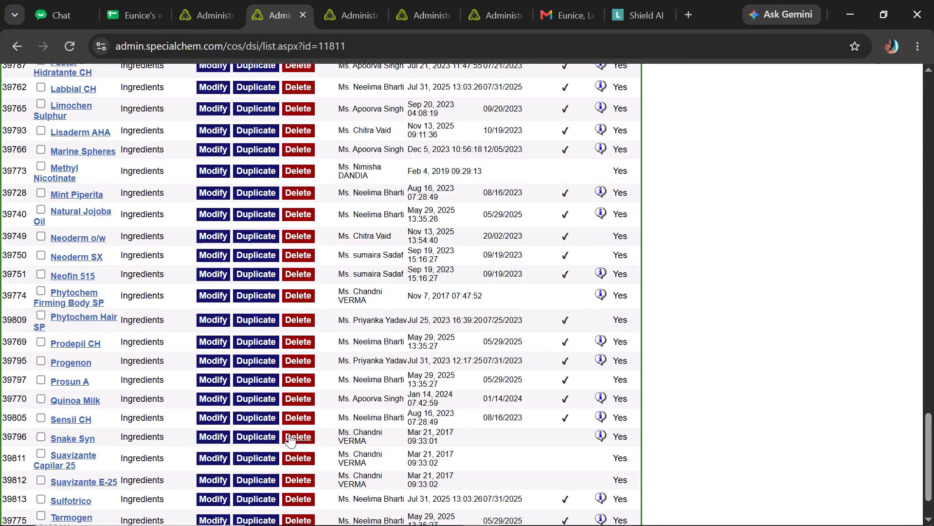
click(214, 476)
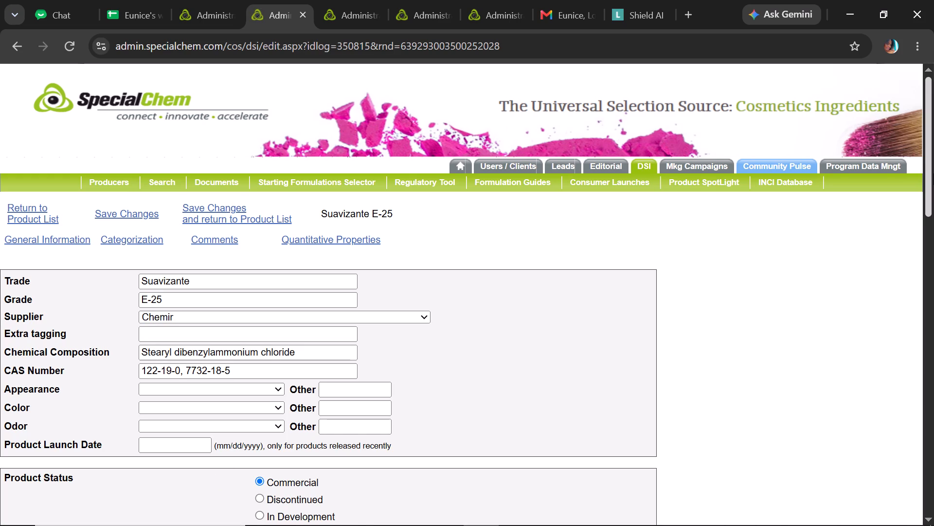
click(933, 173)
click(263, 524)
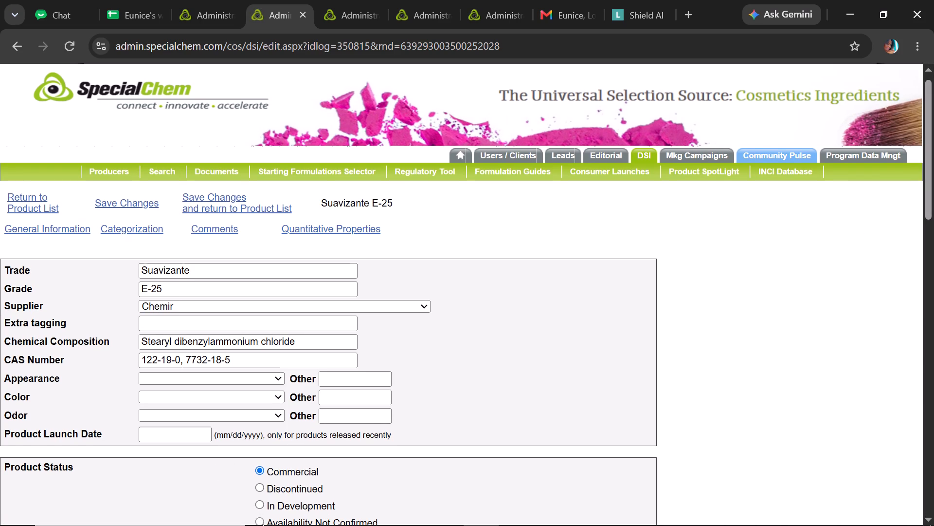
click(139, 199)
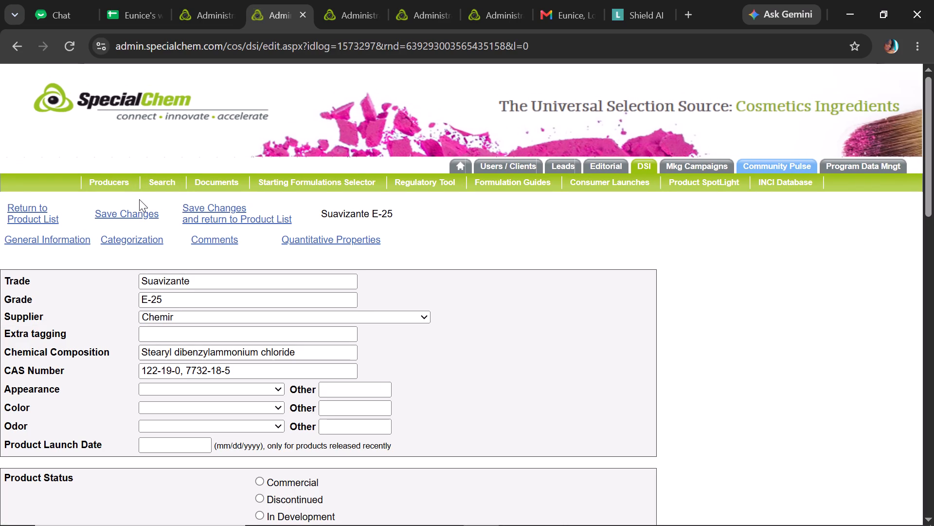
Replace "Suavizante E-25 by Chemir" in Suavizante E-25's displayed comments with "{product} by {supplier}" copied from the spreadsheet's Guide sheet.
click(211, 241)
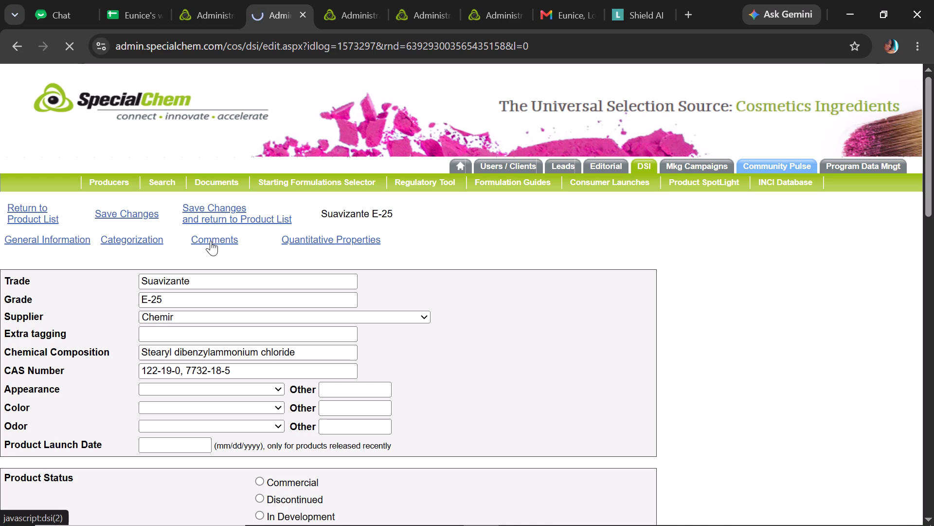
click(207, 17)
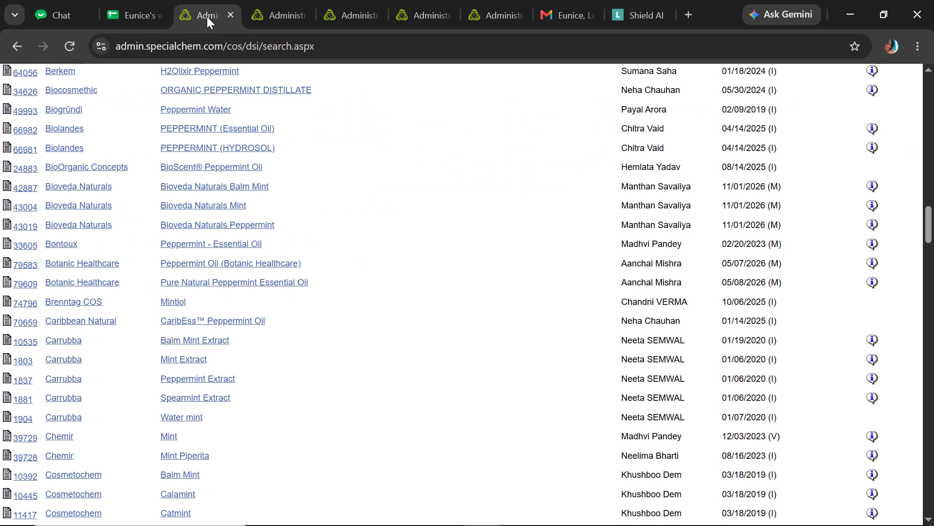
click(133, 19)
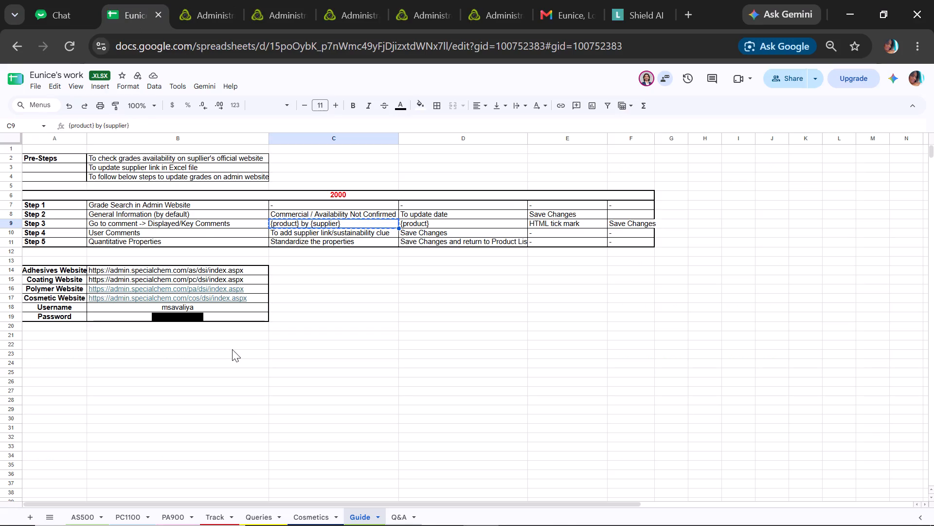
key(ctrl+c)
click(293, 0)
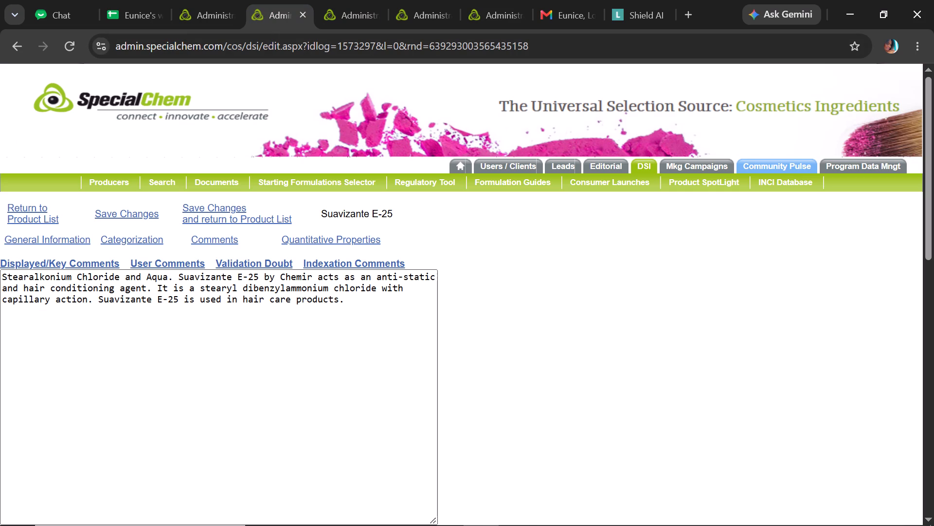
double_click(178, 281)
click(178, 281)
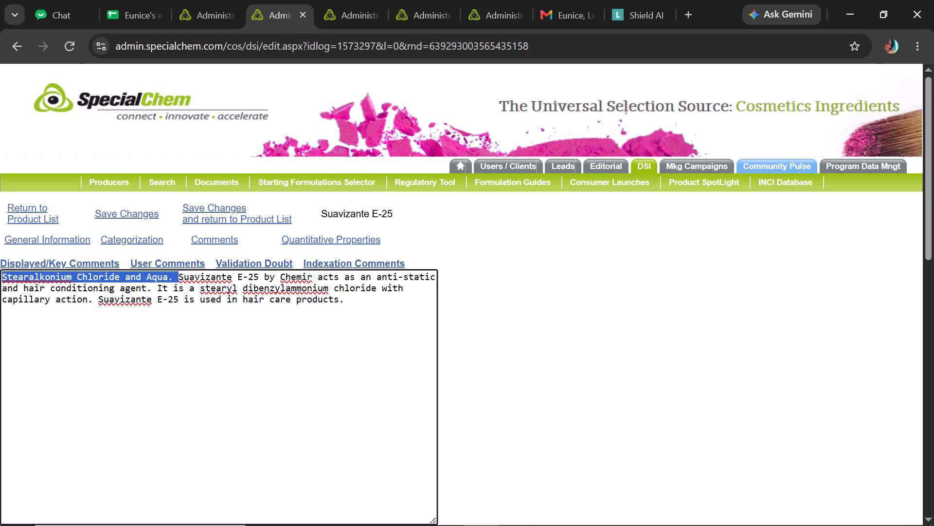
drag(178, 281, 314, 277)
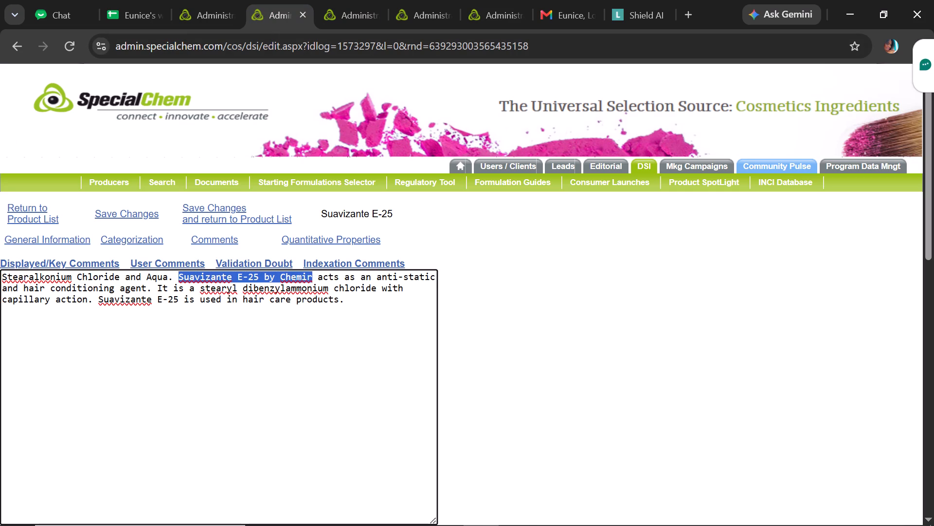
key(ctrl+v)
Replace the remaining "Suavizante E-25" in the displayed comments with "{product}" and accept Grammarly's spelling correction "hair-conditioning".
drag(226, 273, 179, 274)
key(ctrl+c)
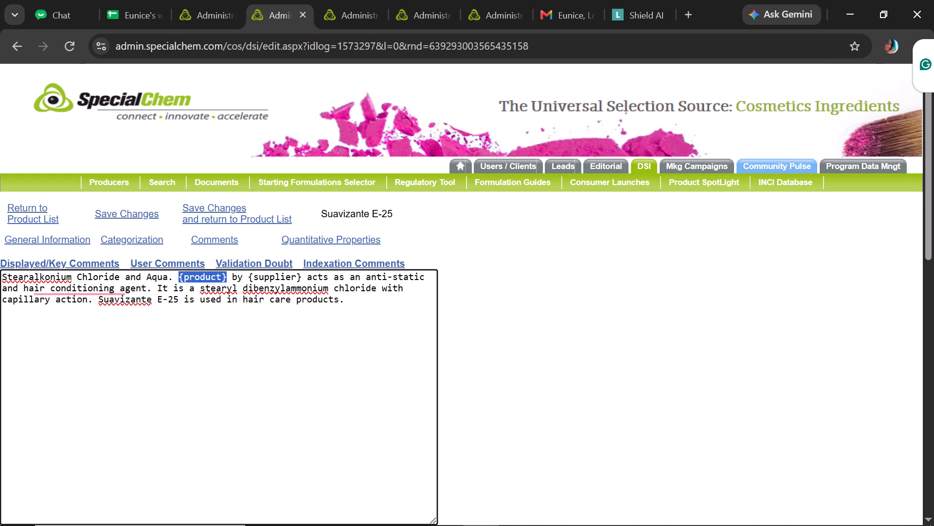
drag(103, 301, 100, 291)
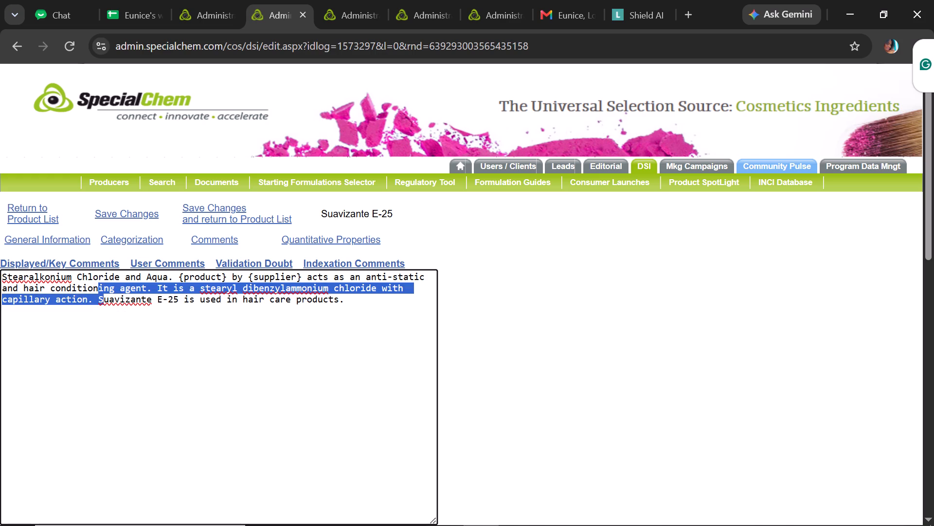
drag(163, 348, 105, 330)
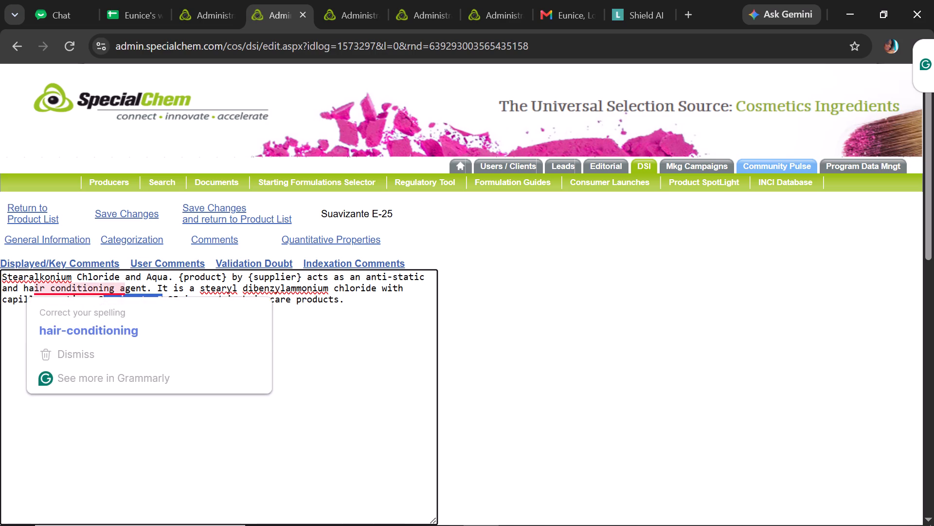
click(83, 314)
text(hair-conditioning)
drag(100, 296, 180, 295)
key(ctrl+v)
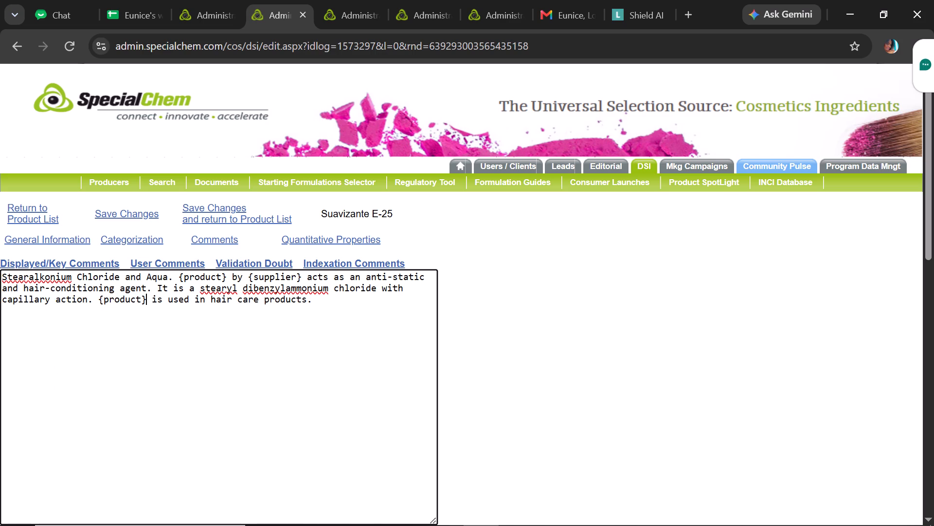
Enable HTML display for Suavizante E-25's displayed comments and save the changes.
drag(933, 167, 929, 210)
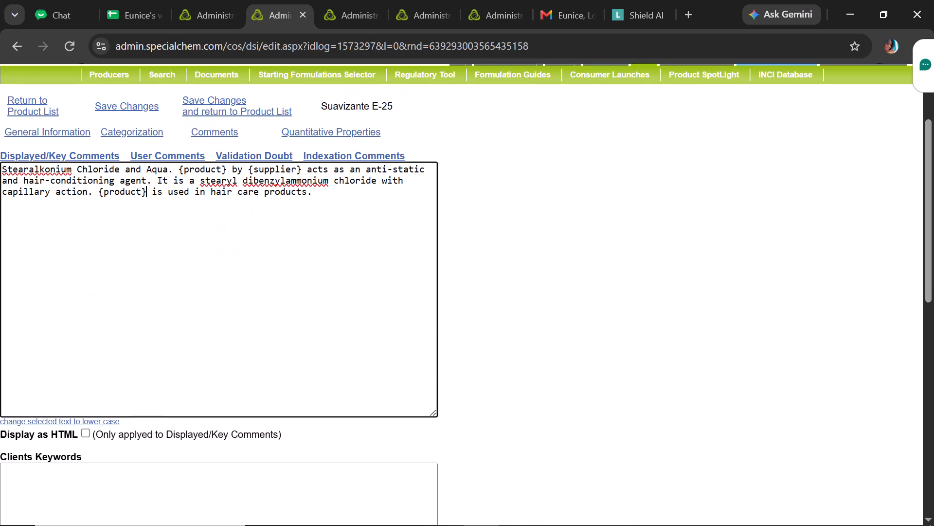
click(86, 432)
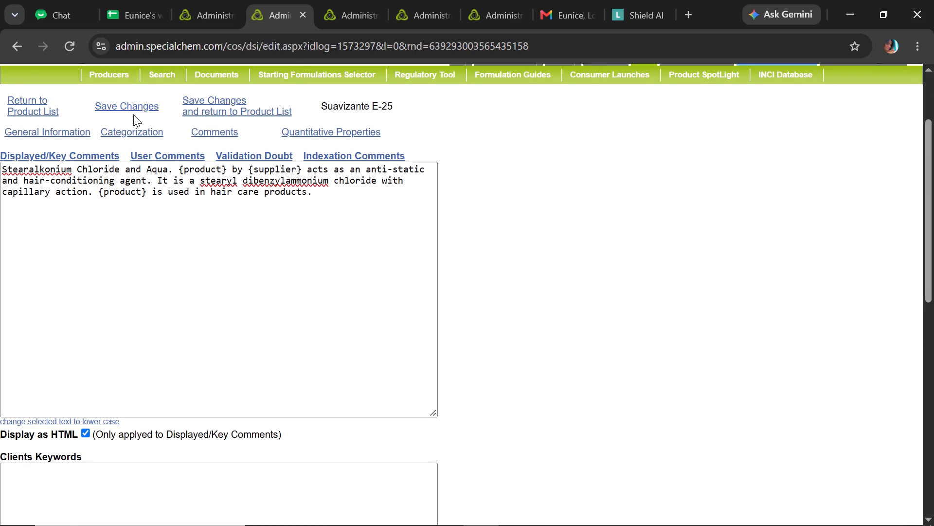
click(138, 110)
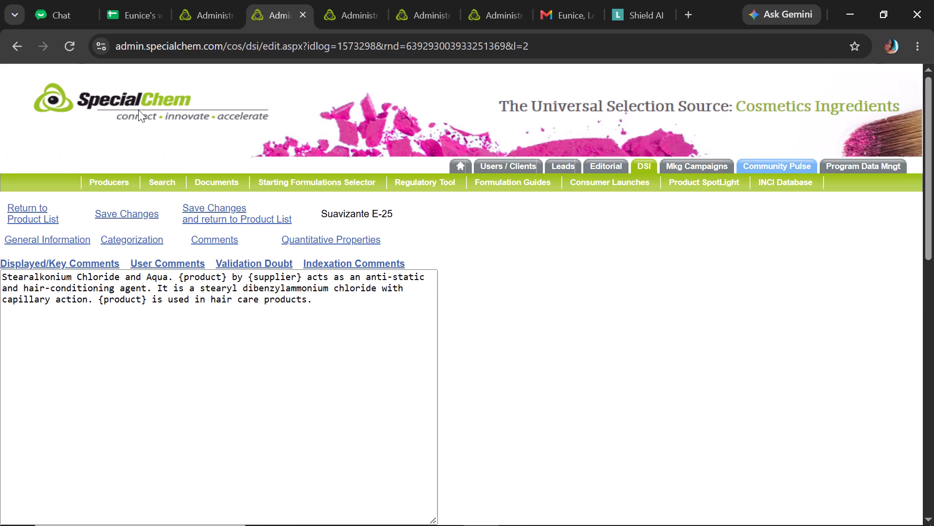
Open Suavizante E-25's quantitative properties and save with return to the product list.
click(326, 240)
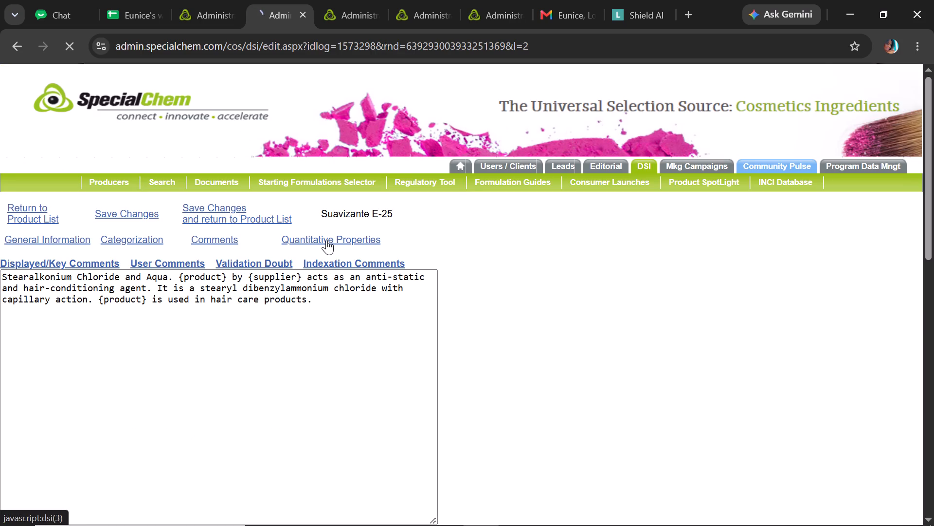
click(218, 216)
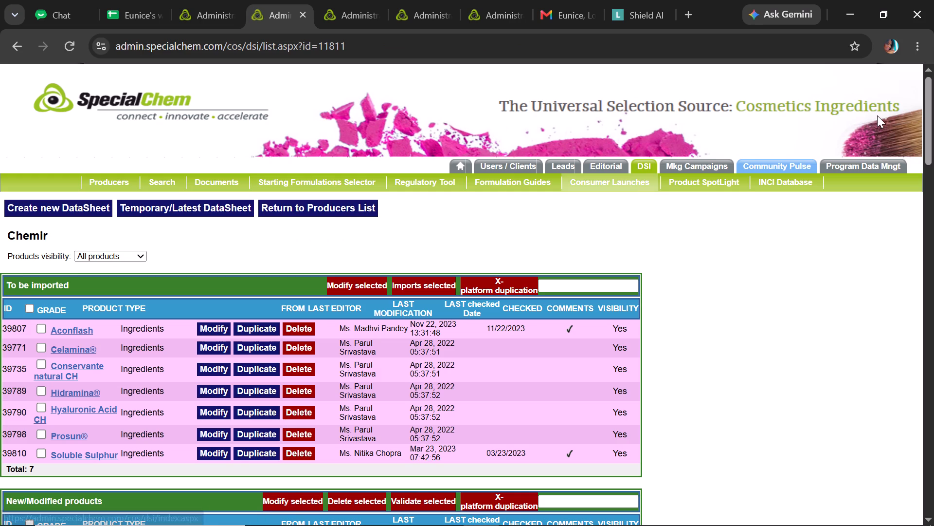
Open Suavizante Capilar 25 for modification, set its status to Availability Not Confirmed with checked date 11/03/2026, and save the changes.
drag(925, 105, 933, 265)
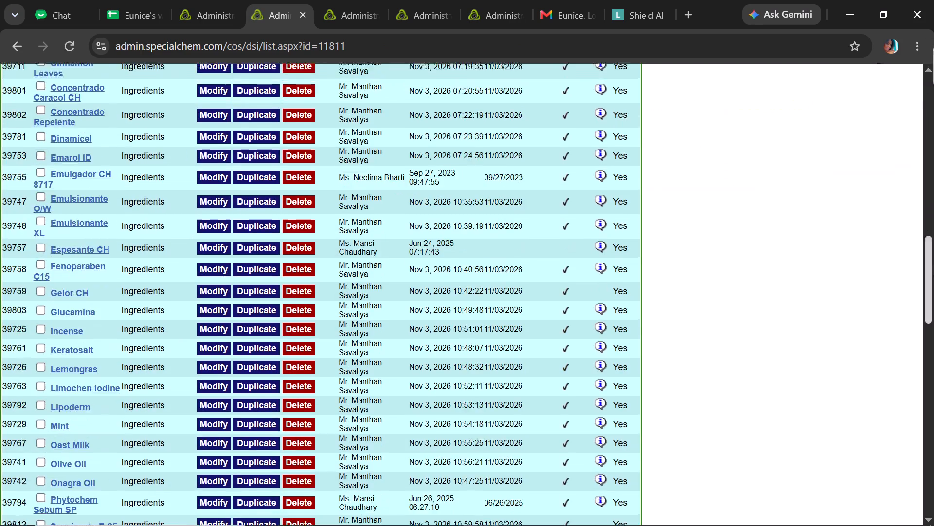
drag(933, 265, 929, 360)
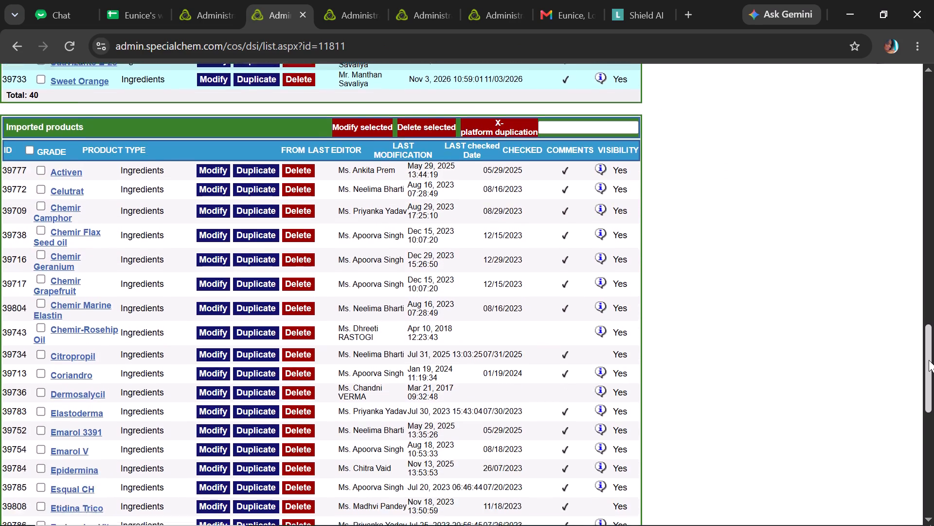
drag(929, 360, 923, 426)
click(923, 426)
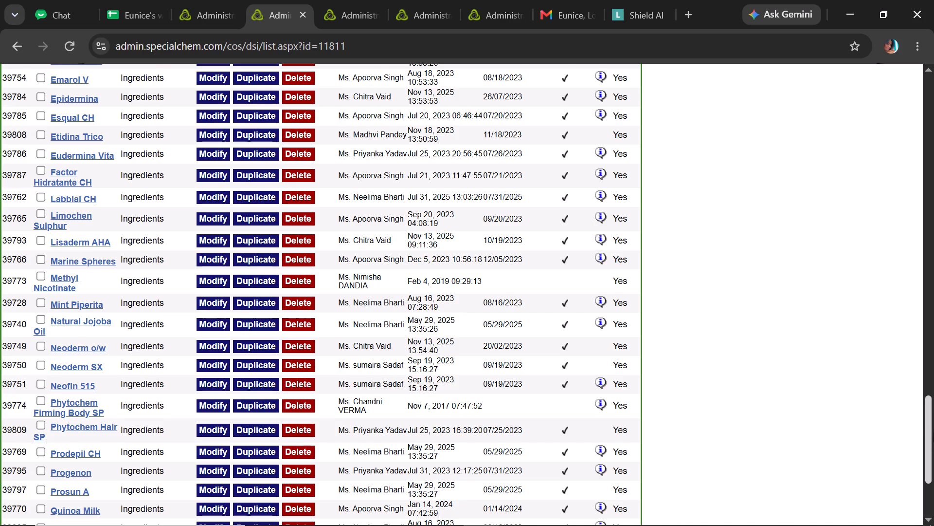
drag(933, 427, 932, 509)
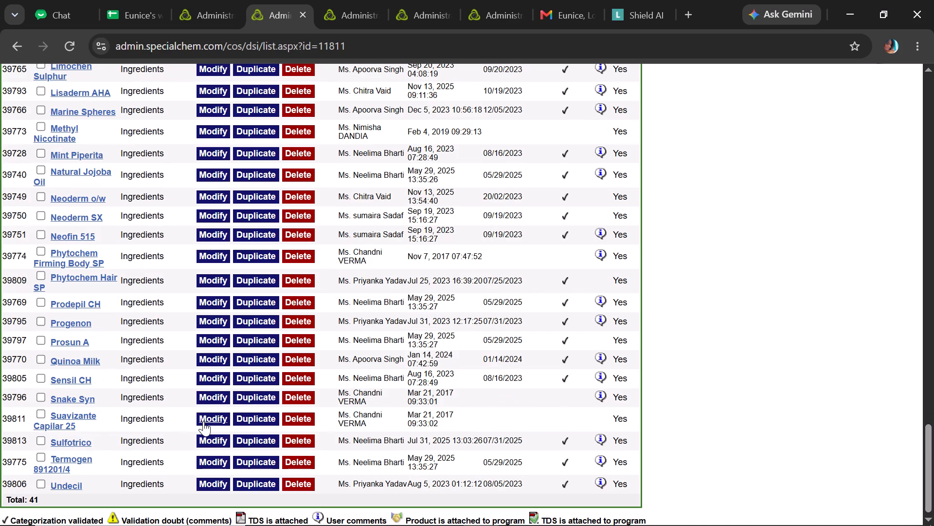
click(205, 419)
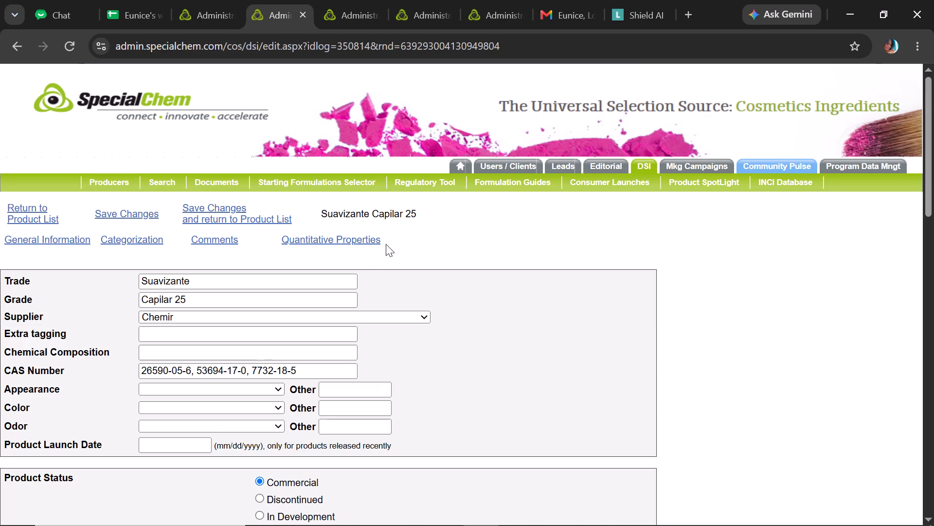
drag(933, 136, 933, 153)
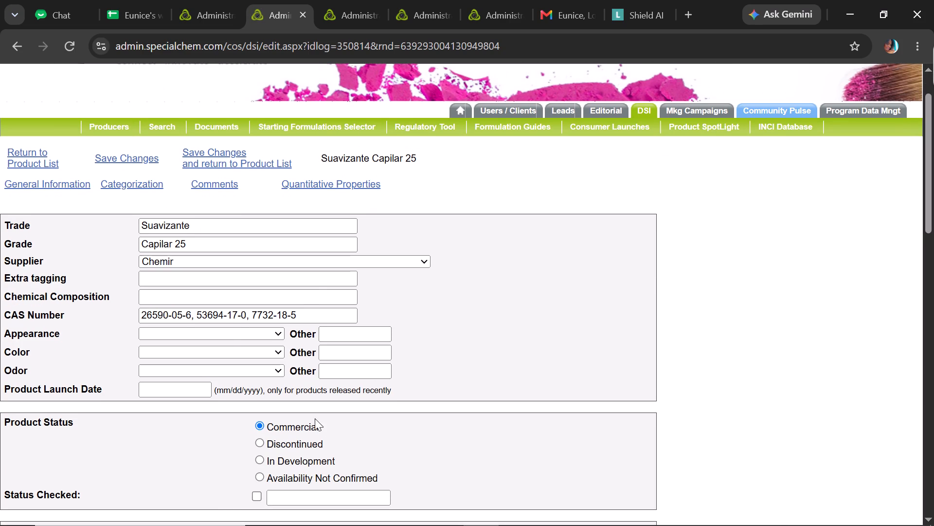
click(259, 479)
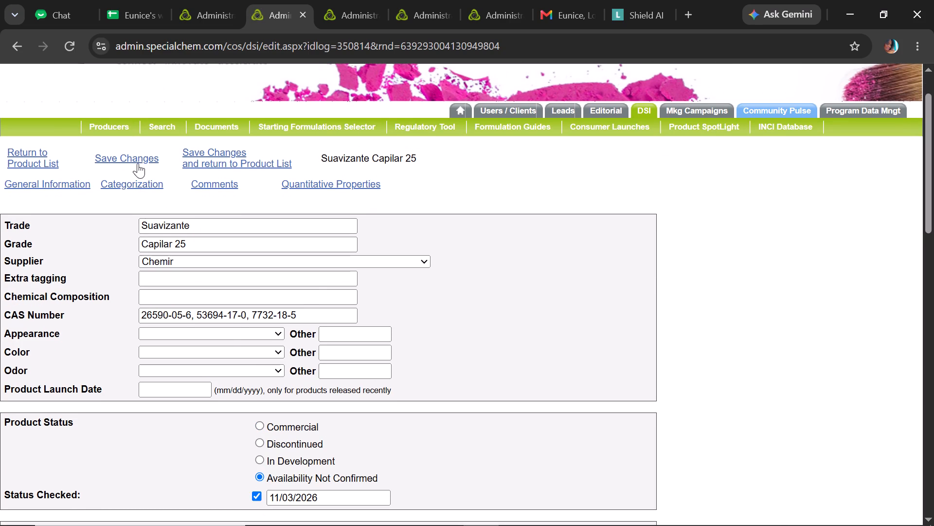
click(138, 163)
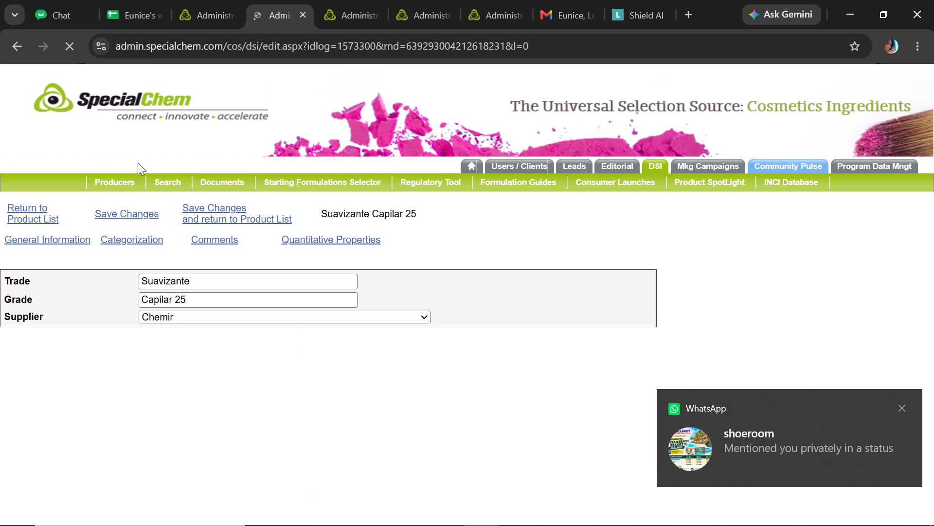
In Suavizante Capilar 25's displayed comments, replace "Suavizante Capilar 25 by Chemir" with "{product} by {supplier}" copied from the Guide sheet.
click(197, 239)
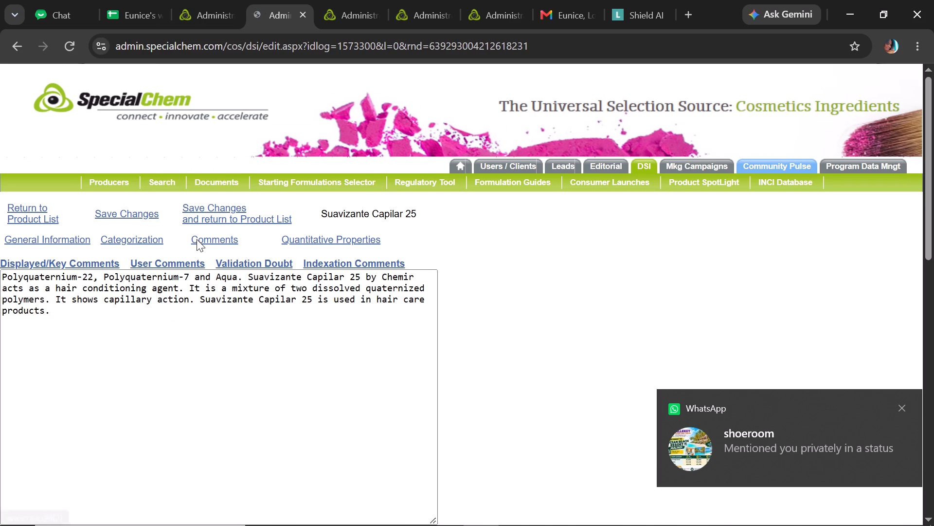
click(197, 14)
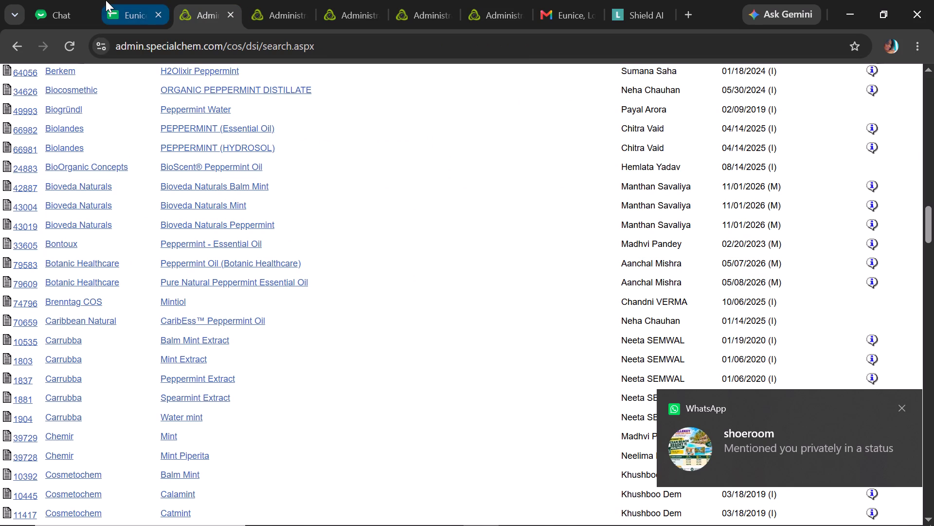
click(109, 1)
key(ctrl+c)
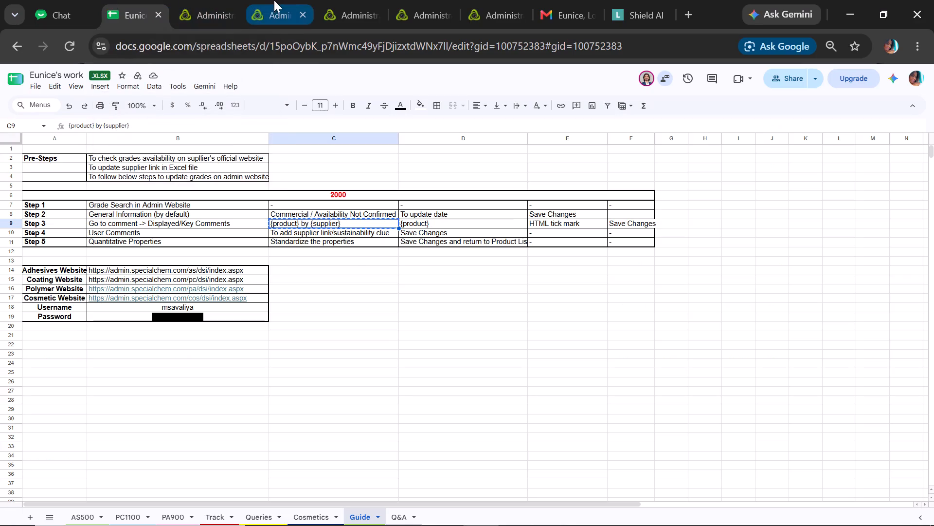
click(274, 0)
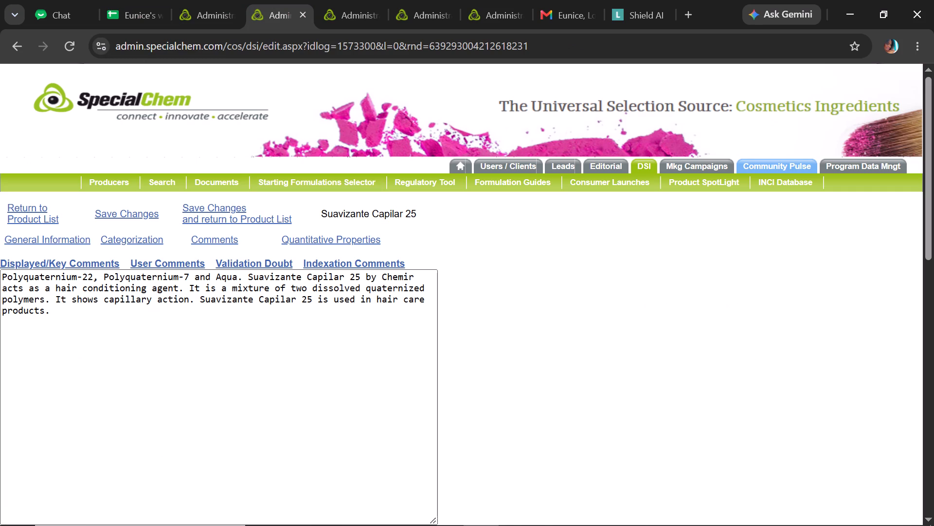
double_click(247, 276)
click(247, 276)
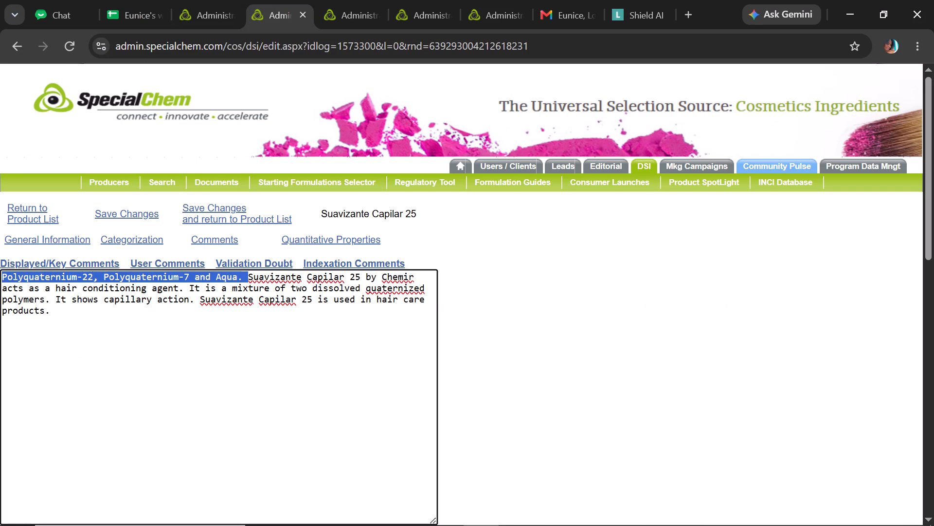
drag(247, 276, 413, 272)
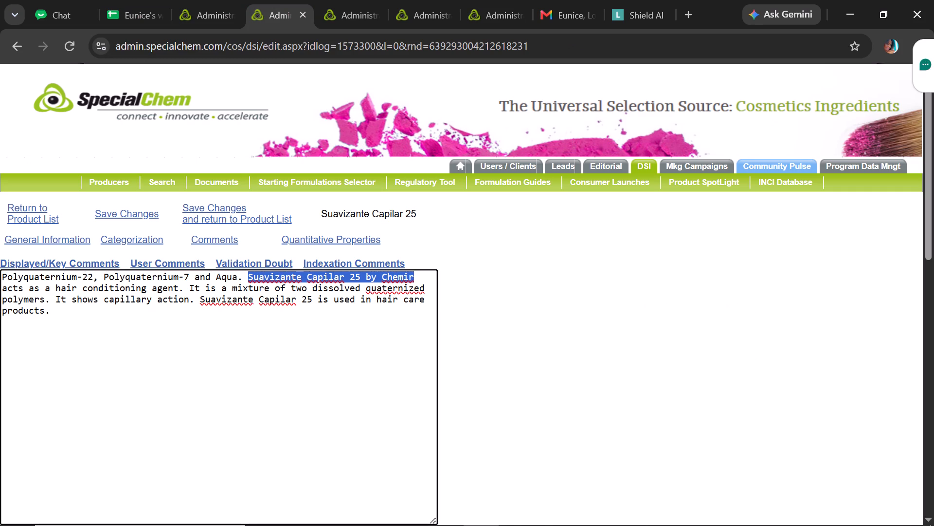
key(ctrl+v)
Replace the remaining "Suavizante Capilar 25" in the displayed comments with "{product}" copied from the first sentence.
drag(296, 276, 249, 276)
key(ctrl+c)
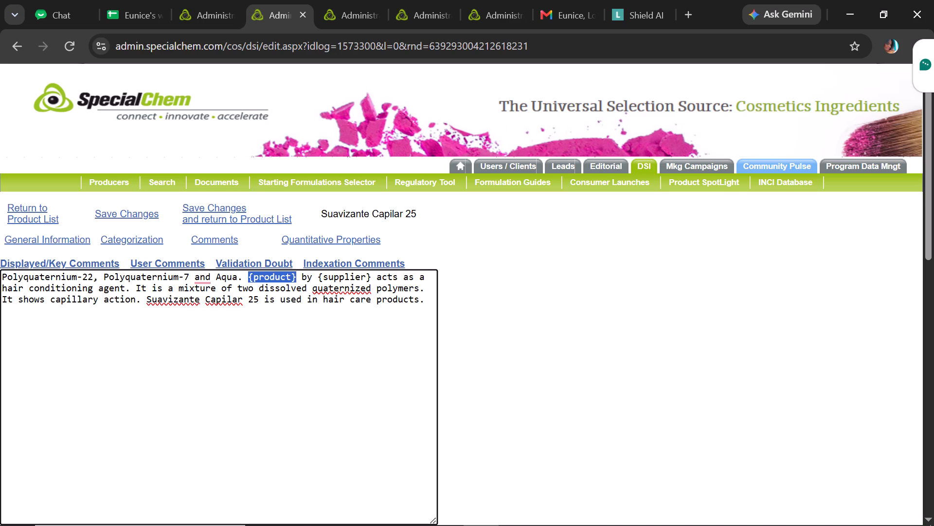
drag(145, 300, 261, 296)
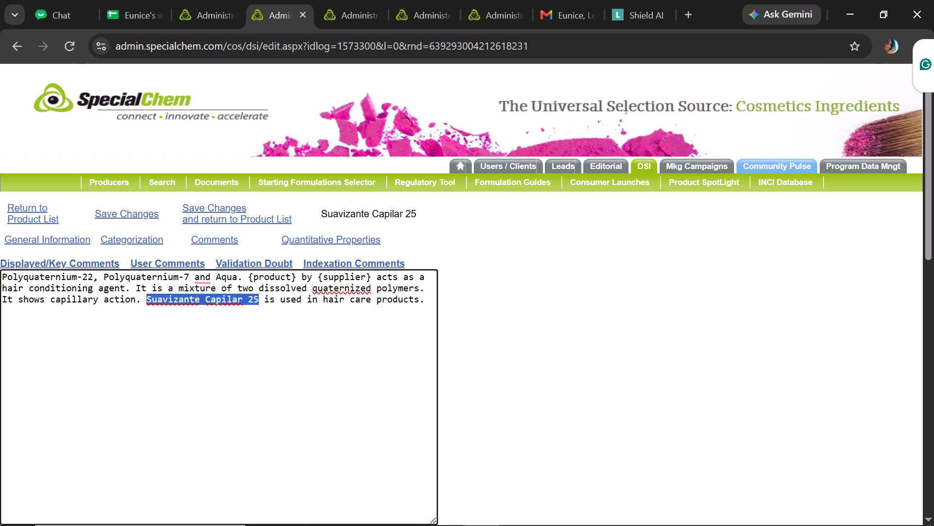
key(ctrl+v)
Enable HTML display for Suavizante Capilar 25's displayed comments and save the changes.
drag(933, 235, 931, 252)
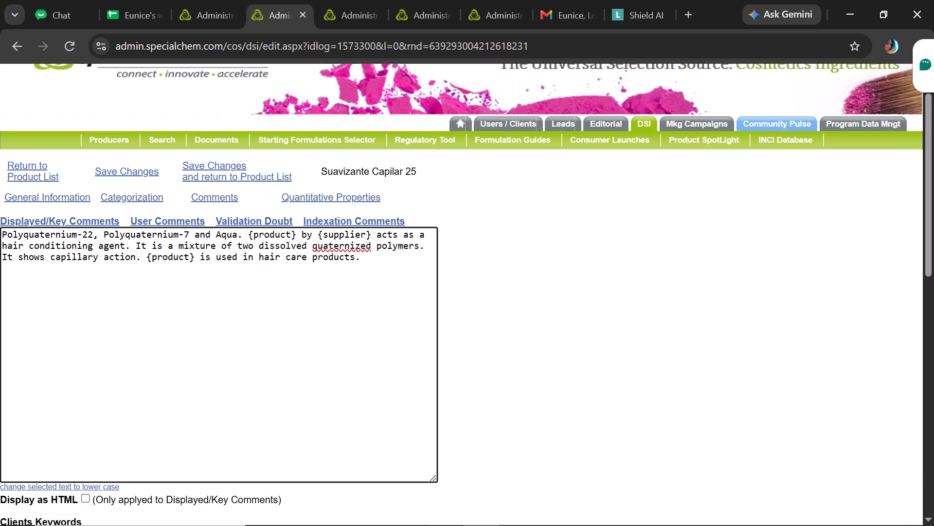
click(87, 501)
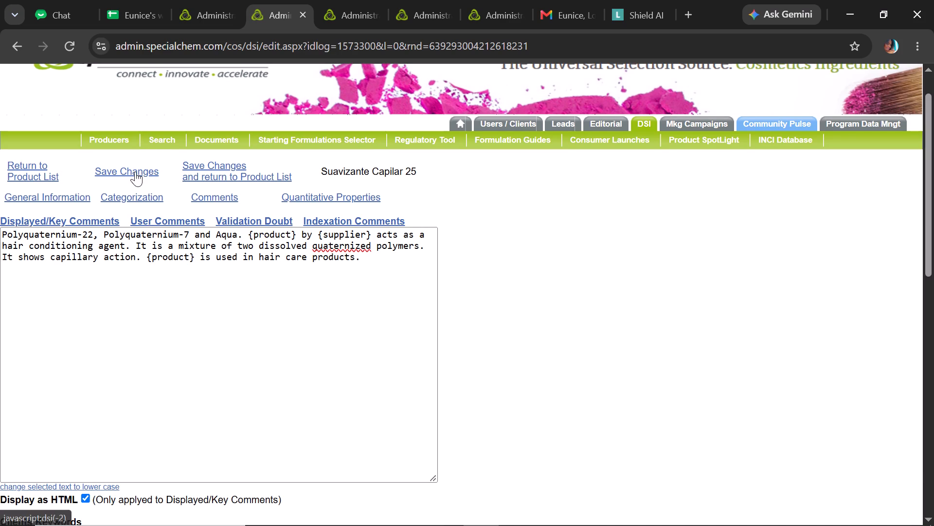
click(135, 171)
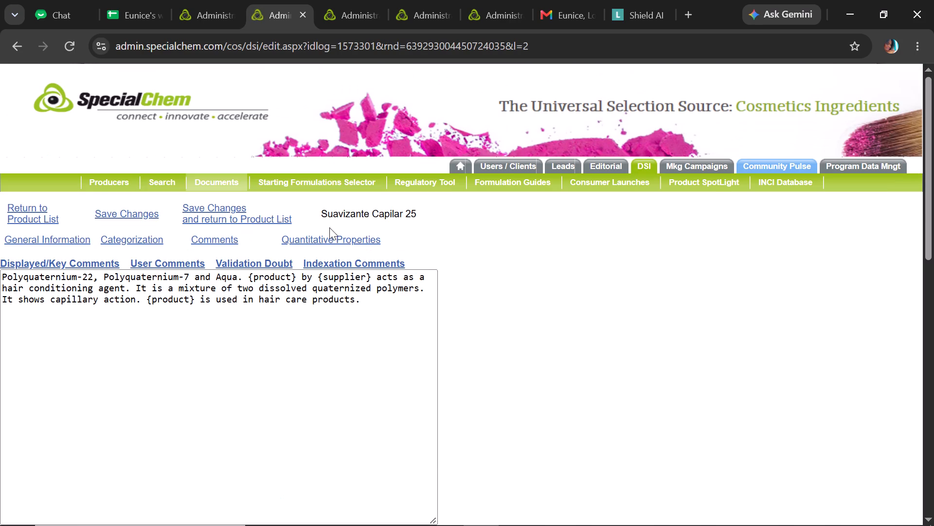
Open Suavizante Capilar 25's quantitative properties and save with return to the product list.
click(356, 246)
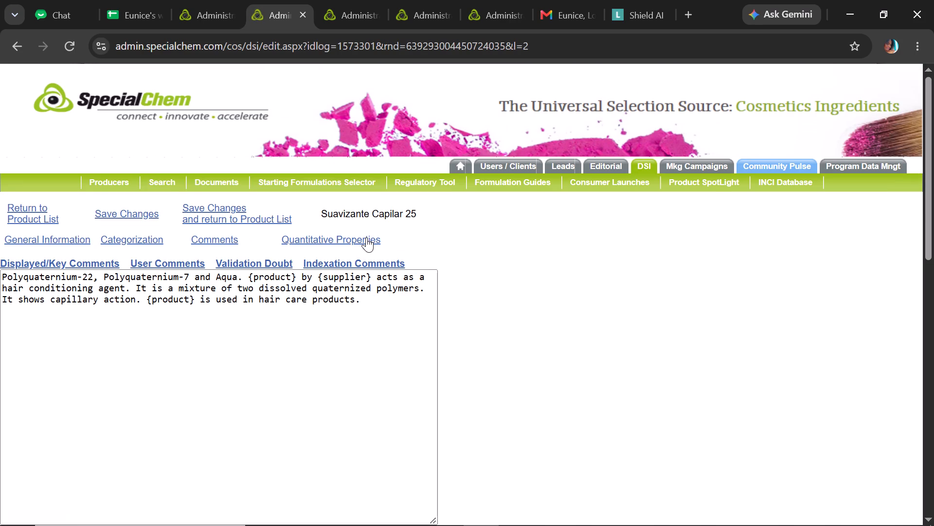
click(366, 237)
click(209, 207)
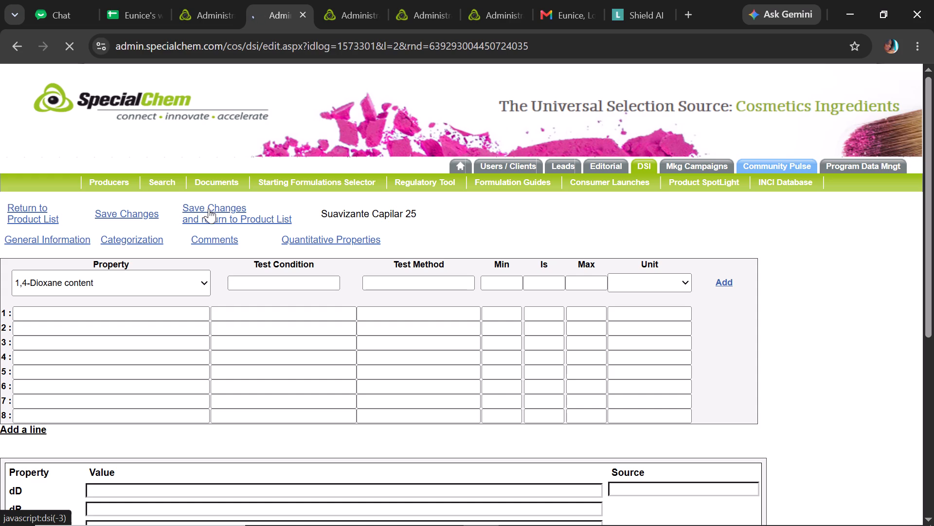
click(192, 19)
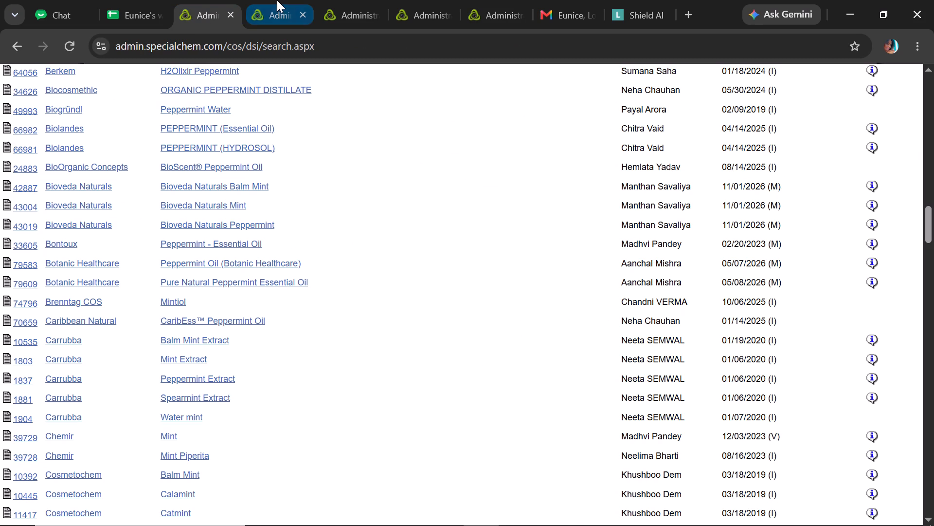
click(277, 0)
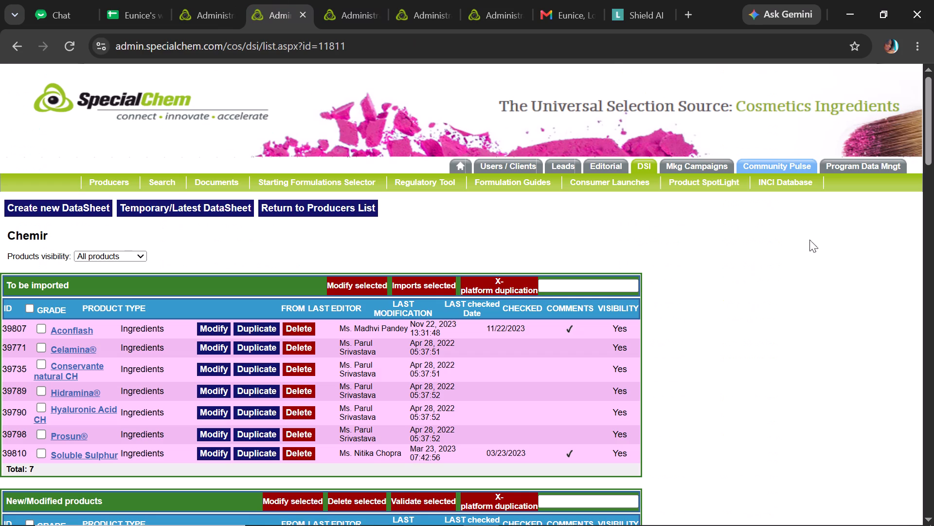
Open Soluble Sulphur for modification, mark its status as checked with date 11/03/2026, and save the changes.
click(216, 452)
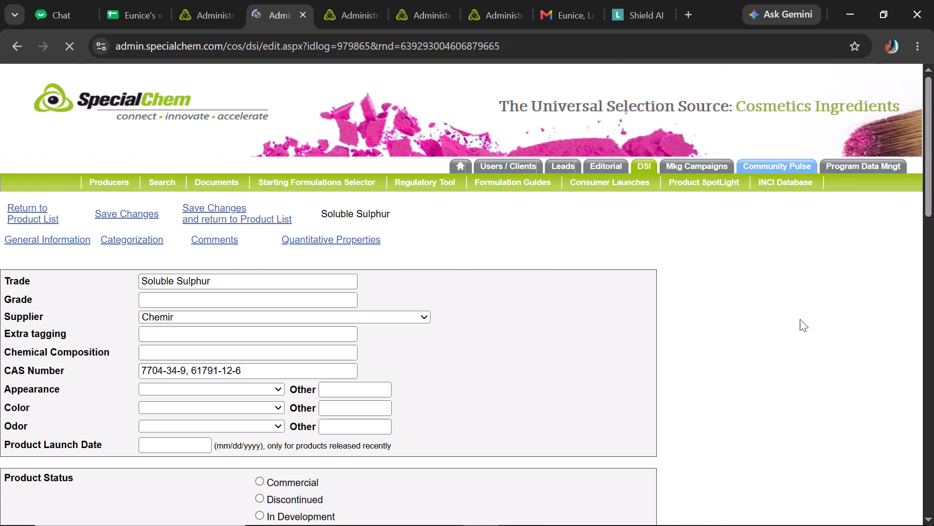
drag(933, 178, 933, 202)
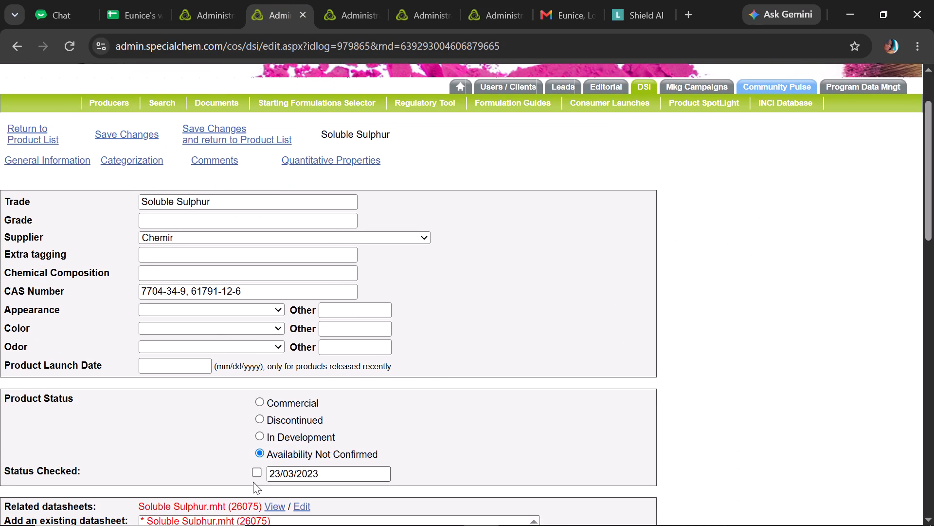
click(255, 472)
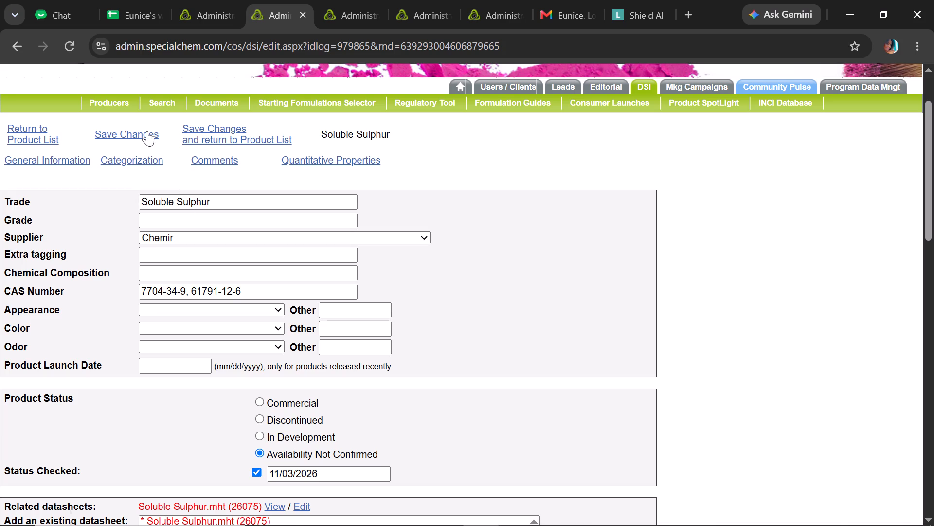
click(147, 131)
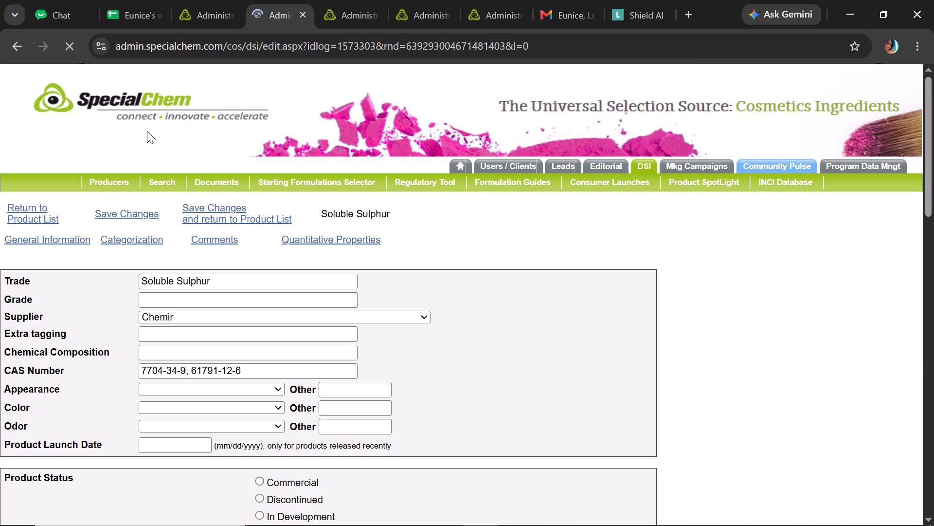
Open Soluble Sulphur's comments, copy "{product} by {supplier}" from the Guide sheet, and check the displayed comments' wording and HTML setting.
click(207, 239)
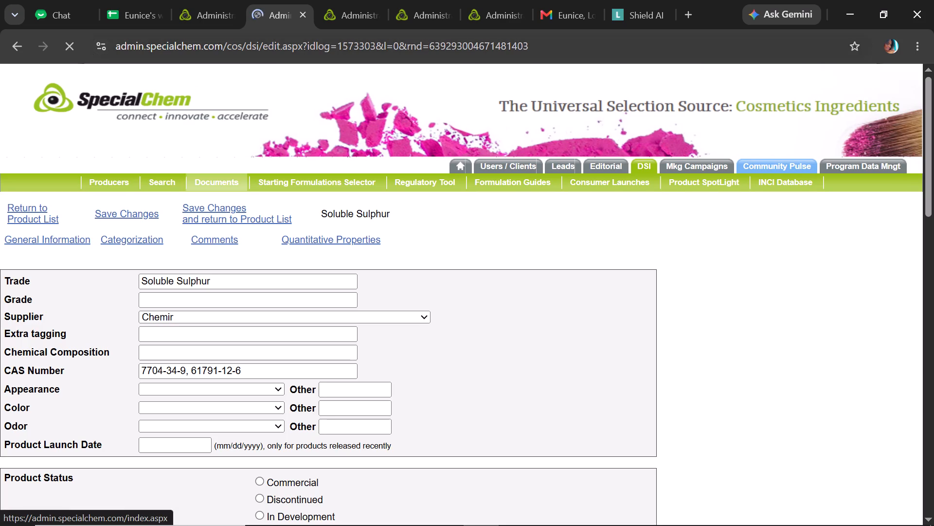
click(137, 16)
key(ctrl+c)
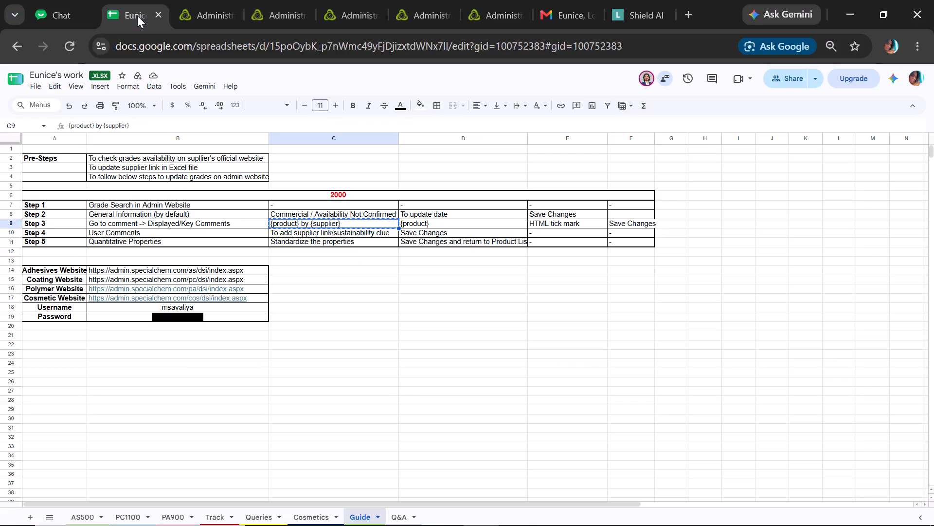
click(265, 4)
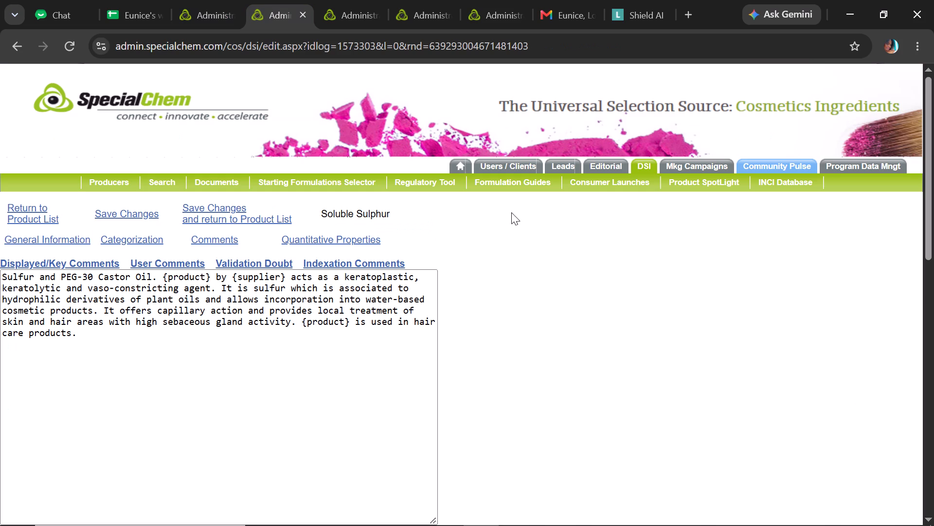
drag(933, 165, 933, 202)
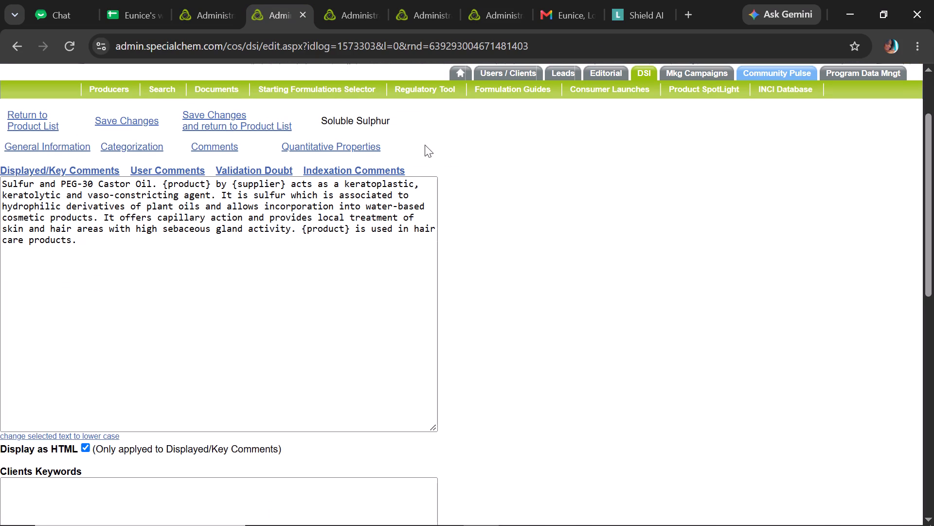
Open Soluble Sulphur's quantitative properties and save with return to the product list.
click(339, 150)
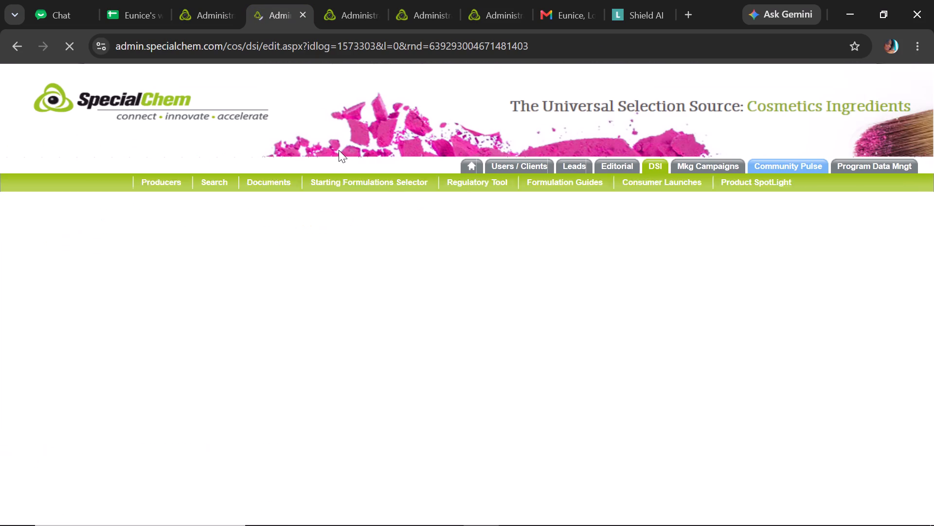
click(201, 211)
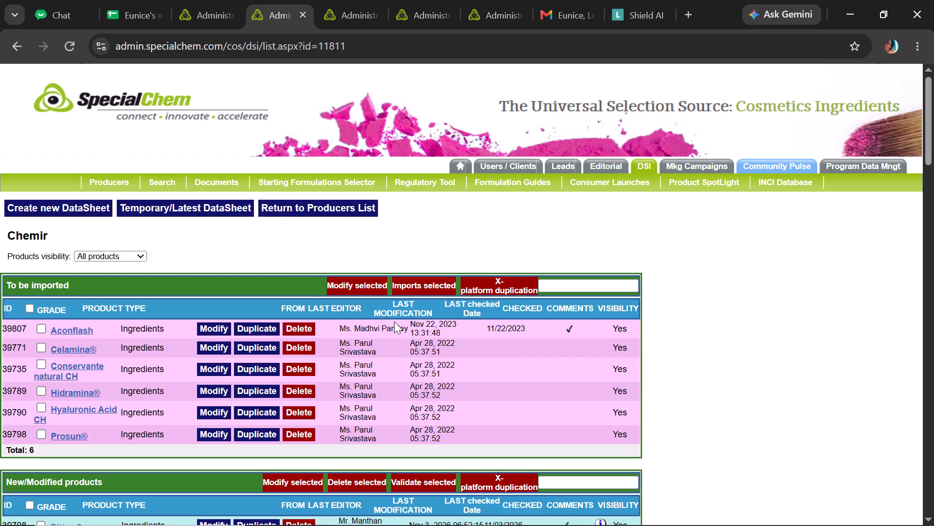
Open Prosun® for modification, set its status to Availability Not Confirmed with checked date 11/03/2026, and save the changes.
click(202, 430)
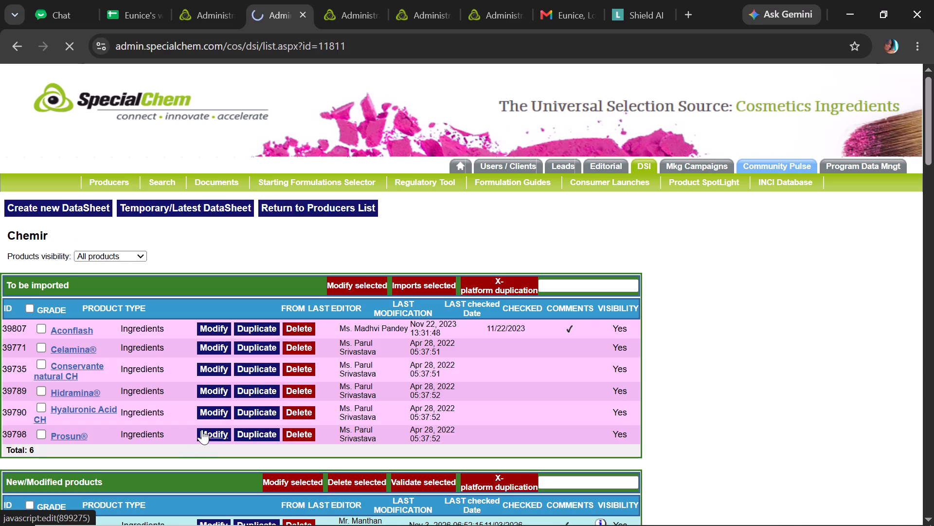
drag(930, 181, 930, 203)
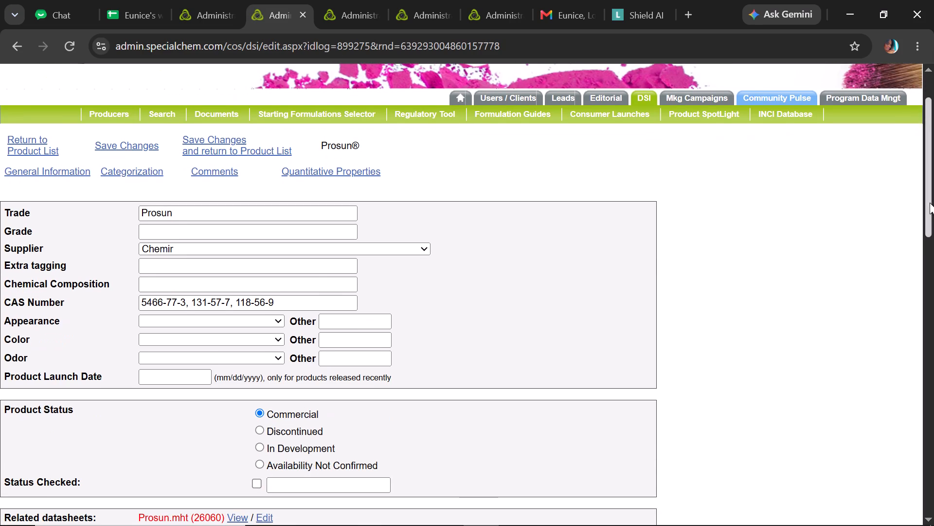
click(259, 461)
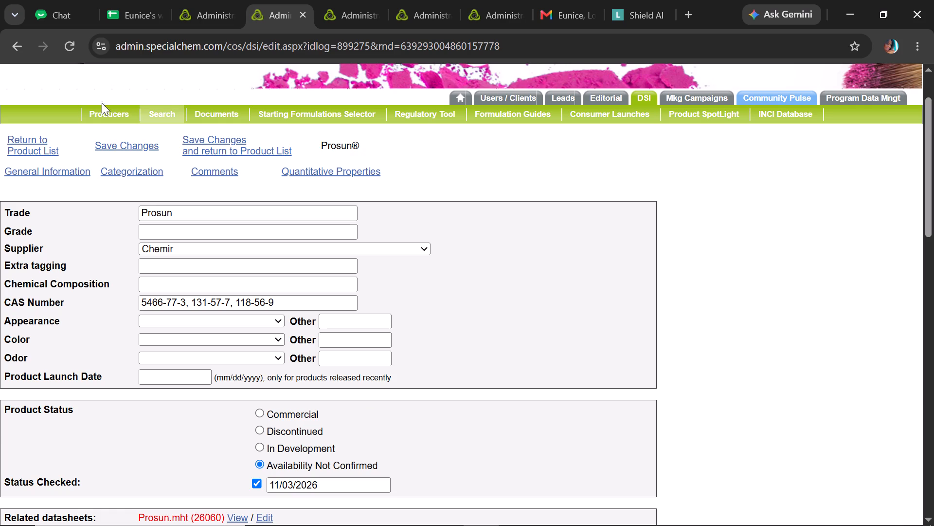
click(127, 144)
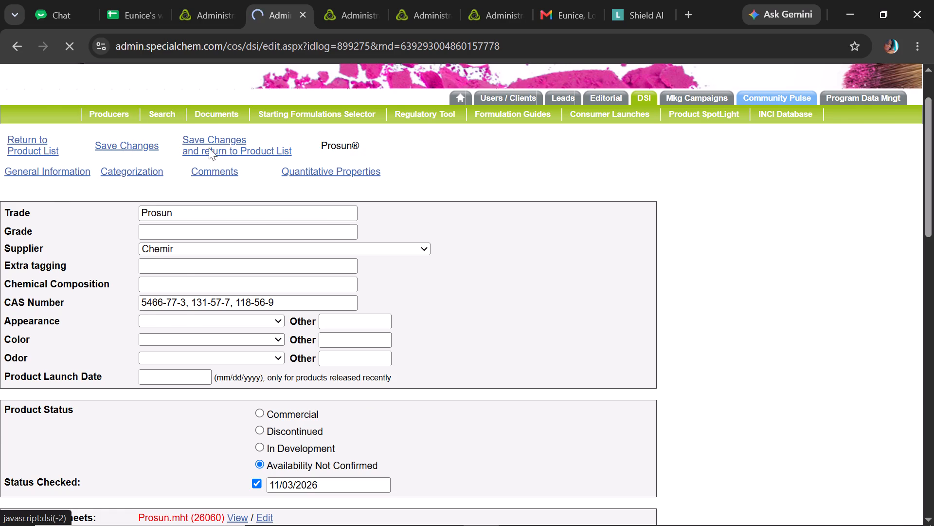
In Prosun®'s displayed comments, replace "Prosun® by Chemir" with the copied "{product} by {supplier}" text.
click(220, 241)
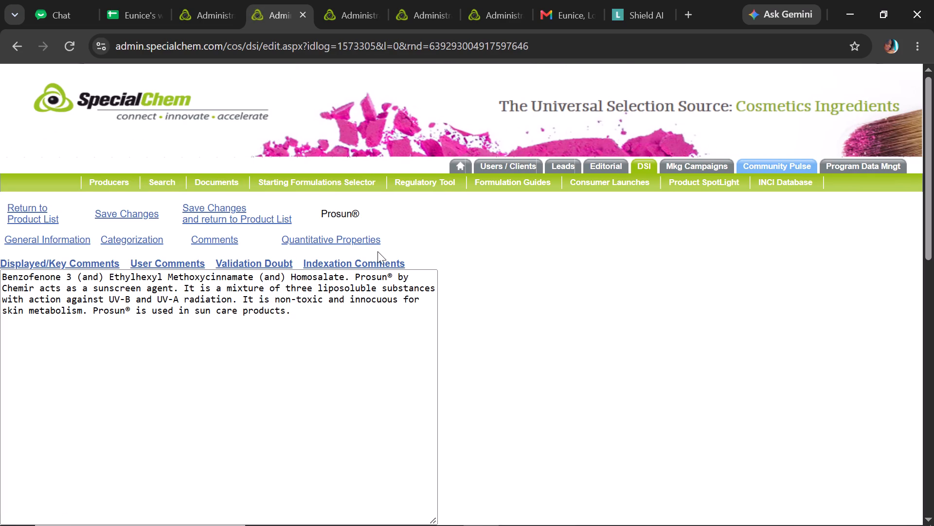
double_click(358, 273)
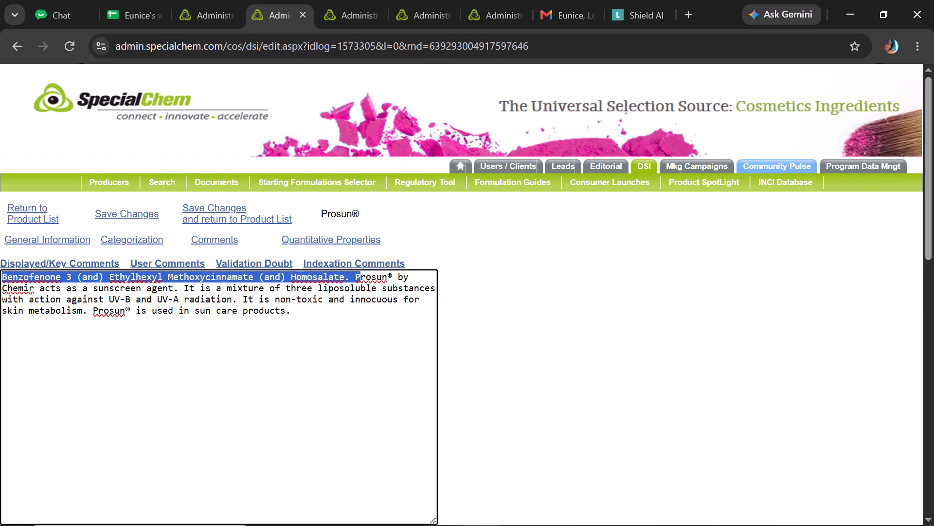
click(359, 278)
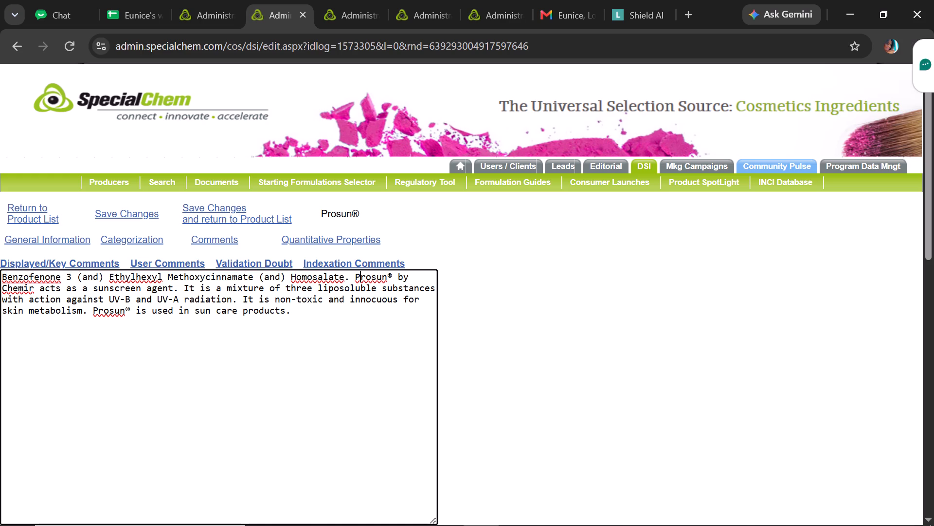
click(351, 278)
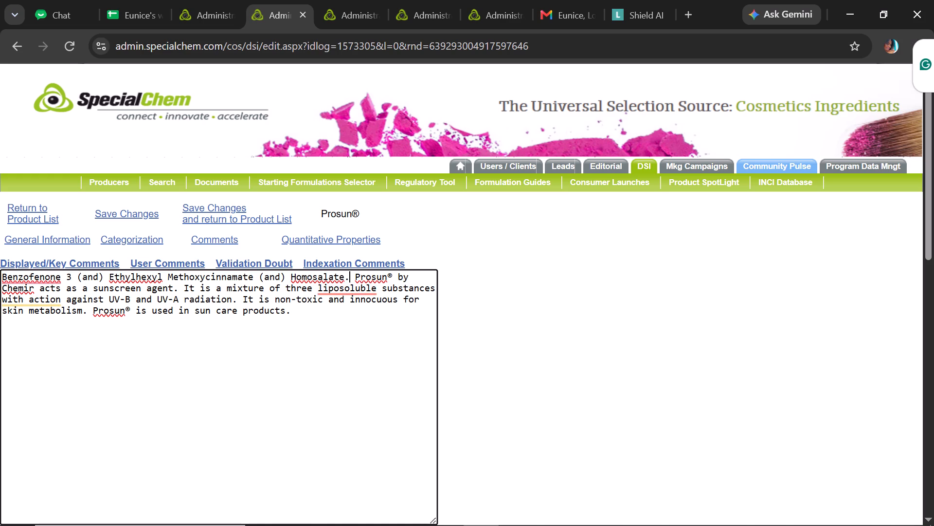
drag(354, 277, 33, 288)
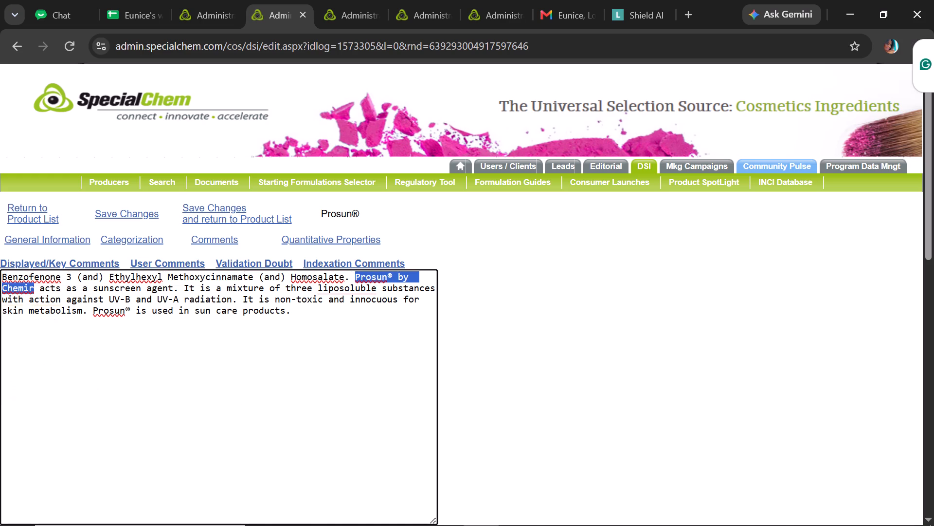
key(ctrl+v)
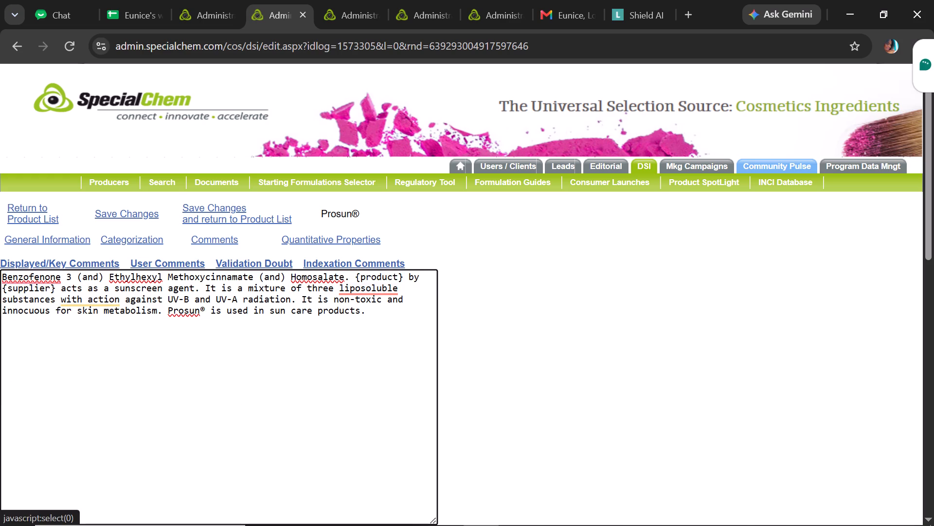
Replace the remaining "Prosun®" in the last sentence of the displayed comments with "{product}", keeping a space before it.
drag(356, 272, 403, 273)
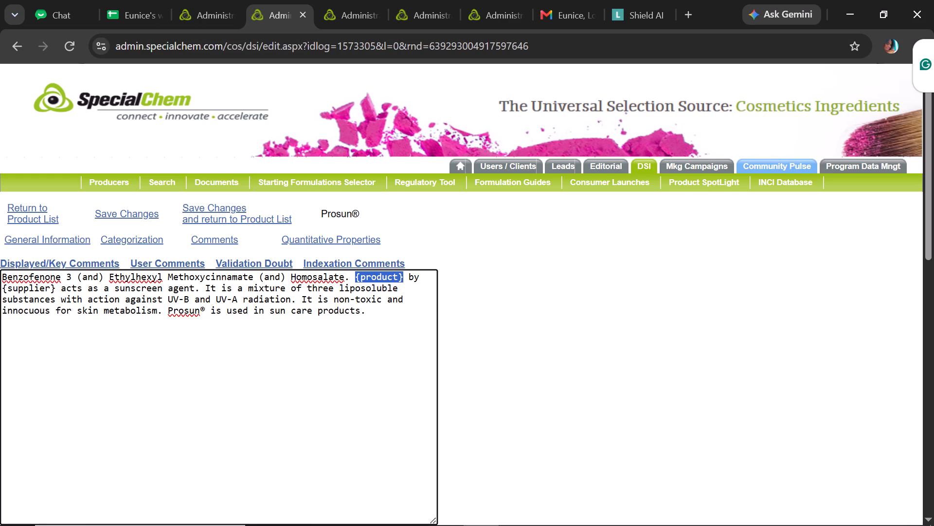
key(ctrl+c)
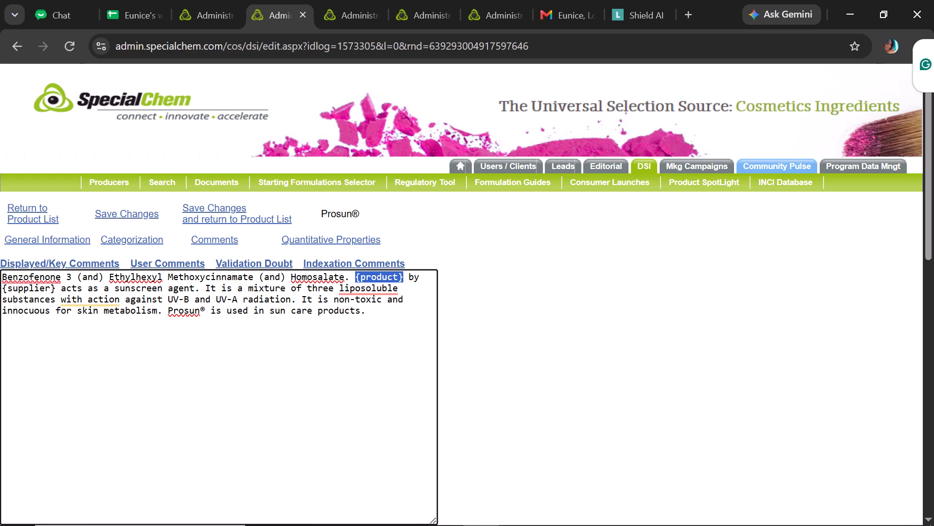
drag(164, 312, 204, 309)
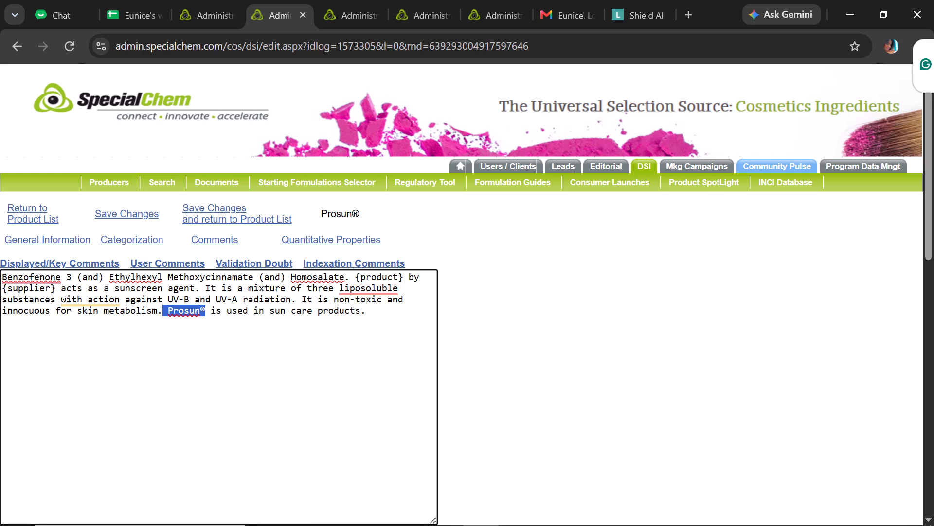
key(ctrl+v)
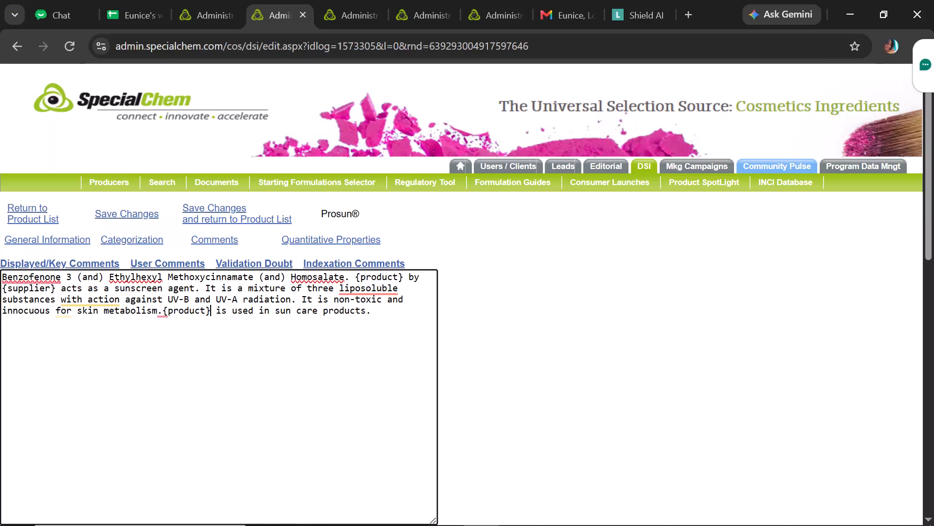
click(162, 313)
key(space)
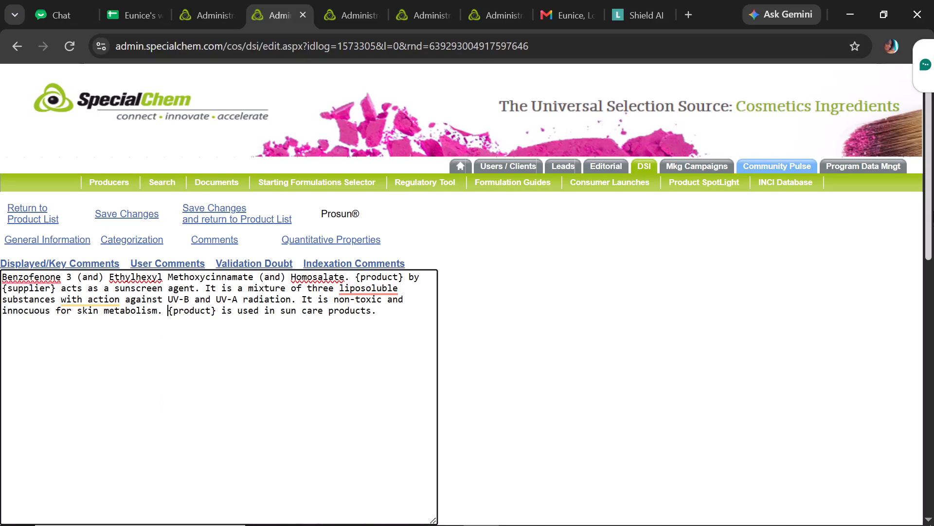
Turn on Display as HTML for Prosun®'s displayed comments and save the changes.
drag(933, 211, 933, 240)
click(82, 470)
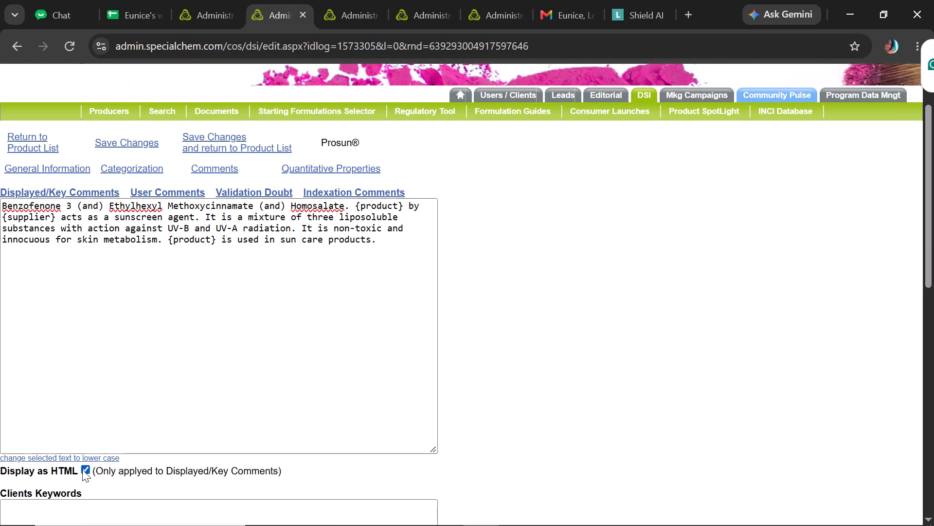
click(139, 146)
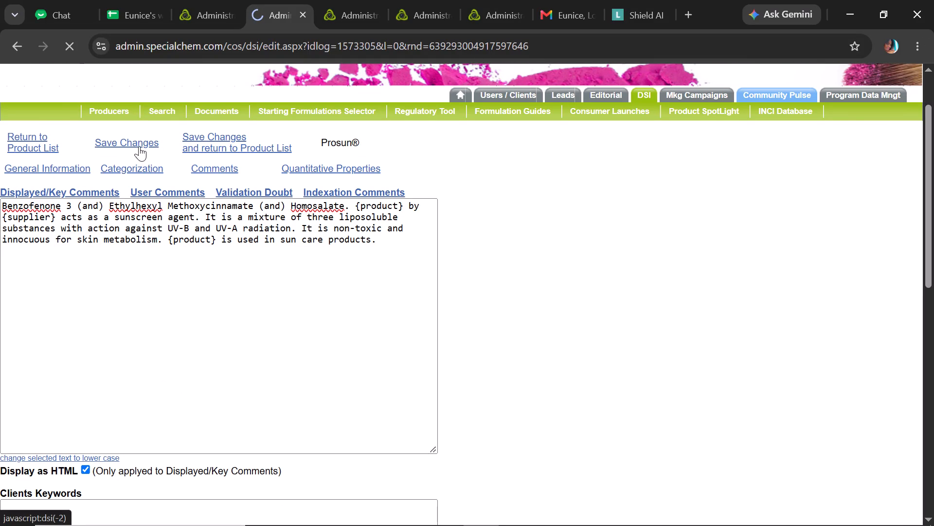
Open Prosun®'s quantitative properties and save with return to the product list.
click(290, 238)
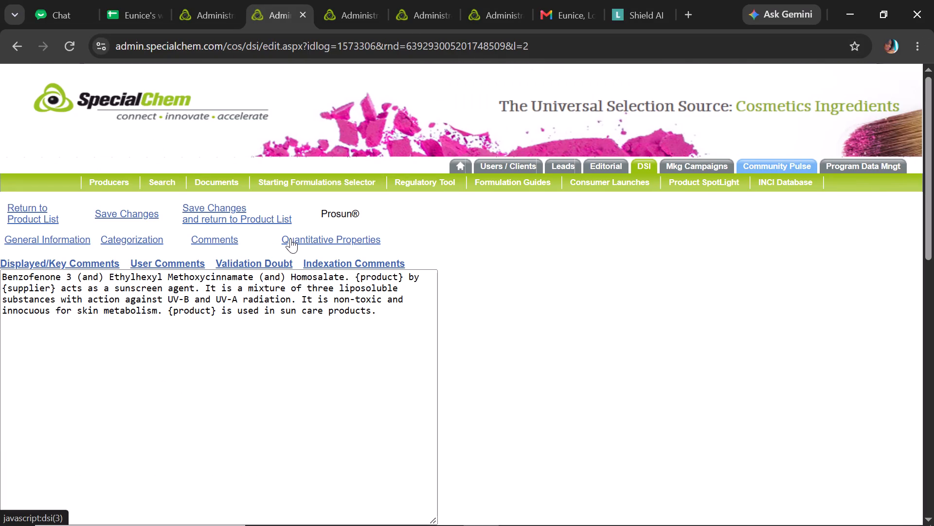
click(225, 215)
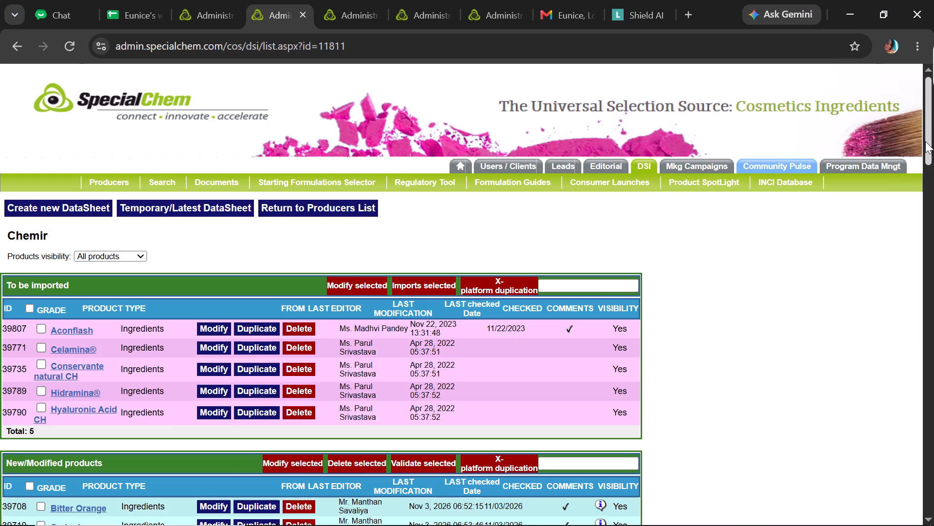
Open Chemir's imported product Snake Syn for modification and copy "{product} by {supplier}" from the spreadsheet's Guide sheet.
drag(925, 141, 891, 365)
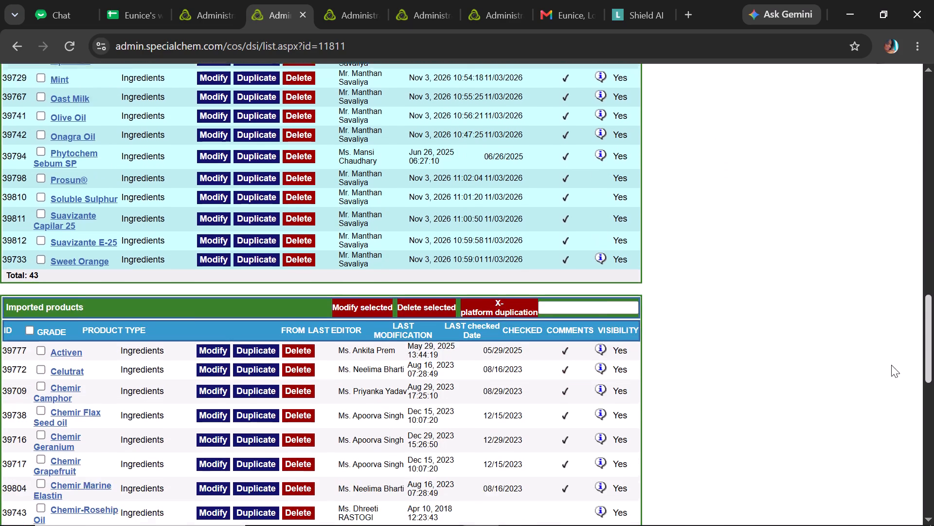
drag(891, 365, 879, 525)
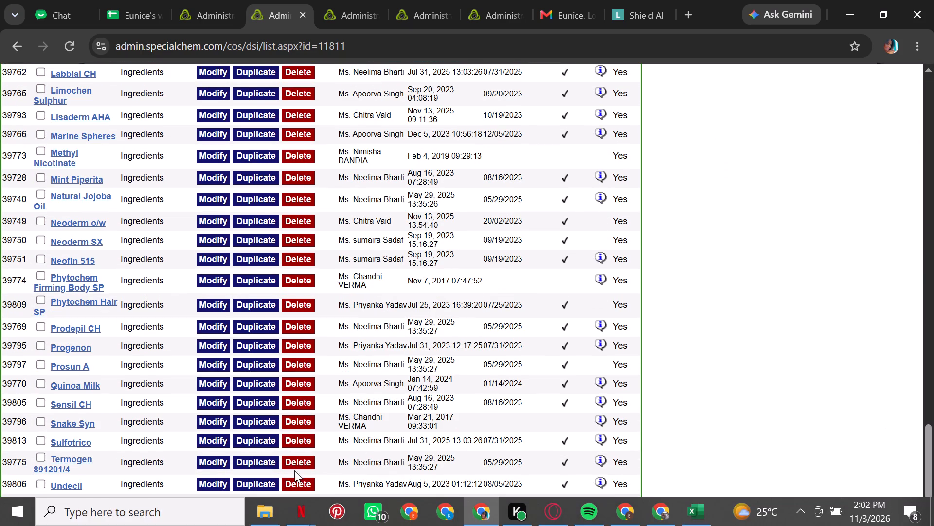
click(212, 421)
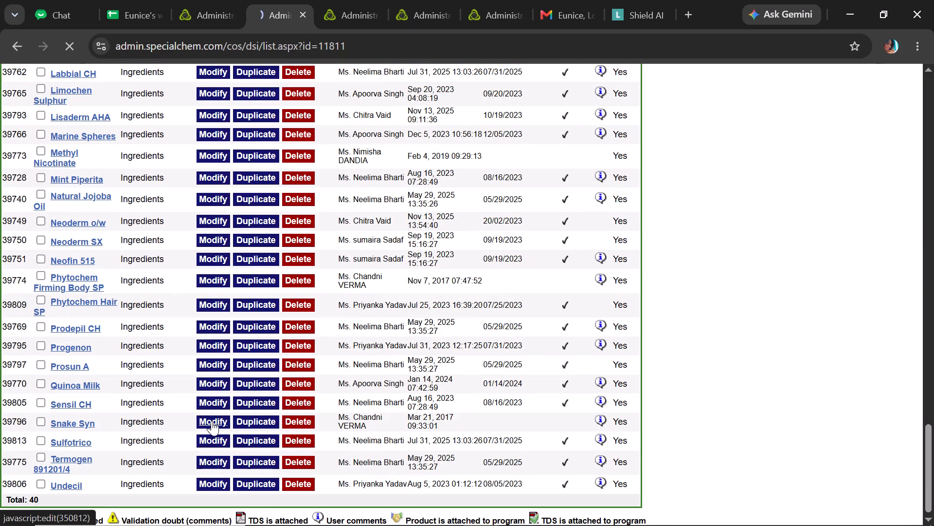
click(120, 4)
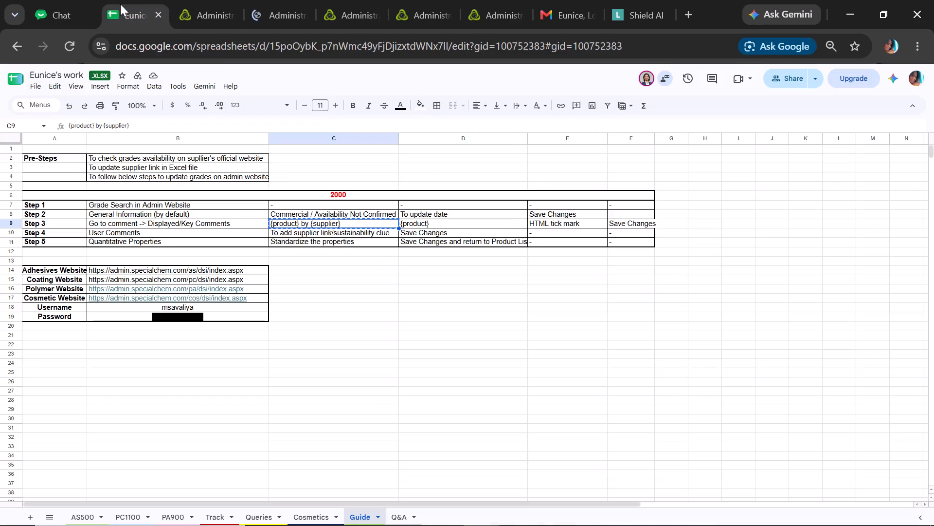
key(ctrl+c)
click(270, 1)
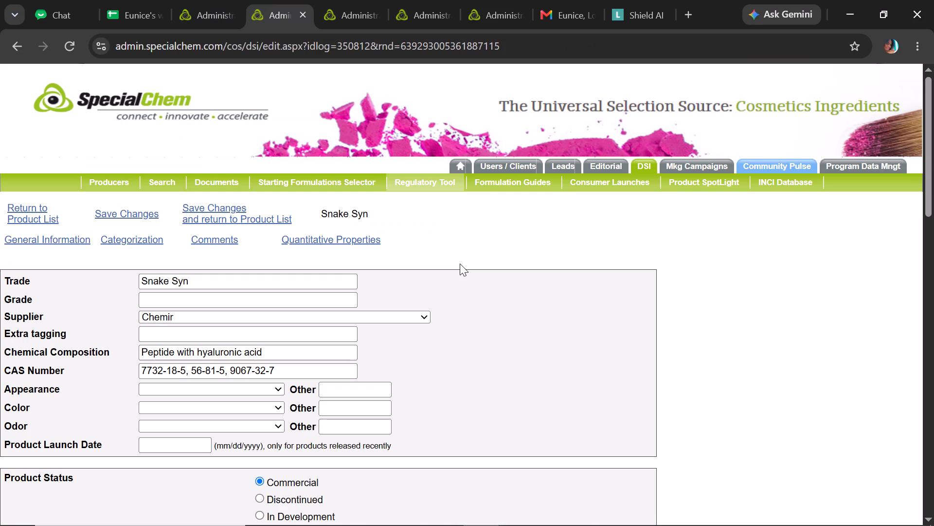
Set Snake Syn's product status to Availability Not Confirmed with status checked date 11/03/2026, and save the changes.
drag(933, 158, 933, 185)
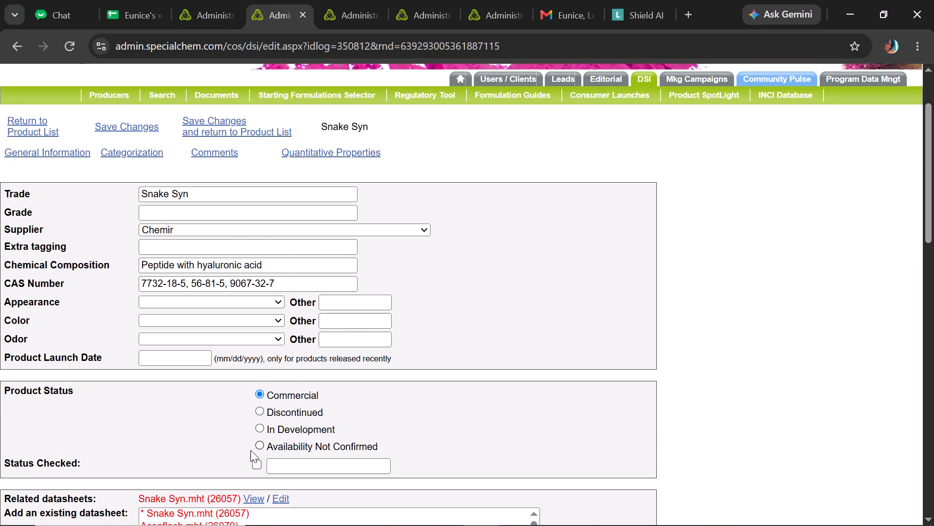
click(256, 449)
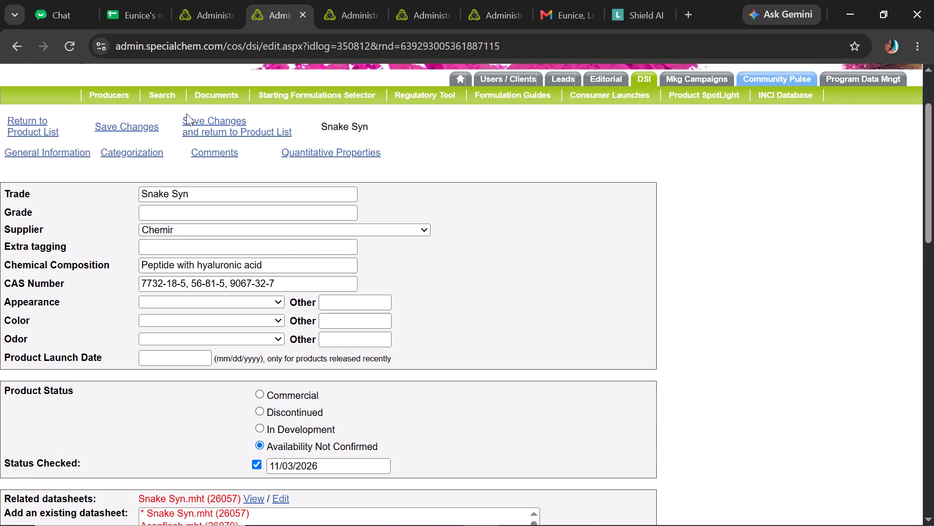
click(144, 132)
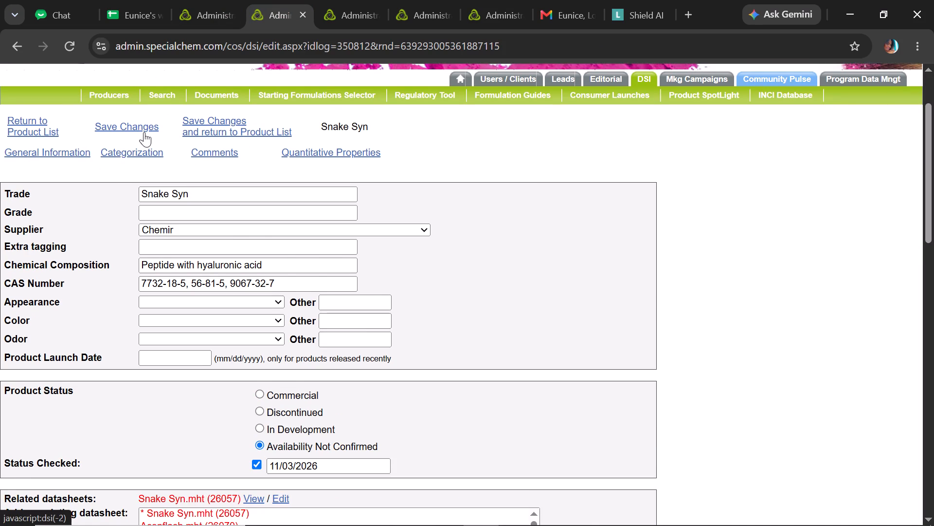
click(147, 125)
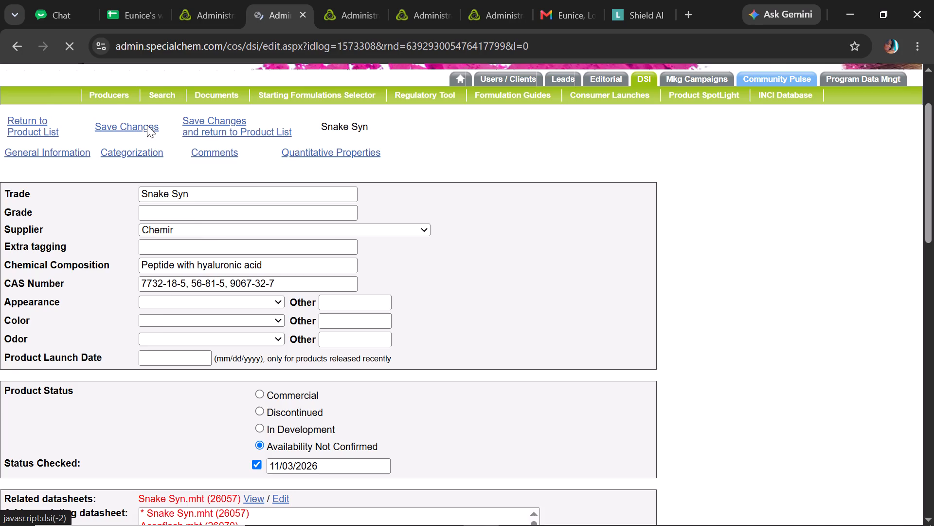
Open Snake Syn's comments and replace "Snake Syn by Chemir" in the displayed comments with the copied "{product} by {supplier}".
click(231, 236)
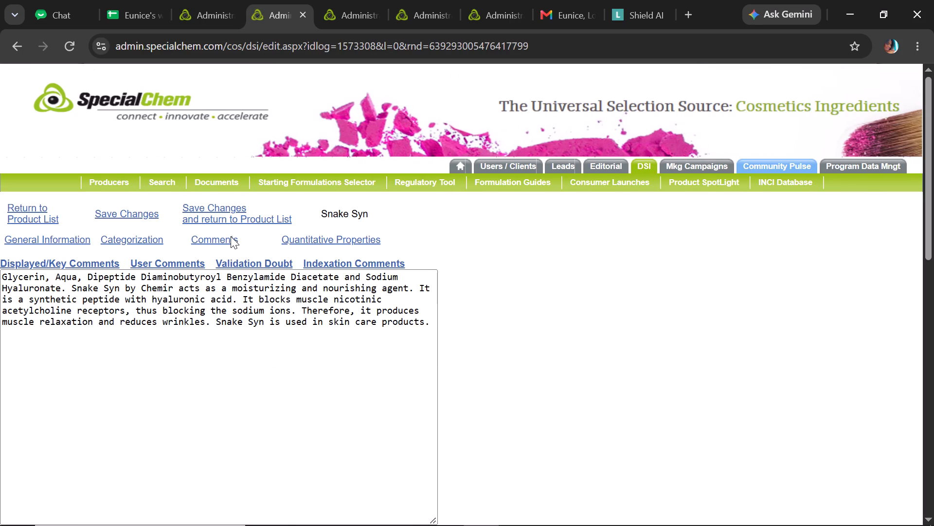
double_click(70, 287)
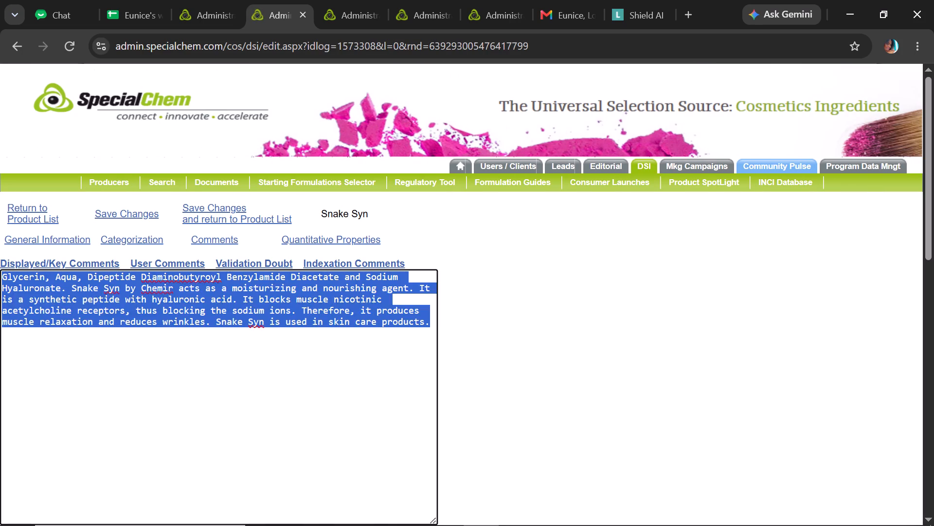
click(70, 287)
drag(70, 287, 158, 289)
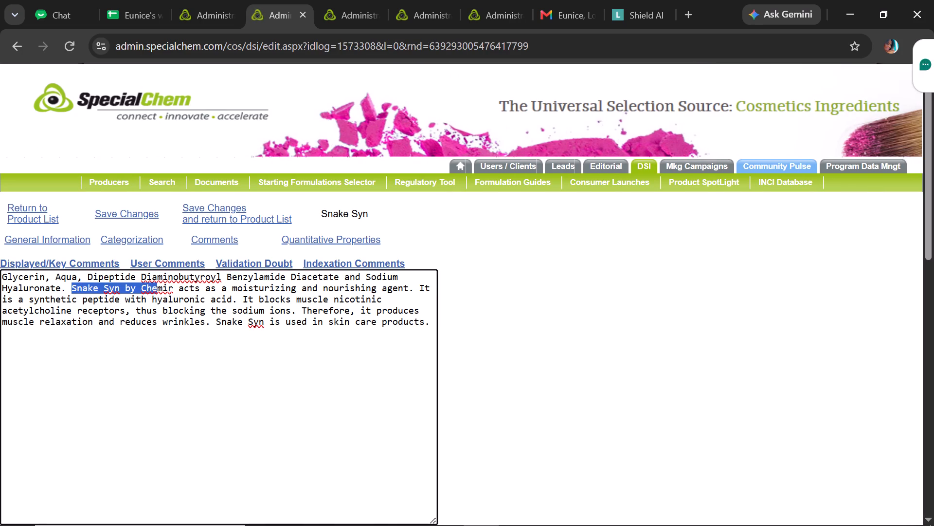
drag(158, 289, 175, 288)
key(ctrl+v)
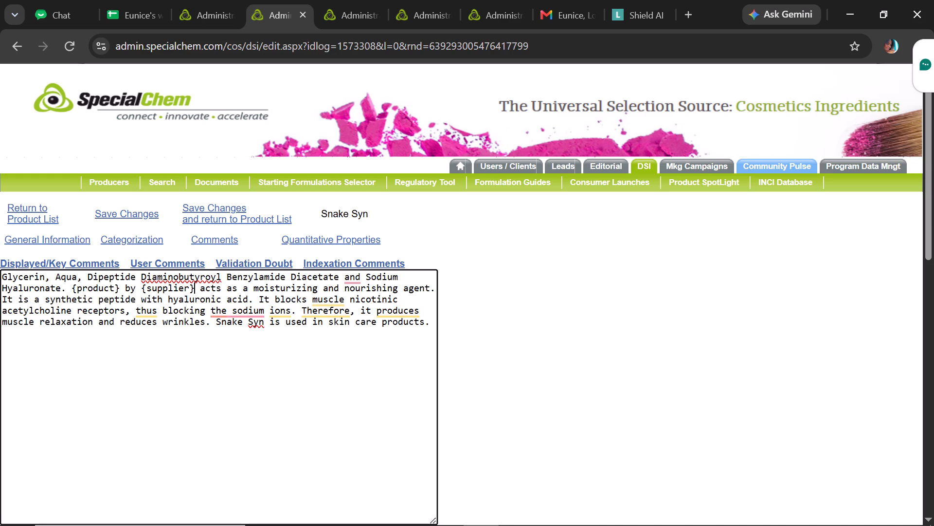
Replace the remaining "Snake Syn" in the last sentence of the displayed comments with "{product}".
drag(122, 286, 70, 291)
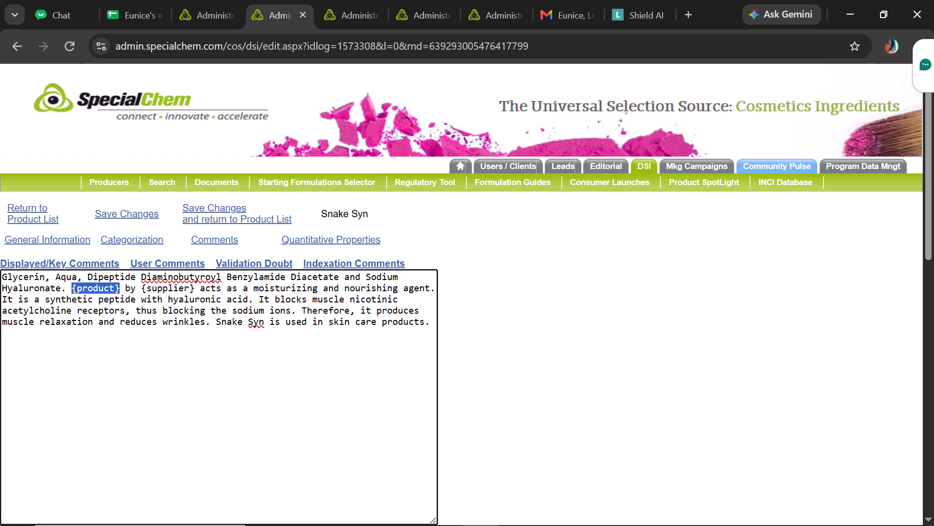
key(ctrl+c)
drag(216, 326, 266, 322)
key(ctrl+v)
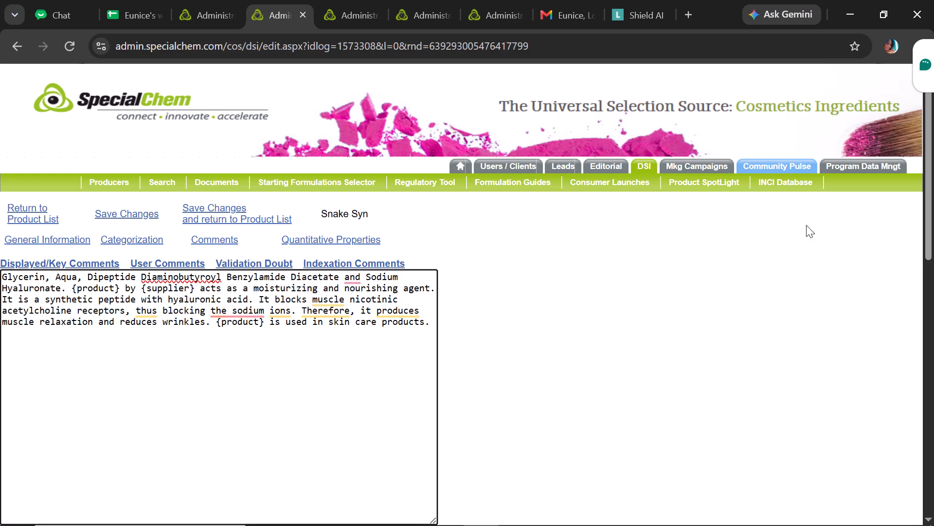
drag(932, 181, 931, 222)
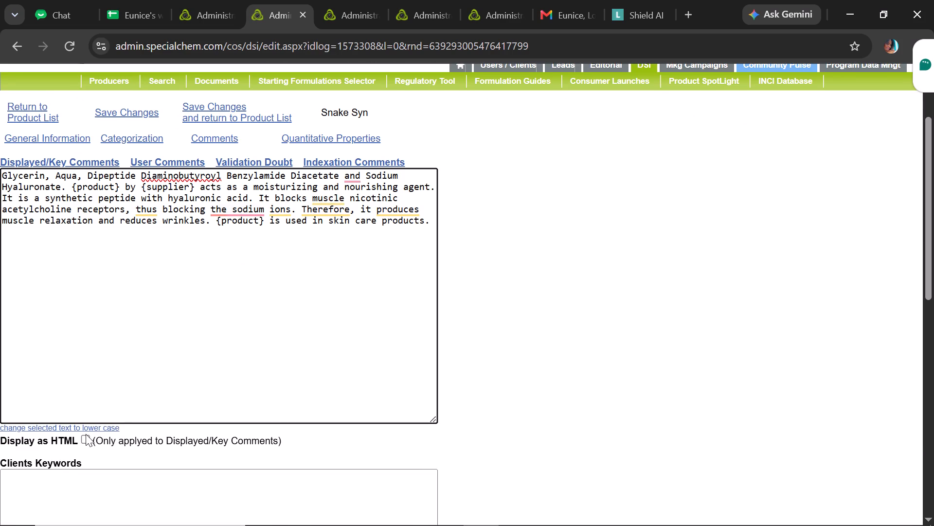
click(86, 435)
click(131, 116)
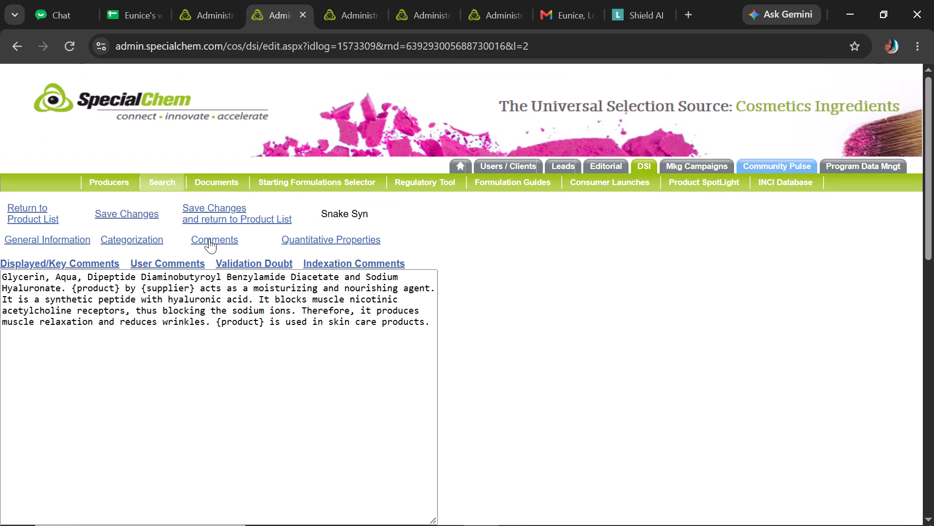
Open Snake Syn's quantitative properties and save with return to the product list.
click(323, 237)
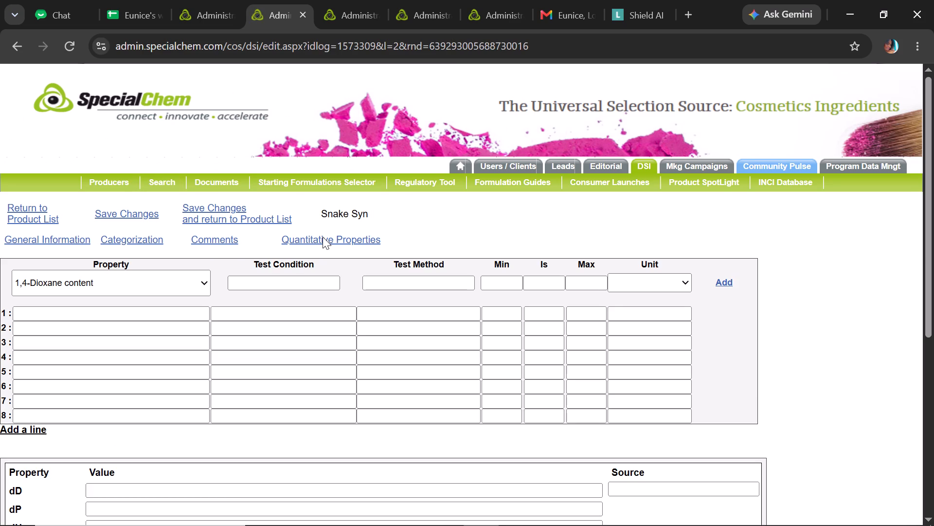
click(225, 209)
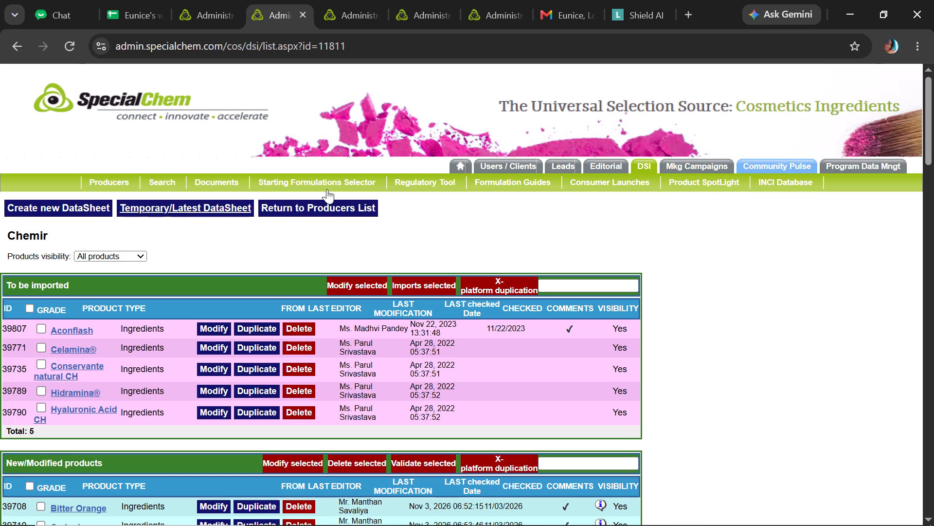
Switch to the spreadsheet's Cosmetics sheet and copy the first CHEMLAND grade name, ANTI-OX-A.
click(148, 0)
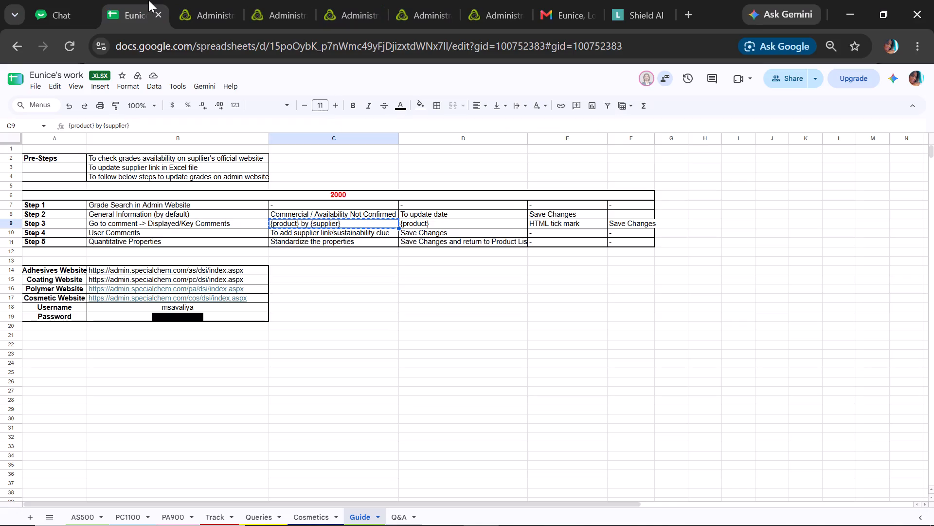
click(640, 81)
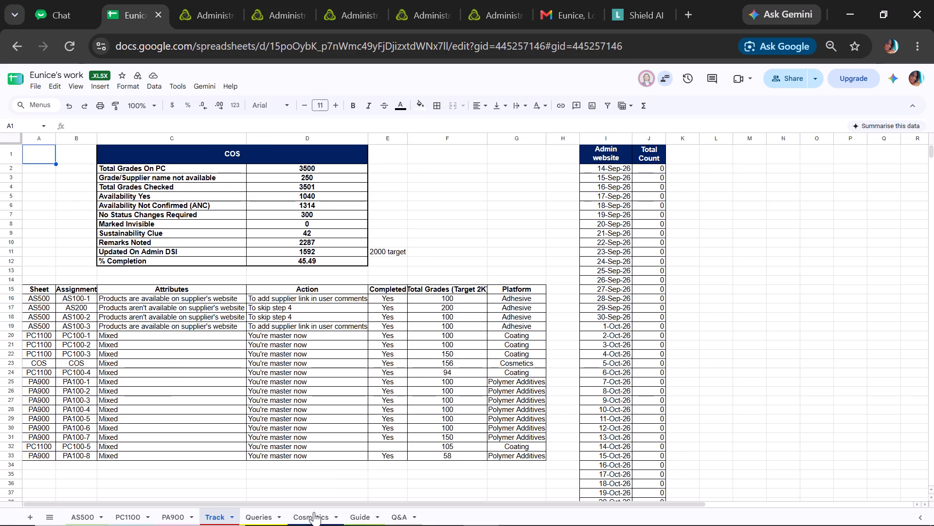
click(314, 512)
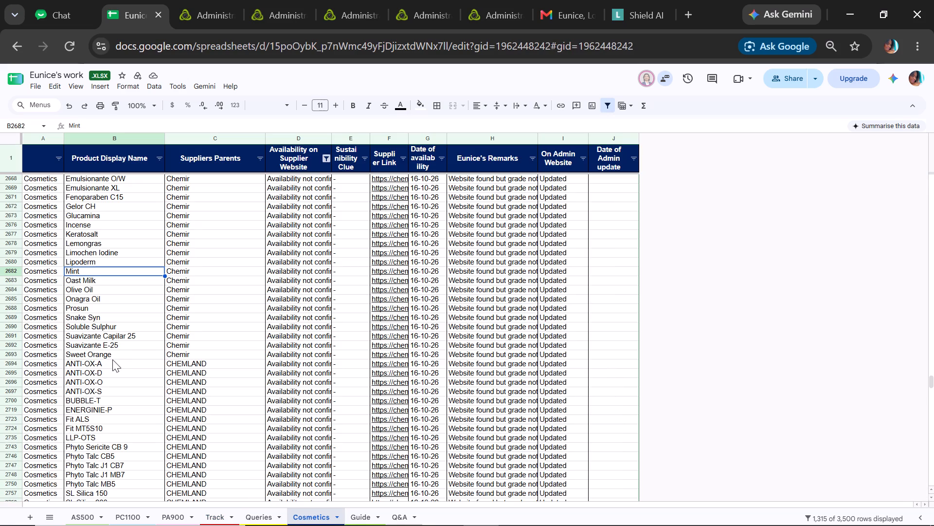
click(116, 366)
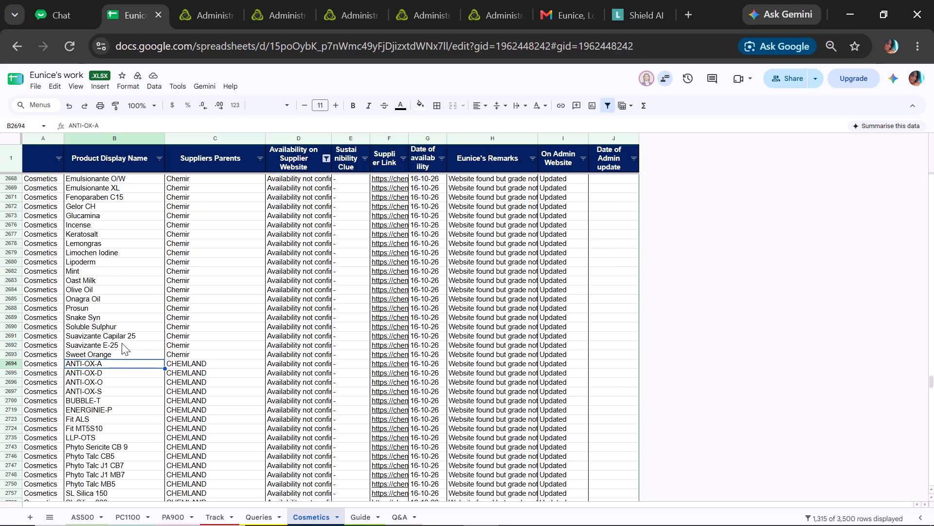
key(ctrl+c)
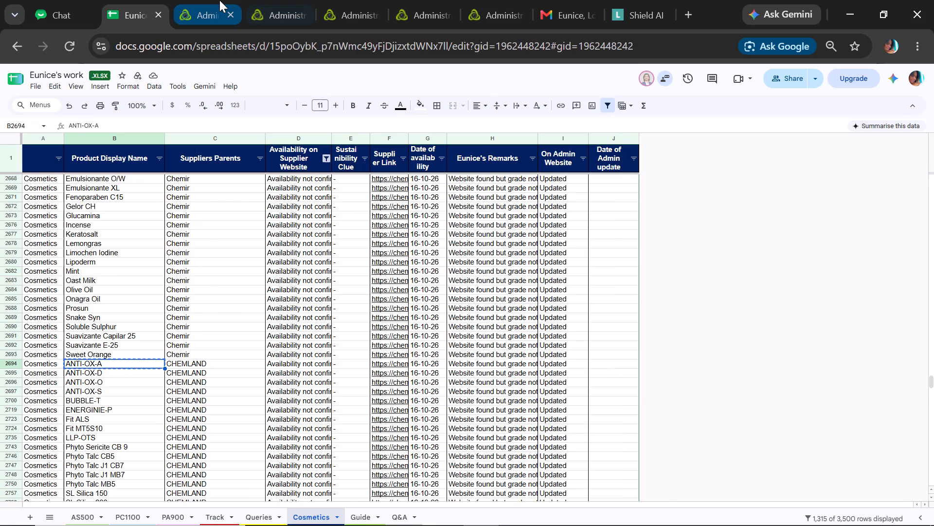
On the admin site's product search page, replace the Trade/Grade term with ANTI-OX-A and run the search.
click(219, 0)
click(933, 235)
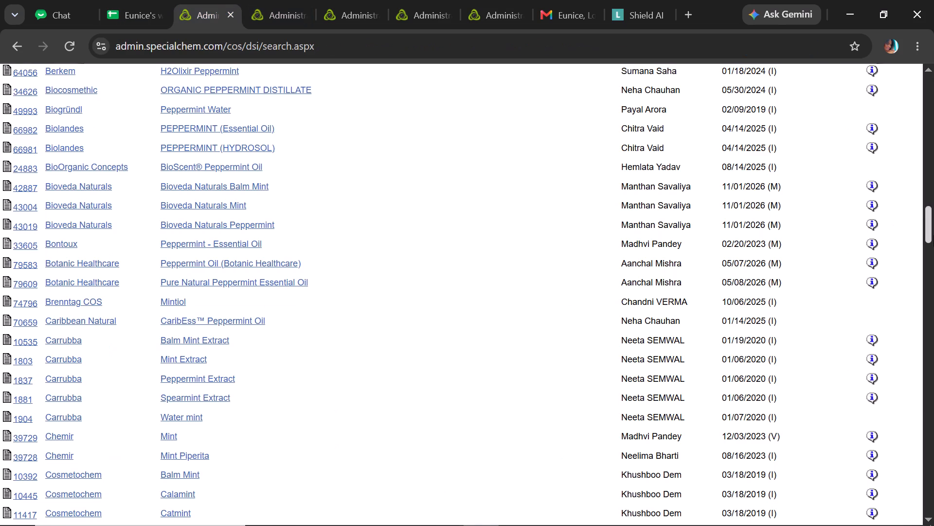
drag(933, 235, 929, 80)
drag(258, 389, 162, 392)
key(ctrl+v)
click(21, 403)
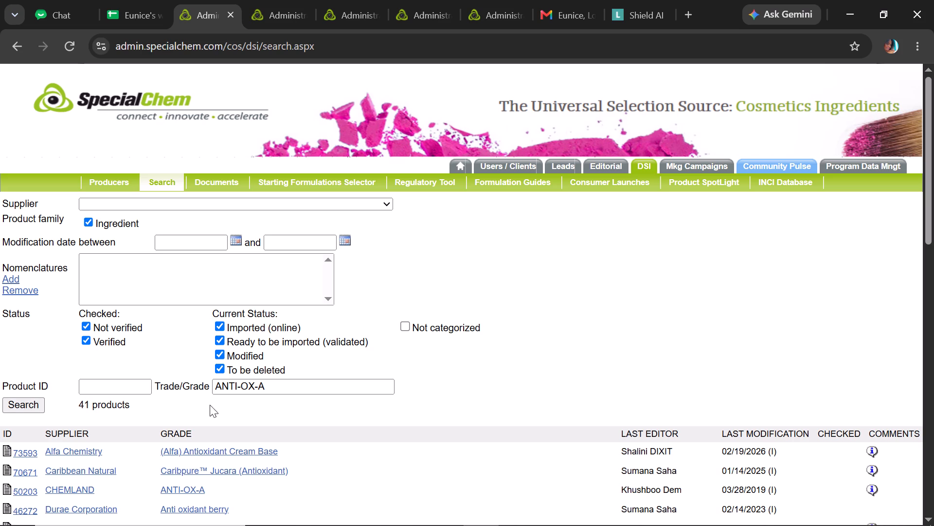
Open CHEMLAND's ANTI-OX-A record and copy the "{product} by {supplier}" placeholder from the spreadsheet's Guide sheet.
click(175, 492)
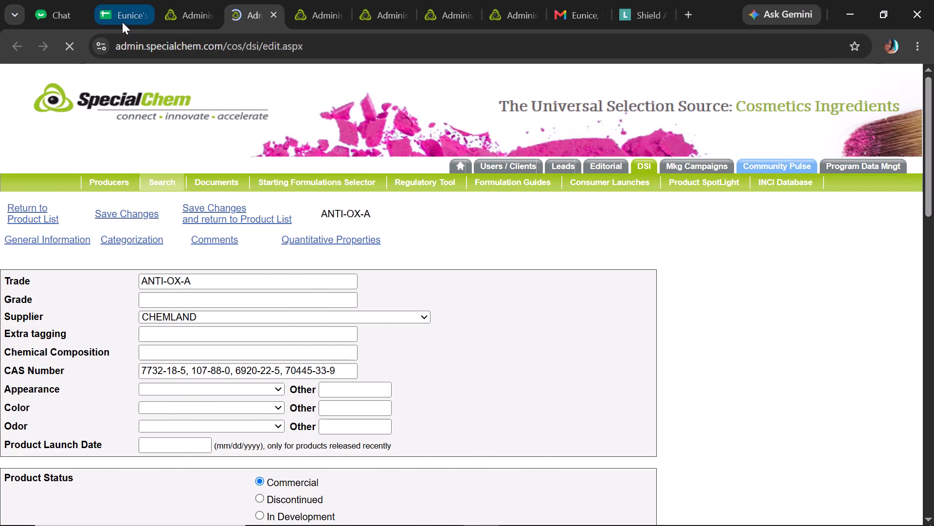
click(122, 22)
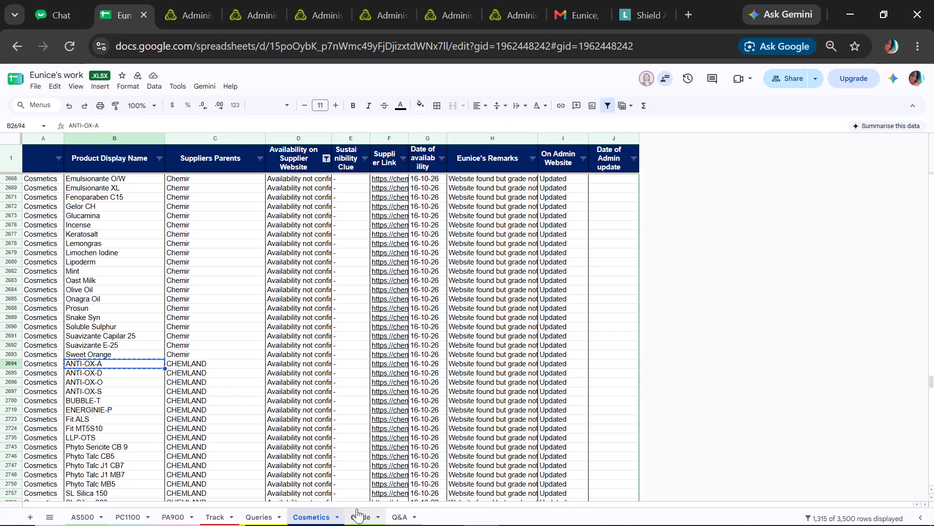
click(361, 516)
key(ctrl+c)
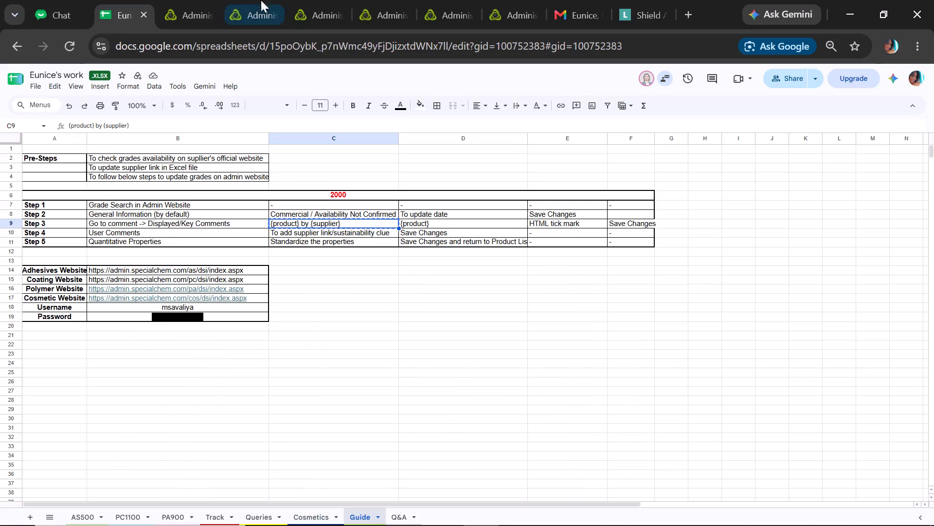
Set ANTI-OX-A's product status to Availability Not Confirmed with status checked date 11/03/2026 and save the changes.
click(162, 5)
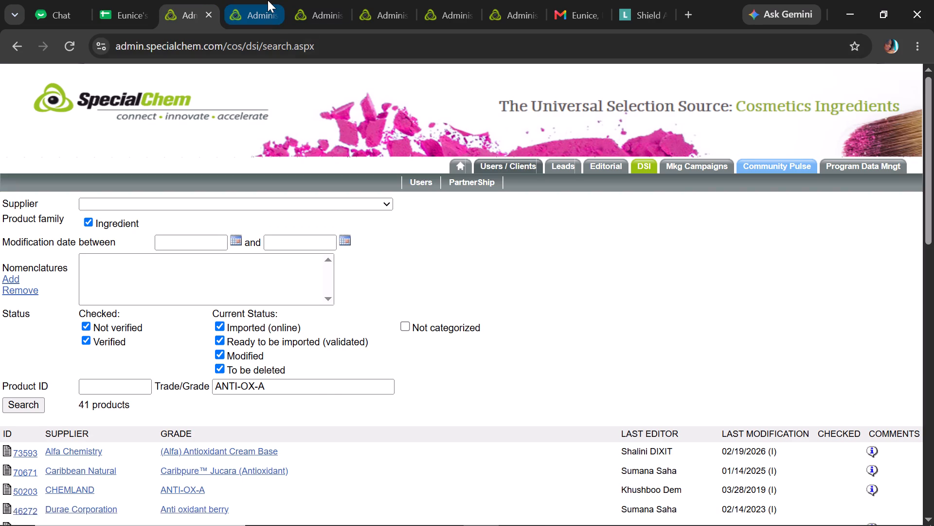
click(268, 0)
drag(933, 157, 927, 177)
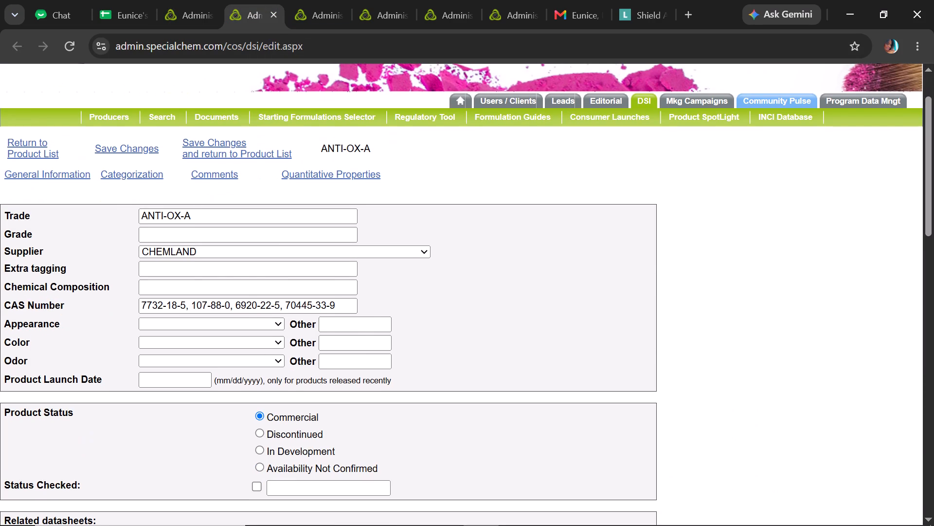
click(260, 465)
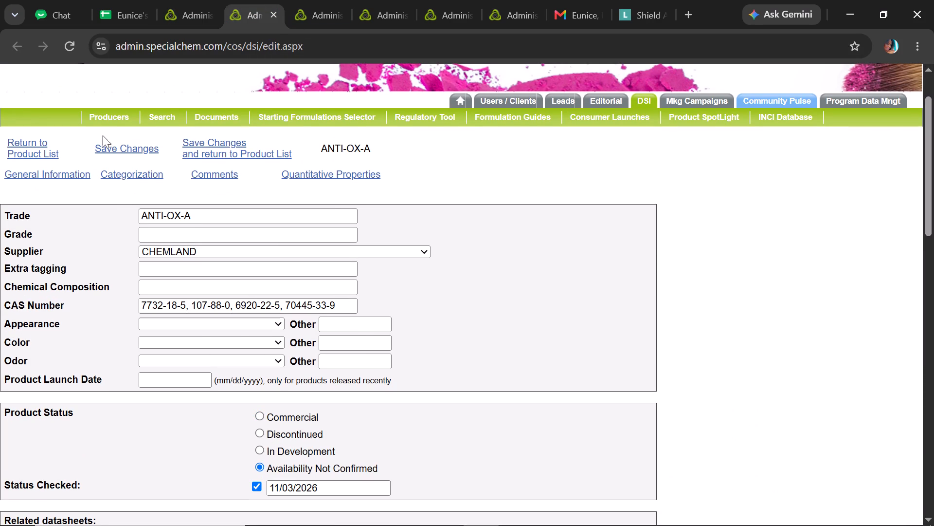
click(108, 144)
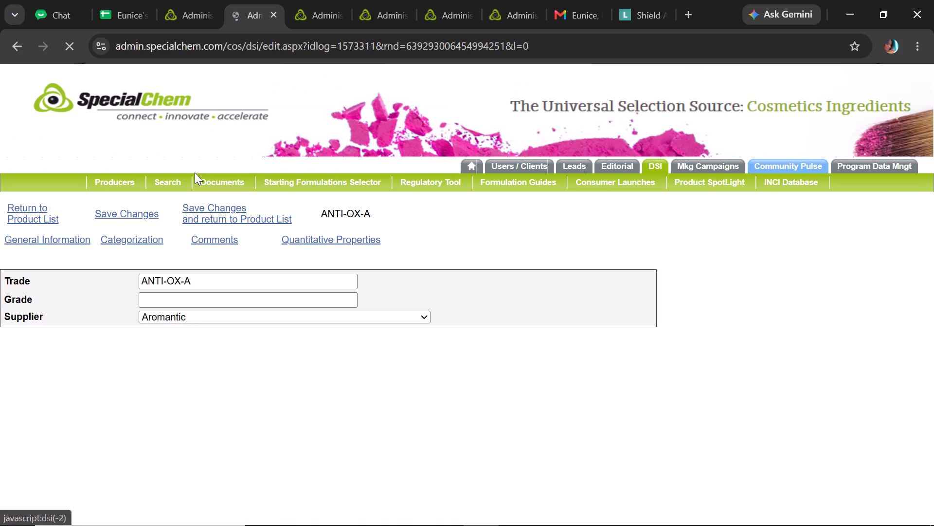
In ANTI-OX-A's displayed comments, replace "ANTI-OX-A by CHEMLAND" with "{product} by {supplier}".
click(210, 235)
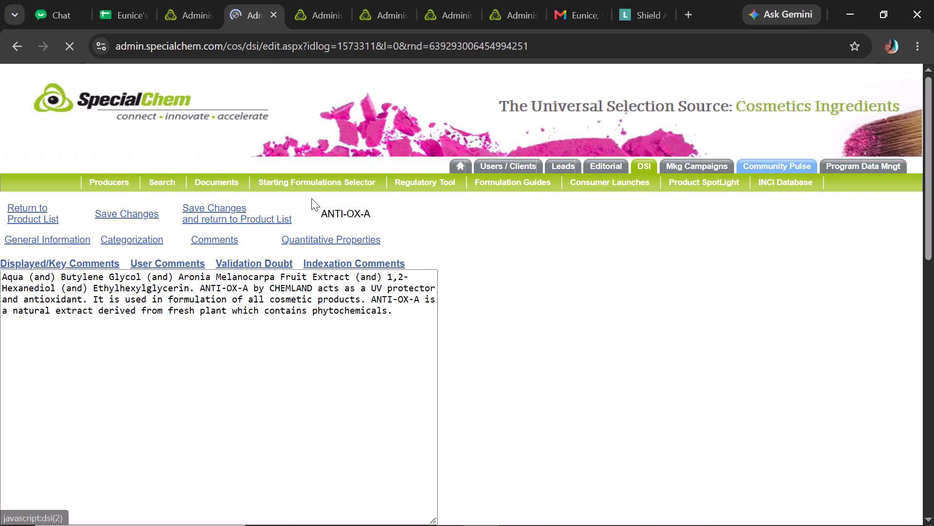
double_click(201, 286)
click(201, 286)
drag(201, 286, 268, 286)
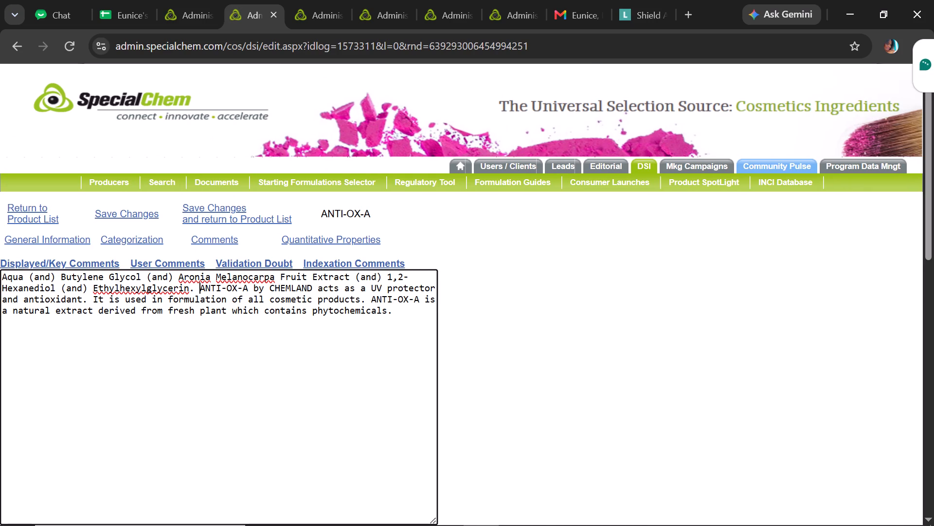
drag(268, 286, 311, 287)
key(ctrl+v)
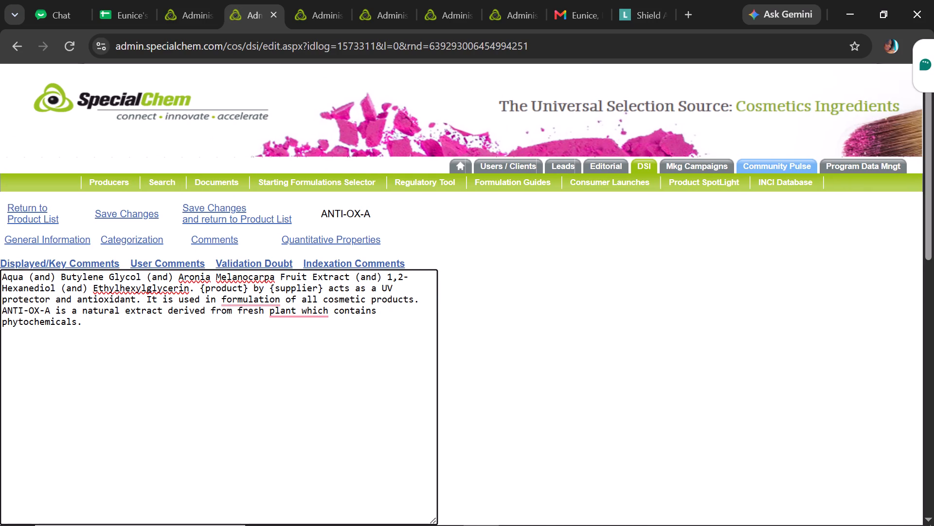
Correct ANTI-OX-A's comment wording to "the formulation" and "plants that", and replace the remaining grade name with a copied "{product}".
drag(246, 290, 202, 288)
key(ctrl+c)
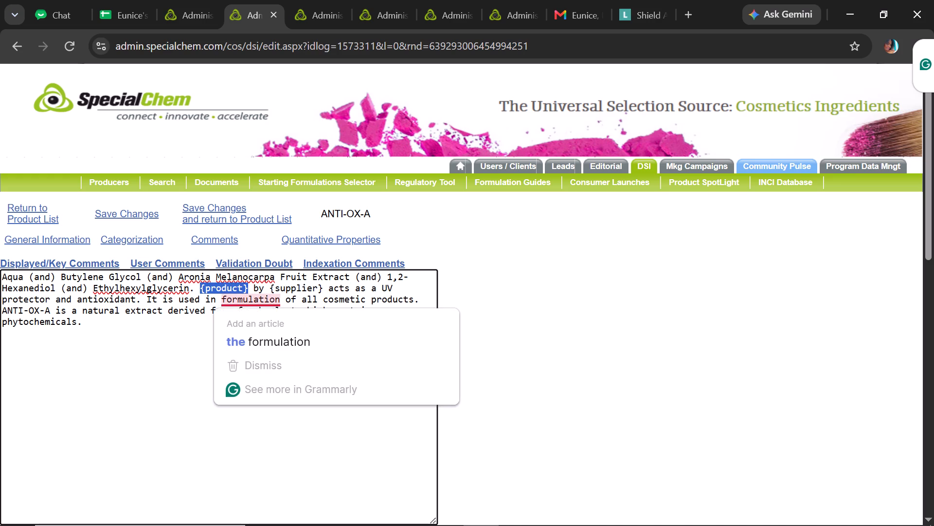
click(271, 327)
text(the)
key(space)
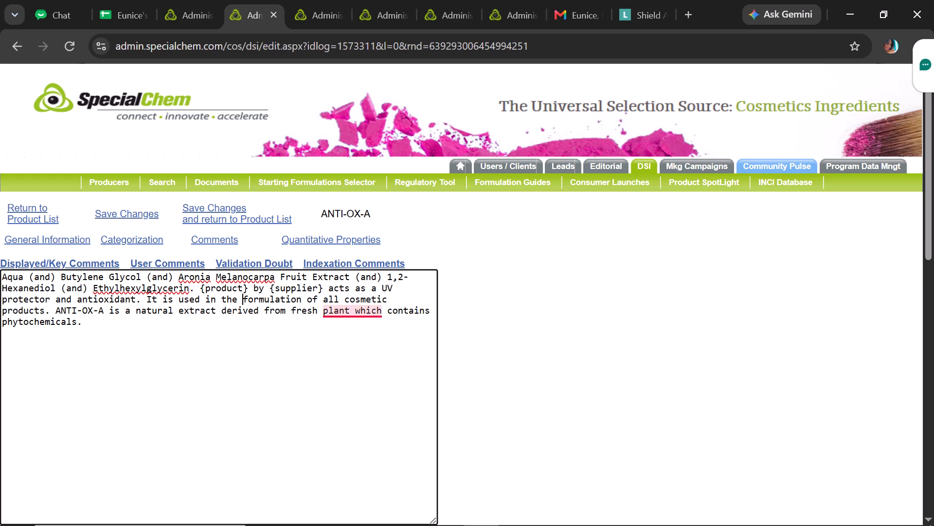
click(359, 336)
text(plants that)
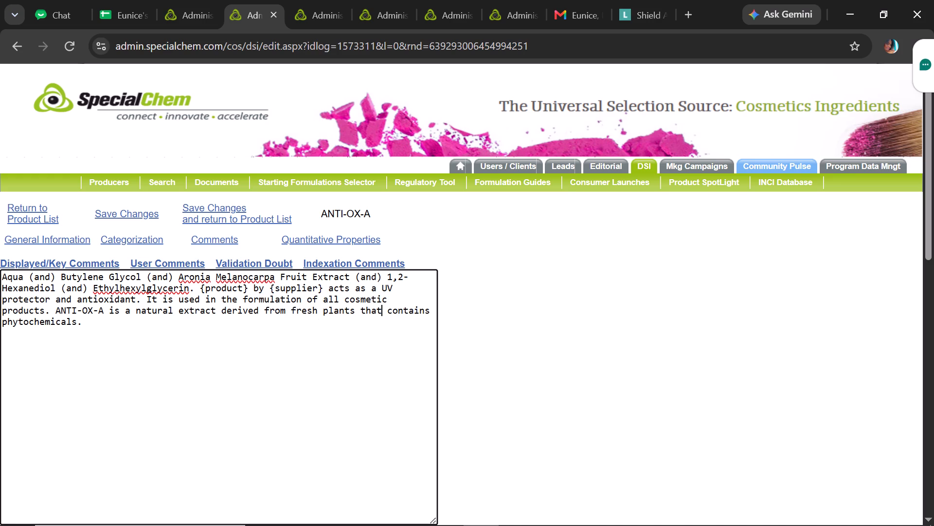
drag(56, 313, 103, 314)
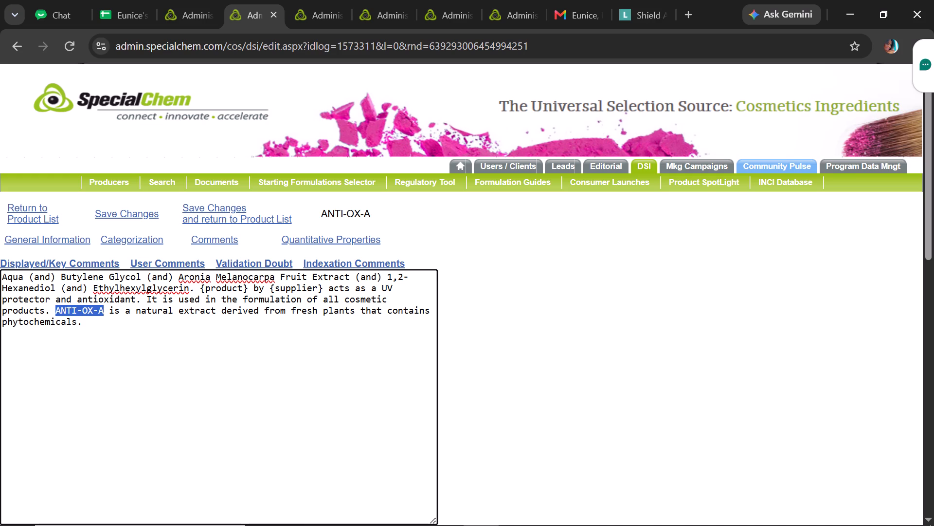
key(ctrl+v)
Turn on Display as HTML for ANTI-OX-A's displayed comments and save the changes.
drag(933, 211, 932, 229)
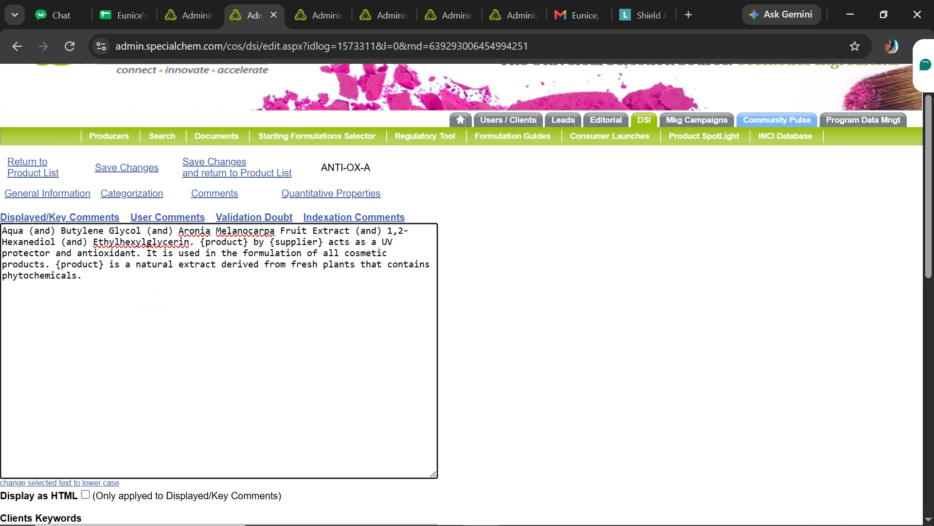
click(86, 492)
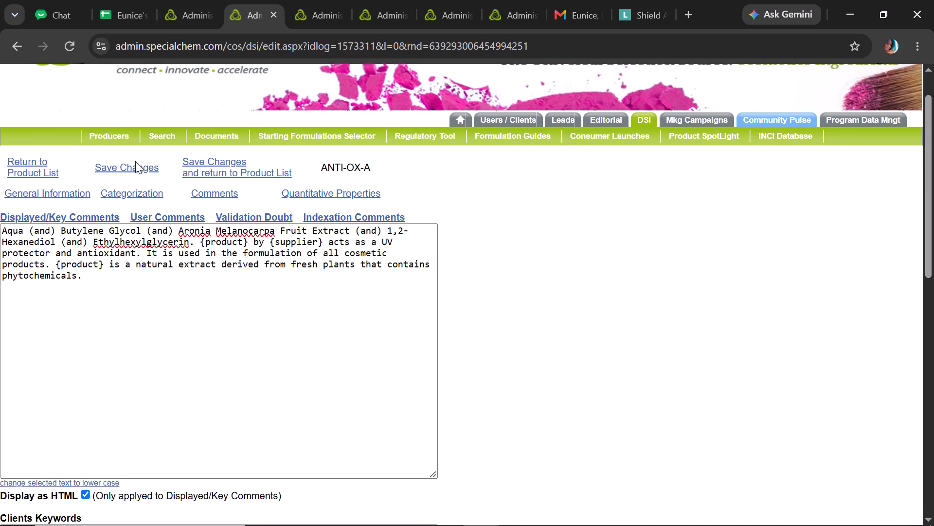
click(135, 167)
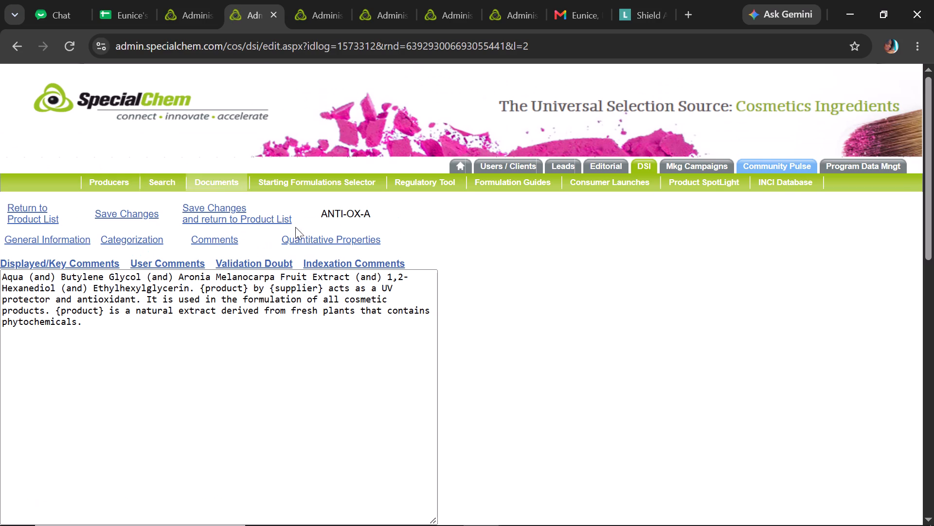
Open ANTI-OX-A's quantitative properties and save with return to the product list.
click(359, 240)
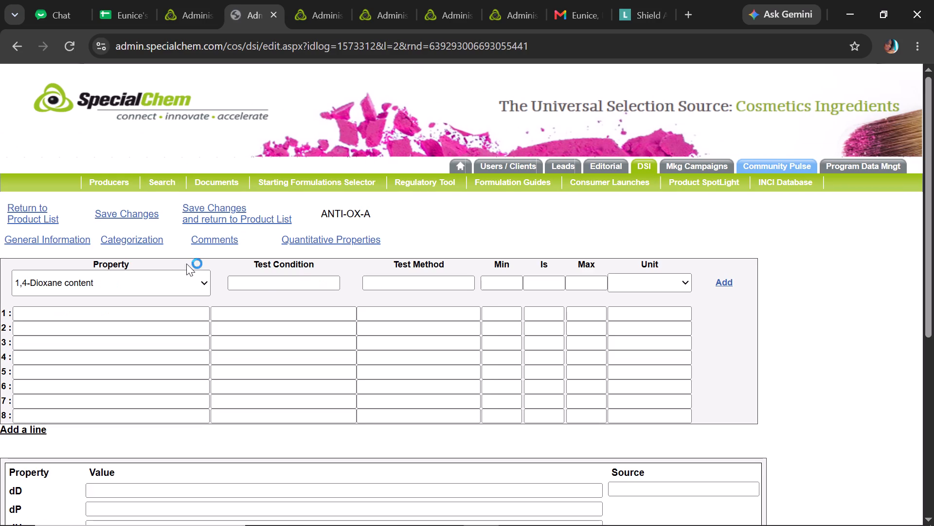
click(202, 214)
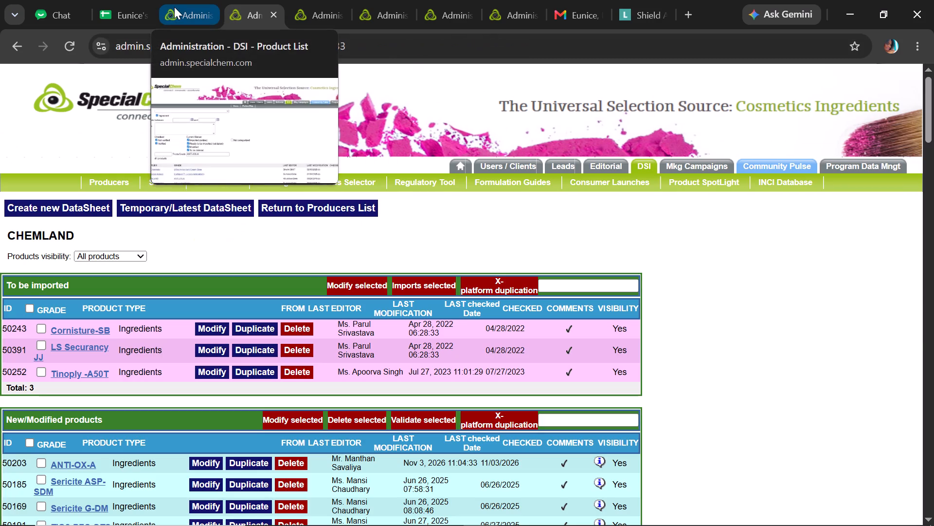
Check the next CHEMLAND grade in the spreadsheet's Cosmetics sheet and copy "{product} by {supplier}" from the Guide sheet.
click(130, 14)
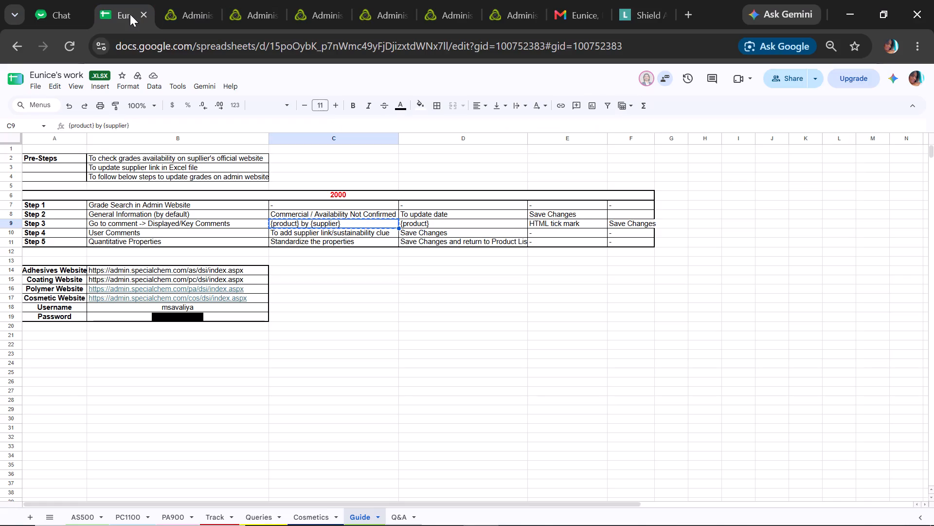
click(327, 515)
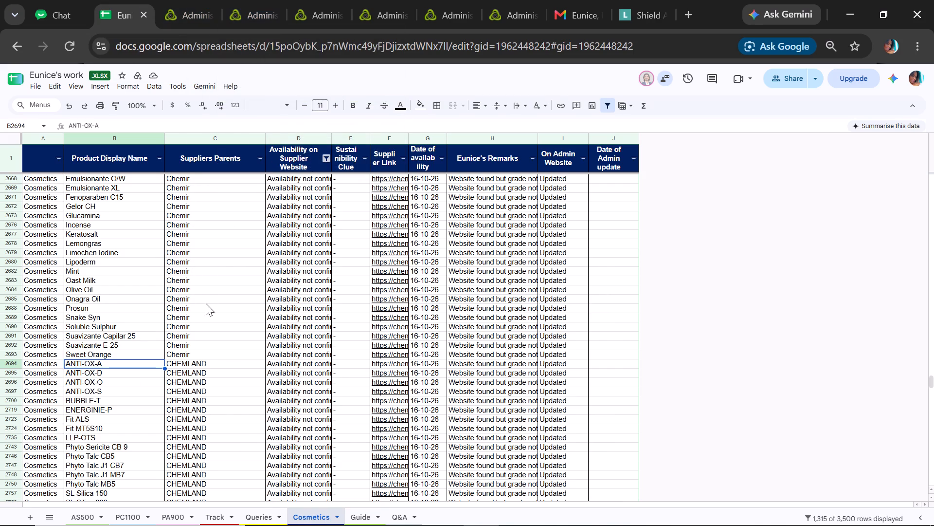
click(355, 509)
key(ctrl+c)
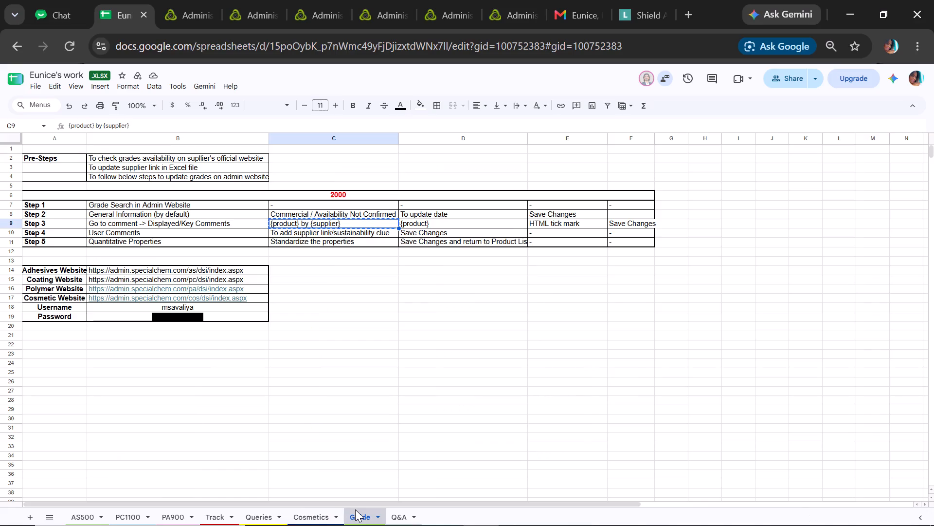
Open ANTI-OX-D from the CHEMLAND product list, set its status to Availability Not Confirmed, checked 11/03/2026, and save the changes.
click(256, 4)
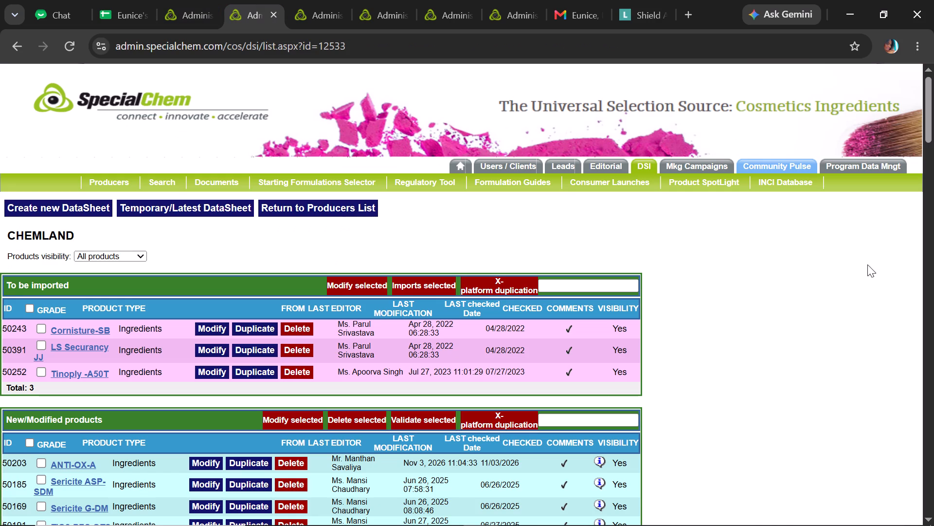
drag(931, 124, 929, 170)
click(213, 297)
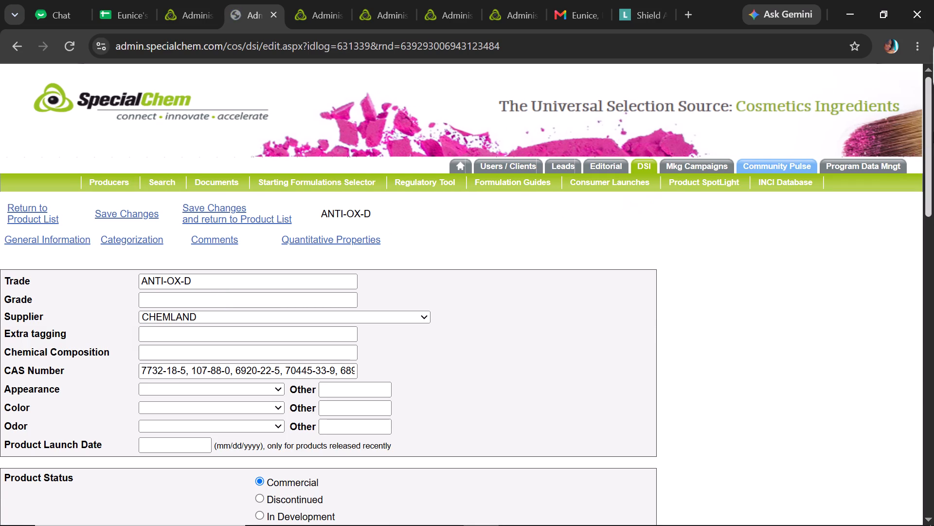
drag(933, 131, 925, 163)
click(258, 425)
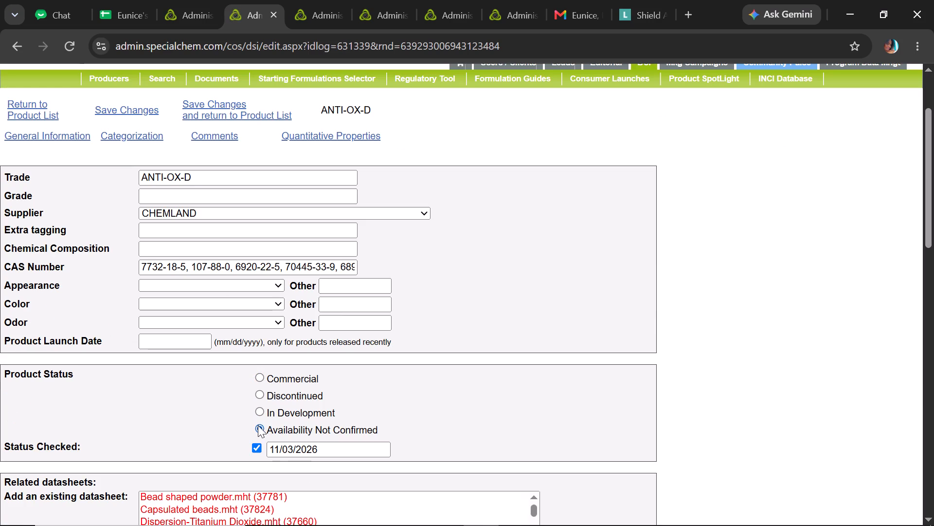
click(130, 110)
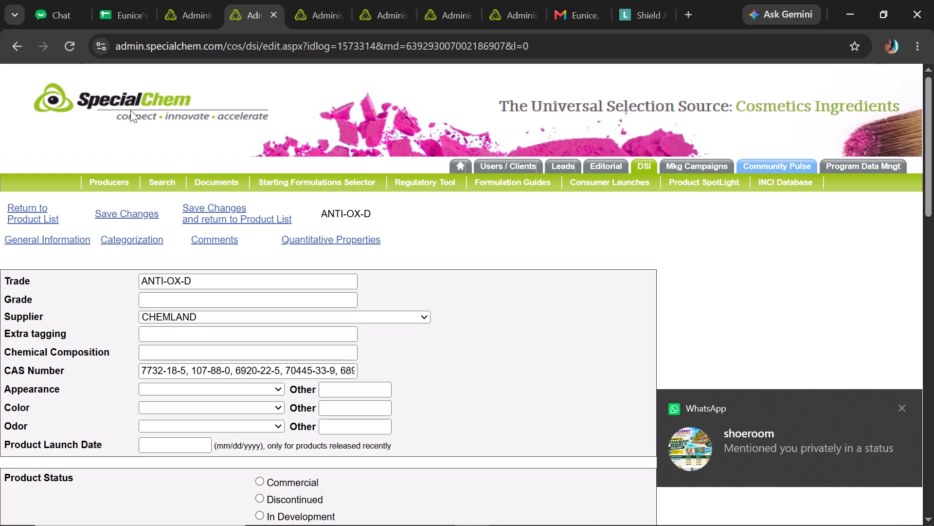
Review ANTI-OX-D's saved product status and open its displayed comments.
drag(933, 166, 933, 213)
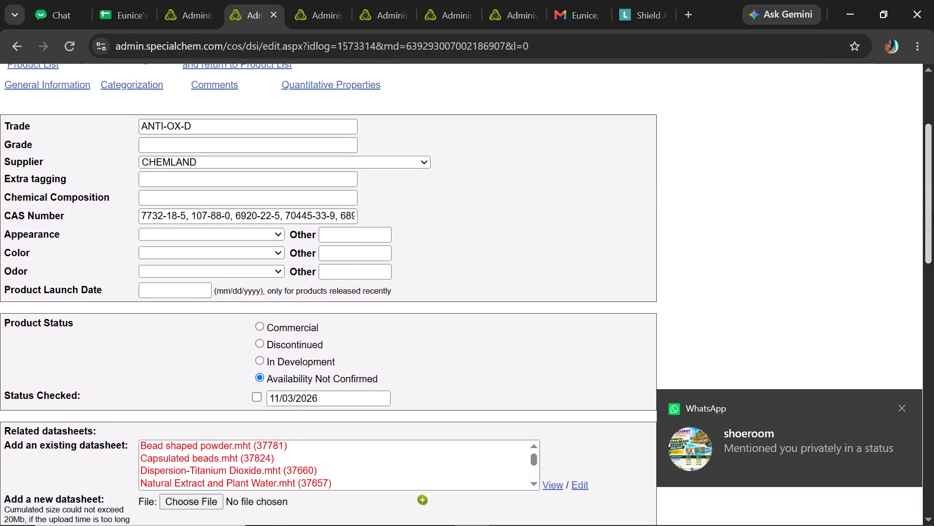
drag(933, 213, 933, 150)
click(199, 240)
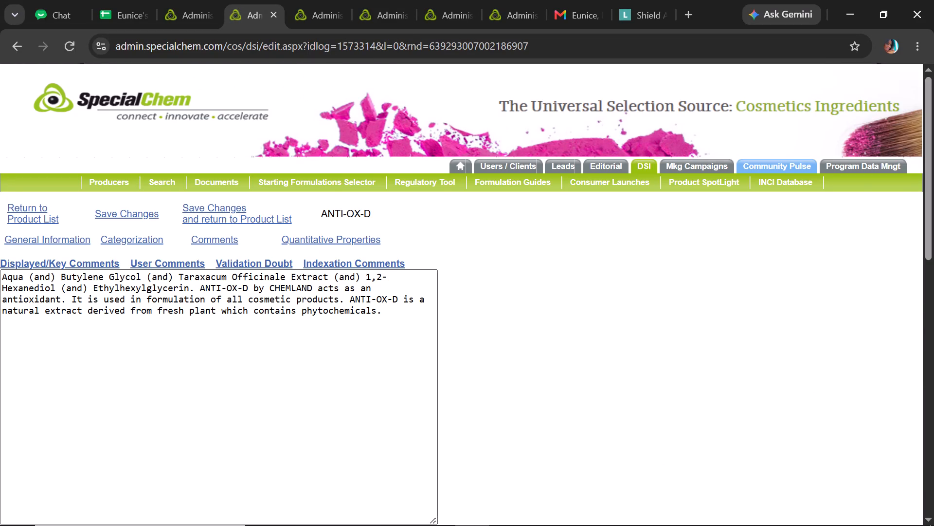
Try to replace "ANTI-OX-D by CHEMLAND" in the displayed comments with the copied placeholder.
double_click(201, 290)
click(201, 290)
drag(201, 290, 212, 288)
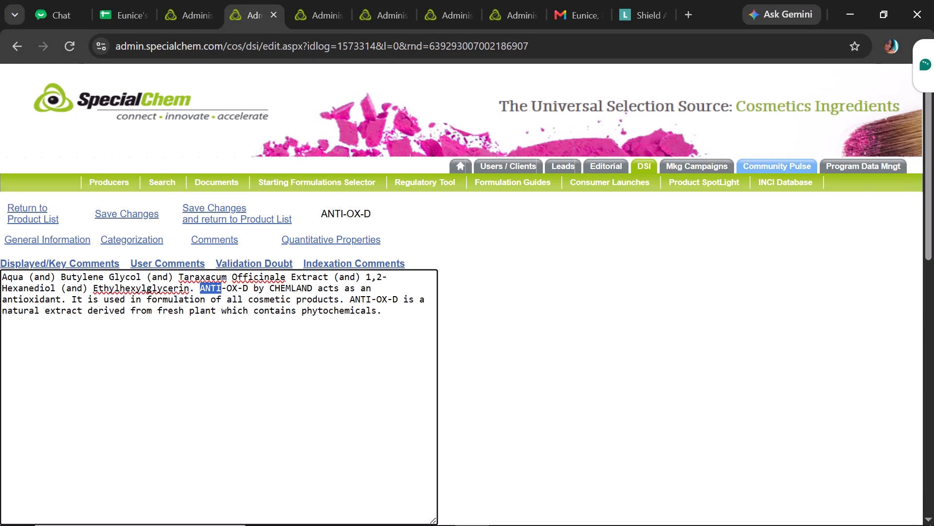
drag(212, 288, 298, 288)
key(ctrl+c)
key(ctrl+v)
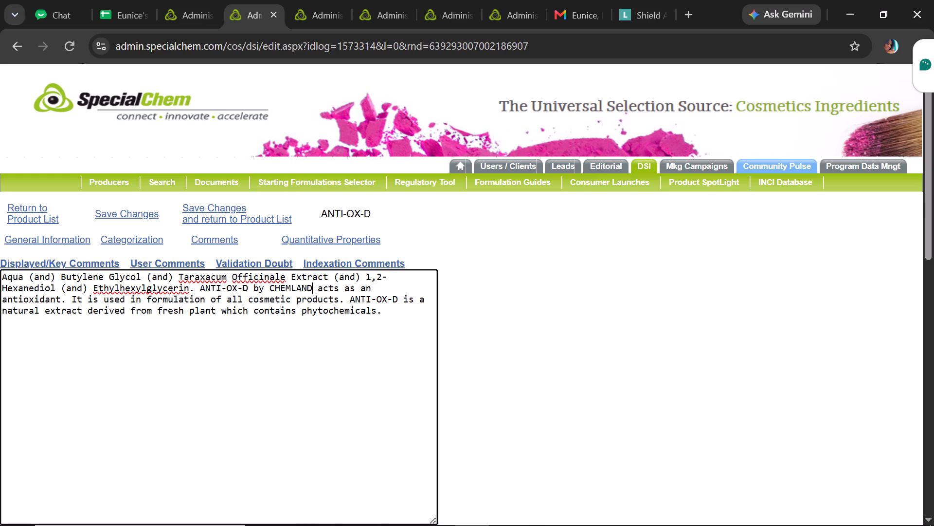
Copy "{product} by {supplier}" from the Guide sheet again and replace "ANTI-OX-D by CHEMLAND" with it in ANTI-OX-D's comments.
click(111, 15)
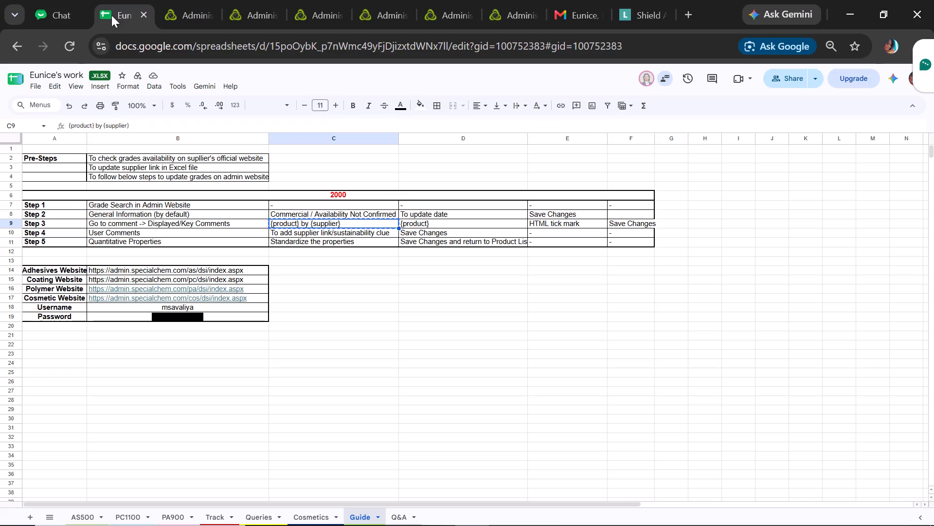
key(ctrl+c)
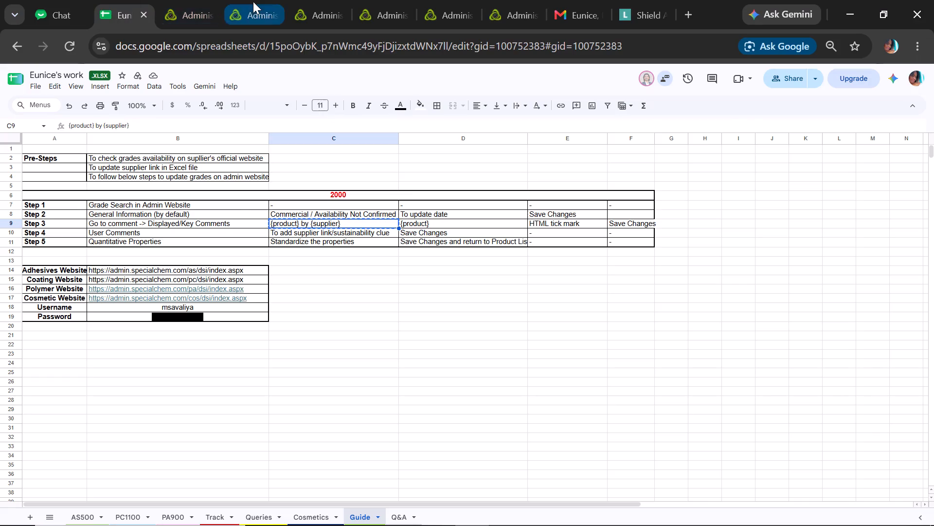
click(253, 1)
click(201, 291)
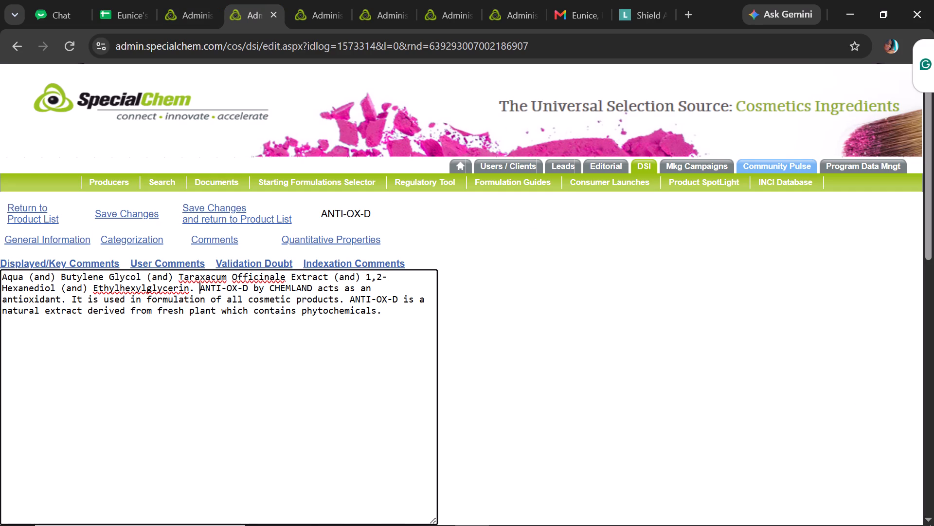
drag(201, 291, 314, 289)
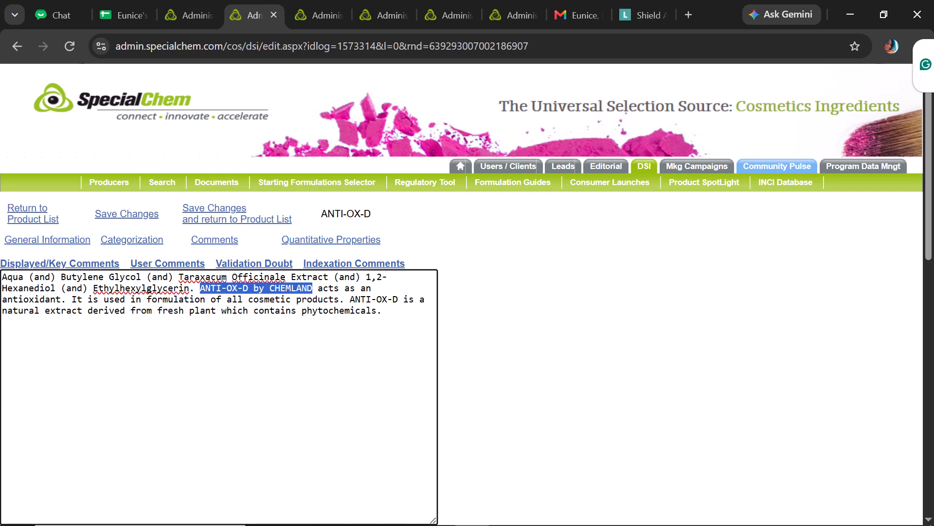
key(ctrl+v)
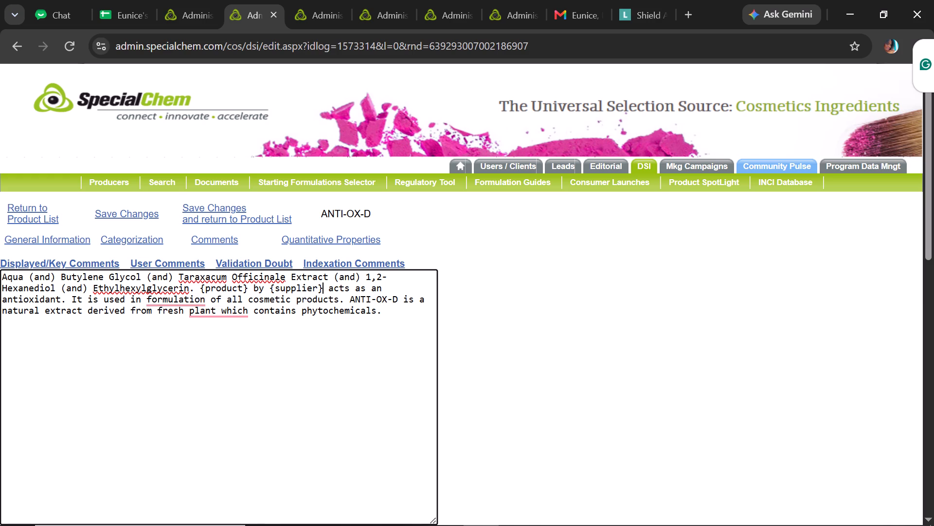
In ANTI-OX-D's comments, replace the remaining product name with {product} and apply the wording corrections "the formulation" and "plants that".
drag(248, 285, 217, 285)
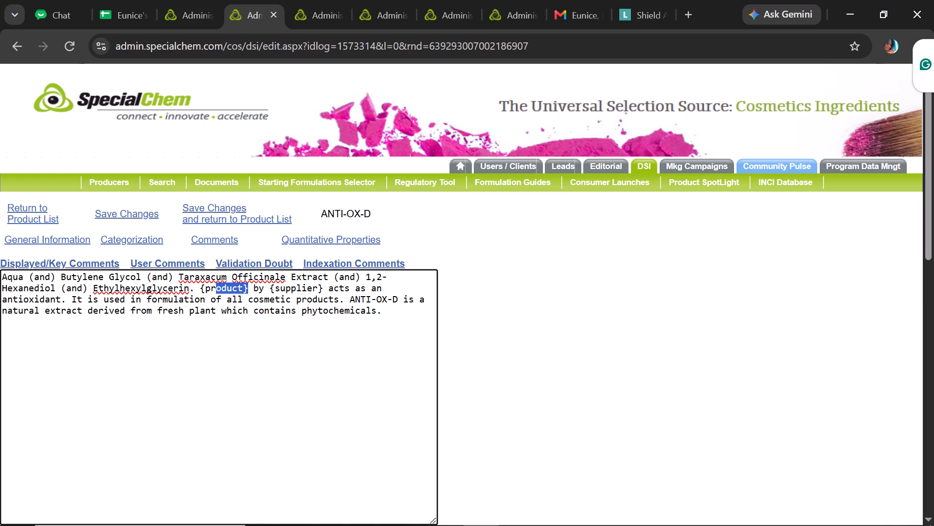
drag(217, 285, 200, 285)
key(ctrl+c)
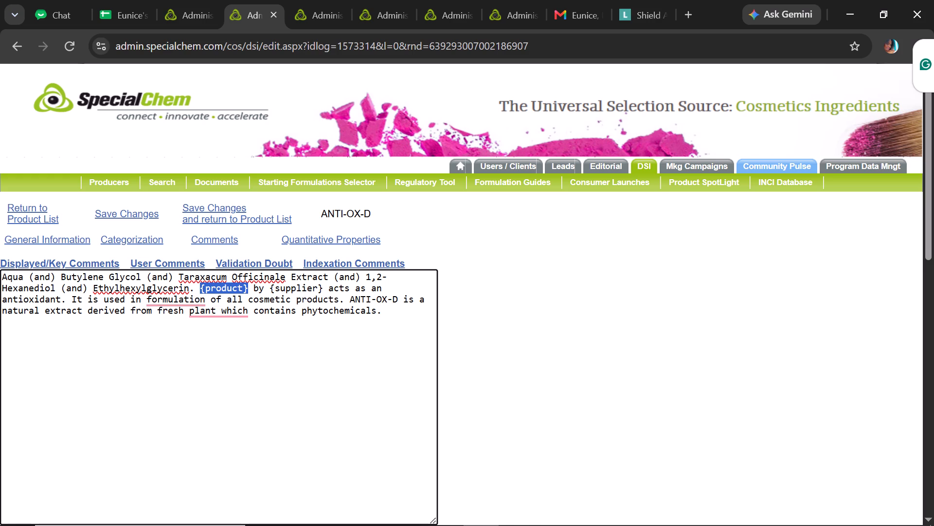
click(203, 337)
text(the)
key(space)
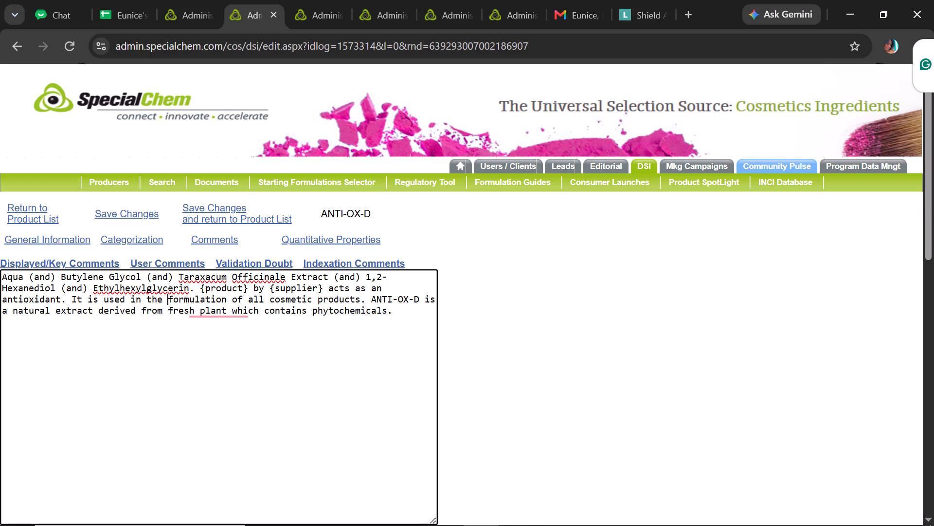
click(246, 337)
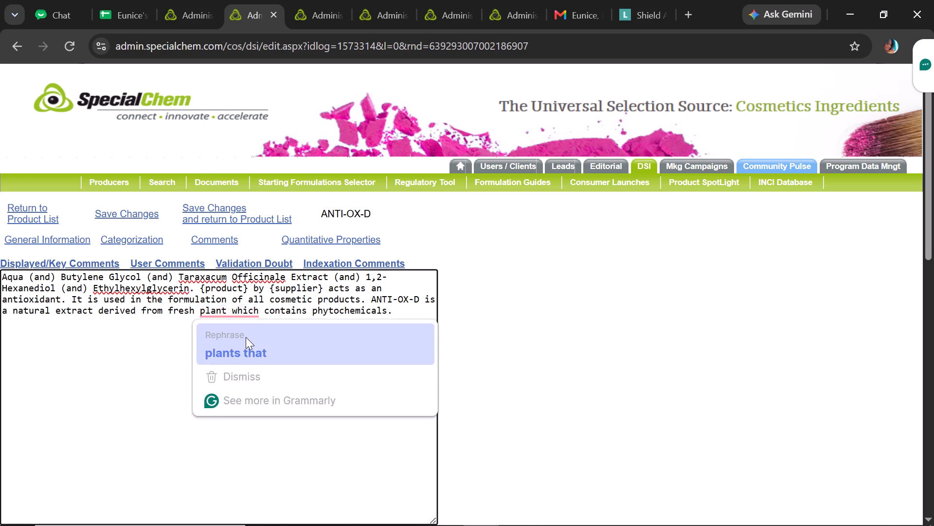
text(plants that)
drag(371, 299, 434, 292)
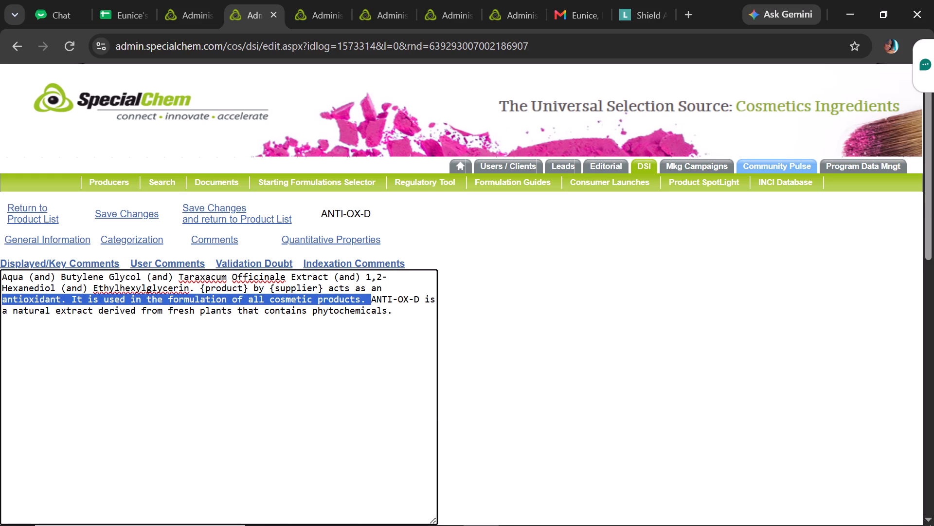
drag(434, 292, 420, 296)
key(ctrl+v)
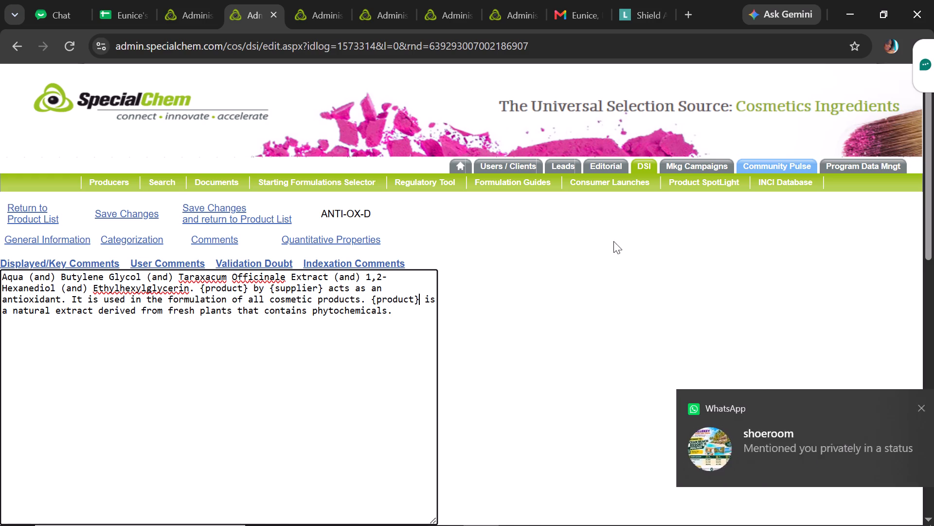
Enable Display as HTML for ANTI-OX-D's comments, save, check its quantitative properties page, and save back to the product list.
drag(933, 181, 930, 204)
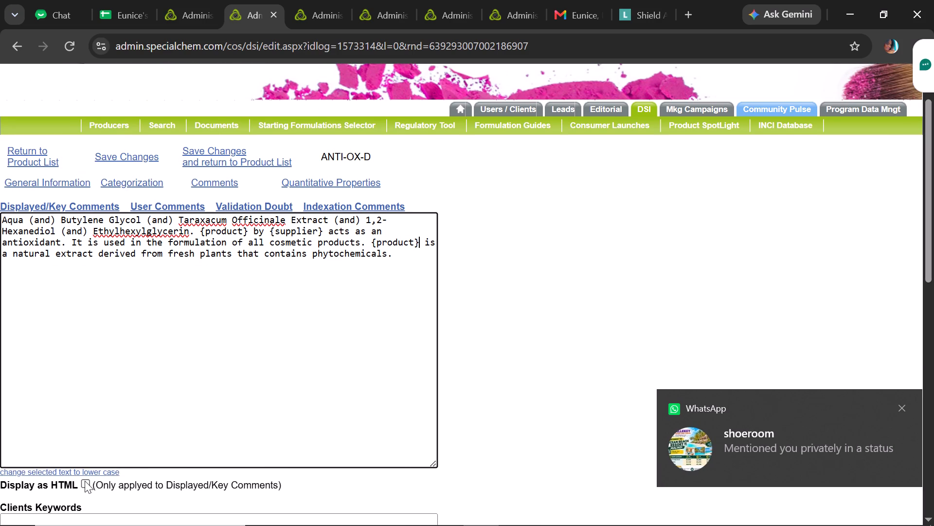
click(85, 481)
click(141, 153)
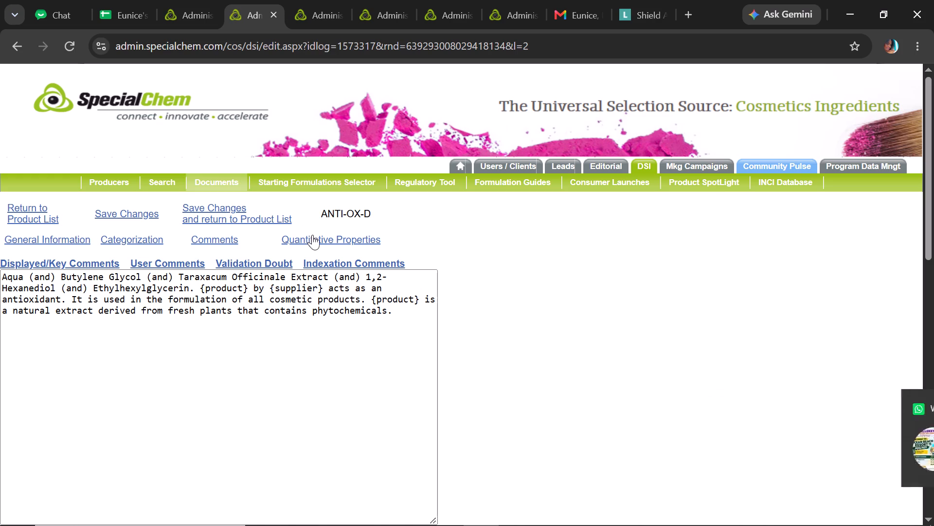
click(315, 237)
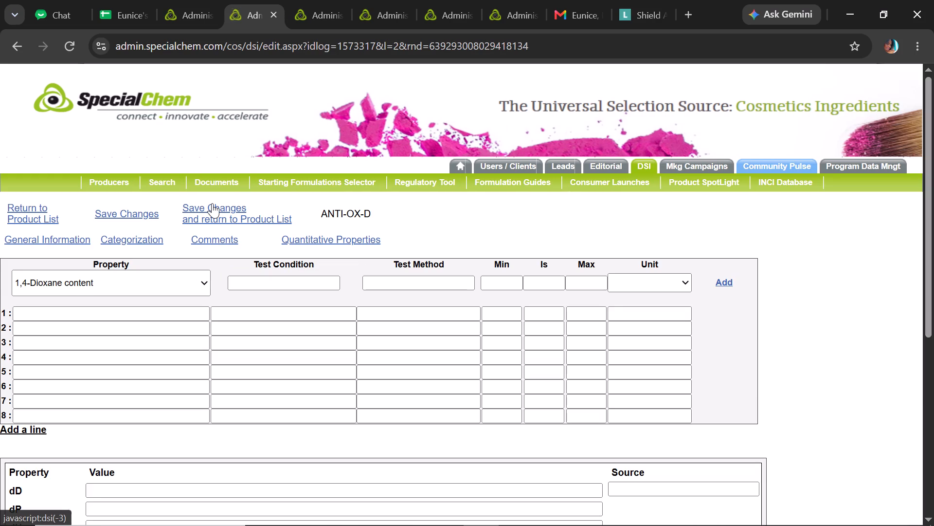
click(212, 203)
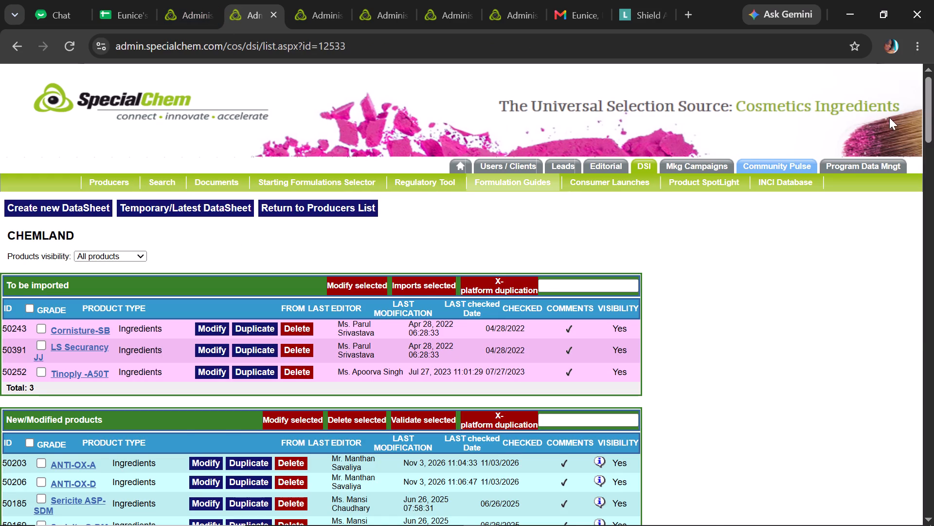
Open ANTI-OX-O from the CHEMLAND imported products, set its status to Availability Not Confirmed, and save the changes.
drag(933, 115, 926, 182)
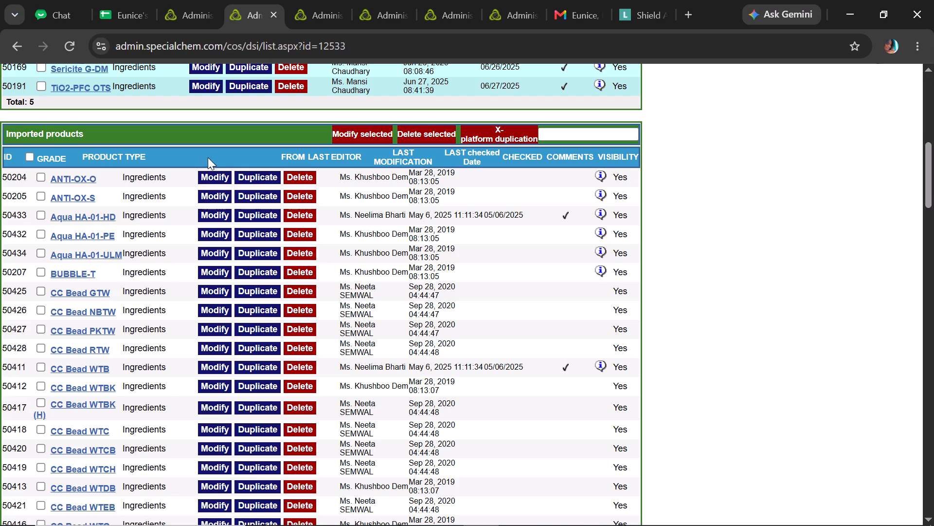
click(227, 174)
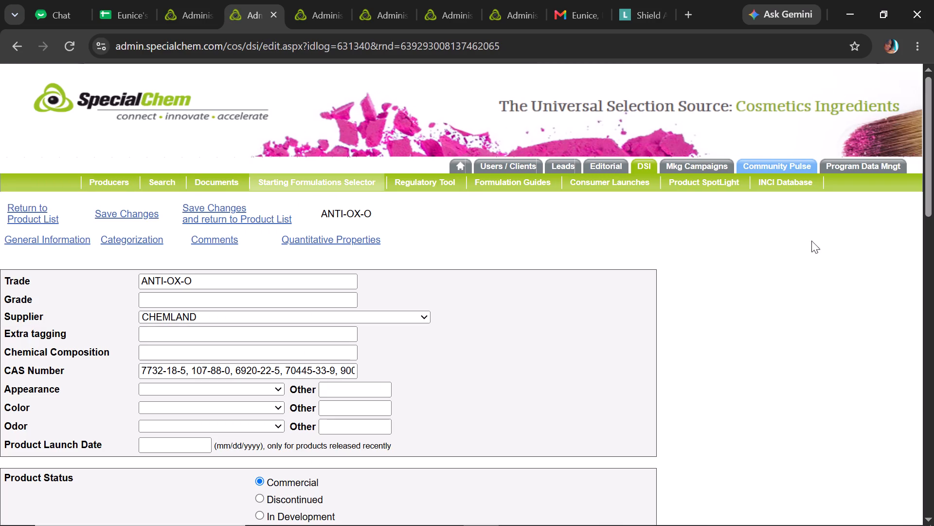
drag(933, 167, 933, 183)
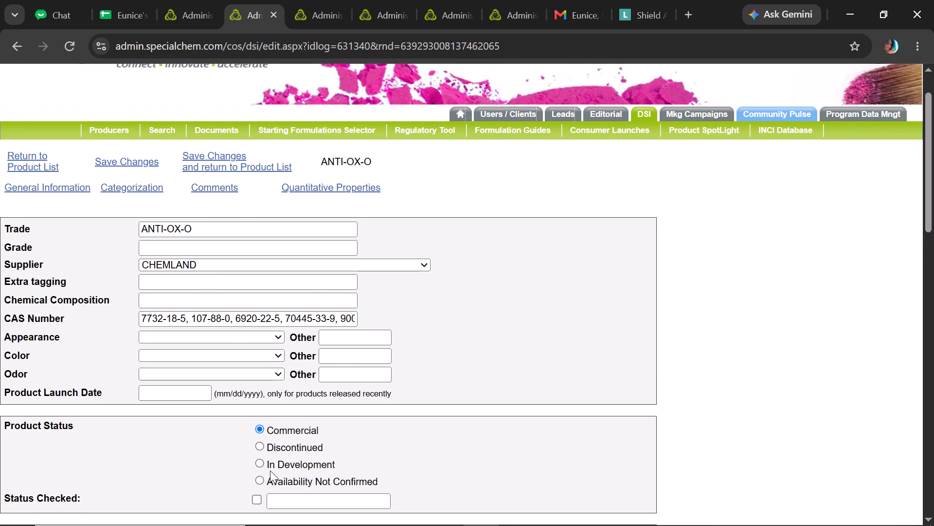
click(258, 476)
click(124, 161)
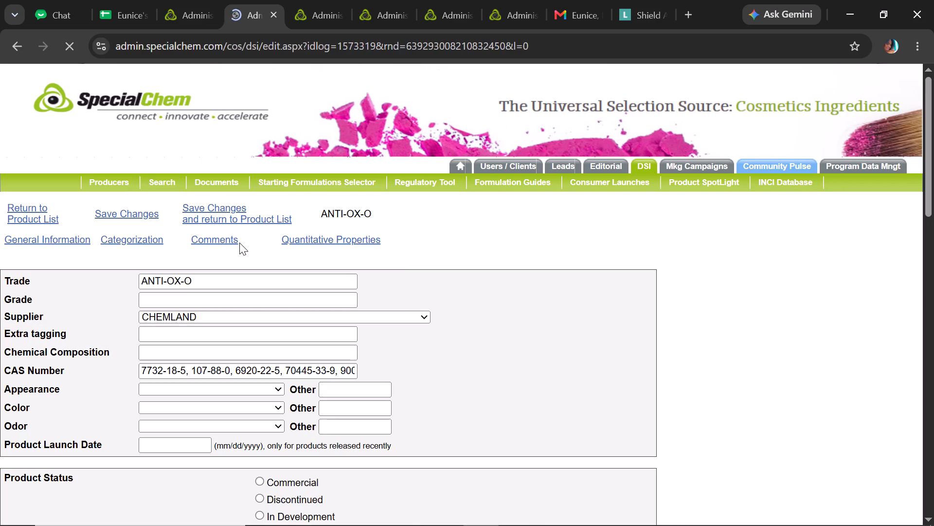
Open ANTI-OX-O's displayed comments and replace "ANTI-OX-O by CHEMLAND" with "{product} by {supplier}".
click(238, 243)
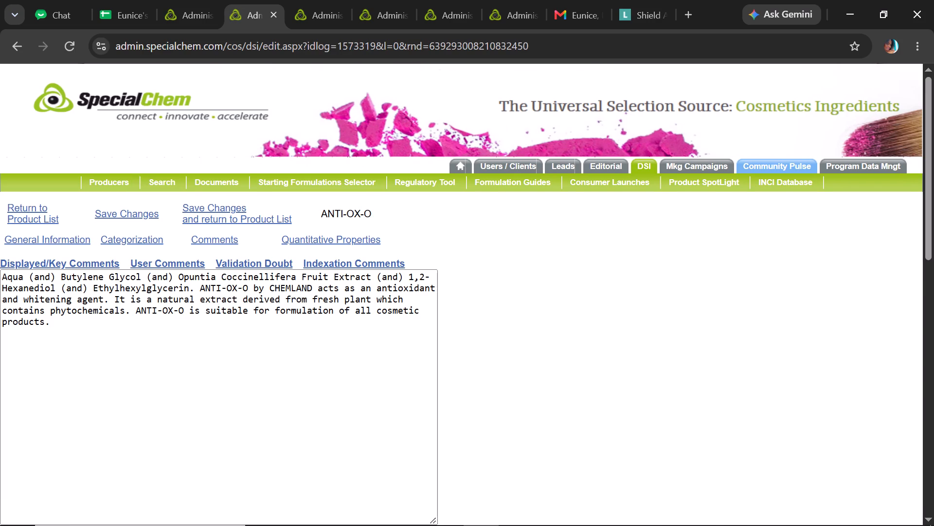
click(202, 285)
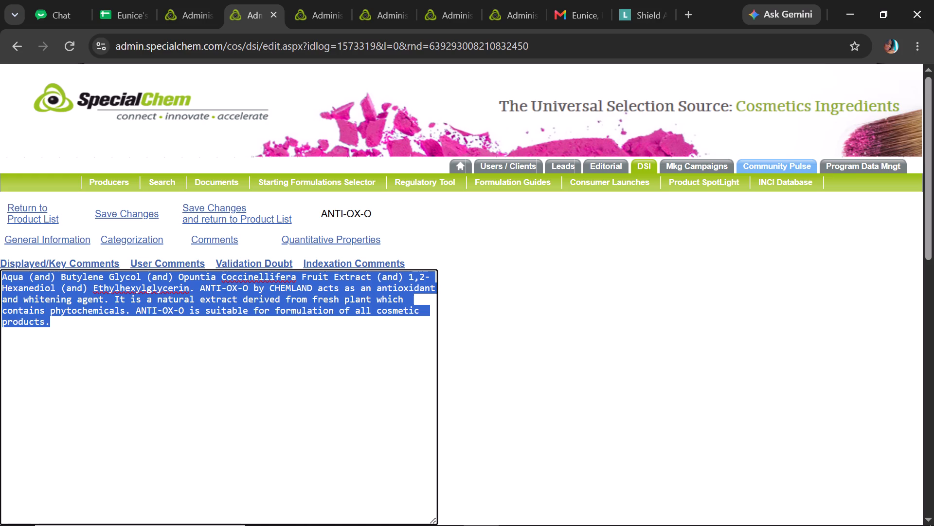
click(199, 288)
drag(199, 288, 305, 300)
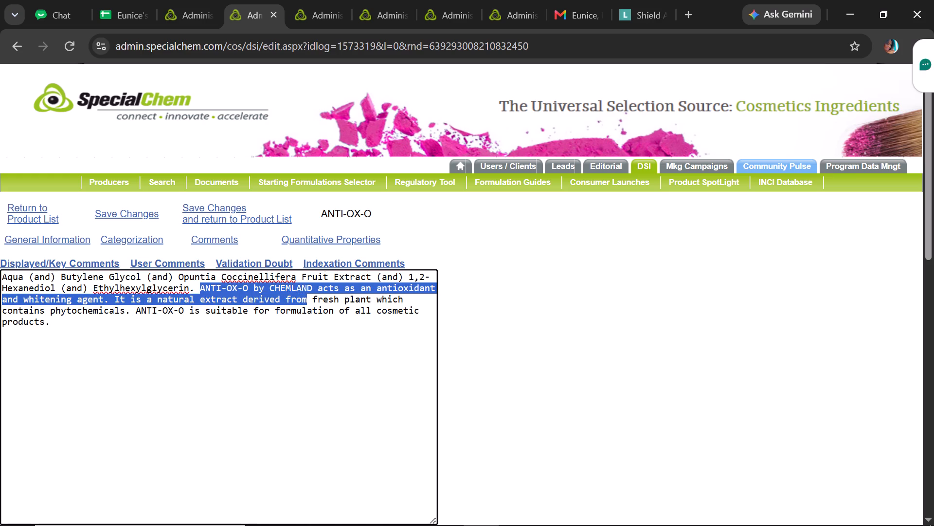
drag(305, 300, 312, 290)
key(ctrl+v)
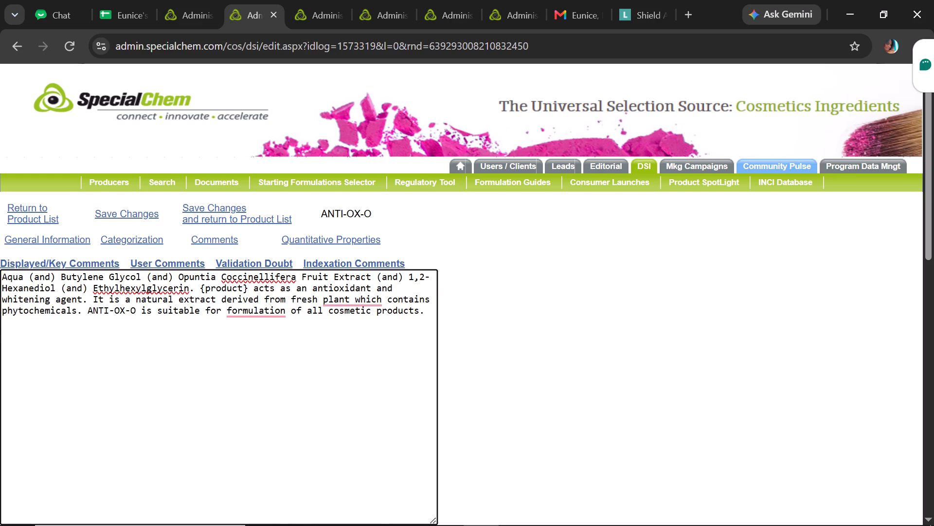
key(space)
text(by)
key(space)
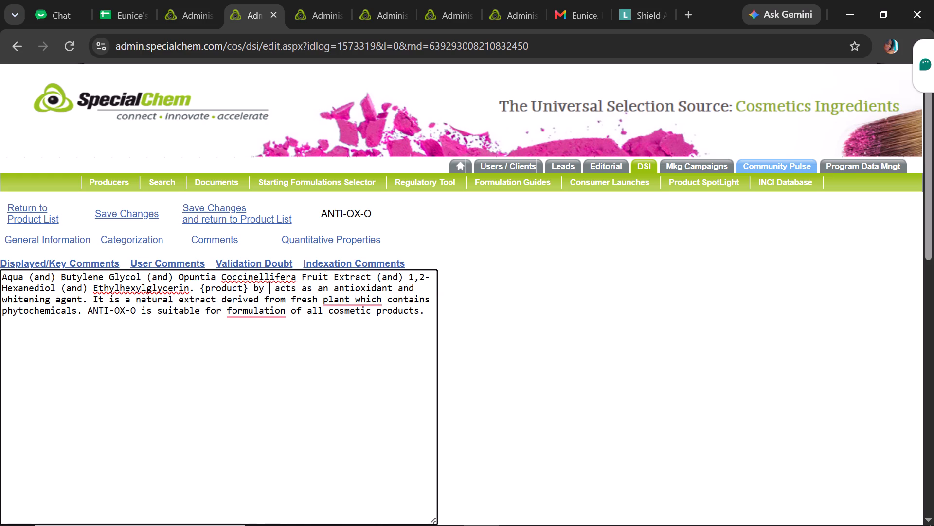
text({supplier})
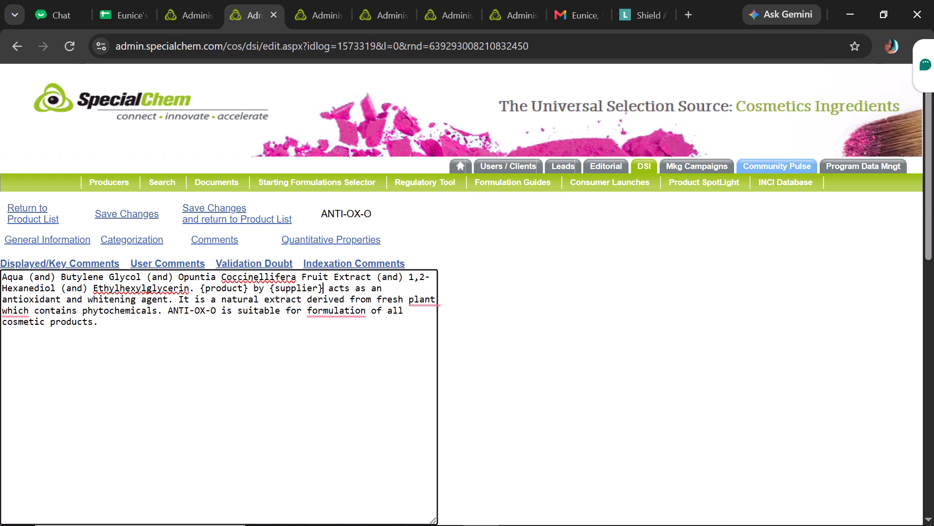
In ANTI-OX-O's comments, replace the remaining product name with {product} and apply the wording corrections "the formulation" and "plants that".
drag(248, 288, 216, 286)
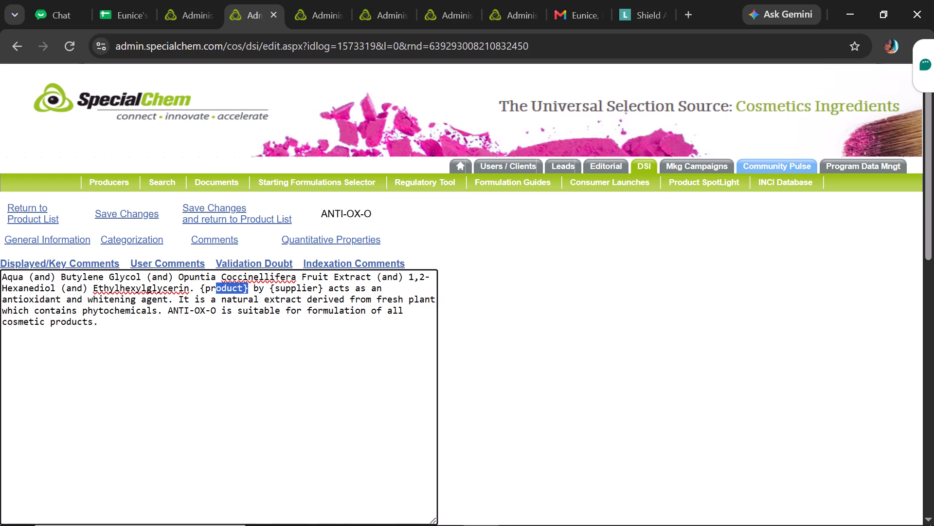
drag(216, 286, 201, 286)
key(ctrl+c)
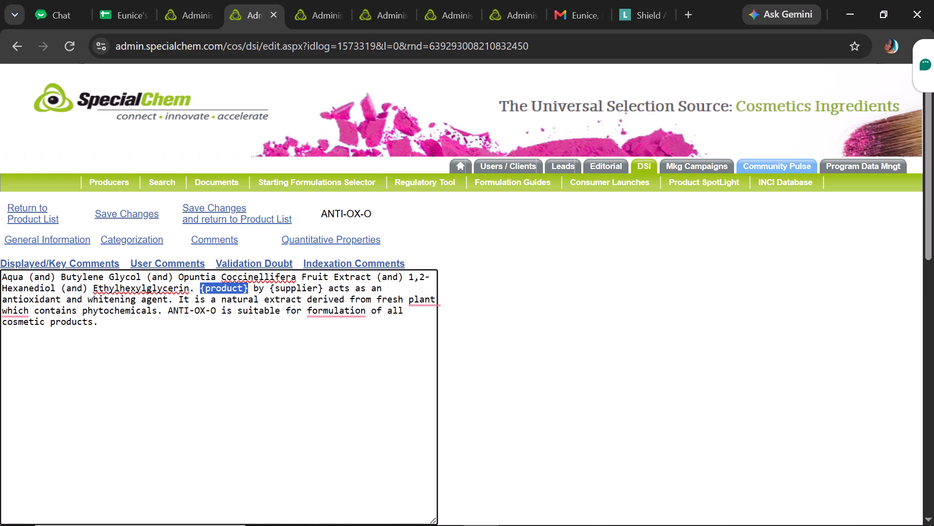
drag(169, 309, 216, 313)
key(ctrl+v)
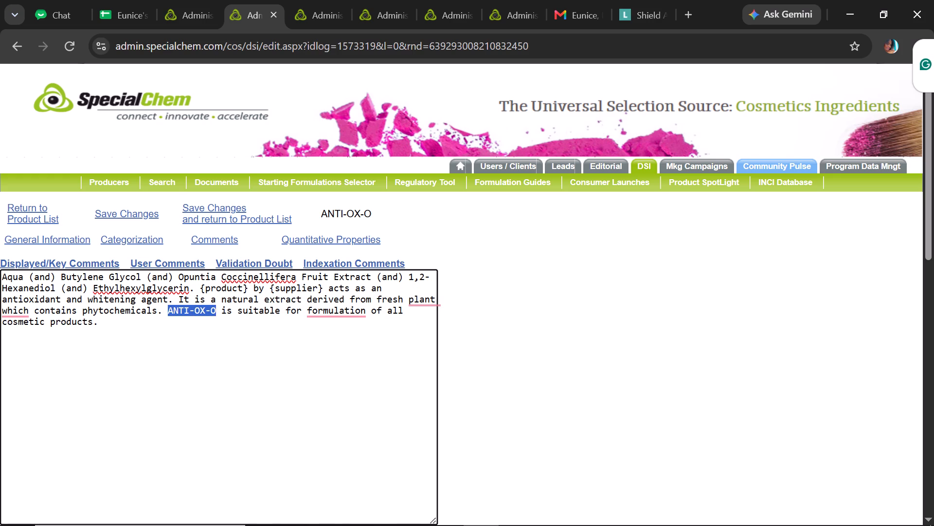
click(365, 339)
text(the)
key(space)
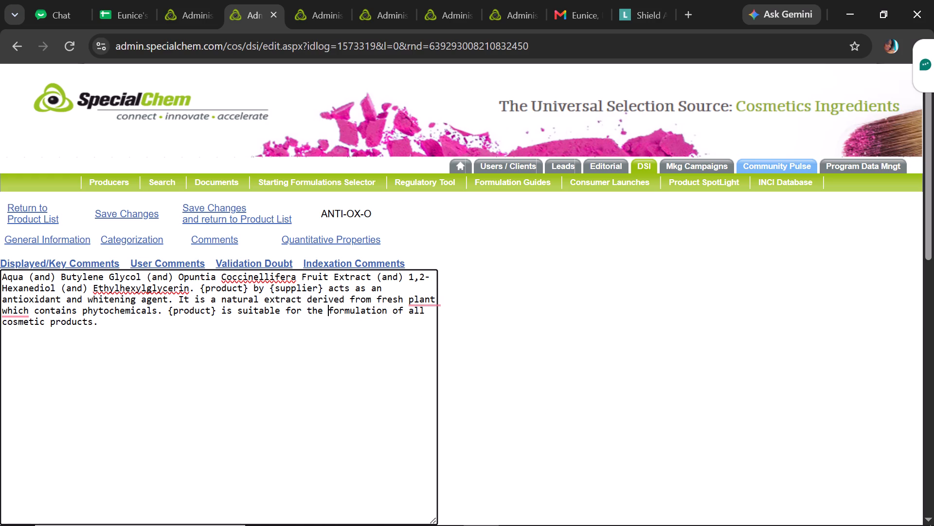
click(453, 346)
text(plants that)
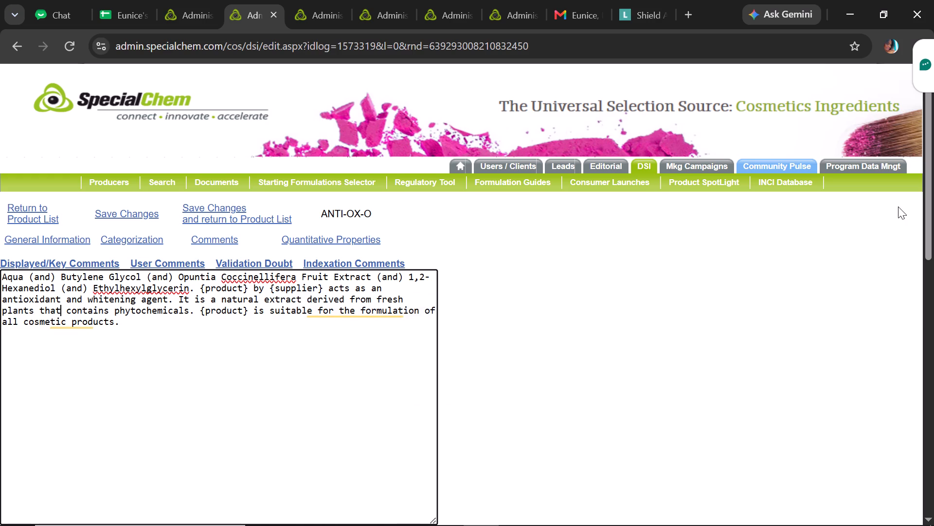
Enable Display as HTML for ANTI-OX-O's comments, save, check its quantitative properties page, and save back to the product list.
drag(933, 184, 931, 217)
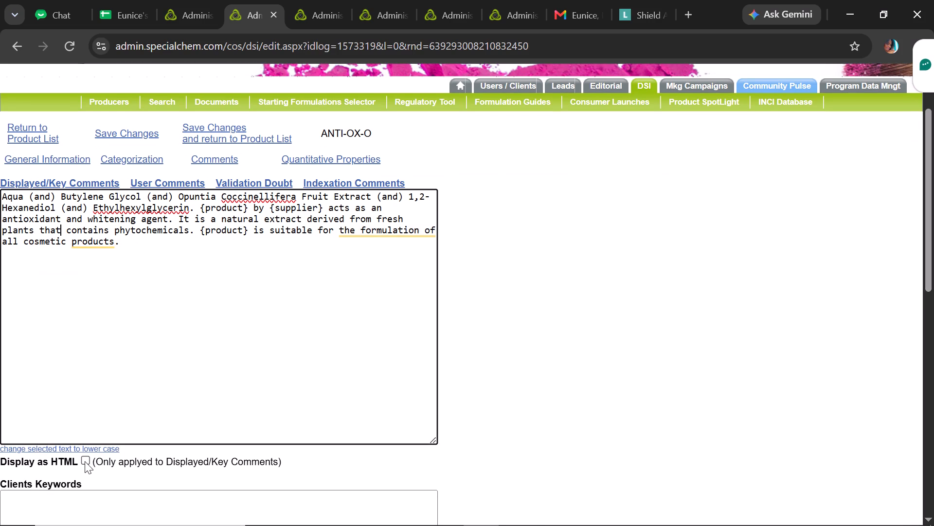
click(85, 461)
click(143, 133)
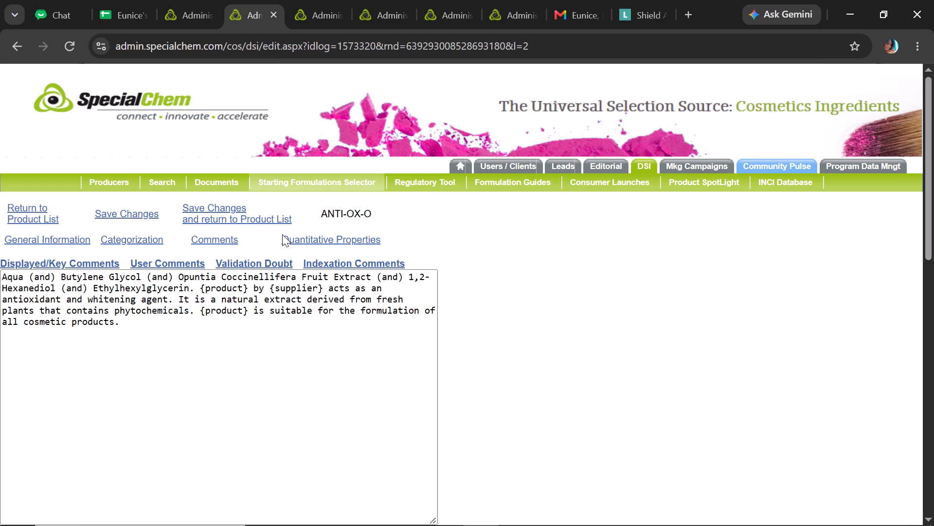
click(287, 244)
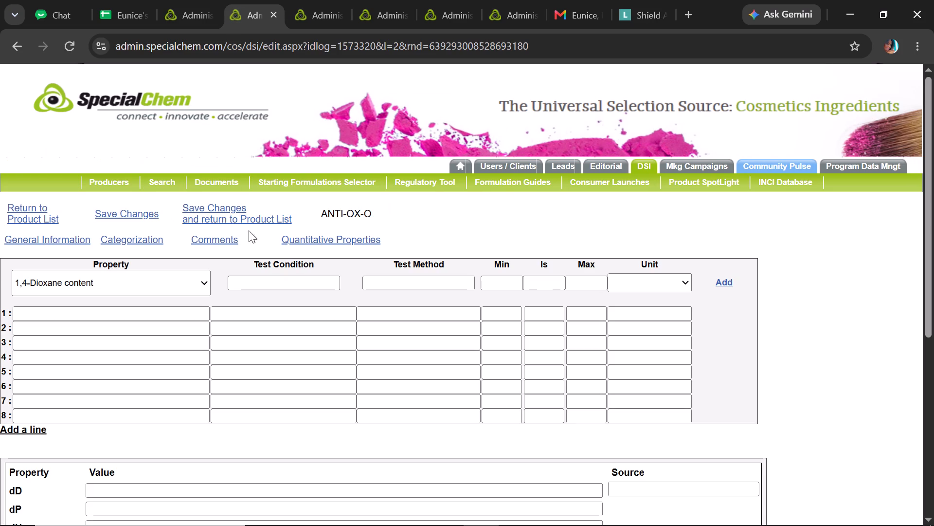
click(232, 219)
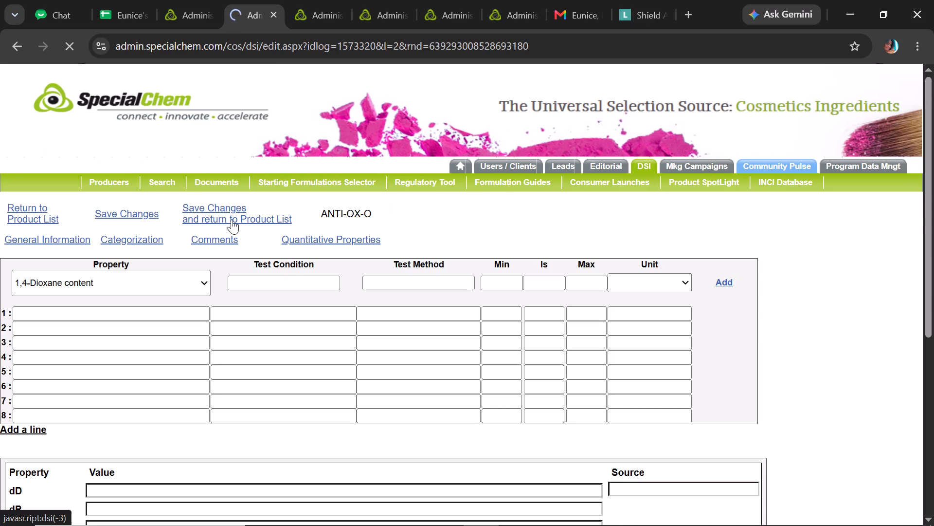
drag(232, 219, 470, 296)
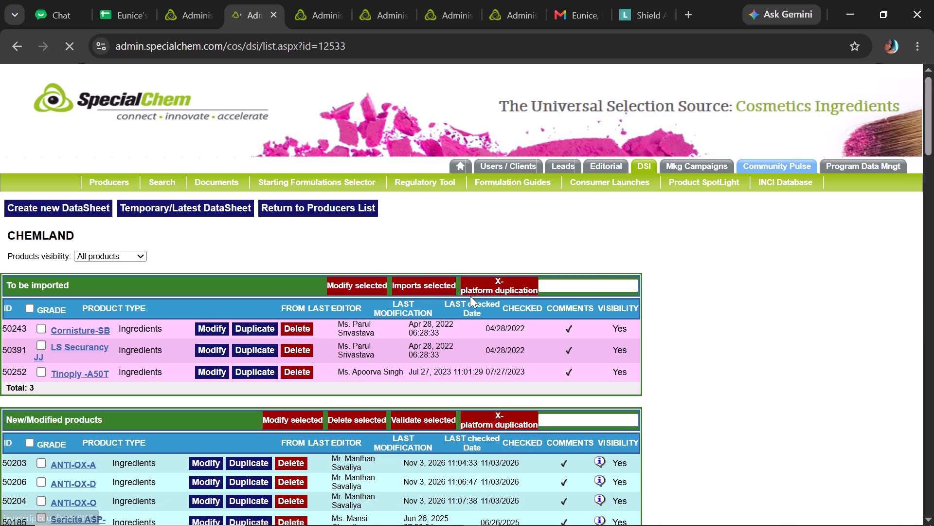
Open ANTI-OX-S from the CHEMLAND imported products, set its status to Availability Not Confirmed, and save the changes.
drag(933, 117, 927, 175)
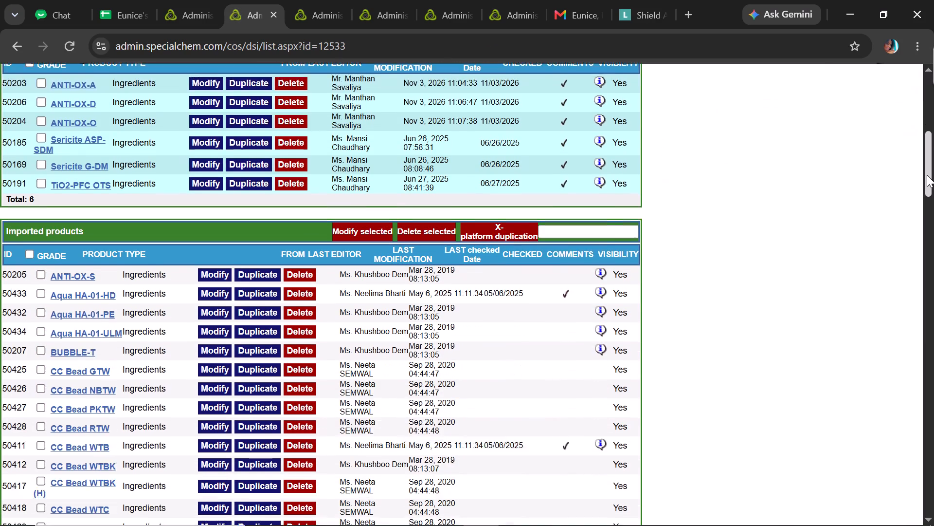
drag(927, 175, 927, 177)
click(221, 241)
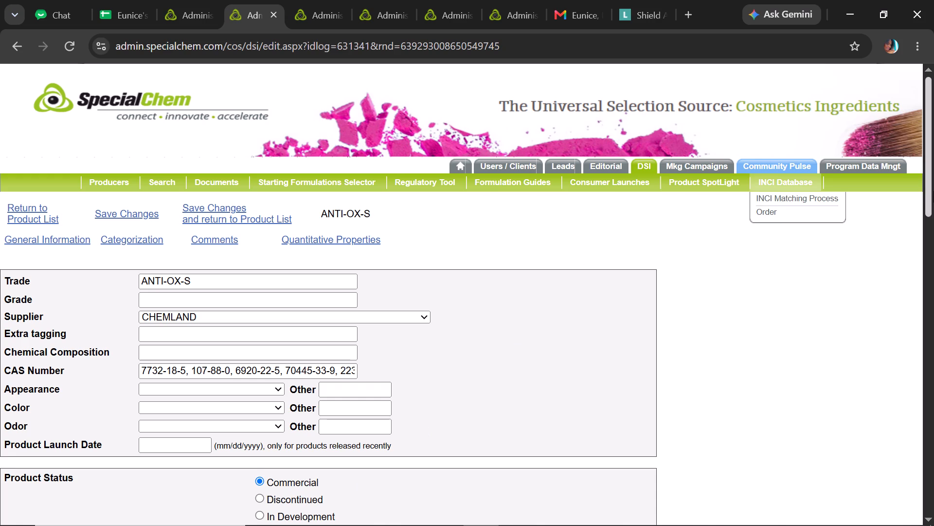
drag(933, 189, 932, 211)
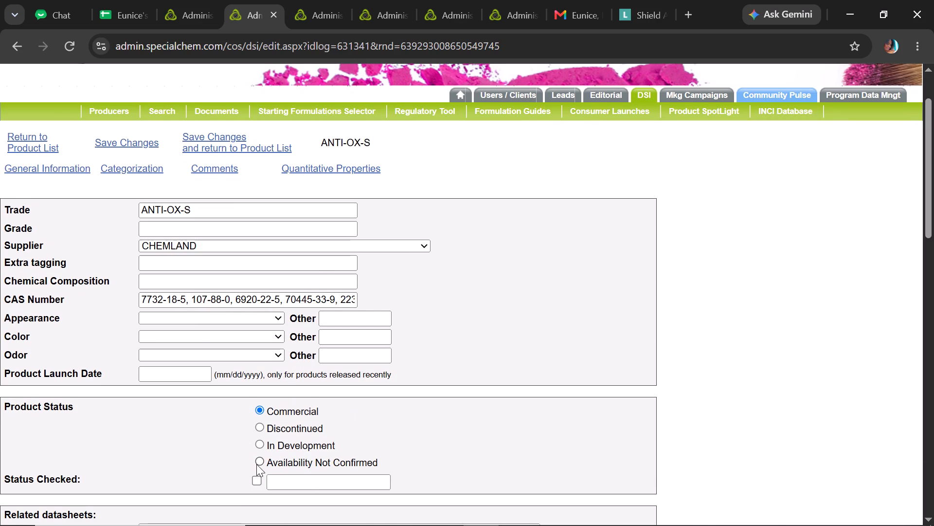
click(256, 464)
click(138, 139)
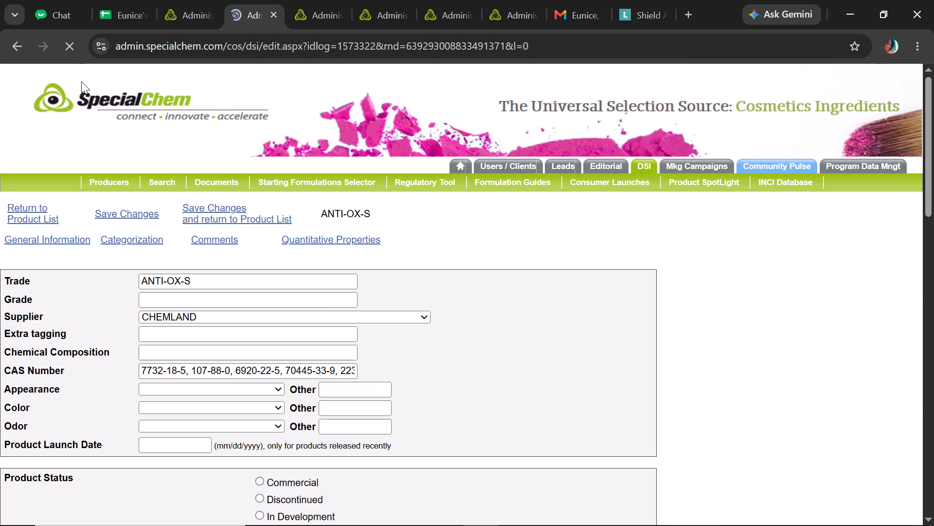
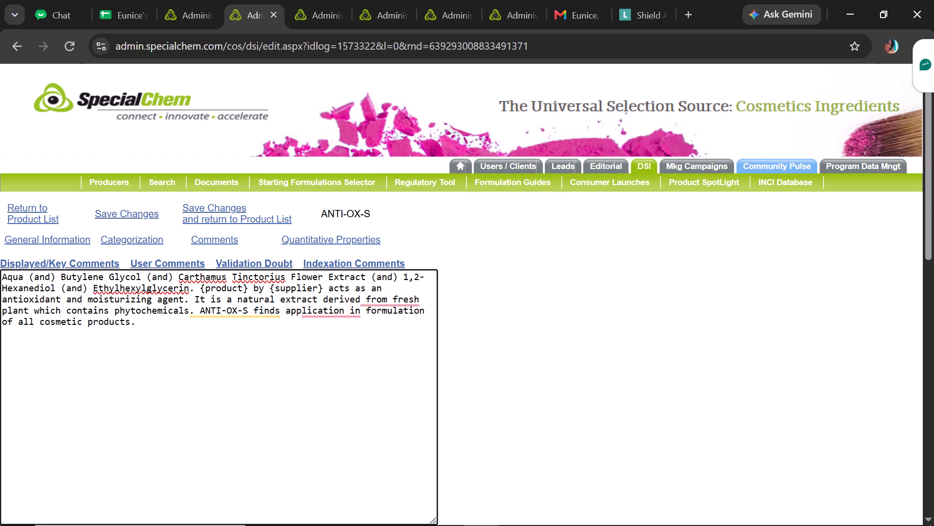
In ANTI-OX-S's comments, replace the remaining product name with {product} and apply the wording corrections "plants that" and "the formulation".
drag(247, 290, 200, 285)
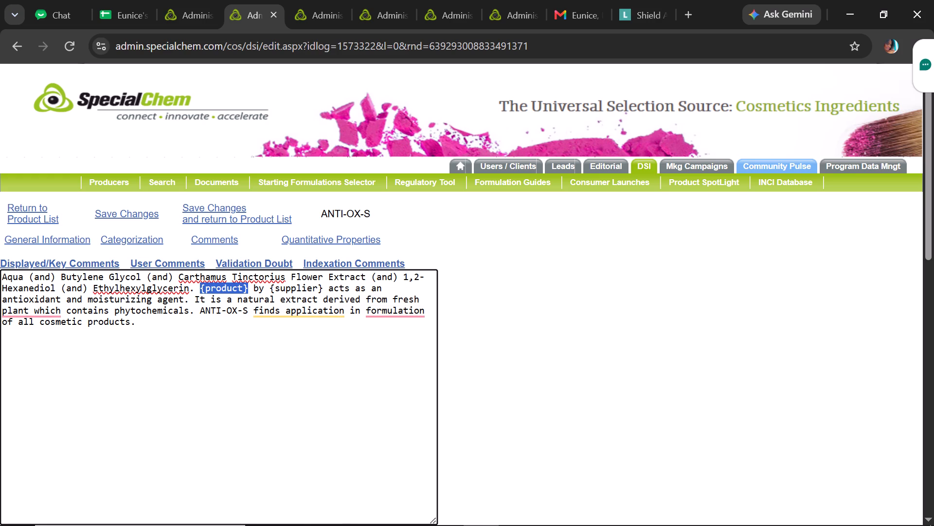
key(ctrl+c)
drag(200, 310, 248, 313)
key(ctrl+v)
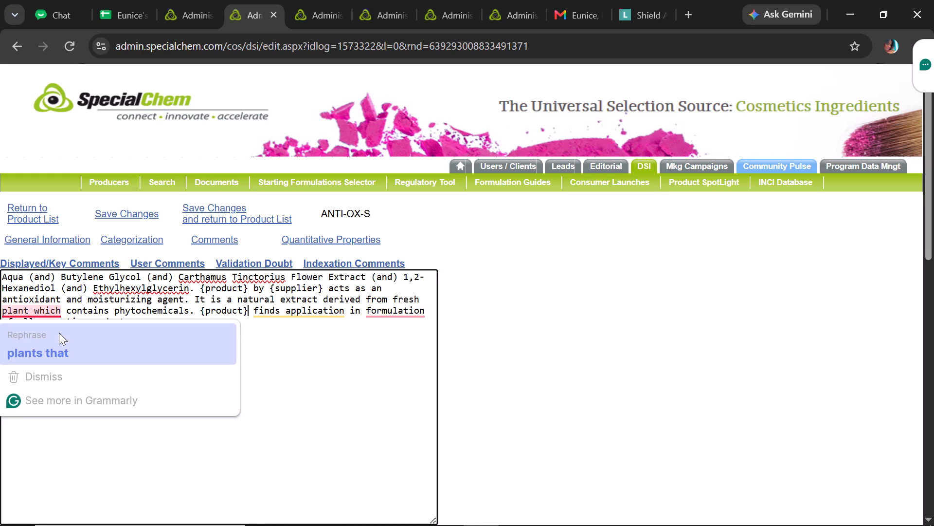
click(59, 333)
text(plants that)
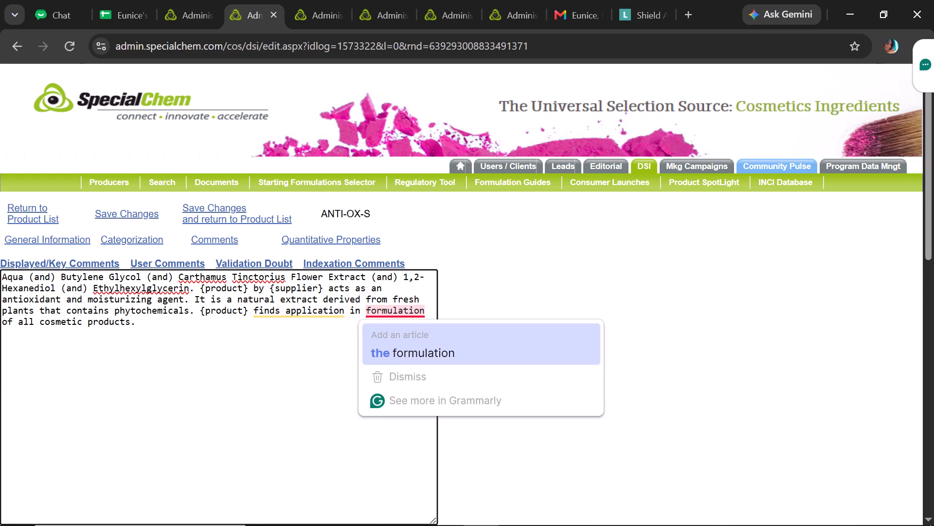
click(421, 351)
text(the)
key(space)
Enable Display as HTML for ANTI-OX-S's comments, save, check its quantitative properties page, and save back to the product list.
drag(933, 168, 933, 191)
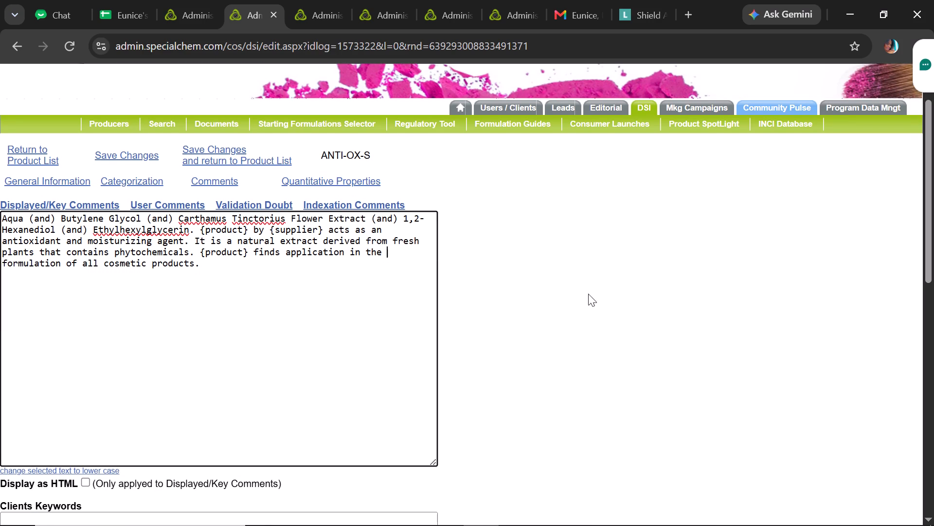
click(87, 482)
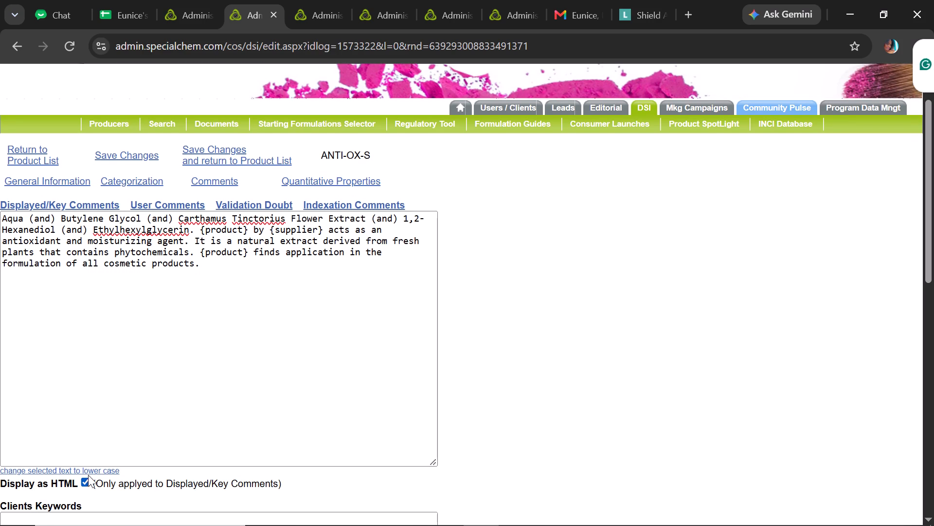
click(130, 151)
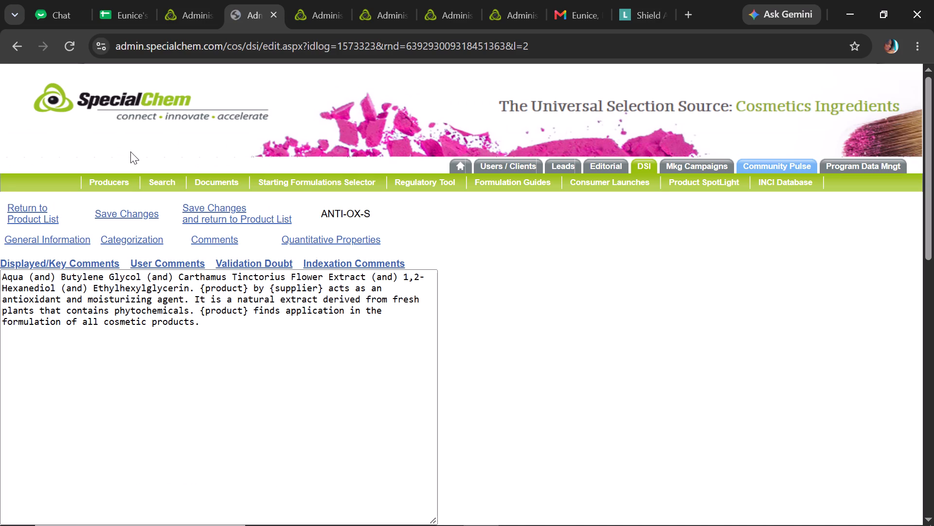
click(316, 241)
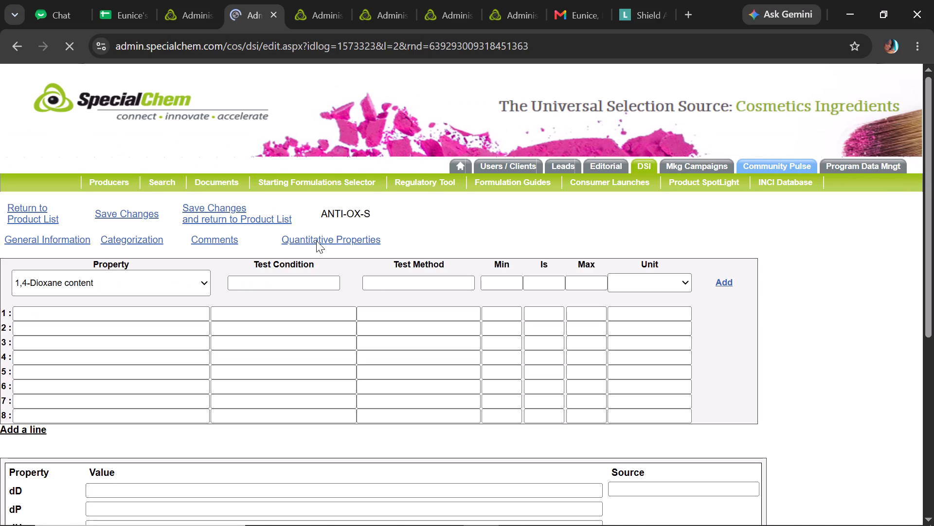
click(212, 218)
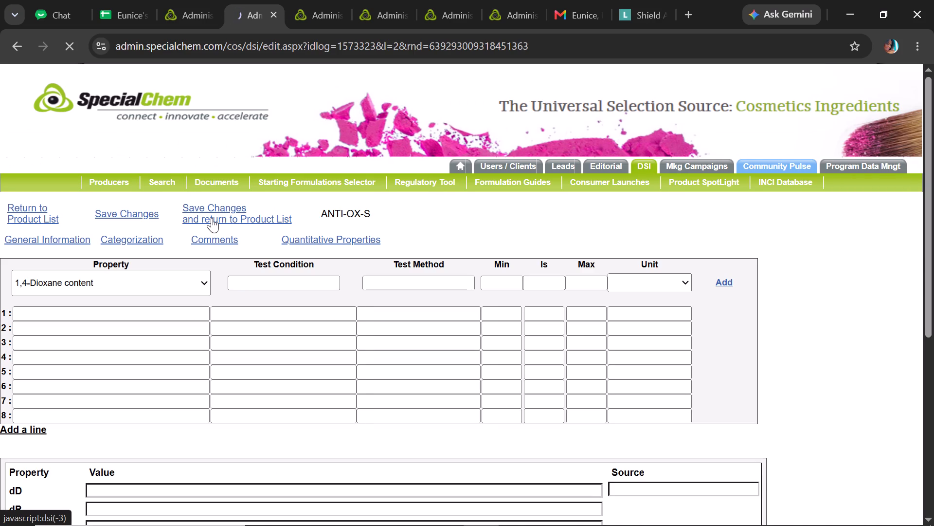
Copy the "{product} by {supplier}" placeholder from the spreadsheet's Guide sheet and return to the CHEMLAND product list.
click(134, 0)
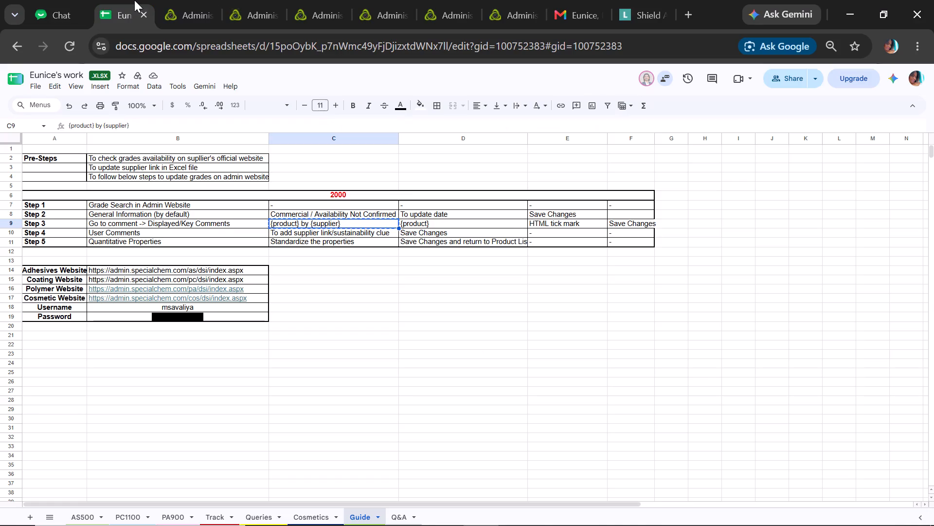
key(ctrl+c)
click(251, 0)
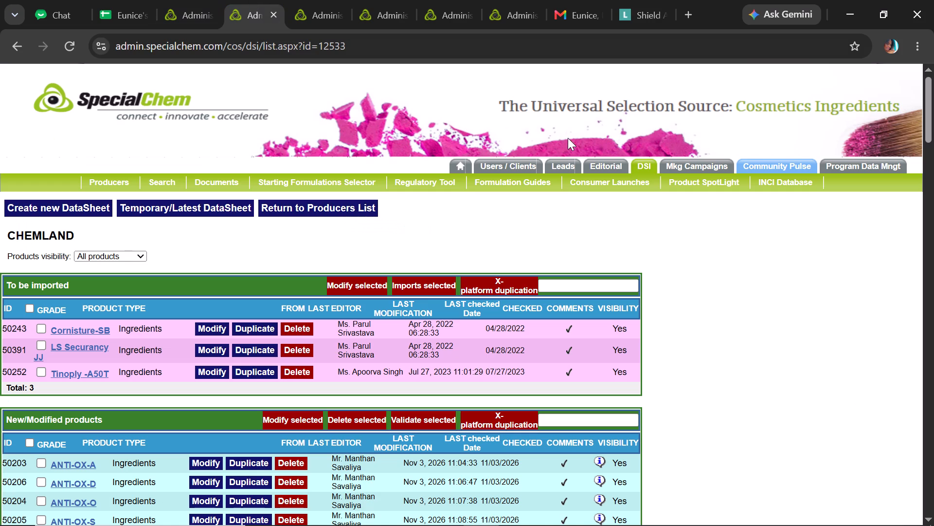
Open BUBBLE-T from the CHEMLAND imported products, set its status to Availability Not Confirmed, and save the changes.
drag(933, 130, 929, 182)
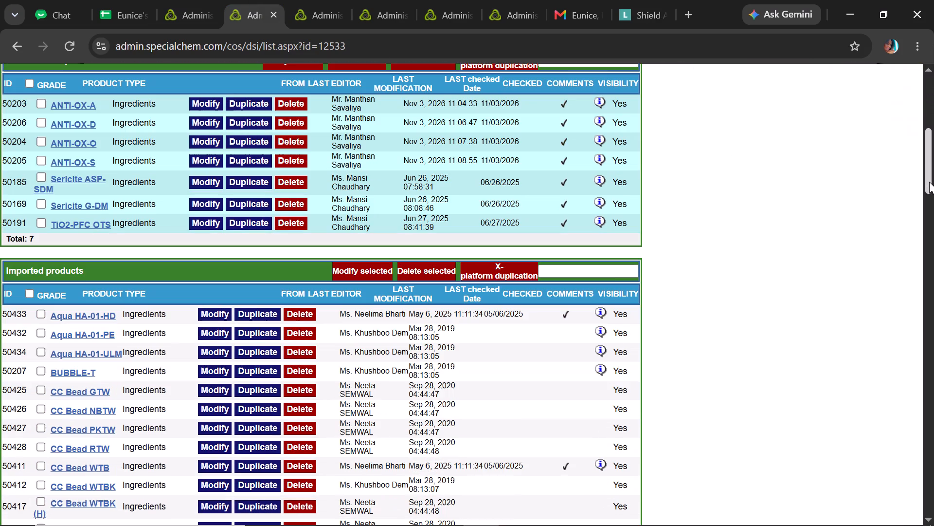
click(201, 371)
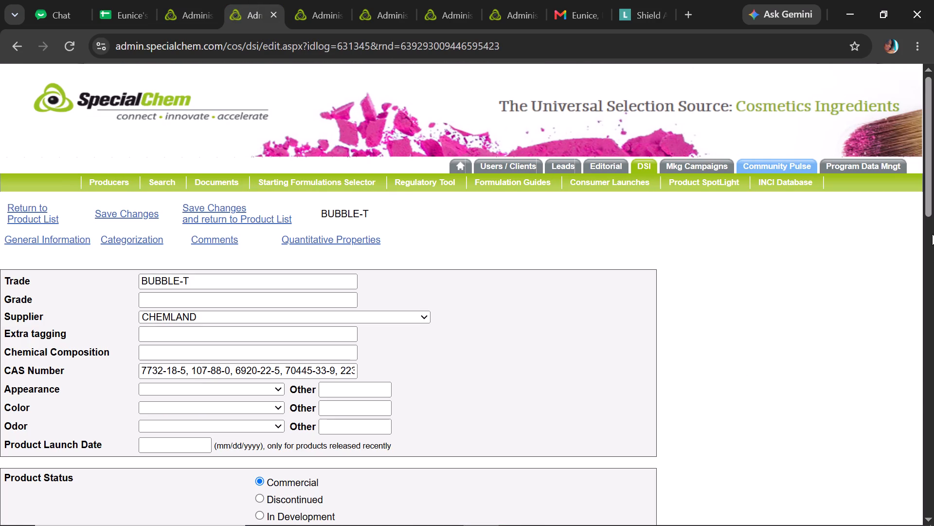
drag(933, 213, 927, 231)
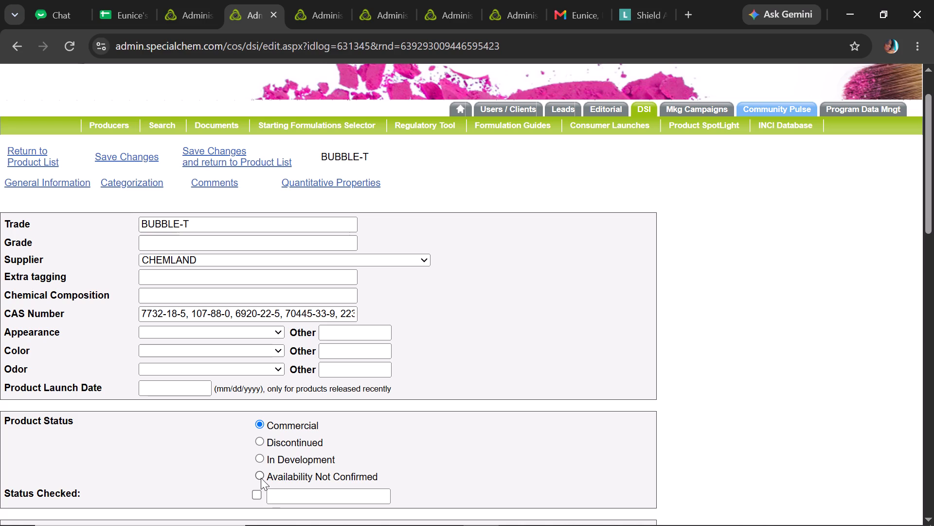
click(261, 478)
click(127, 151)
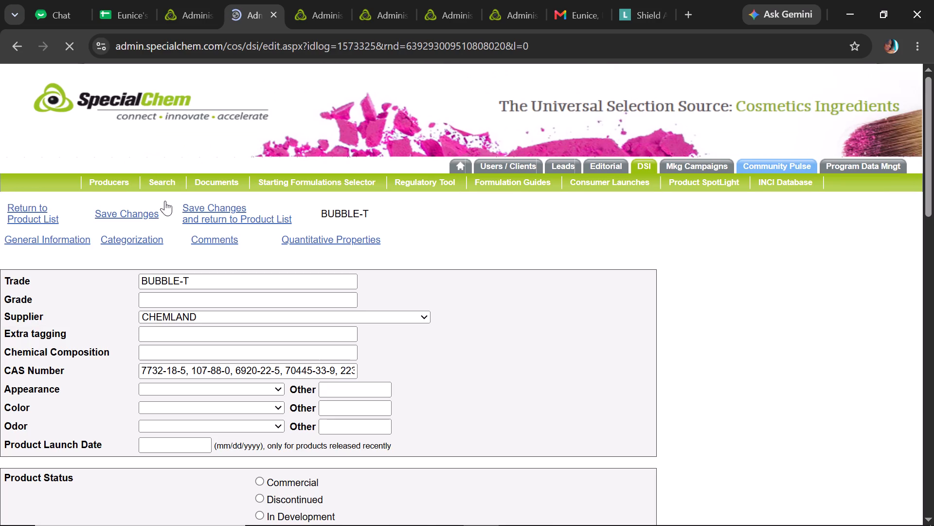
Open BUBBLE-T's displayed comments and replace "BUBBLE-T by CHEMLAND" with "{product} by {supplier}".
click(204, 237)
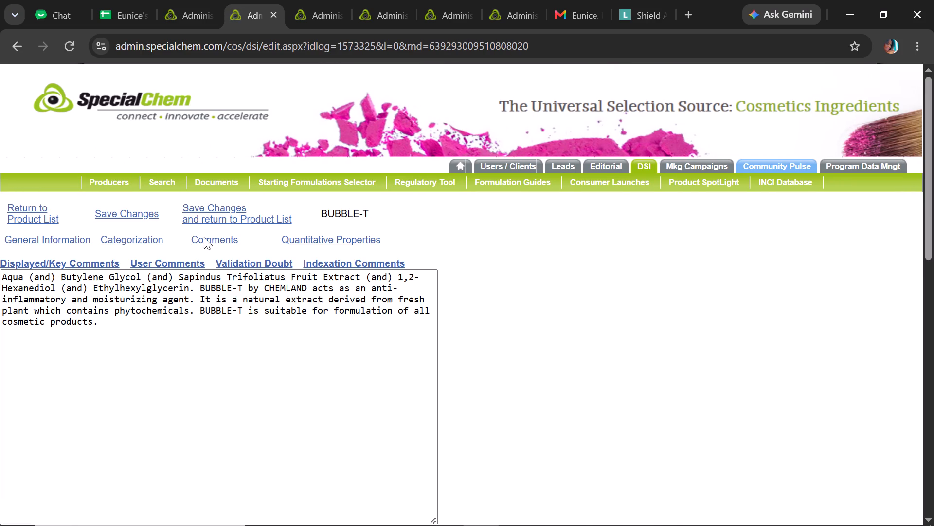
double_click(197, 289)
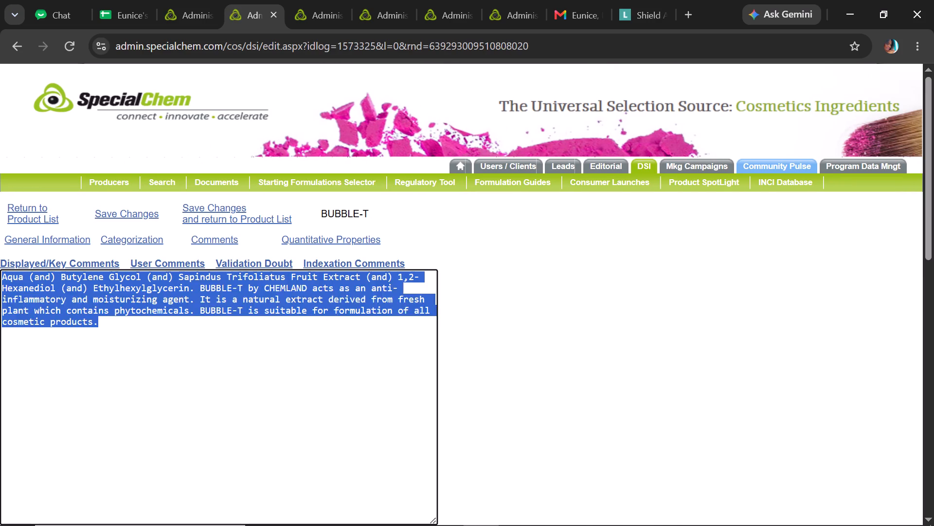
click(197, 289)
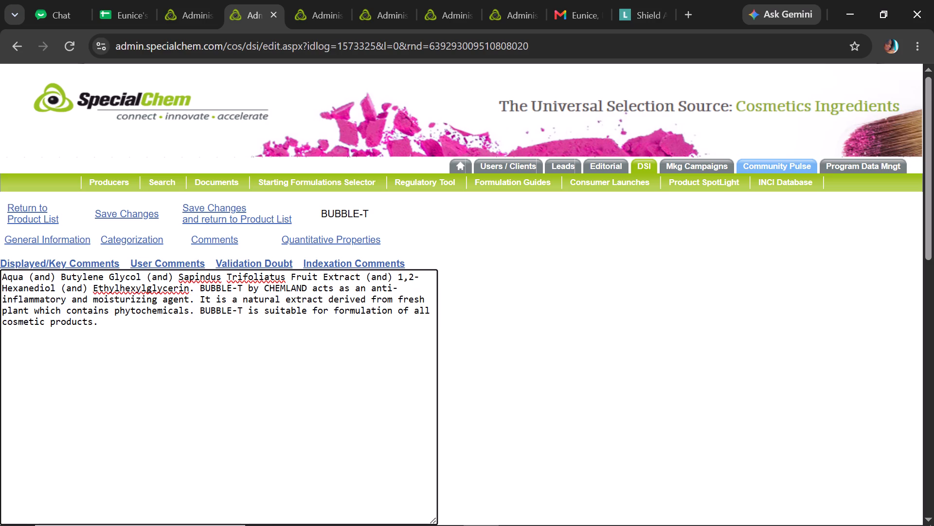
drag(200, 291, 309, 291)
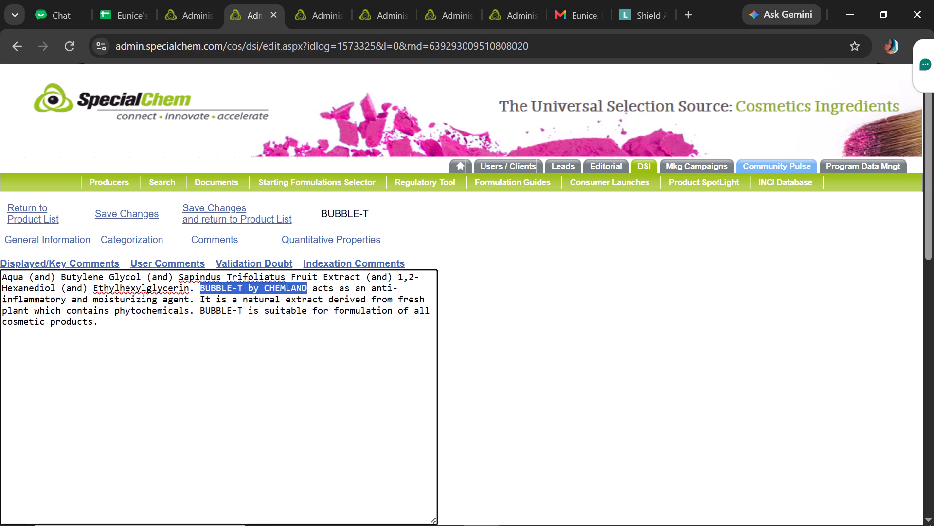
key(ctrl+v)
In BUBBLE-T's comments, replace the remaining product name with {product} and apply the wording corrections "the formulation" and "plants that".
drag(247, 289, 217, 286)
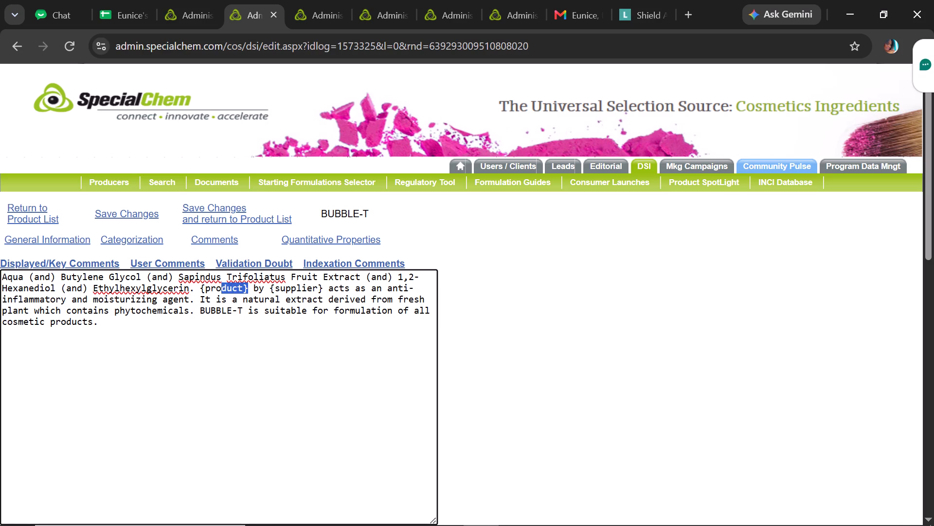
drag(217, 286, 199, 287)
key(ctrl+c)
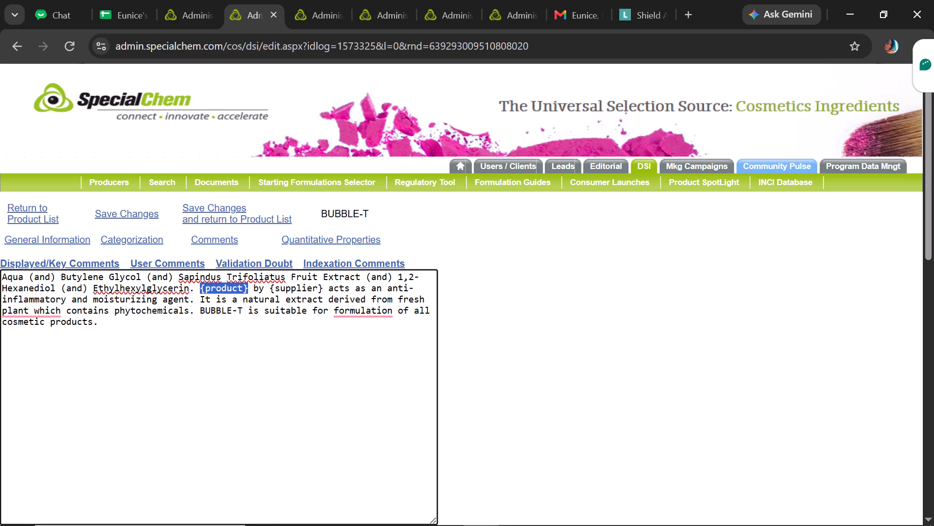
drag(200, 307, 245, 306)
key(ctrl+v)
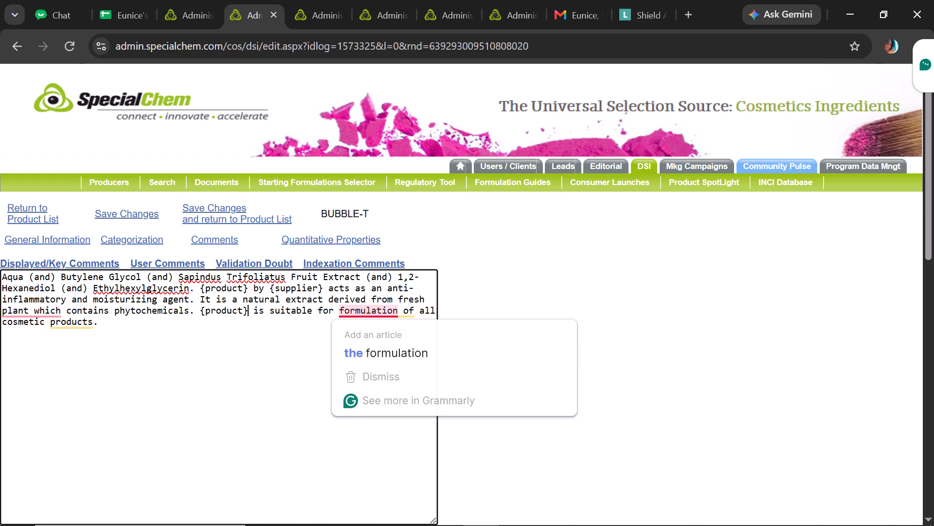
click(370, 342)
text(the)
key(space)
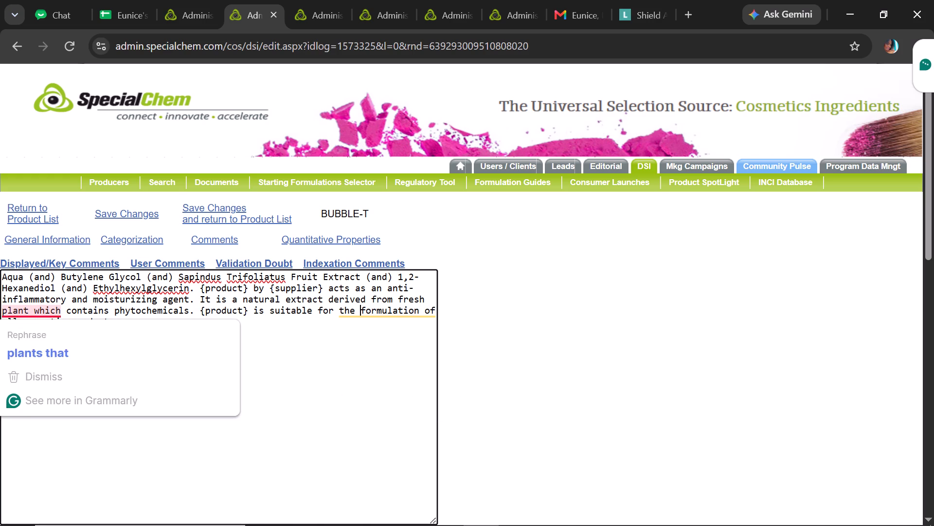
click(54, 338)
text(plants that)
Enable Display as HTML for BUBBLE-T's comments, save, check its quantitative properties page, and save back to the product list.
drag(933, 231, 925, 251)
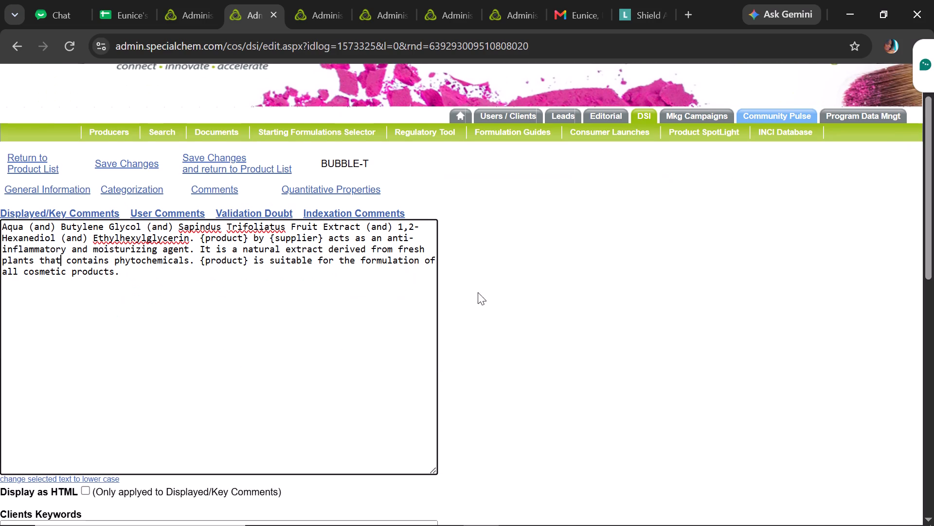
click(82, 489)
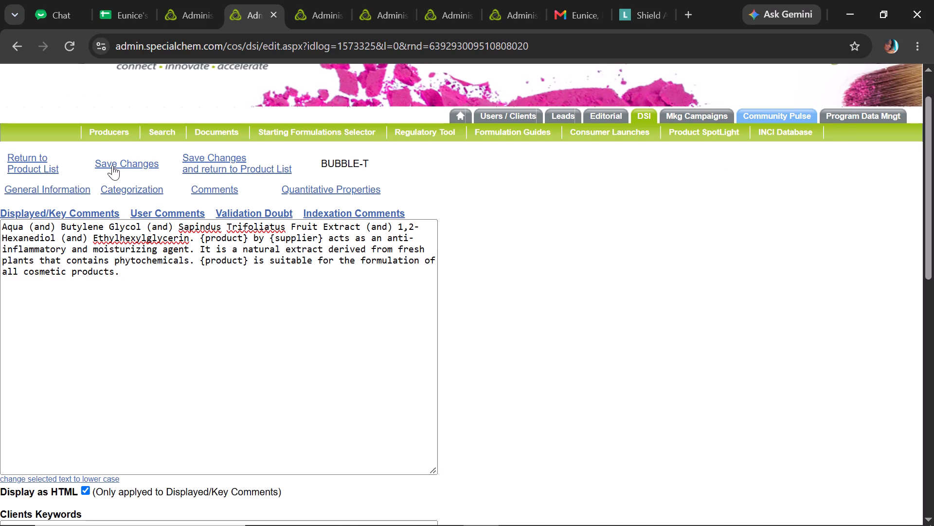
click(116, 168)
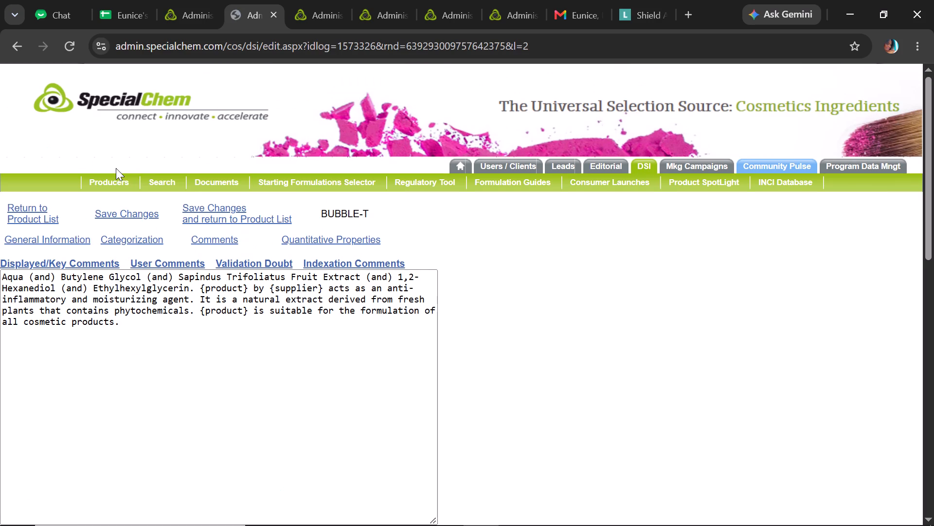
click(317, 243)
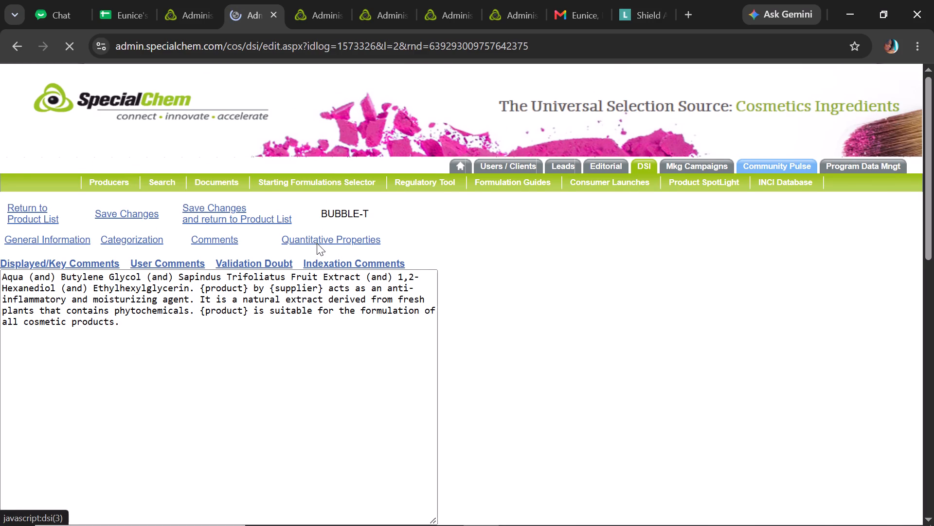
click(206, 214)
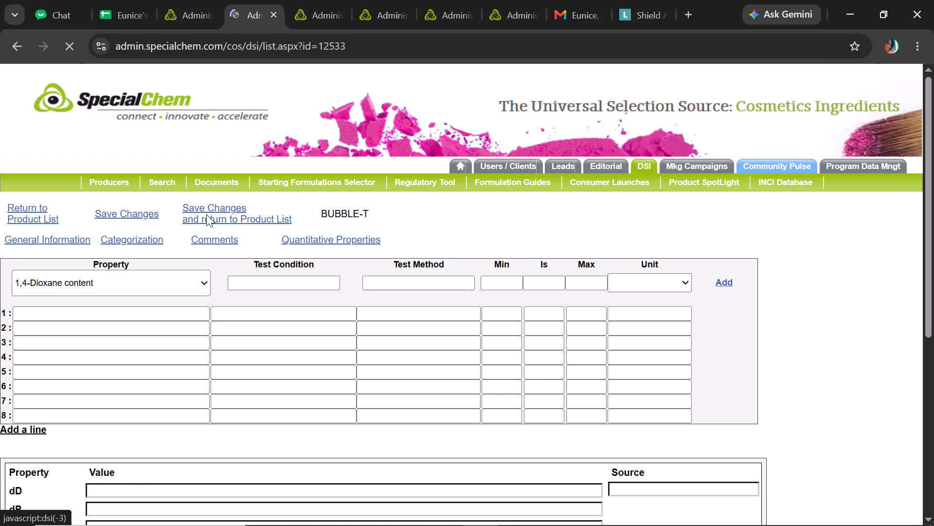
Review the new/modified and imported grades in the CHEMLAND product list.
click(933, 127)
drag(933, 127, 933, 147)
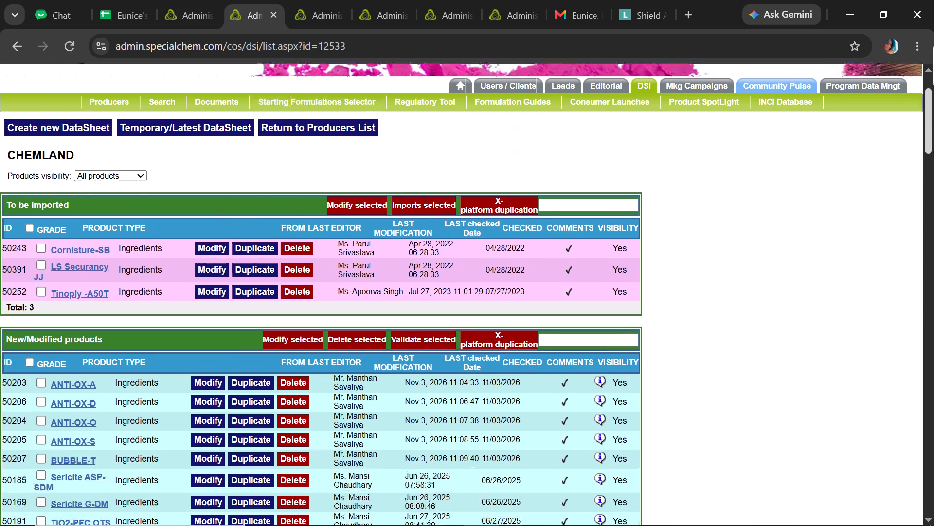
drag(933, 147, 933, 161)
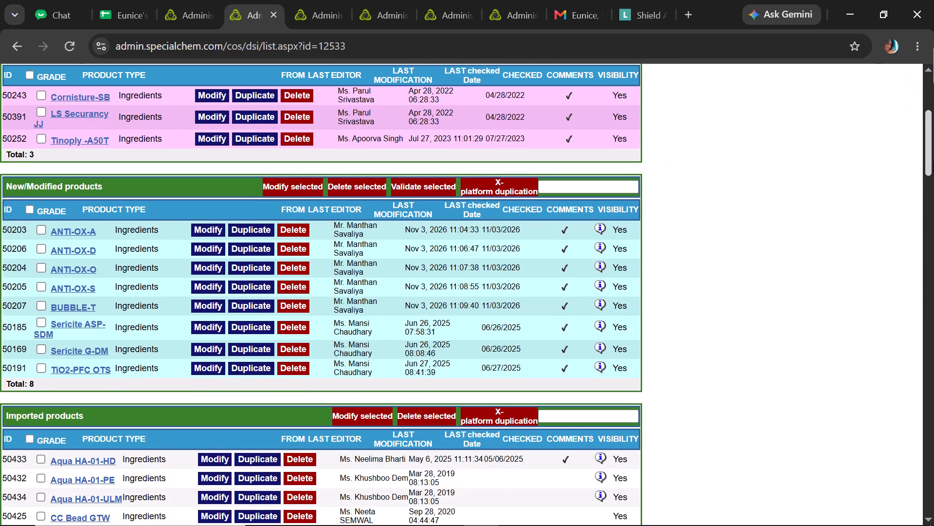
drag(933, 161, 933, 141)
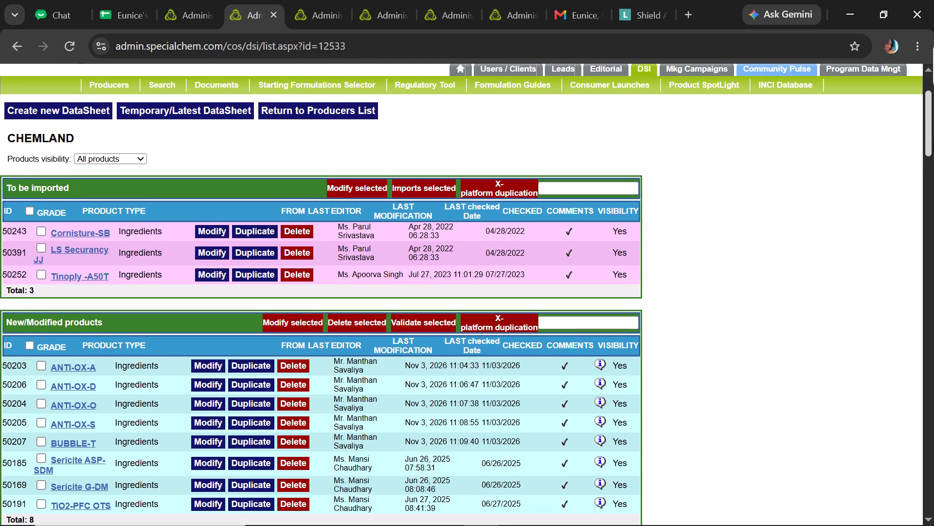
drag(933, 141, 933, 138)
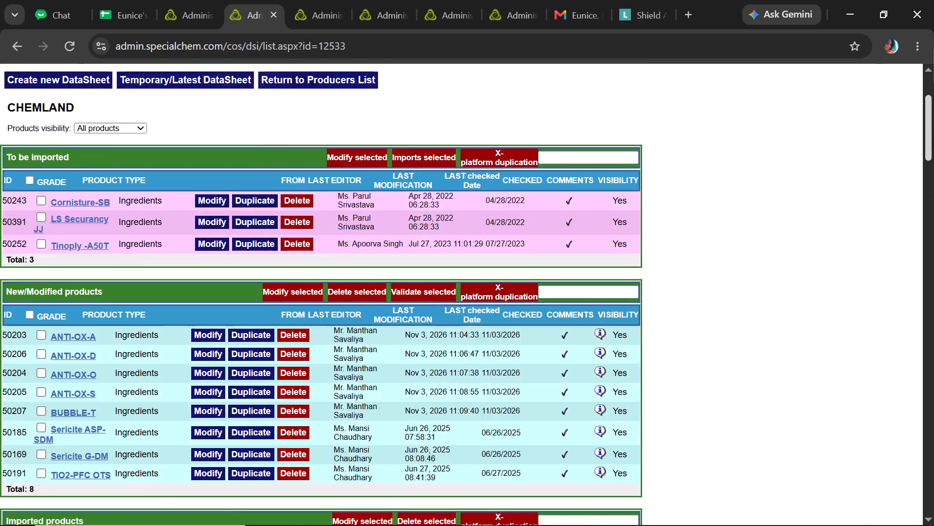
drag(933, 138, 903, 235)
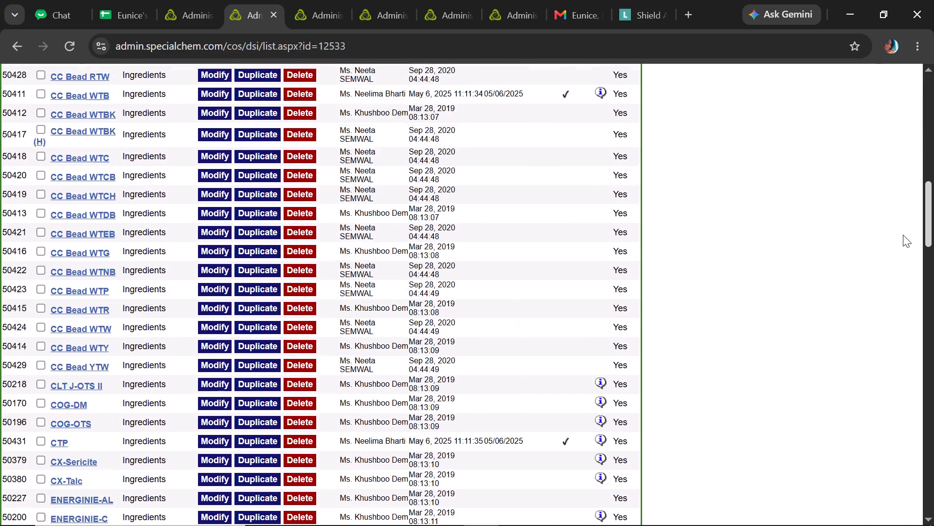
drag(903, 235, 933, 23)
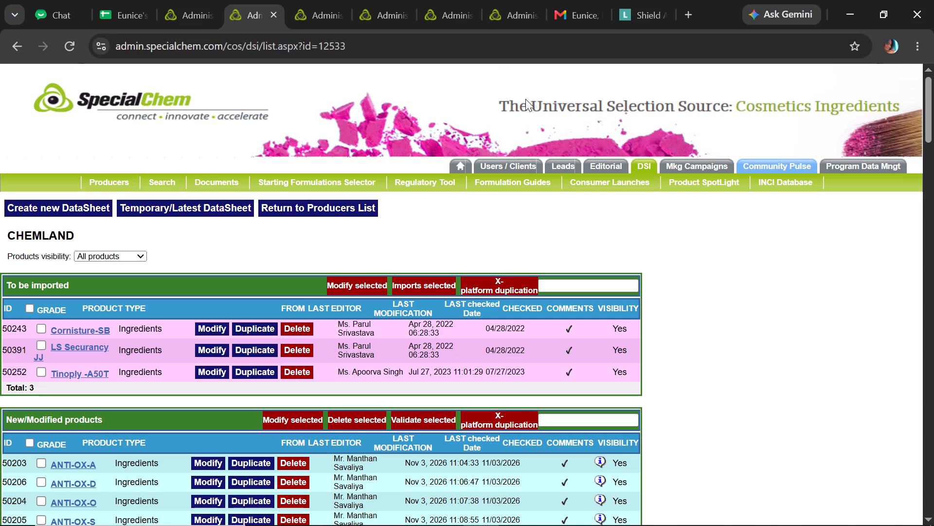
Switch to the spreadsheet and copy the CHEMLAND product name ENERGINIE-P from the Cosmetics sheet.
click(167, 9)
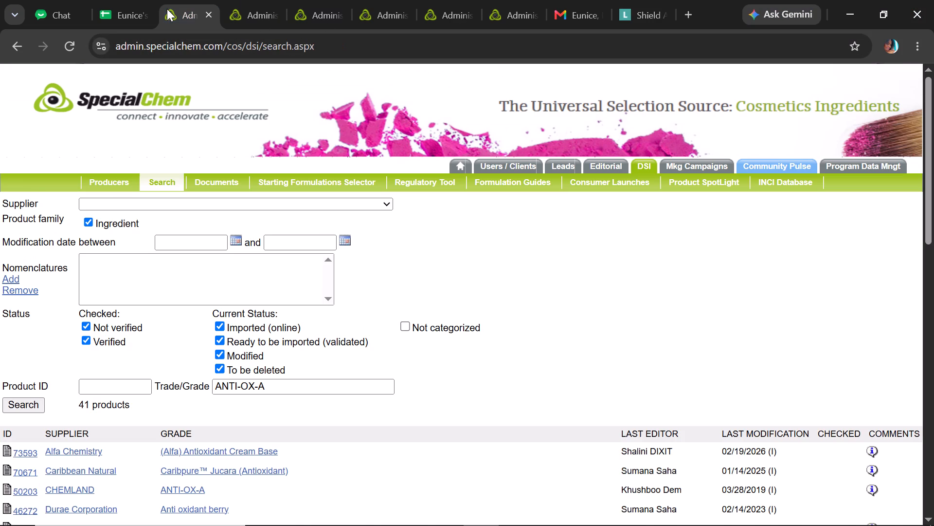
click(103, 6)
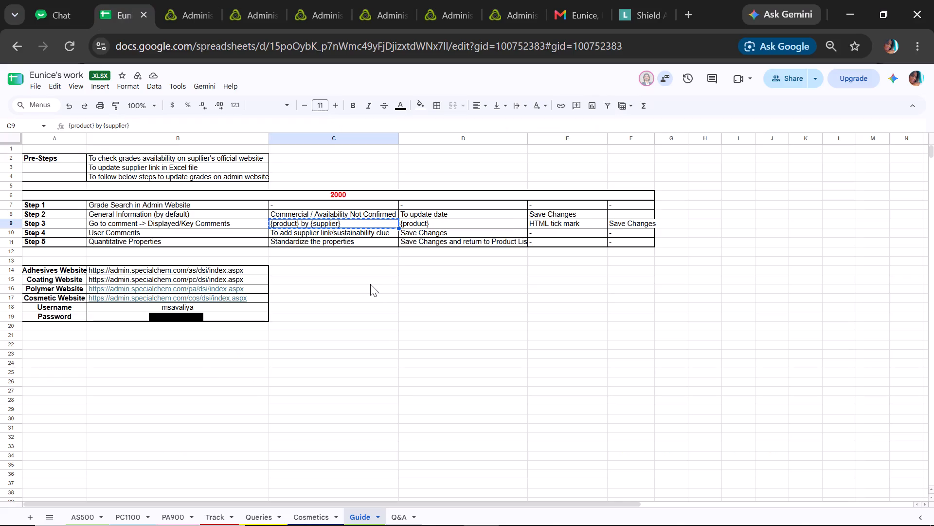
key(ctrl+c)
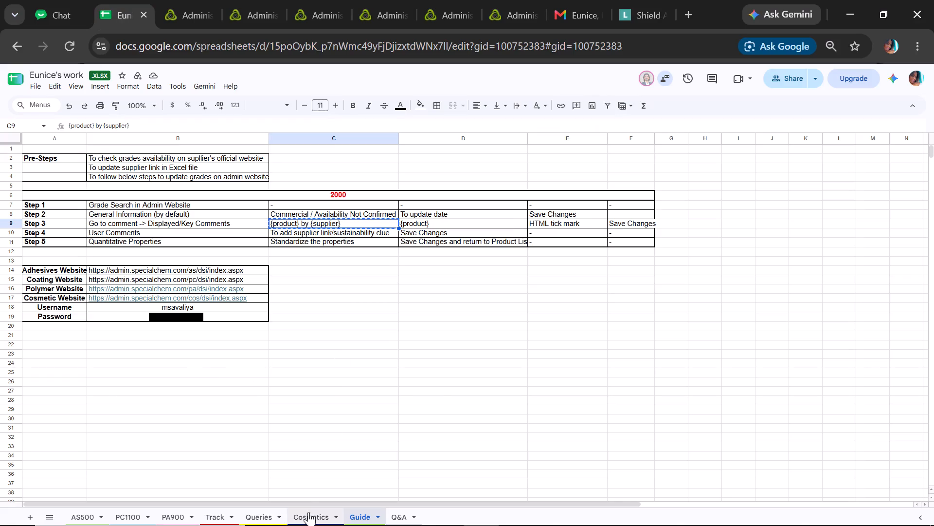
click(310, 518)
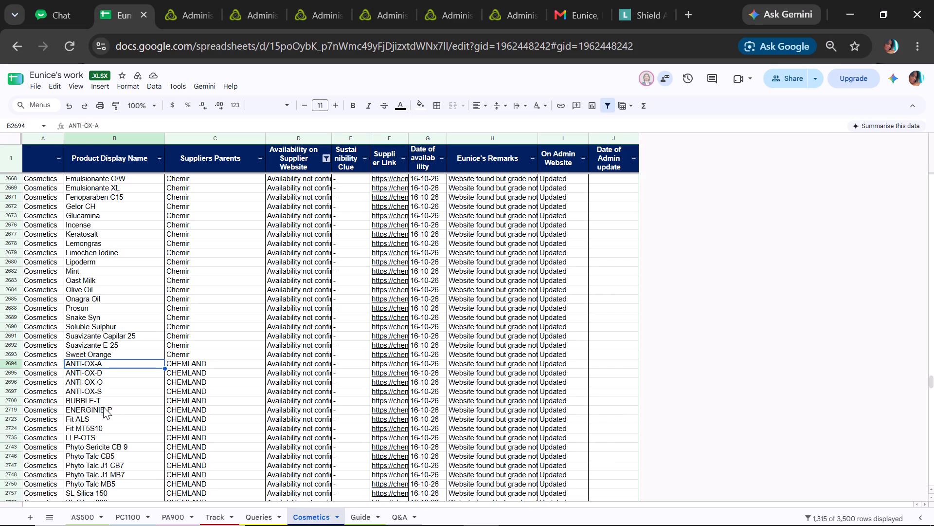
click(103, 406)
click(113, 410)
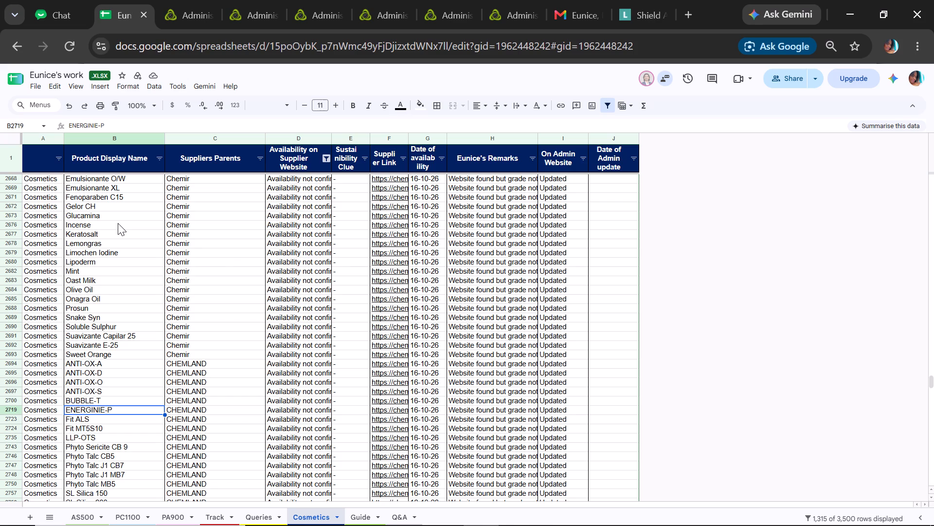
key(ctrl+c)
Search the SpecialChem admin site for the grade ENERGINIE-P and open its CHEMLAND datasheet for editing.
click(206, 8)
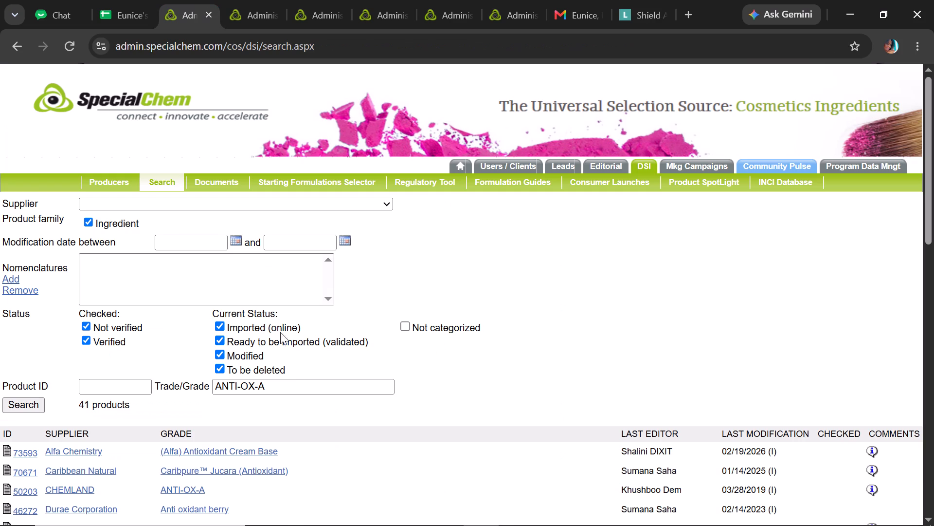
drag(301, 378, 301, 385)
drag(301, 385, 4, 378)
key(ctrl+v)
click(19, 404)
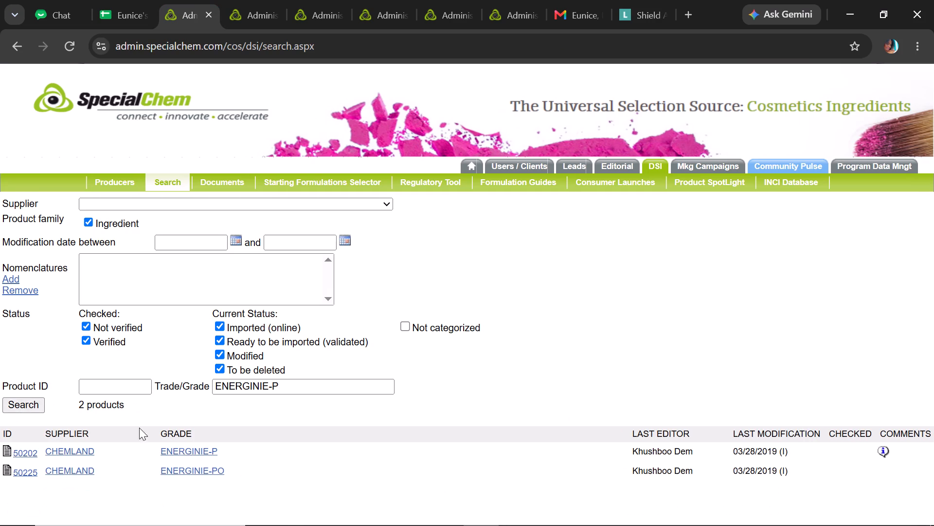
click(194, 450)
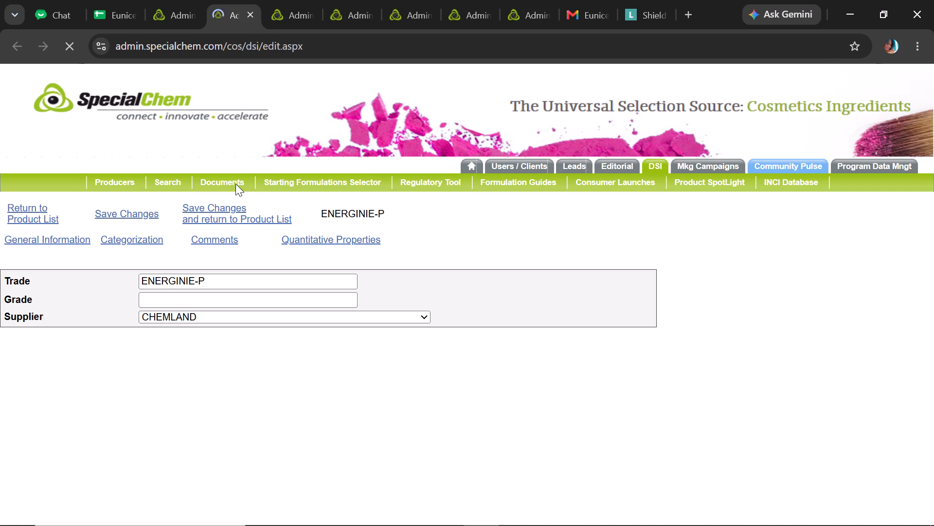
Copy the "{product} by {supplier}" text from the spreadsheet's Guide sheet.
click(102, 1)
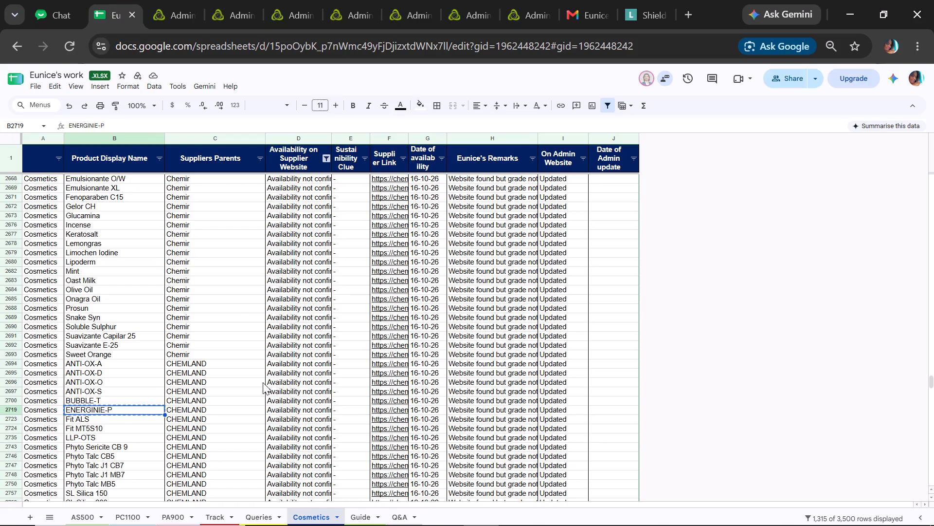
click(369, 514)
key(ctrl+c)
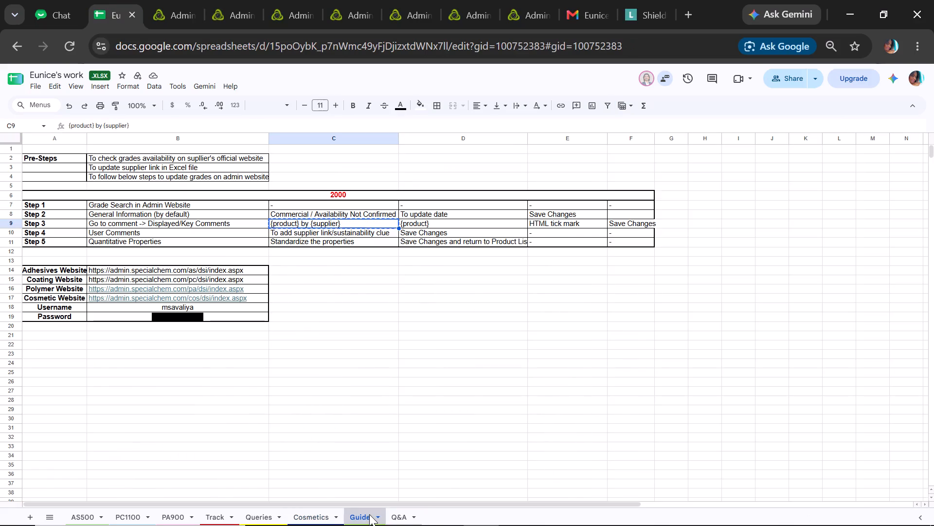
Set ENERGINIE-P's product status to Availability Not Confirmed on the admin site and save the changes.
click(220, 8)
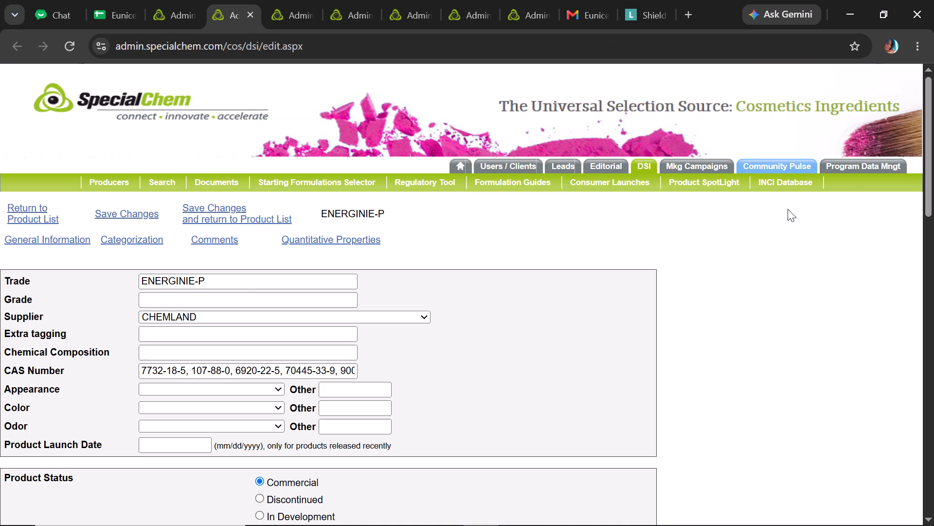
drag(925, 171, 927, 190)
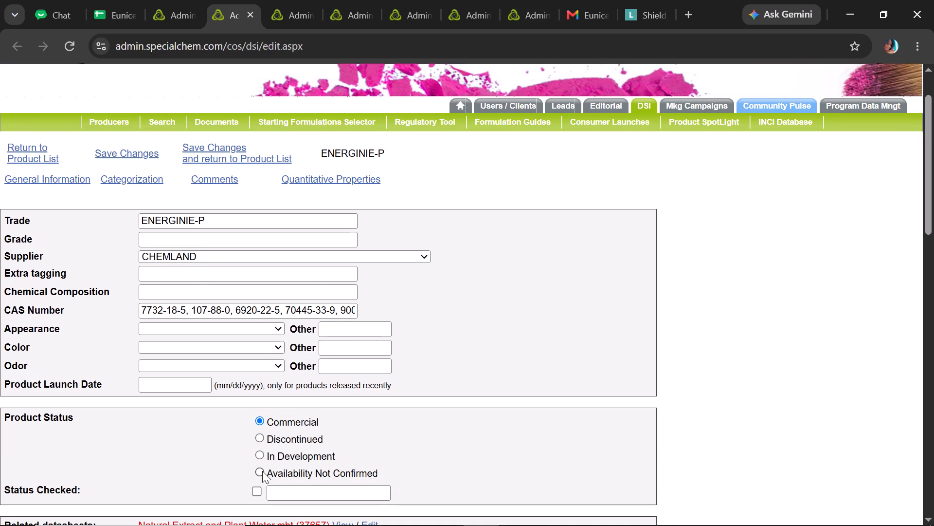
click(262, 471)
click(117, 148)
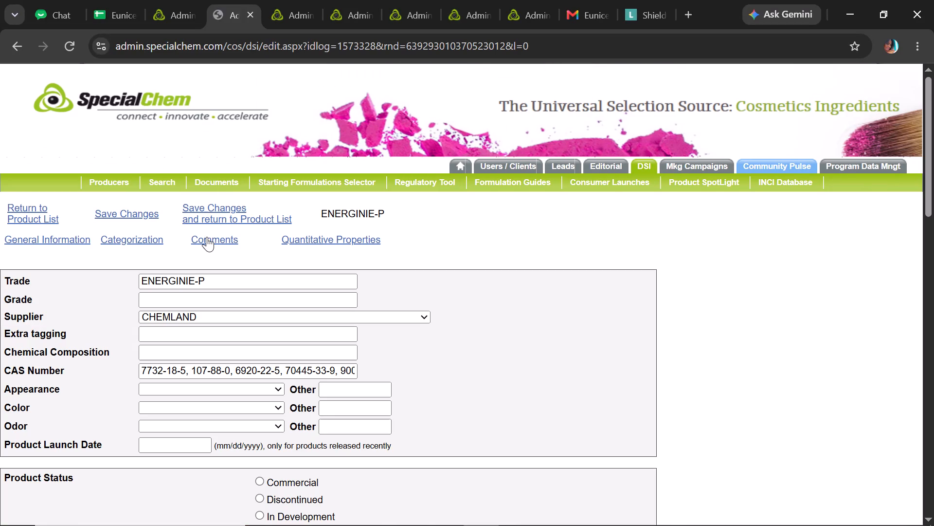
Open ENERGINIE-P's displayed comments and replace "ENERGINIE-P by CHEMLAND" with "{product} by {supplier}".
click(208, 237)
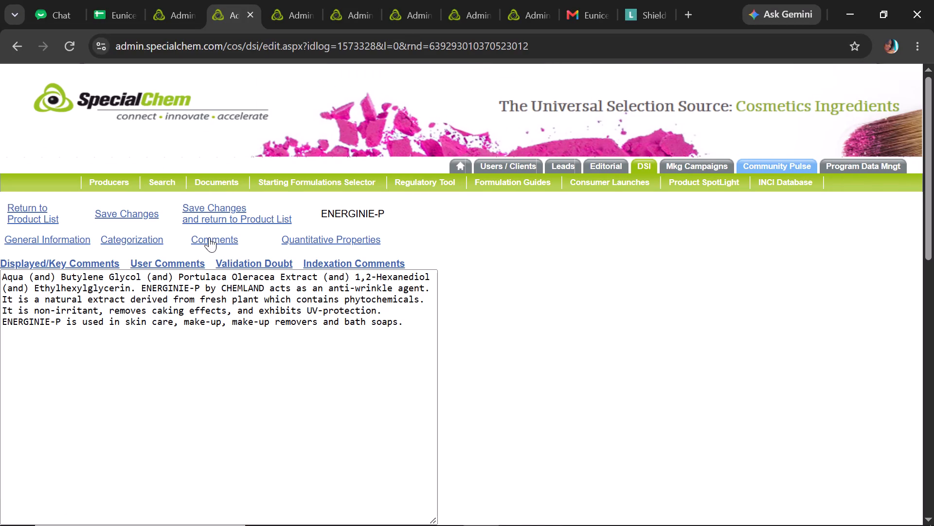
double_click(141, 287)
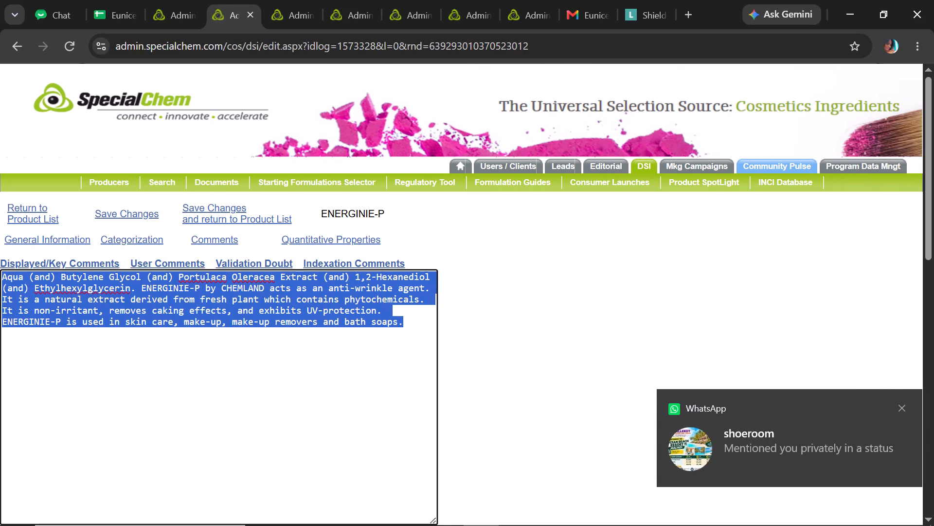
click(141, 287)
drag(141, 287, 267, 287)
key(ctrl+v)
In ENERGINIE-P's comments, apply "plants that", "non-irritating", "UV protection" and a comma after "removers", and replace the remaining product name with {product}.
drag(188, 283, 142, 290)
key(ctrl+c)
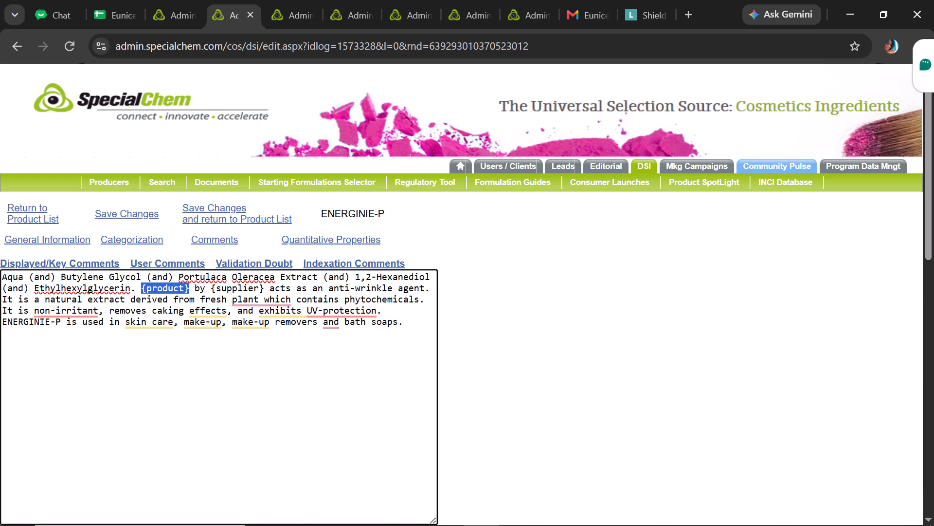
click(280, 321)
text(plants that)
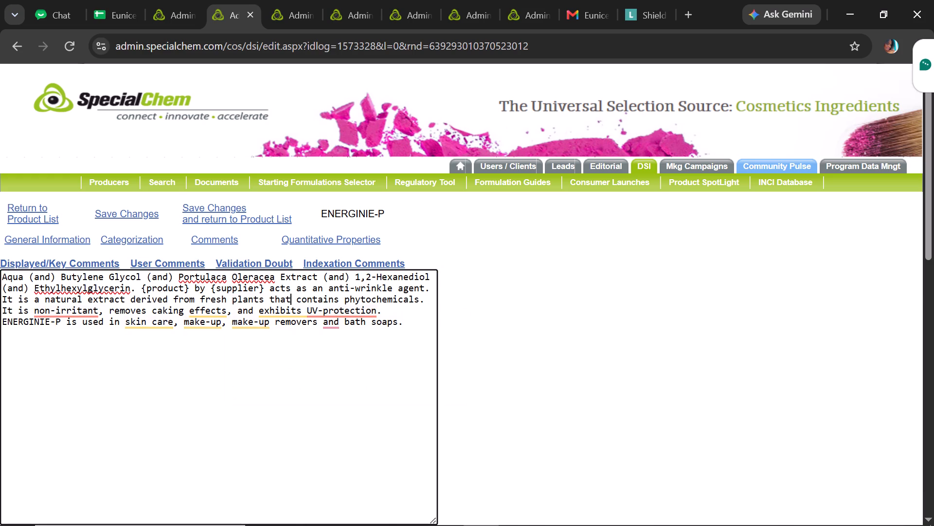
click(87, 340)
text(non-irritating)
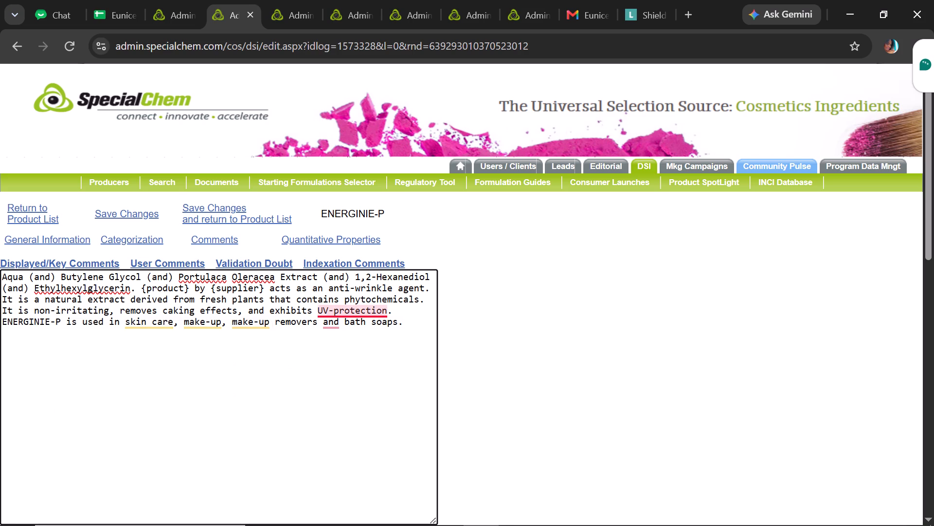
drag(372, 349, 333, 328)
text(UV protection)
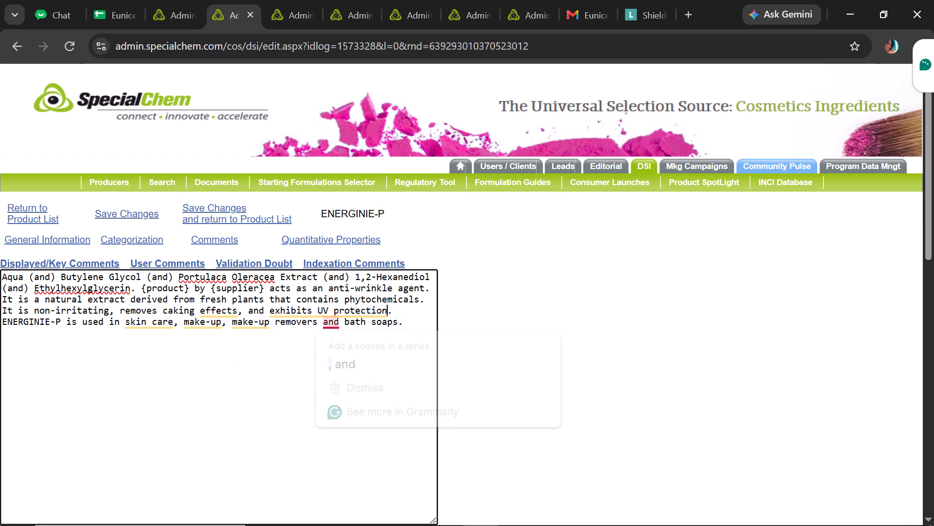
click(343, 344)
key(comma)
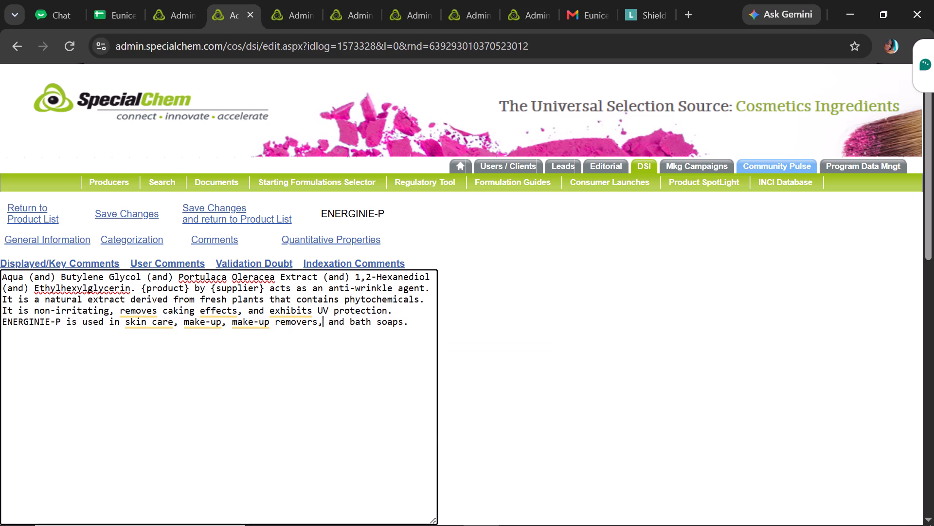
drag(59, 319, 0, 318)
key(ctrl+v)
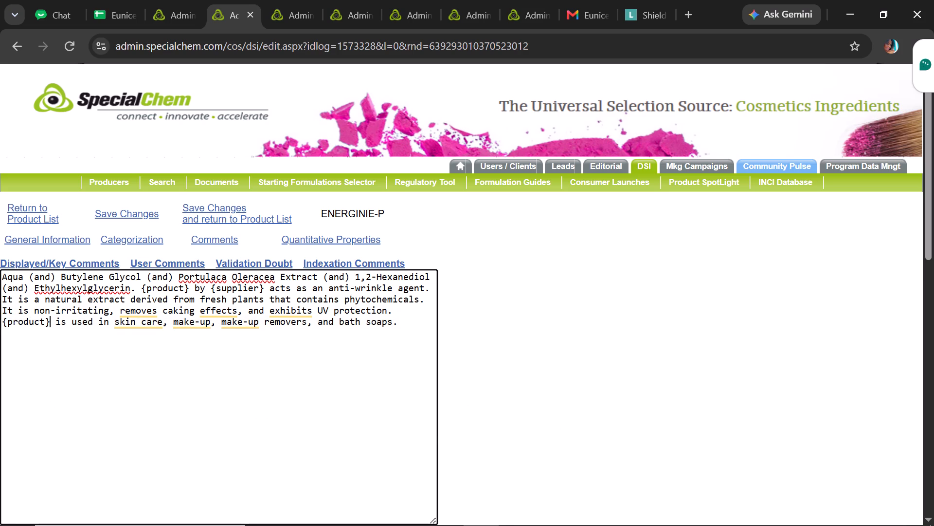
Enable Display as HTML for ENERGINIE-P's displayed comments and save the changes.
drag(933, 182, 911, 243)
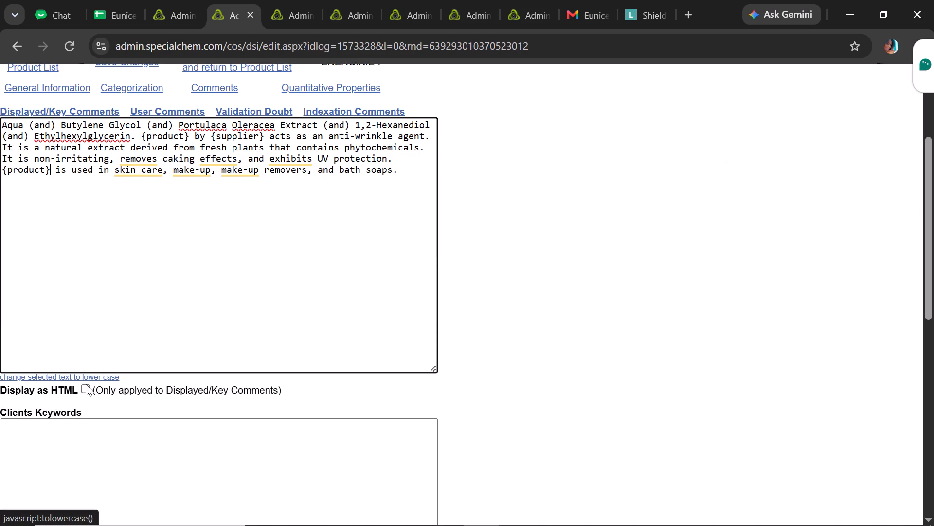
click(88, 388)
drag(933, 282, 932, 255)
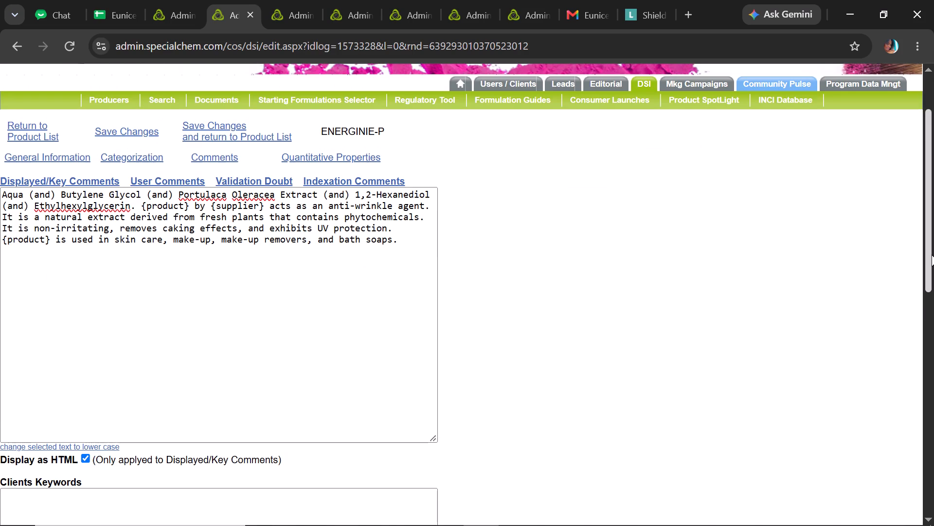
click(117, 127)
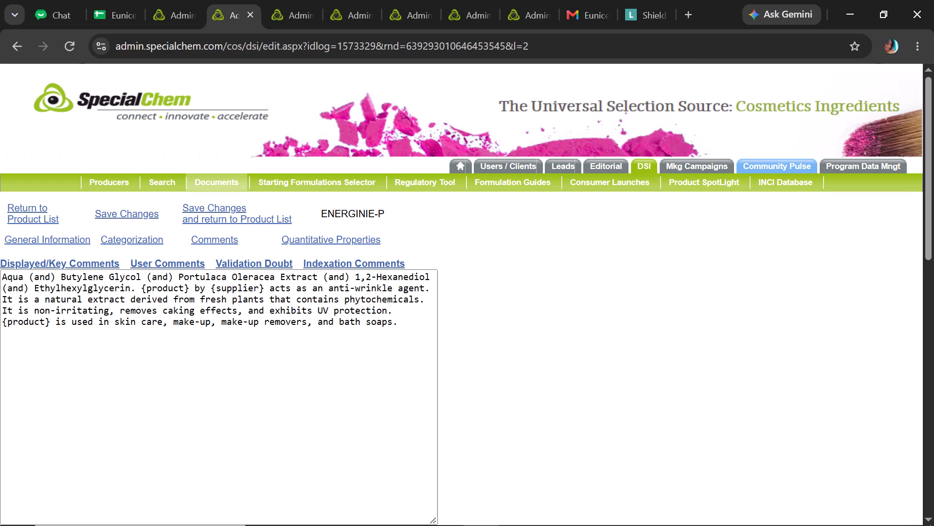
Open ENERGINIE-P's quantitative properties and save back to the product list.
click(321, 238)
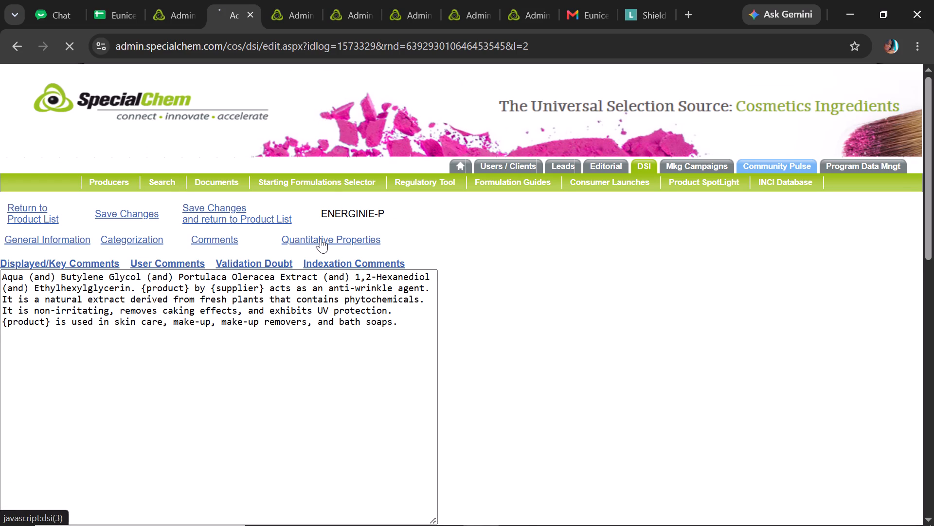
click(211, 218)
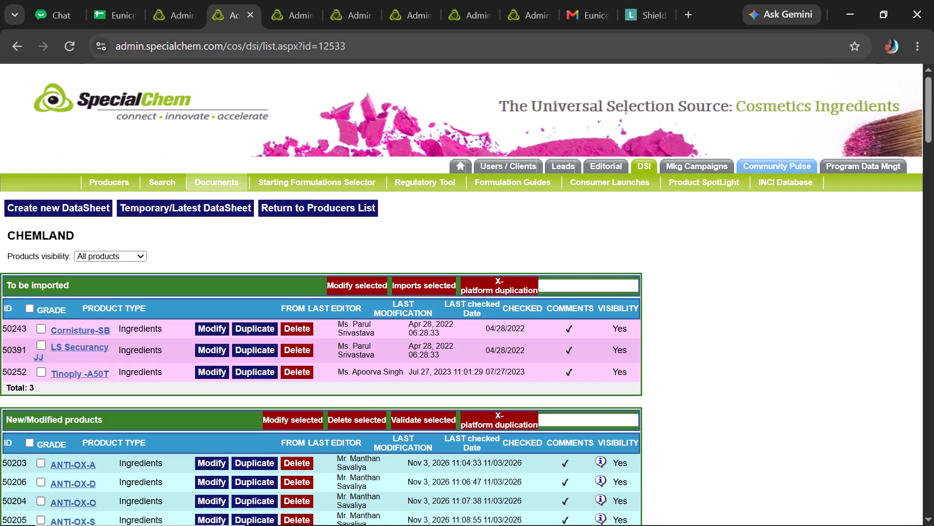
Copy the "{product} by {supplier}" placeholder from the Guide sheet and open the Cosmetics sheet at the CHEMLAND grades.
click(123, 0)
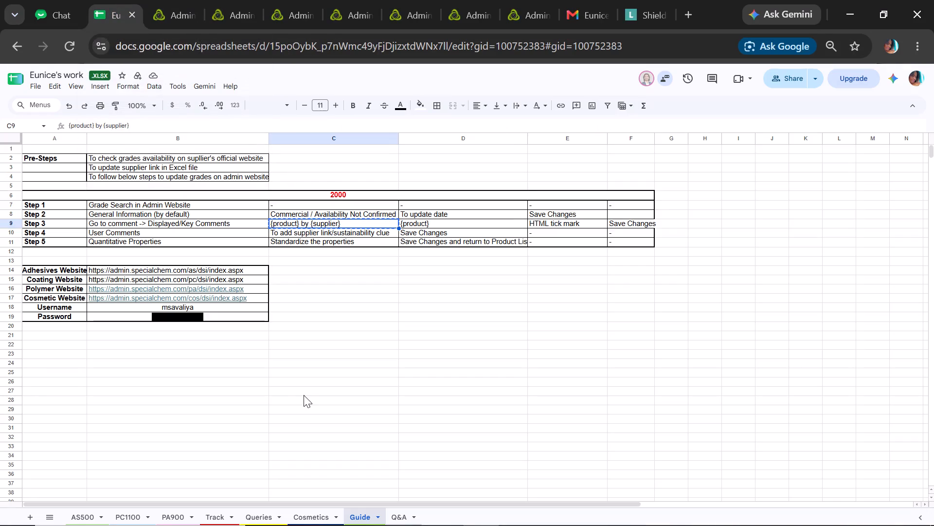
key(ctrl+c)
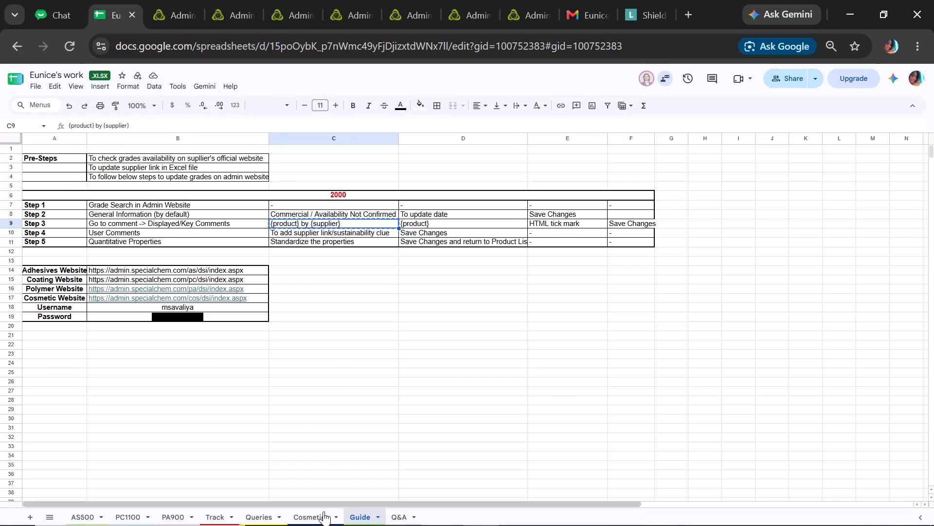
click(323, 513)
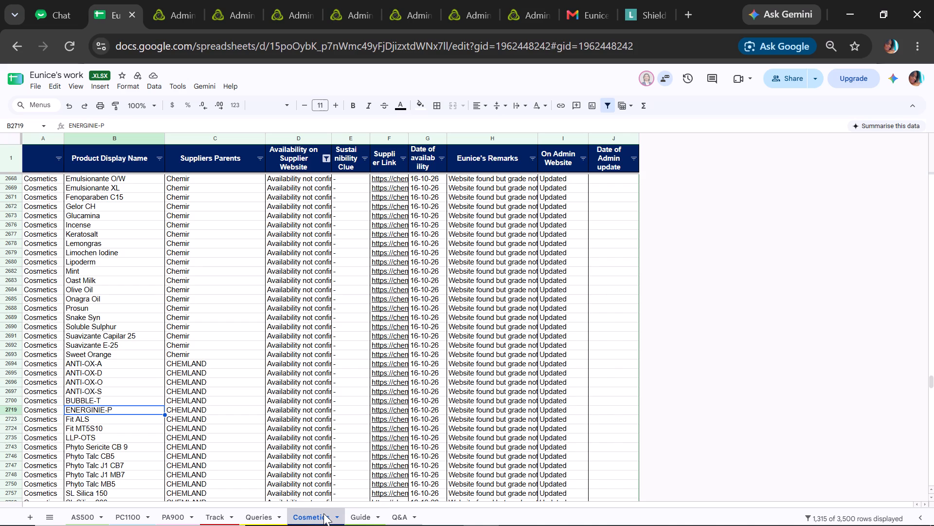
Open Fit ALS from CHEMLAND's imported products for modification, set its status to Availability Not Confirmed and save the changes.
click(222, 8)
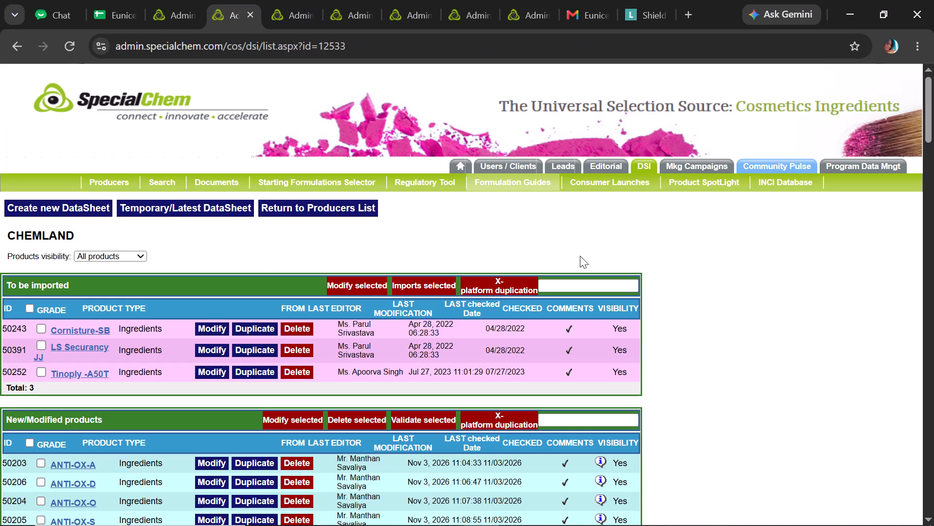
drag(932, 135, 932, 194)
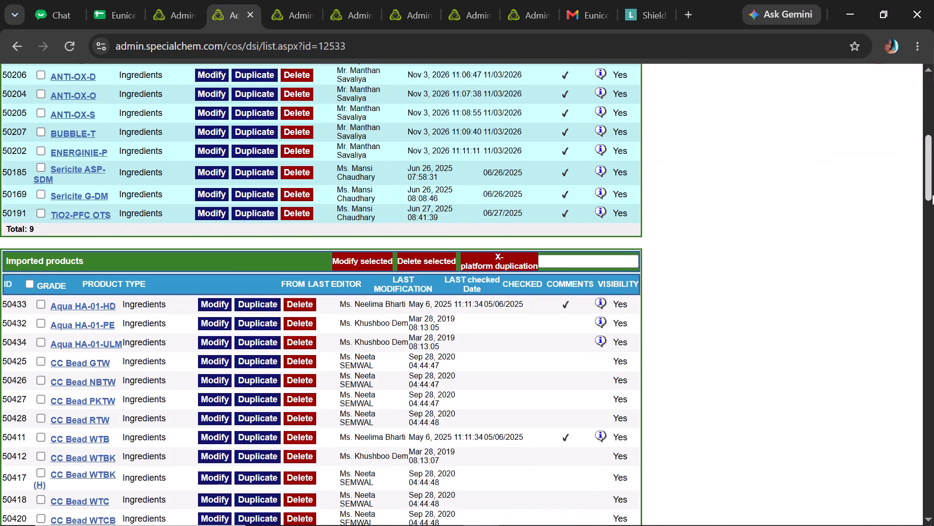
drag(932, 194, 926, 270)
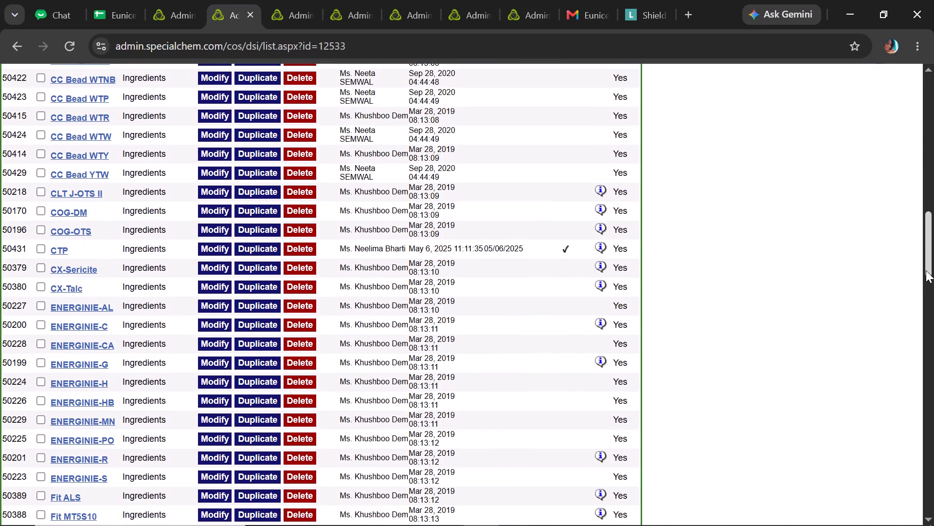
drag(926, 270, 925, 285)
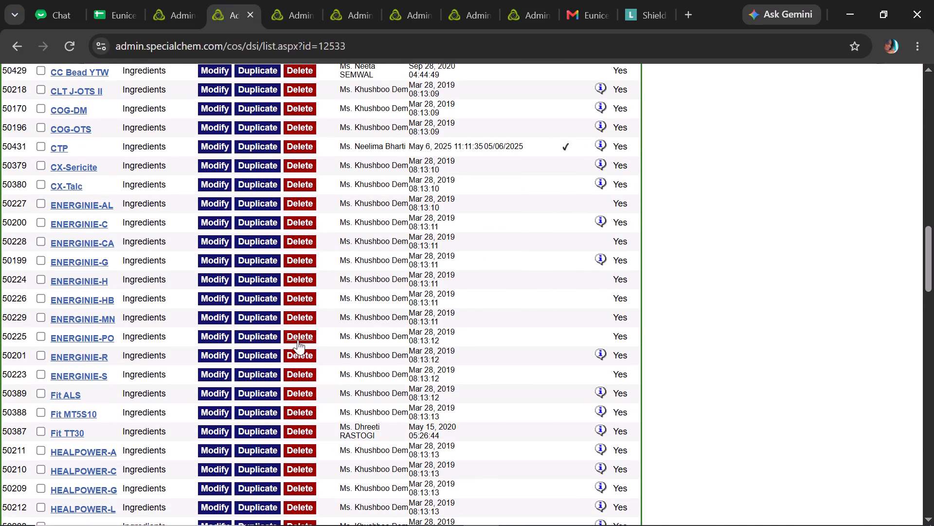
click(212, 390)
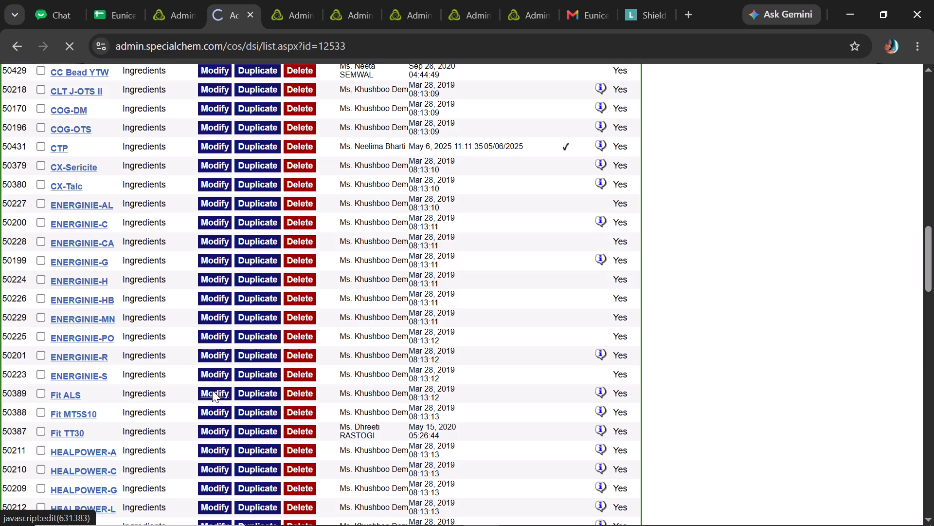
drag(933, 142, 932, 165)
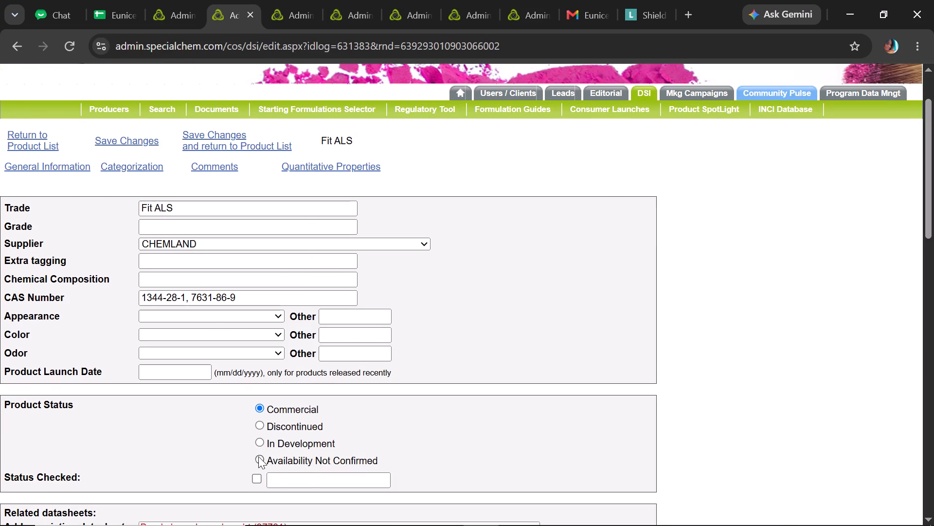
click(258, 456)
click(147, 143)
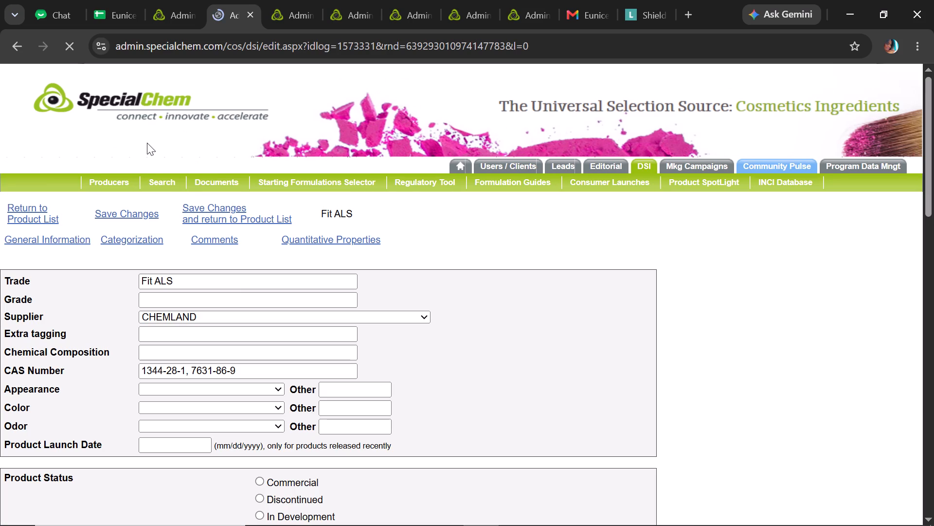
In Fit ALS's displayed comments, replace "Fit ALS by CHEMLAND" with "{product} by {supplier}" and the remaining product name with {product}.
click(214, 236)
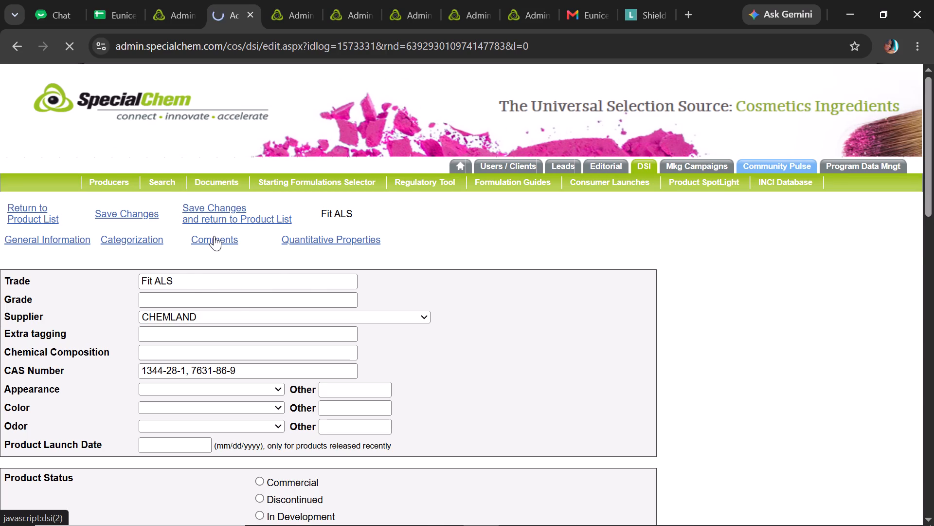
double_click(118, 279)
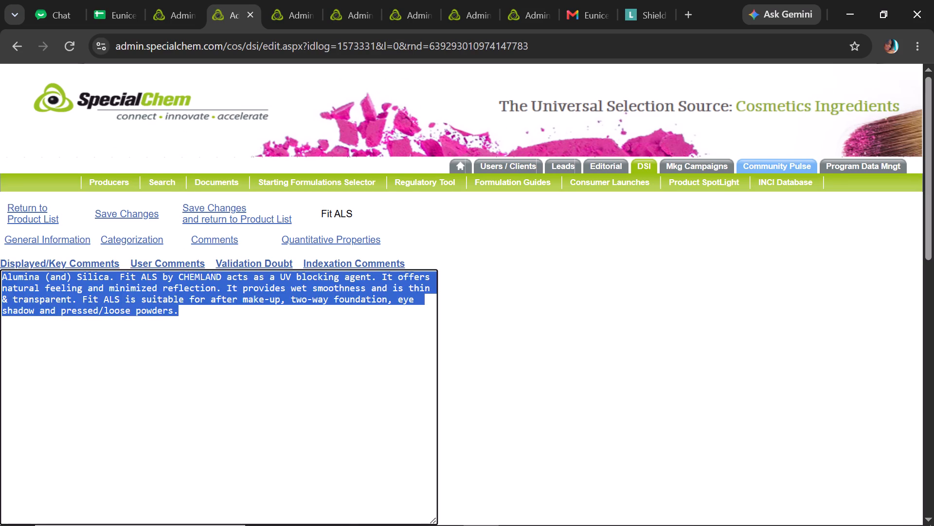
click(118, 279)
drag(118, 279, 219, 281)
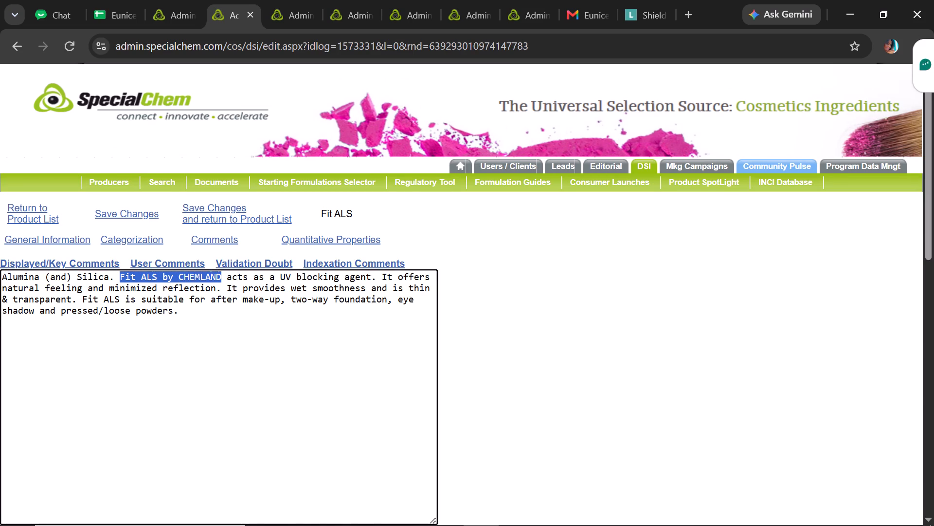
drag(219, 281, 223, 279)
key(ctrl+v)
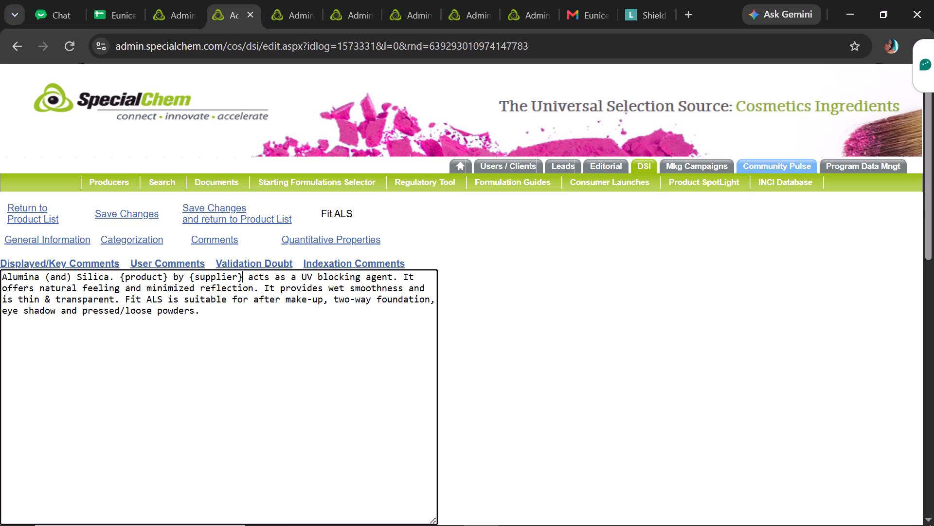
drag(169, 276, 121, 273)
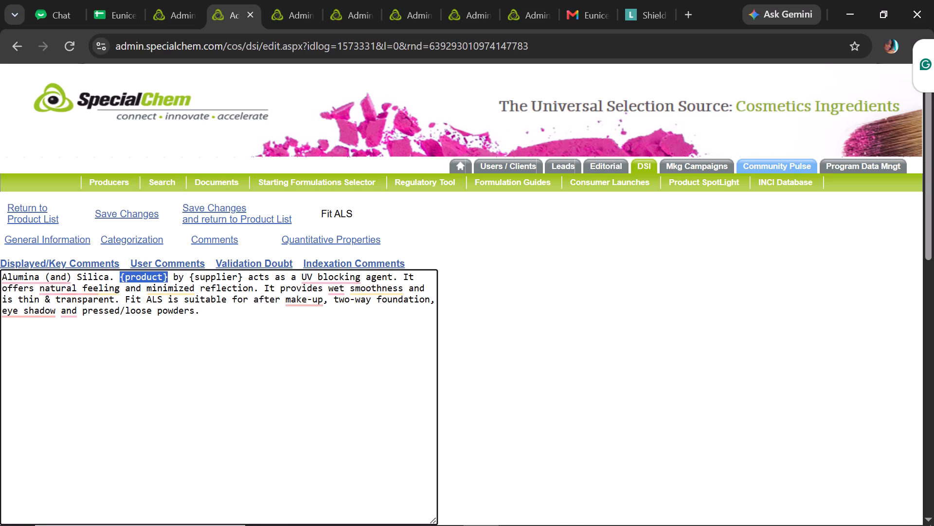
key(ctrl+c)
drag(124, 302, 162, 298)
key(ctrl+v)
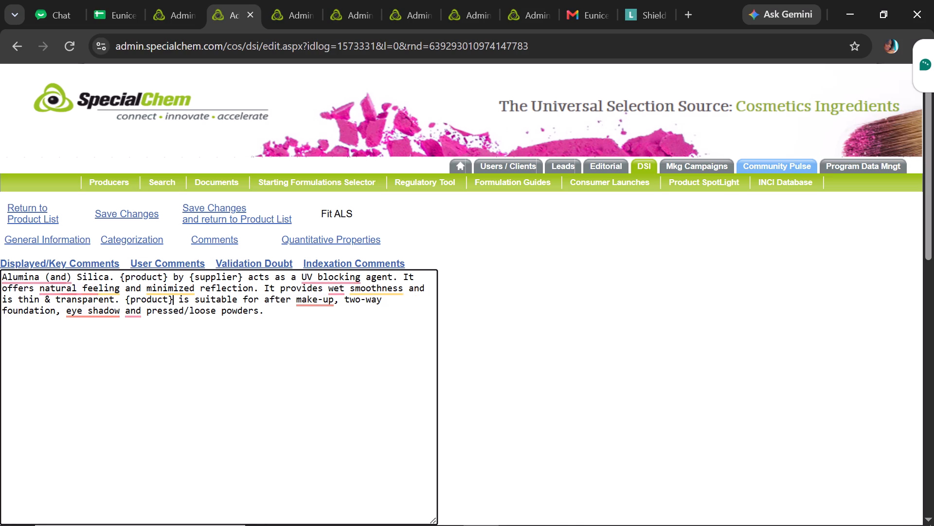
Apply the wording corrections "makeup", "eyeshadow" and "a natural feel" in Fit ALS's comments.
click(322, 315)
text(makeup)
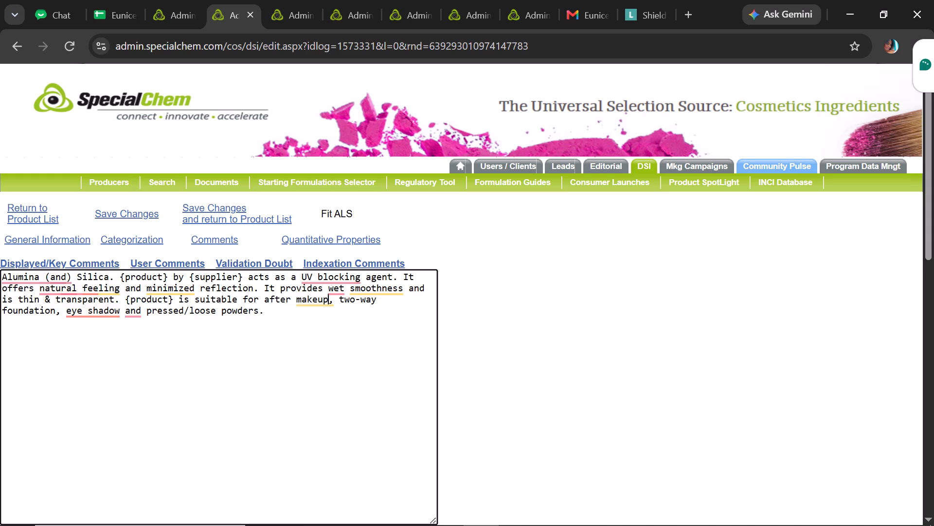
drag(117, 334, 137, 307)
text(eyeshadow)
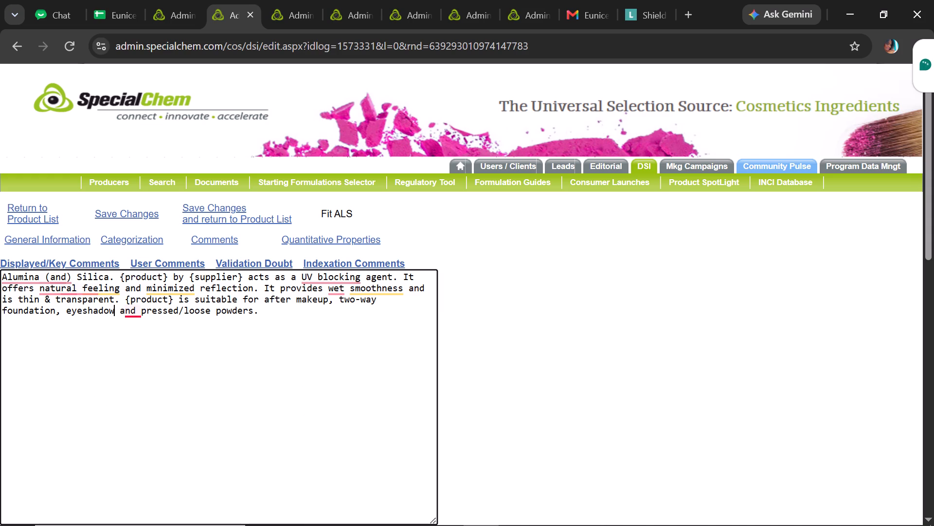
drag(137, 307, 130, 315)
click(142, 338)
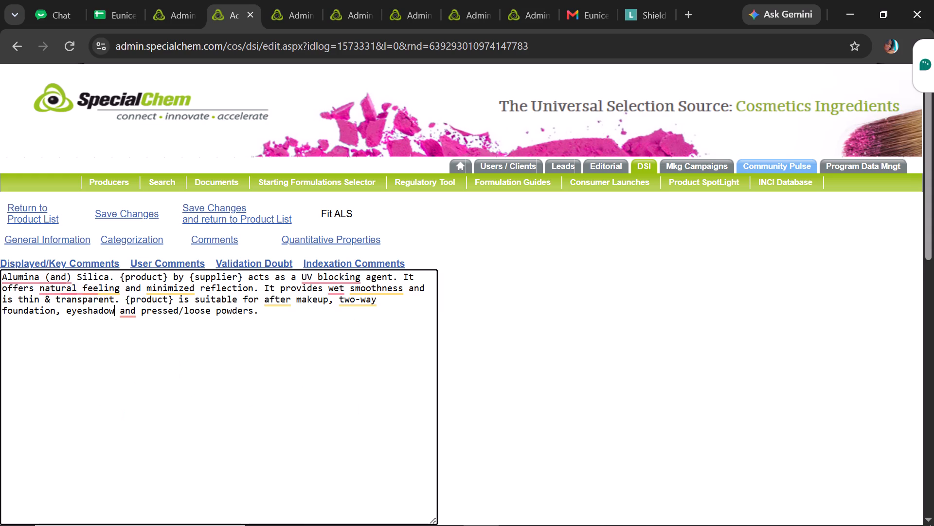
click(79, 308)
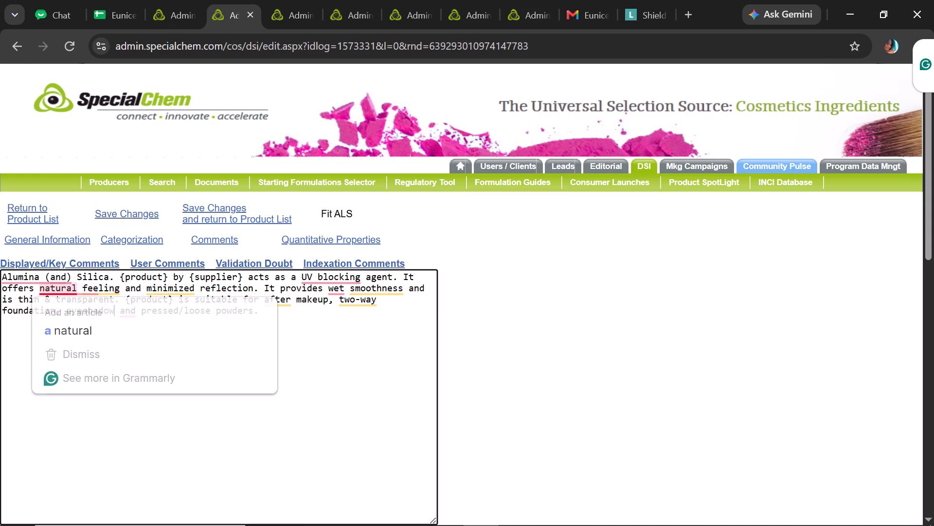
click(74, 310)
text(a)
key(space)
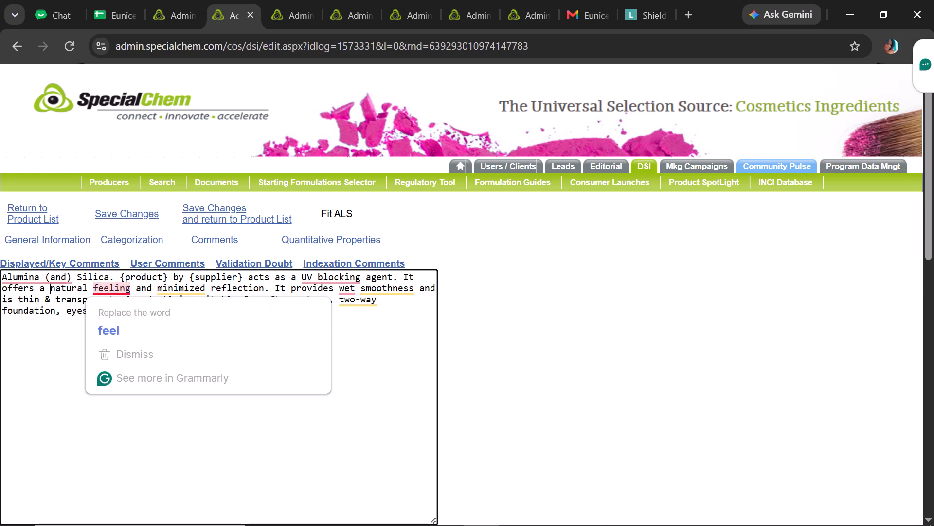
click(115, 307)
drag(127, 304, 65, 308)
text(feel)
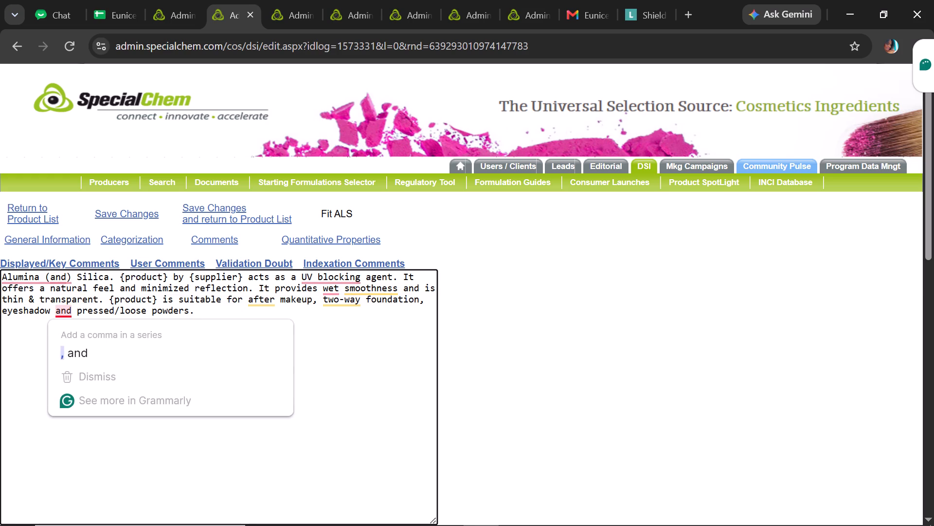
In Fit ALS's comments, add a comma after "eyeshadow" and apply the corrections "UV-blocking" and "a wet".
click(84, 333)
key(comma)
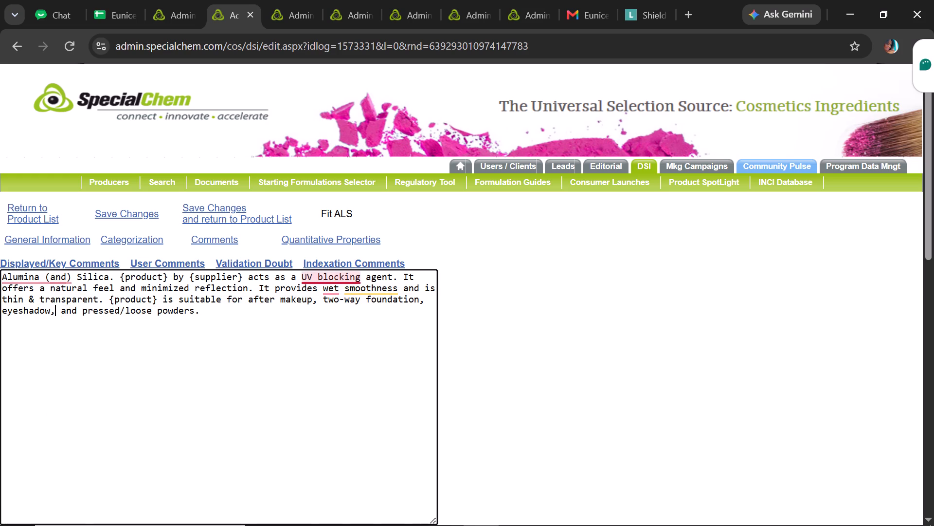
click(358, 298)
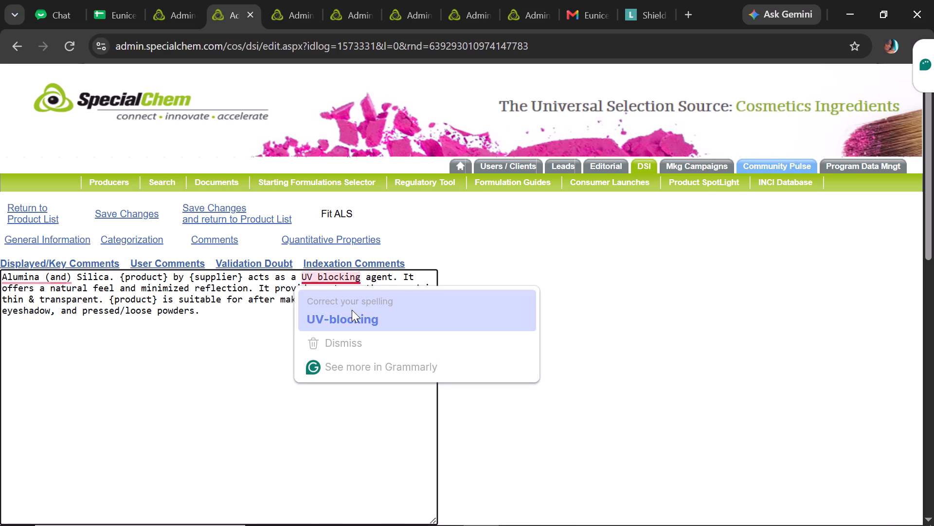
click(352, 310)
text(UV-blocking)
click(354, 317)
text(a)
key(space)
Enable Display as HTML for Fit ALS's displayed comments and save the changes.
drag(933, 237, 928, 254)
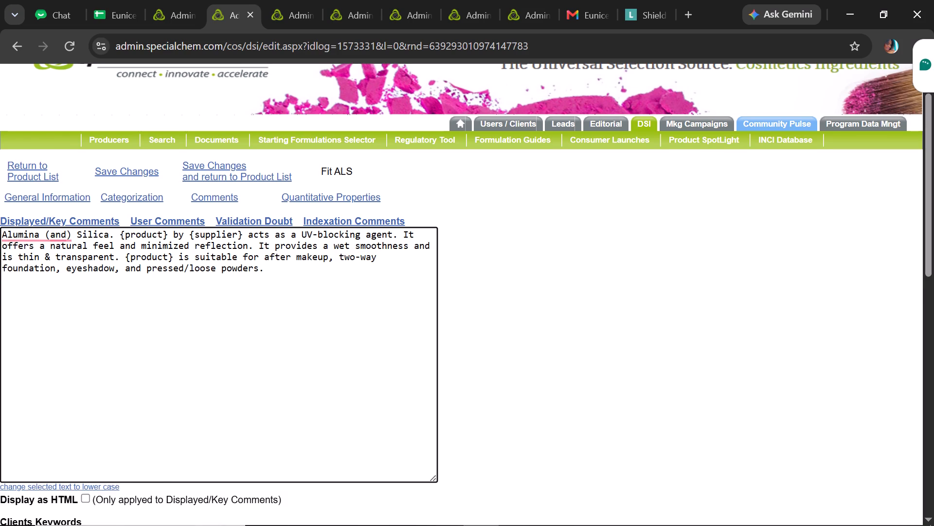
drag(87, 497, 71, 400)
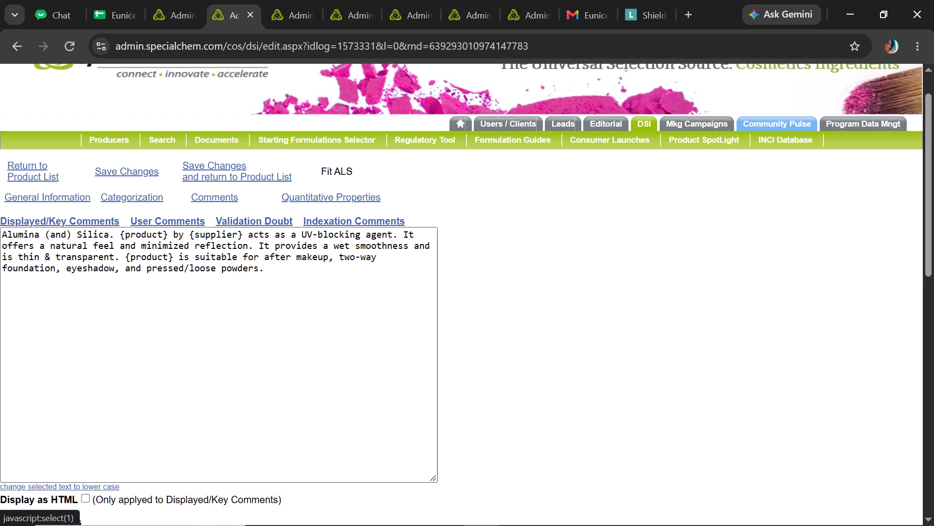
drag(71, 400, 81, 525)
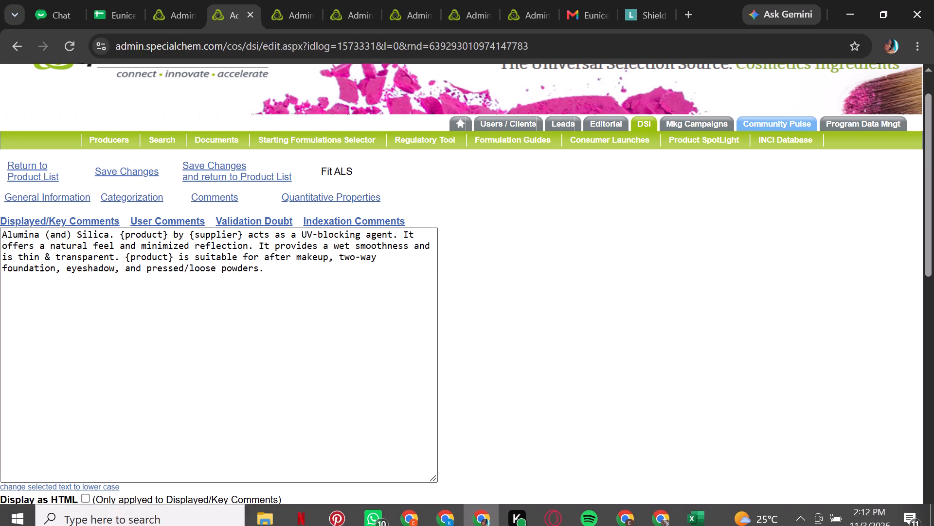
click(86, 494)
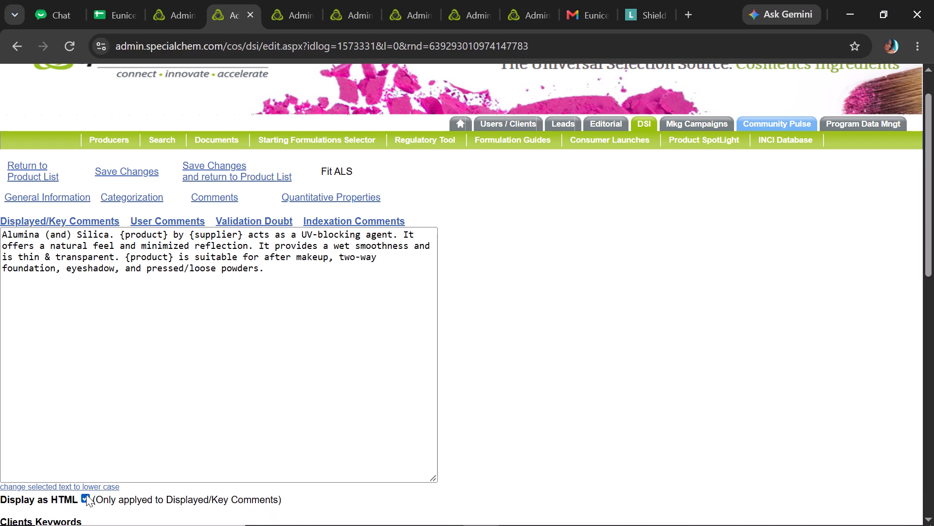
click(116, 174)
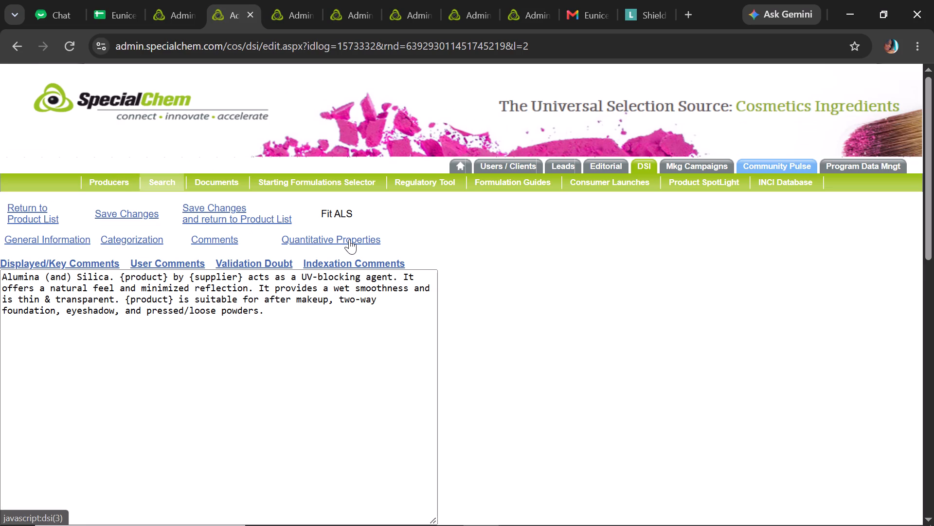
Open Fit ALS's quantitative properties and save back to the product list.
click(349, 239)
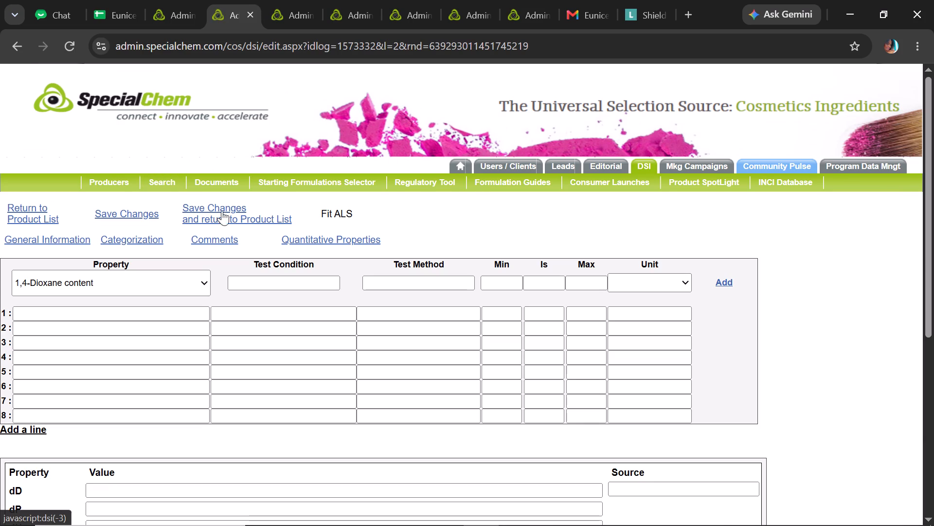
click(224, 212)
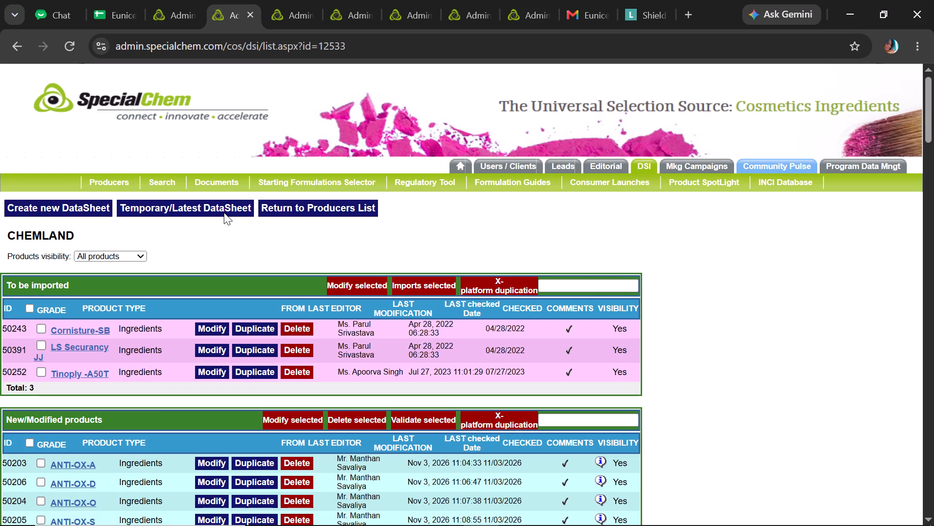
Look through the CHEMLAND product list for the grades still needing an update.
drag(933, 132, 933, 172)
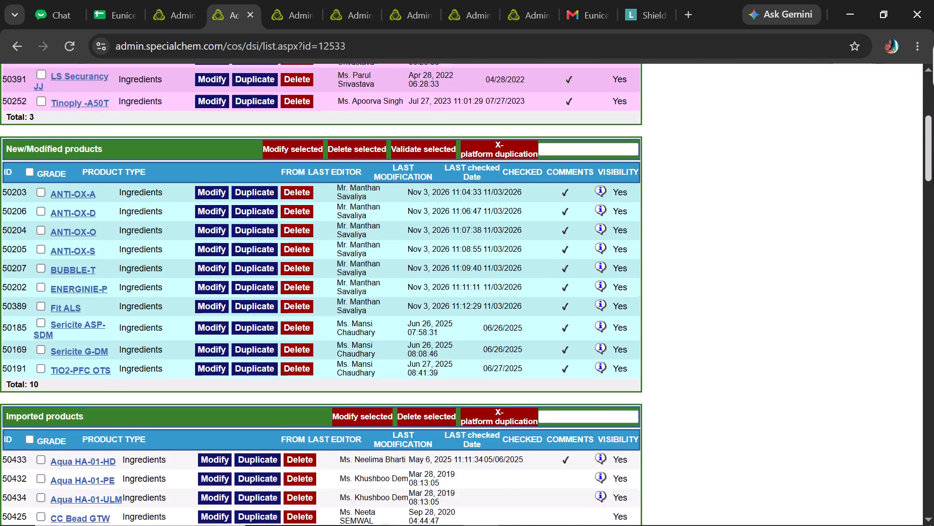
drag(933, 172, 933, 293)
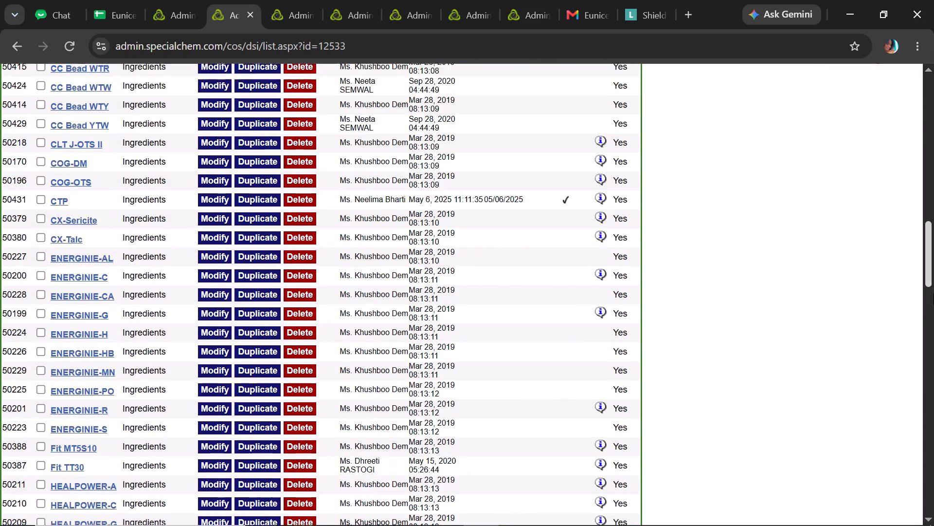
drag(933, 293, 908, 484)
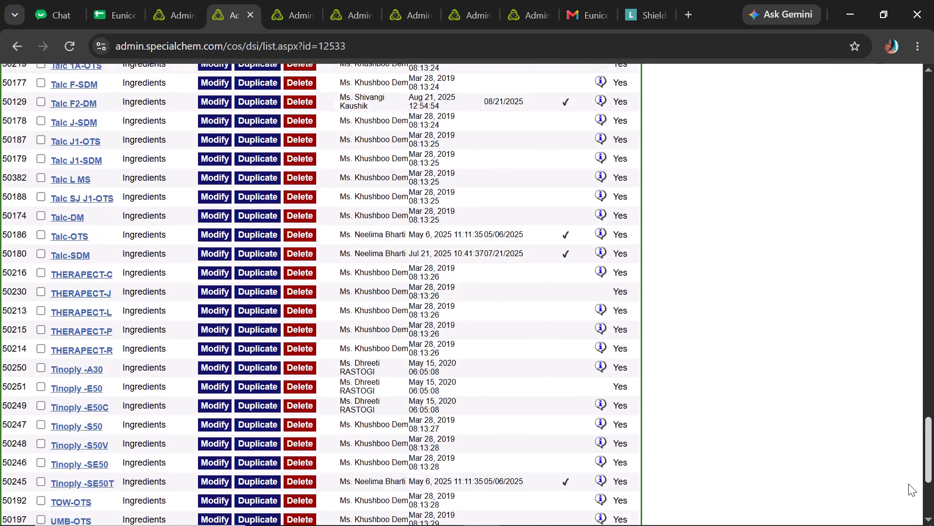
drag(908, 484, 933, 491)
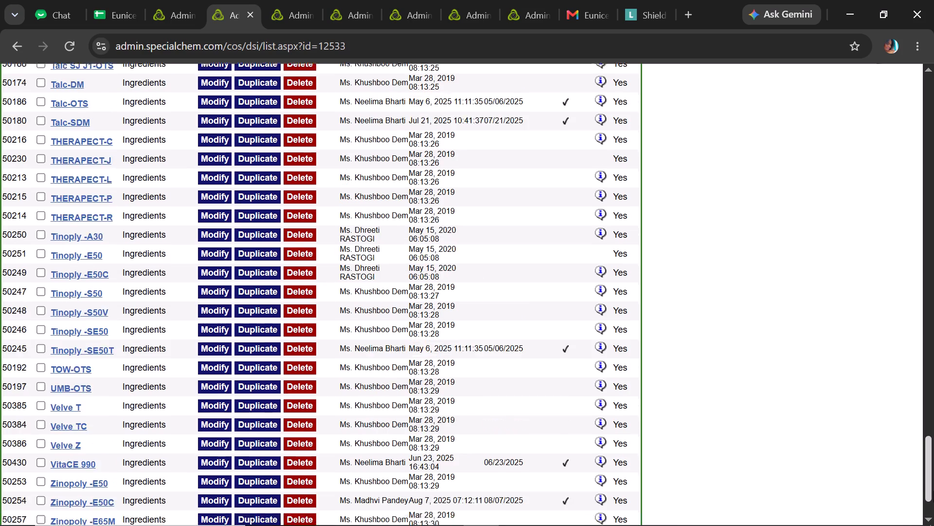
drag(933, 491, 933, 470)
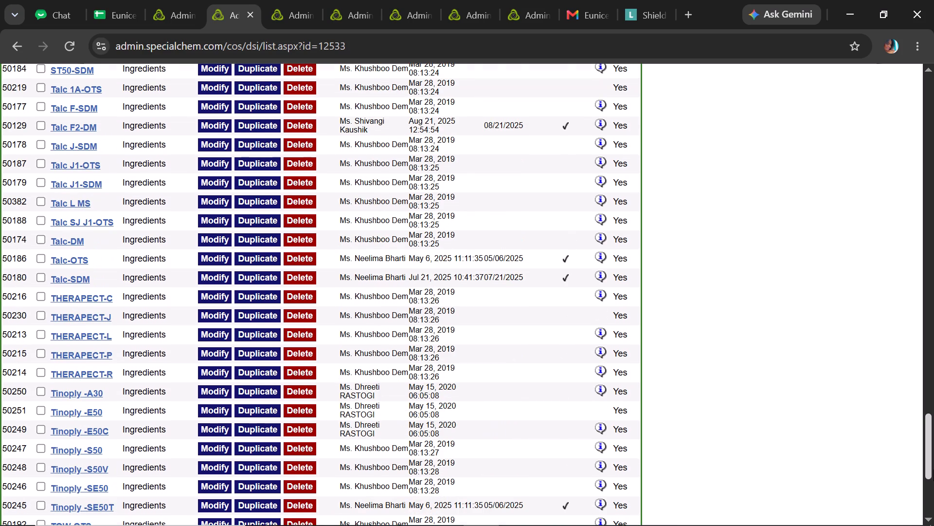
drag(933, 470, 895, 525)
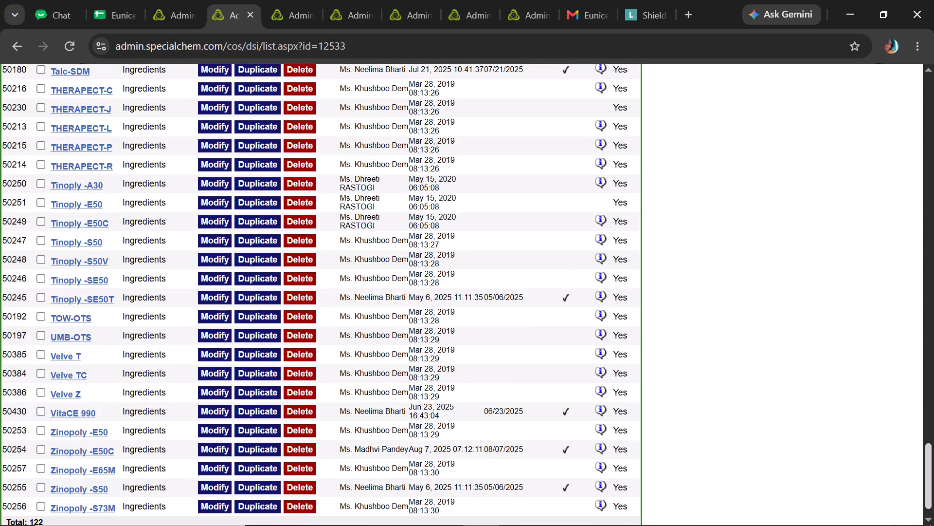
drag(895, 525, 928, 0)
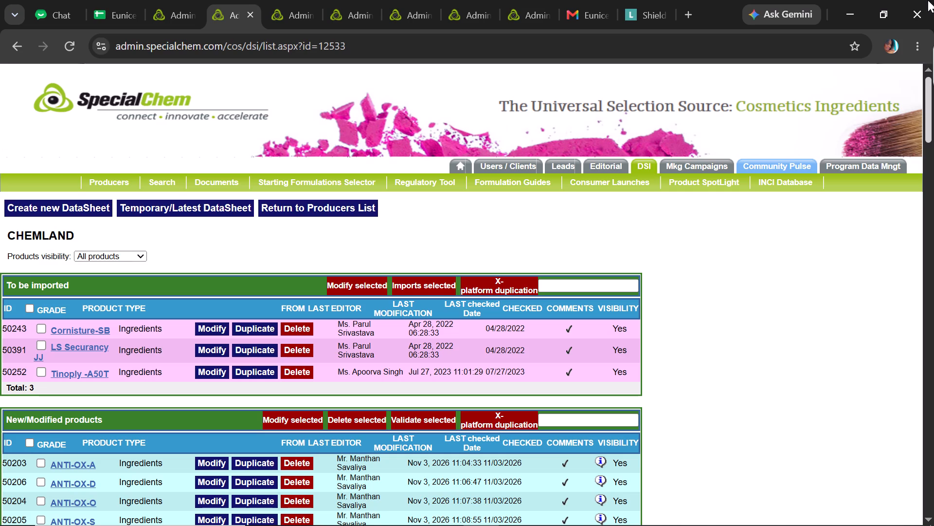
drag(928, 0, 933, 0)
Pick Fit MT5S10 as the next grade in the Cosmetics sheet and open it for modification from the CHEMLAND product list.
click(119, 14)
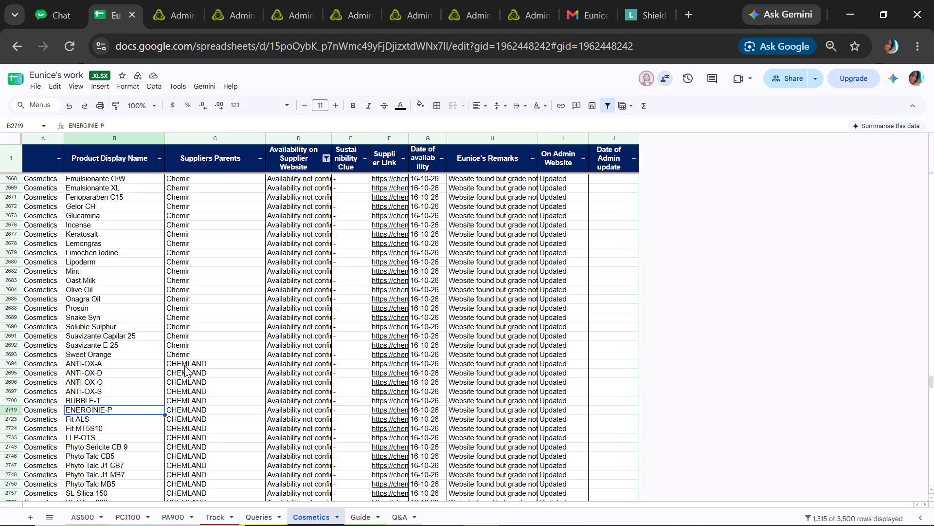
click(138, 430)
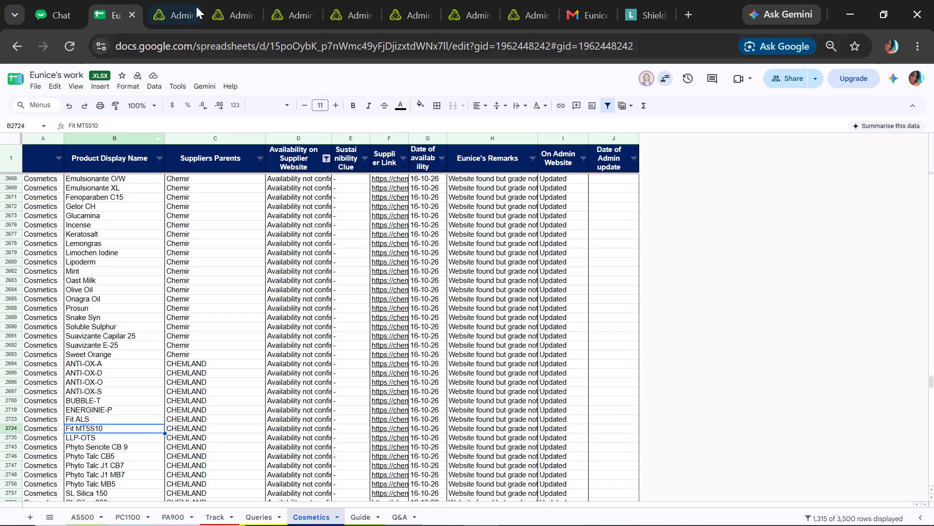
click(232, 13)
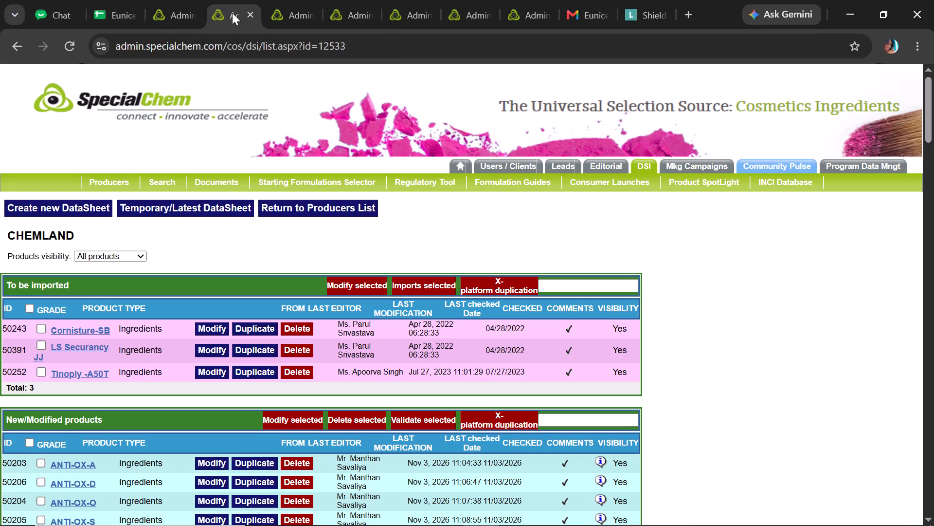
drag(931, 131, 928, 325)
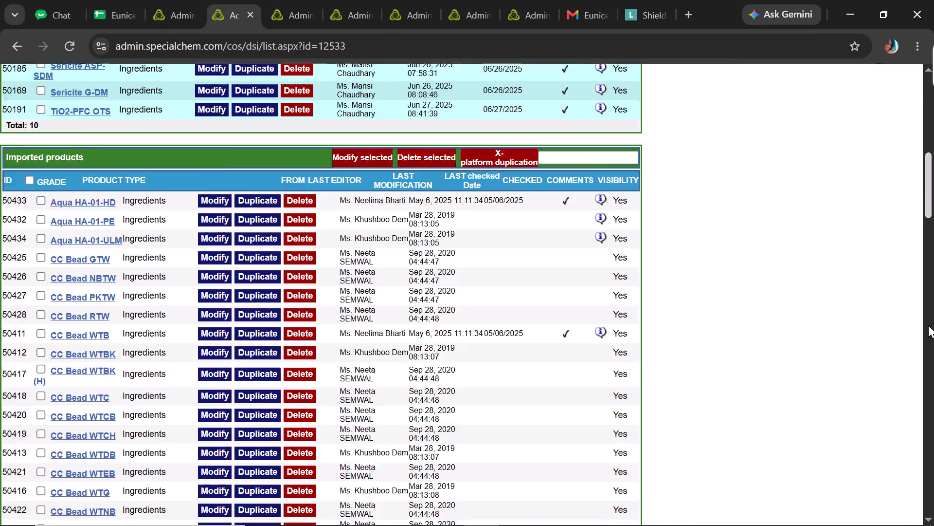
drag(928, 325, 933, 340)
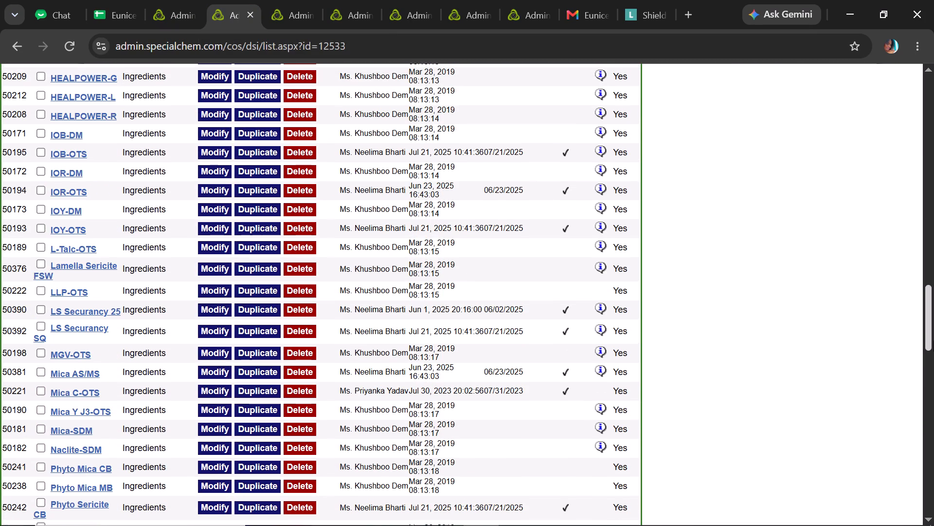
drag(933, 340, 929, 304)
click(208, 244)
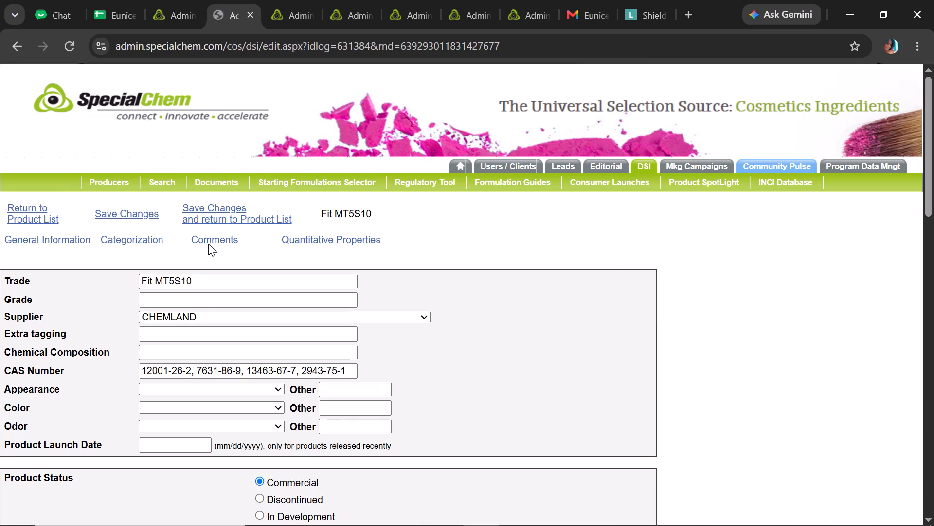
Set Fit MT5S10's product status to Availability Not Confirmed with status checked date 11/03/2026, and save the changes.
drag(933, 141, 933, 179)
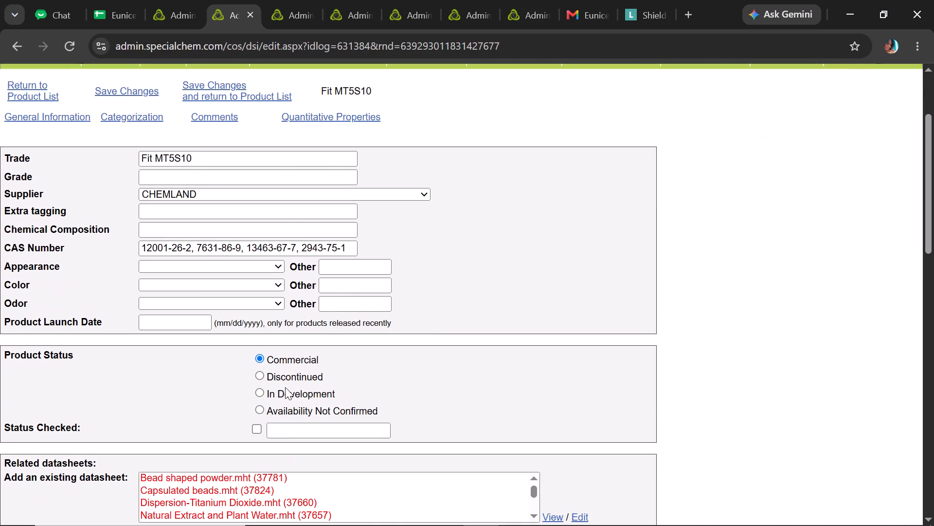
click(256, 408)
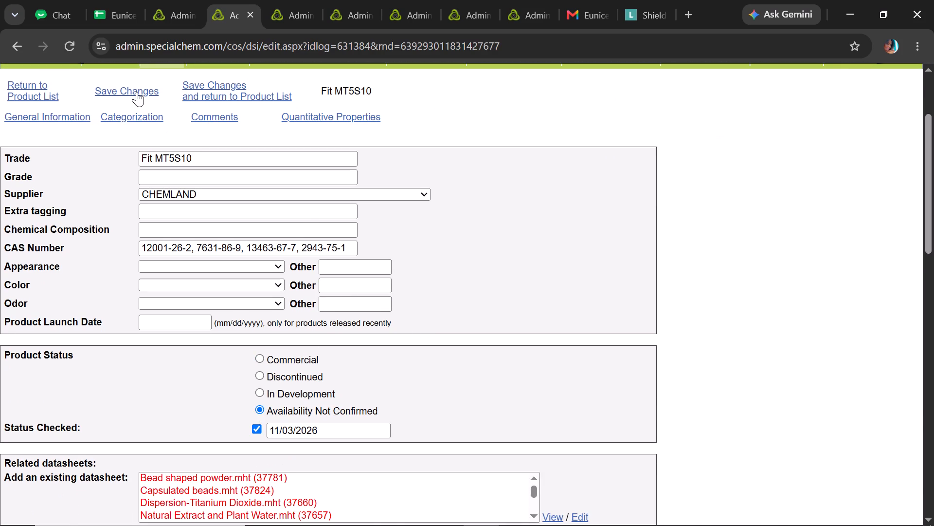
click(137, 92)
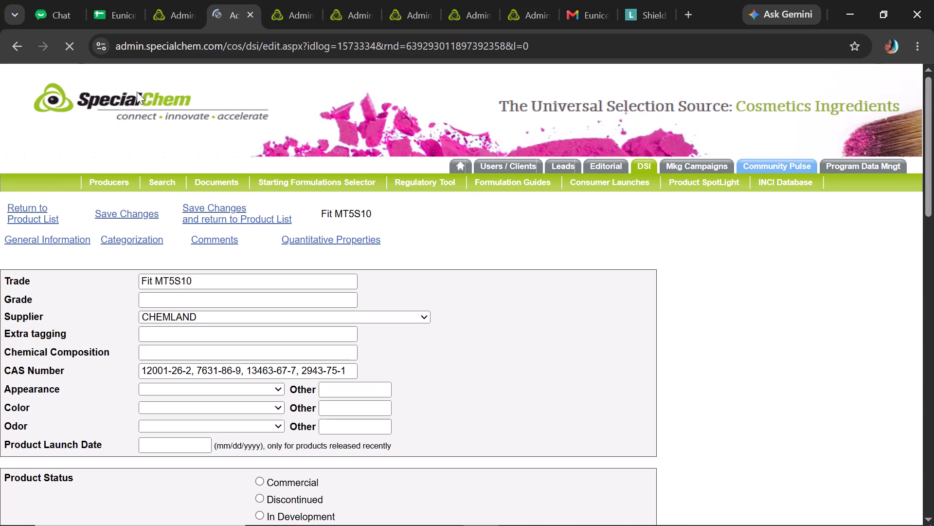
In Fit MT5S10's comments, replace "Fit MT5S10 by CHEMLAND" with the Guide sheet's "{product} by {supplier}" and copy its "{product}" part.
click(217, 243)
click(111, 11)
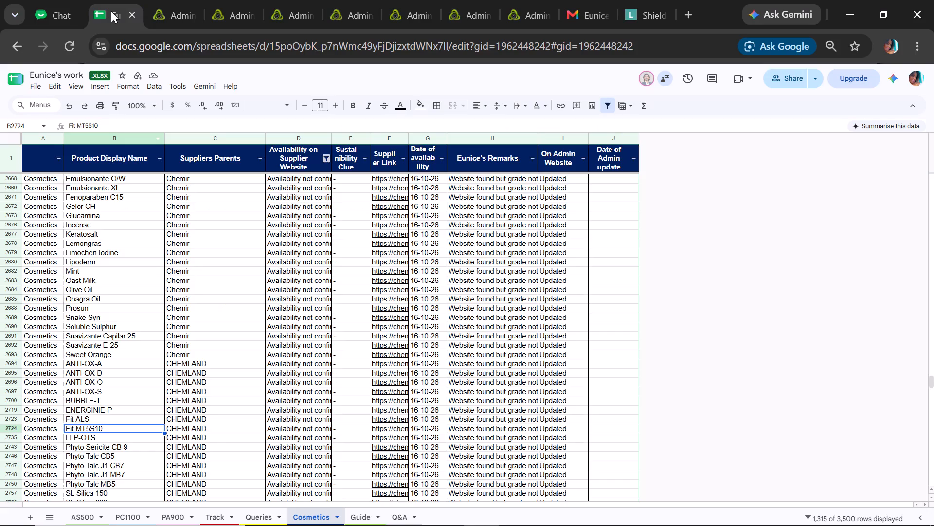
click(353, 521)
key(ctrl+c)
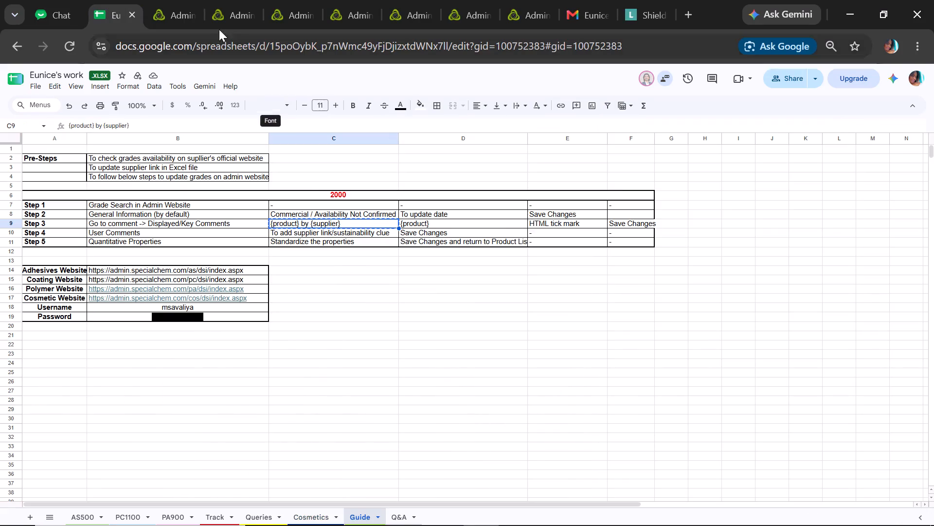
click(209, 10)
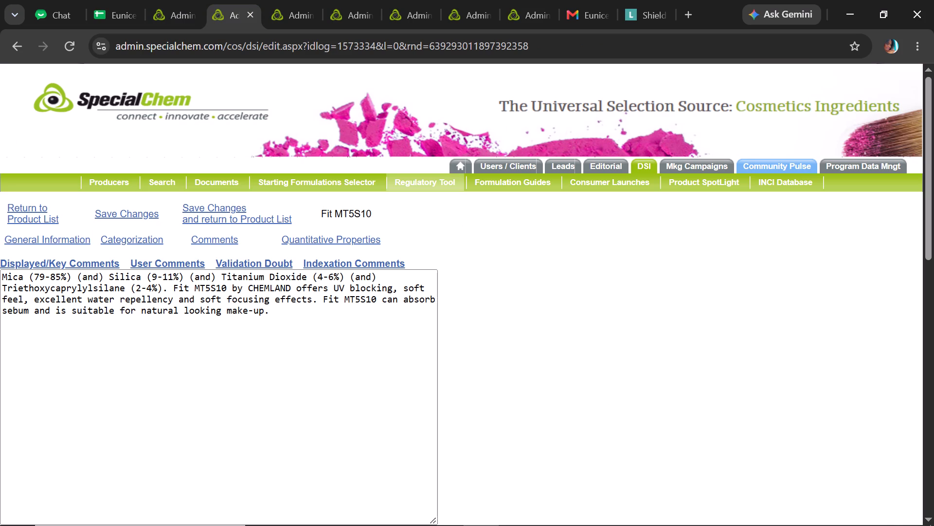
double_click(174, 287)
click(174, 287)
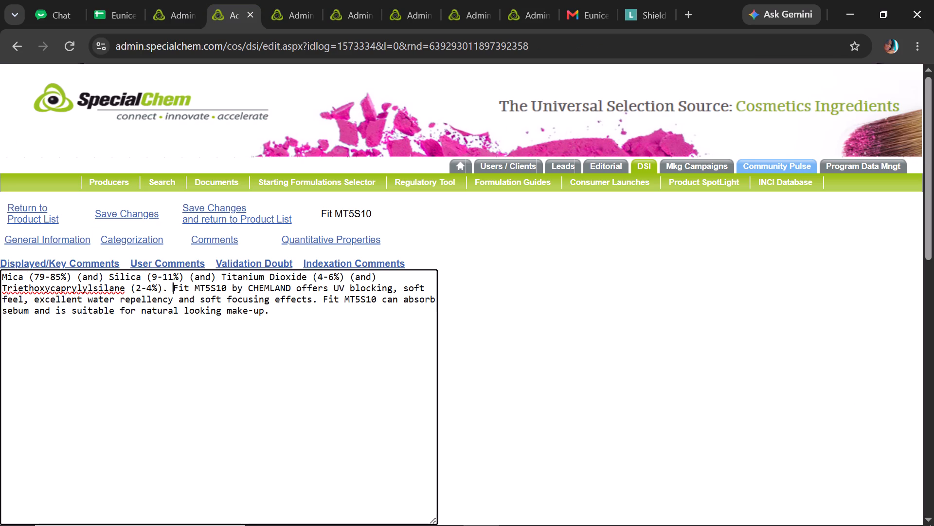
drag(174, 287, 292, 290)
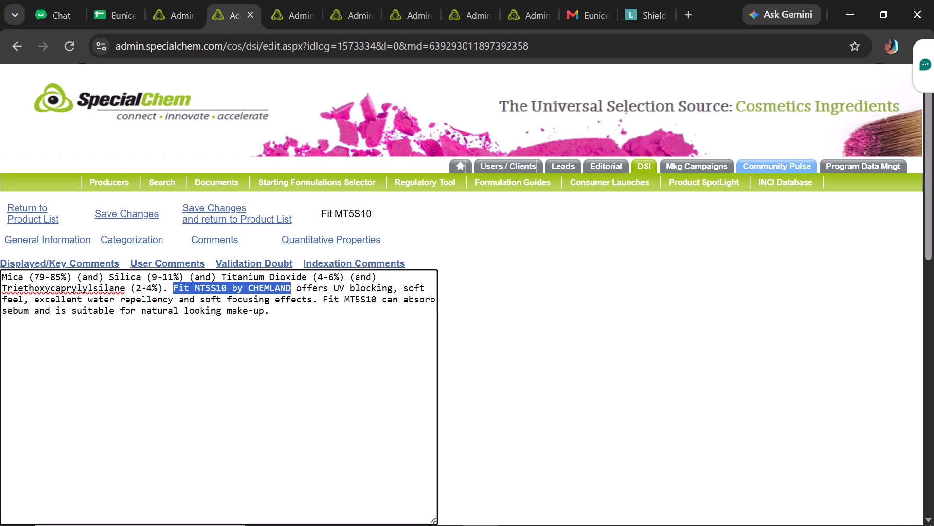
key(ctrl+v)
drag(223, 283, 173, 288)
key(ctrl+c)
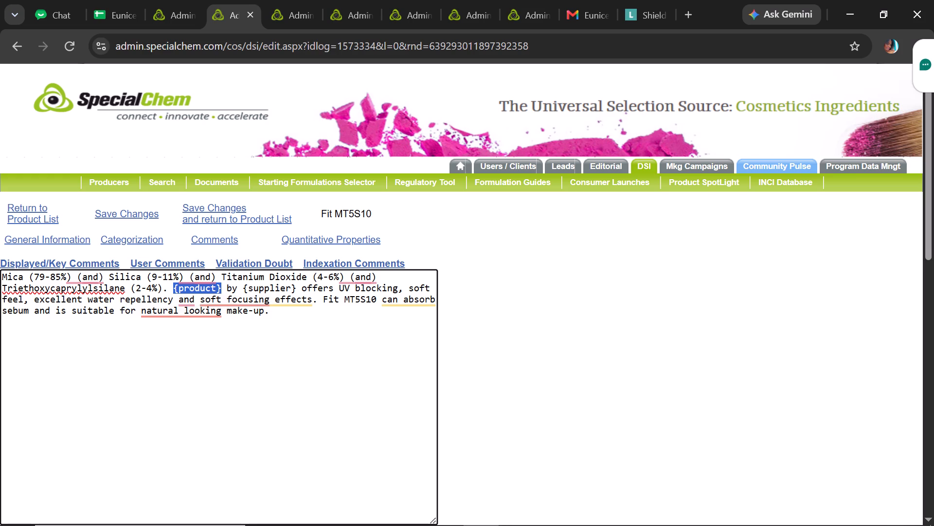
Apply the corrections "natural-looking" and "soft-focusing" and add a comma after "repellency" in Fit MT5S10's comments.
click(192, 334)
text(natural-looking)
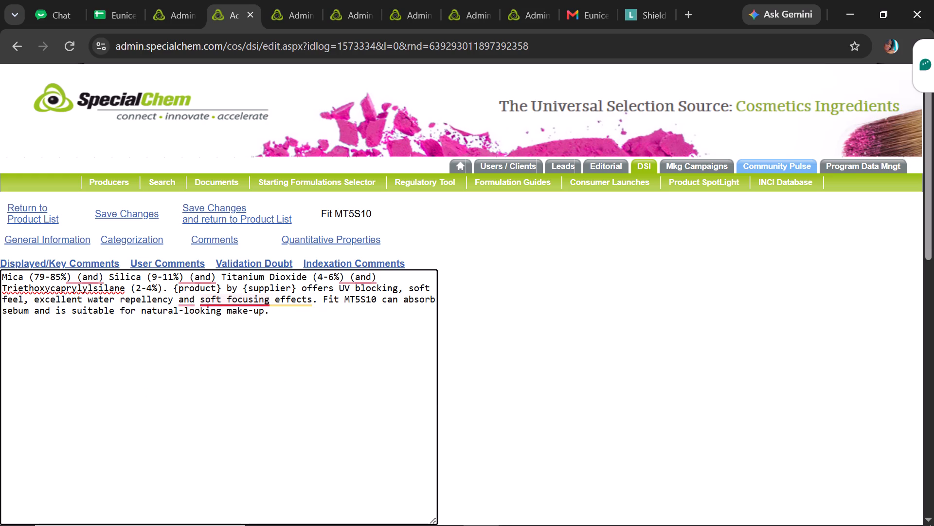
click(264, 339)
text(soft-focusing)
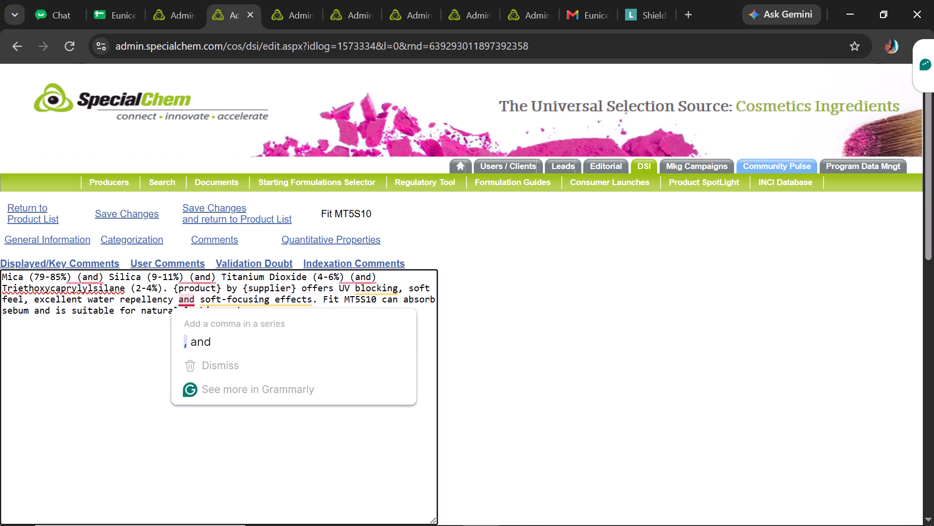
click(205, 330)
key(comma)
Replace the remaining "Fit MT5S10" in the comments with "{product}".
drag(327, 299, 382, 299)
key(ctrl+v)
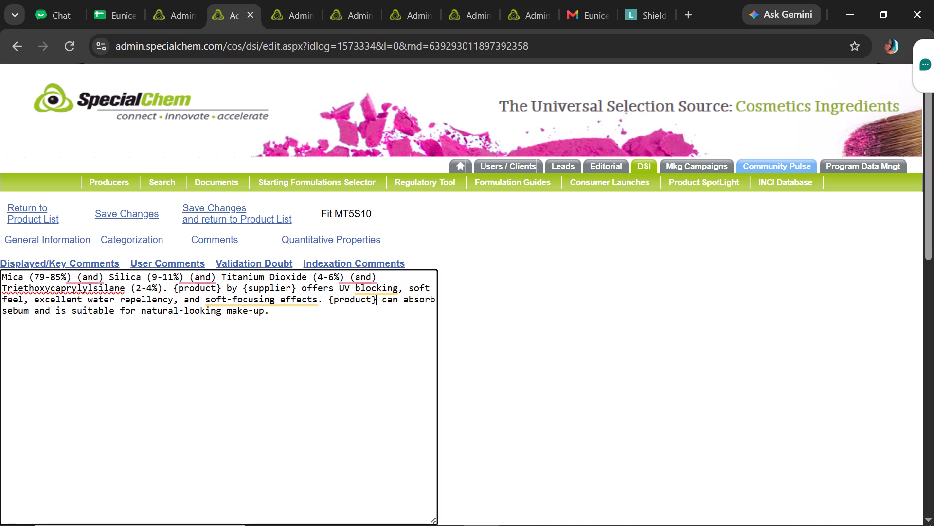
Enable Display as HTML for Fit MT5S10's displayed comments and save the changes.
drag(933, 182, 922, 208)
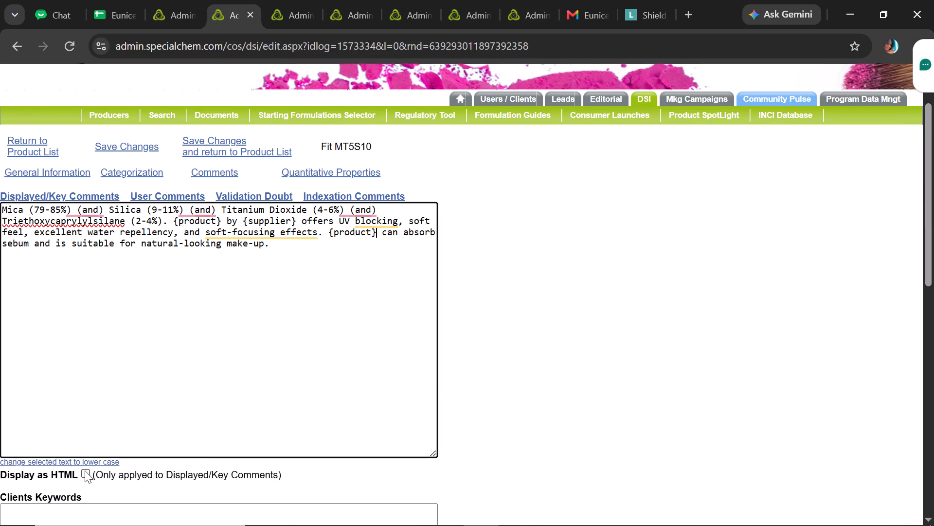
click(85, 470)
click(126, 146)
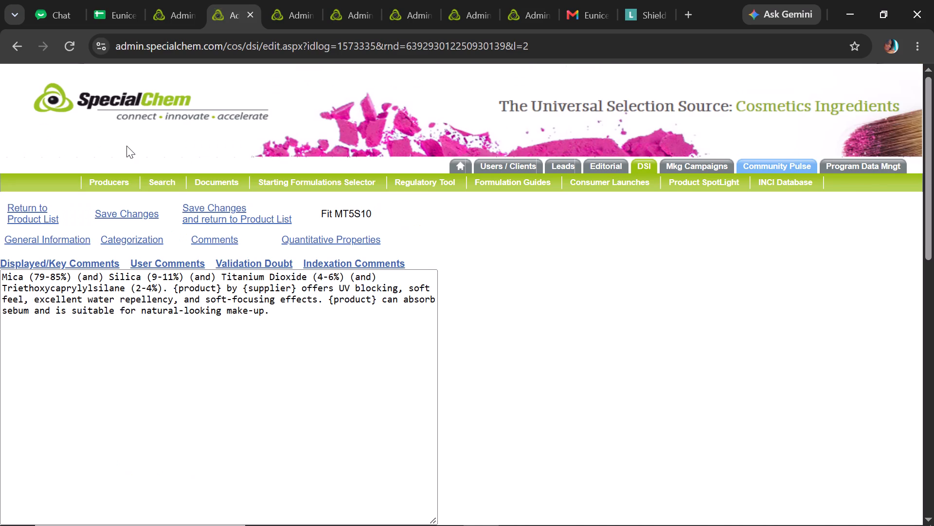
Open Fit MT5S10's quantitative properties and save back to the product list.
click(320, 237)
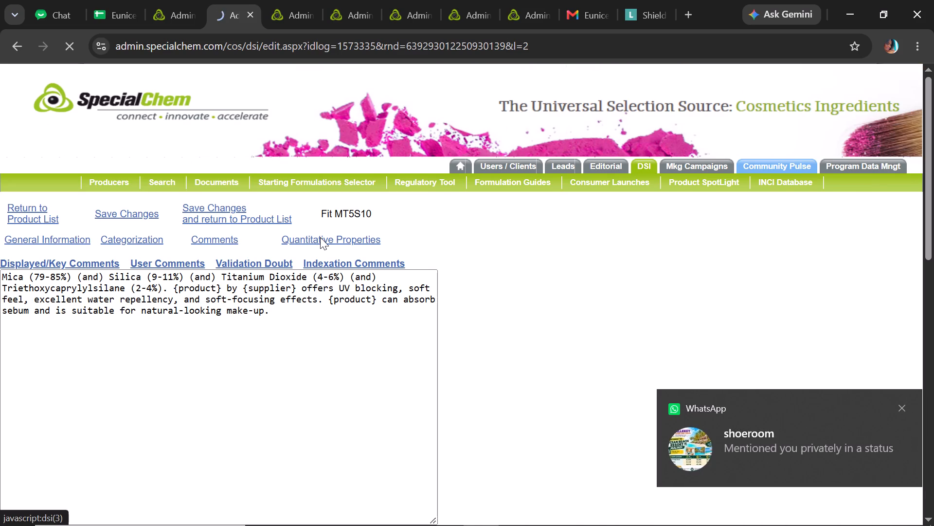
click(190, 212)
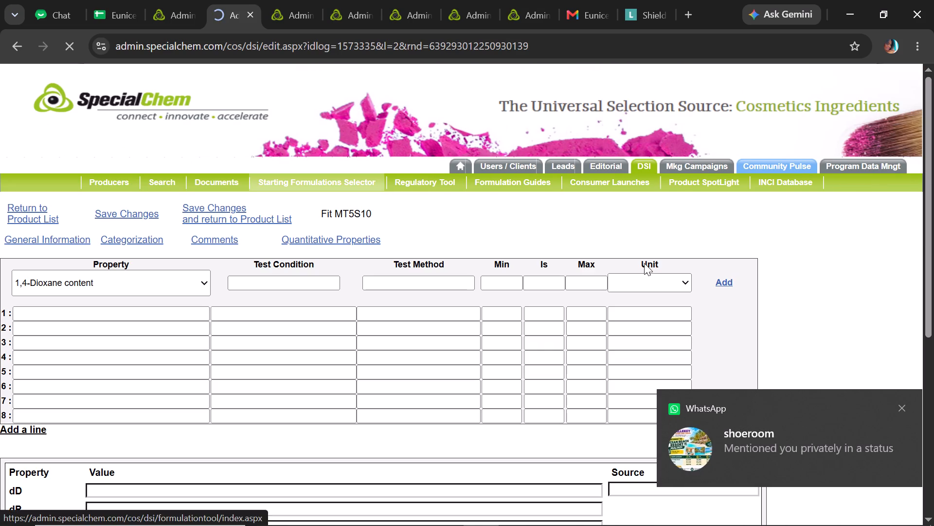
Copy the "{product} by {supplier}" placeholder text from Step 3 of the spreadsheet's Guide sheet.
drag(926, 122, 890, 241)
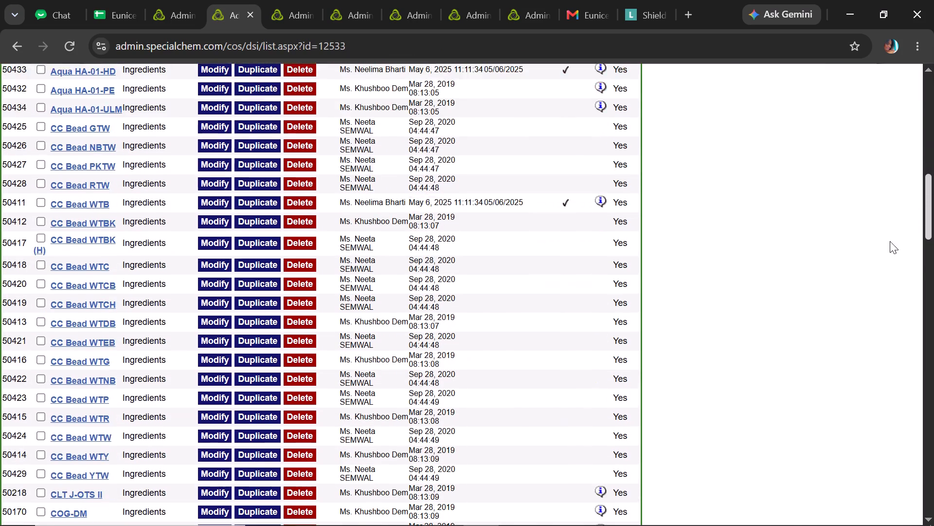
drag(890, 241, 872, 300)
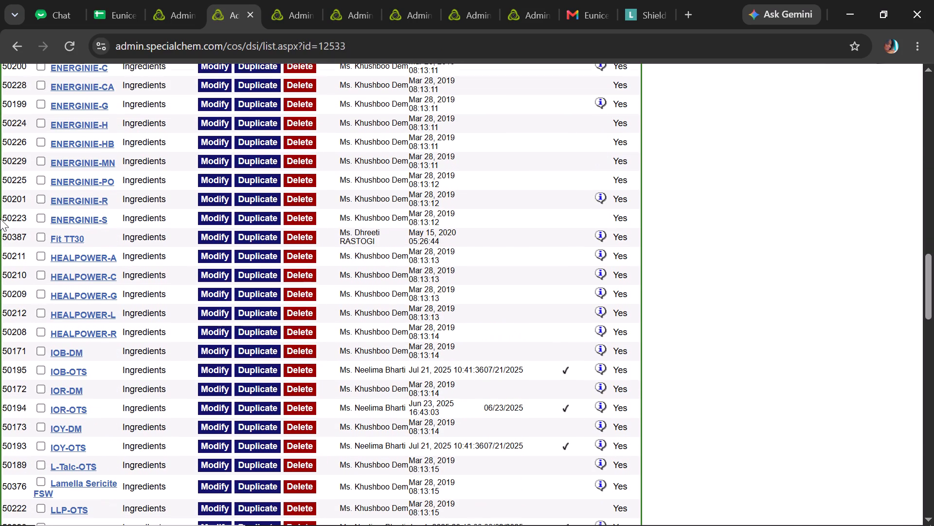
click(112, 4)
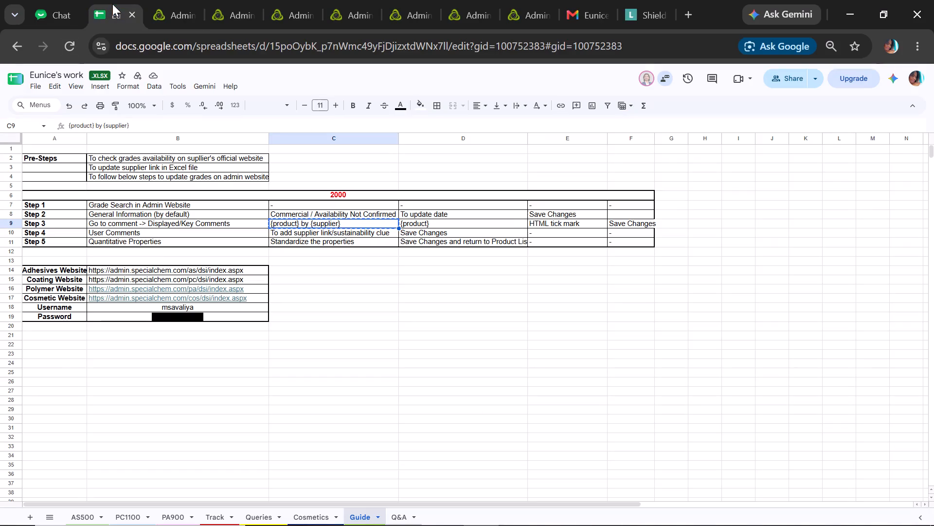
key(ctrl+c)
Select LLP-OTS in the Cosmetics sheet and open its record for modification in the CHEMLAND product list.
click(311, 516)
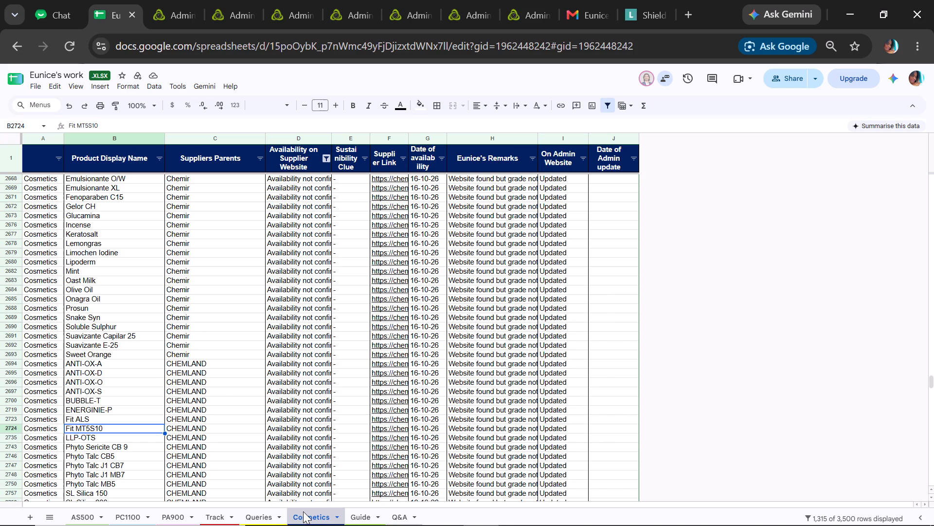
click(87, 436)
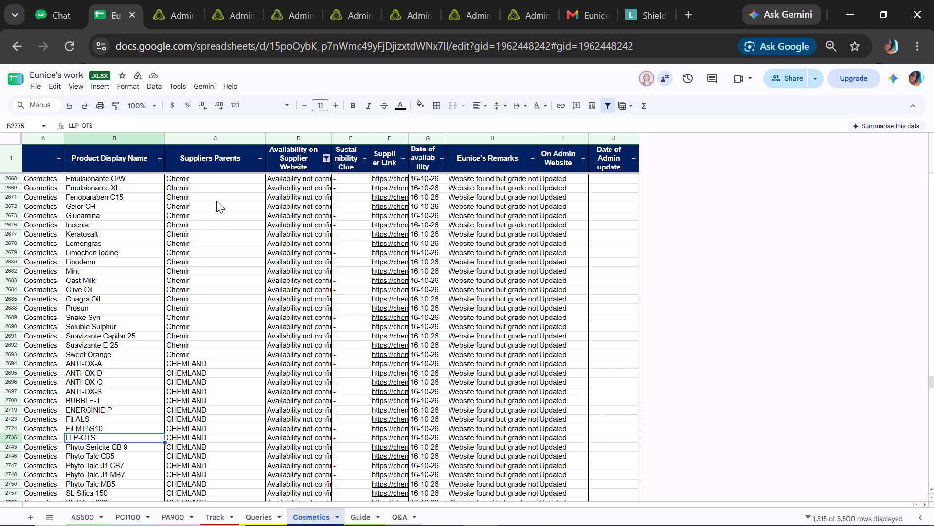
click(223, 0)
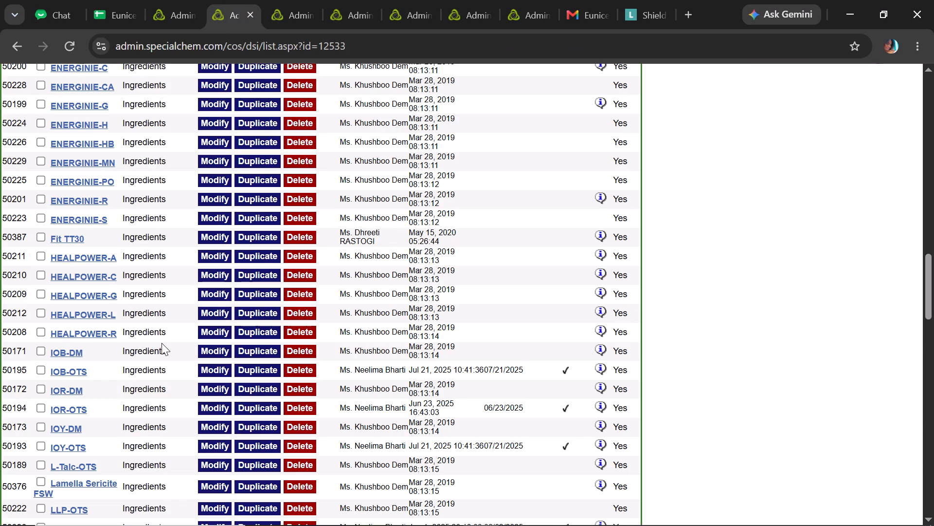
click(207, 507)
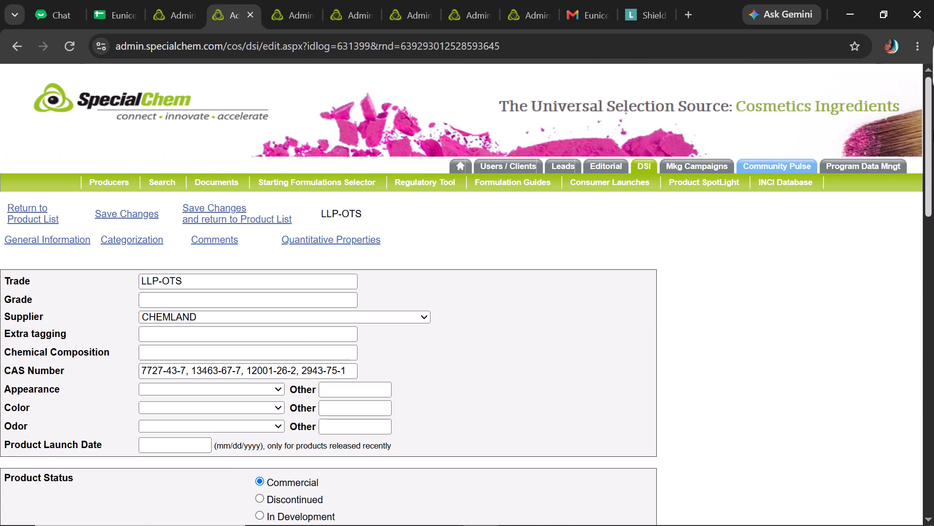
Set LLP-OTS's product status to Availability Not Confirmed and save the changes.
drag(933, 130, 927, 164)
click(259, 424)
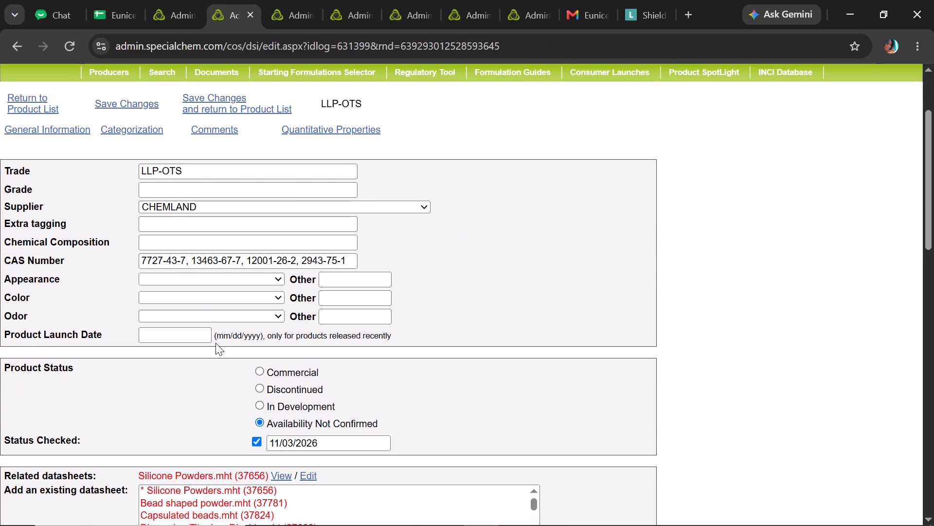
click(109, 101)
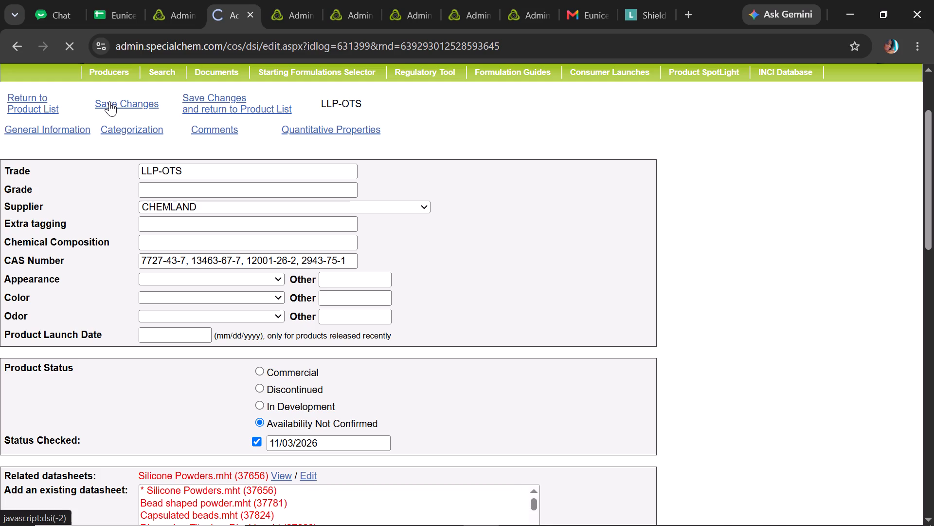
In LLP-OTS's displayed comments, replace "LLP-OTS by CHEMLAND" with "{product} by {supplier}" and the remaining "LLP-OTS" with "{product}".
click(211, 235)
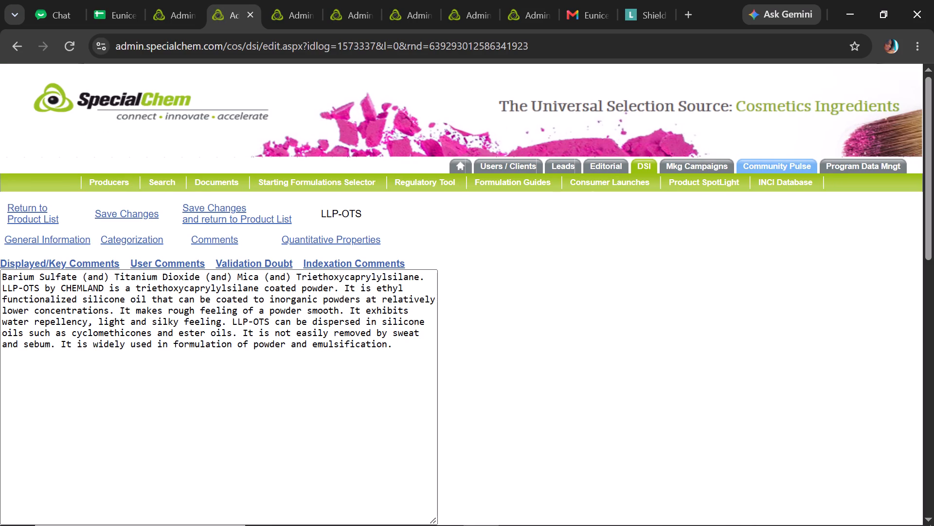
double_click(103, 288)
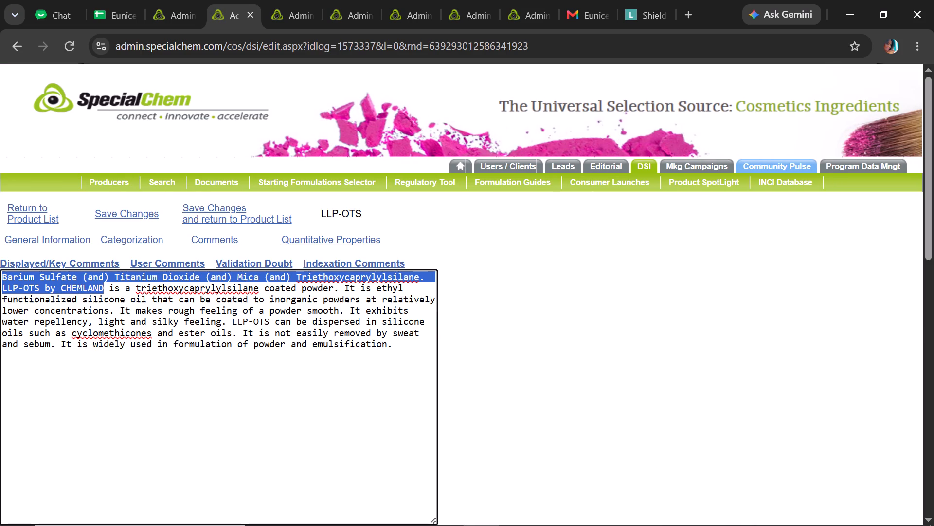
click(103, 288)
drag(103, 288, 0, 289)
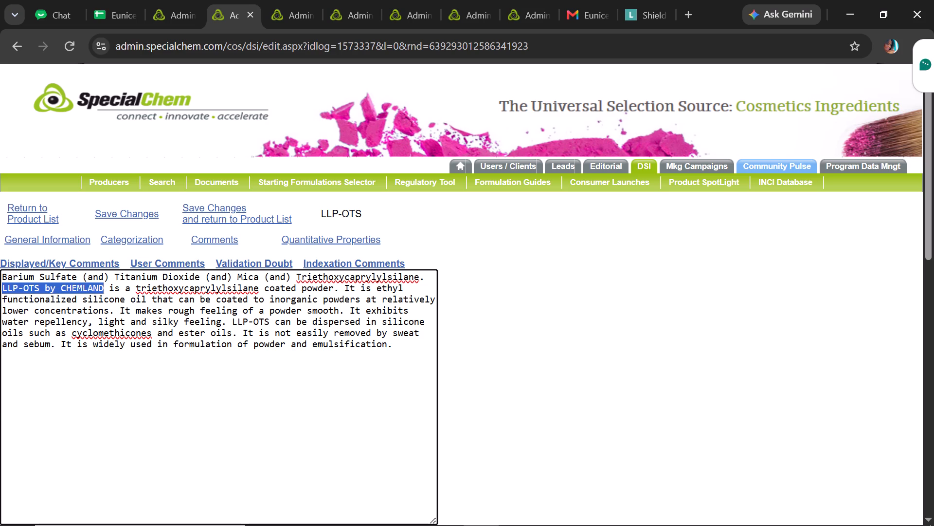
key(ctrl+v)
drag(49, 290, 0, 288)
key(ctrl+c)
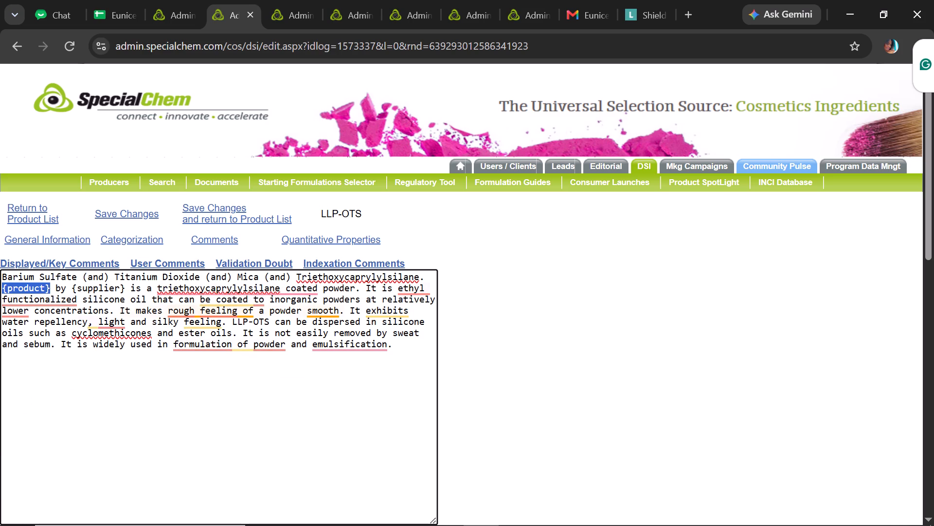
drag(271, 320, 230, 320)
key(ctrl+v)
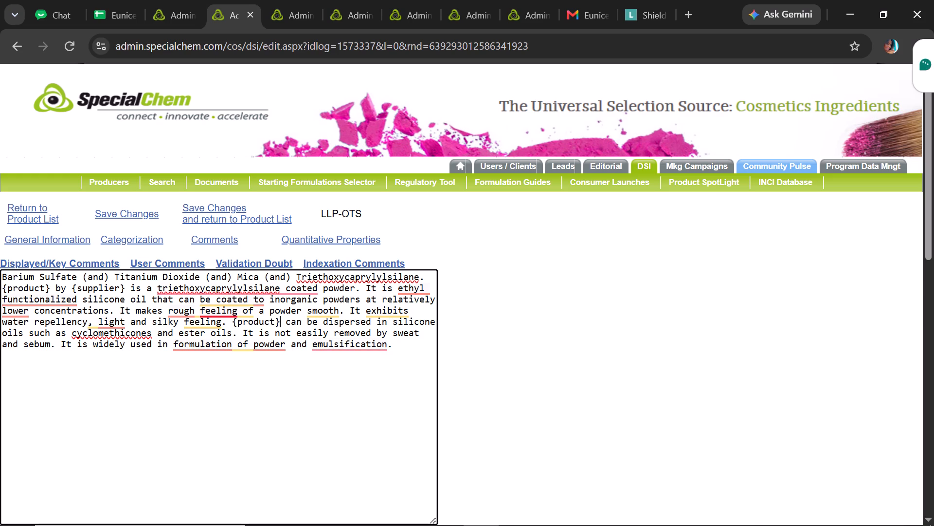
Apply the corrections "triethoxycaprylylsilane-coated", "onto" and "an ethyl-functionalized" in LLP-OTS's comments.
click(295, 328)
text(triethoxycaprylylsilane-coated)
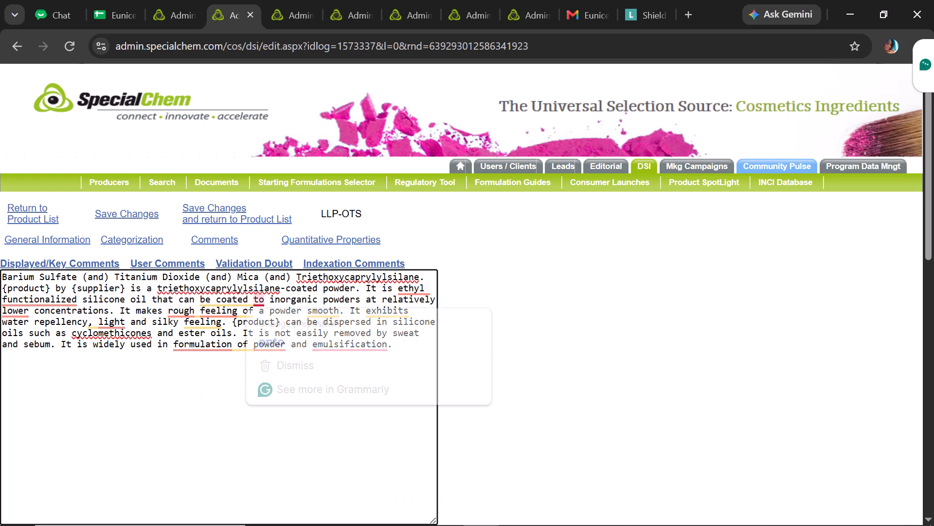
click(268, 327)
text(onto)
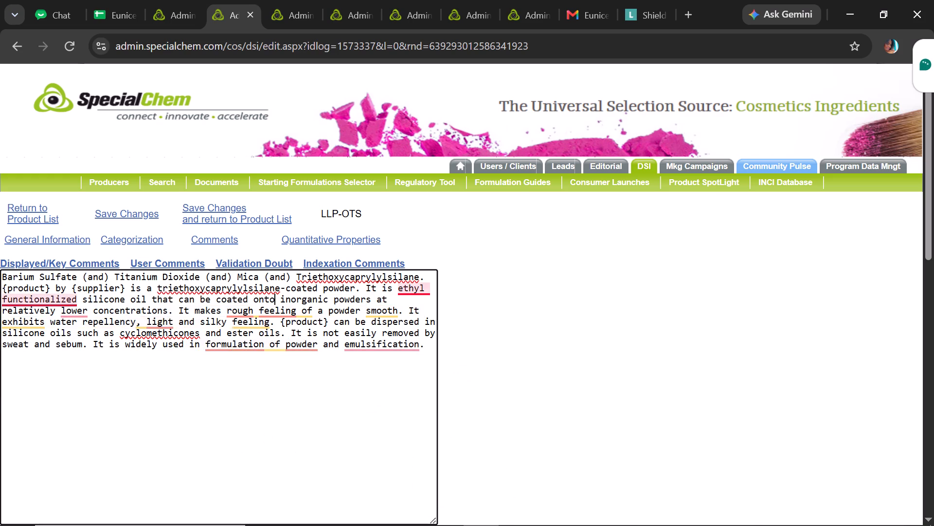
click(36, 315)
text(an ethyl-functionalized)
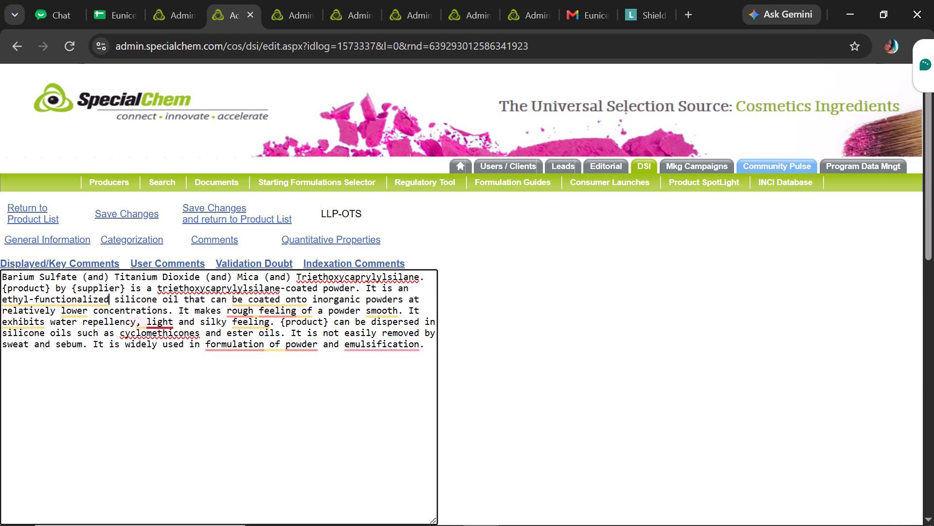
Correct the texture wording to "a light" and "the rough feel", replace the comma after "repellency" with "and", and add a comma after "light".
click(179, 347)
text(a)
key(space)
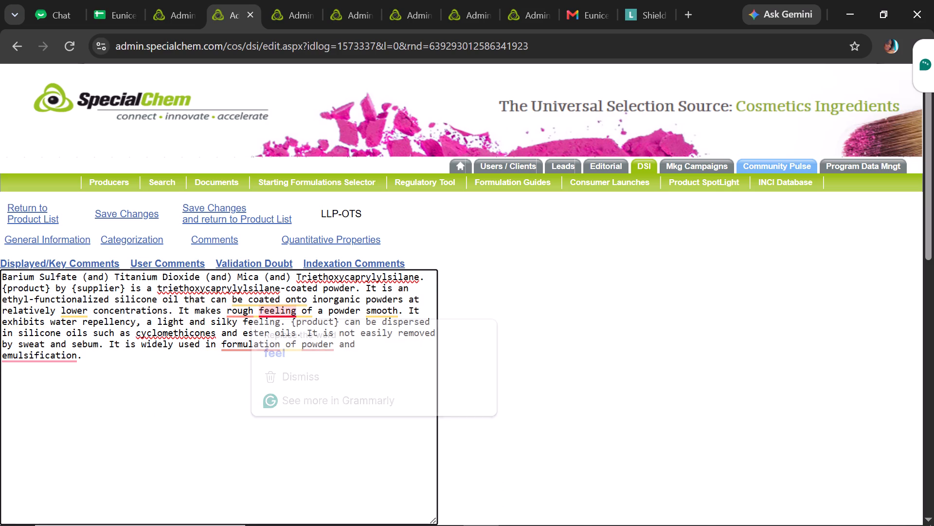
drag(297, 341, 239, 310)
text(feel)
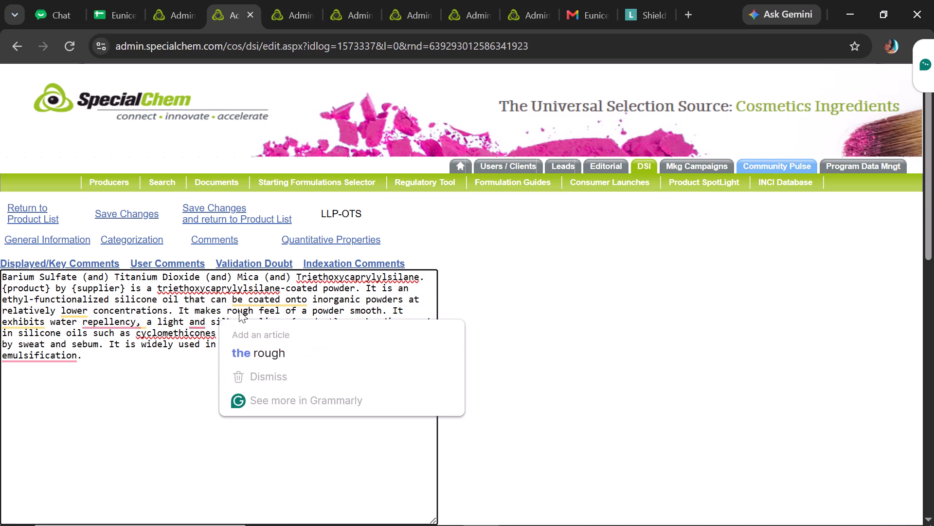
click(250, 333)
click(130, 350)
key(space)
text(and)
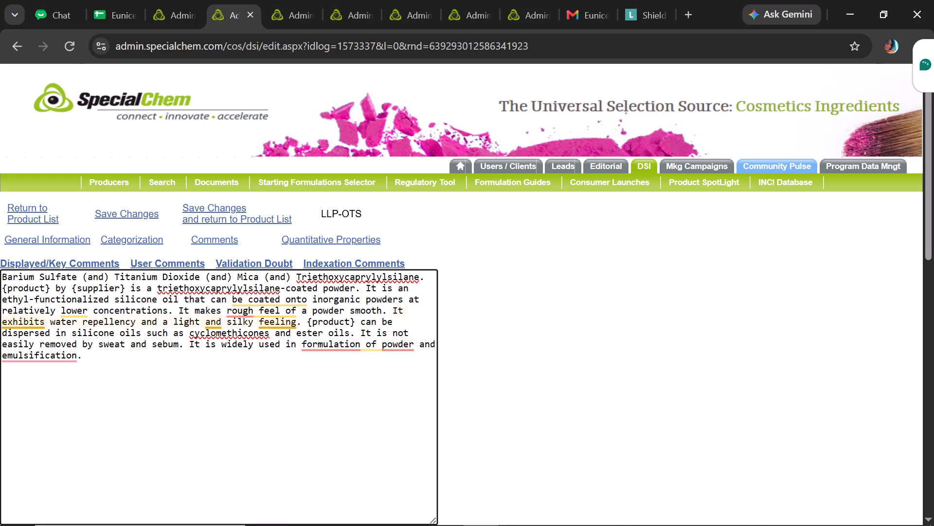
click(251, 327)
text(the)
key(space)
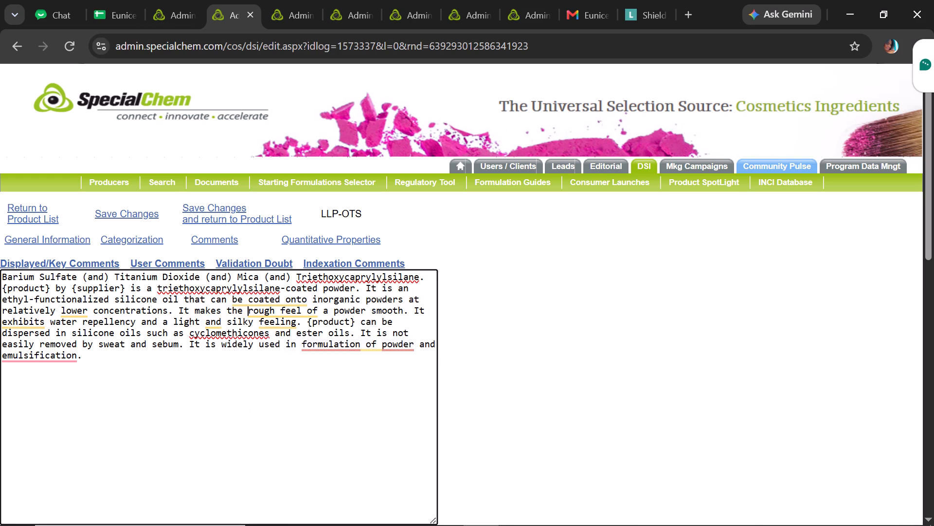
click(196, 322)
key(Right)
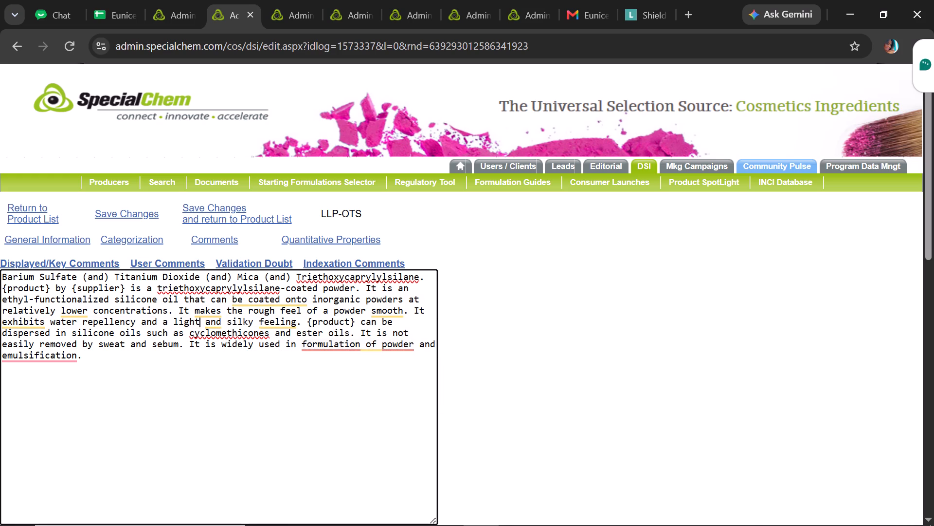
key(comma)
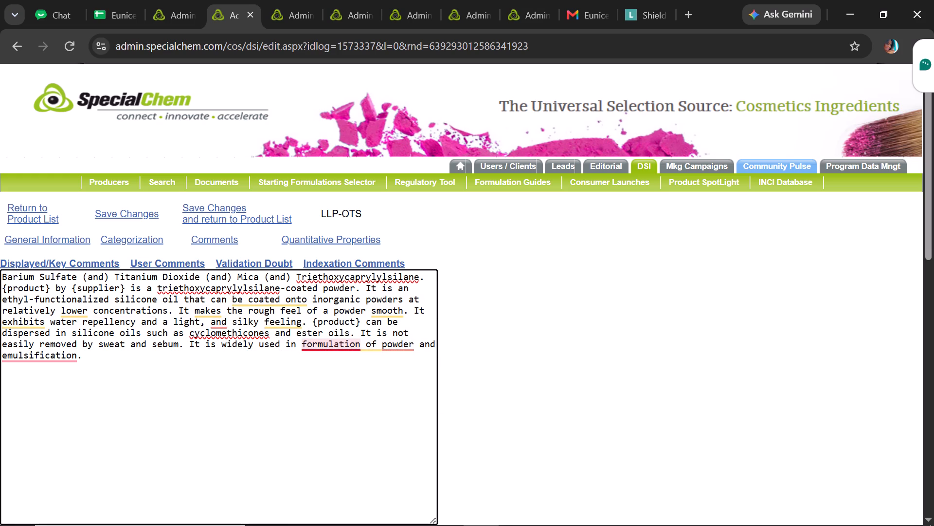
Apply the corrections "the formulation", "powders" and "emulsions" in the last sentence, and remove the "and" before "silky feeling".
click(339, 361)
text(the)
key(space)
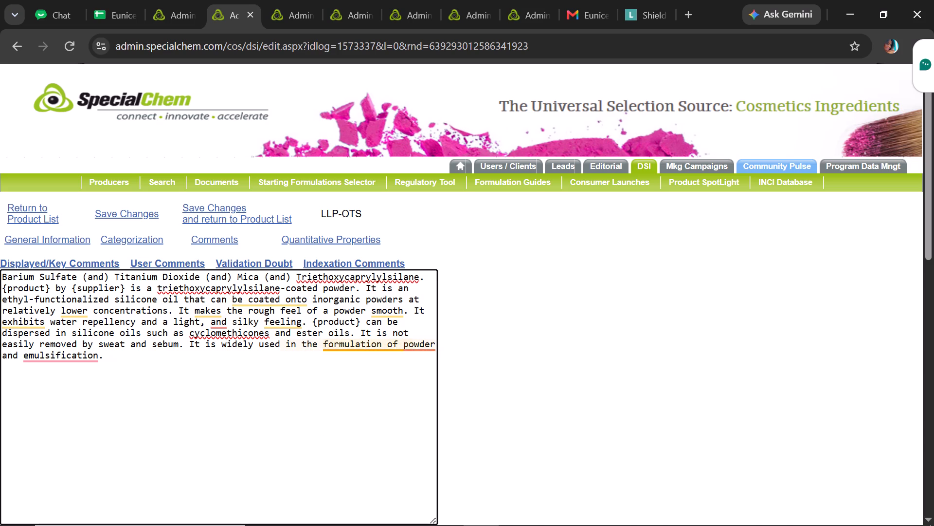
click(432, 382)
text(powders)
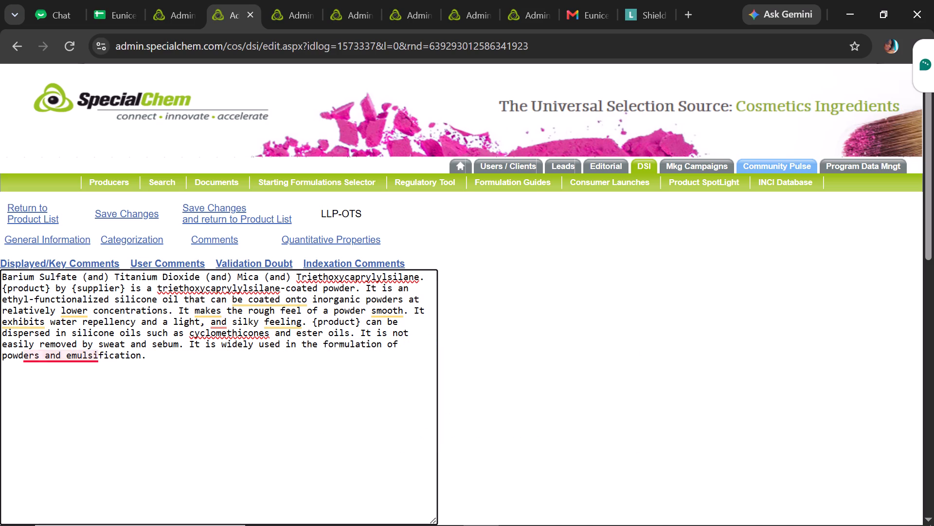
click(101, 377)
text(emulsions)
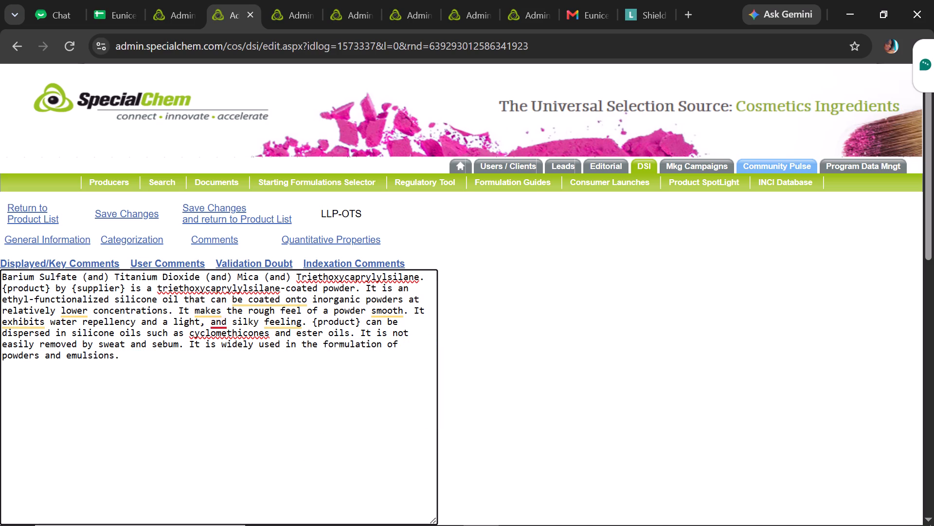
click(230, 344)
key(BackSpace)
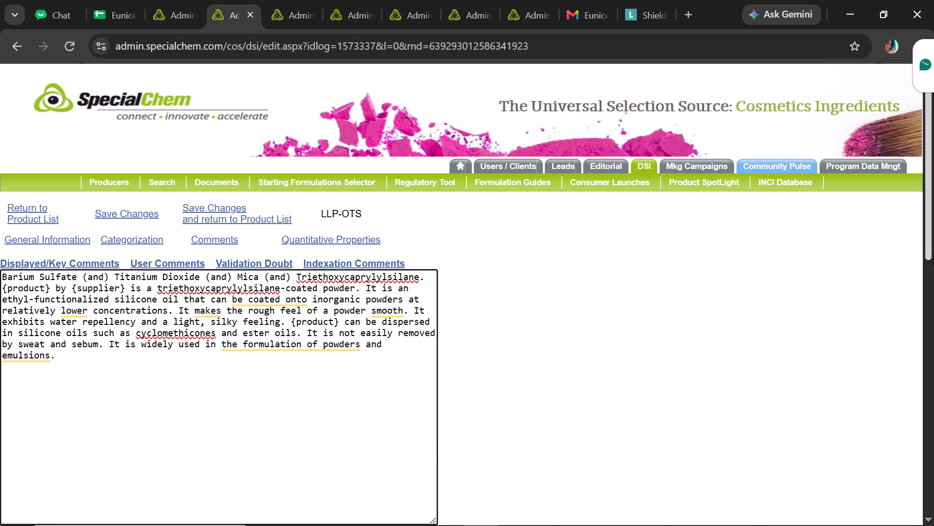
Enable Display as HTML for LLP-OTS's displayed comments and save the changes.
drag(933, 254, 931, 292)
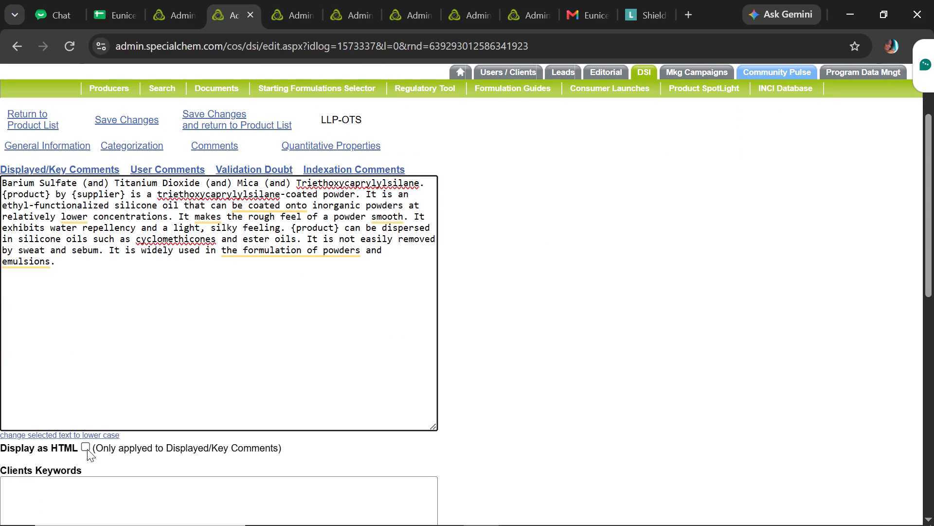
click(86, 449)
click(126, 119)
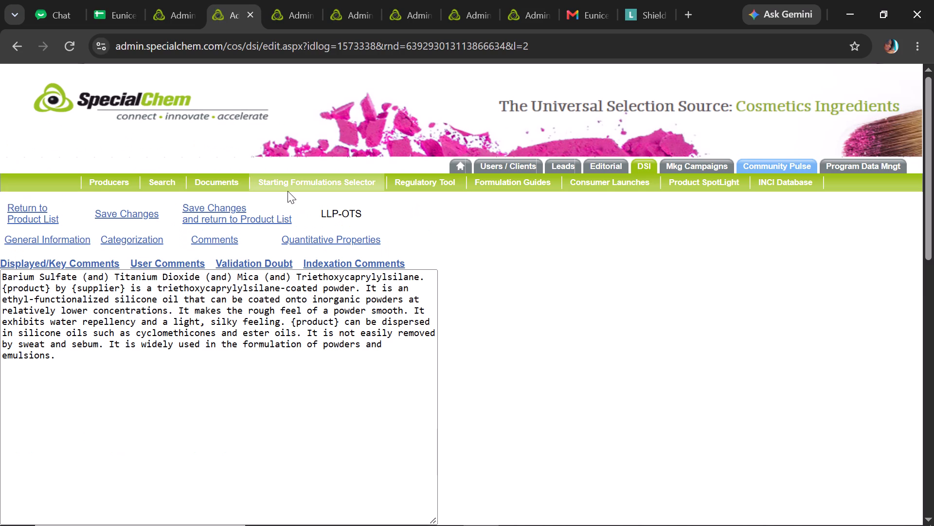
Open LLP-OTS's quantitative properties and save back to the product list.
click(321, 243)
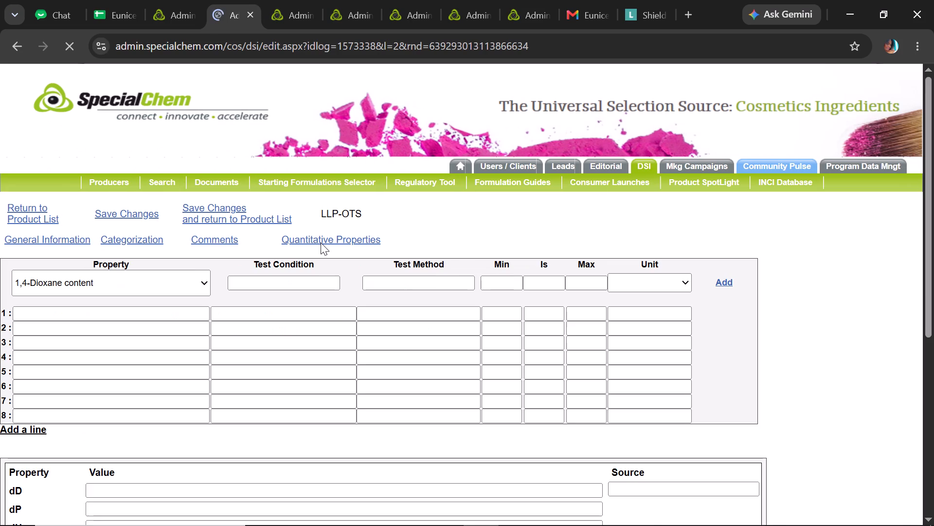
click(211, 214)
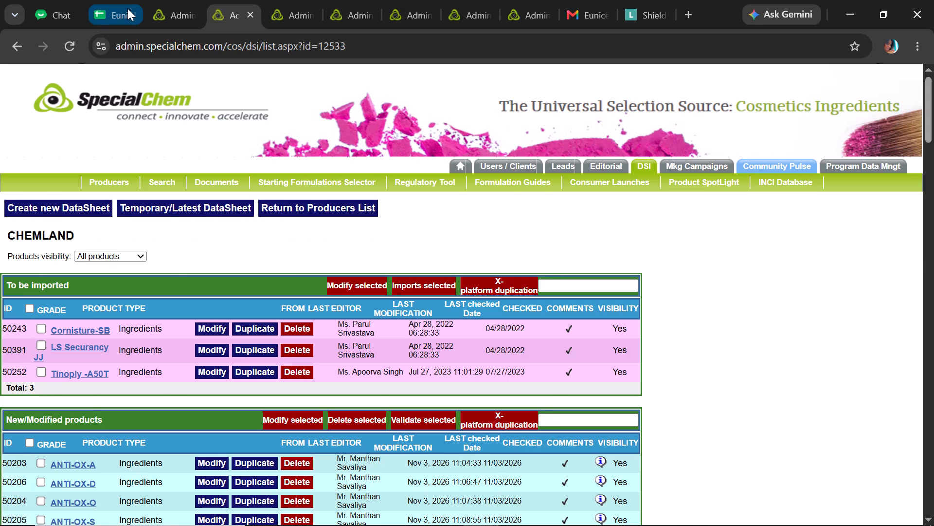
Look for Phyto Sericite CB 9, the grade after LLP-OTS in the Cosmetics sheet, in CHEMLAND's product list.
click(127, 8)
click(122, 446)
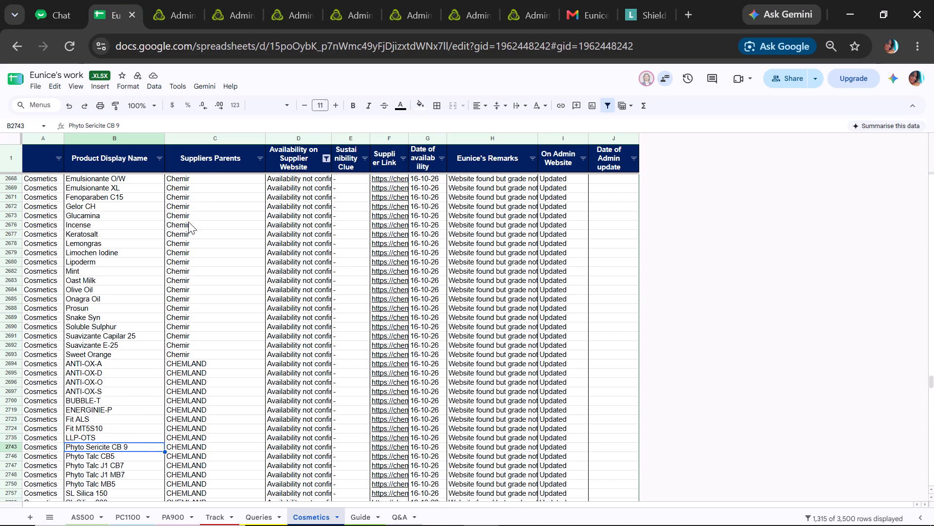
click(226, 2)
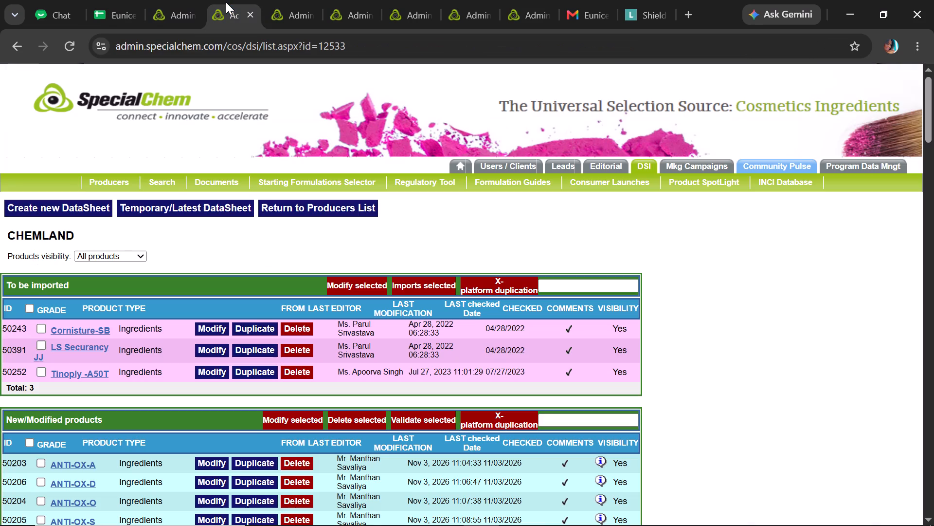
drag(931, 130, 899, 217)
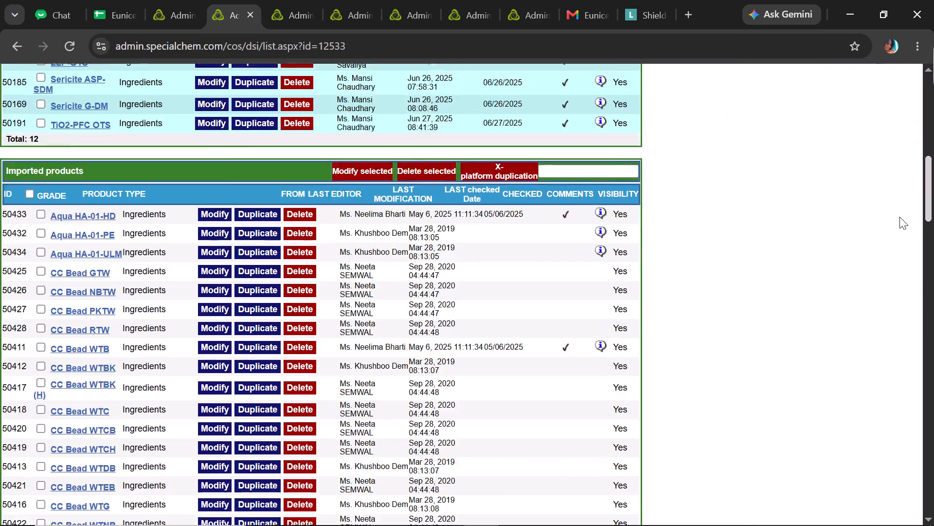
drag(899, 217, 879, 329)
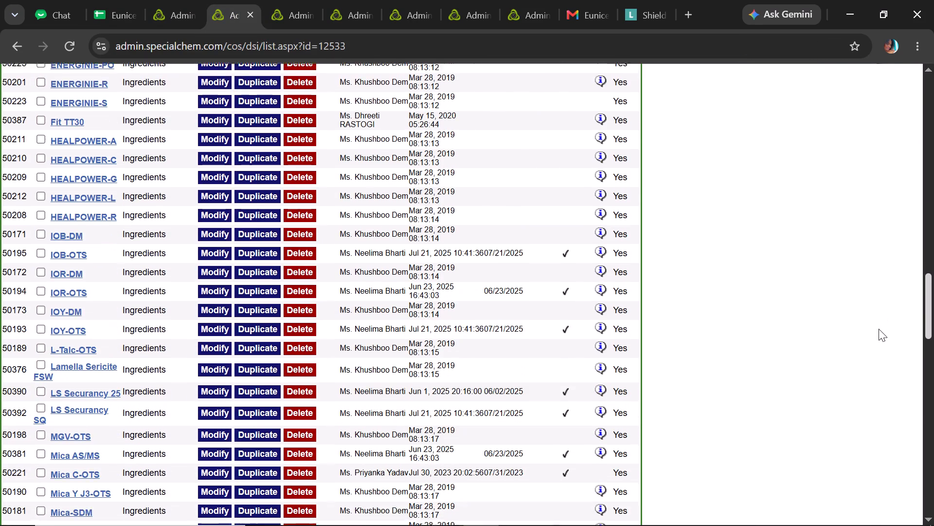
drag(879, 329, 874, 400)
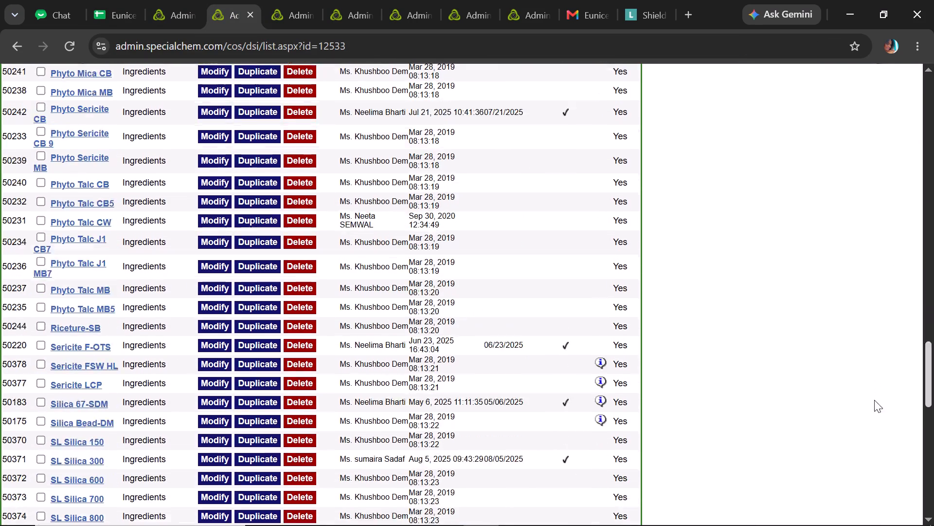
drag(874, 400, 878, 386)
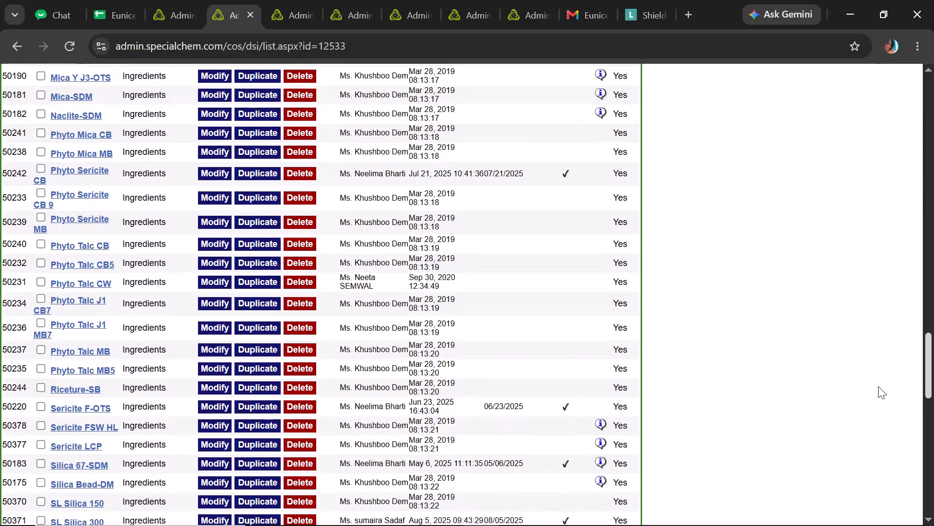
drag(878, 386, 878, 384)
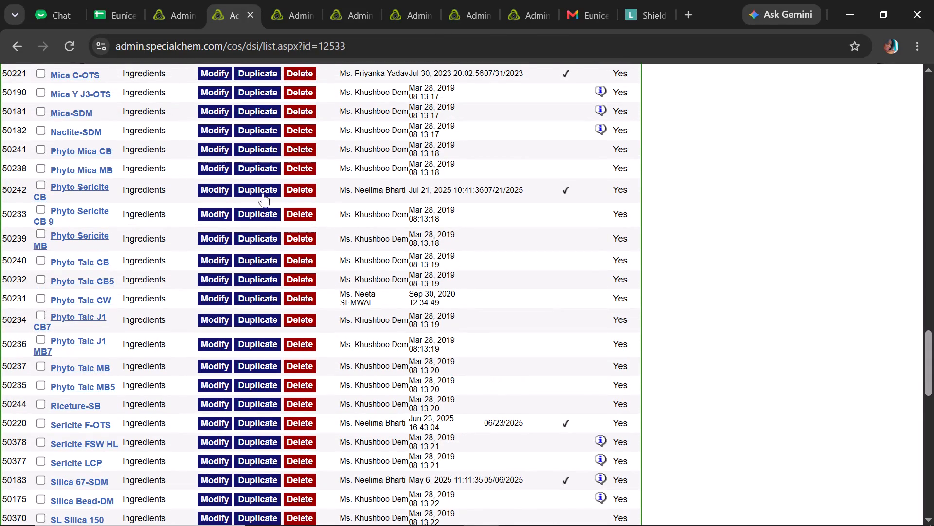
Copy the grade name from the spreadsheet, search the admin site for Phyto Sericite CB 9 and open its record.
click(160, 0)
click(98, 0)
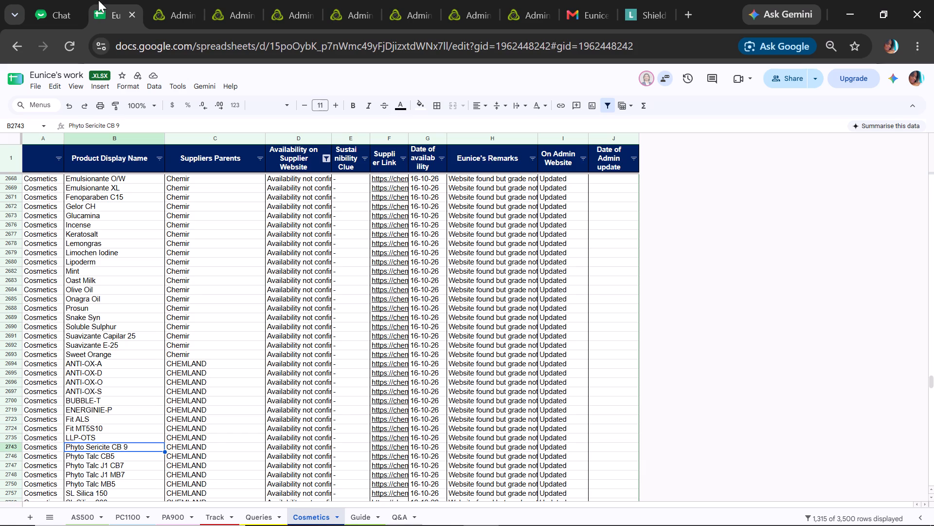
key(ctrl+c)
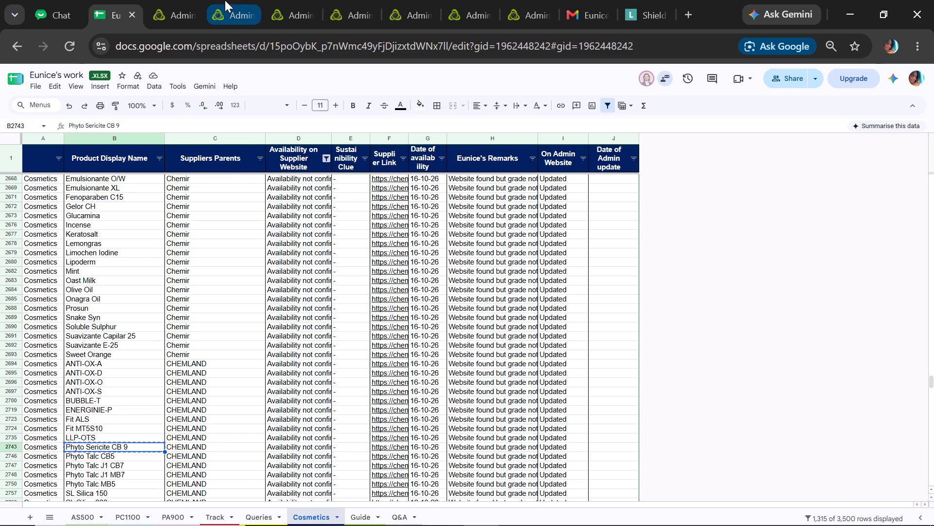
click(225, 0)
click(175, 15)
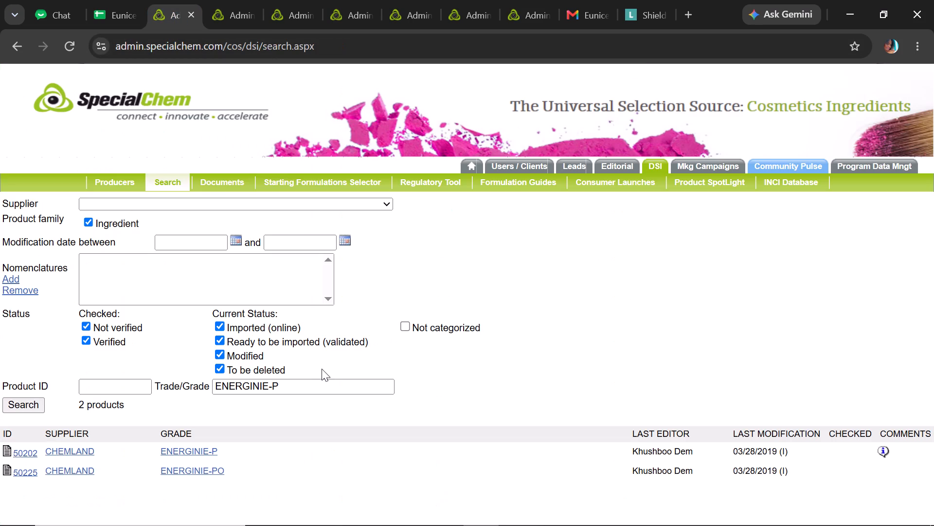
drag(305, 391, 106, 386)
key(ctrl+v)
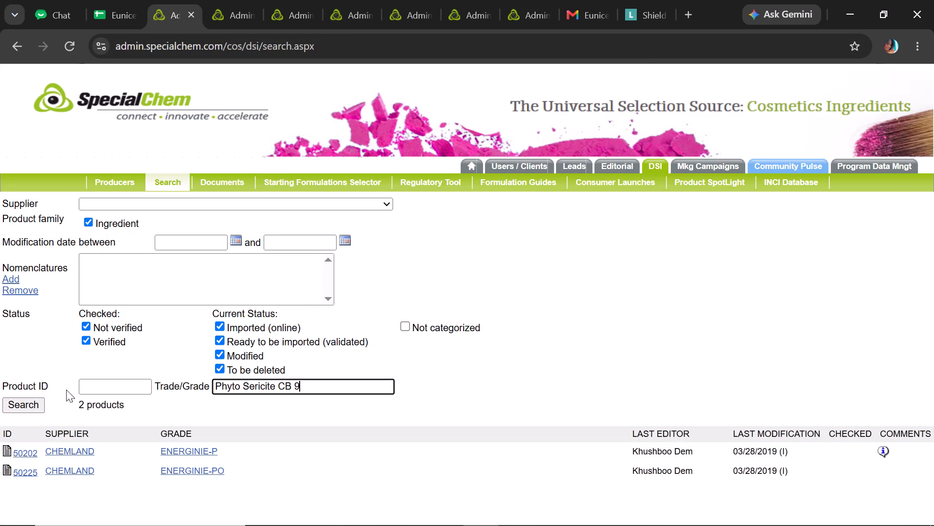
click(39, 409)
click(194, 450)
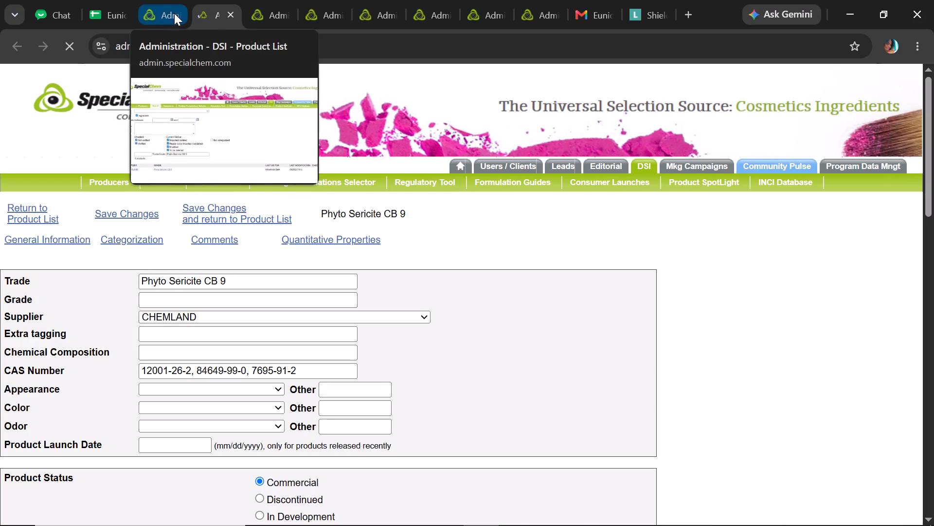
Set Phyto Sericite CB 9's product status to Availability Not Confirmed with checked date 11/03/2026 and save the changes.
drag(932, 164, 930, 182)
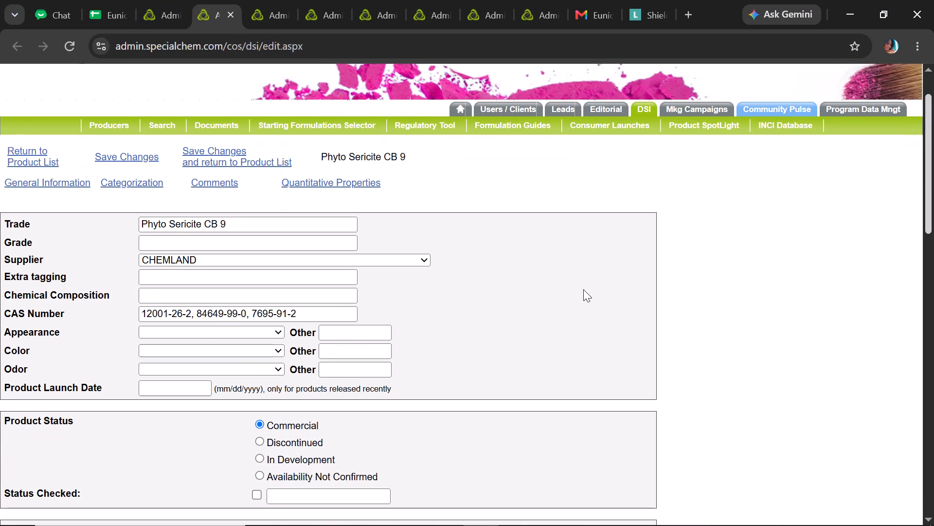
click(262, 474)
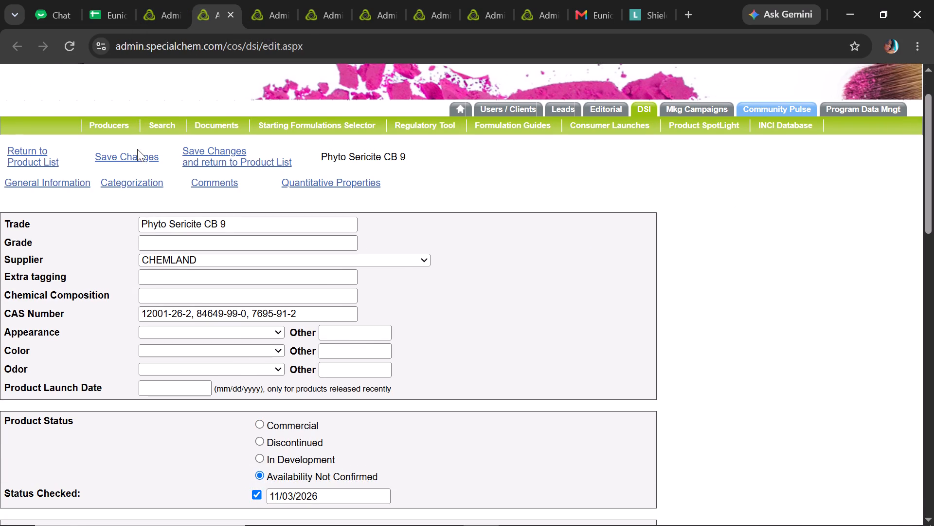
click(134, 155)
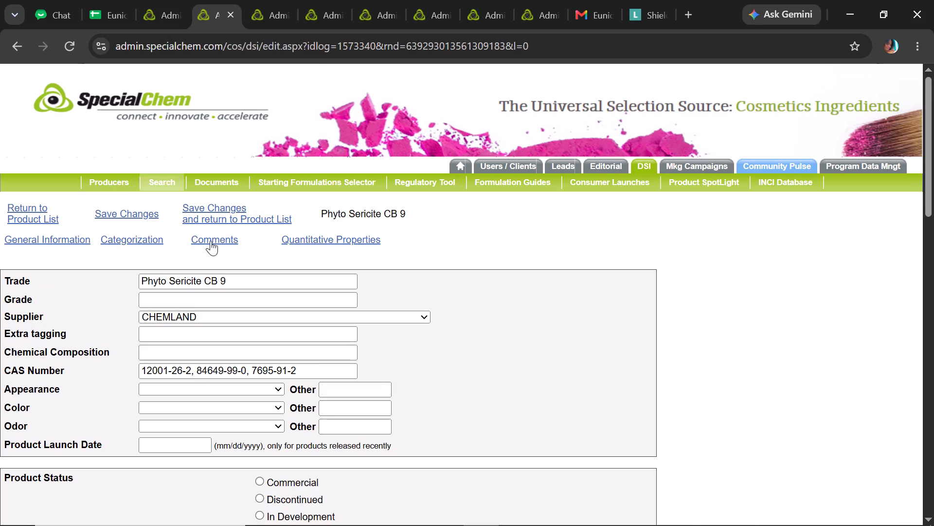
In the displayed comments, replace "Phyto Sericite CB 9 by CHEMLAND" with "{product} by {supplier}" copied from the spreadsheet's Guide sheet.
click(214, 239)
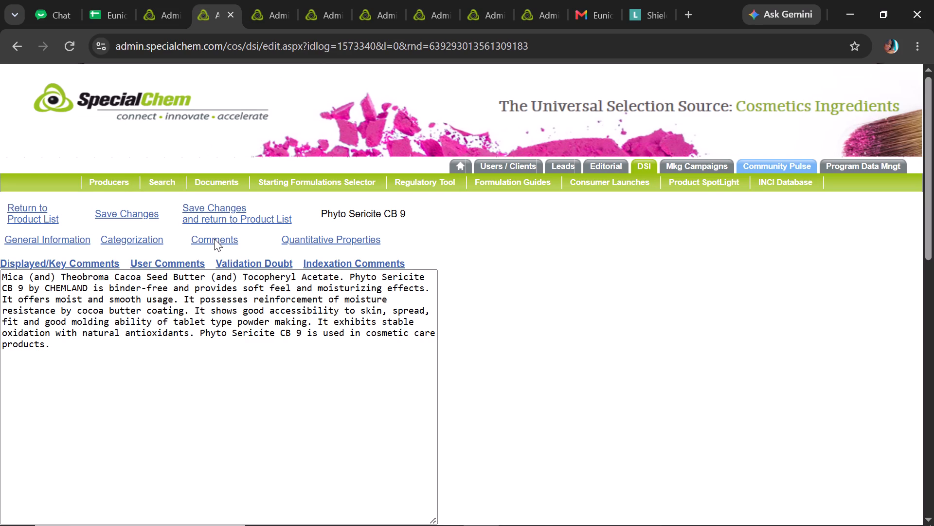
click(100, 6)
click(353, 523)
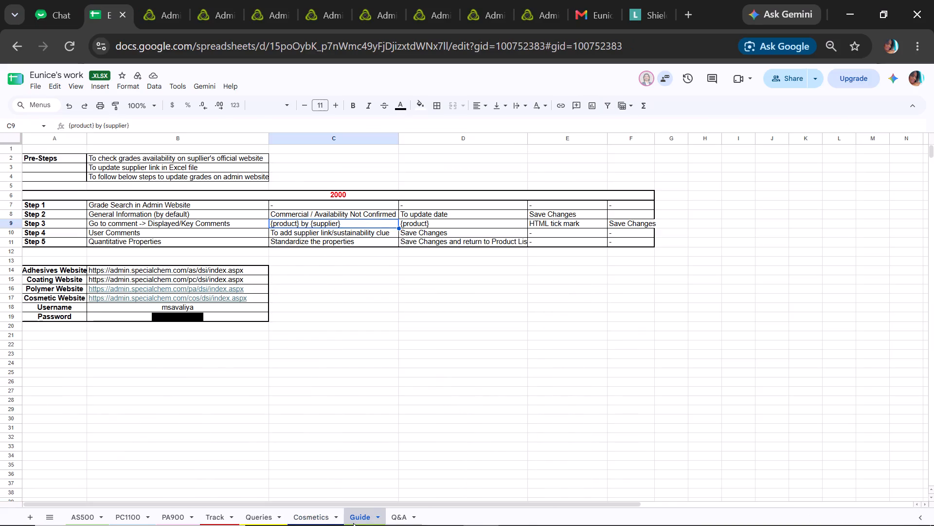
key(ctrl+c)
click(232, 1)
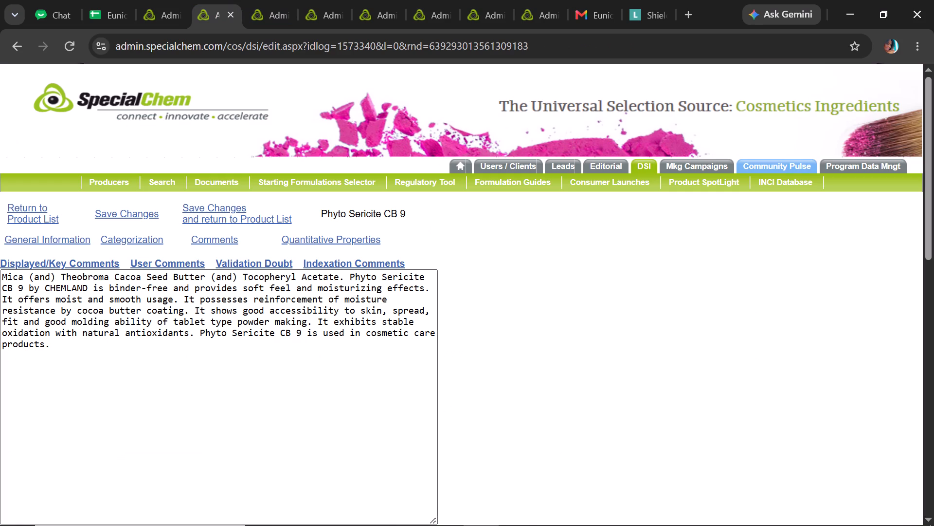
click(88, 286)
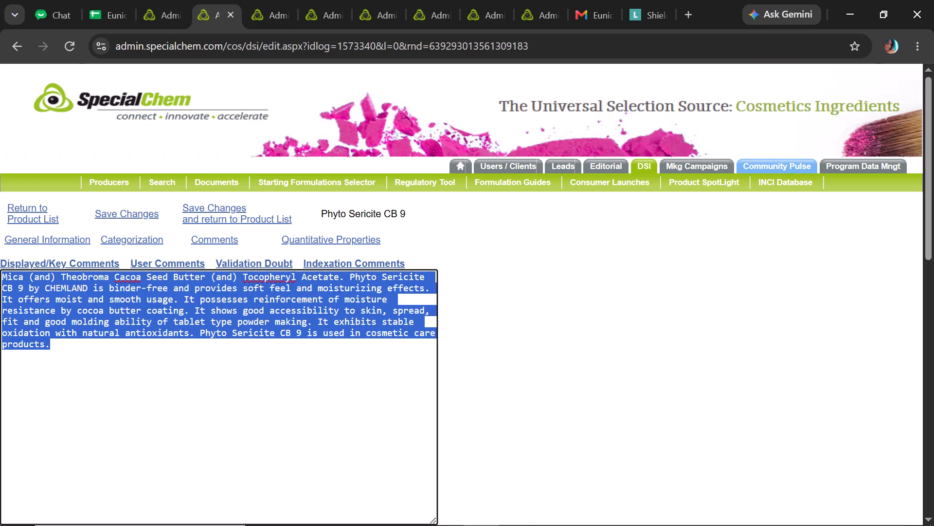
click(88, 286)
click(88, 286)
drag(88, 286, 3, 295)
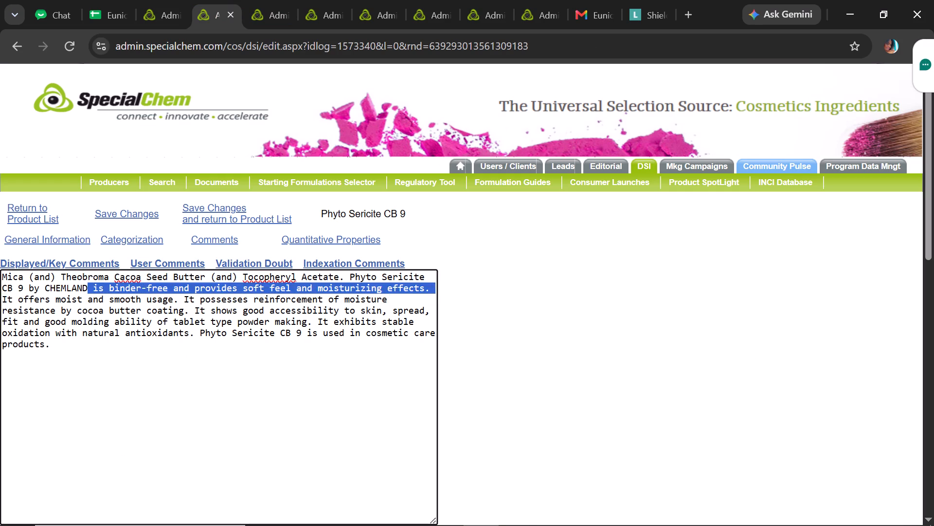
drag(3, 295, 352, 255)
key(ctrl+v)
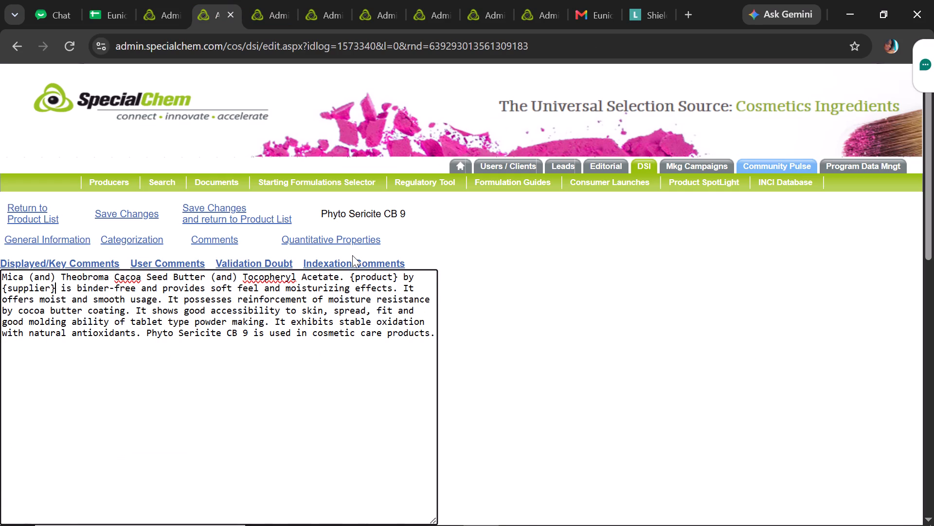
Replace the product name in the comment's last sentence with "{product}", keeping a single space before "is used".
drag(399, 275, 347, 267)
key(ctrl+c)
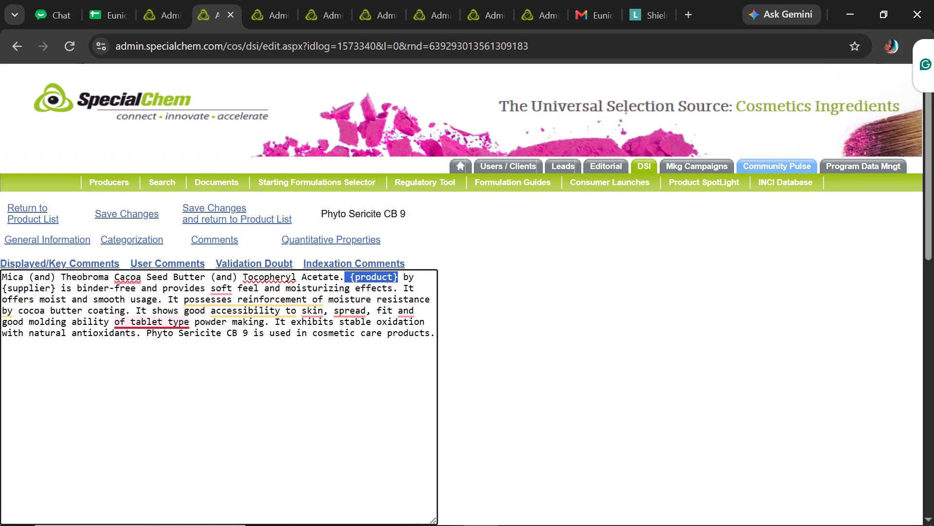
drag(148, 331, 210, 329)
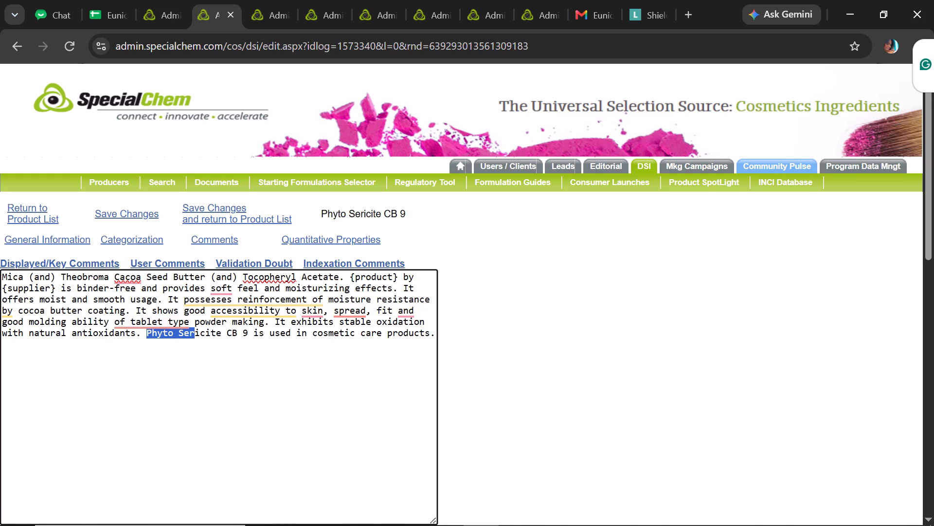
drag(210, 329, 244, 328)
key(ctrl+v)
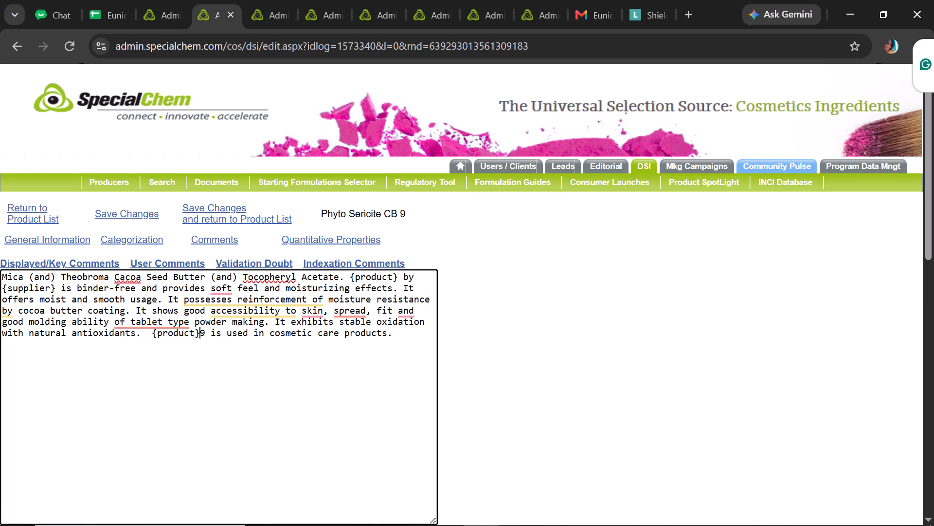
key(space)
key(Delete)
key(Delete)
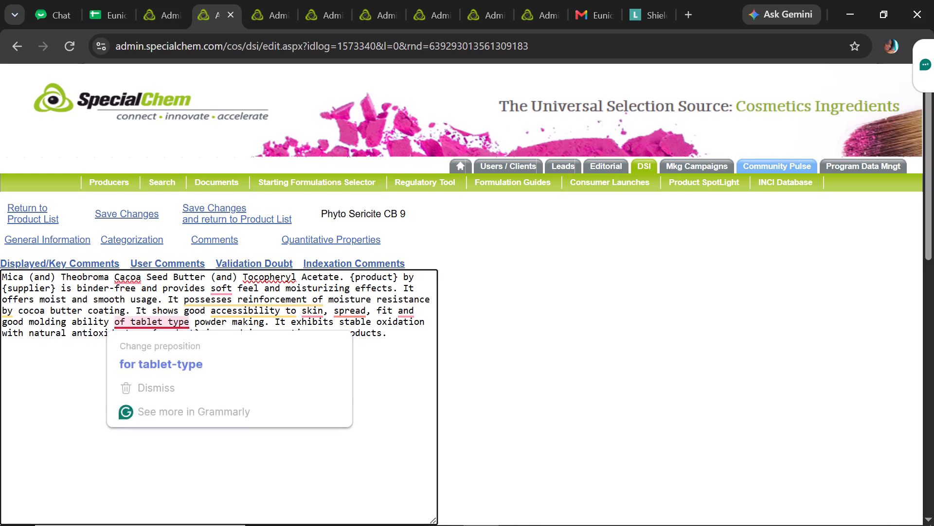
Apply the corrections "for tablet-type", "the skin", "spreadability" and "fit, and" in the sentence on accessibility and molding ability.
click(185, 365)
text(for tablet-type)
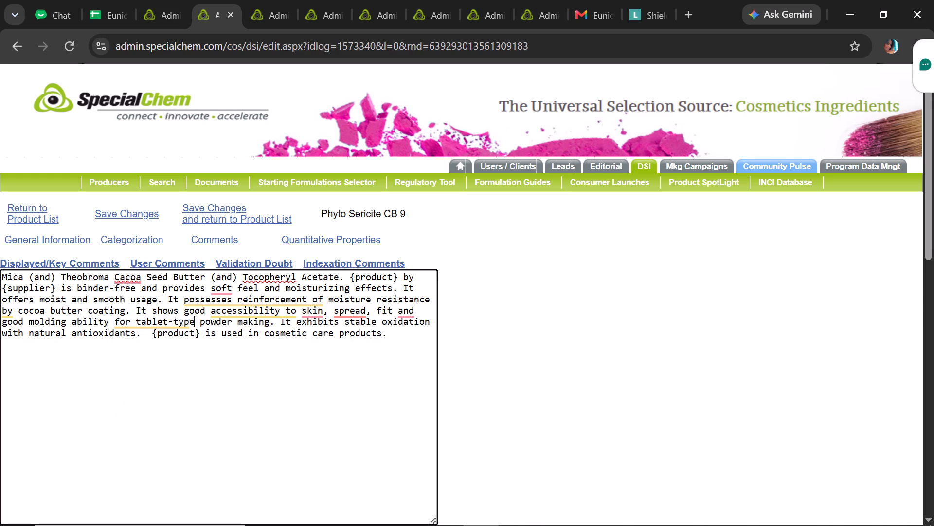
click(324, 328)
text(the)
key(space)
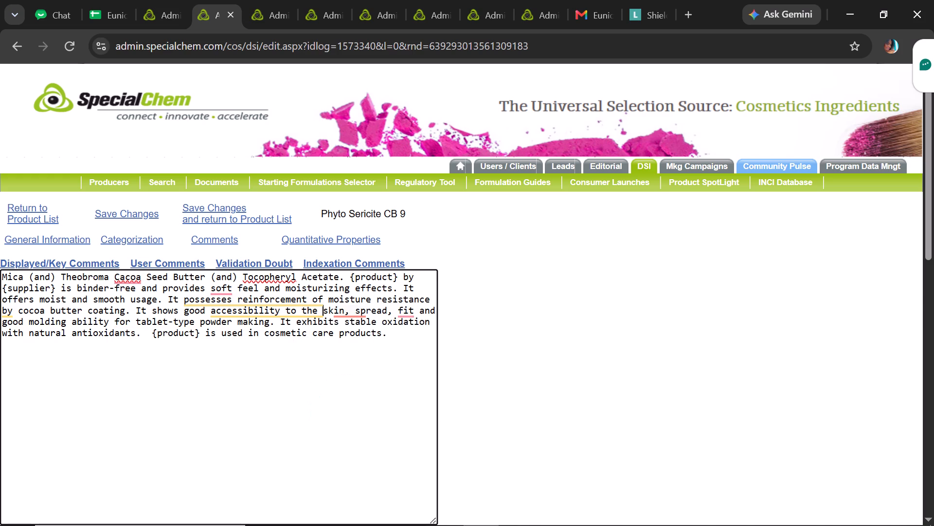
click(385, 338)
text(spreadability)
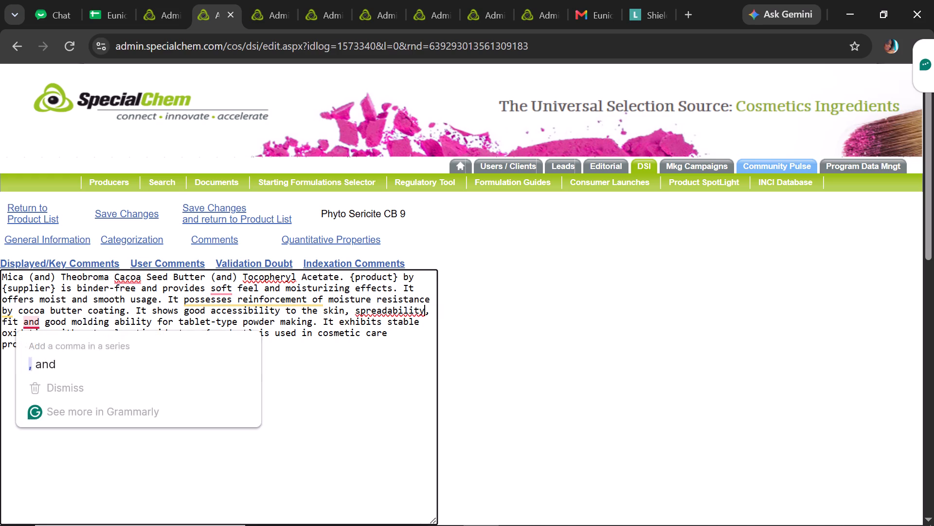
click(57, 371)
key(comma)
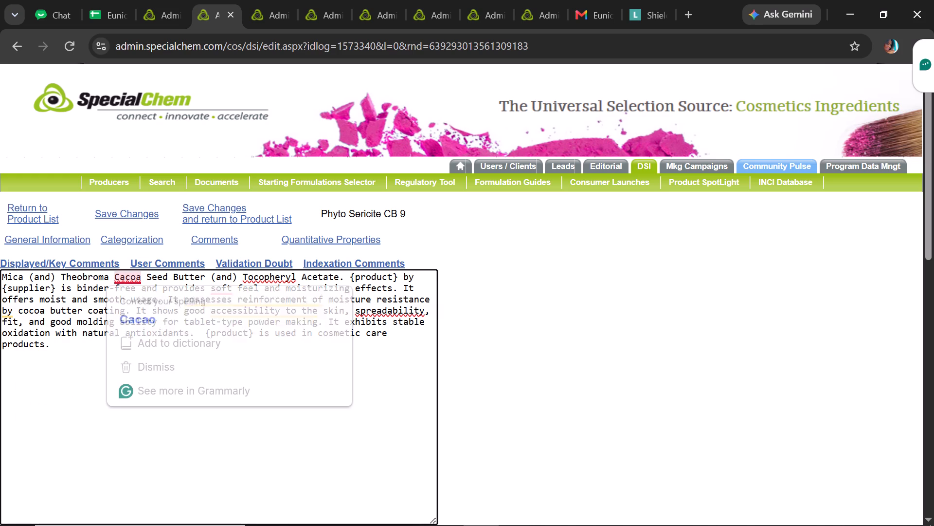
Correct the spelling to "Cacao" in the ingredient name and insert "a" before "soft feel".
click(143, 299)
text(Cacao)
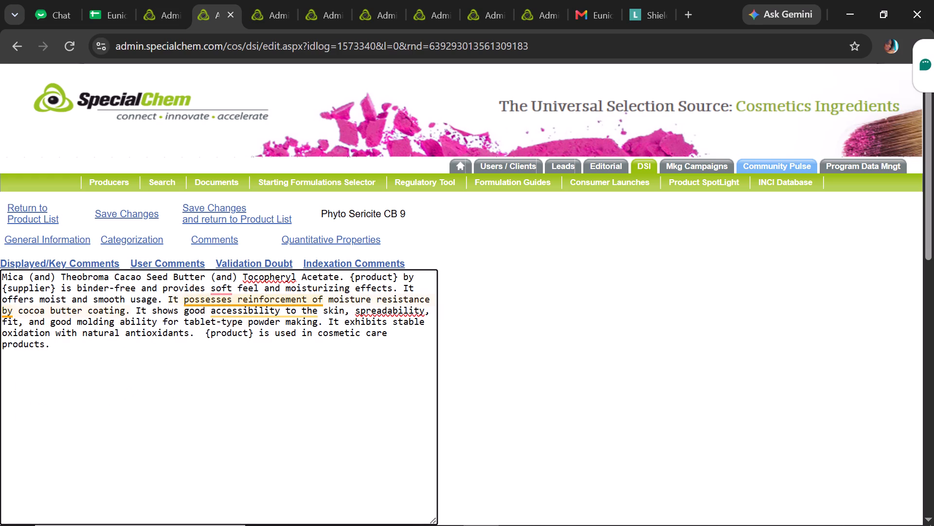
click(234, 310)
text(a)
key(space)
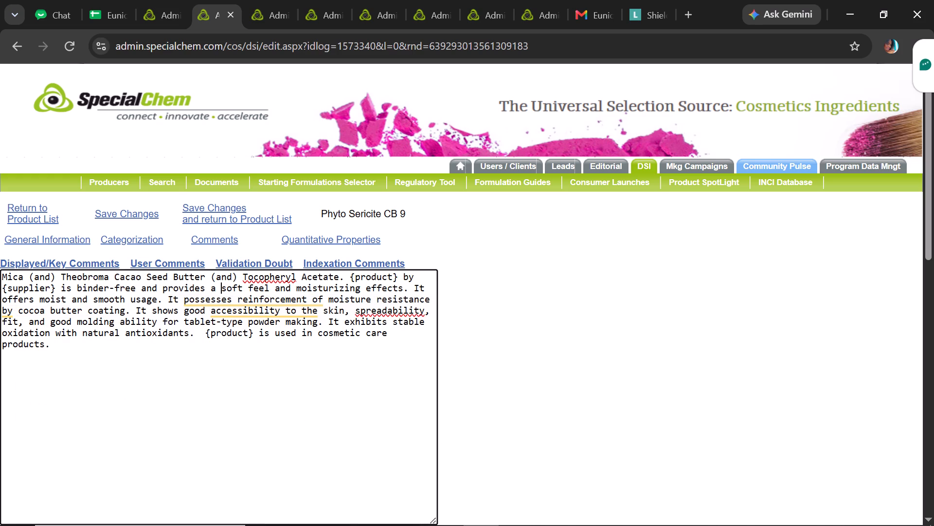
Enable Display as HTML for Phyto Sericite CB 9's displayed comments and save the changes.
drag(933, 223, 933, 235)
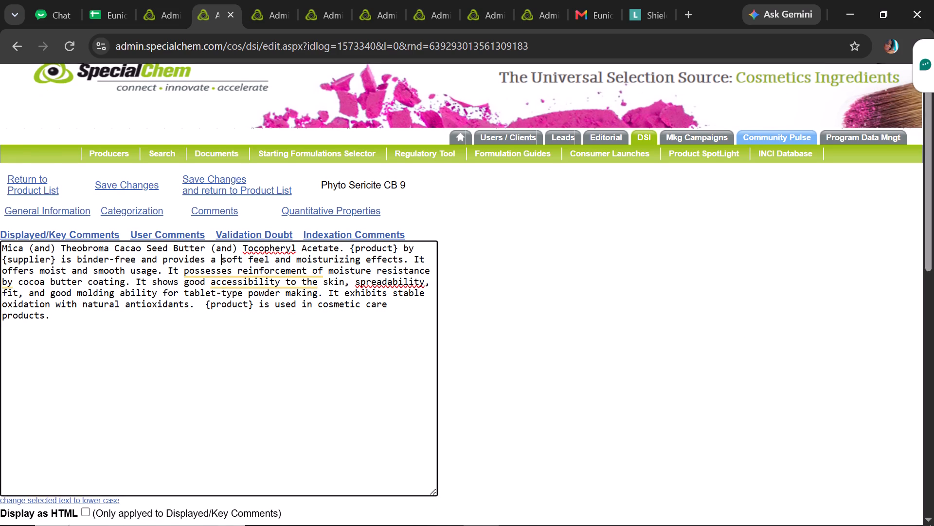
click(88, 513)
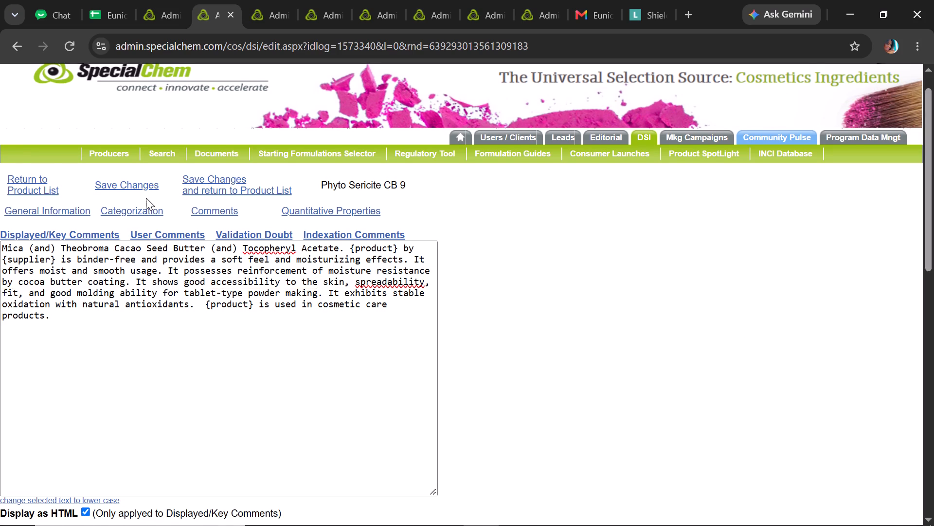
click(137, 185)
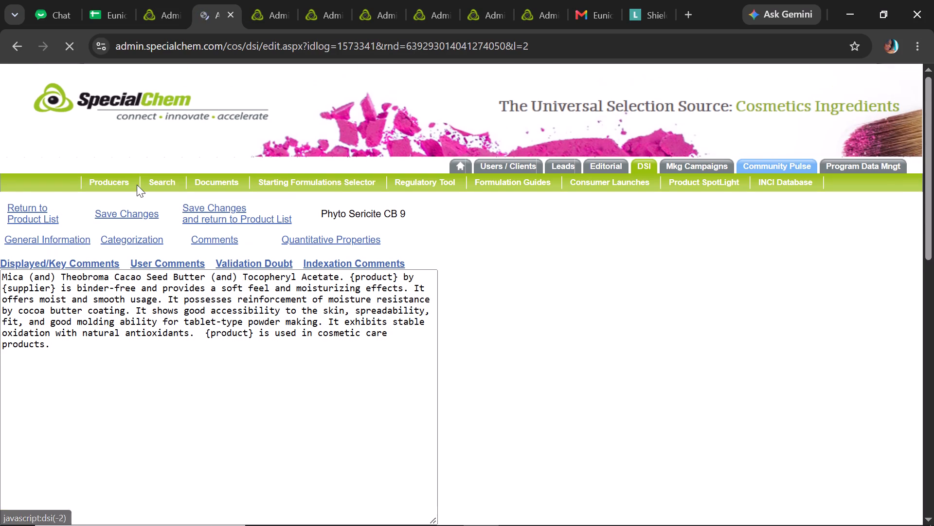
Set the first quantitative property of Phyto Sericite CB 9 to "Particle Size" and save, returning to the product list.
click(339, 246)
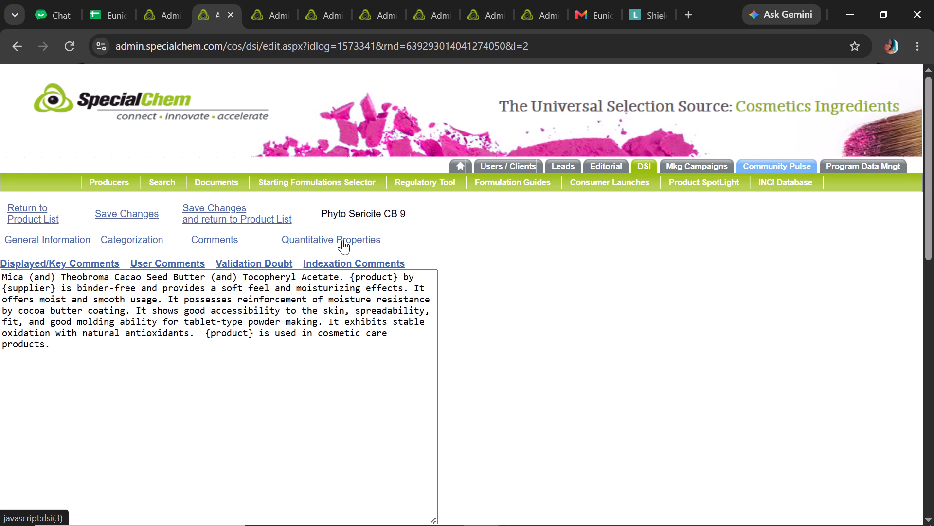
click(342, 240)
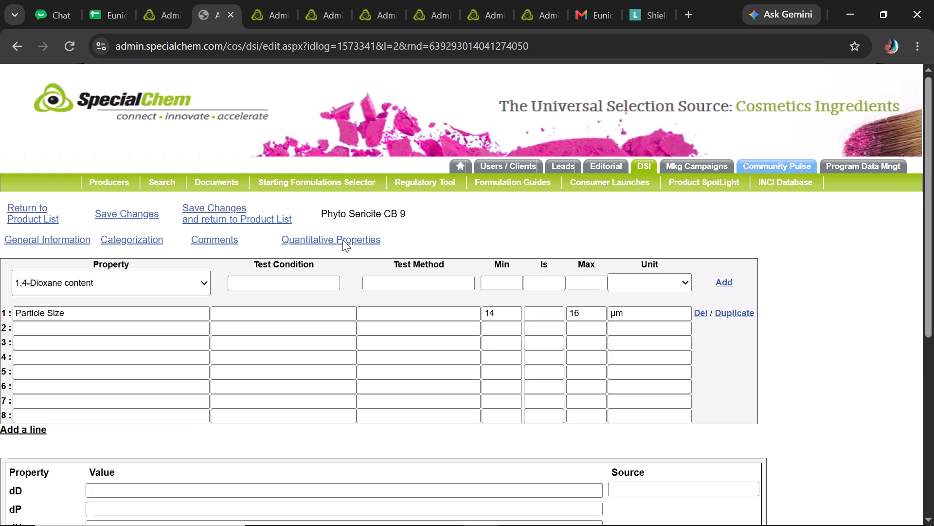
click(83, 316)
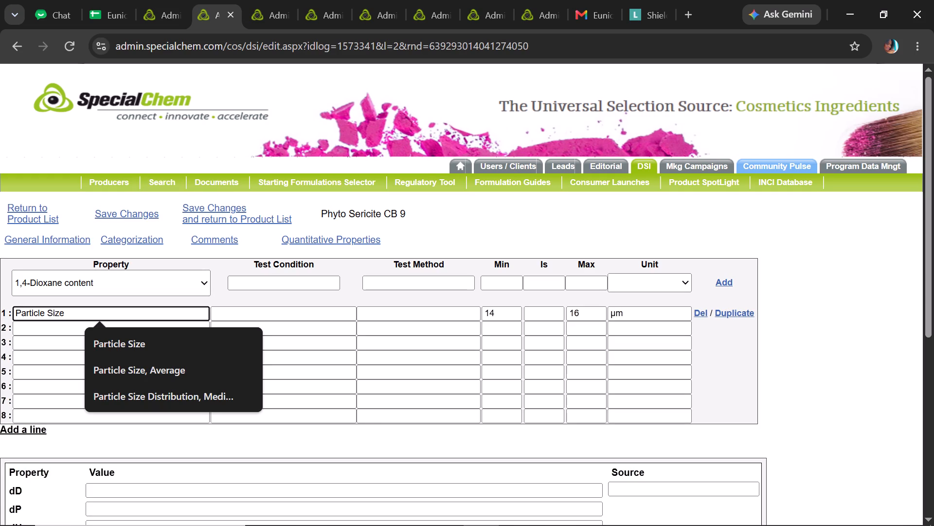
click(129, 342)
click(201, 209)
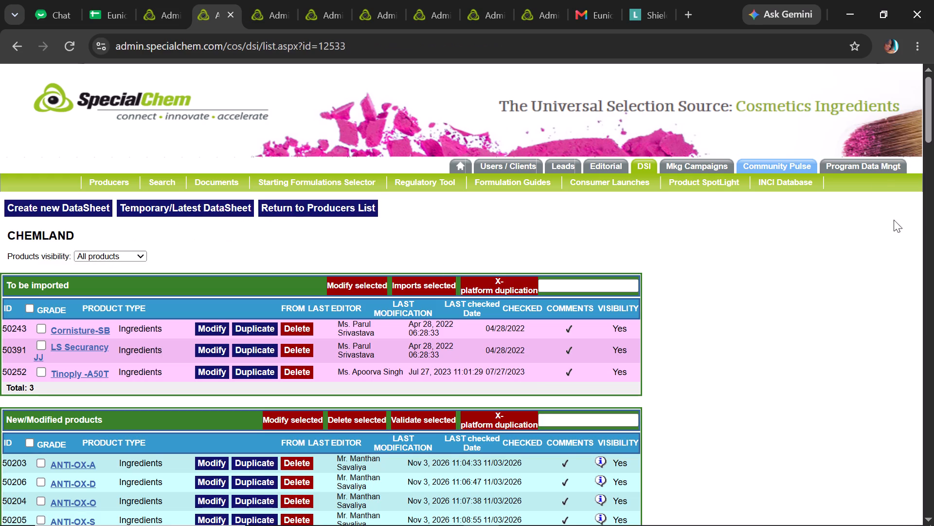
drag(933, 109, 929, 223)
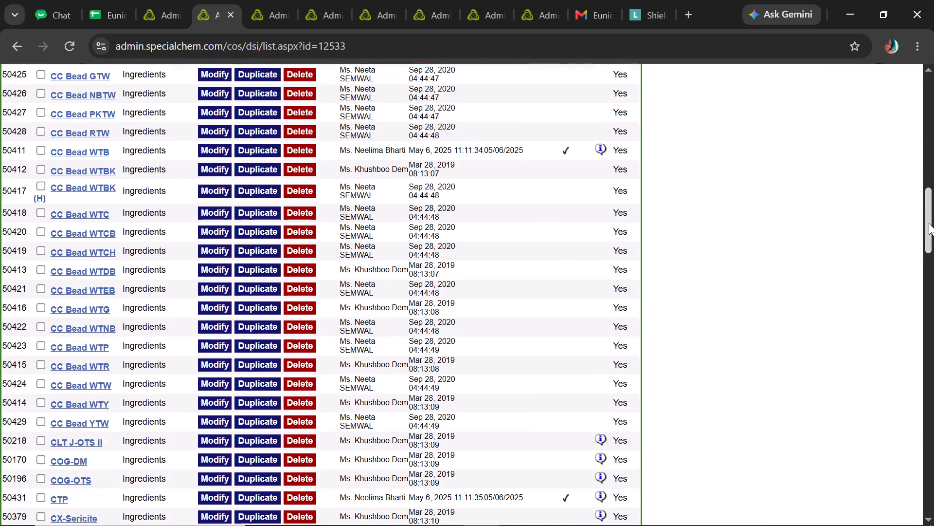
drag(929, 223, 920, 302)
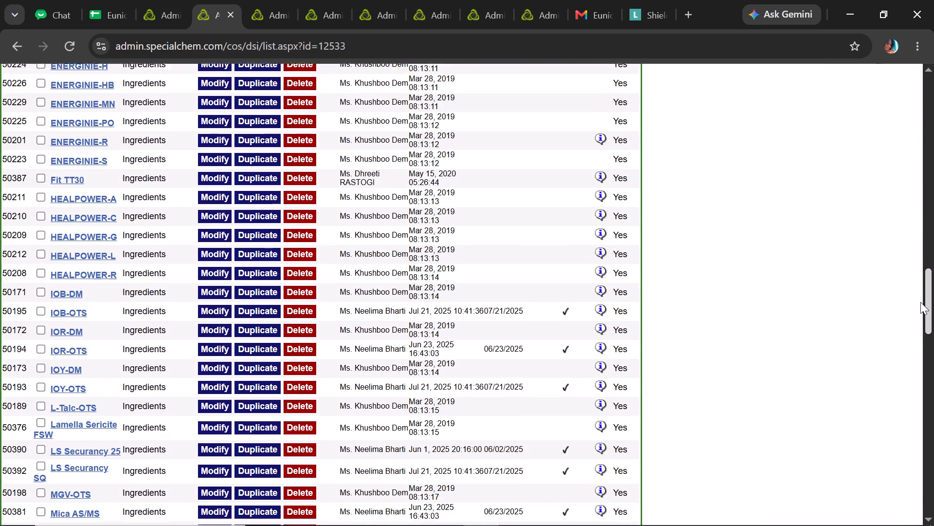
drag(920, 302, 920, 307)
Copy the grade name Phyto Talc CB5 from the Cosmetics sheet, search for it on the admin site and open its datasheet.
click(118, 1)
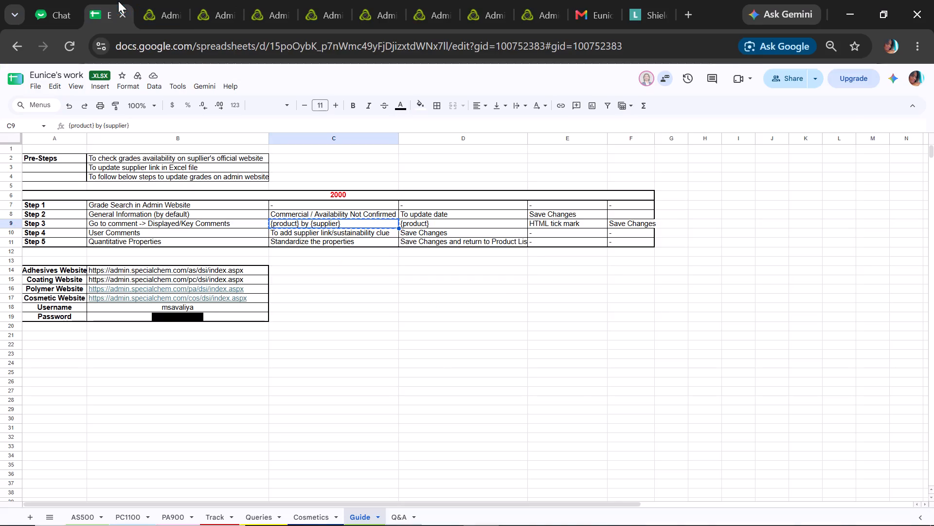
click(321, 513)
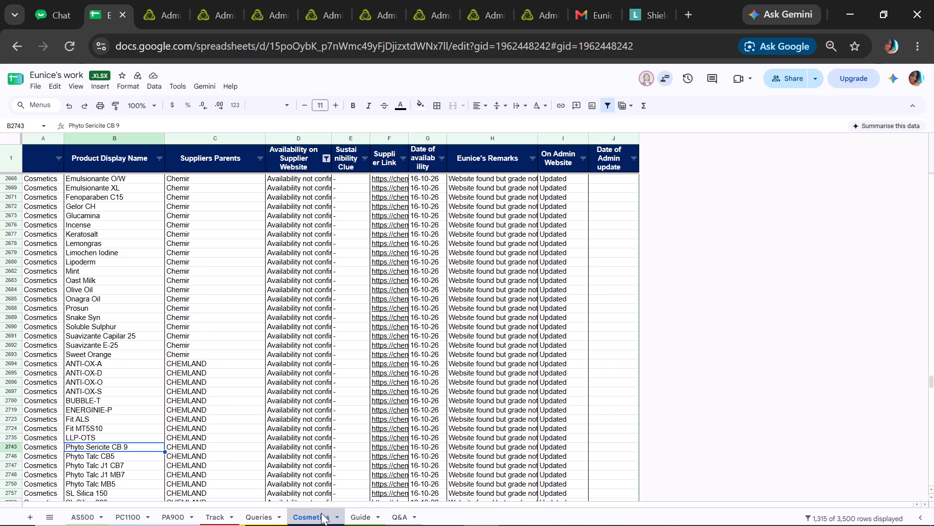
key(Down)
key(ctrl+c)
ctrl+click(321, 513)
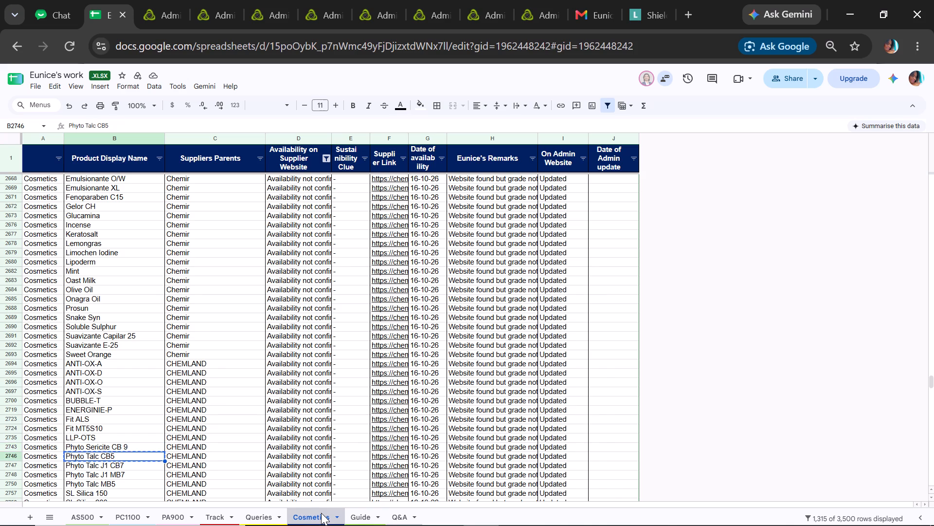
click(225, 5)
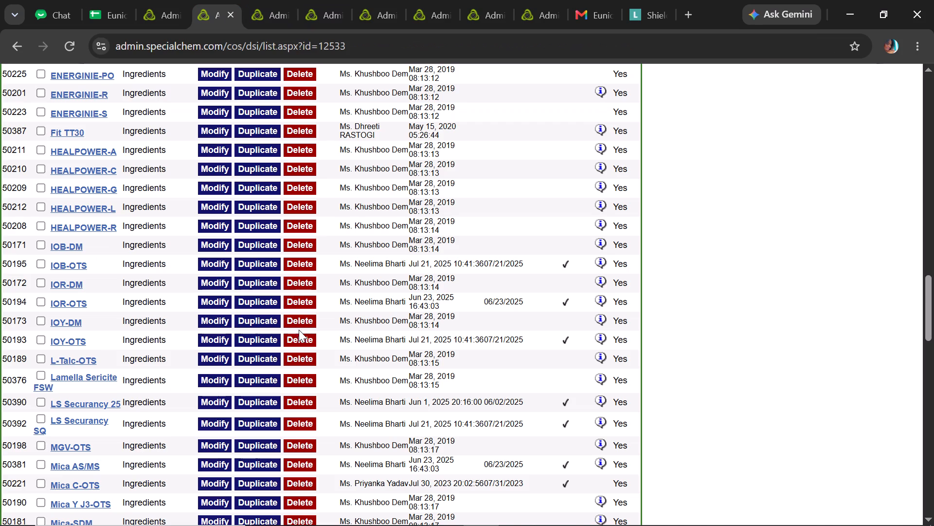
click(176, 4)
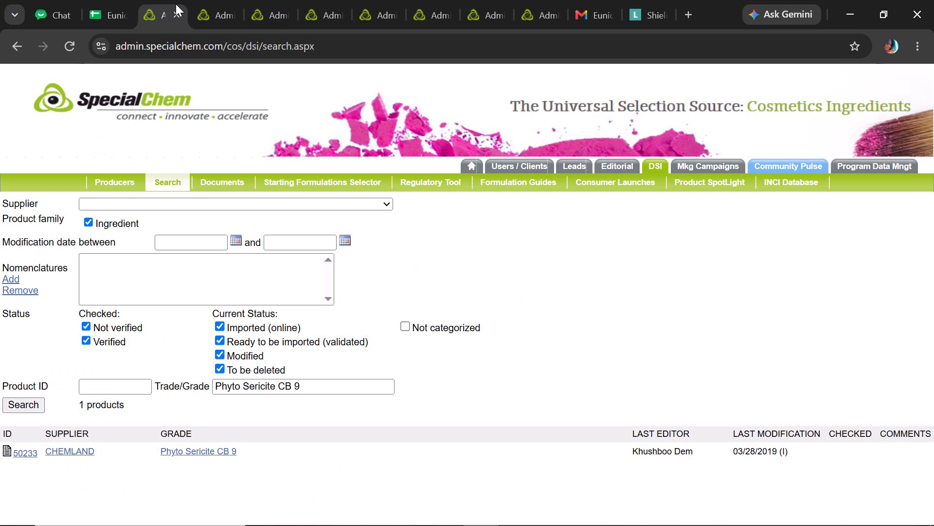
drag(333, 386, 0, 373)
key(ctrl+v)
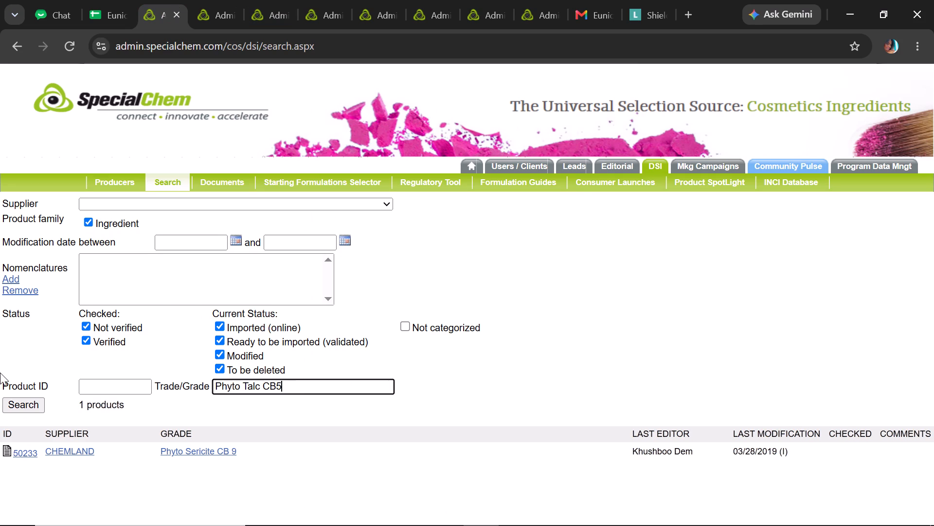
click(12, 402)
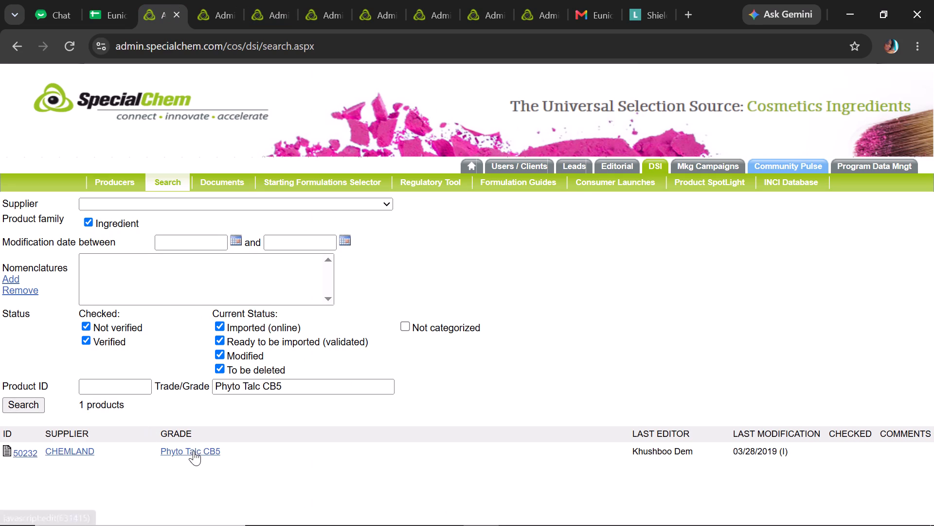
click(194, 451)
Copy the "{product} by {supplier}" placeholder text from Step 3 of the spreadsheet's Guide sheet.
click(96, 3)
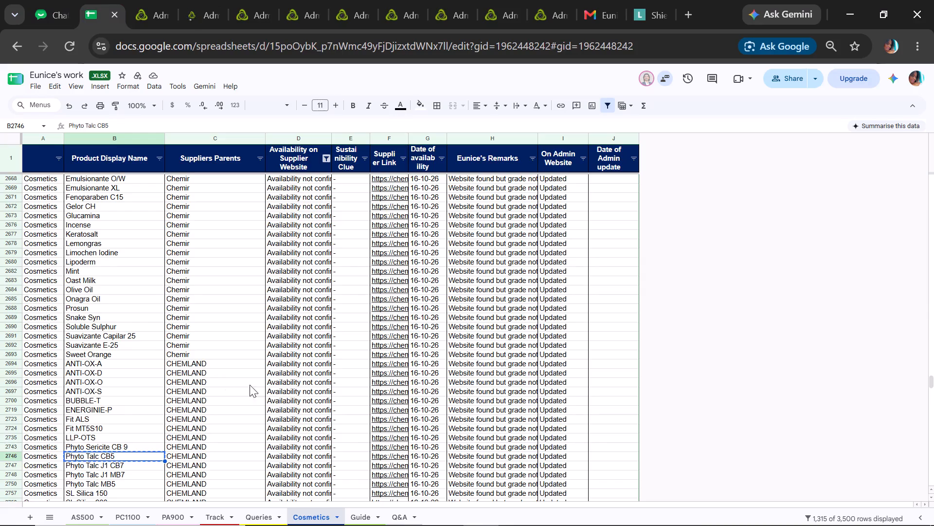
click(360, 505)
click(364, 513)
key(ctrl+c)
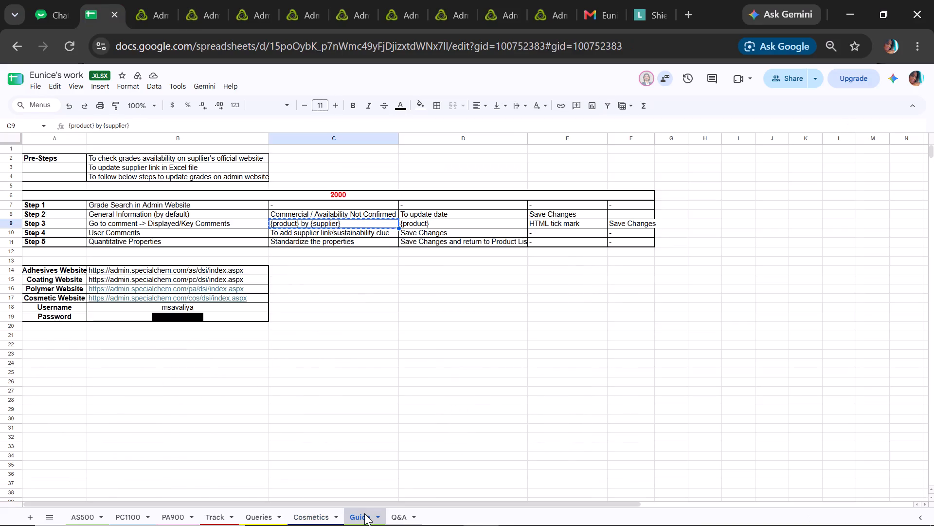
Set Phyto Talc CB5's product status to Availability Not Confirmed and save the changes.
click(198, 0)
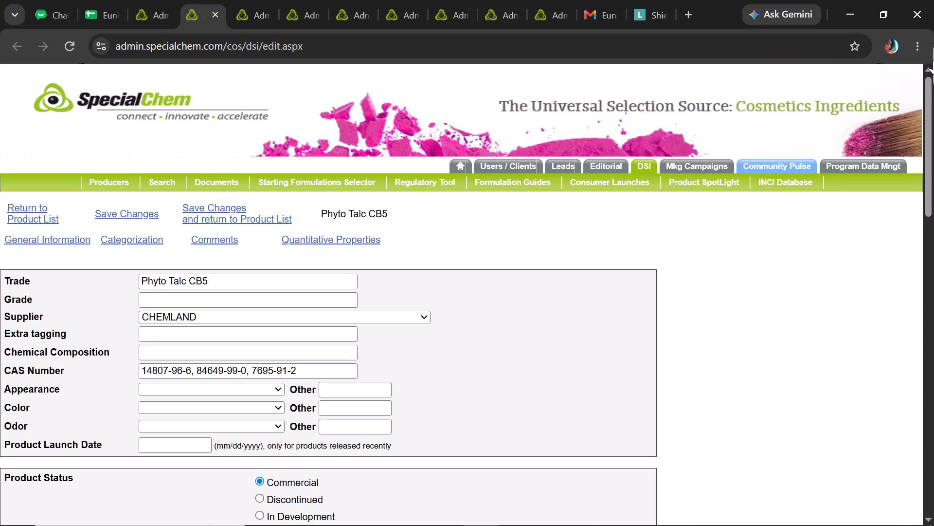
drag(933, 121, 933, 132)
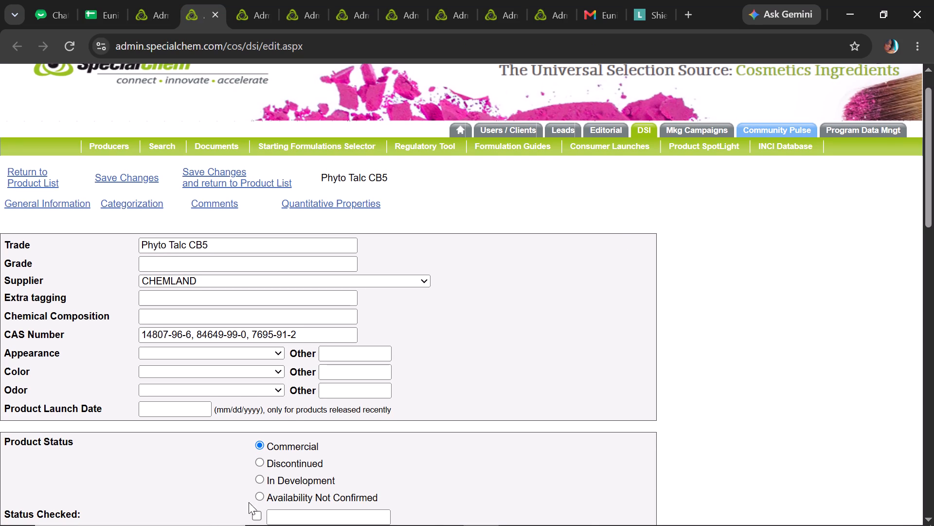
click(261, 500)
click(132, 178)
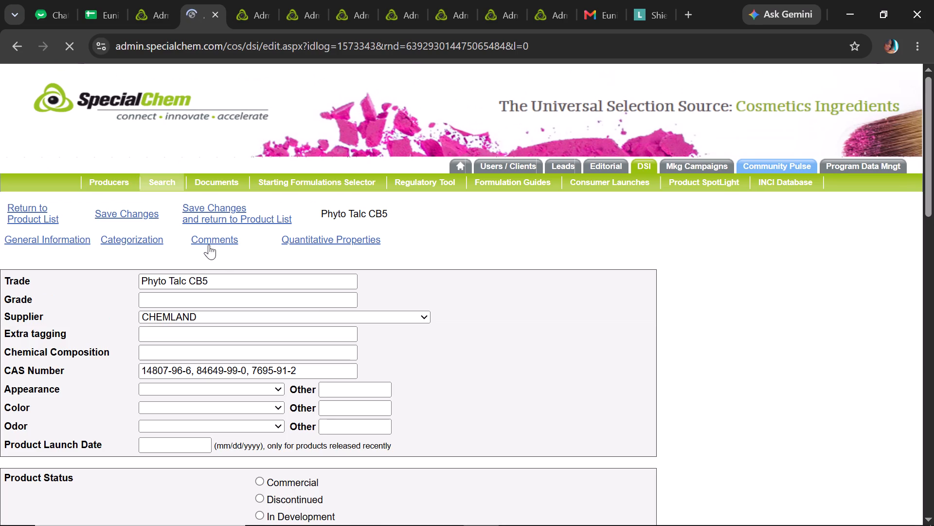
Replace "Phyto Talc CB5 by CHEMLAND" in the displayed comment with "{product} by {supplier}", keeping a space before "offers".
click(229, 238)
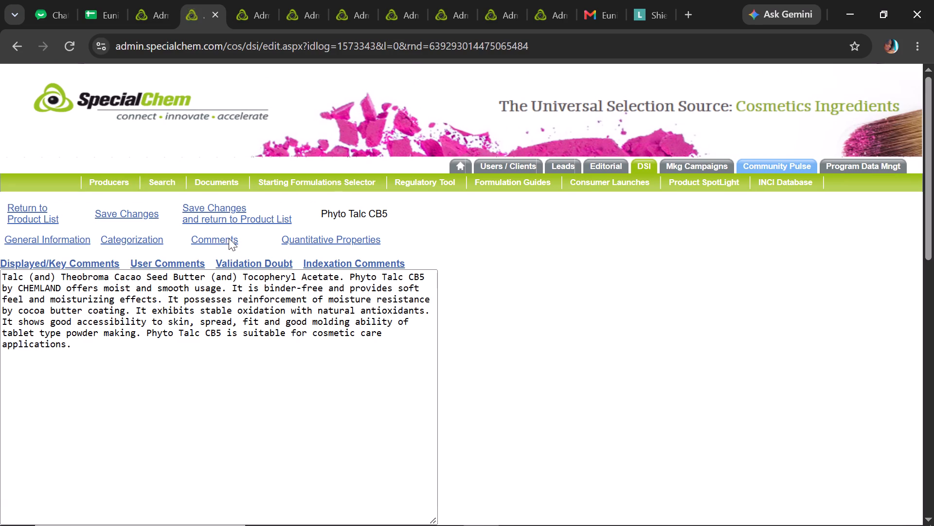
click(349, 279)
click(349, 279)
drag(349, 279, 449, 301)
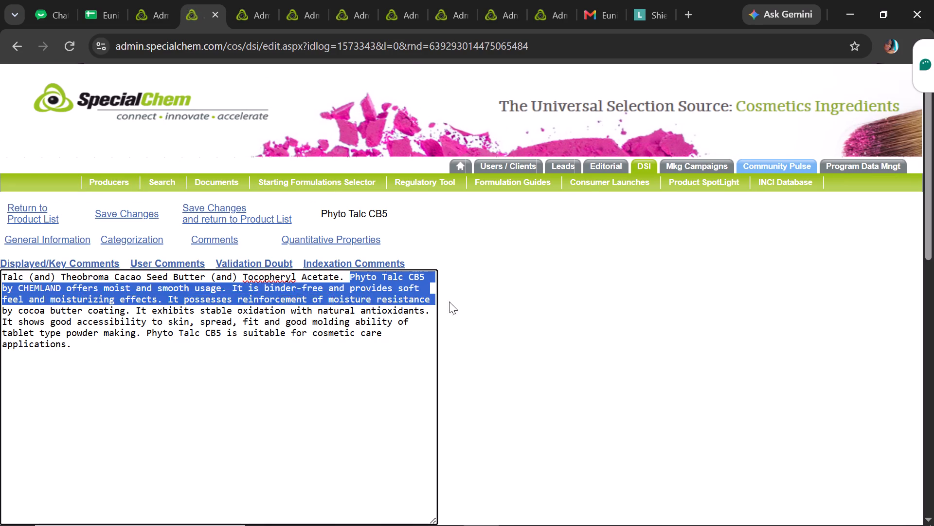
drag(449, 301, 64, 285)
key(ctrl+v)
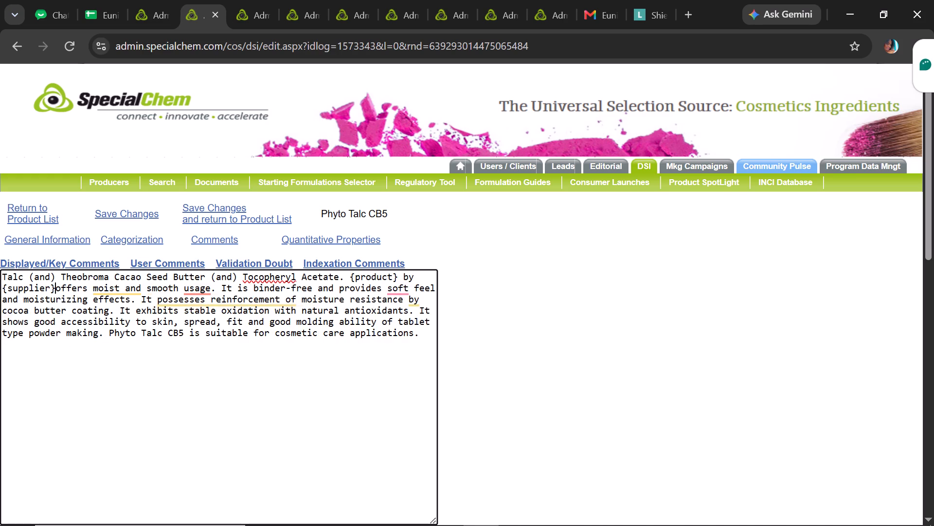
key(space)
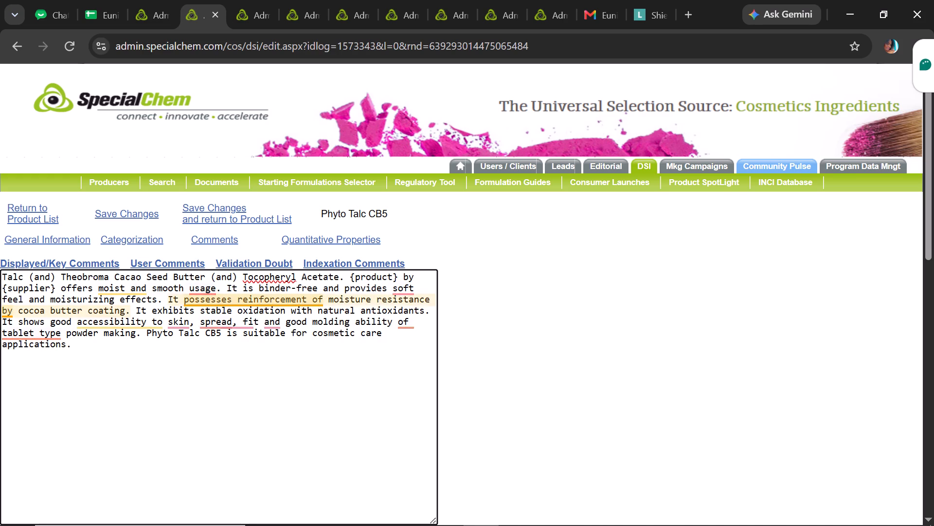
Apply the corrections "smooth use", "spreadability", "the skin", "for tablet-type", "a soft feel" and "fit, and" in the displayed comment.
click(211, 321)
text(use)
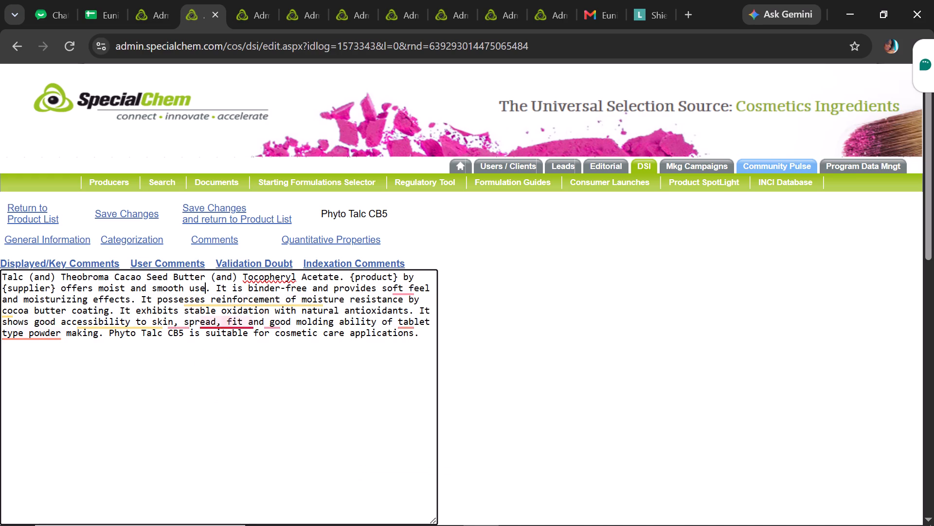
click(228, 352)
text(spreadability)
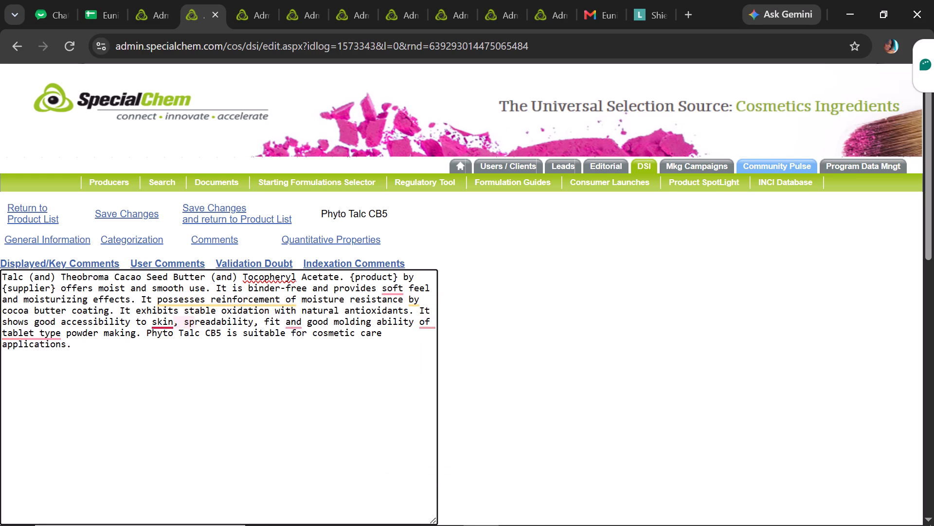
click(176, 357)
text(the)
key(space)
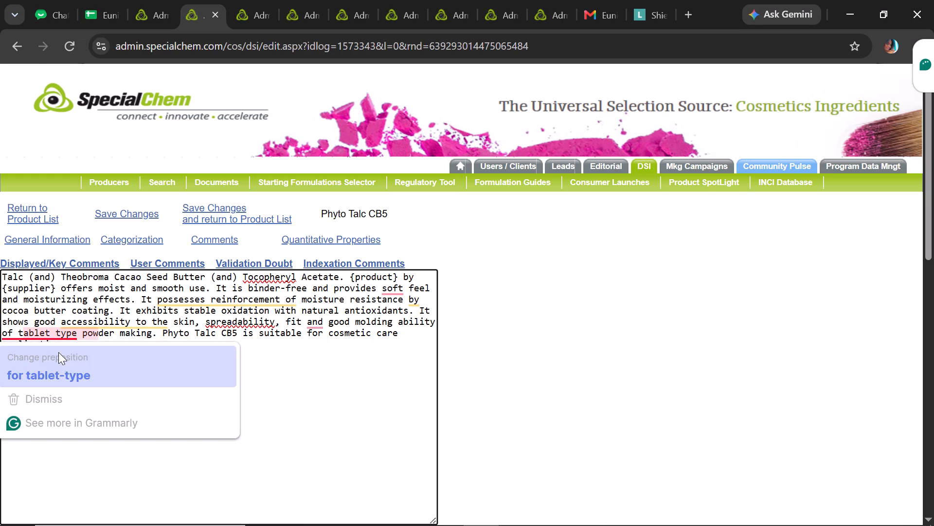
click(58, 352)
text(for tablet-type)
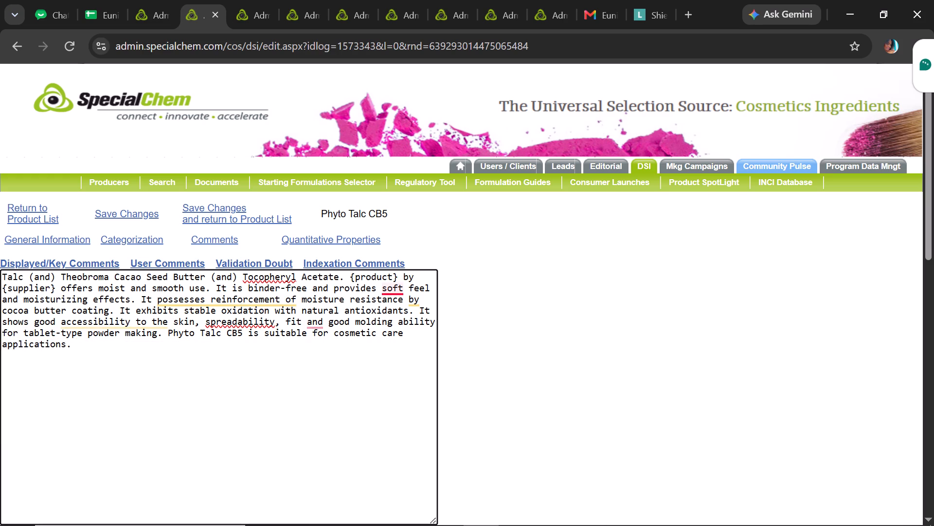
click(419, 337)
text(a)
key(space)
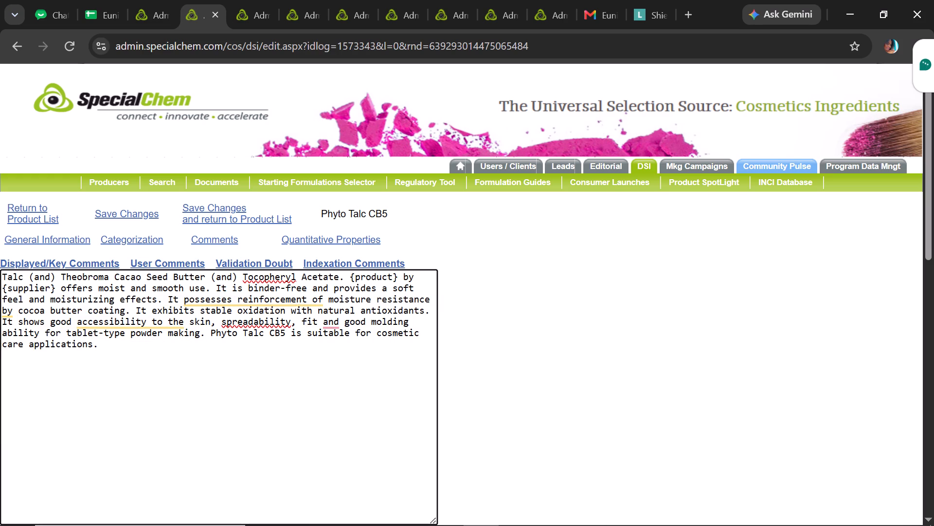
click(342, 354)
key(comma)
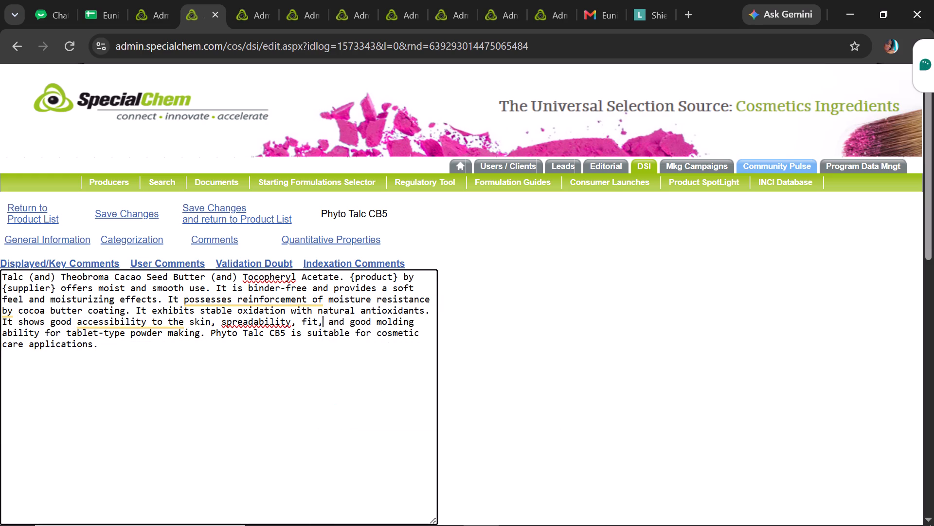
Replace the product name in the comment's last sentence with "{product}", keeping a single space before "is suitable".
drag(211, 334, 283, 332)
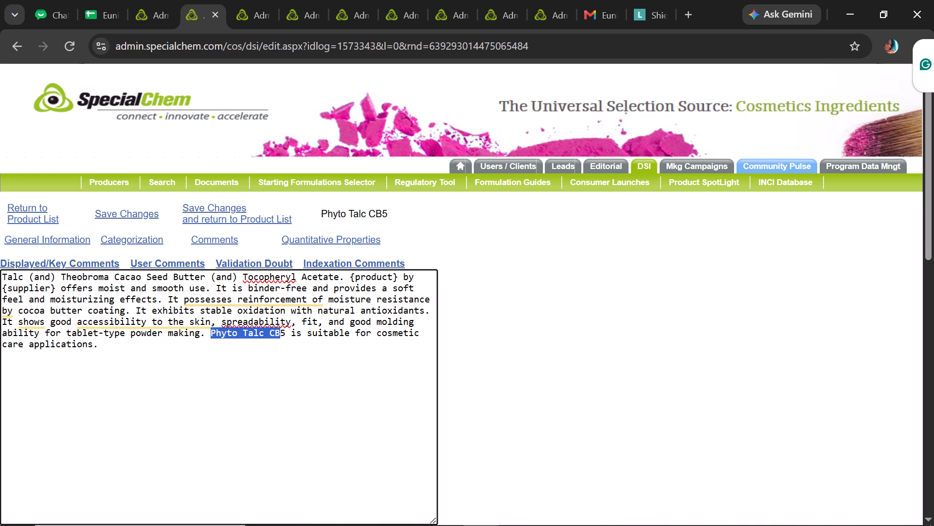
key(ctrl+v)
key(Delete)
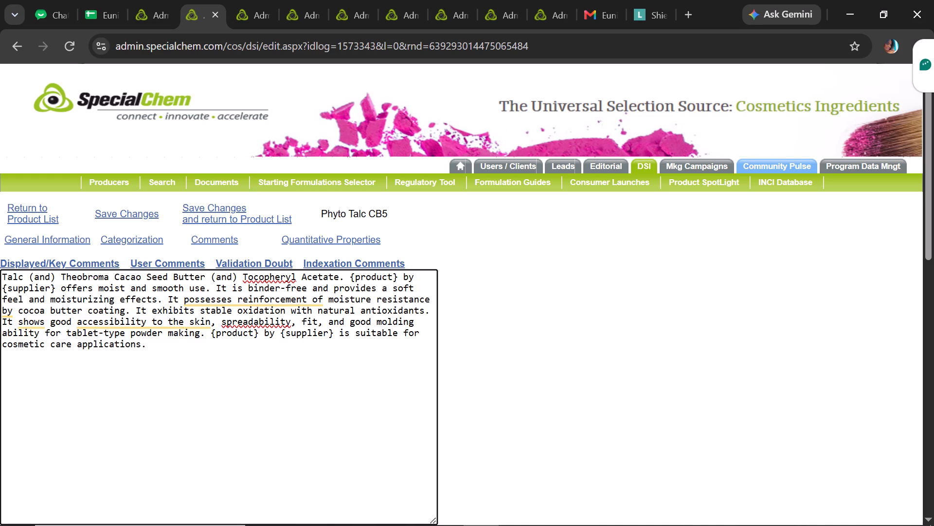
key(BackSpace)
key(BackSpace)
key(BackSpace)
key(BackSpace)
key(BackSpace)
key(BackSpace)
key(BackSpace)
key(BackSpace)
key(BackSpace)
key(BackSpace)
key(BackSpace)
key(BackSpace)
key(BackSpace)
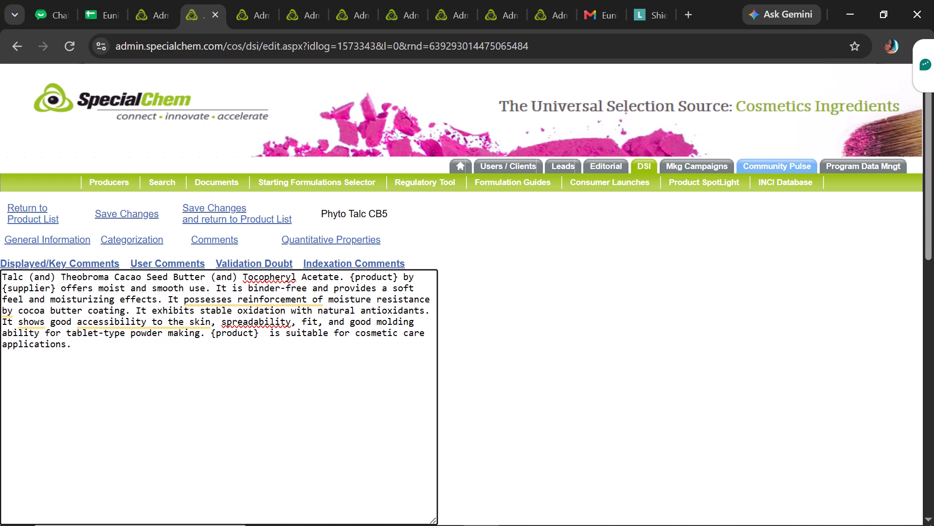
key(BackSpace)
Enable Display as HTML for Phyto Talc CB5's displayed comments and save the changes.
drag(933, 189, 933, 194)
drag(933, 191, 931, 211)
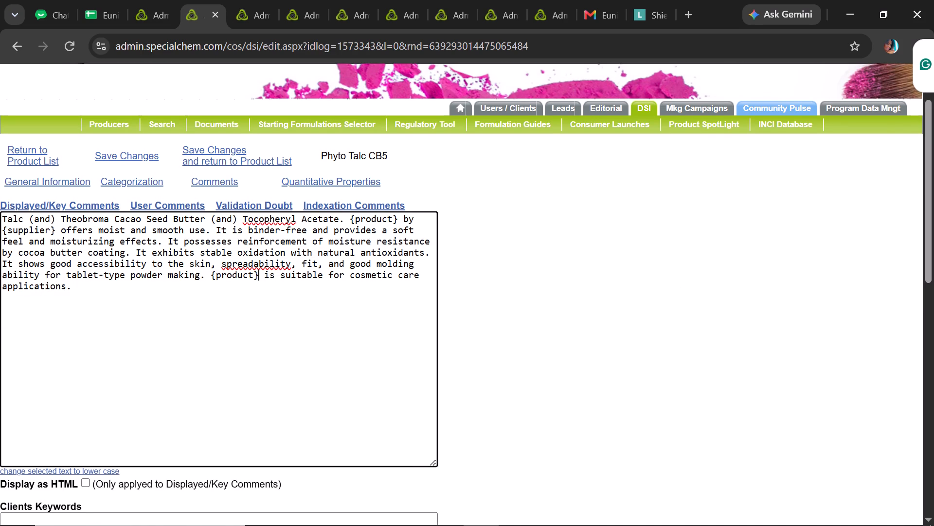
click(87, 483)
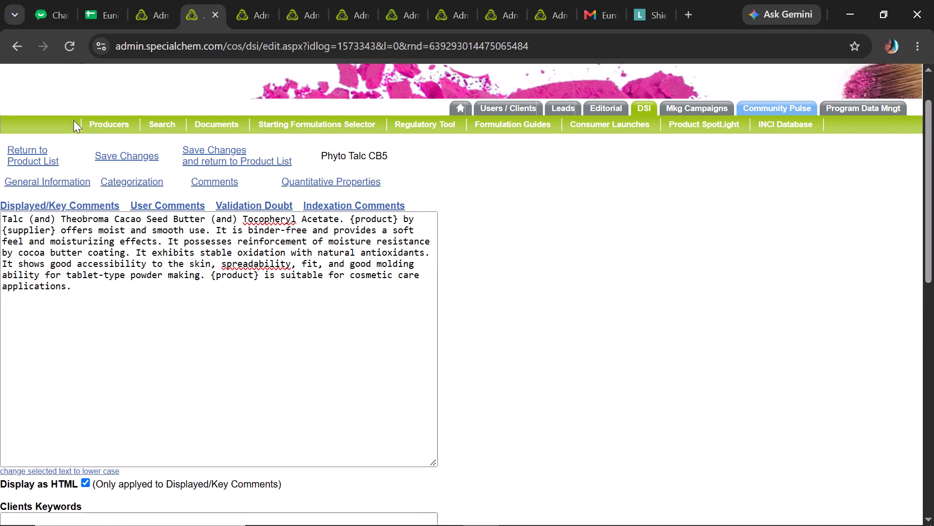
click(117, 154)
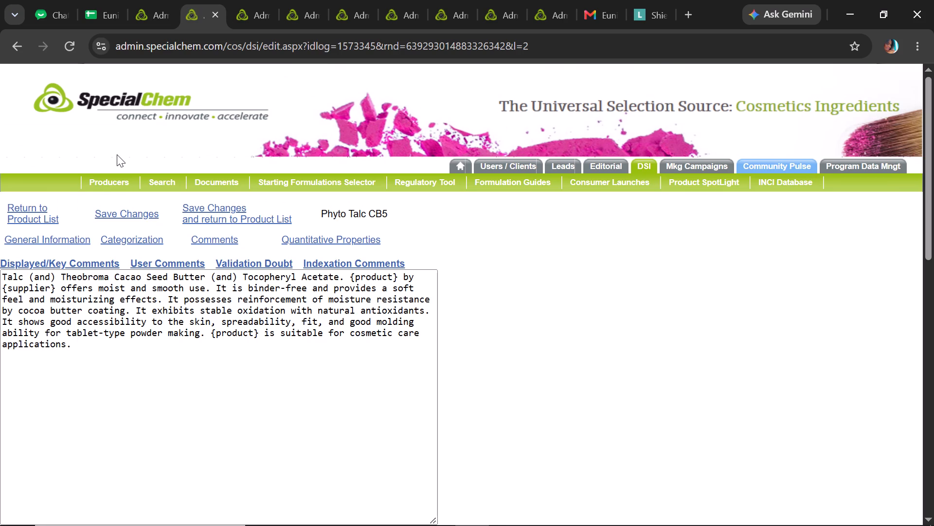
Review Phyto Talc CB5's quantitative properties, save the changes and return to the product list.
click(328, 240)
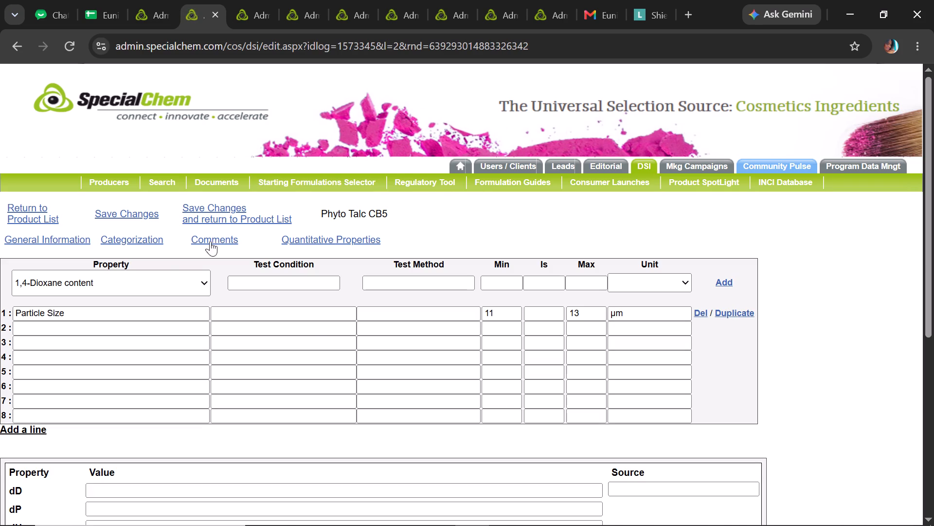
click(191, 209)
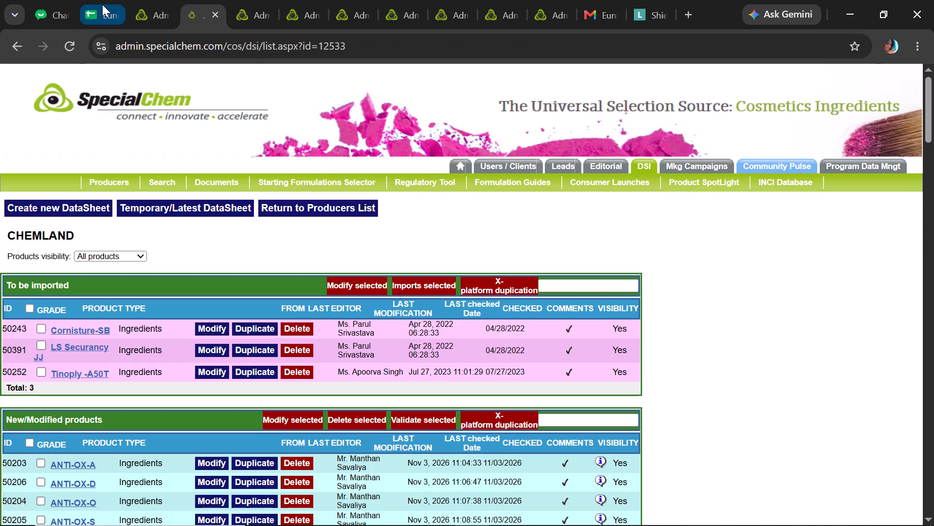
Check the work spreadsheet's document chat and the collaborator's current location, ending back on the Cosmetics sheet.
click(102, 4)
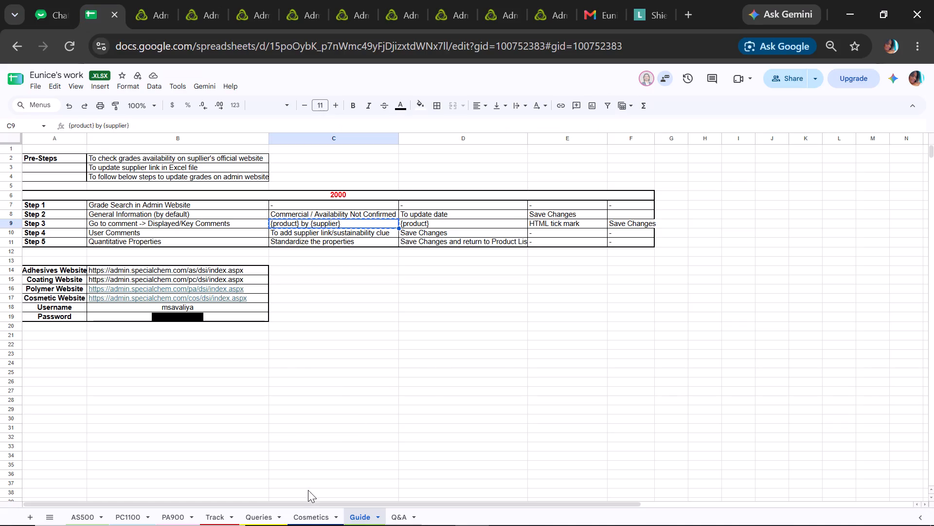
click(316, 514)
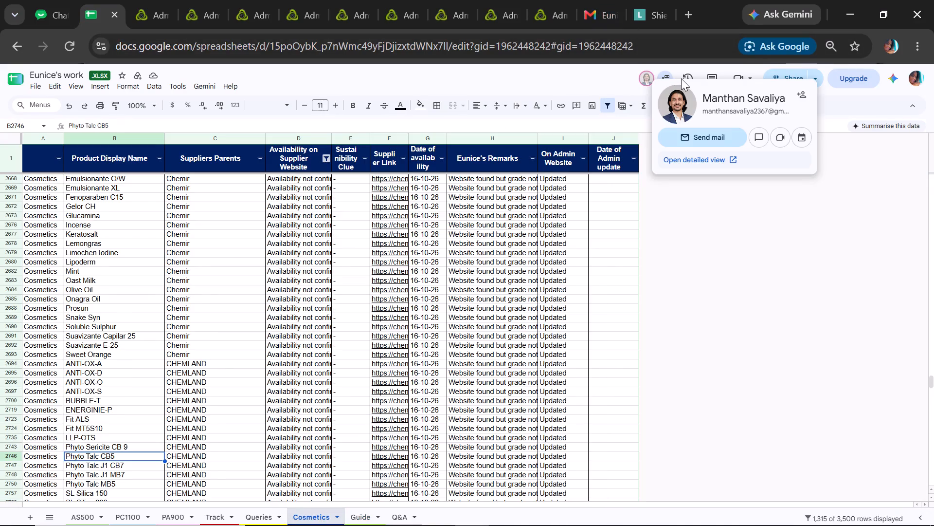
click(669, 75)
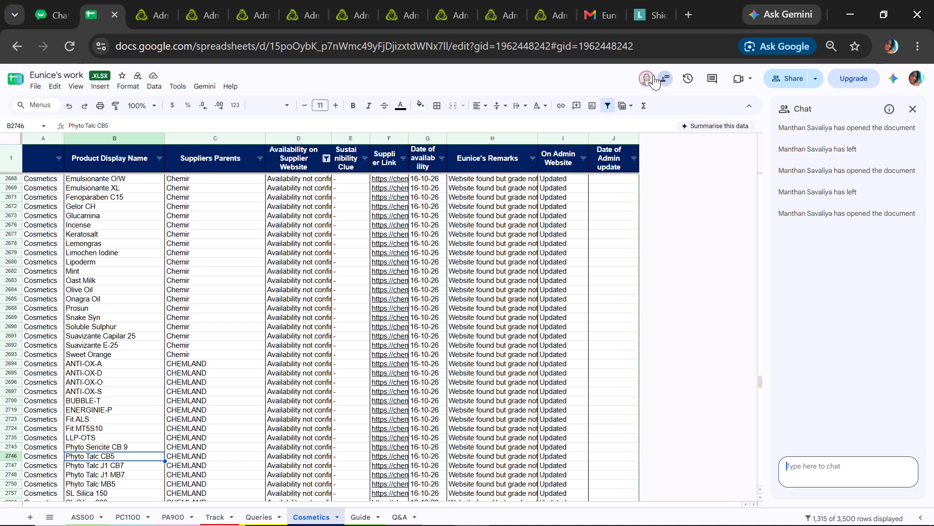
click(646, 75)
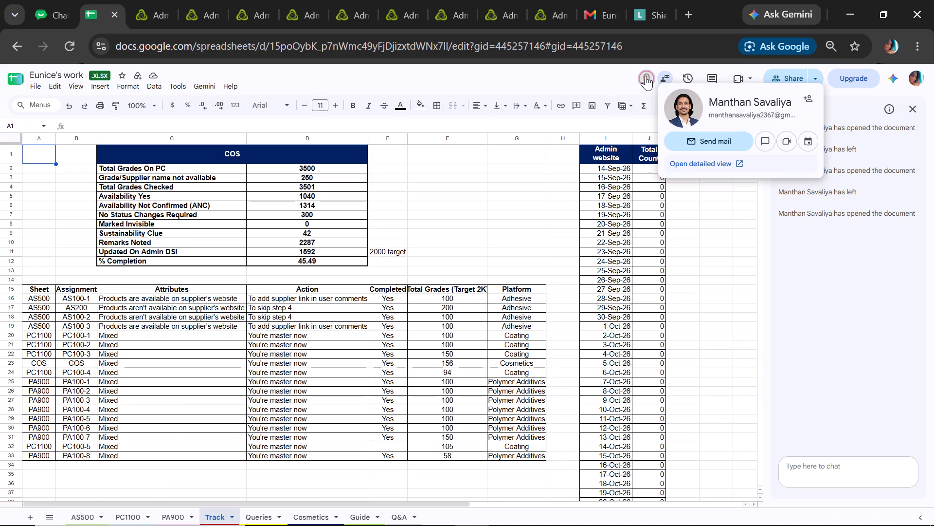
click(276, 520)
click(296, 520)
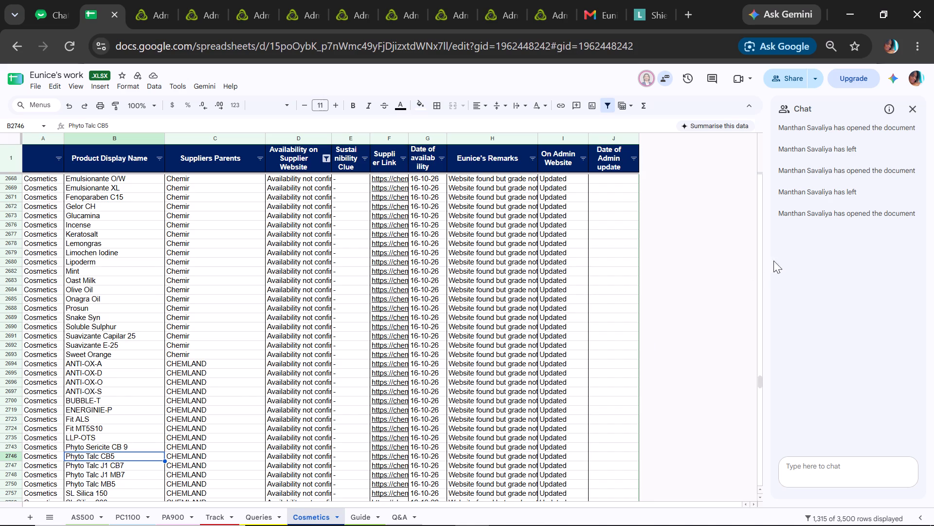
click(919, 108)
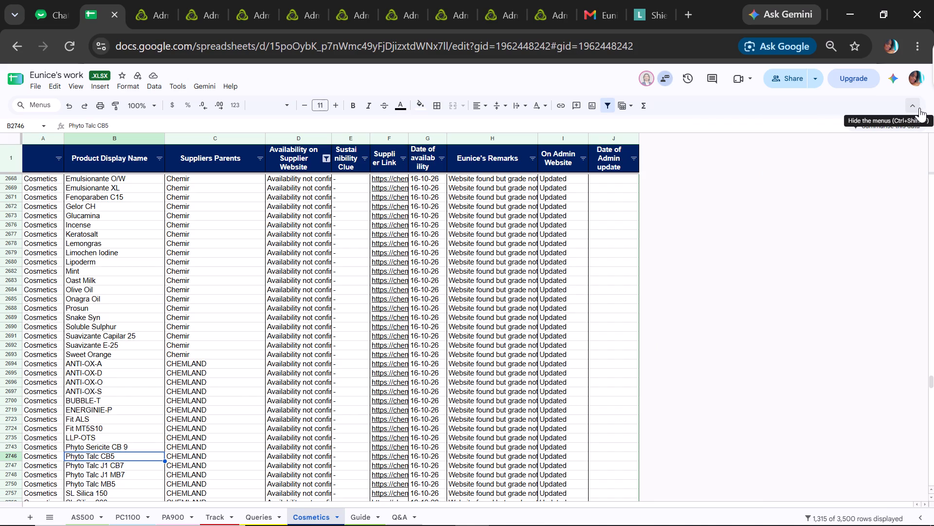
Search the admin site for the grade "Phyto Talc J1 CB7", copied from the Cosmetics sheet, and open its CHEMLAND record for editing.
click(120, 464)
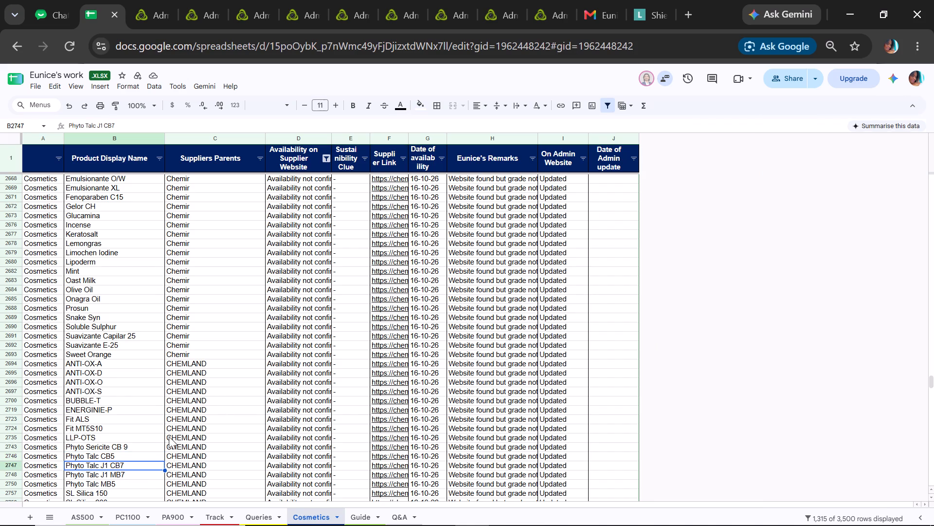
key(ctrl+c)
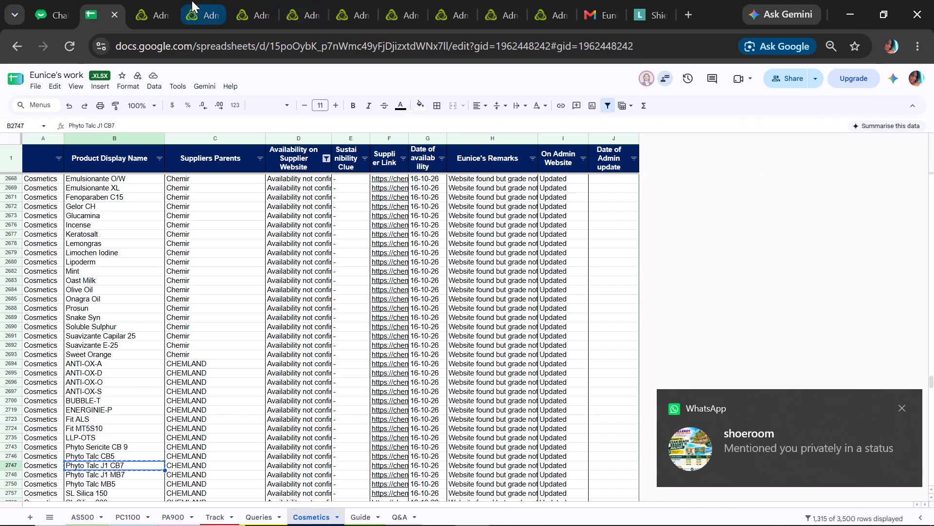
click(186, 0)
click(142, 0)
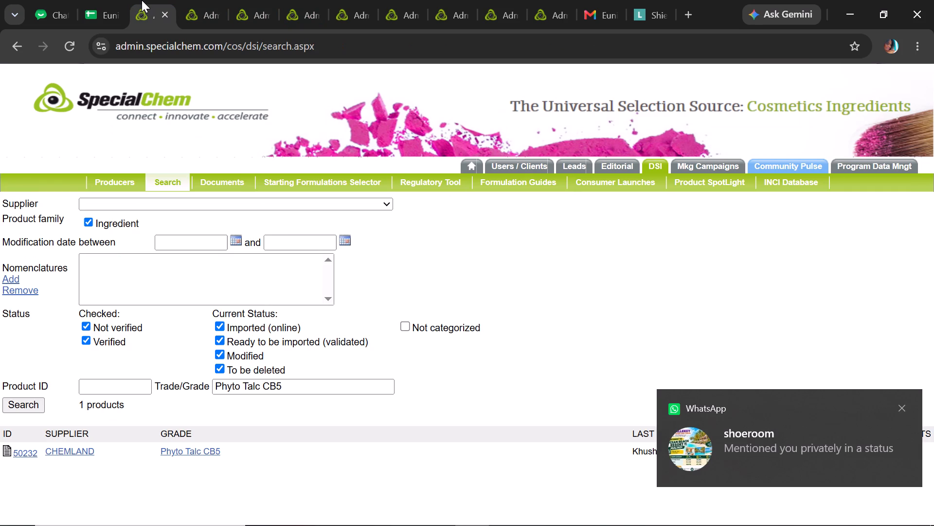
drag(309, 391, 0, 332)
key(ctrl+v)
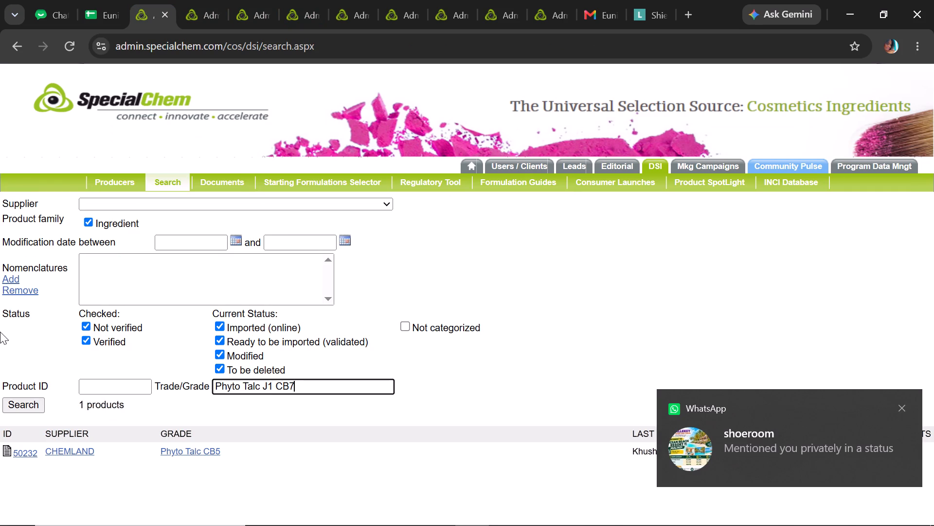
click(23, 405)
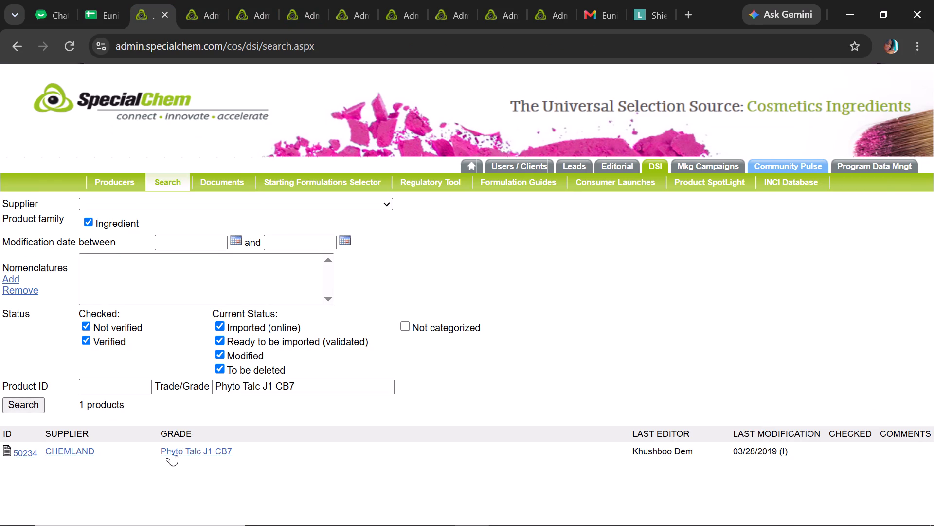
click(185, 448)
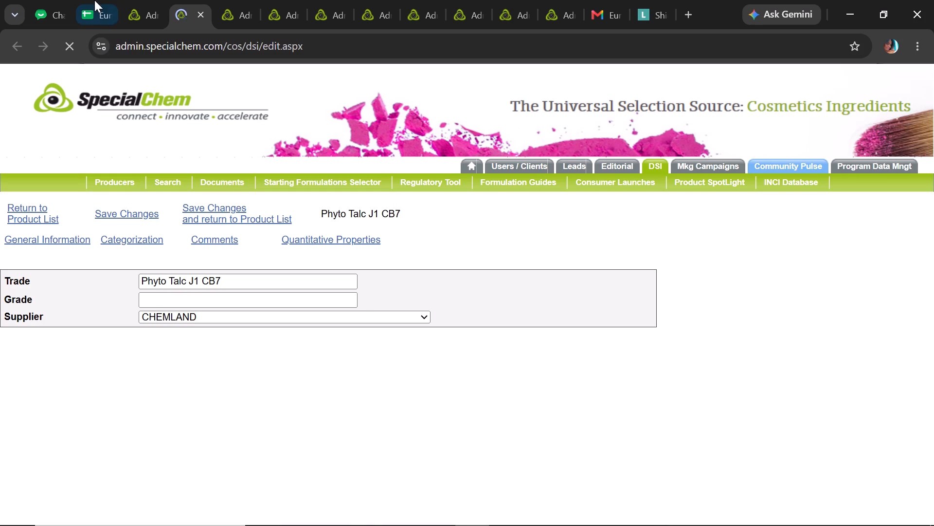
Copy the "{product} by {supplier}" placeholder from the spreadsheet's Guide sheet.
click(104, 17)
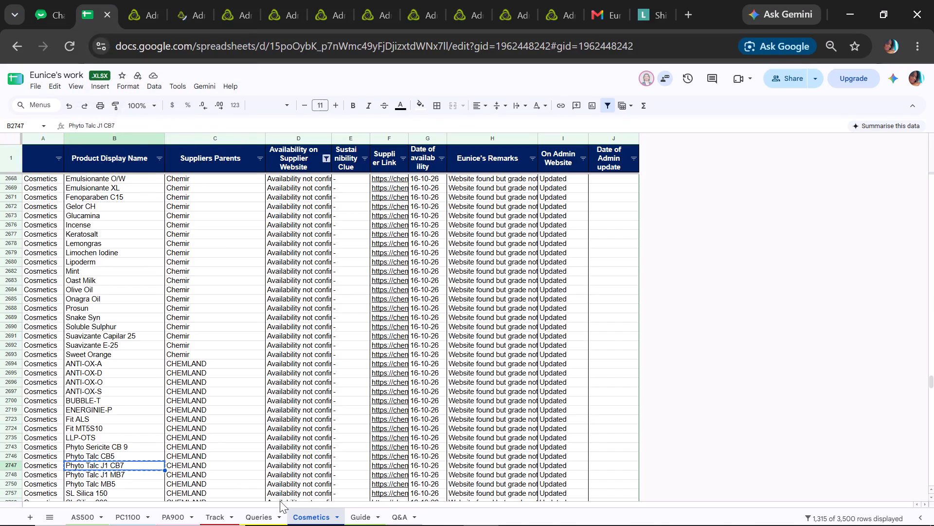
click(359, 514)
key(ctrl+c)
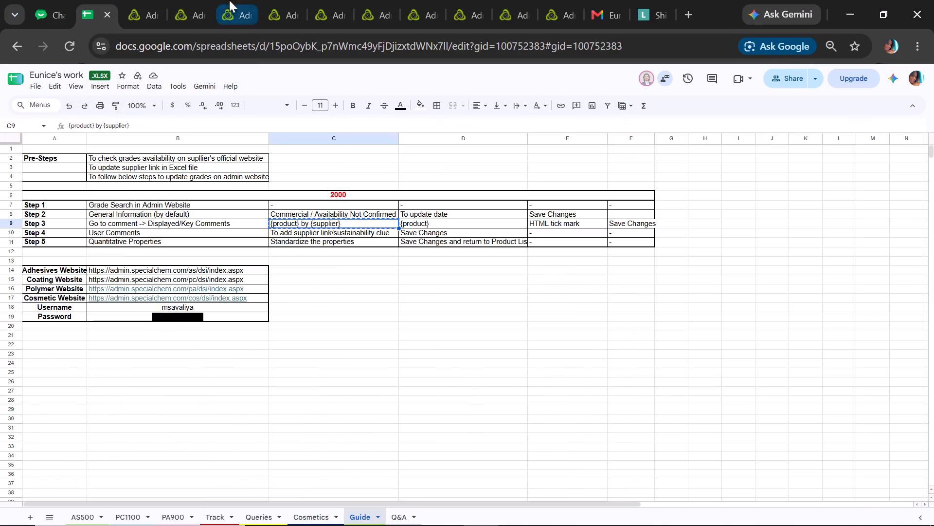
Set Phyto Talc J1 CB7's product status to Availability Not Confirmed, with status checked on 11/03/2026, and save the changes.
click(182, 5)
drag(933, 148, 933, 177)
click(259, 447)
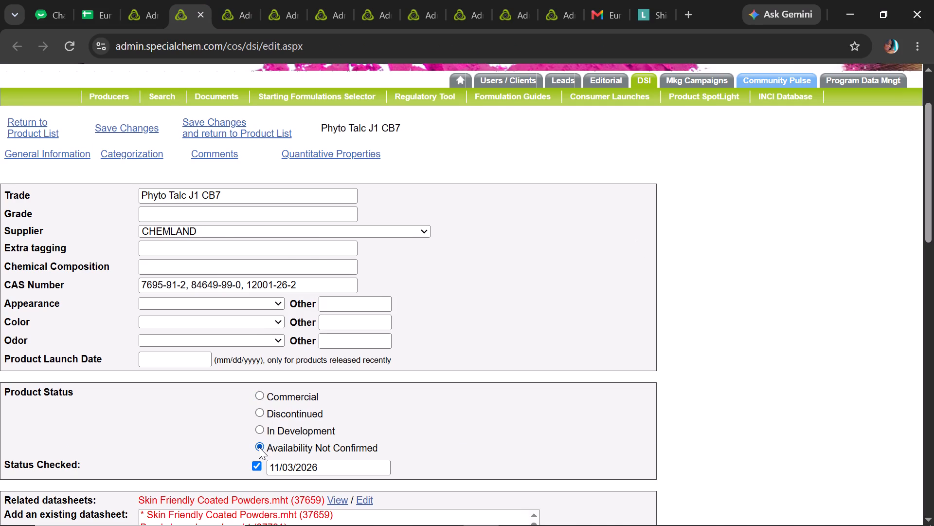
click(135, 128)
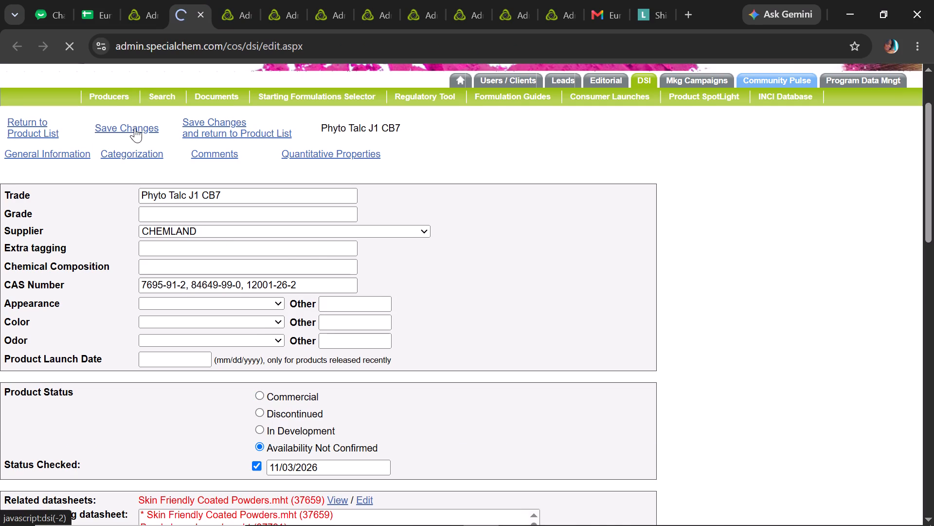
Replace "Phyto Talc J1 CB7 by CHEMLAND" in the displayed comment with "{product} by {supplier}".
click(208, 236)
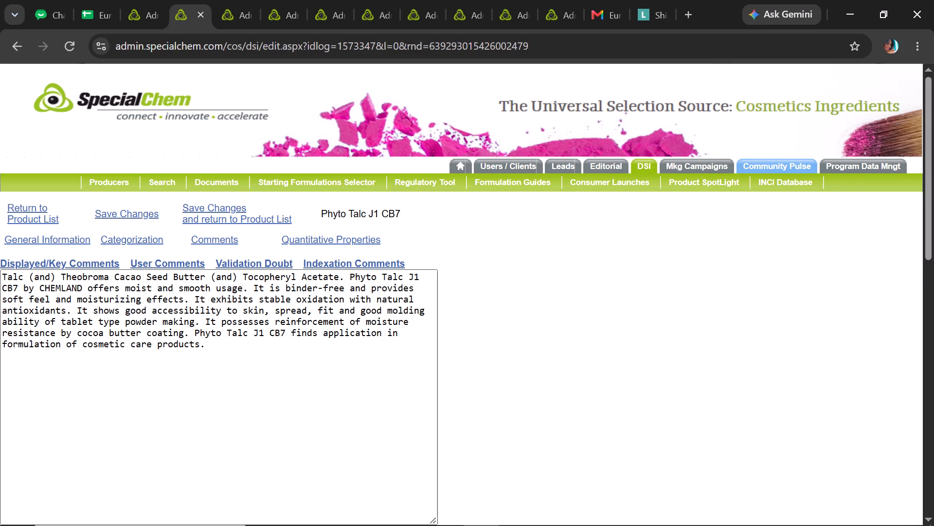
click(83, 290)
click(83, 290)
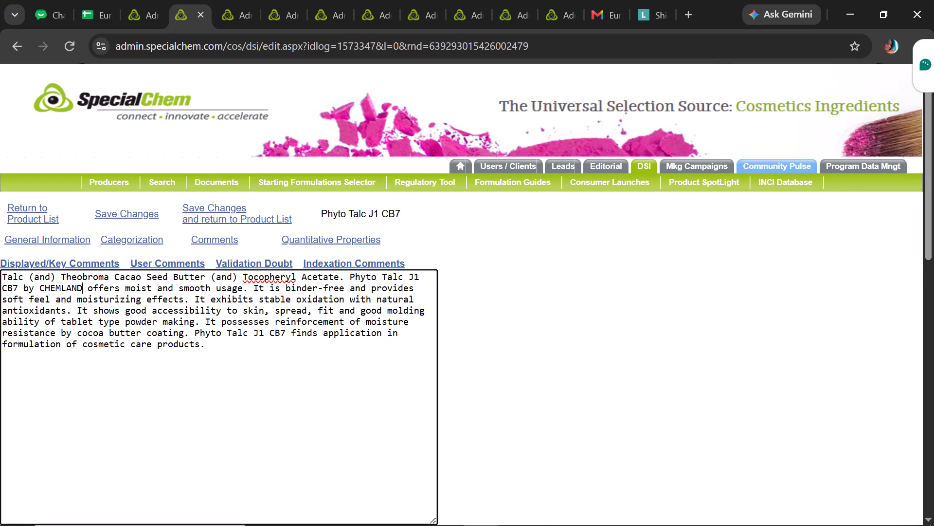
drag(83, 290, 347, 244)
key(ctrl+v)
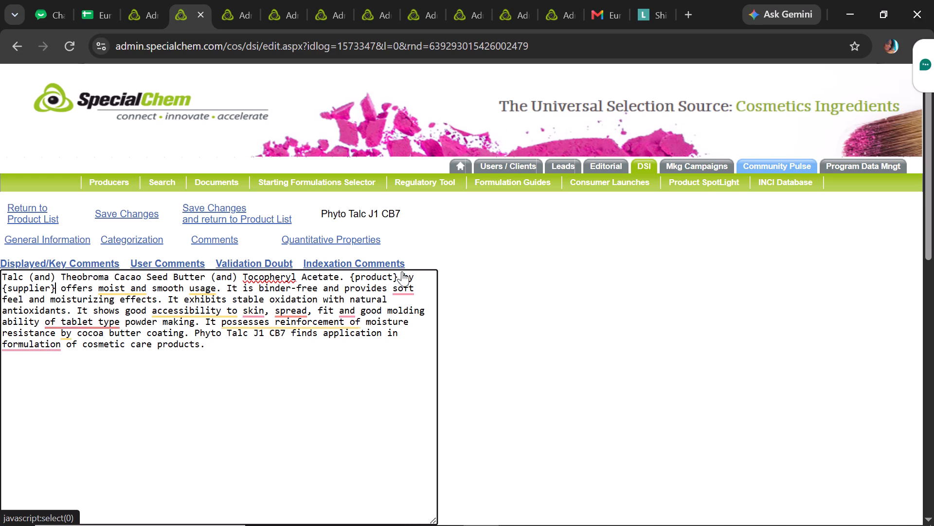
Replace the product name in the displayed comment's last sentence with "{product}".
drag(348, 276, 390, 271)
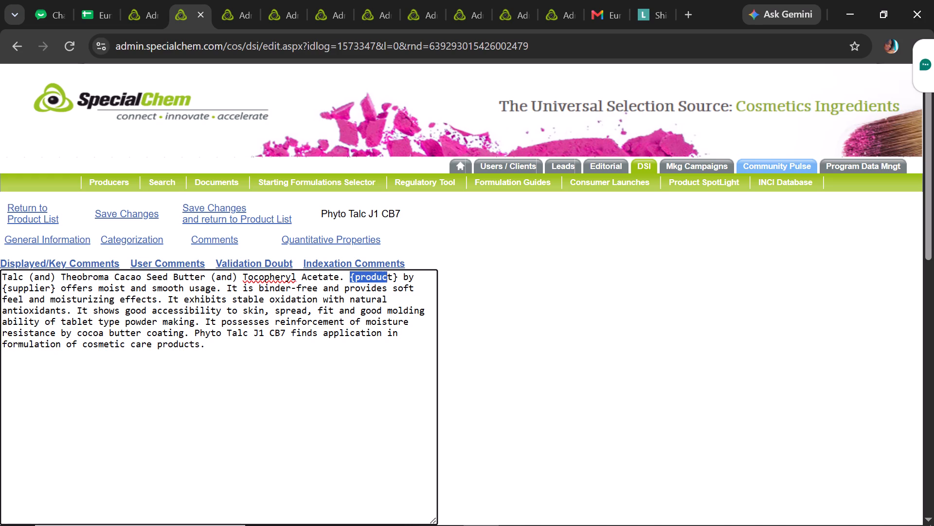
drag(390, 271, 398, 271)
key(ctrl+c)
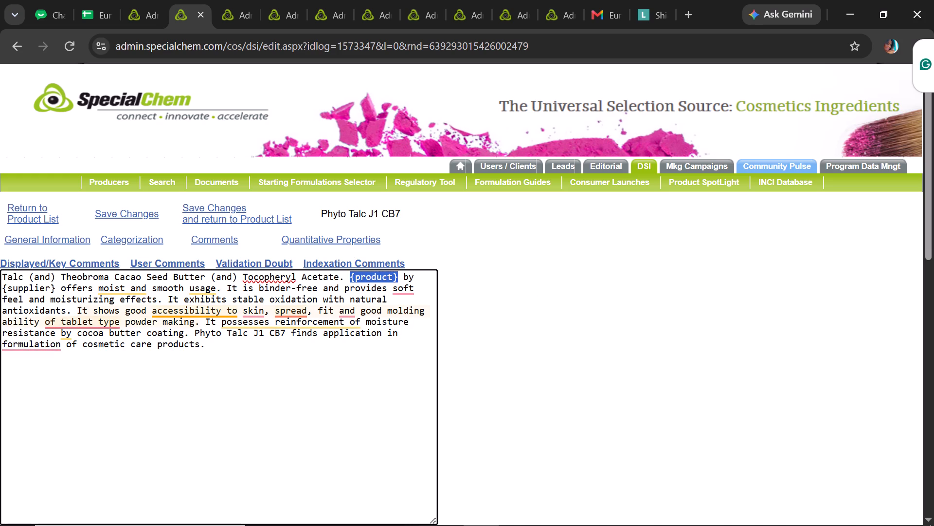
drag(196, 333, 285, 334)
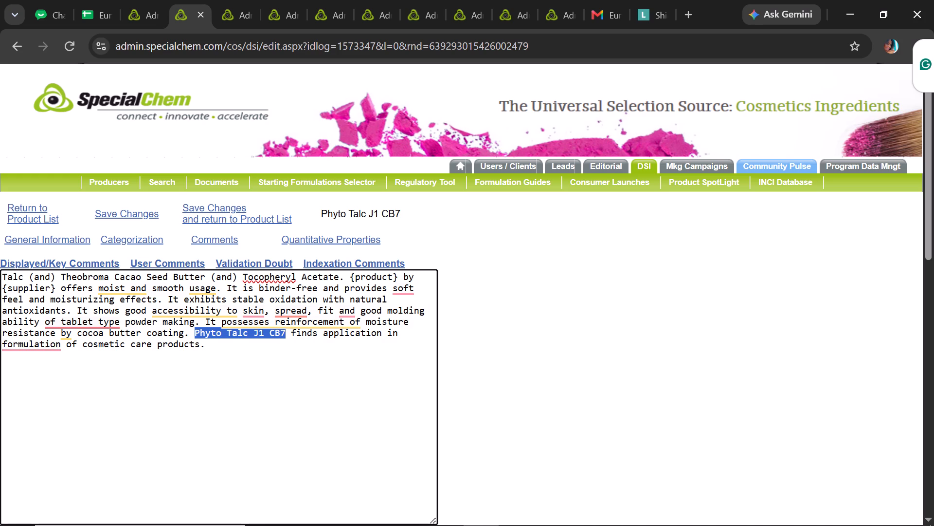
drag(285, 334, 285, 333)
key(ctrl+v)
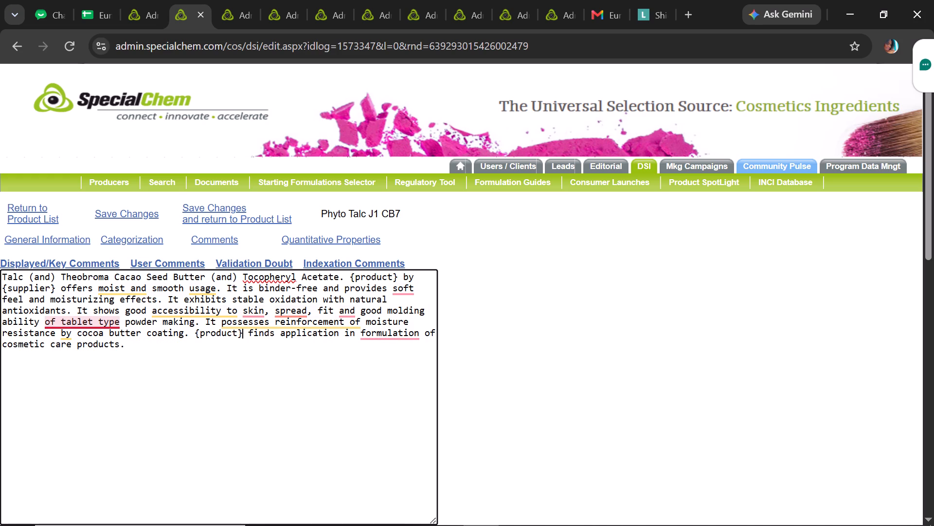
Apply the corrections "for tablet-type", "the skin", "spreadability", "fit, and", "a soft feel" and "the formulation" in the displayed comment.
click(67, 352)
text(for tablet-type)
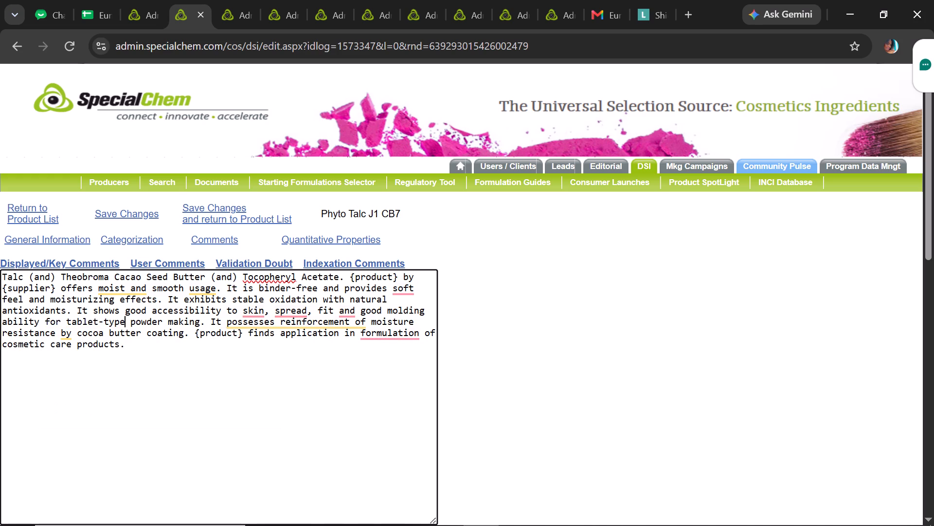
click(261, 337)
text(the)
key(space)
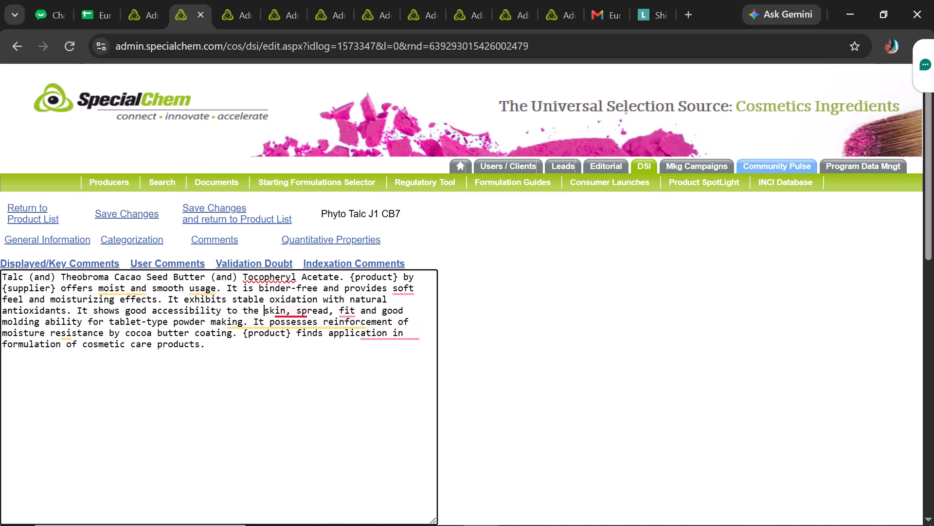
click(326, 338)
text(spreadability)
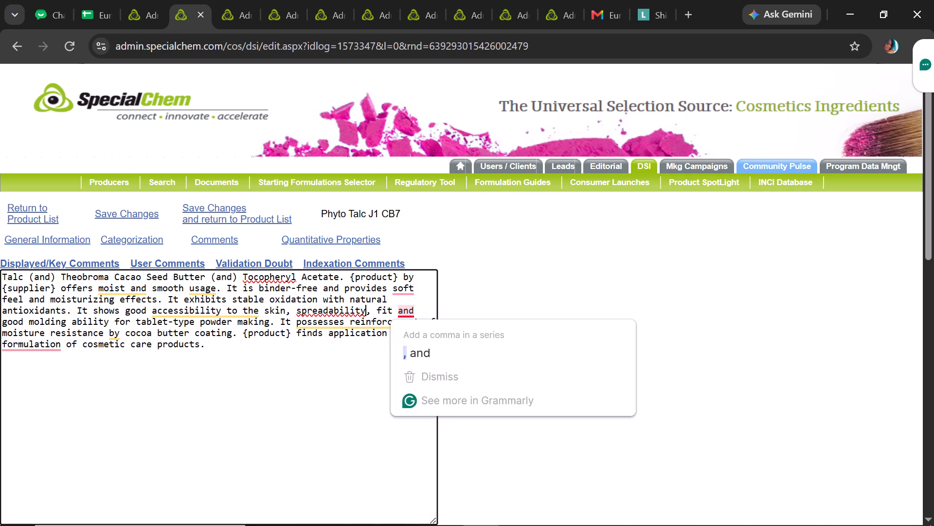
click(416, 331)
key(comma)
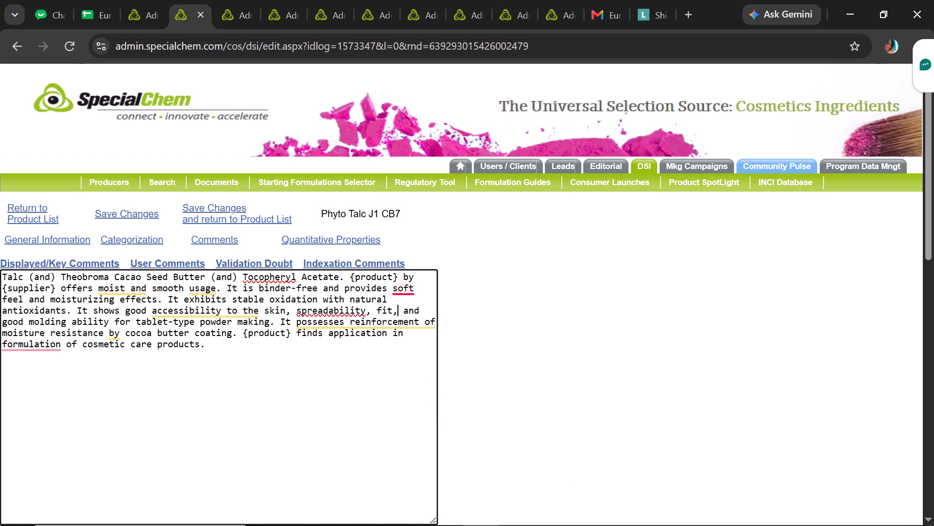
click(414, 304)
text(a)
key(space)
click(48, 369)
text(the)
key(space)
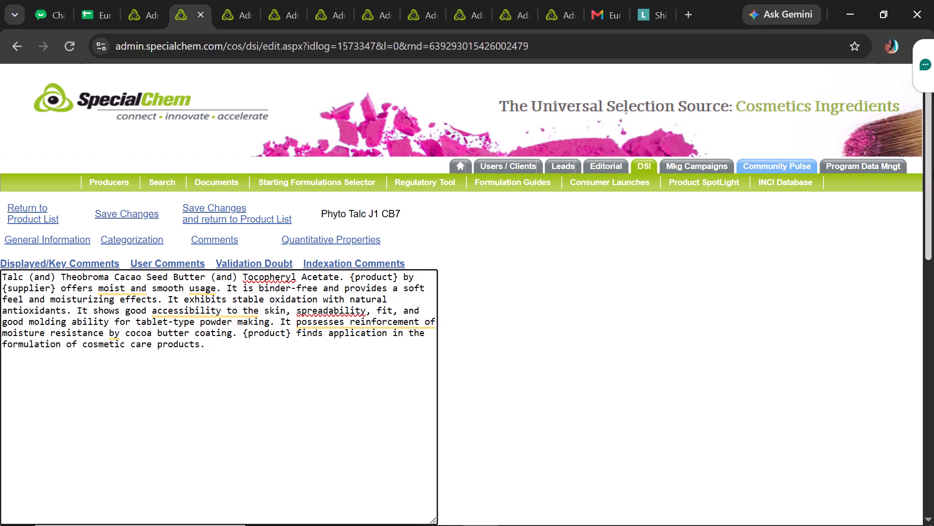
Enable Display as HTML for Phyto Talc J1 CB7's displayed comments and save the changes.
drag(933, 169, 931, 194)
click(85, 476)
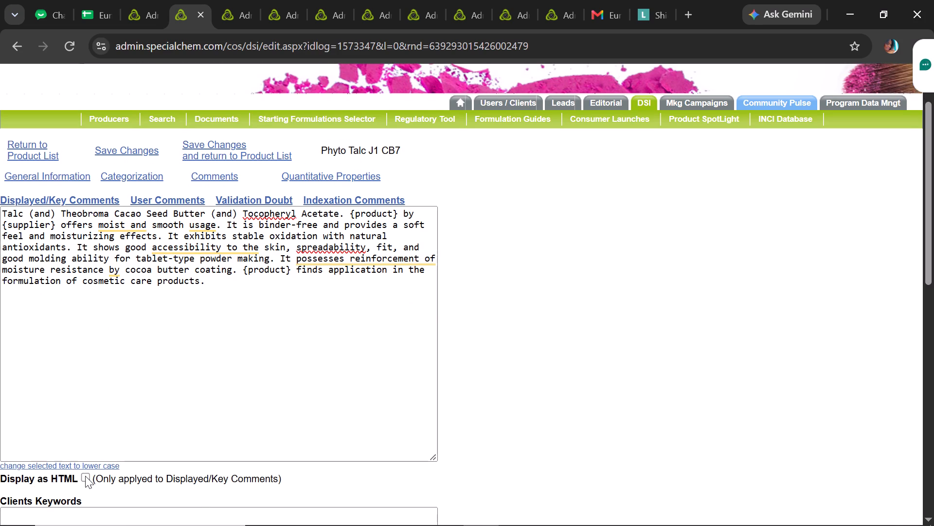
click(128, 149)
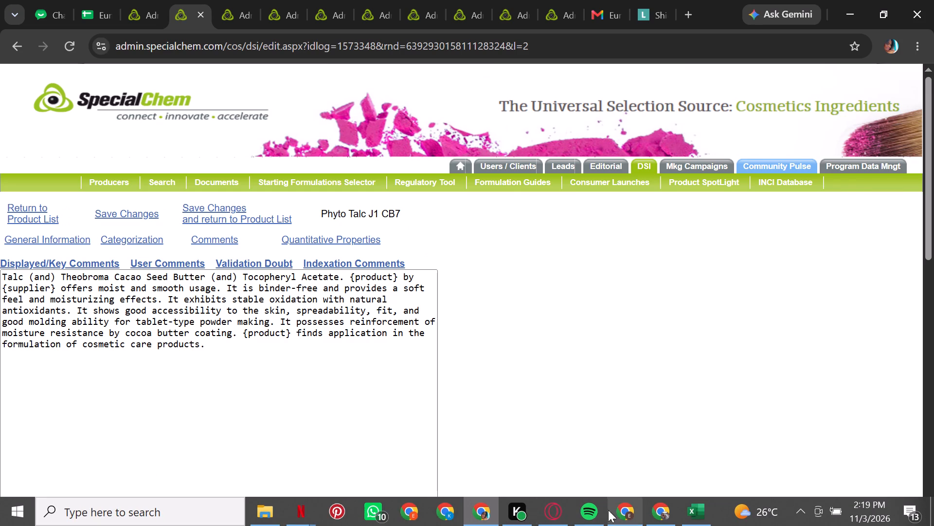
Switch to the BigBlueButton haematology lecture and look through its participant list.
click(628, 516)
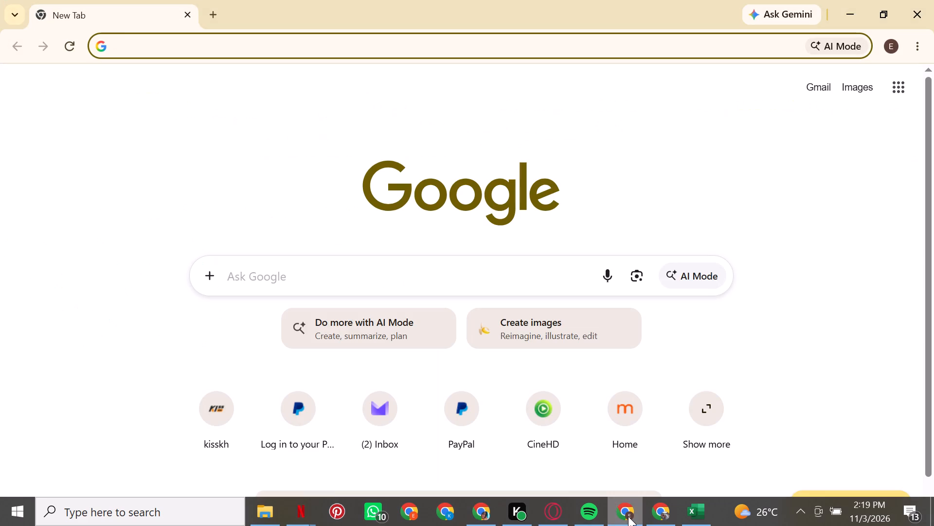
click(664, 525)
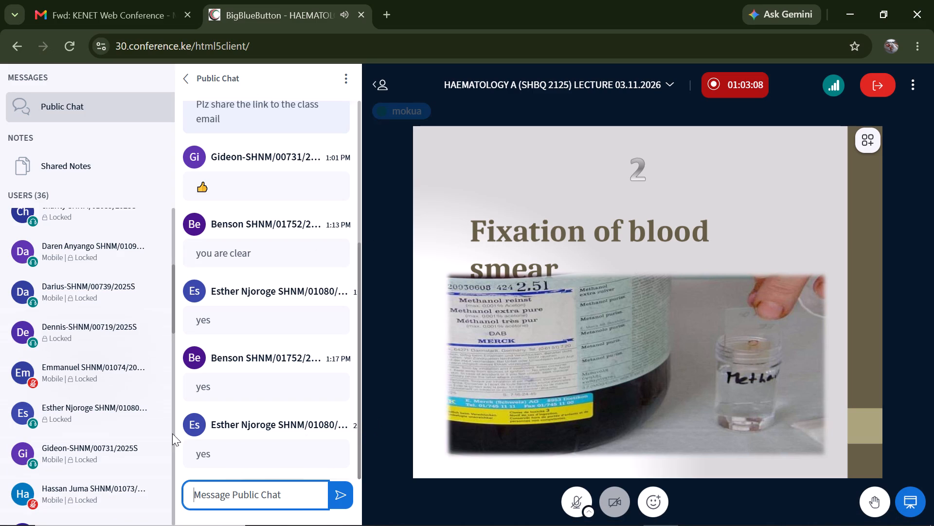
click(172, 318)
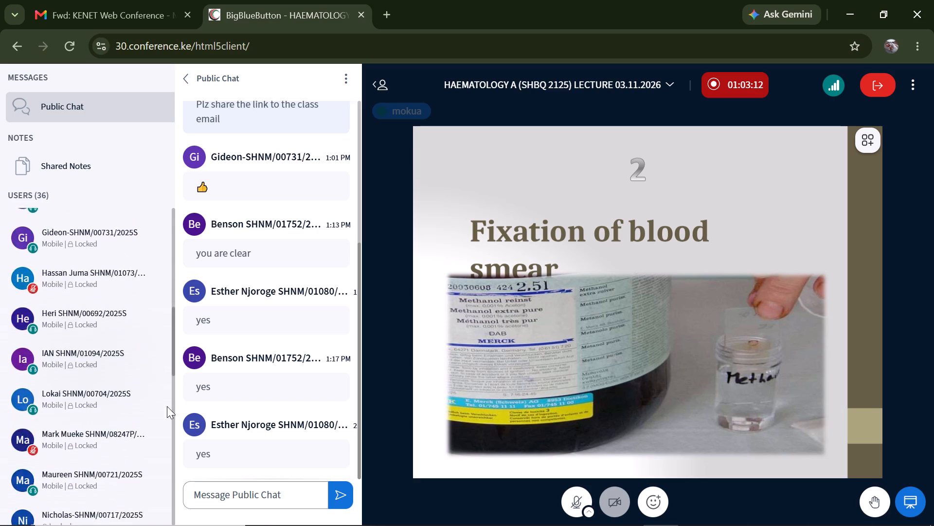
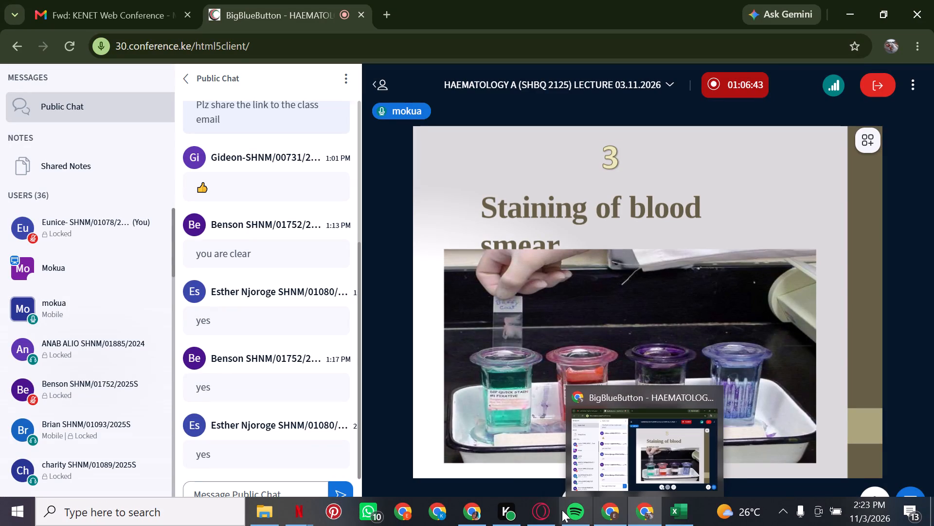
Check the haematology lecture in the web conference window and dismiss the WhatsApp status notification.
click(485, 517)
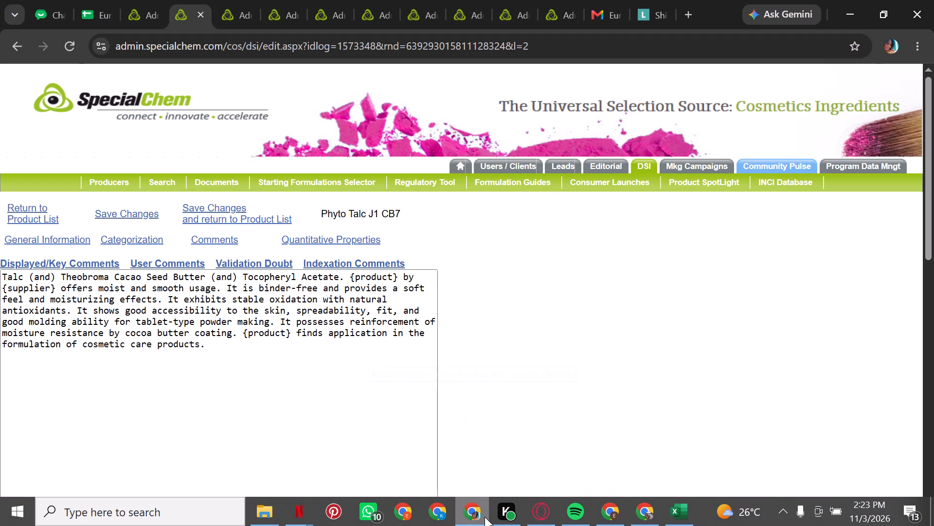
click(631, 515)
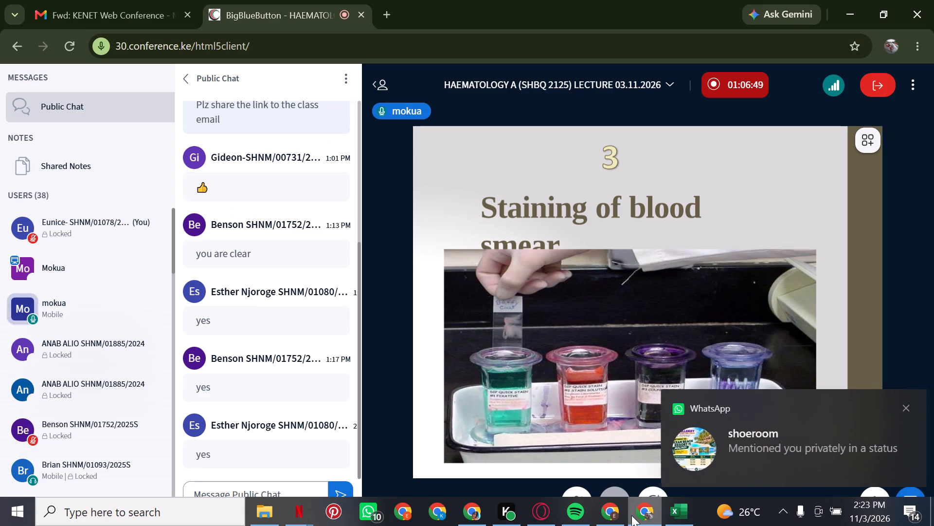
click(902, 413)
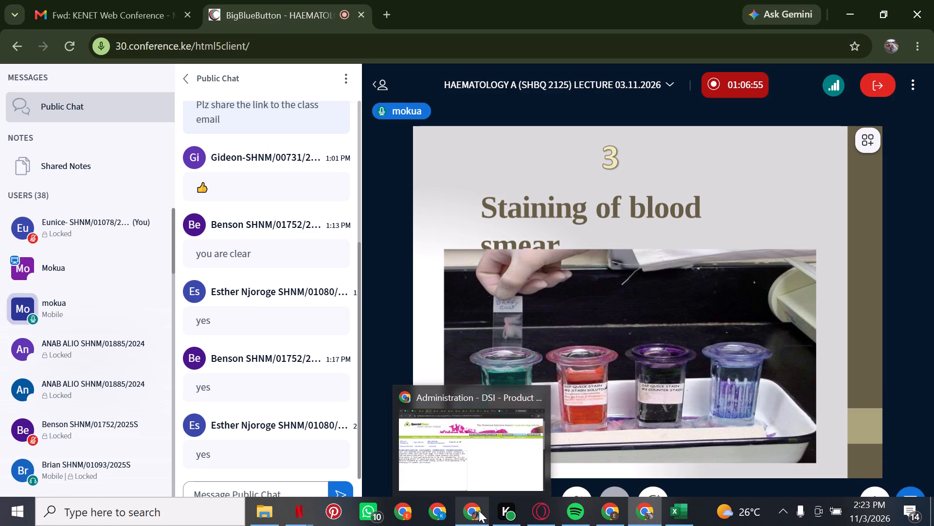
Switch to the SpecialChem administration window and save the changes to the Phyto Talc J1 CB7 comments.
click(479, 510)
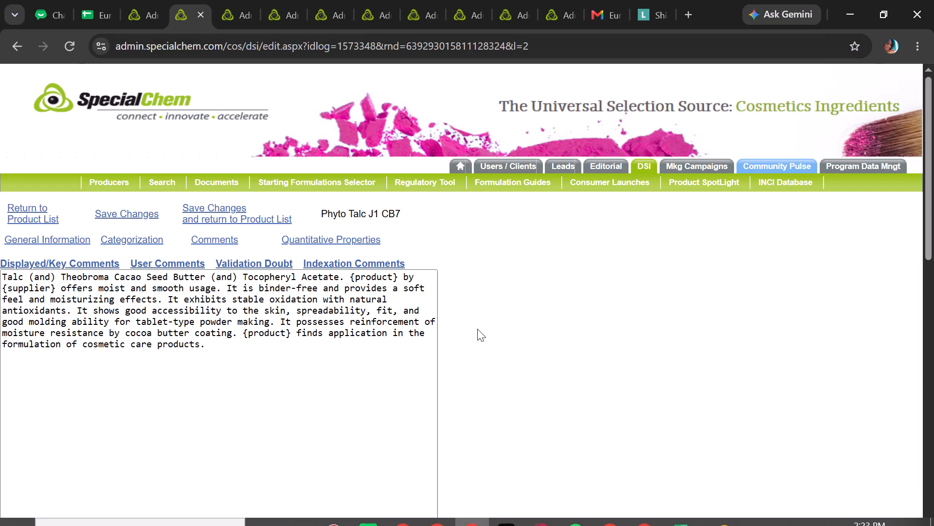
drag(933, 170, 930, 191)
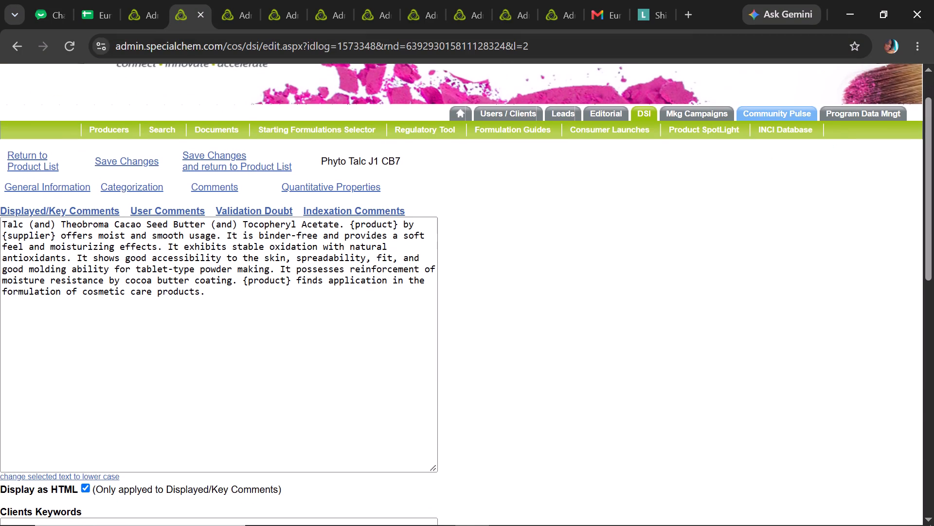
click(145, 160)
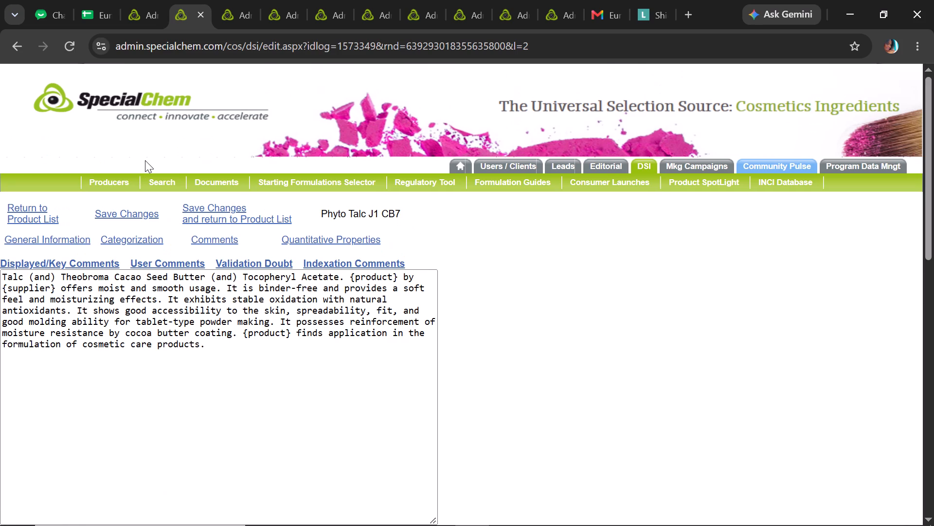
Open the quantitative properties of Phyto Talc J1 CB7, save the datasheet and return to the product list.
click(357, 244)
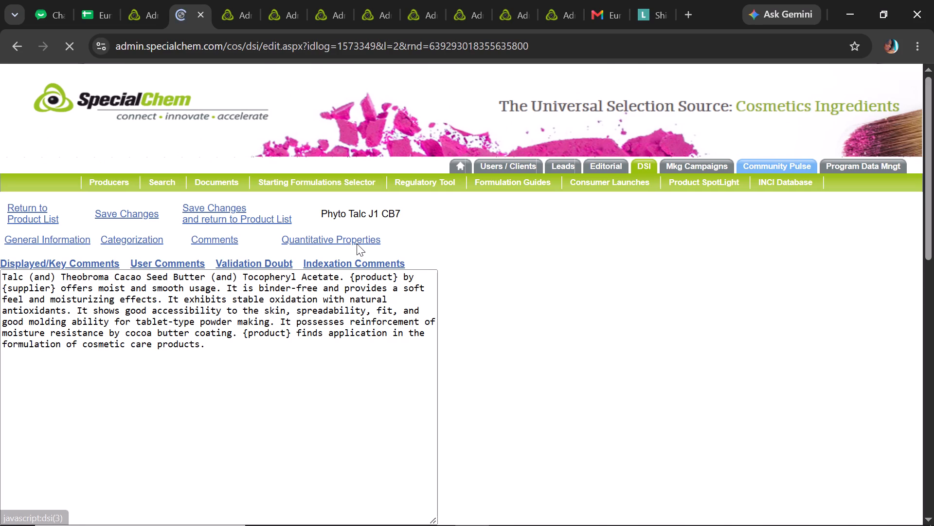
click(196, 209)
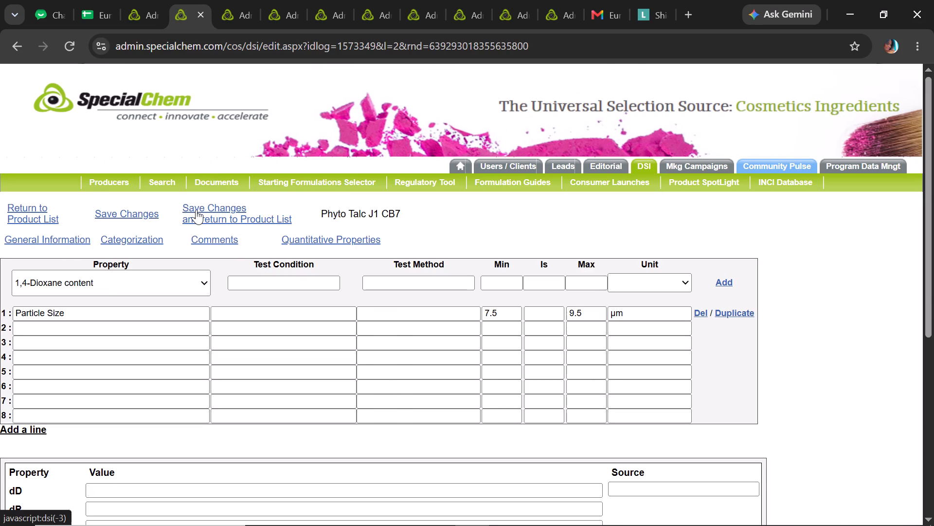
Close the surplus SpecialChem admin tabs, starting with the duplicate CHEMLAND product list.
click(226, 6)
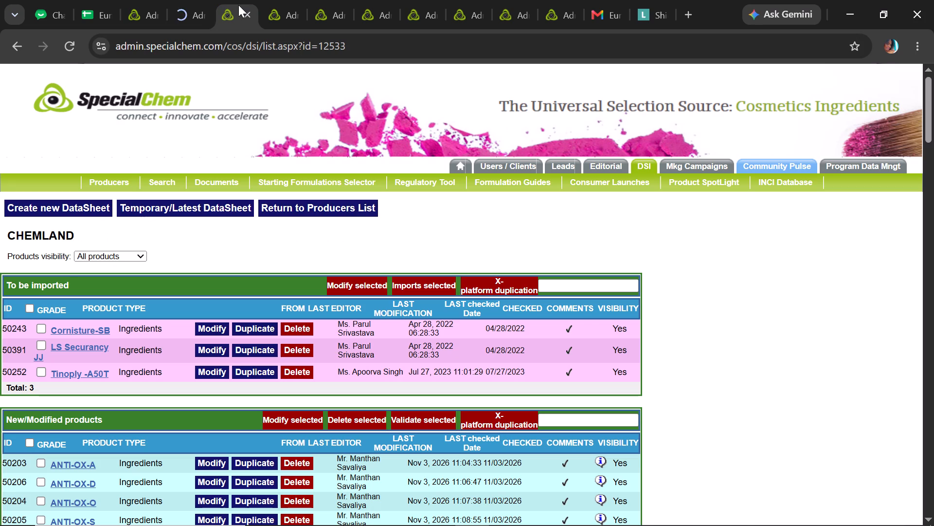
click(244, 11)
click(244, 11)
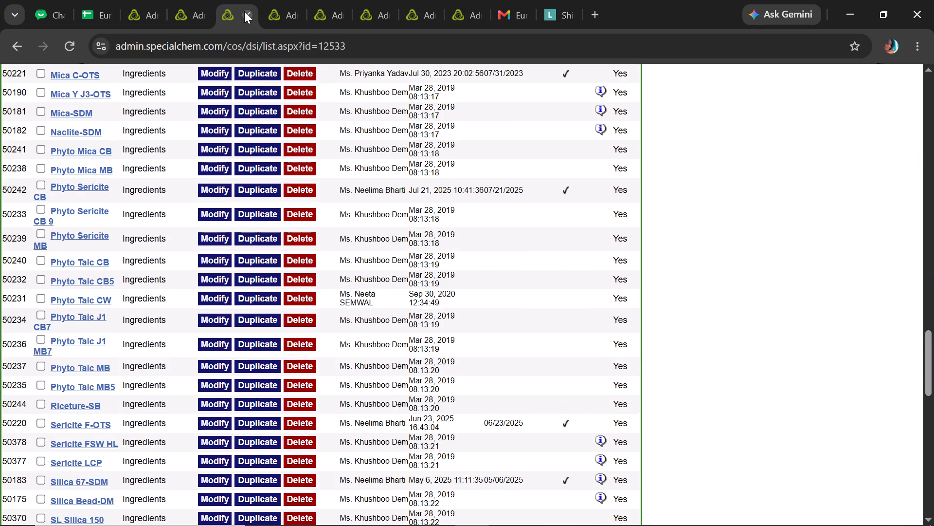
triple_click(244, 11)
triple_click(244, 11)
triple_click(244, 11)
double_click(244, 11)
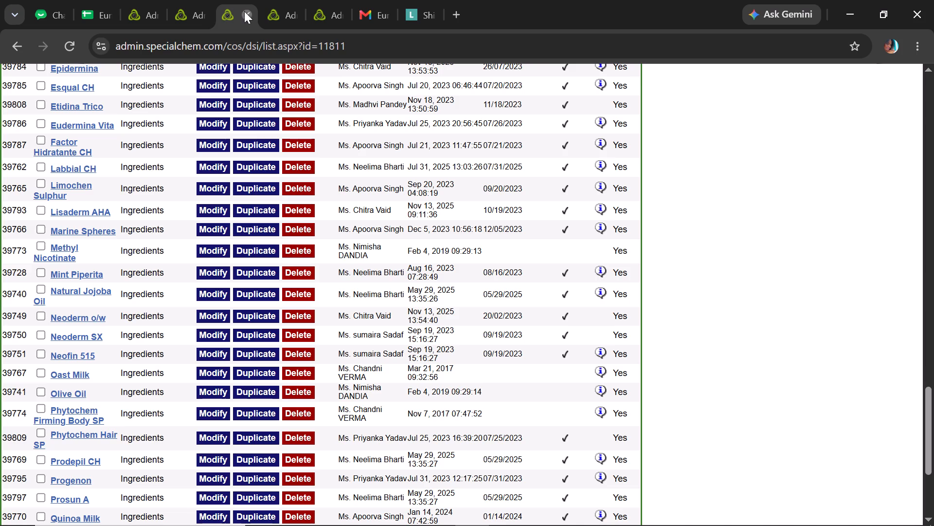
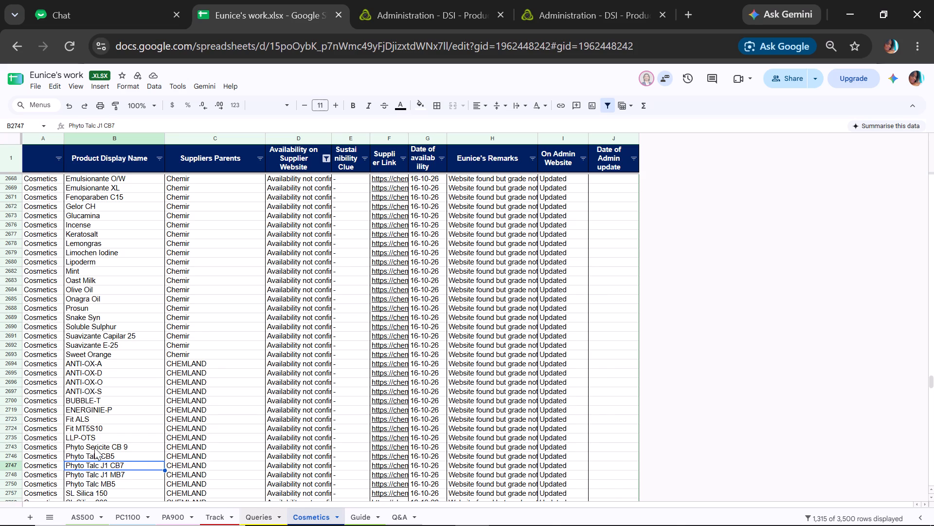
Copy the name Phyto Talc J1 MB7 from the Cosmetics sheet, search for that grade in the product administration, and open its record.
click(108, 472)
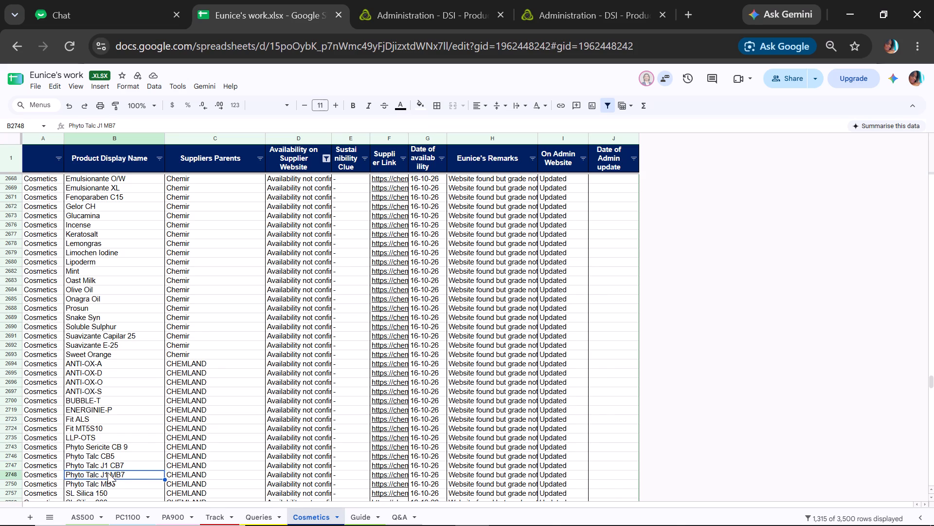
key(ctrl+c)
click(381, 0)
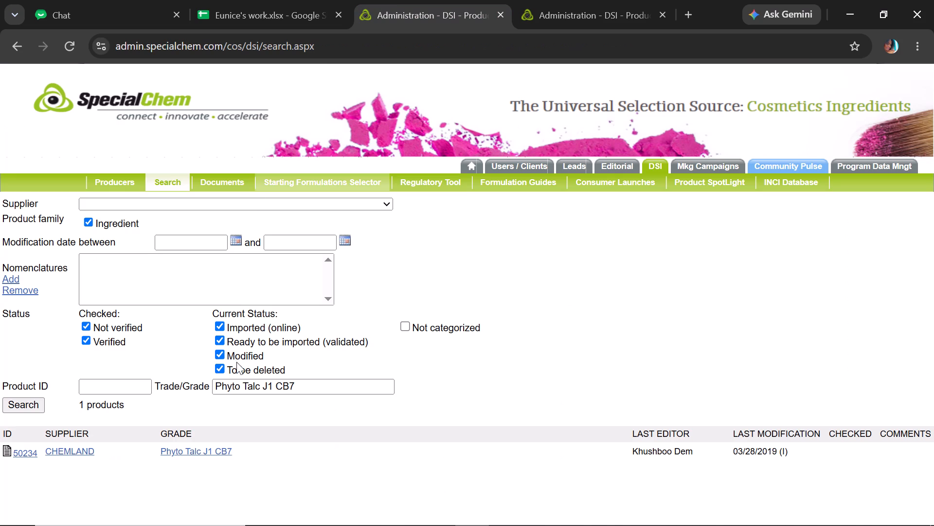
drag(303, 389, 53, 373)
key(ctrl+v)
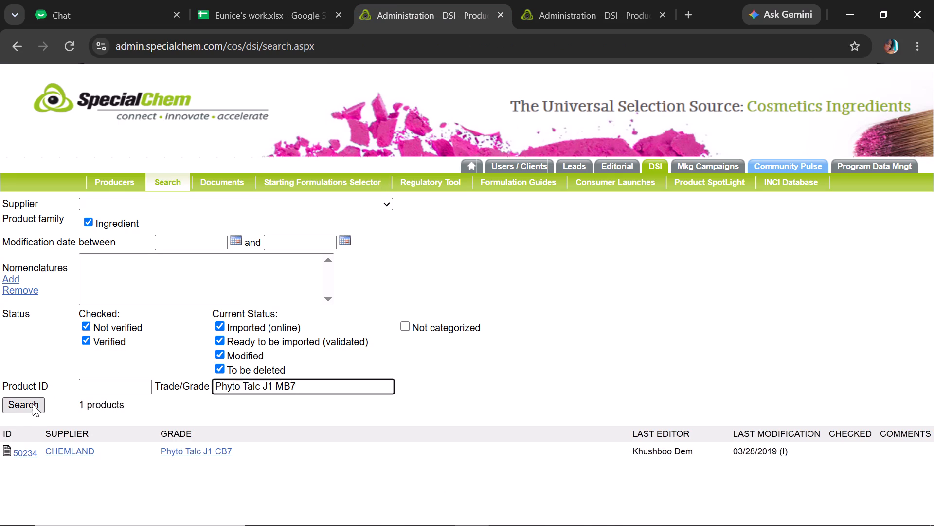
click(33, 404)
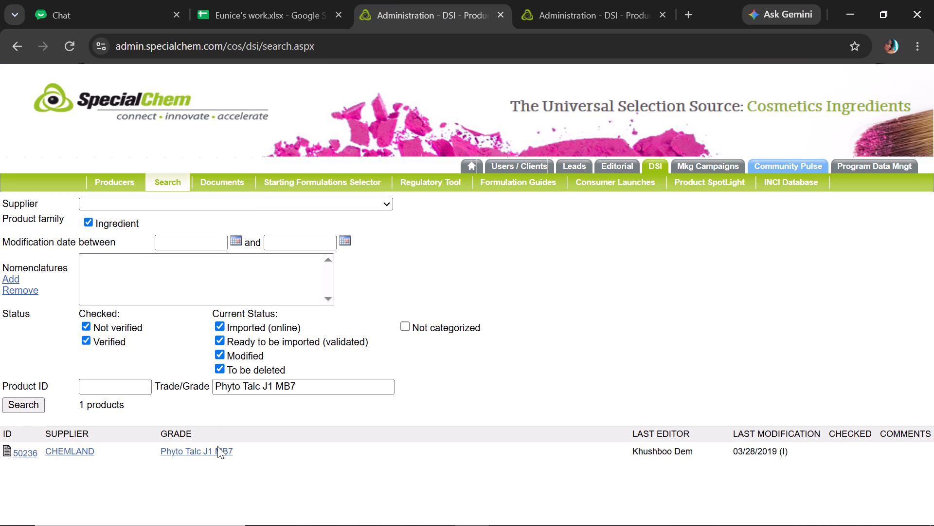
click(217, 446)
Copy the selected entry from the tracking spreadsheet's Guide sheet and bring it to the Phyto Talc J1 MB7 edit page.
click(208, 13)
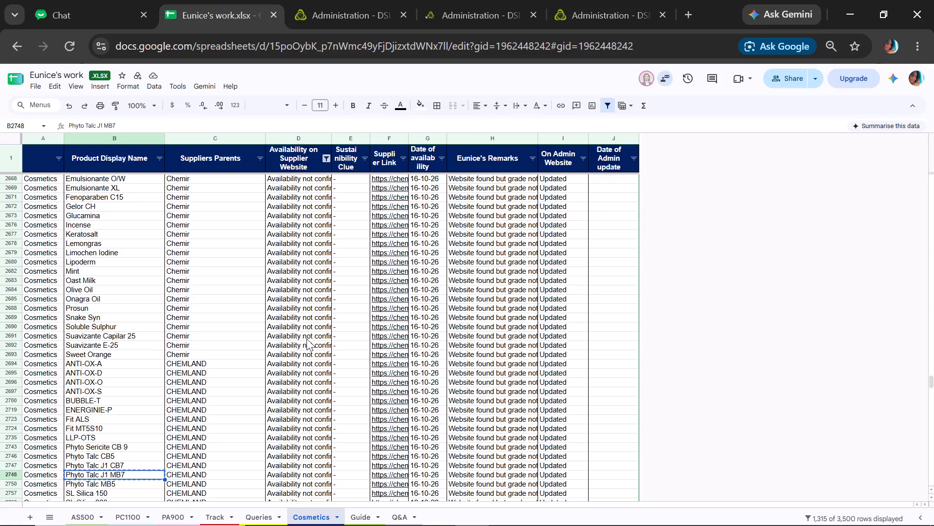
click(366, 513)
key(ctrl+c)
click(432, 0)
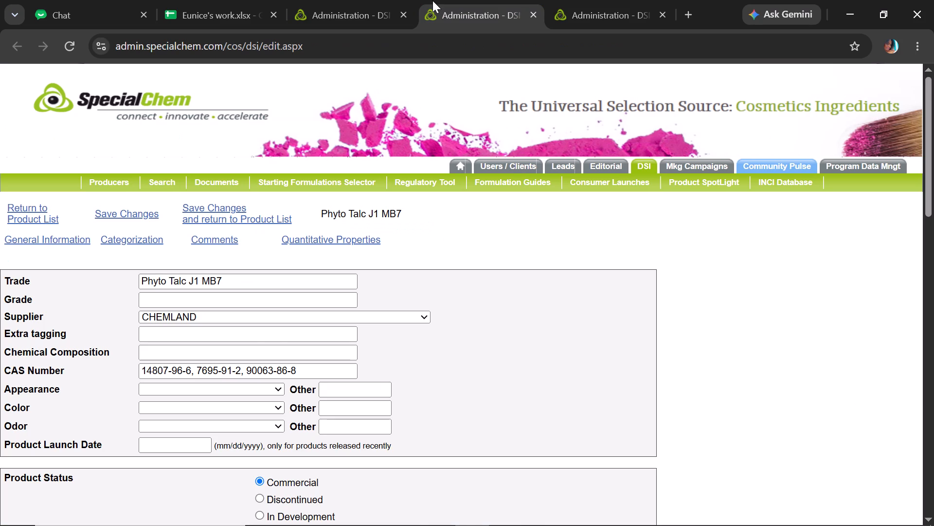
Set the Phyto Talc J1 MB7 product status to Availability Not Confirmed and save the changes.
click(330, 0)
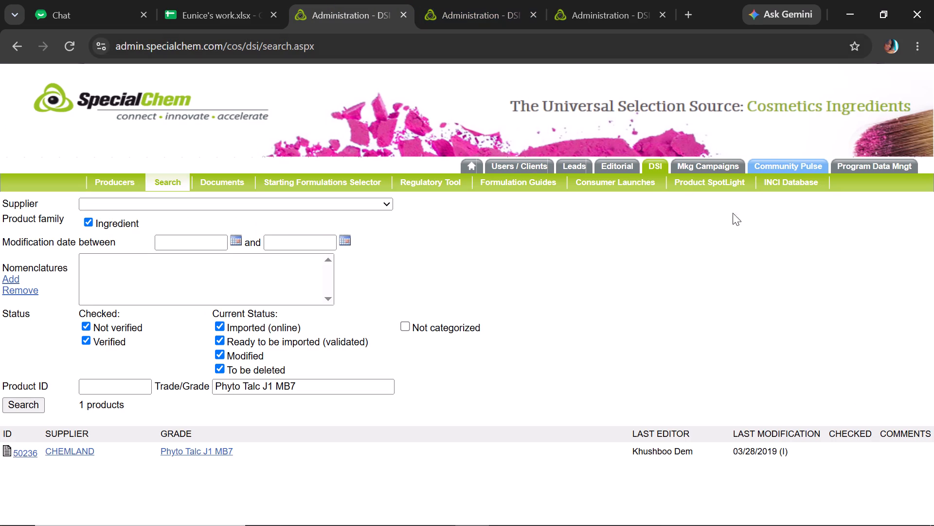
click(499, 0)
drag(933, 155, 930, 165)
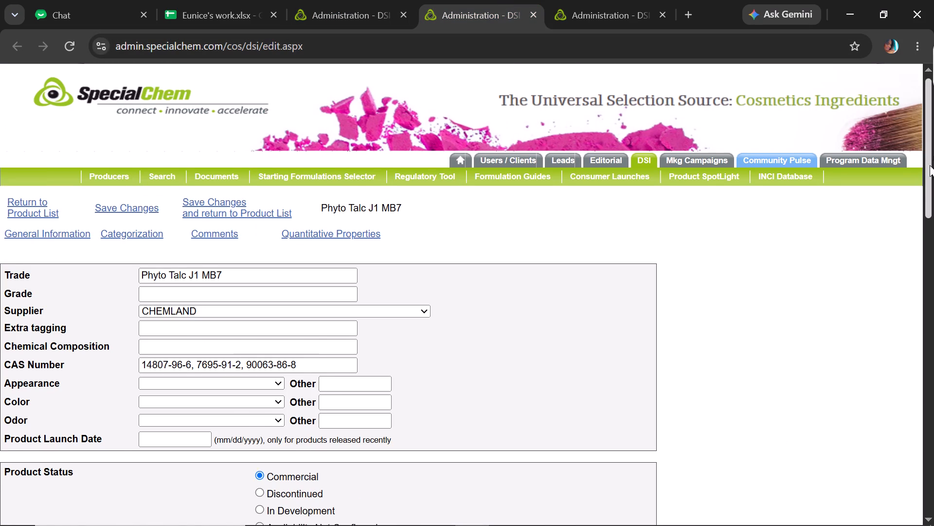
drag(930, 165, 924, 176)
click(260, 465)
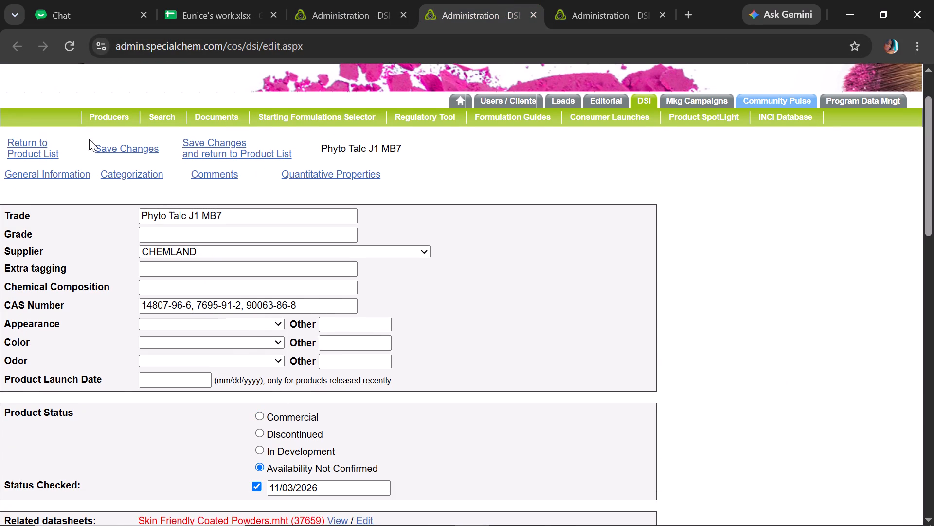
click(108, 150)
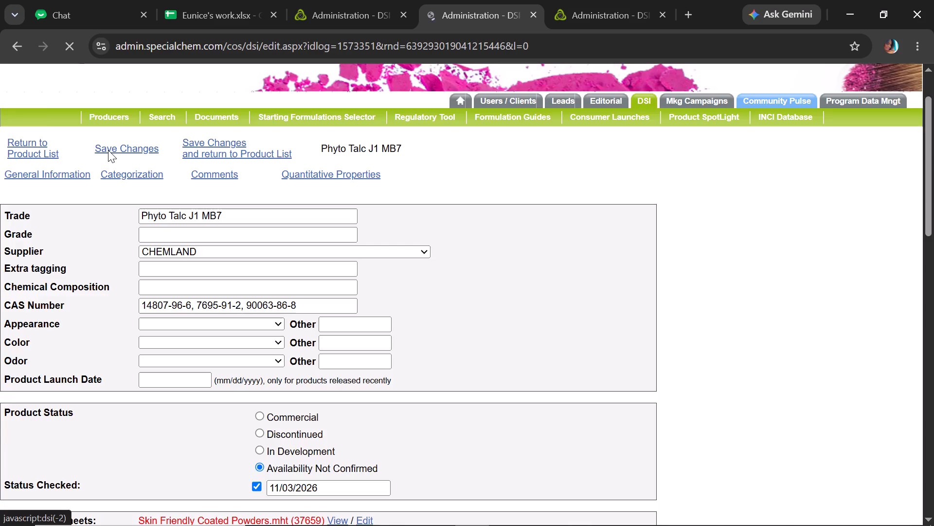
In the product's displayed comments, replace "Phyto Talc J1 MB7 by CHEMLAND" with "{product} by {supplier}".
click(218, 238)
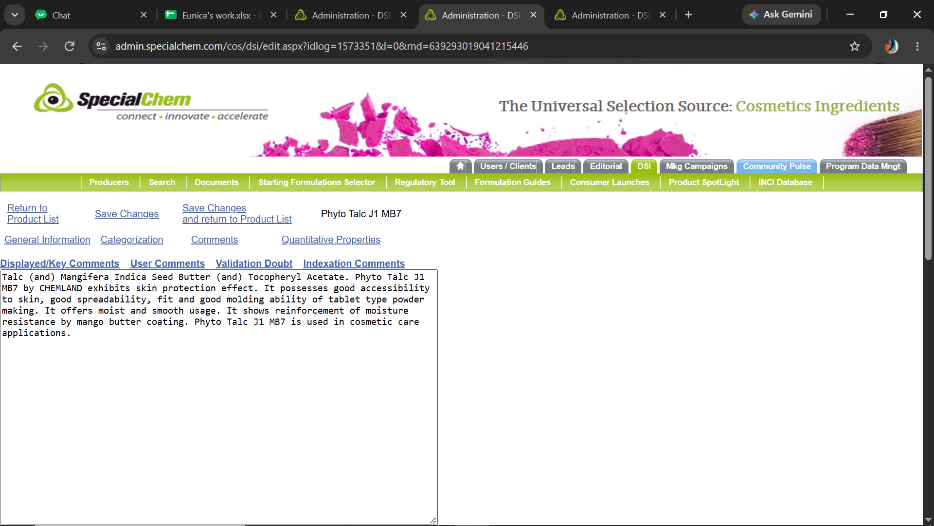
double_click(84, 289)
click(84, 289)
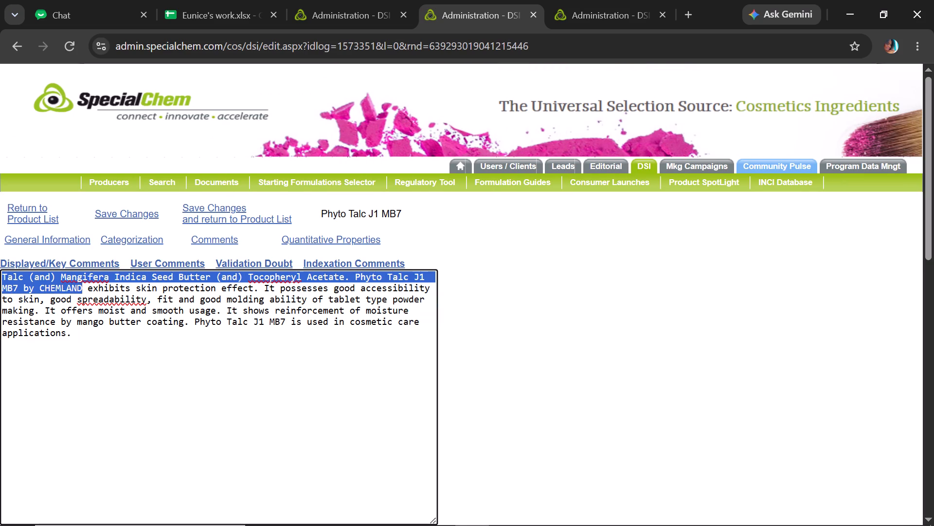
drag(84, 289, 354, 230)
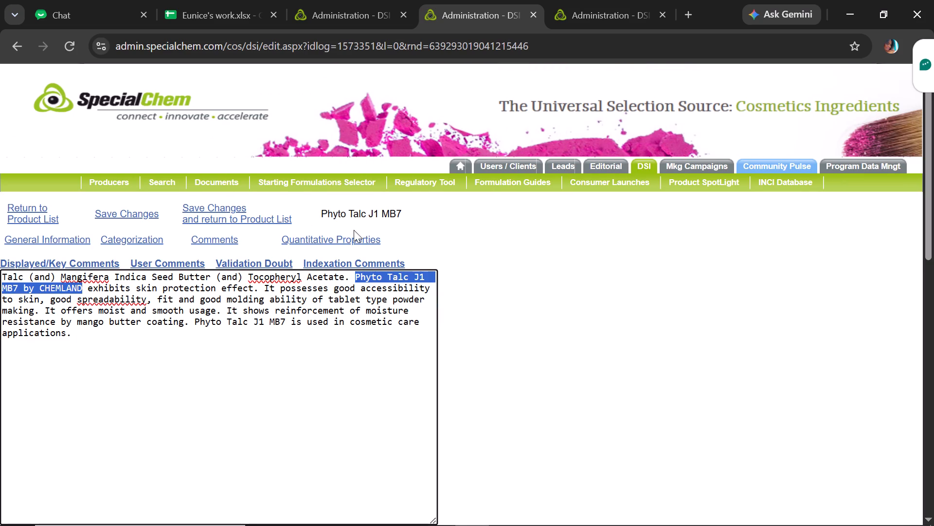
drag(354, 230, 356, 230)
key(ctrl+v)
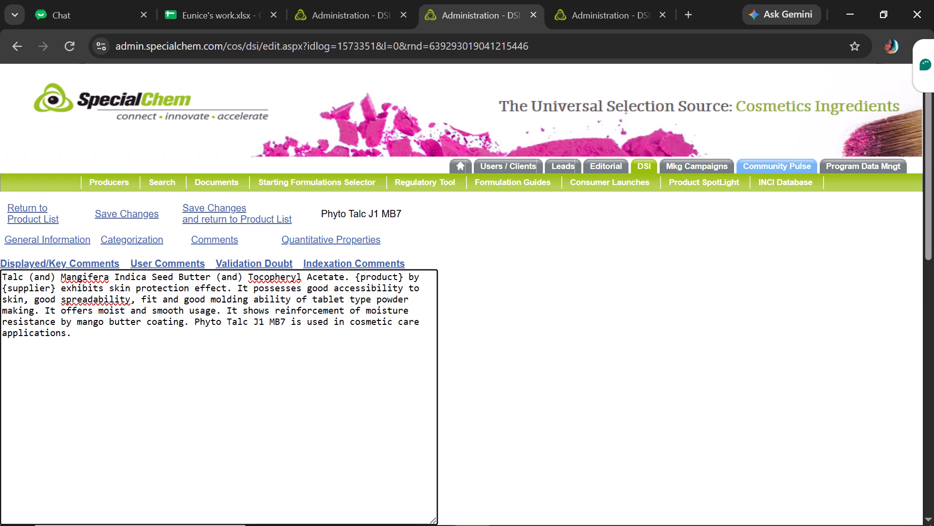
Copy the {product} placeholder from the comment text, undoing the accidental paste over it.
drag(355, 279, 404, 275)
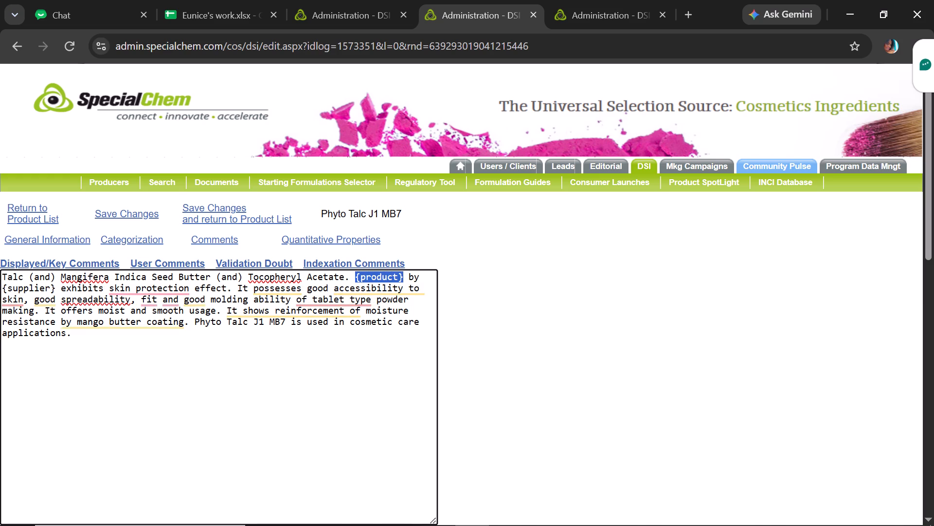
key(ctrl+v)
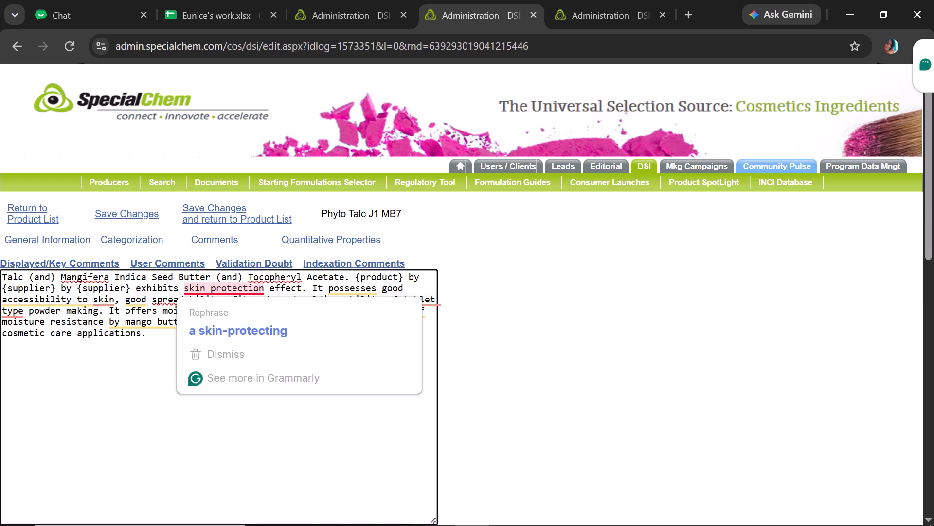
key(ctrl+z)
key(ctrl+c)
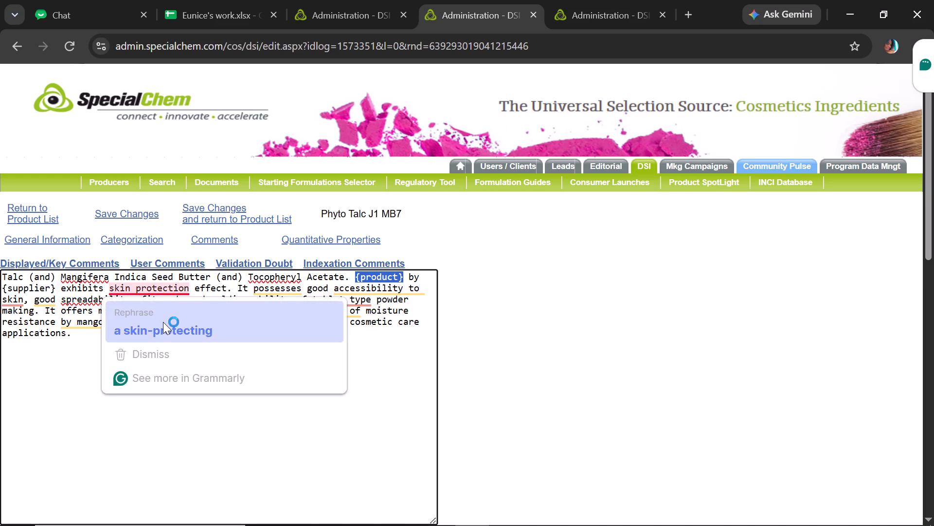
Apply the Grammarly corrections "a skin-protecting", "the skin", "good fit", a comma after "fit", and "for tablet-type" in the comment.
click(163, 322)
text(a skin-protecting)
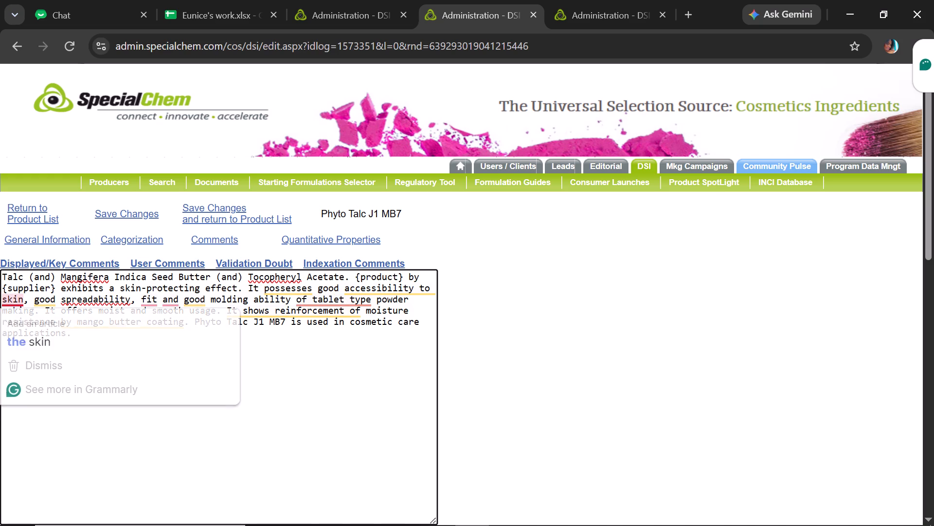
click(17, 319)
text(the)
key(space)
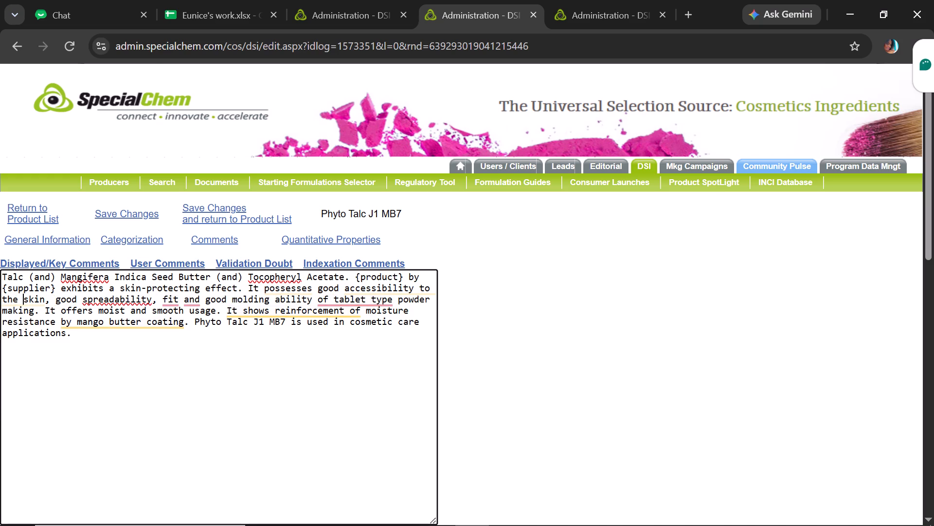
click(192, 323)
text(good)
key(space)
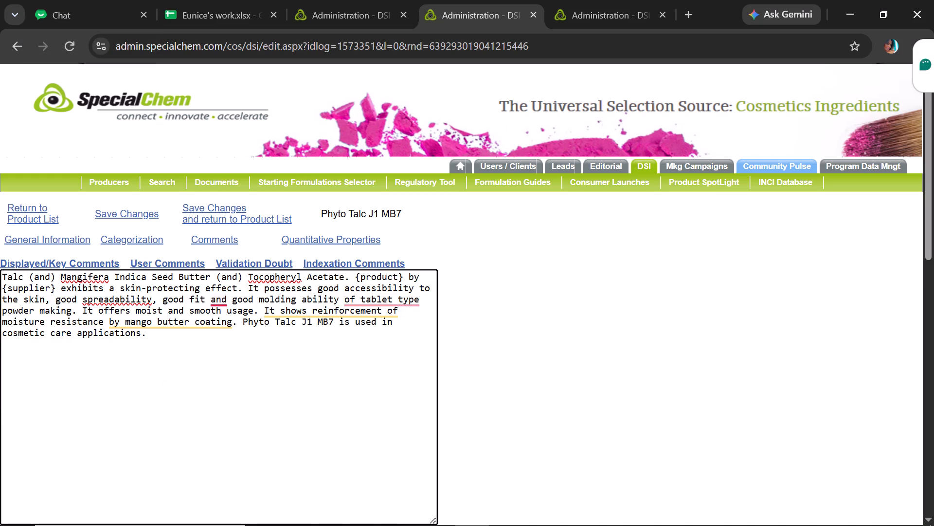
click(232, 314)
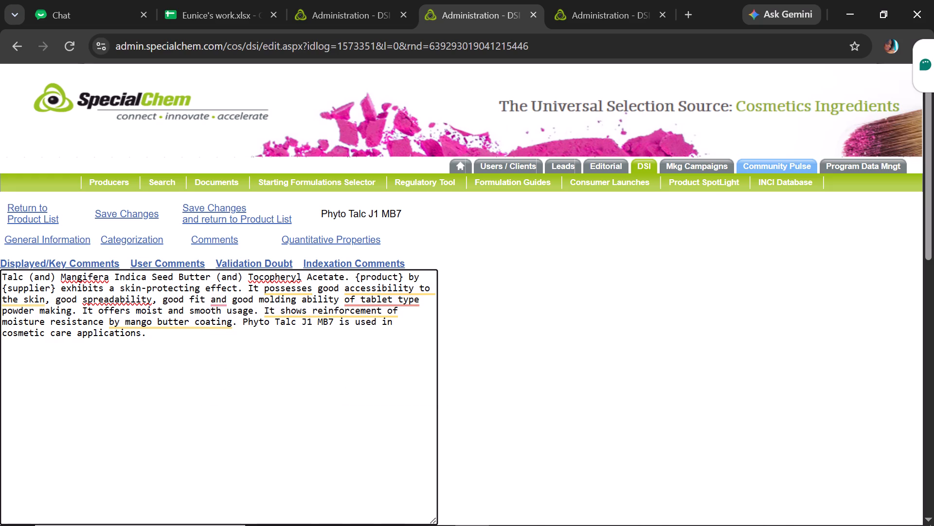
click(243, 322)
key(comma)
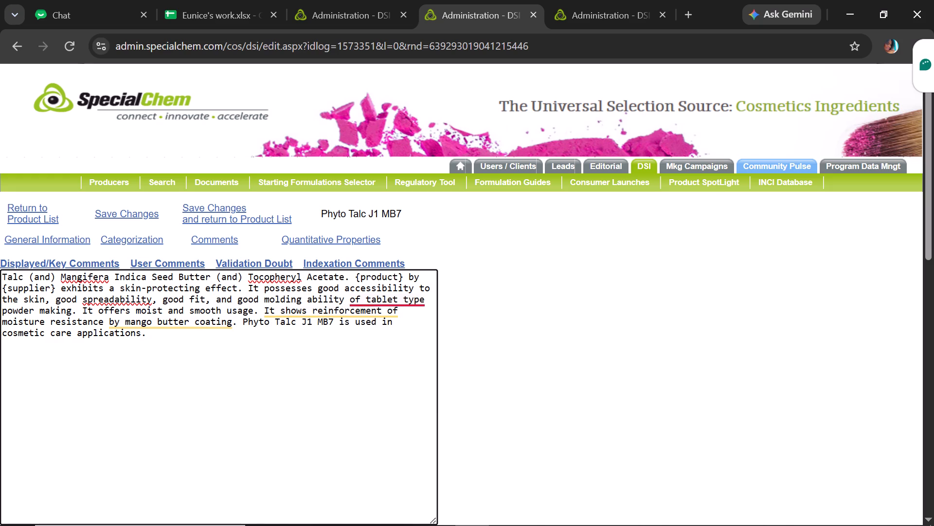
click(419, 325)
text(for tablet-type)
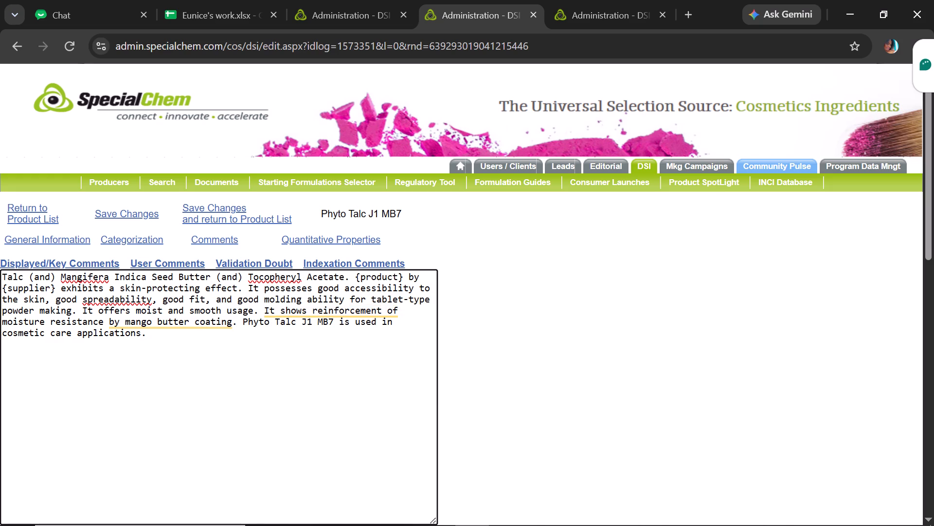
Replace the remaining "Phyto Talc J1 MB7" in the comment with {product}, enable Display as HTML and save the changes.
drag(241, 319, 334, 315)
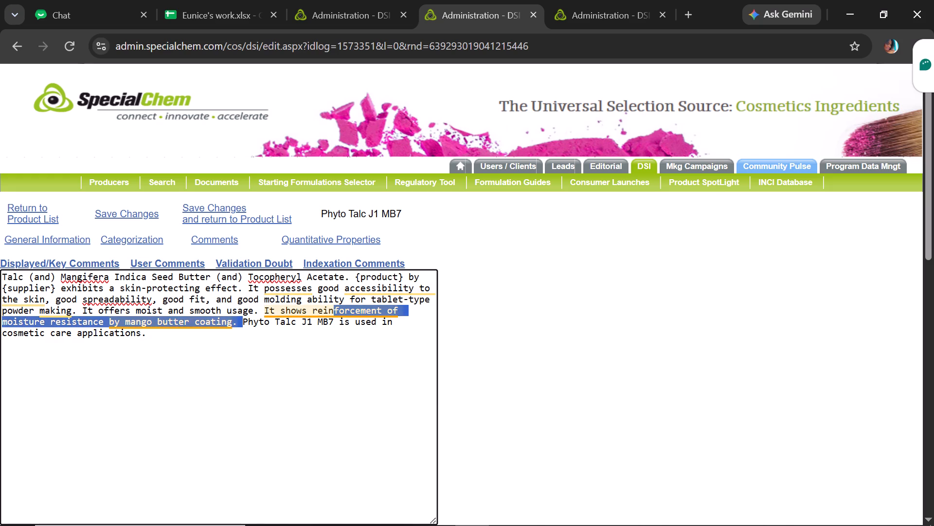
drag(334, 315, 334, 318)
key(ctrl+v)
drag(933, 192, 933, 201)
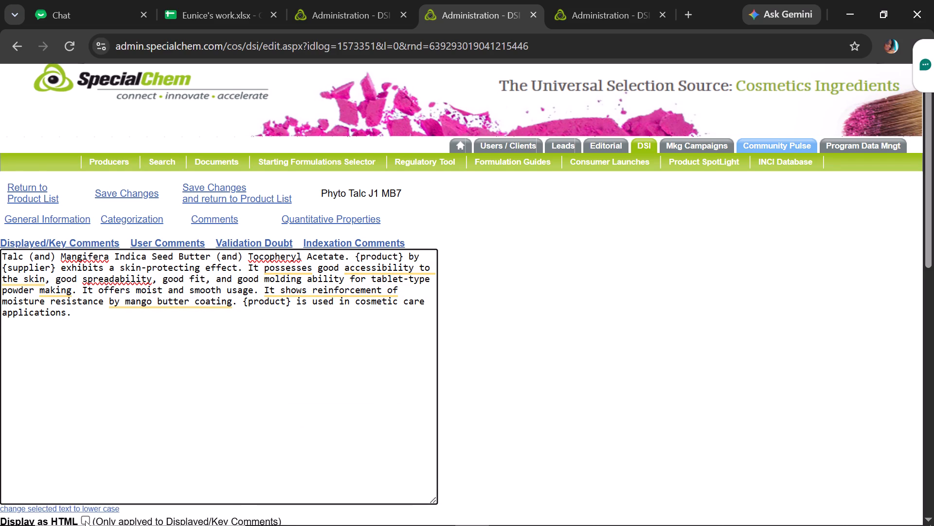
click(85, 521)
click(150, 197)
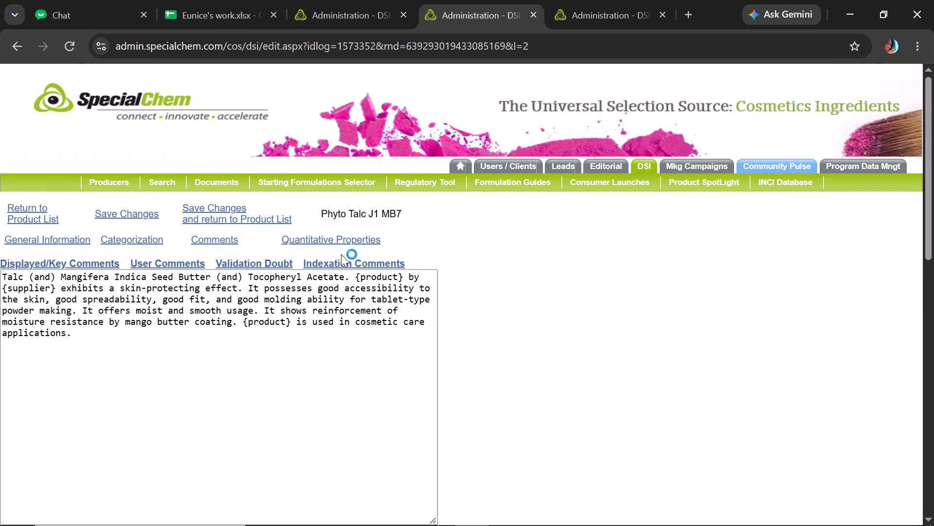
Open the quantitative properties of Phyto Talc J1 MB7, save the changes and return to the product list.
click(353, 242)
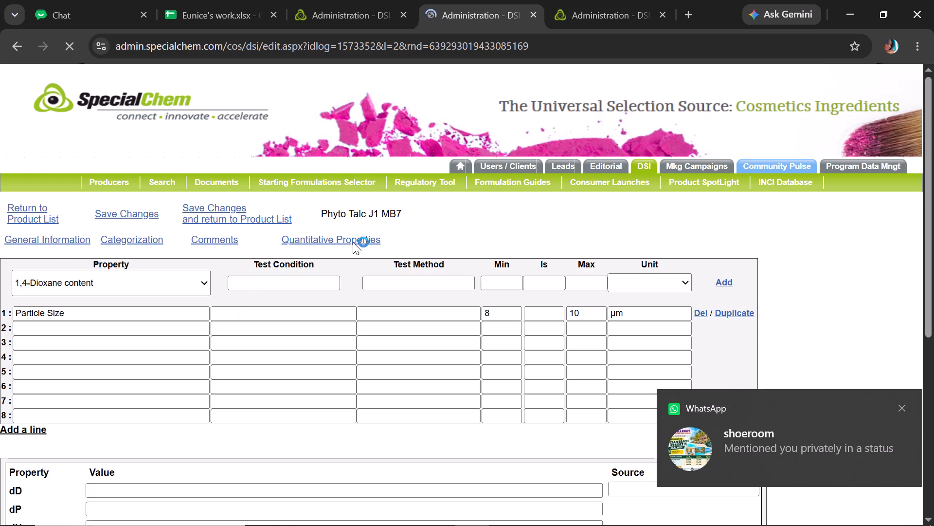
click(212, 215)
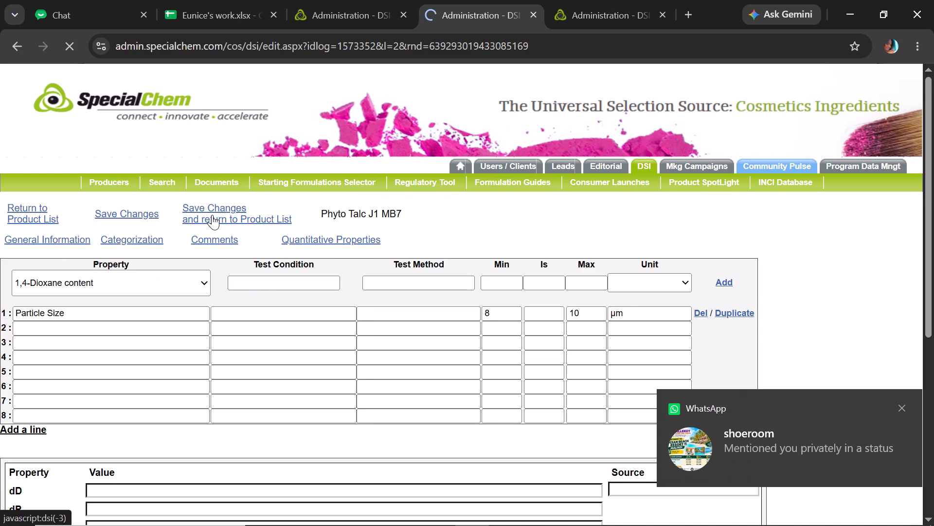
Switch to the work spreadsheet and copy the "{product} by {supplier}" template from the Guide sheet.
click(194, 12)
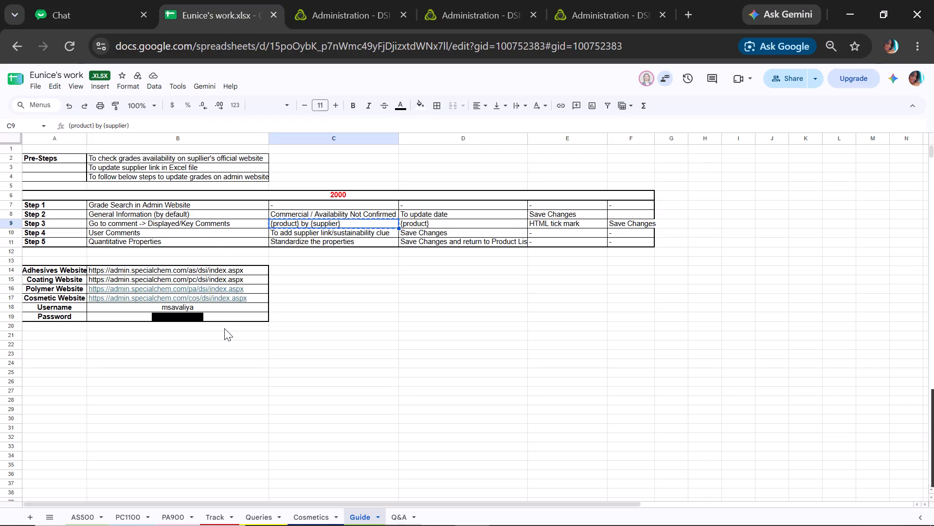
key(ctrl+c)
Select the Phyto Talc MB5 product name in the Cosmetics sheet.
click(310, 512)
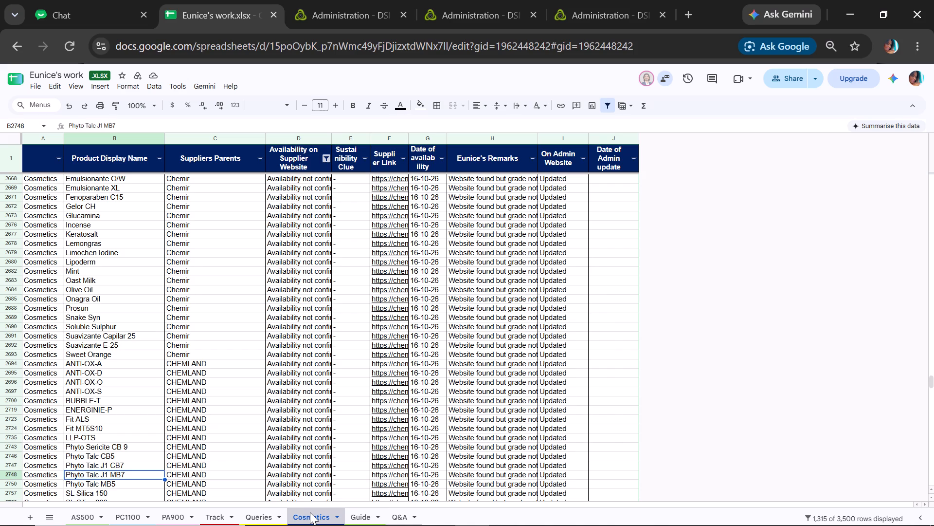
click(110, 485)
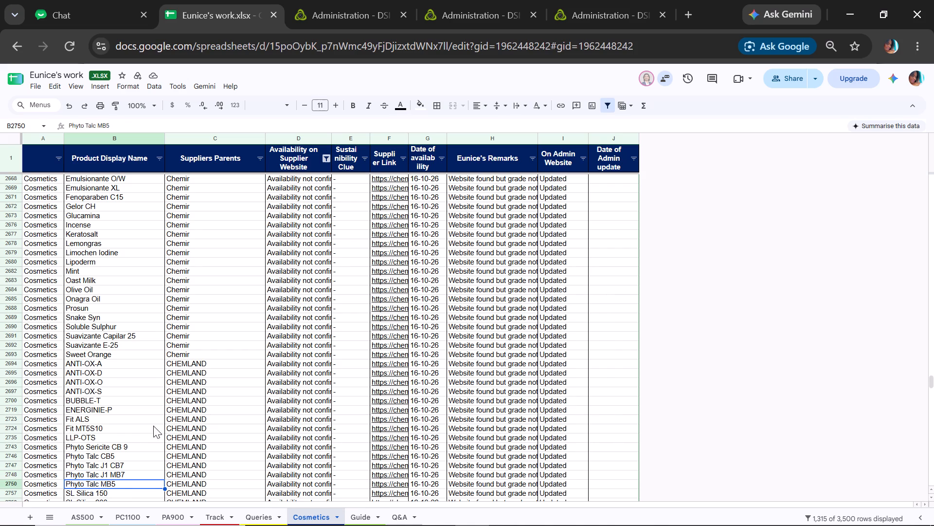
Look through CHEMLAND's new/modified and imported products in the administration list, then return to the Cosmetics sheet.
click(442, 0)
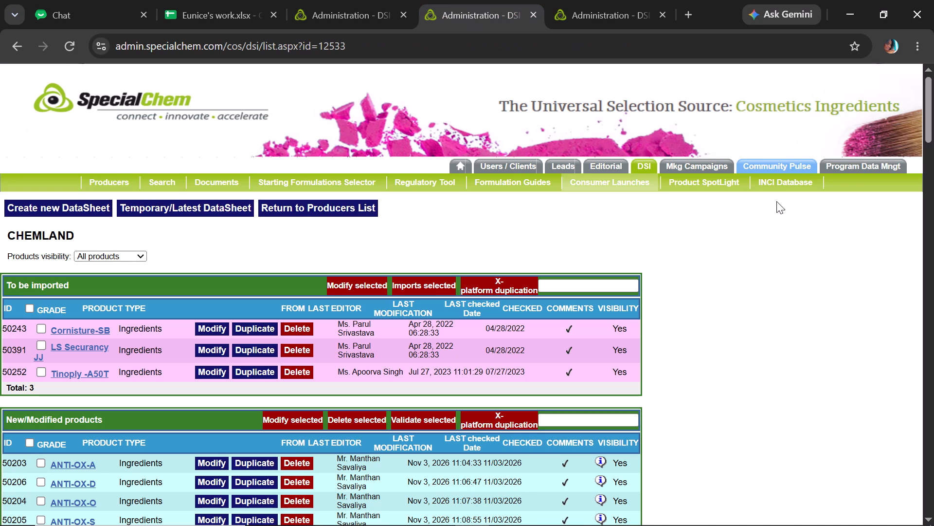
drag(933, 116, 933, 208)
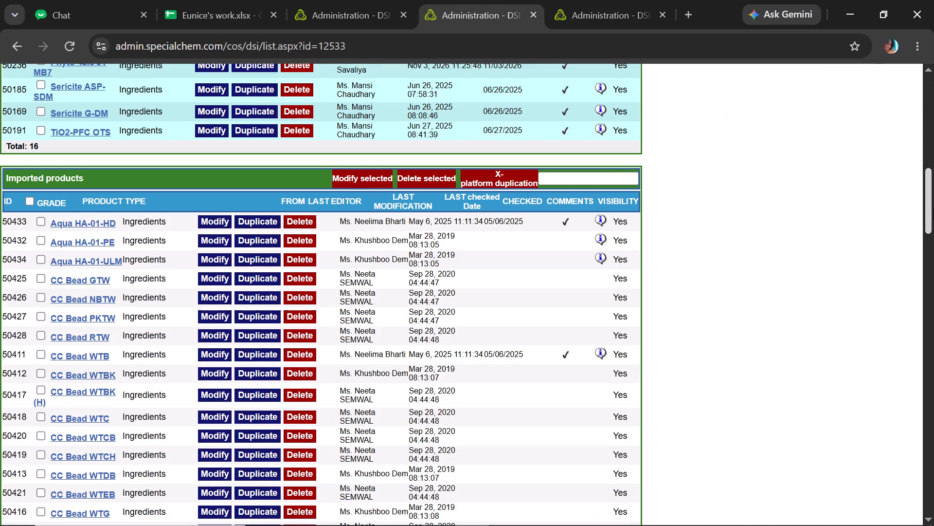
drag(933, 208, 916, 408)
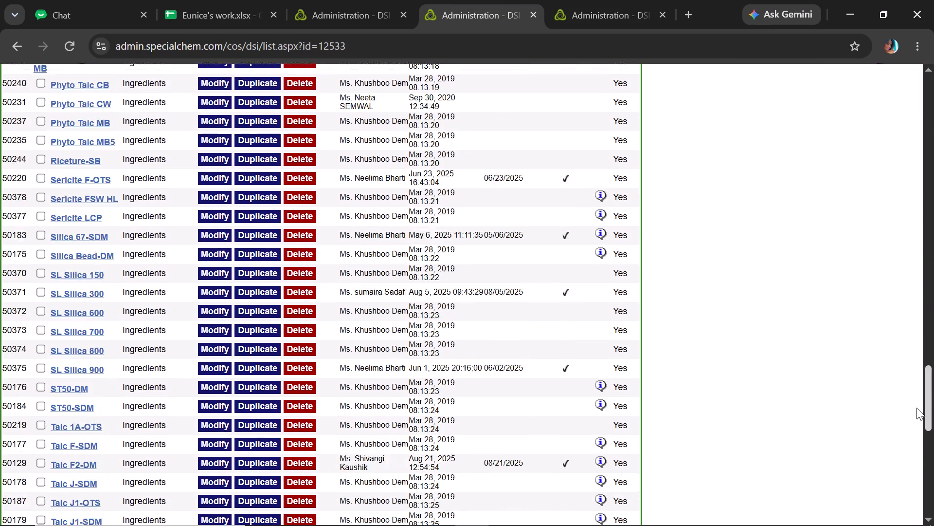
drag(916, 408, 916, 438)
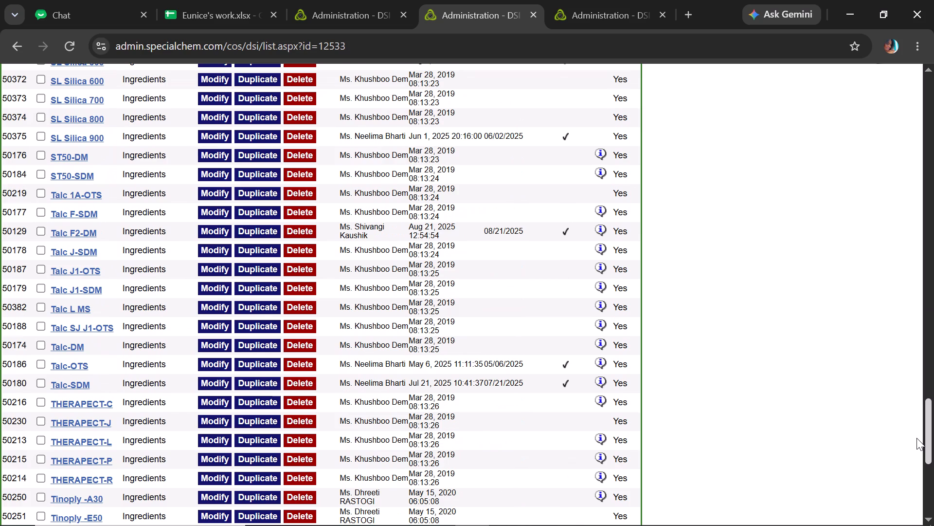
drag(916, 438, 916, 432)
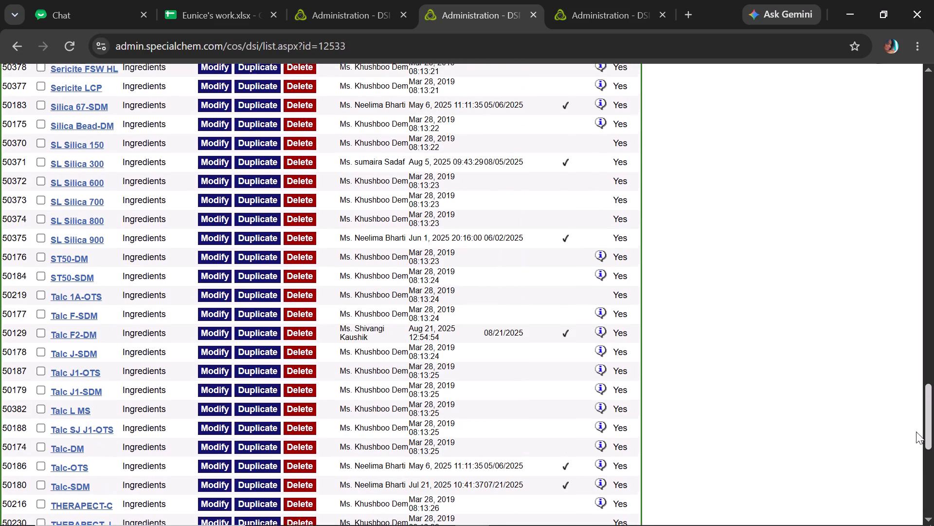
drag(916, 432, 915, 513)
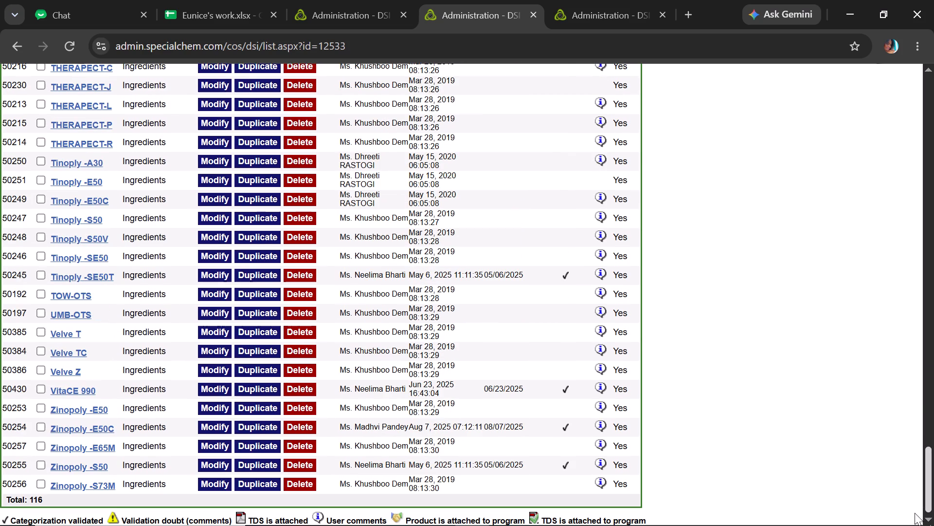
drag(915, 513, 924, 165)
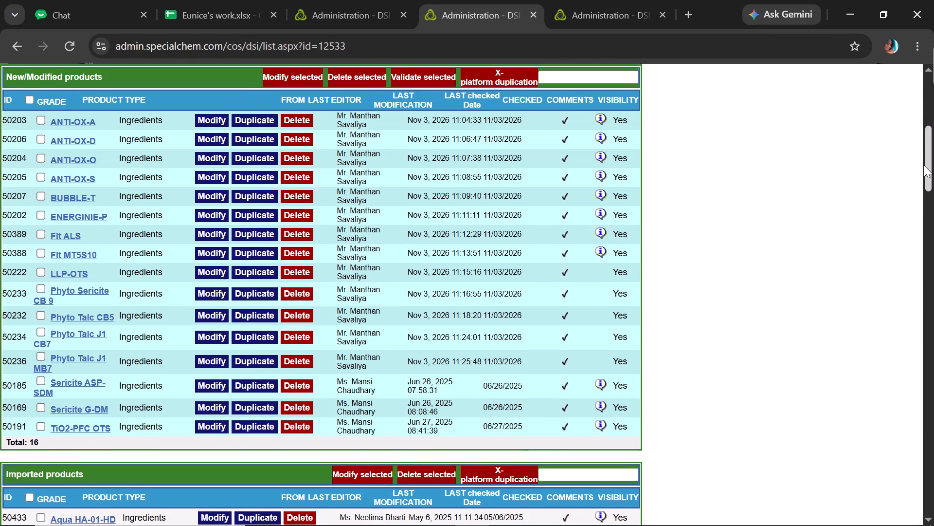
drag(924, 165, 924, 164)
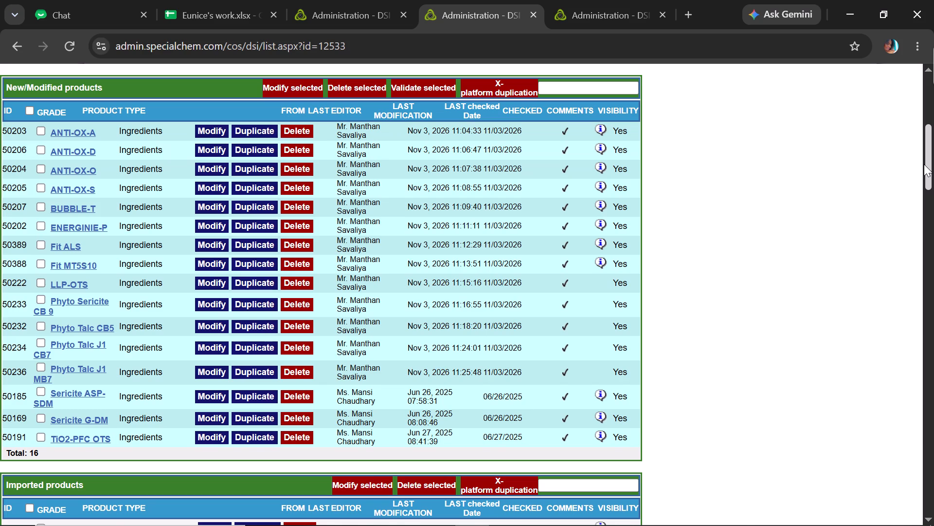
drag(924, 164, 925, 153)
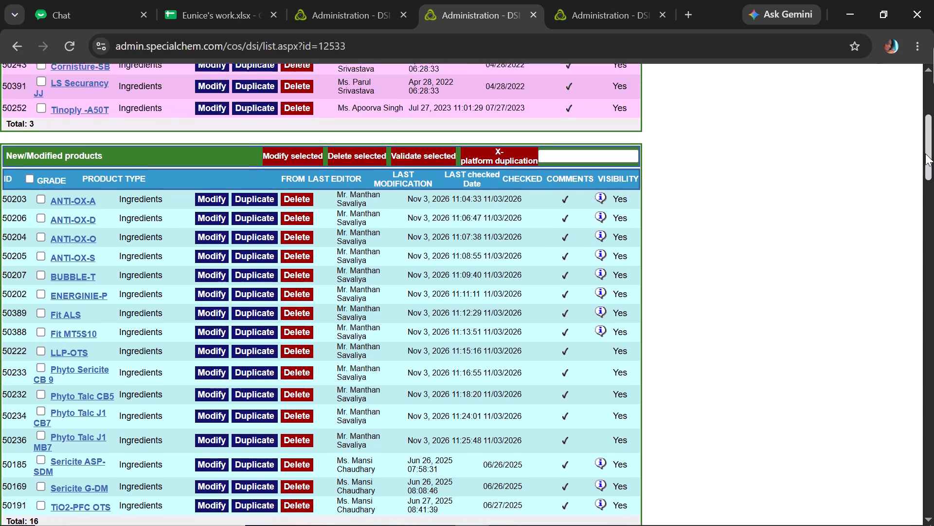
drag(925, 153, 925, 146)
click(164, 18)
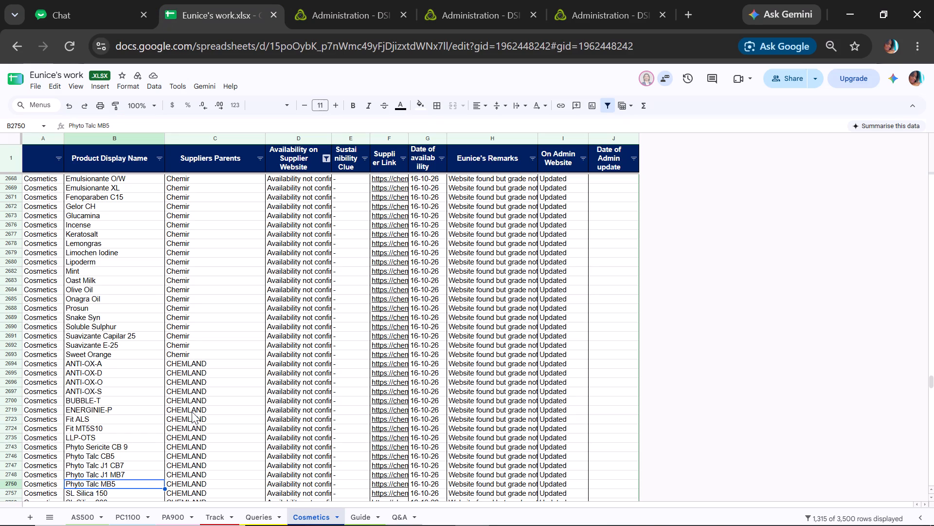
Copy the Phyto Talc MB5 name into the administration product search, run the search and open the matching CHEMLAND record.
key(ctrl+c)
click(351, 0)
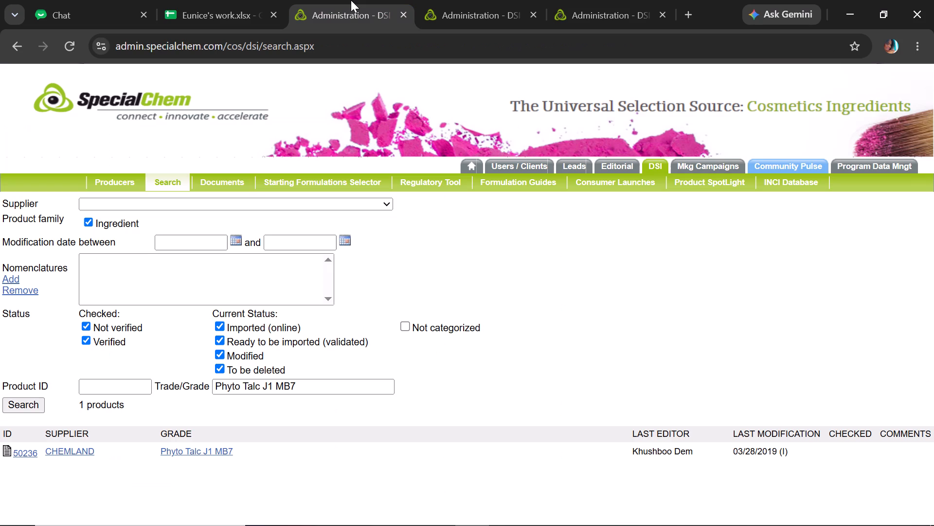
drag(313, 390, 0, 362)
key(ctrl+v)
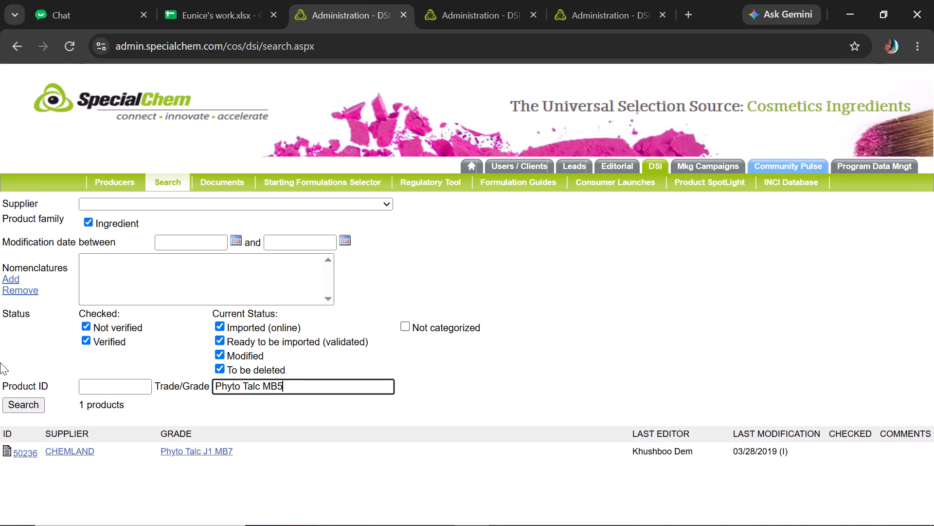
click(9, 406)
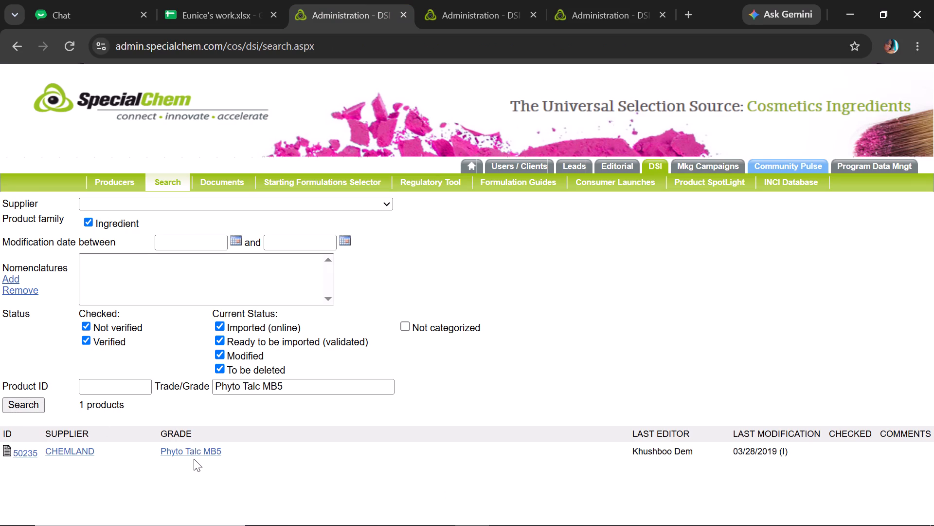
click(197, 454)
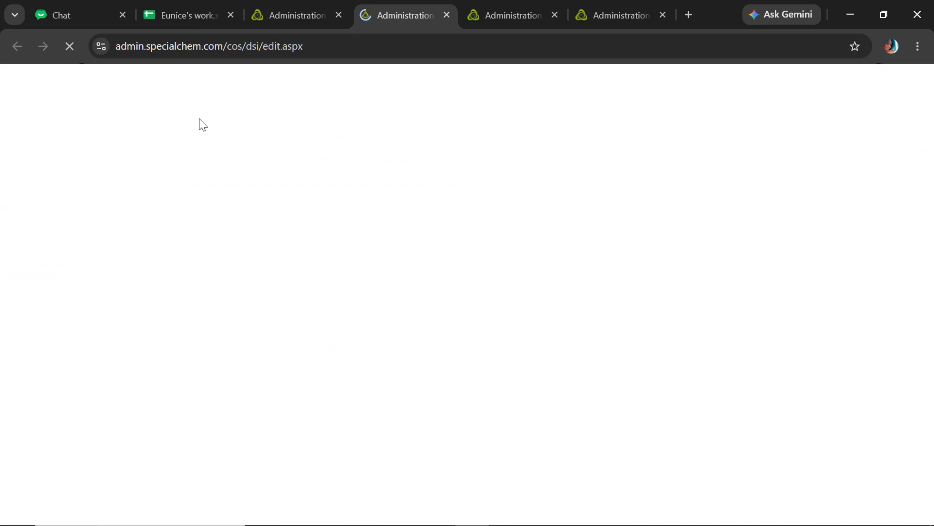
Copy the "{product} by {supplier}" template from the Guide sheet of the work spreadsheet.
click(178, 0)
click(372, 517)
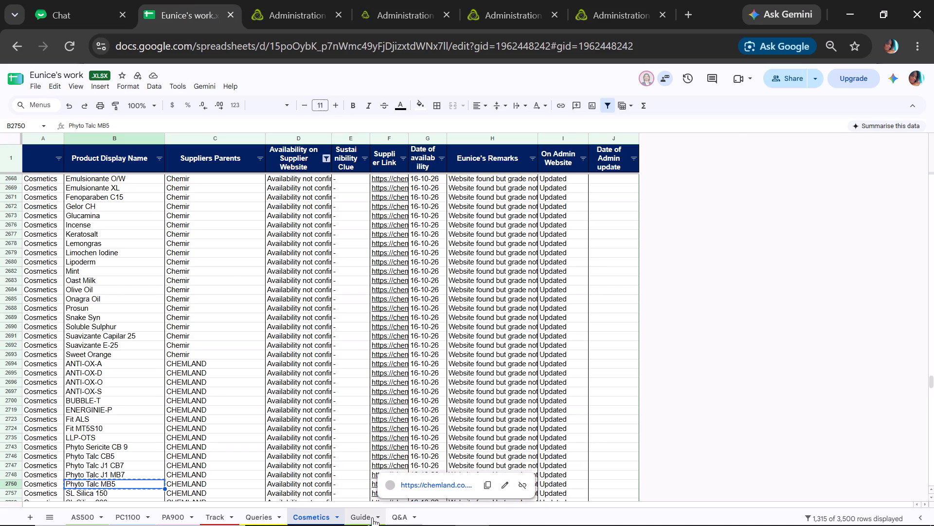
key(ctrl+c)
Set the Phyto Talc MB5 record's product status to Availability Not Confirmed and save the changes.
click(361, 0)
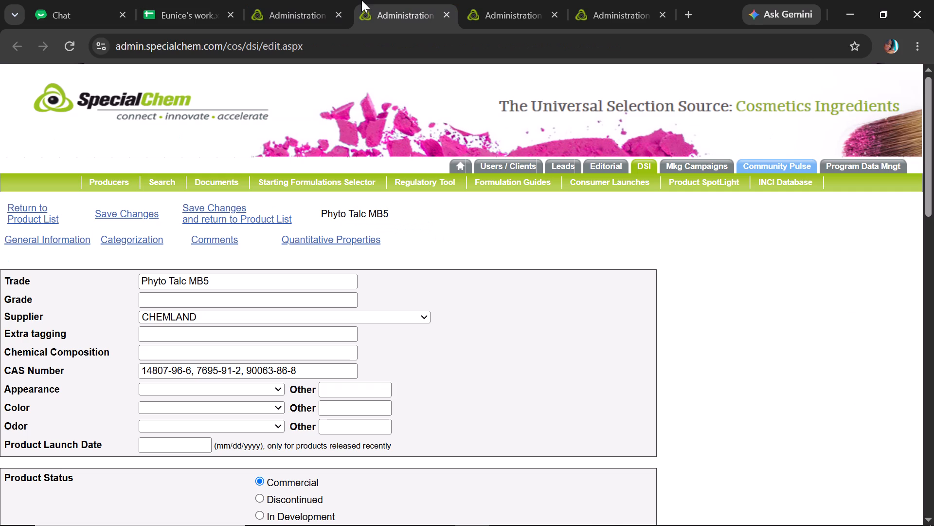
drag(933, 202, 916, 233)
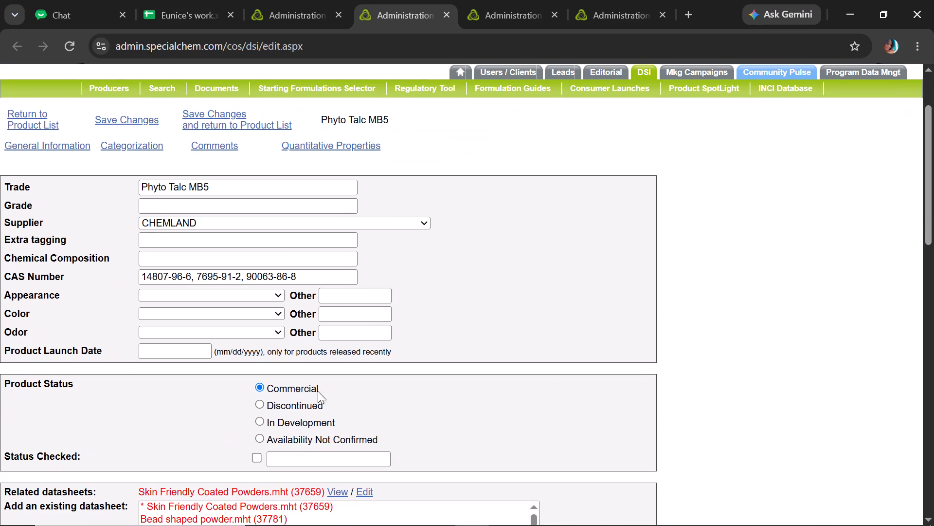
click(262, 439)
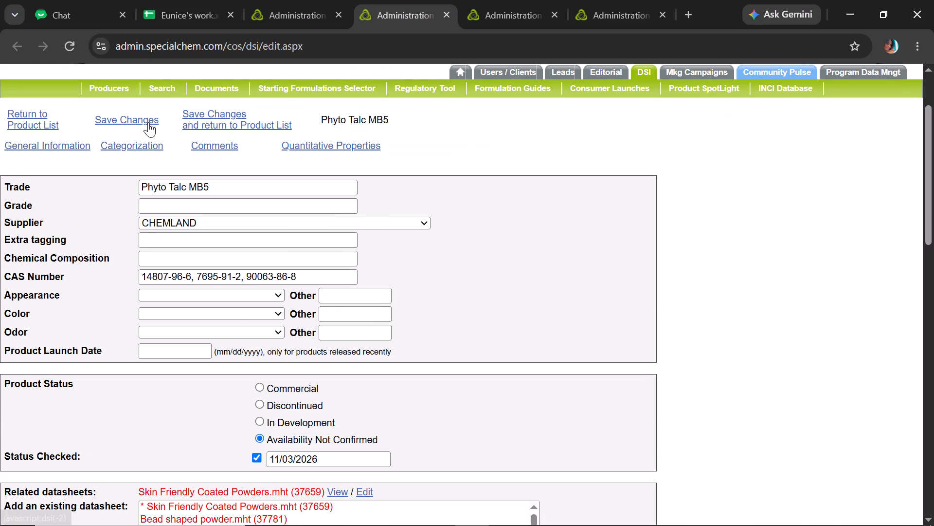
click(148, 122)
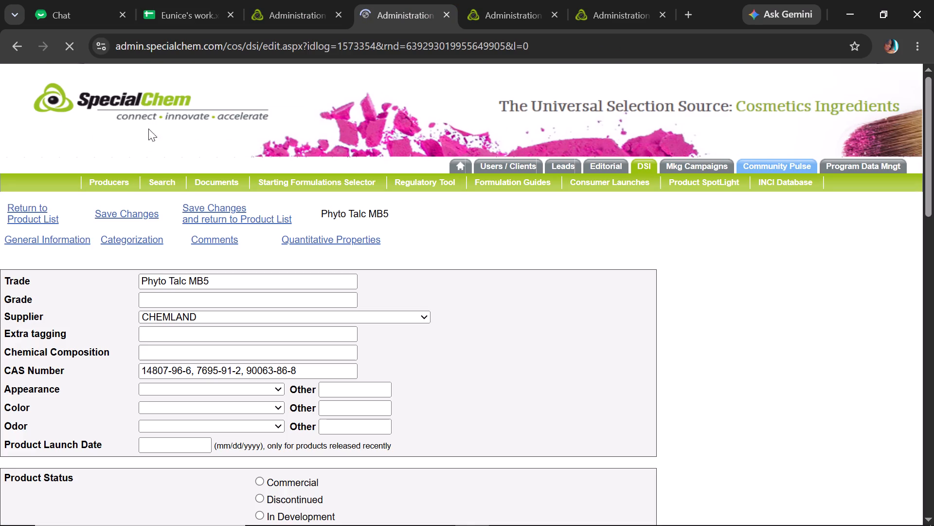
In the displayed comments, replace "Phyto Talc MB5 by CHEMLAND" with "{product} by {supplier}", keeping a space before it.
click(227, 236)
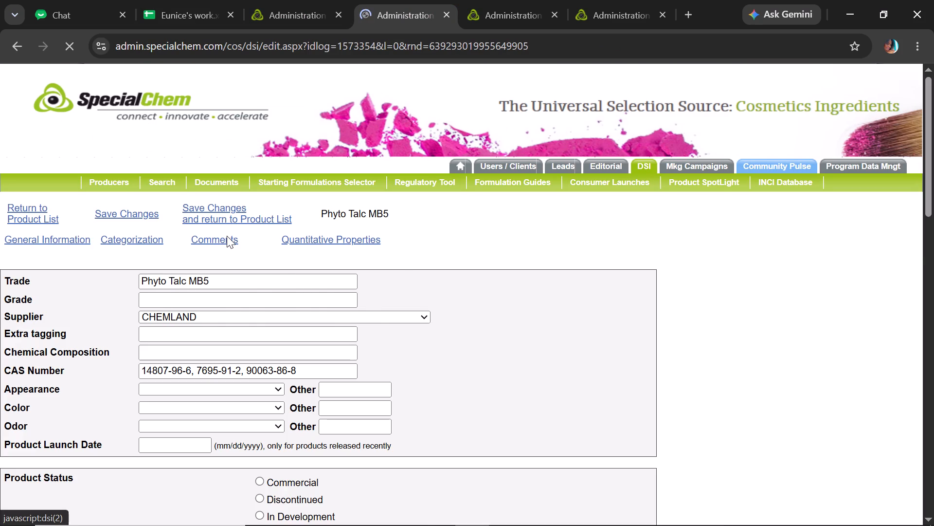
double_click(64, 289)
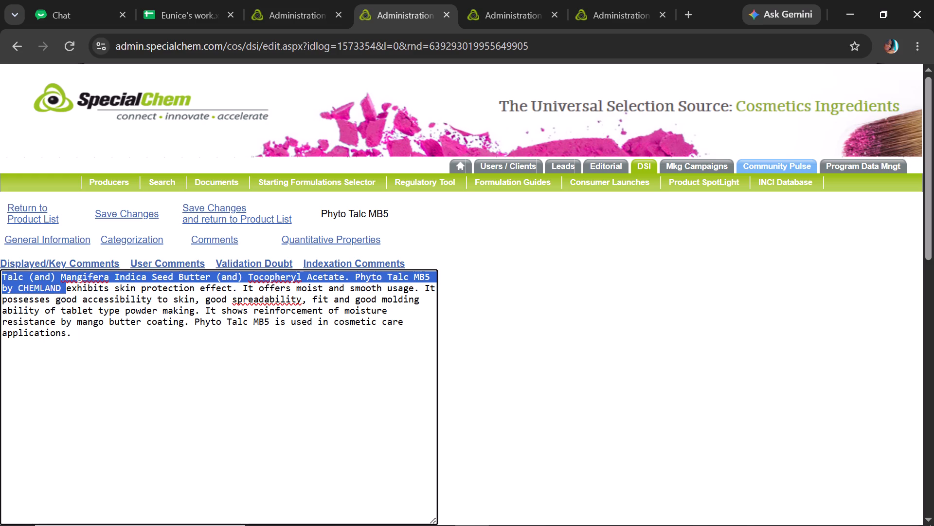
click(64, 289)
drag(60, 290, 352, 253)
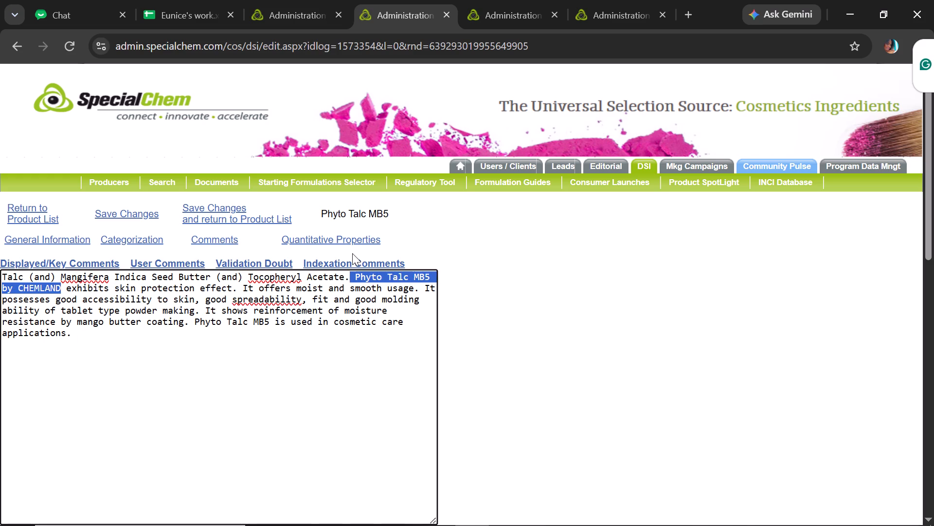
key(ctrl+v)
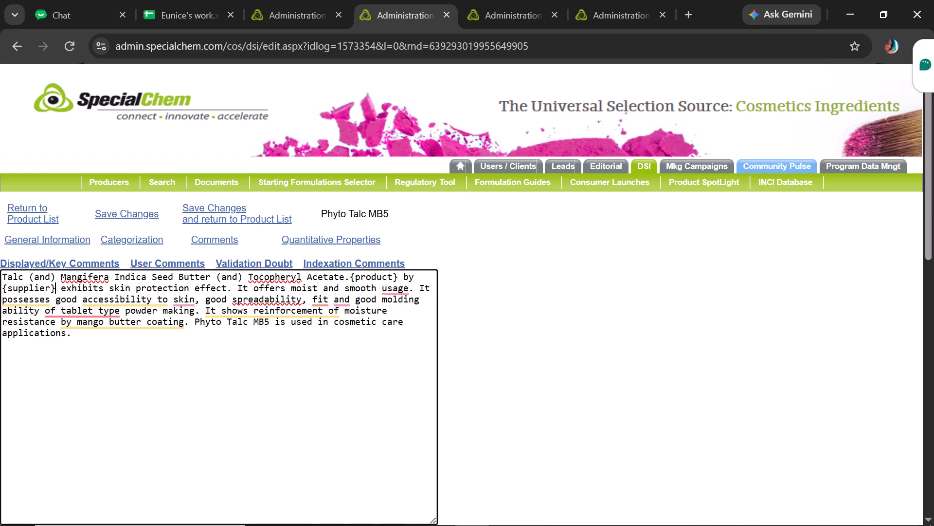
click(350, 277)
key(space)
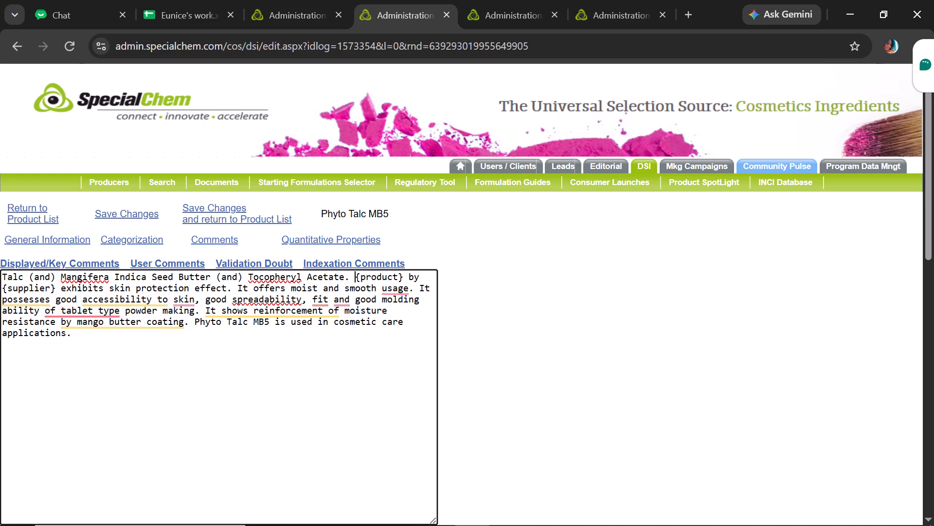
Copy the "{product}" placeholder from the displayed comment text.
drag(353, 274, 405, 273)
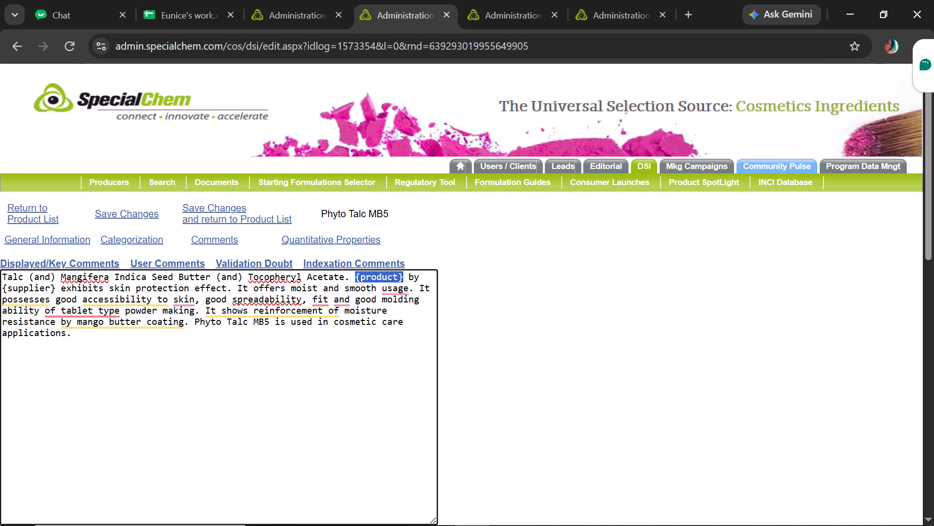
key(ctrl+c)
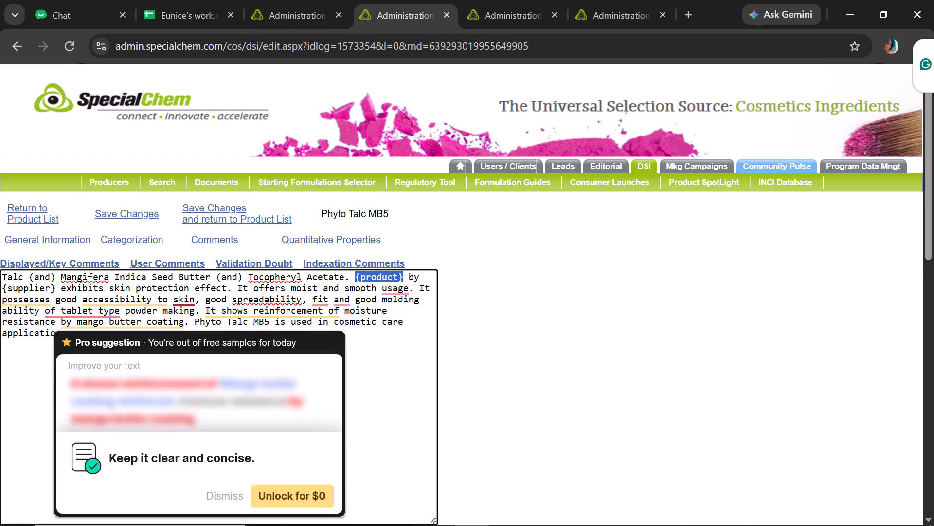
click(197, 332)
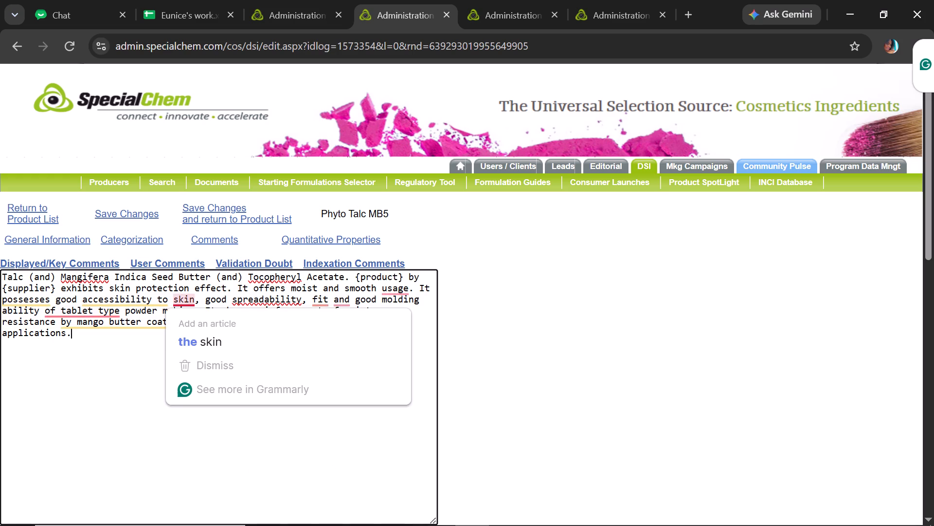
Accept the grammar suggestions "the skin", "good fit", "use" in place of "usage", and the series comma before "and good molding ability".
click(215, 329)
text(the)
key(space)
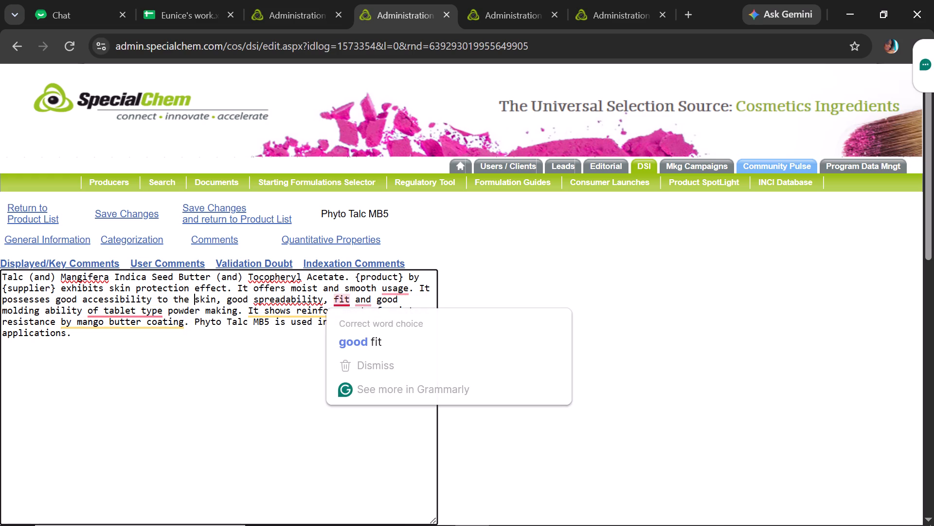
click(356, 330)
text(good)
key(space)
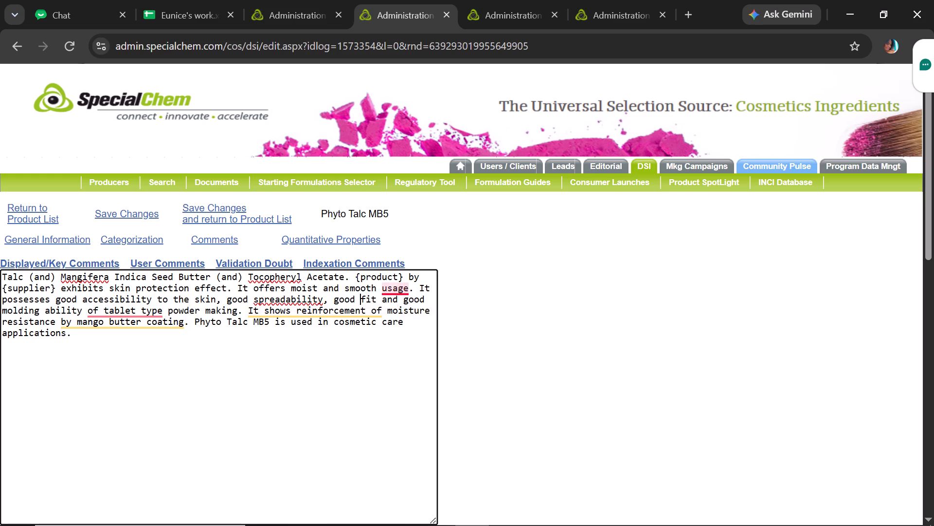
click(392, 301)
text(use)
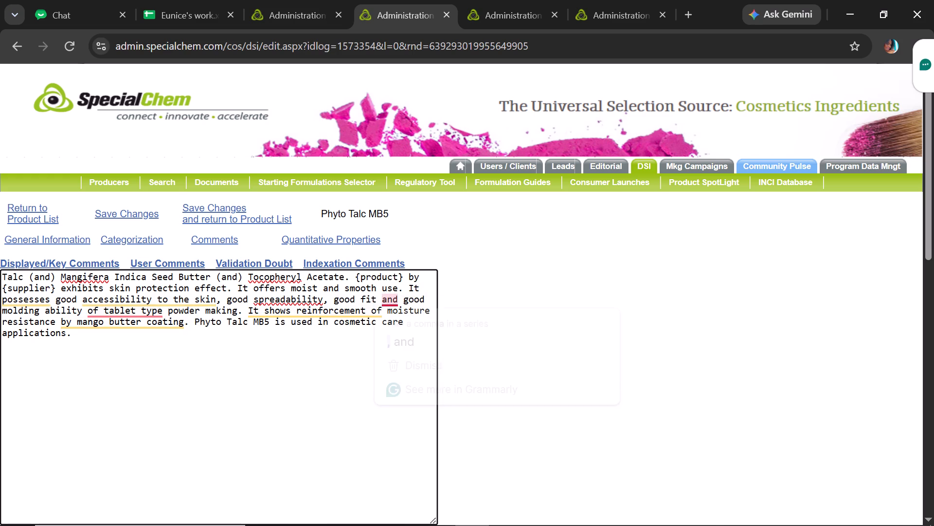
click(401, 325)
key(comma)
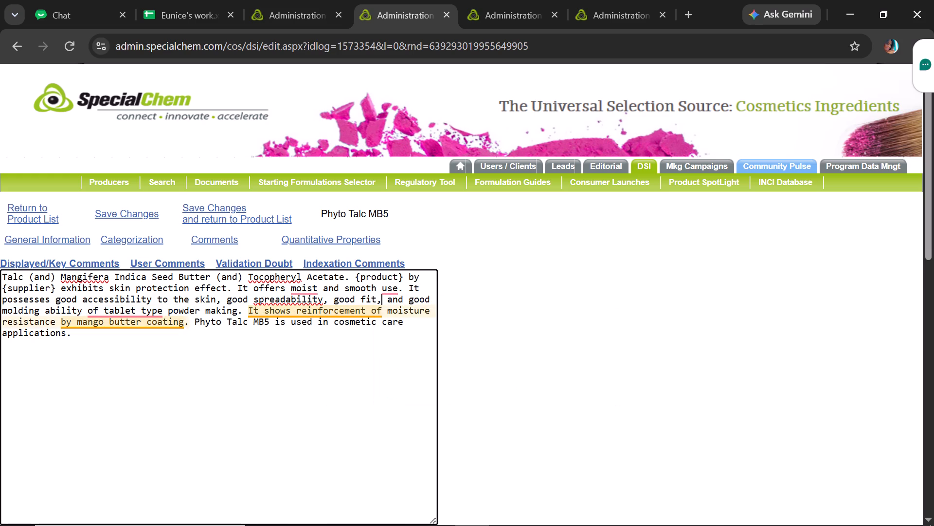
Accept the suggestions "for tablet-type", "a" before "moist", and "feel" as the word after "smooth" in the comment.
click(174, 352)
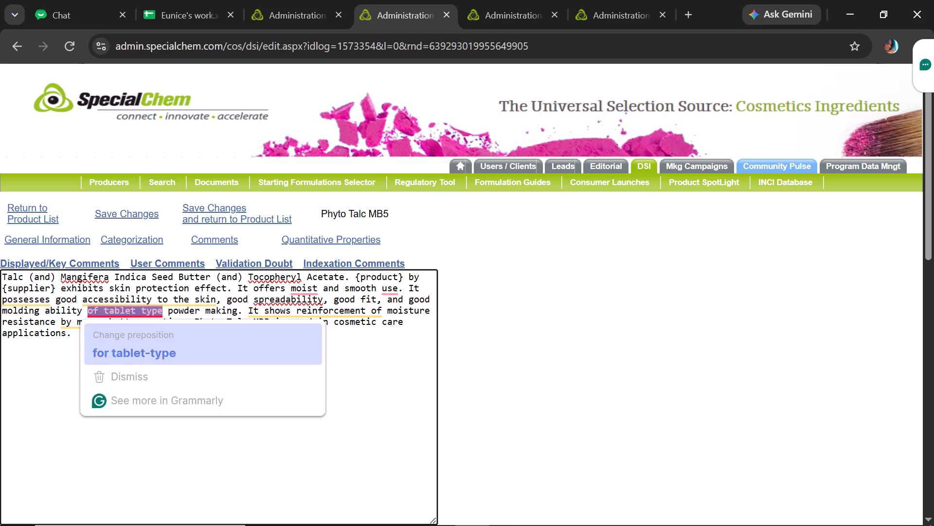
text(for tablet-type)
click(332, 323)
text(a)
key(space)
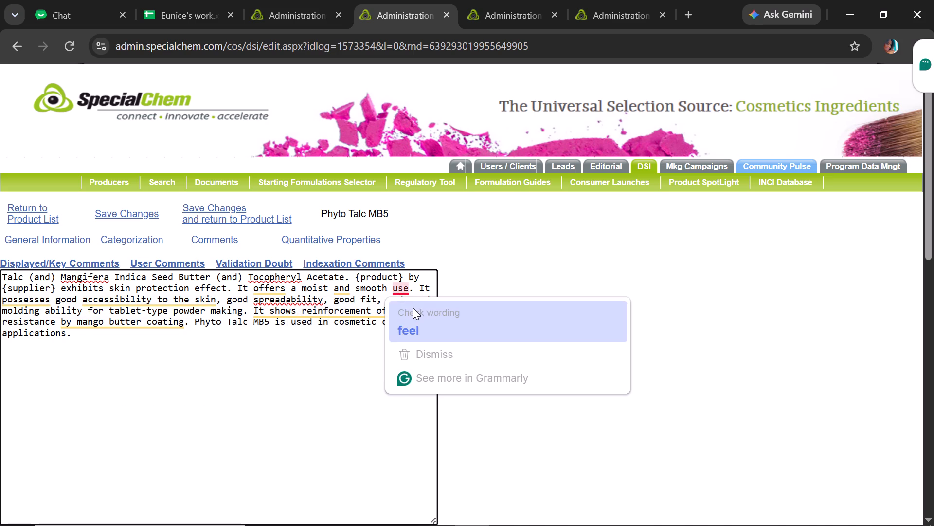
click(413, 307)
text(feel)
Enable Display as HTML for the Phyto Talc MB5 comments and save the changes.
drag(933, 184, 927, 215)
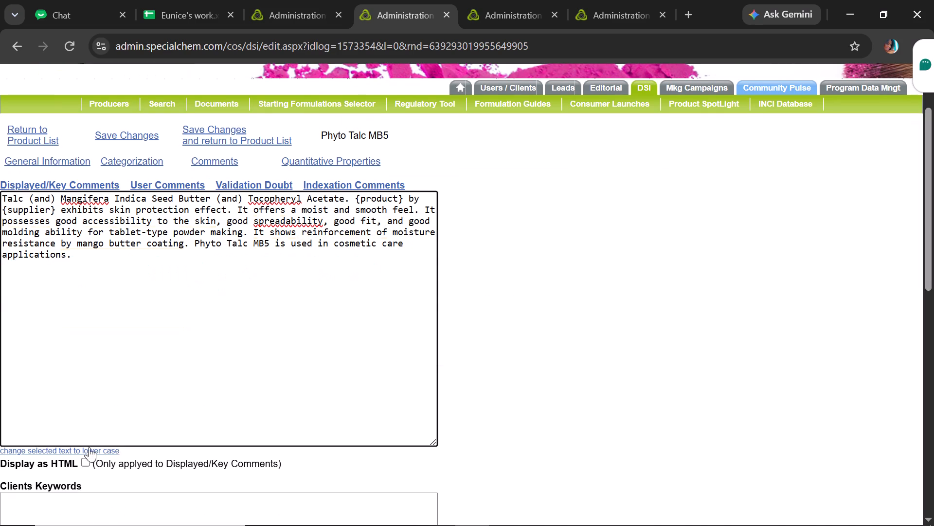
click(82, 463)
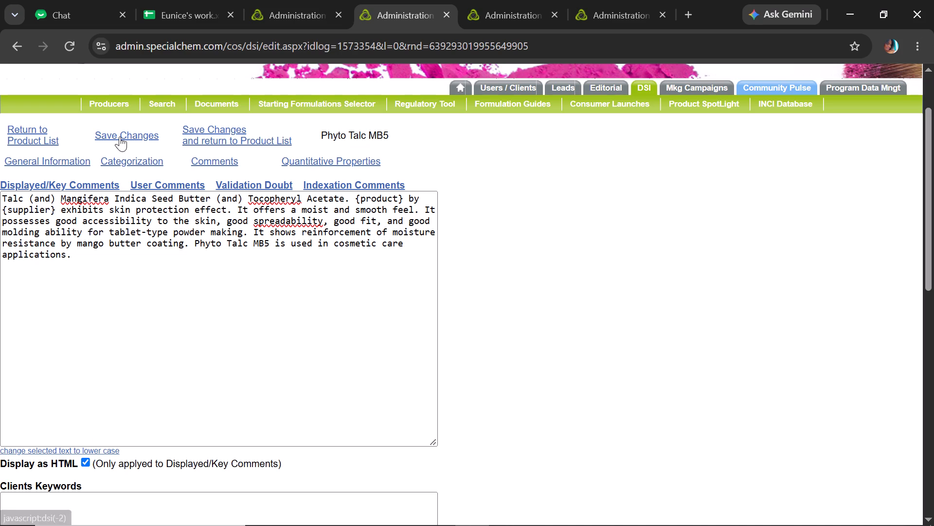
click(120, 136)
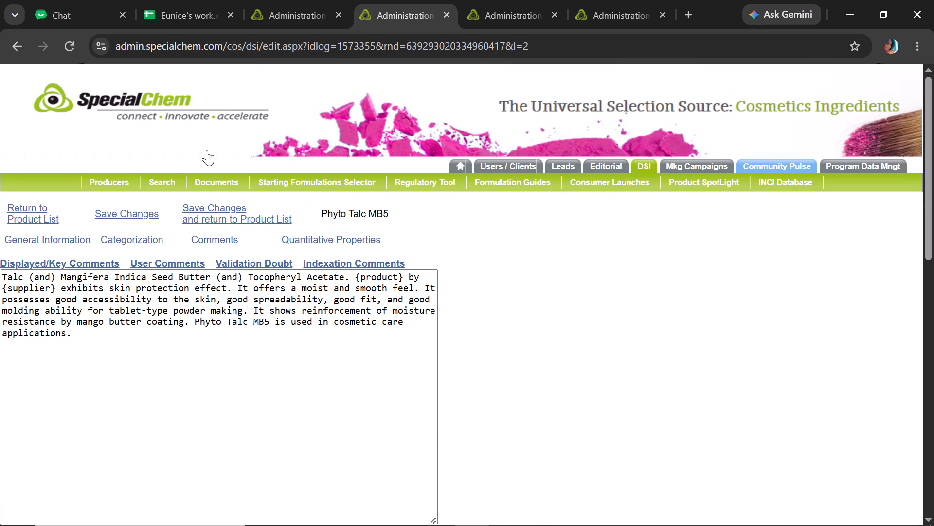
Open the quantitative properties of Phyto Talc MB5, save the changes and return to the product list.
click(293, 241)
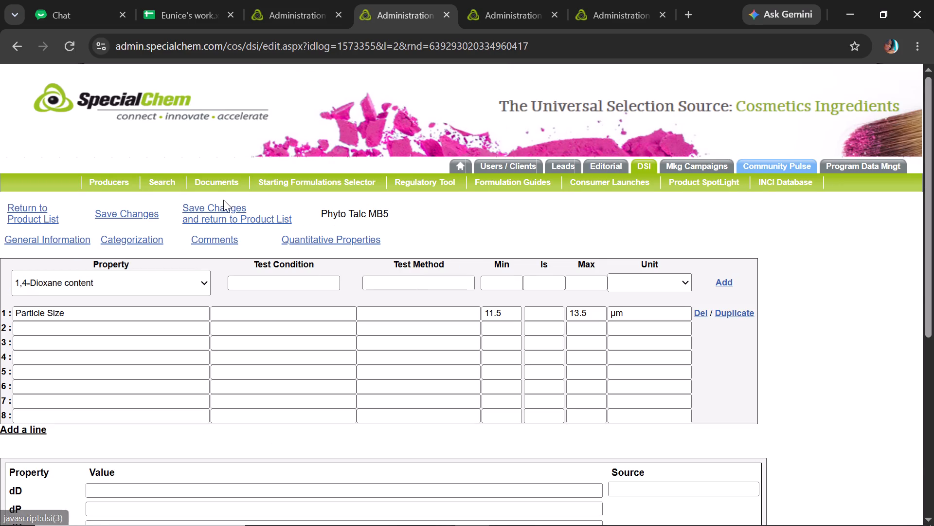
click(216, 212)
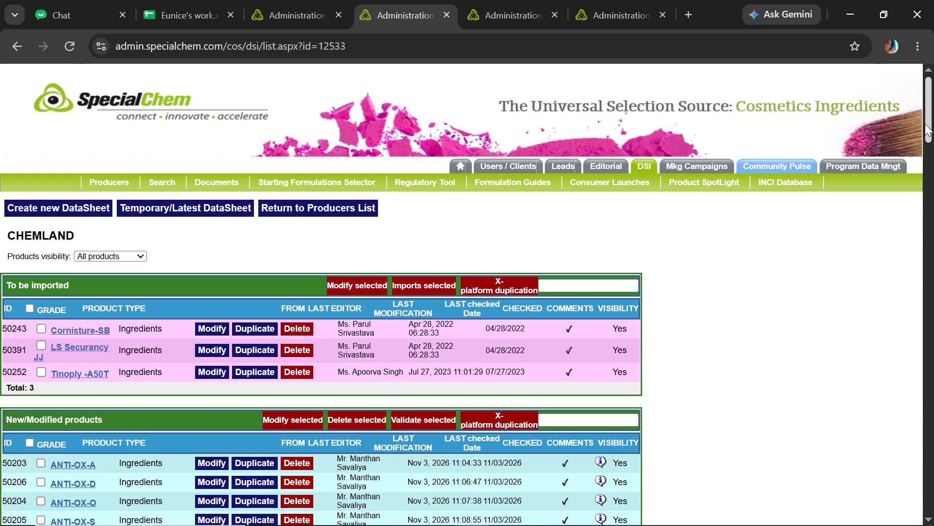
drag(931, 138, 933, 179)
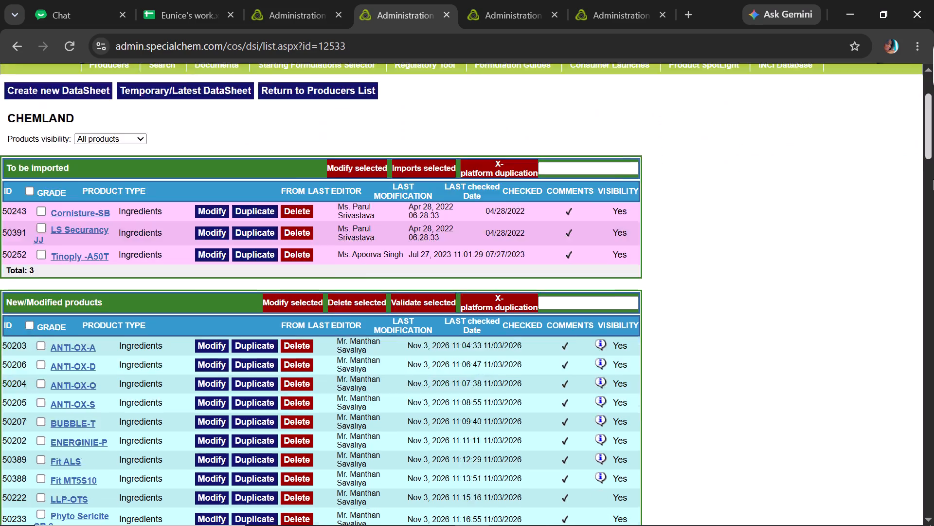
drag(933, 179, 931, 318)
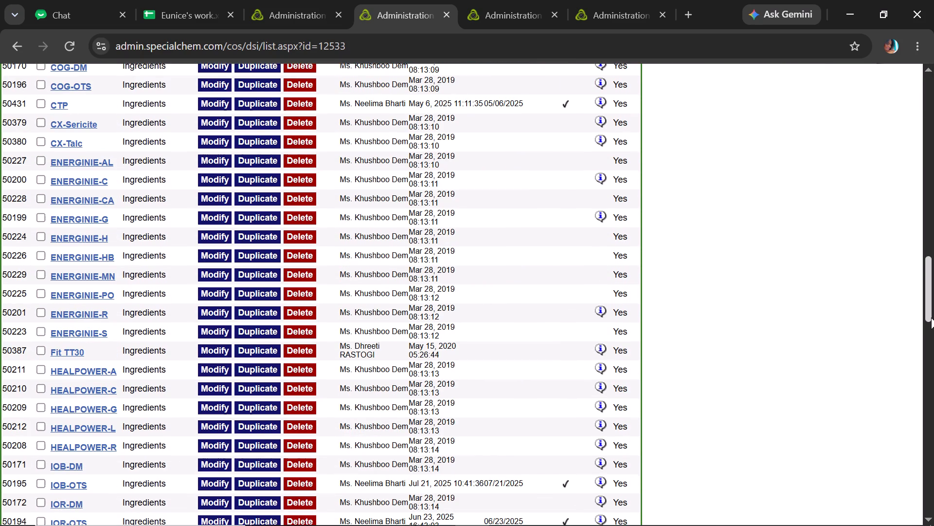
Copy the SL Silica 150 name from the Cosmetics sheet, search for it in the administration site and open its CHEMLAND record.
click(200, 0)
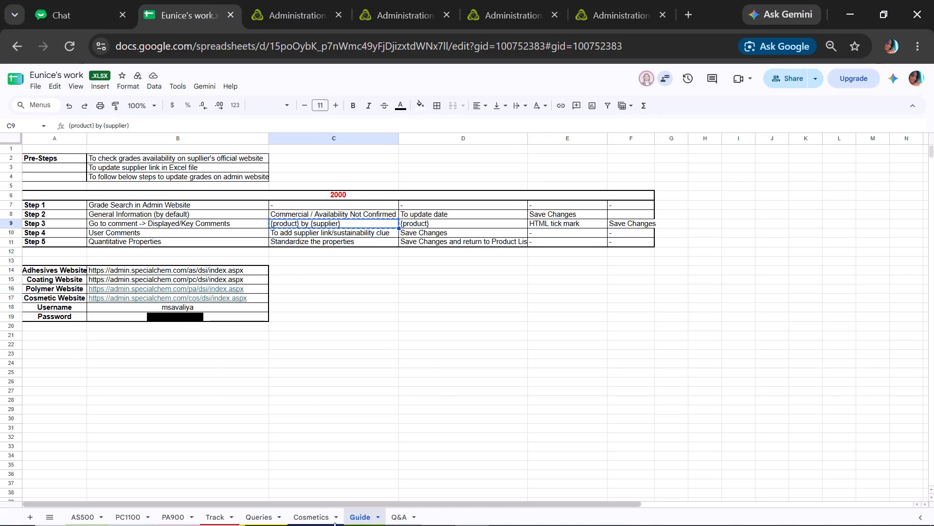
click(335, 523)
click(94, 493)
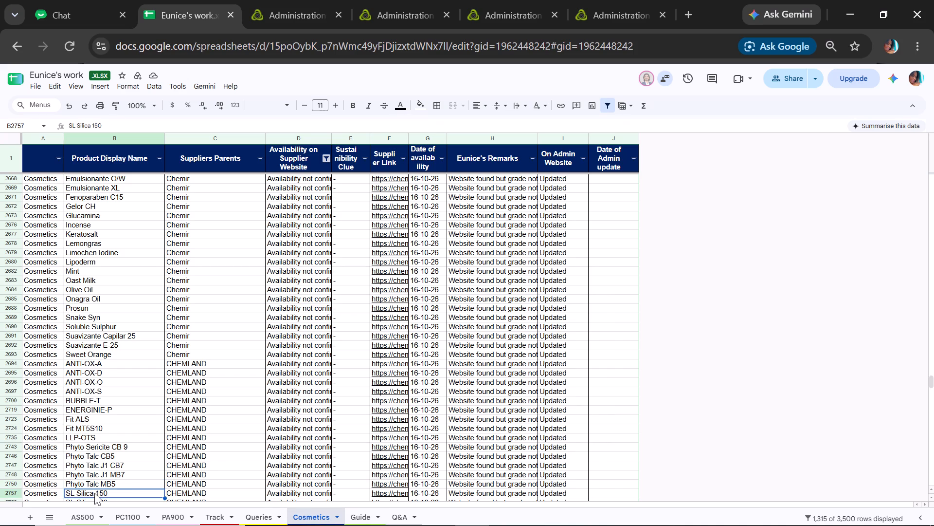
key(ctrl+c)
click(295, 7)
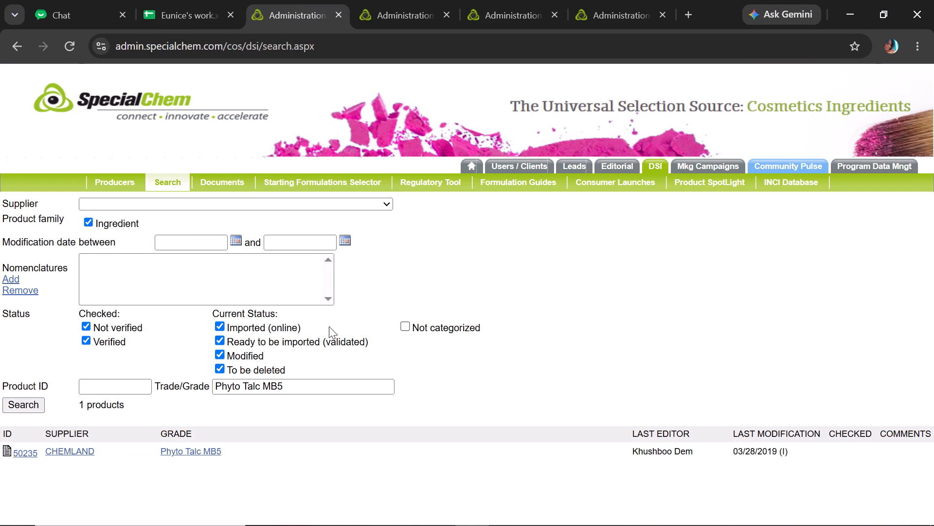
drag(301, 386, 0, 317)
key(ctrl+v)
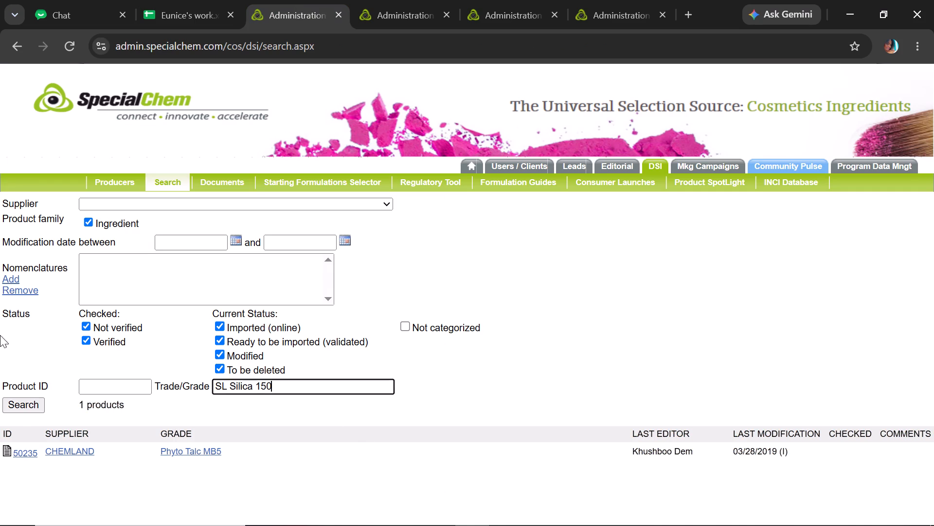
click(29, 411)
click(188, 454)
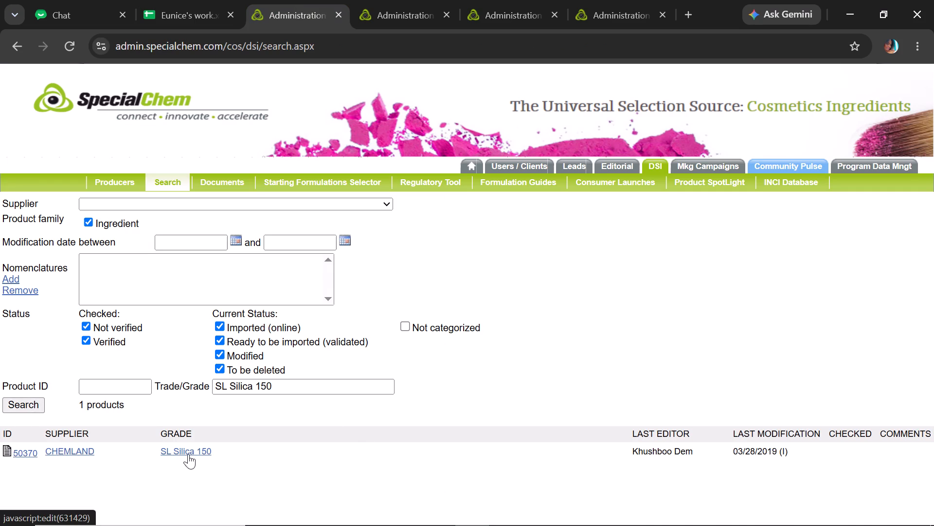
Copy the "{product} by {supplier}" placeholder text from the Guide sheet of the tracking spreadsheet.
click(143, 0)
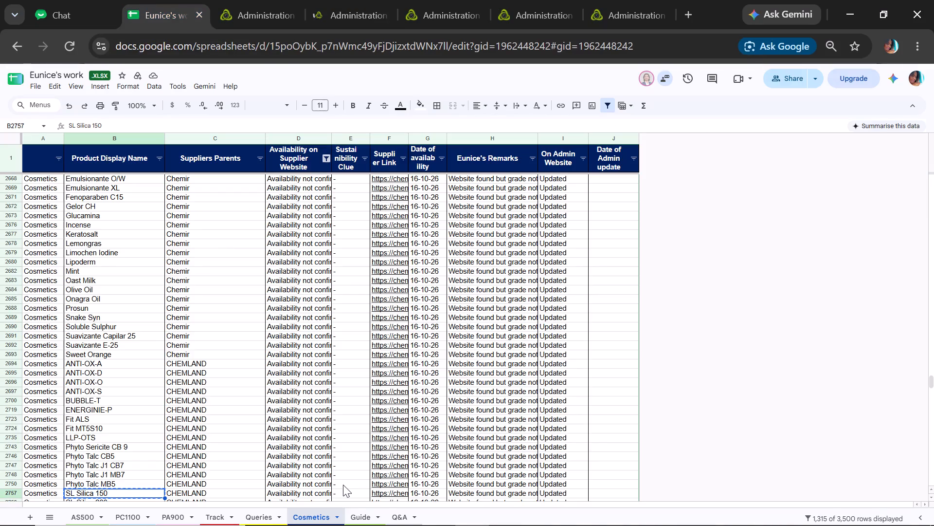
click(360, 520)
key(ctrl+c)
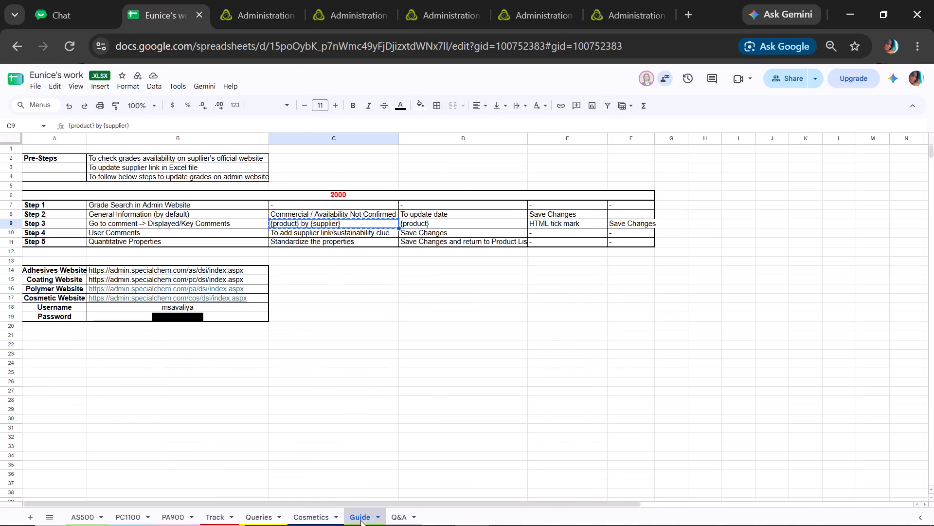
Set the SL Silica 150 product status to Availability Not Confirmed in the administration site and save the changes.
click(356, 2)
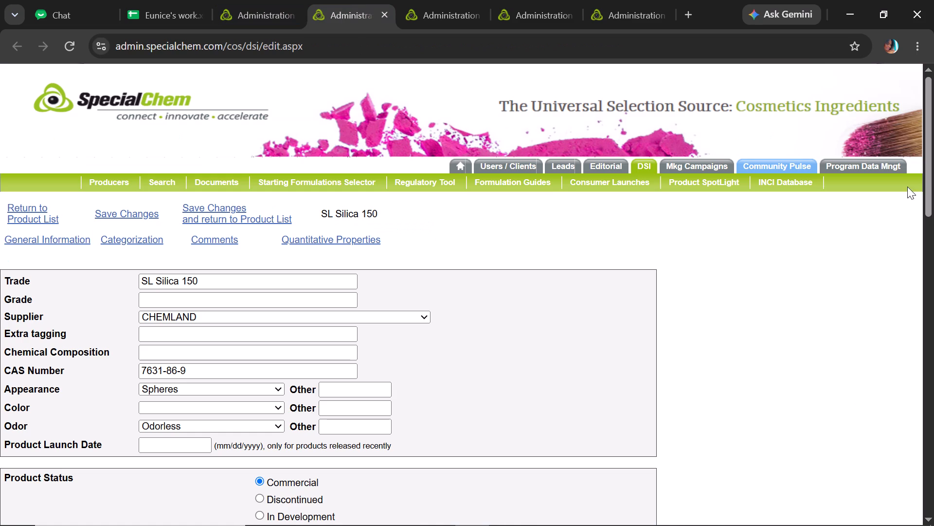
drag(933, 166, 925, 202)
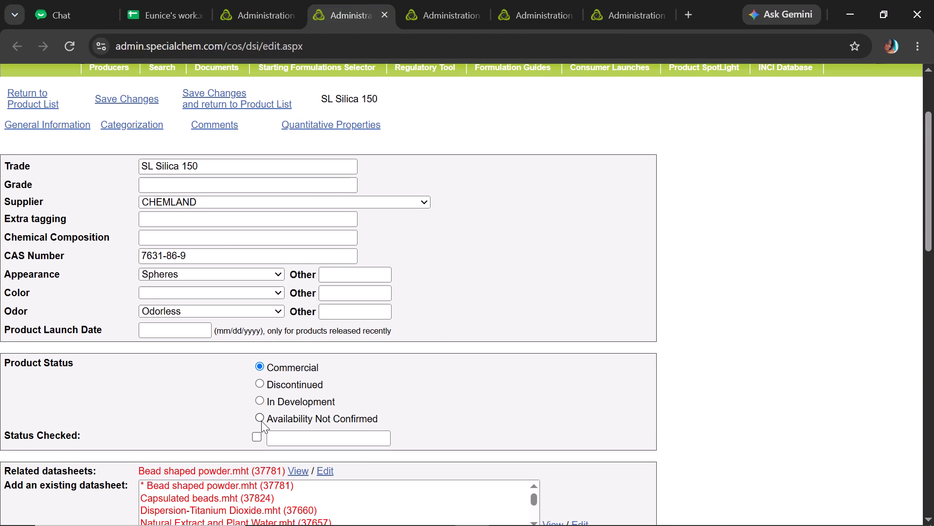
click(261, 421)
drag(114, 105, 115, 99)
click(115, 99)
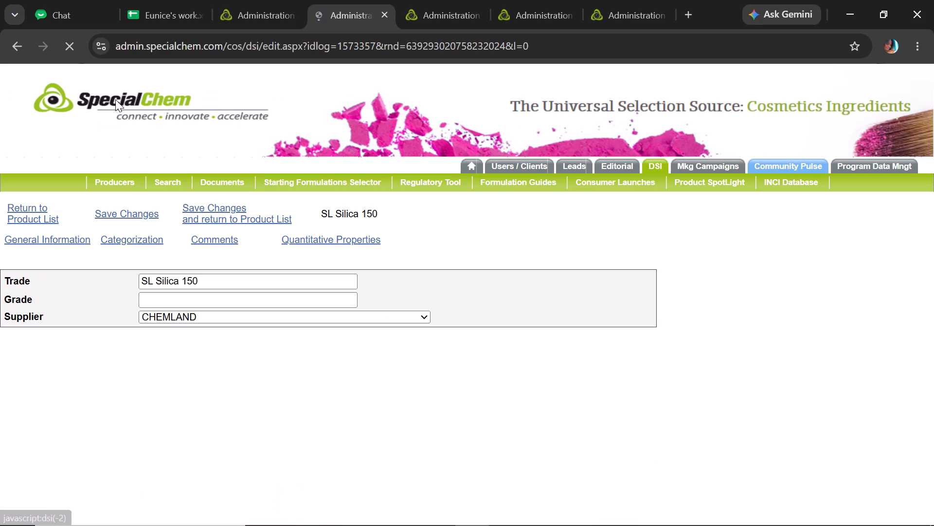
Replace "CL Silica 150 by CHEMLAND" with "{product} by {supplier}" in the displayed comment and copy the "{product}" placeholder.
click(202, 240)
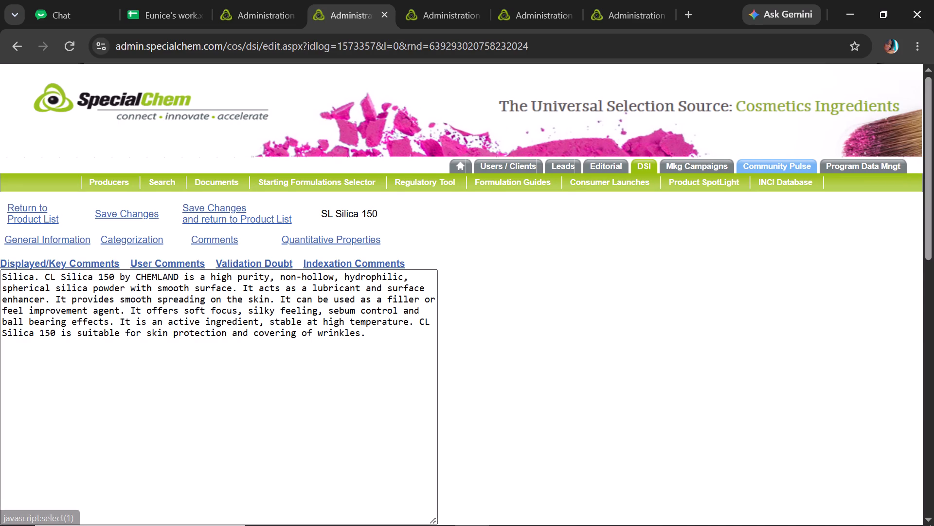
click(44, 272)
click(44, 272)
click(44, 272)
drag(44, 272, 180, 274)
key(ctrl+v)
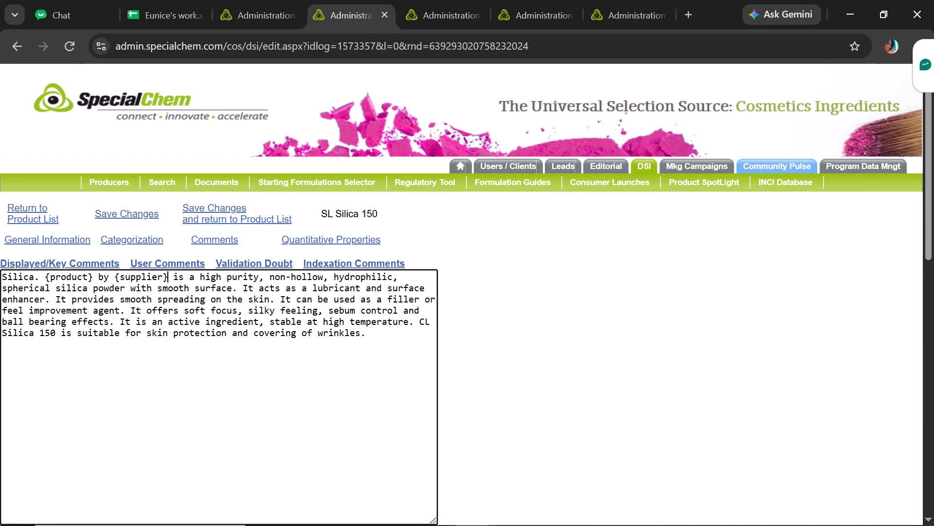
drag(93, 275, 44, 264)
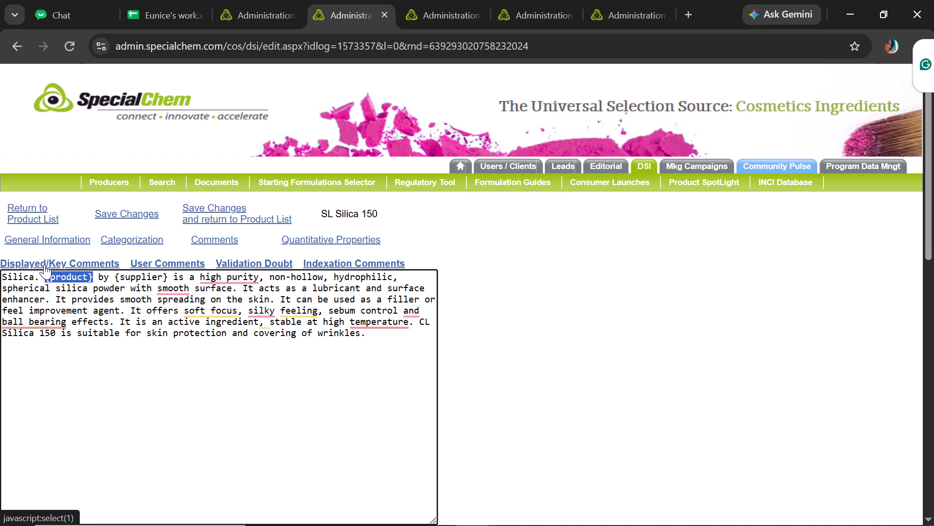
key(ctrl+c)
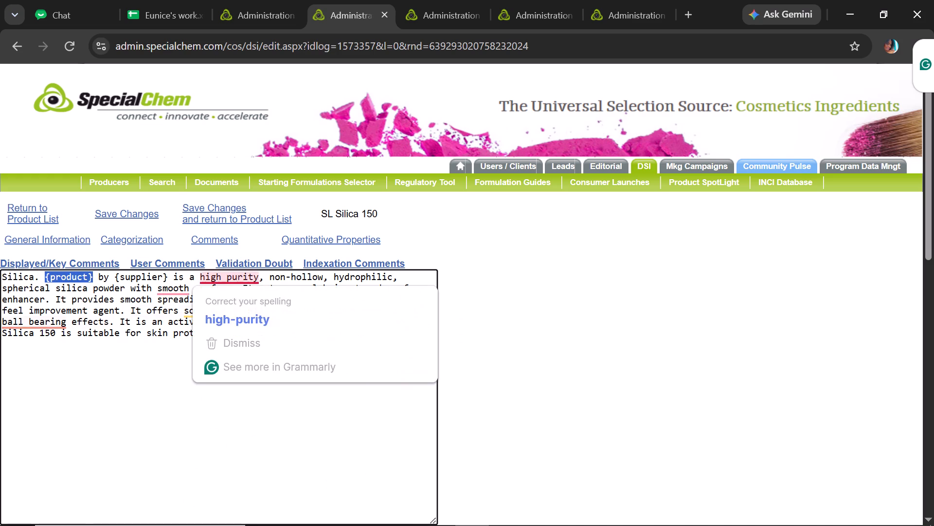
Accept the Grammarly suggestions "high-purity", "a" before "smooth surface", and "ball-bearing" in the comment.
click(255, 312)
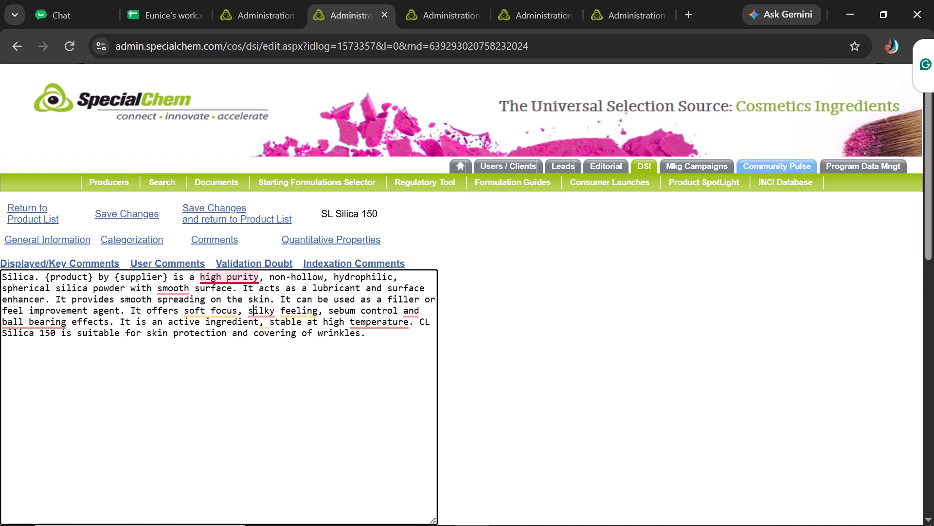
click(252, 304)
text(high-purity)
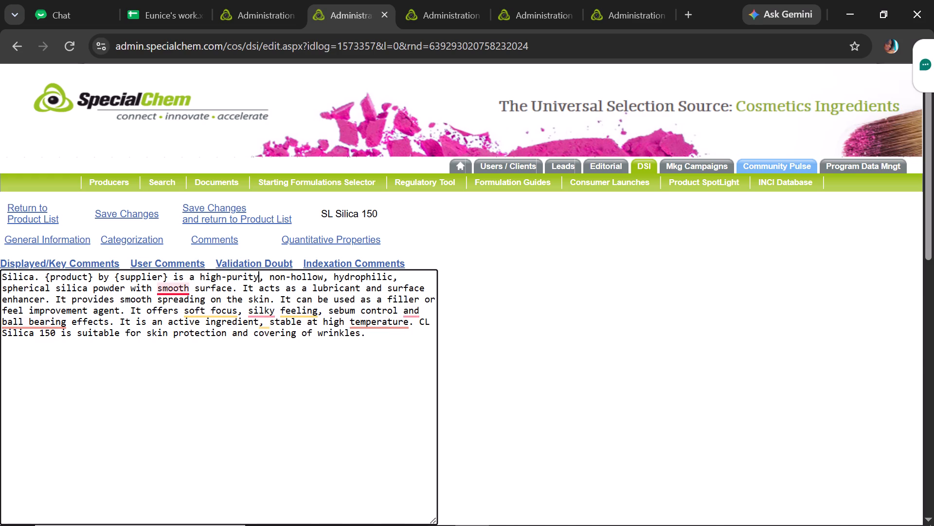
click(203, 326)
text(a)
key(space)
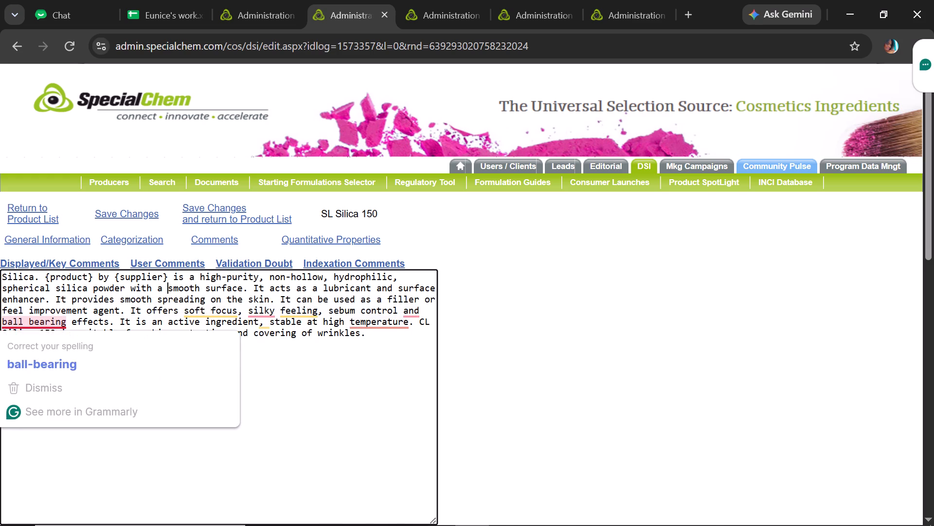
click(58, 341)
text(ball-bearing)
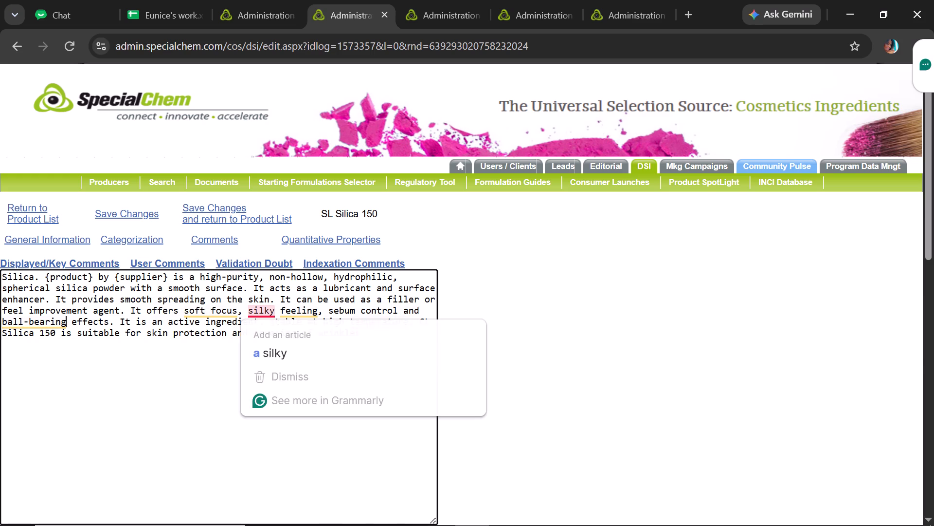
Add "a" before "silky feeling", change "temperature" to "temperatures", and add a comma after "sebum control" in the comment.
click(278, 326)
text(a)
key(space)
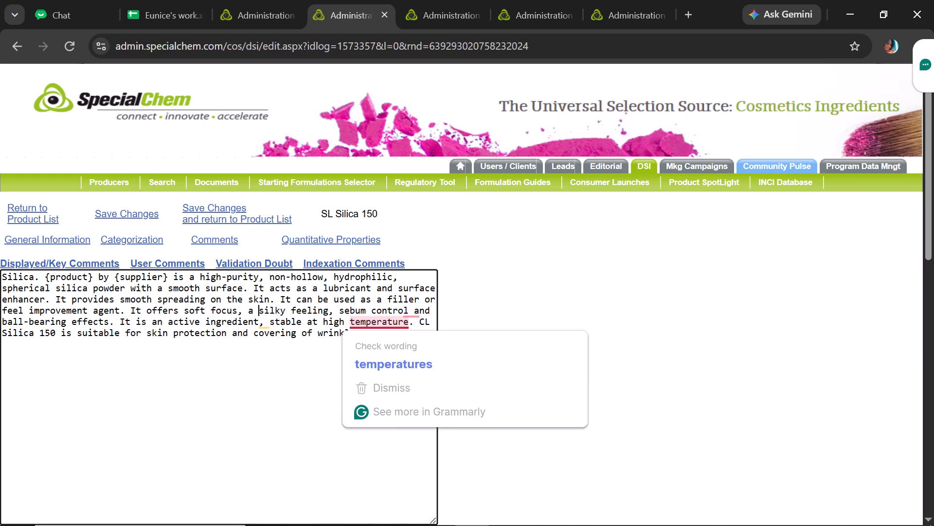
click(377, 339)
text(temperatures)
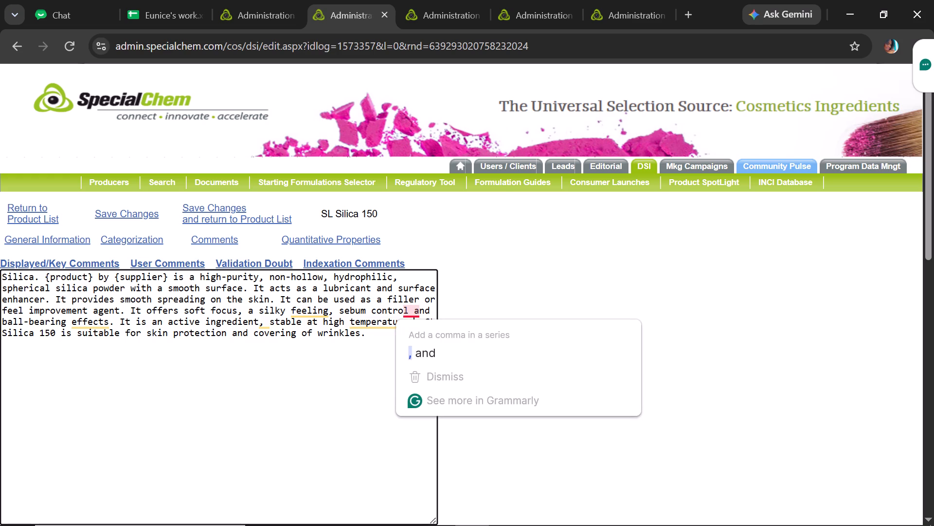
click(423, 330)
key(comma)
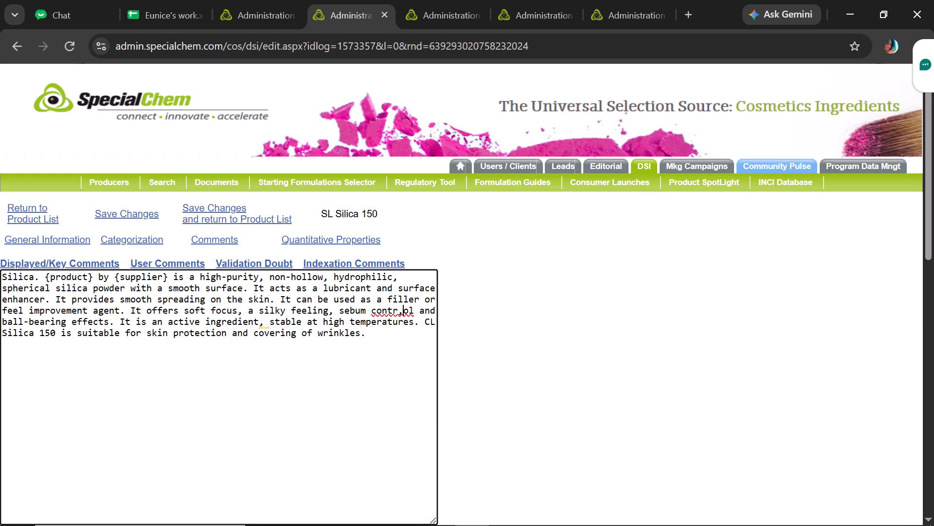
key(BackSpace)
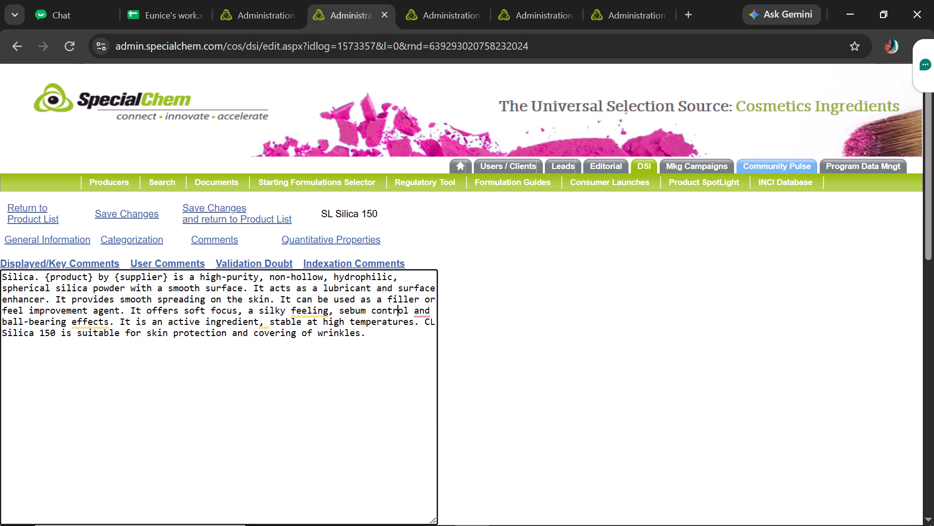
click(431, 329)
key(comma)
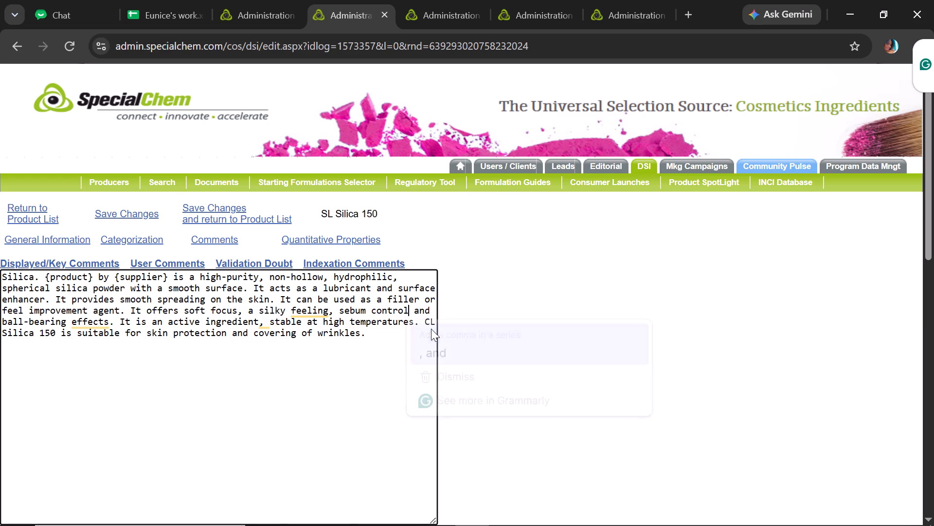
Replace "CL Silica 150" at the start of the comment's last sentence with "{product}".
drag(423, 324, 64, 339)
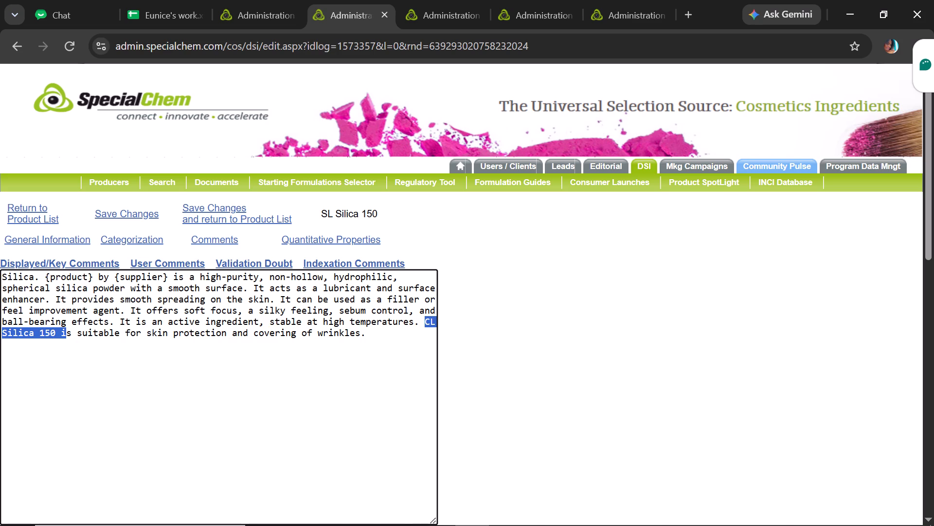
drag(64, 339, 58, 338)
key(ctrl+v)
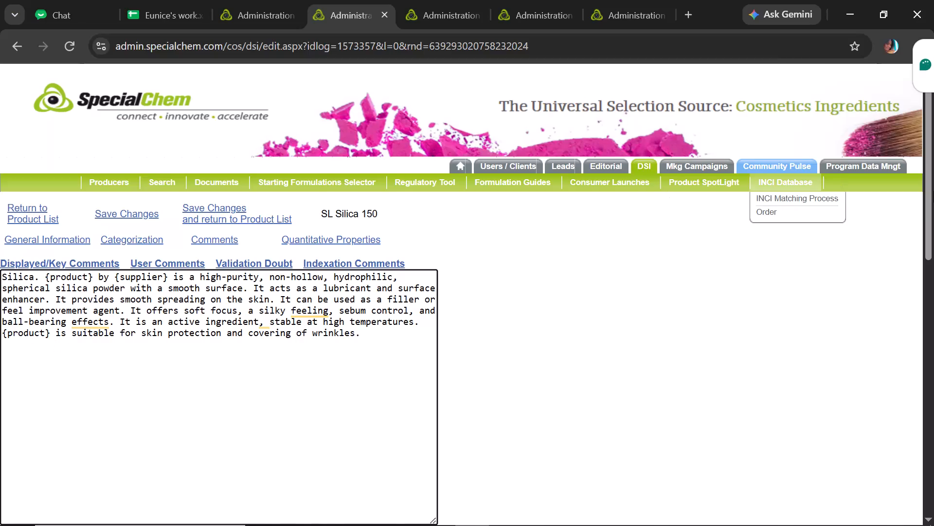
Enable Display as HTML for the SL Silica 150 comments and save the changes.
drag(933, 201, 933, 207)
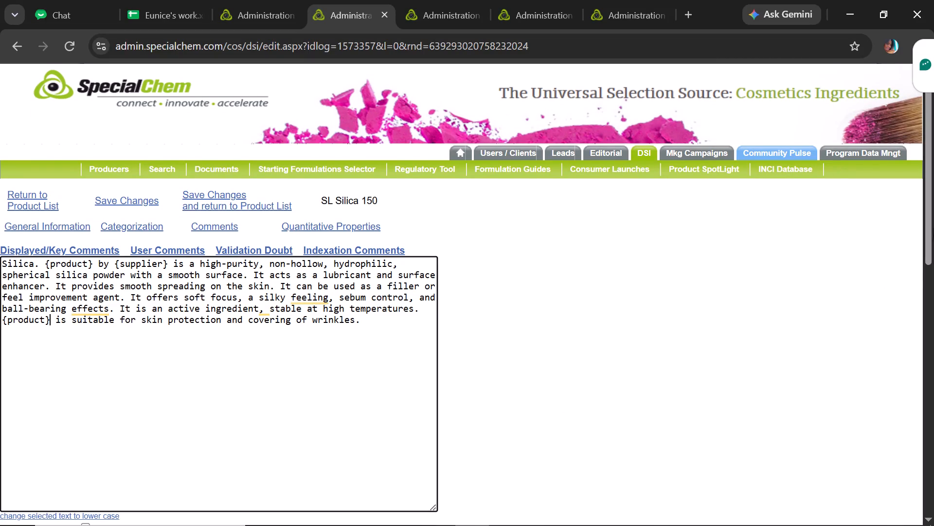
drag(933, 202, 933, 219)
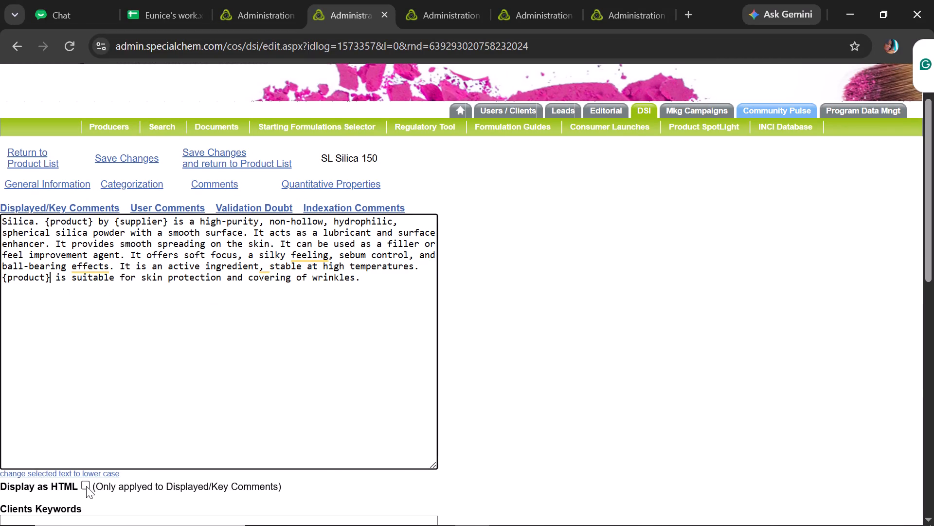
click(86, 486)
click(138, 162)
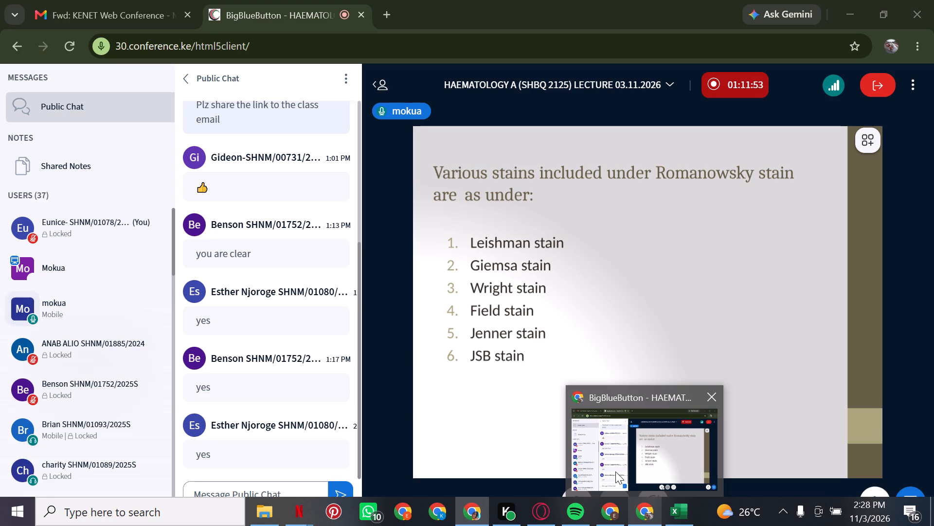
Capture a screenshot of the haematology lecture slide listing the Romanowsky stains.
key(super+Print)
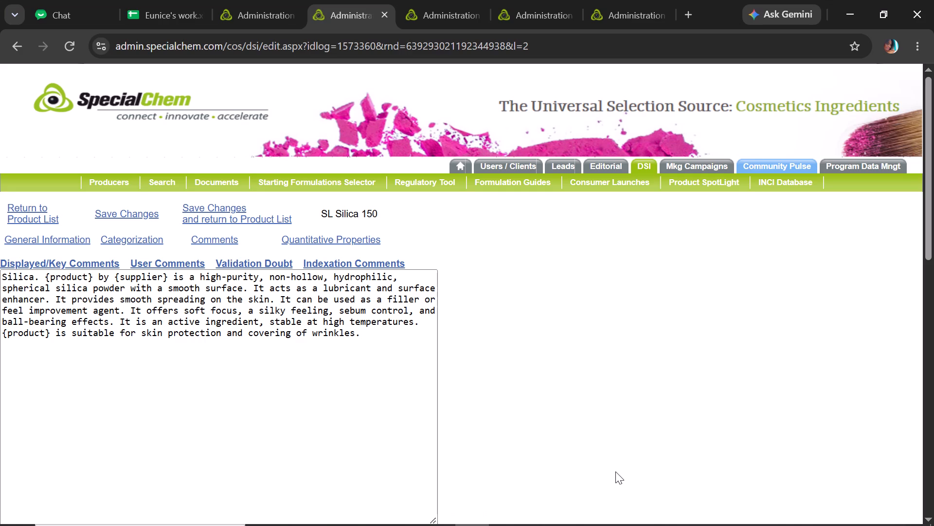
Check the Display as HTML setting of the SL Silica 150 comments and save the changes again.
drag(933, 210, 933, 227)
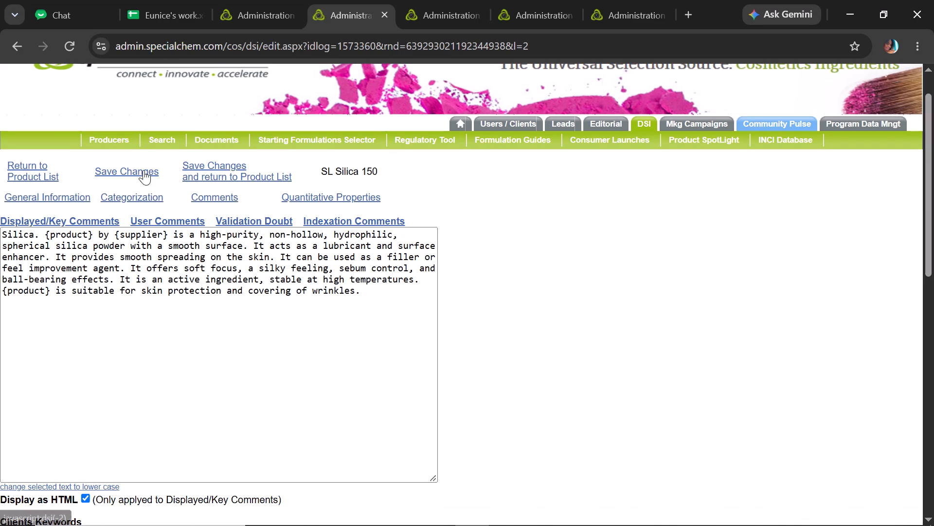
click(144, 170)
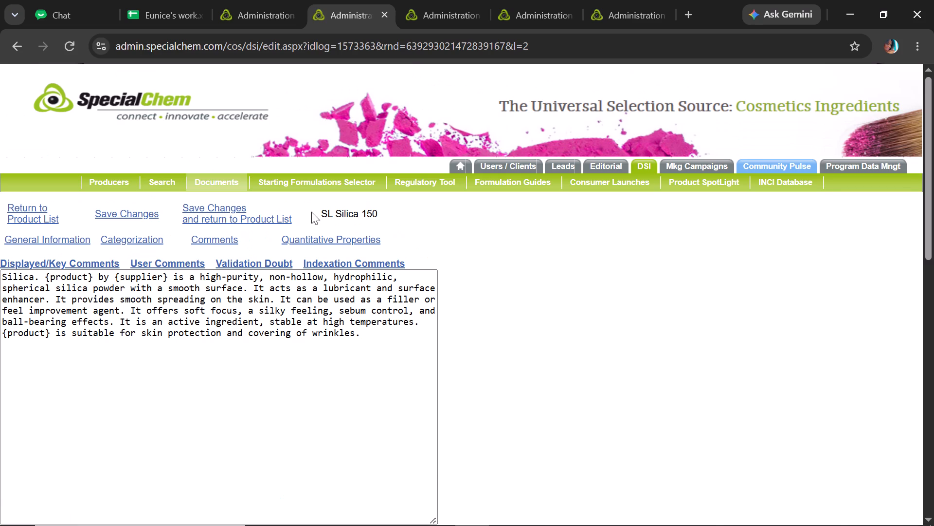
In the quantitative properties, shorten the first property to "Solubility" and move "100ml Water" into its test condition.
click(323, 238)
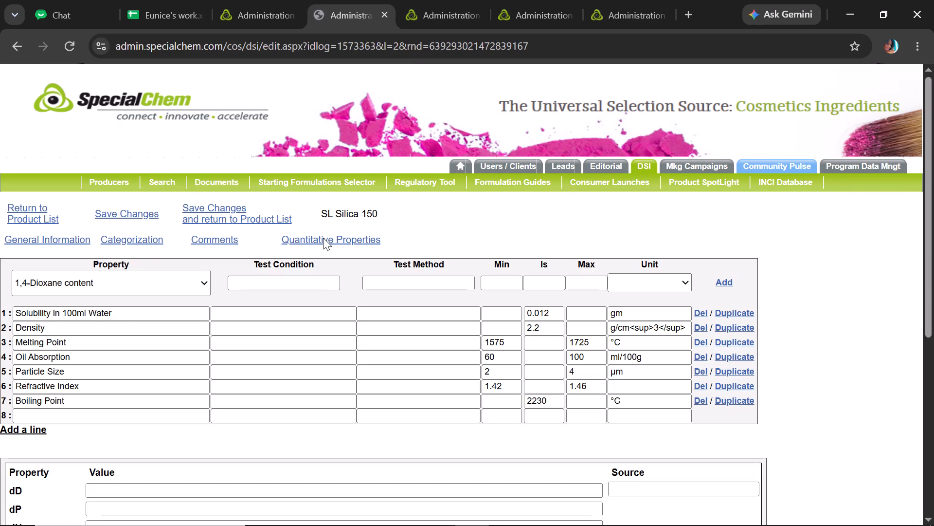
drag(130, 311, 67, 313)
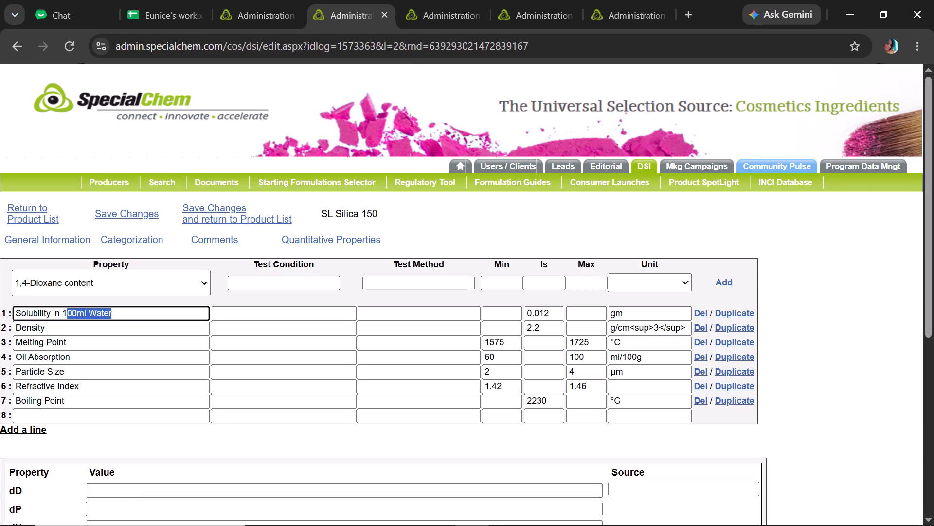
drag(67, 313, 60, 313)
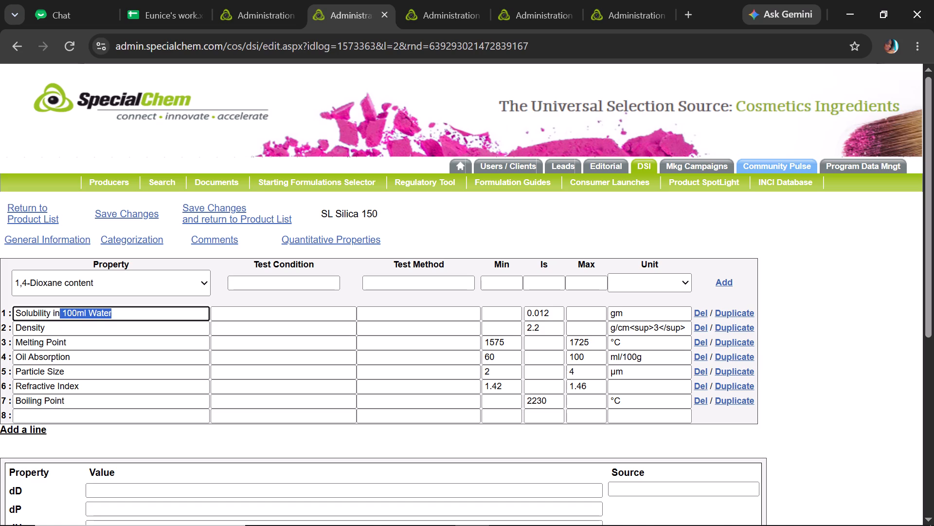
key(ctrl+c)
click(223, 315)
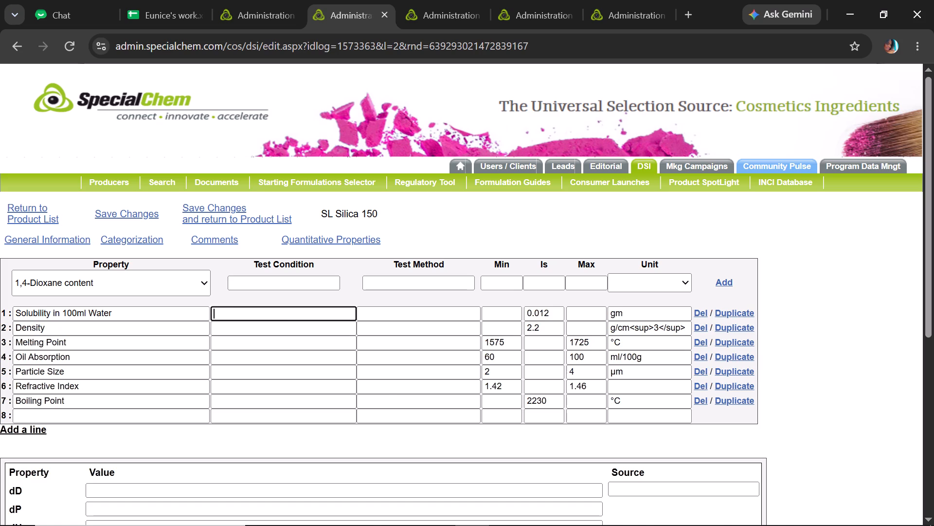
key(ctrl+v)
drag(49, 315, 185, 309)
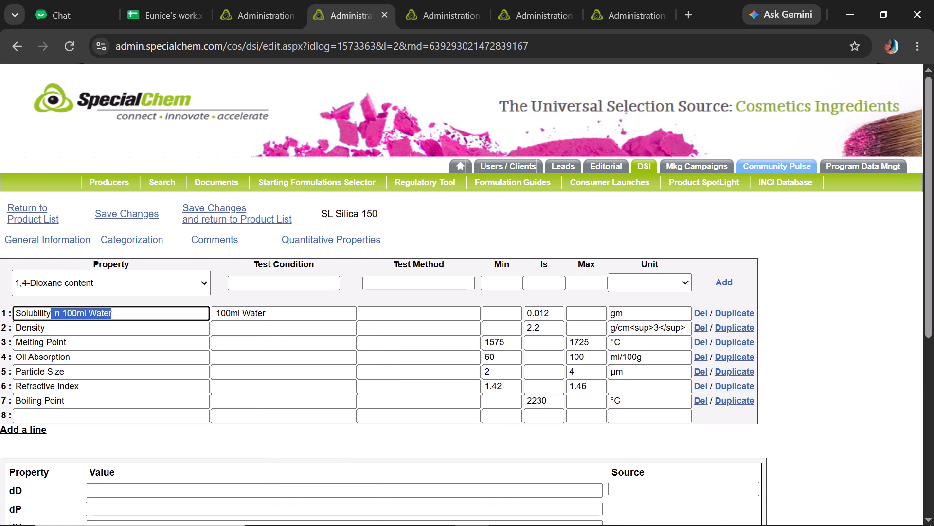
key(BackSpace)
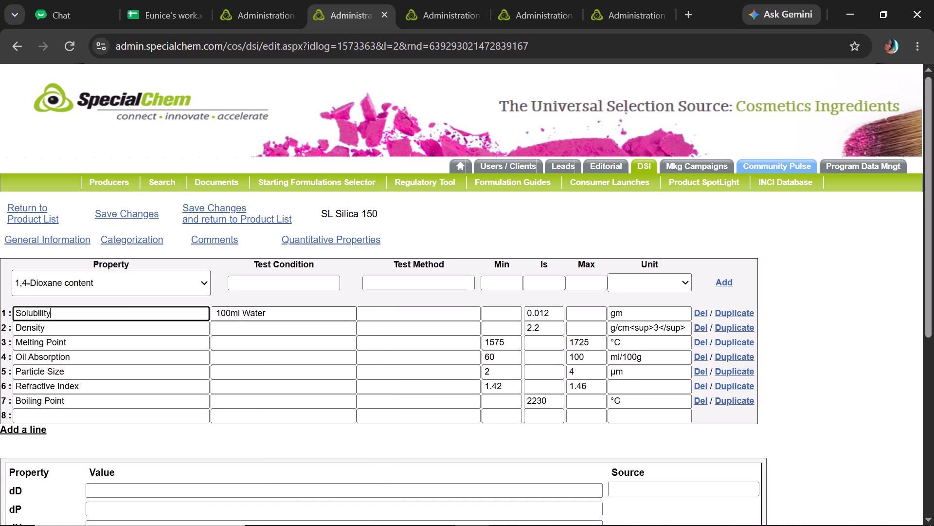
click(217, 310)
key(BackSpace)
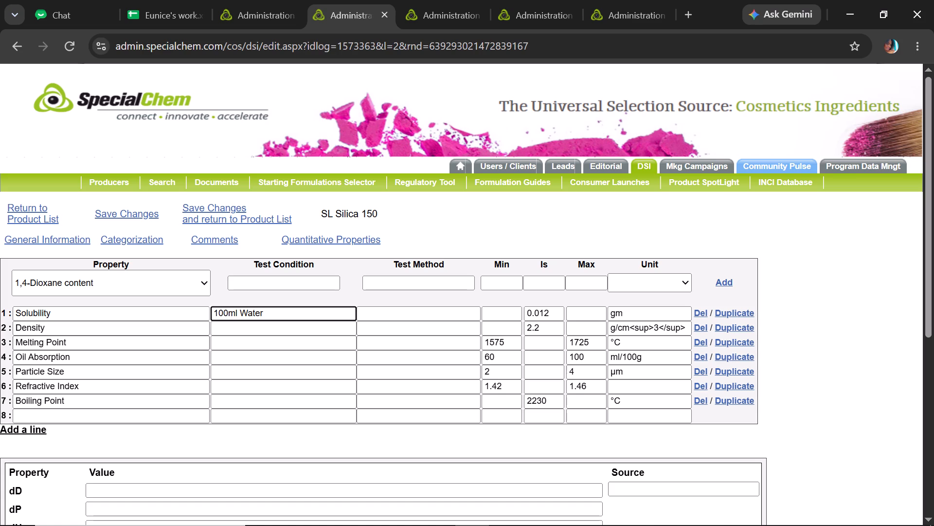
Rename the Oil Absorption property to "Oil Absorption Number (OAN)".
click(86, 355)
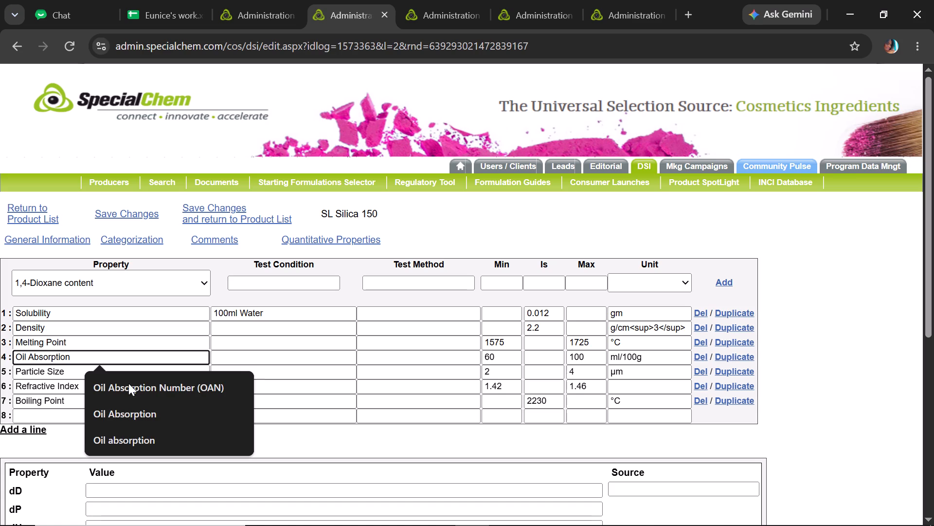
click(131, 385)
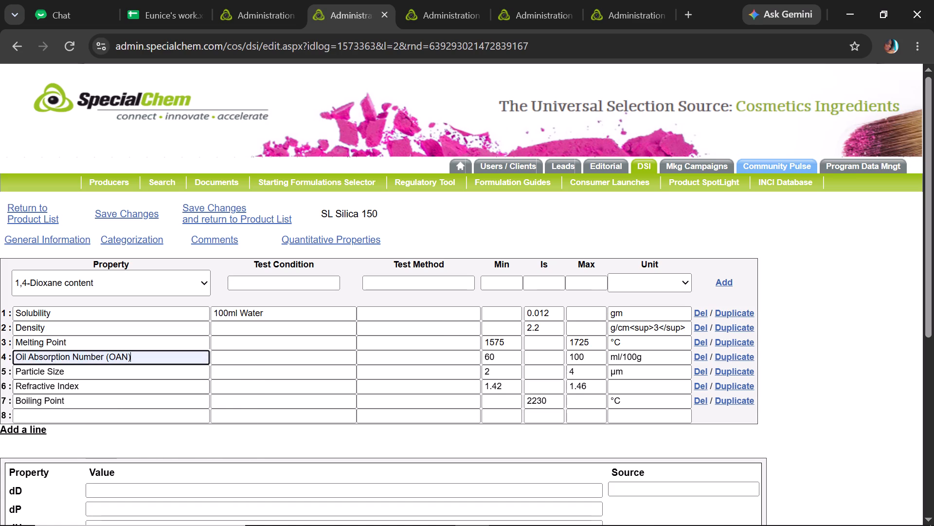
Save the SL Silica 150 changes and return to the CHEMLAND product list.
click(199, 225)
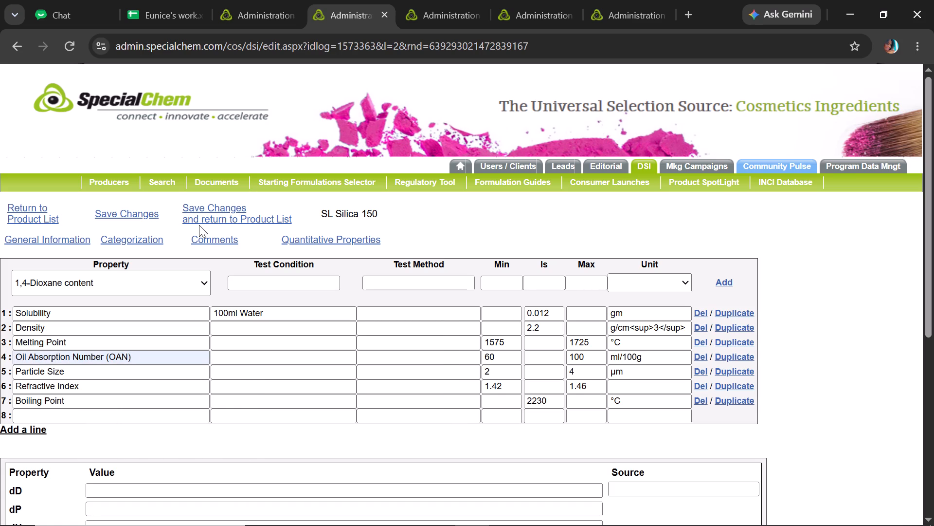
click(211, 213)
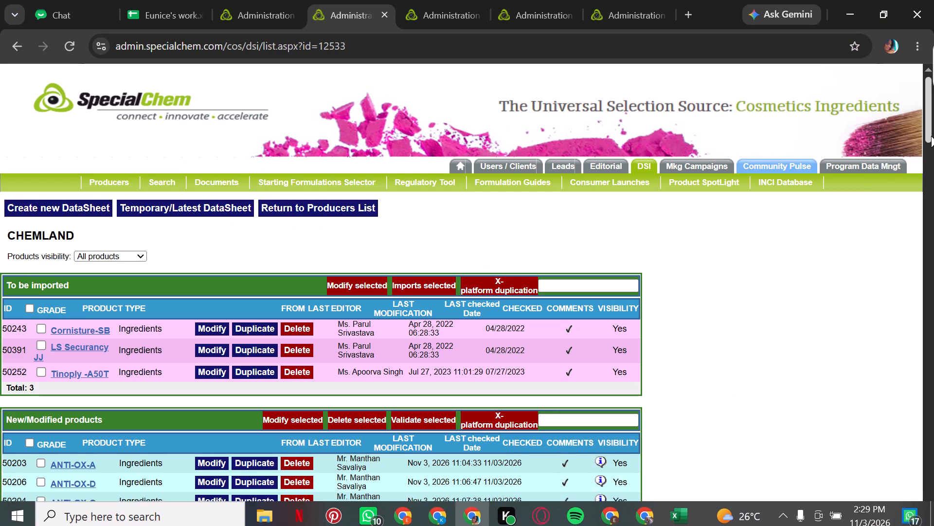
drag(931, 136, 933, 114)
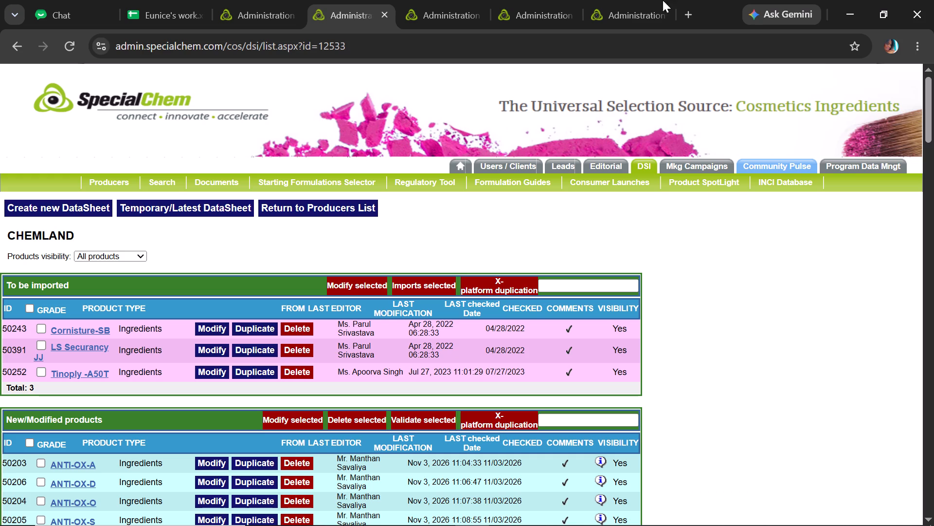
Copy the next product name, SL Silica 600, from the Cosmetics sheet, search for that grade and open its record.
click(144, 1)
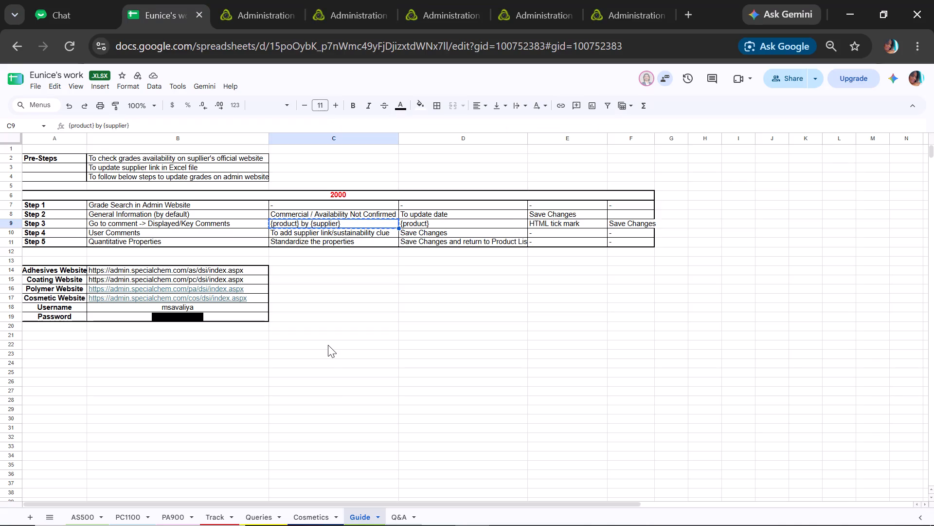
click(309, 518)
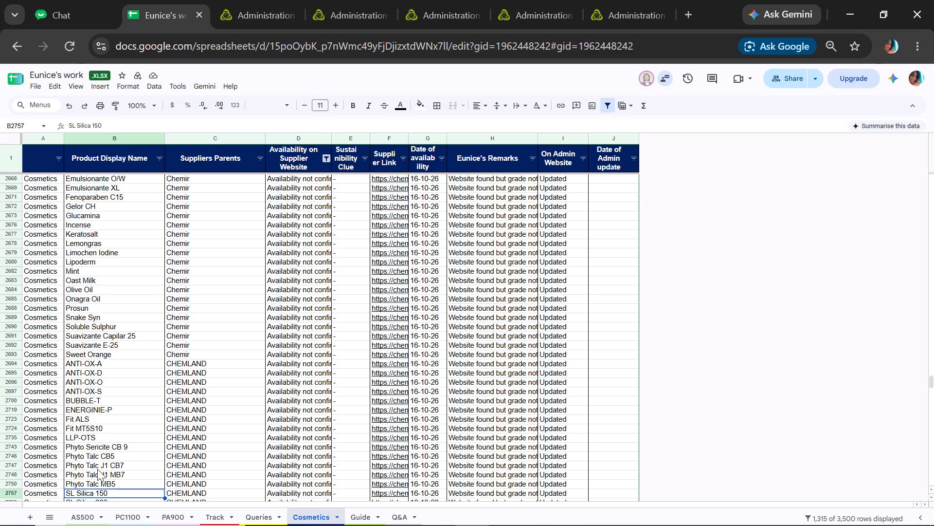
key(Down)
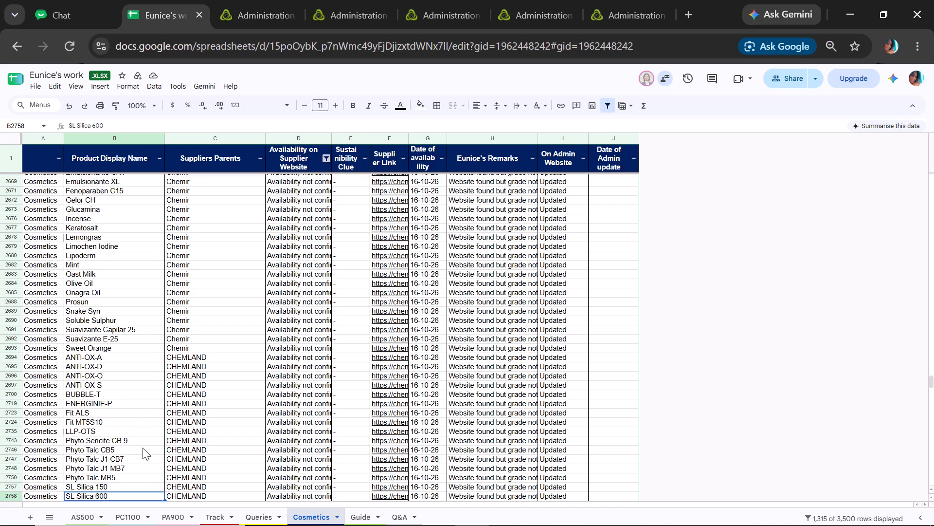
key(ctrl+c)
click(241, 0)
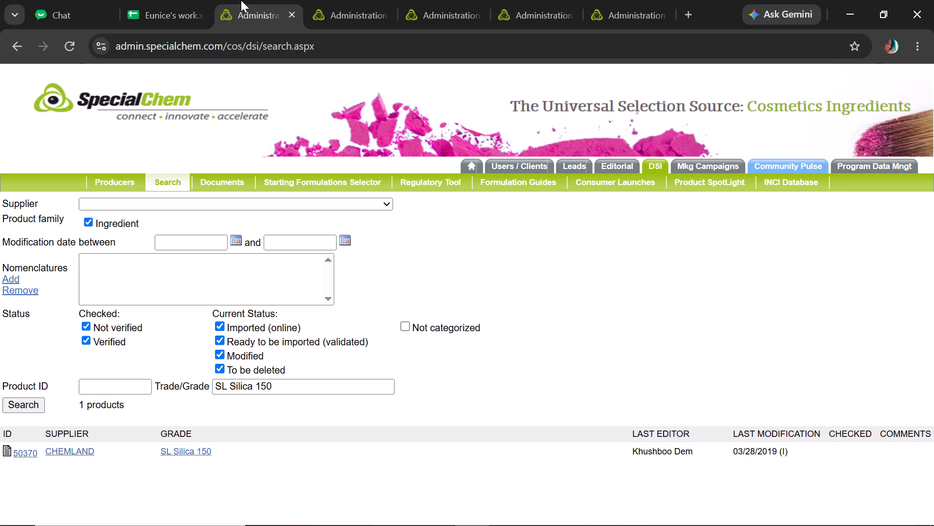
drag(278, 394, 53, 374)
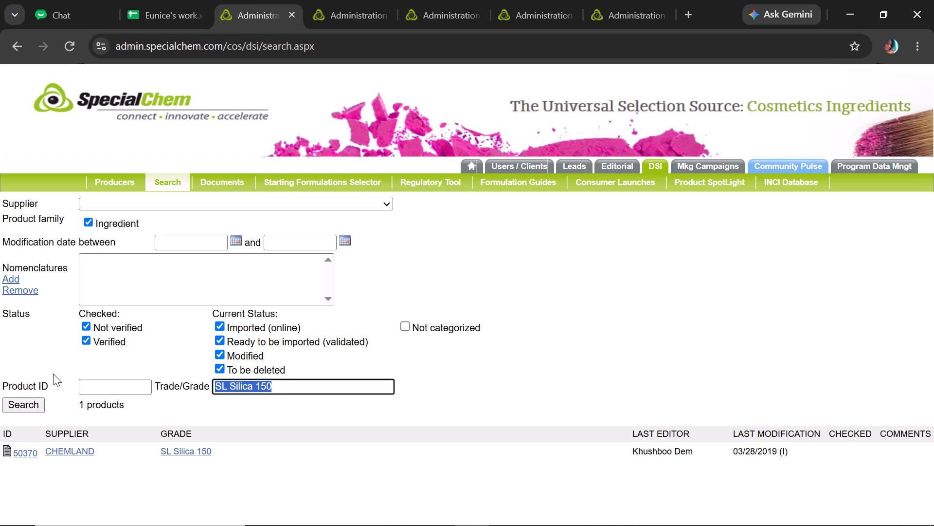
key(ctrl+v)
click(27, 398)
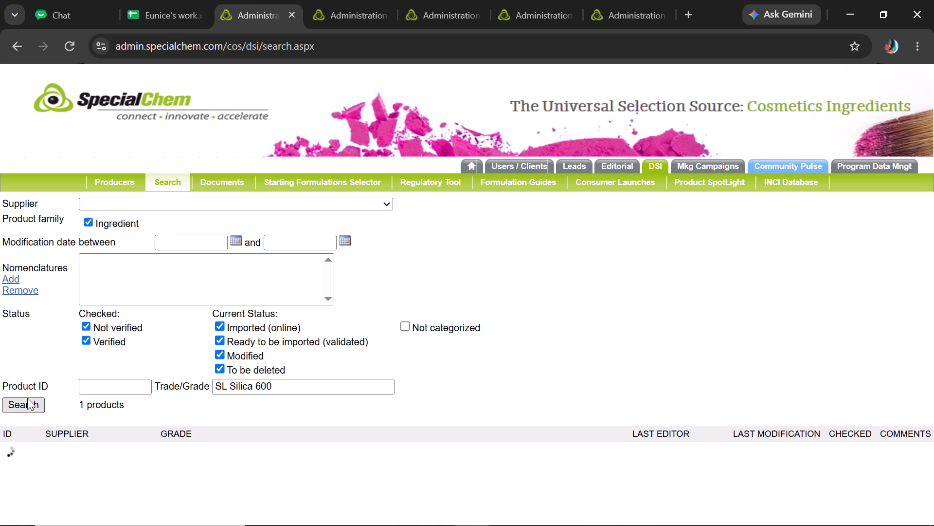
click(181, 452)
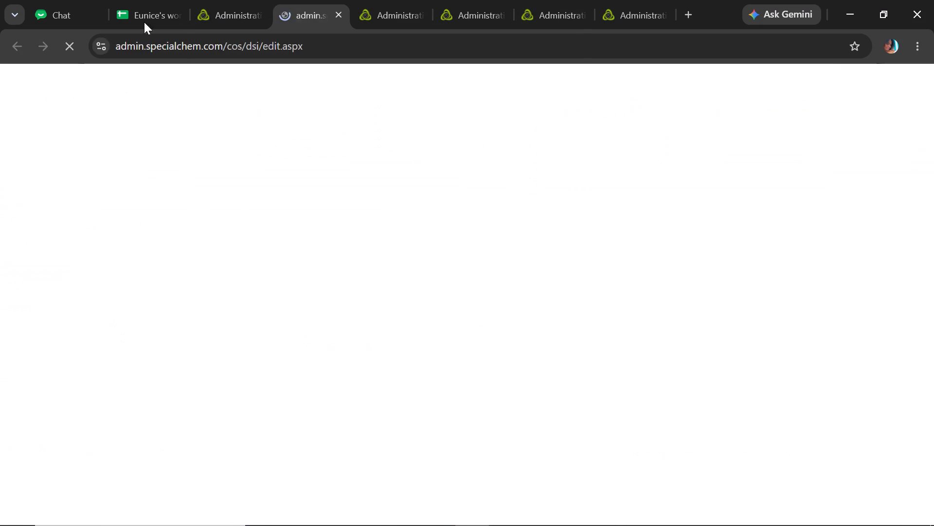
Copy the "{product} by {supplier}" placeholder text from the spreadsheet's Guide sheet.
click(153, 0)
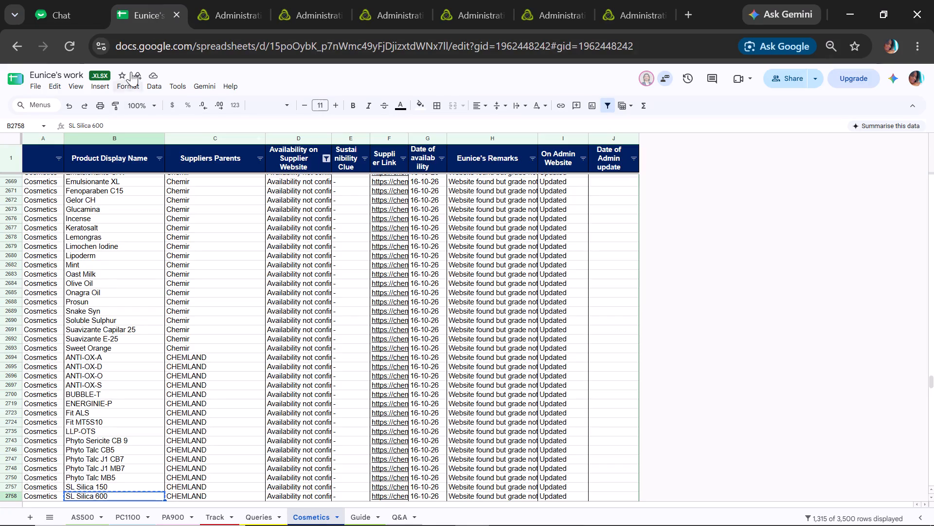
click(369, 515)
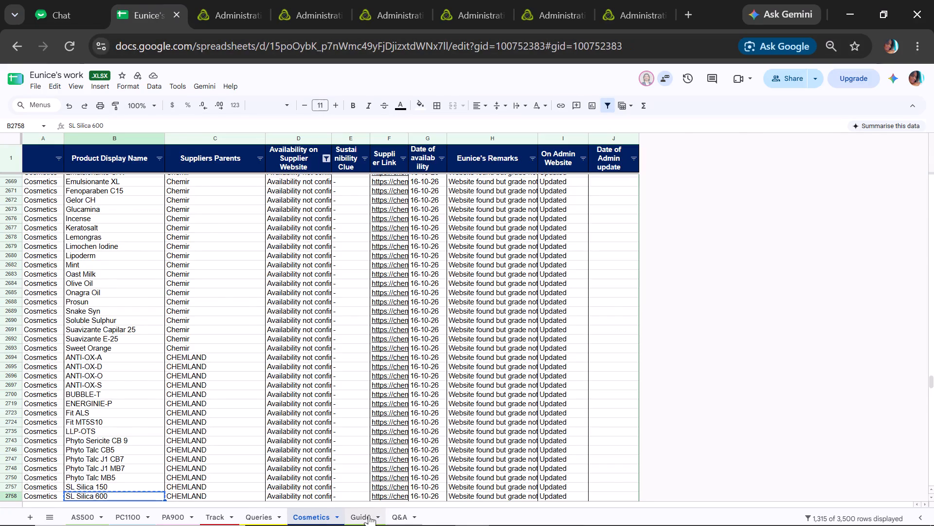
key(ctrl+c)
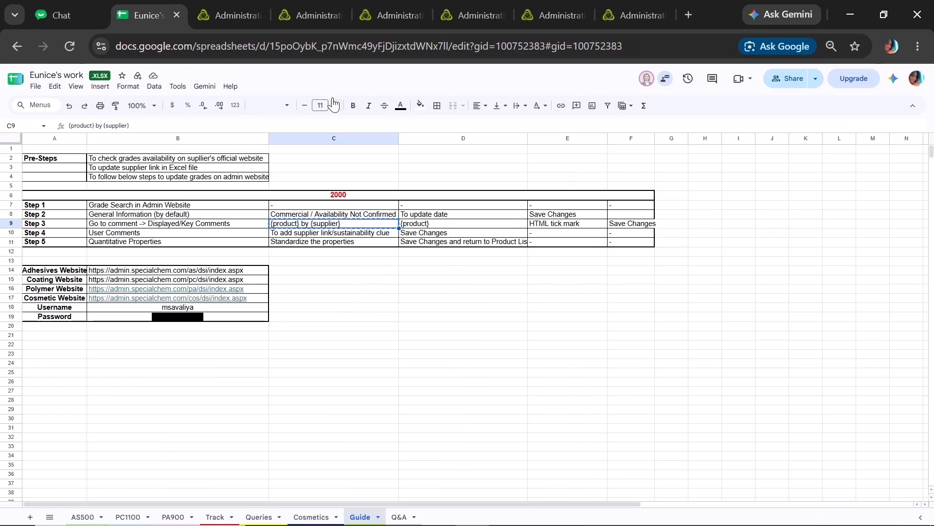
Return to the SL Silica 600 record, set its product status to Availability Not Confirmed and save the changes.
drag(200, 0, 326, 2)
click(326, 2)
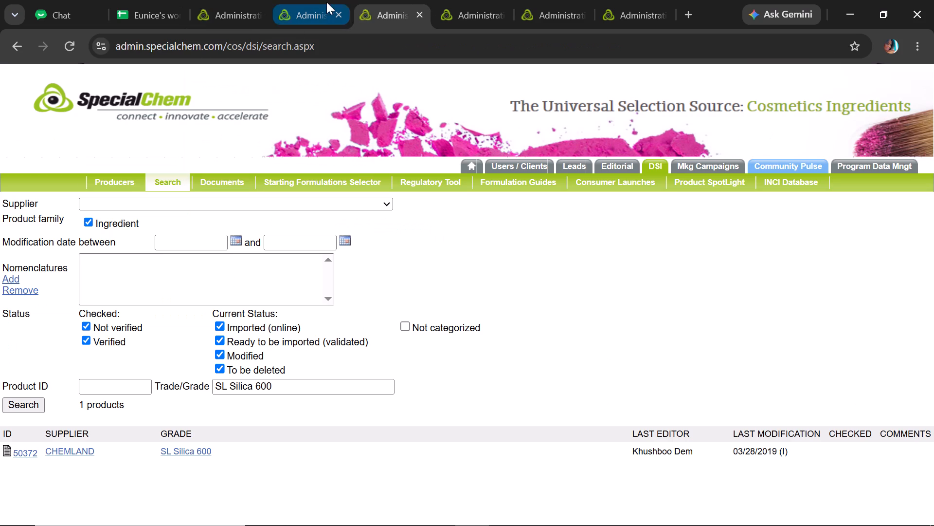
click(408, 2)
drag(398, 3, 202, 0)
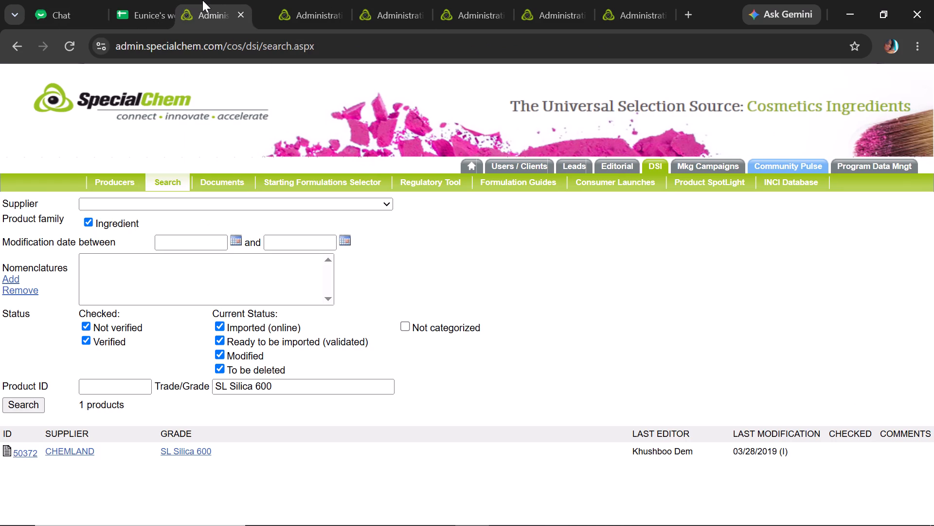
click(290, 3)
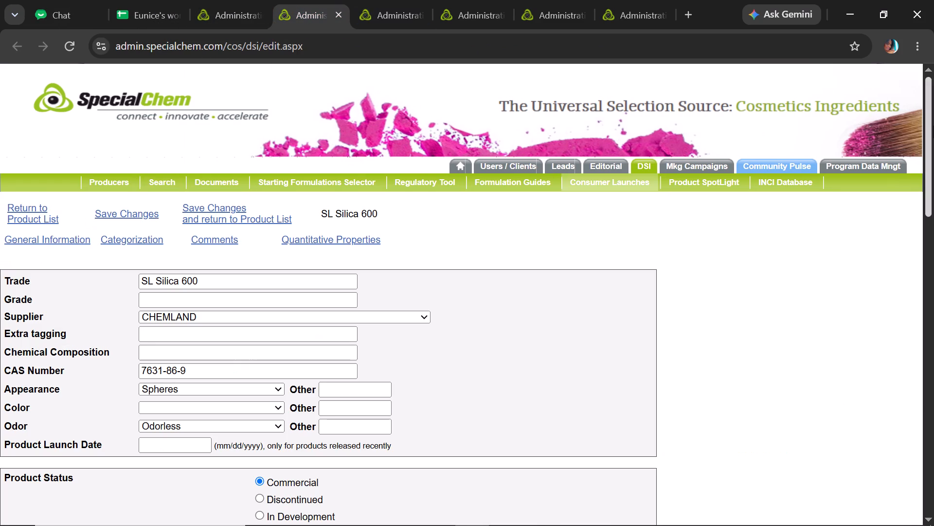
drag(933, 127, 933, 136)
click(258, 504)
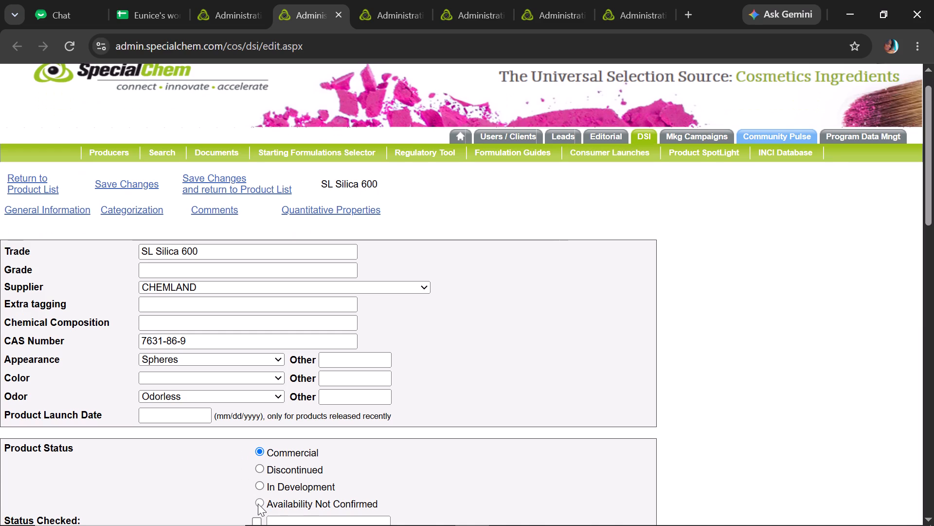
click(108, 183)
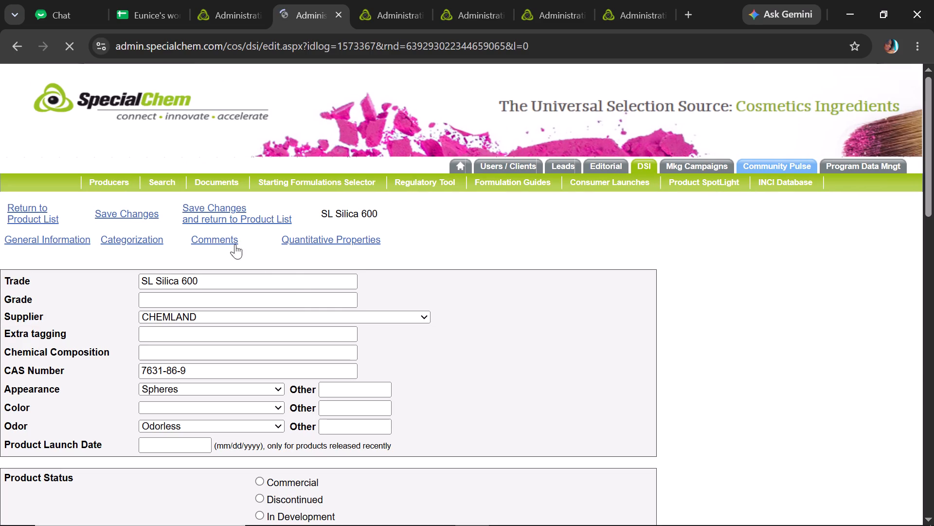
In the SL Silica 600 comments, replace "CL Silica 600 by CHEMLAND" with "{product} by {supplier}" and copy the {product} placeholder.
click(233, 240)
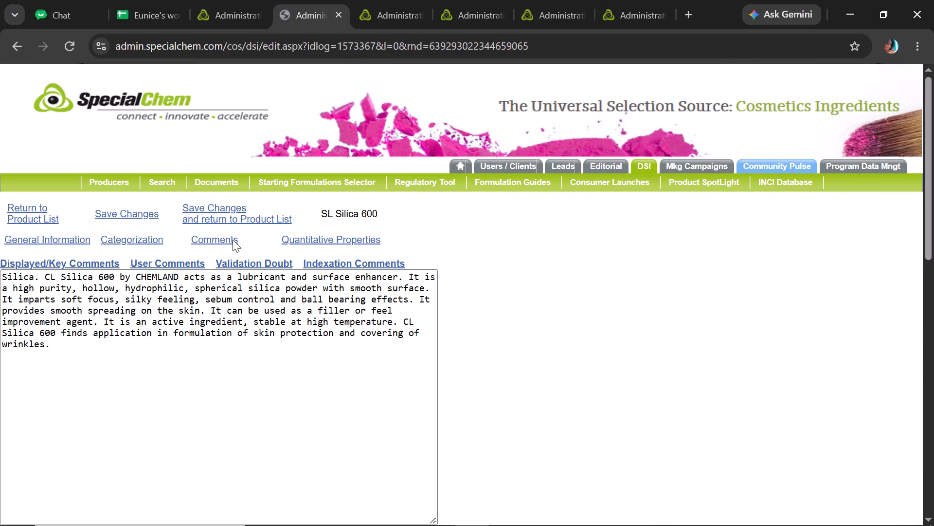
click(45, 275)
click(45, 275)
drag(45, 275, 108, 275)
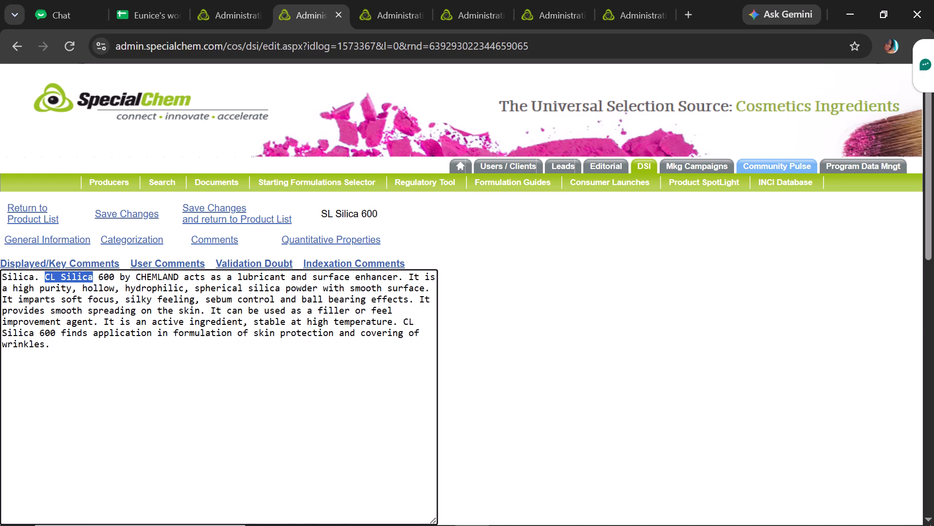
drag(108, 275, 180, 263)
key(ctrl+v)
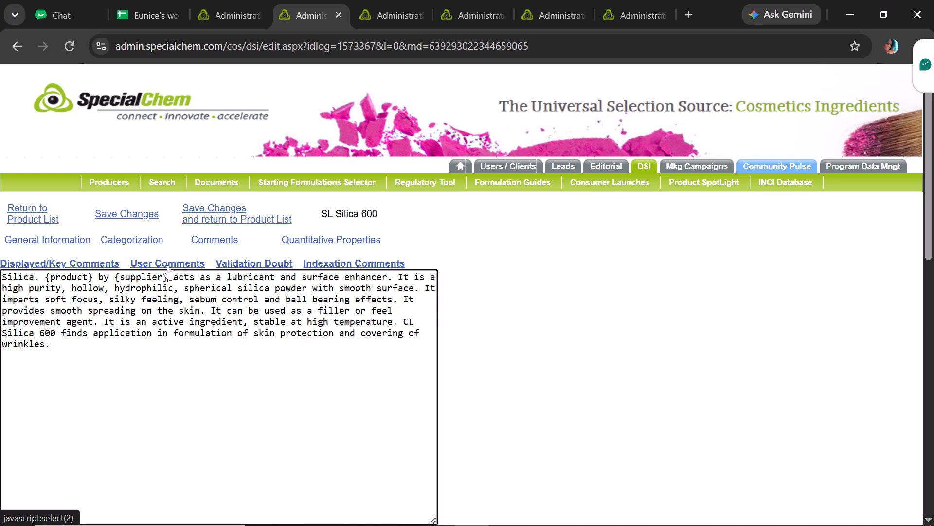
drag(94, 273, 43, 273)
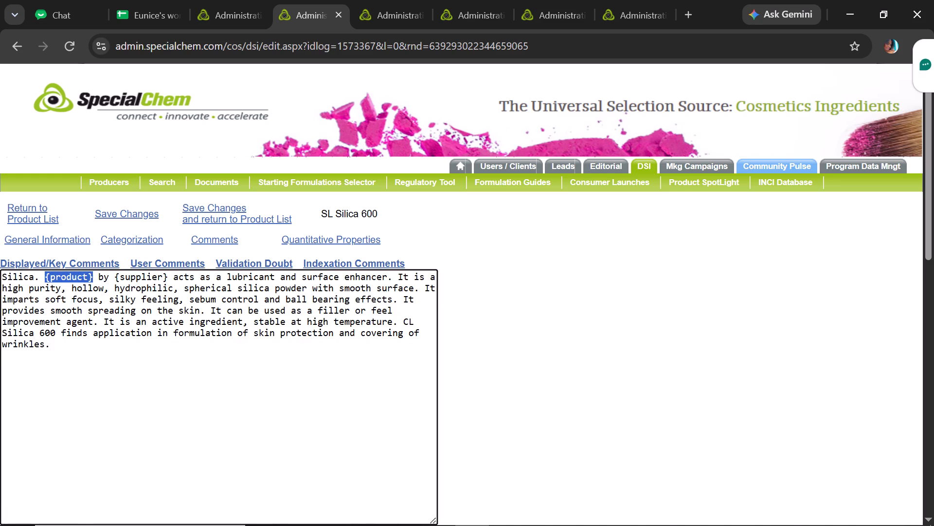
key(ctrl+c)
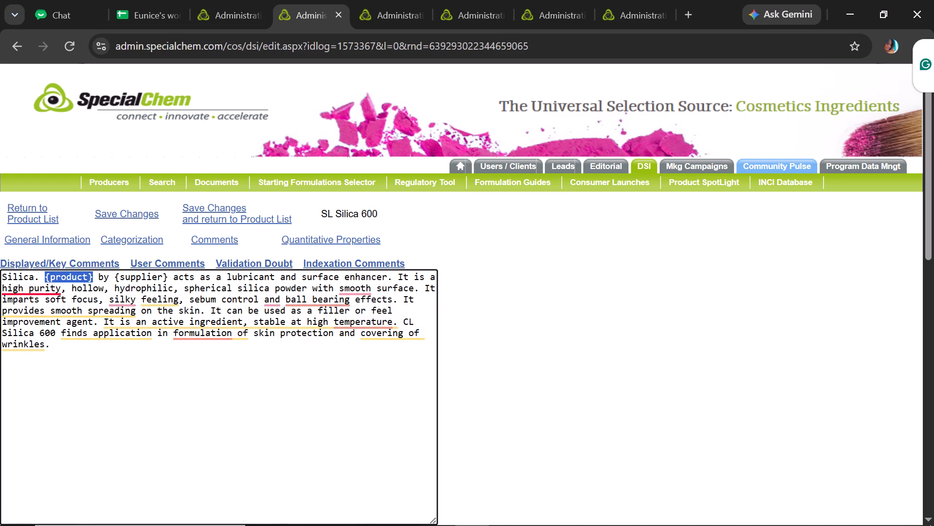
Apply the Grammarly corrections "high-purity", "a silky feeling" and "ball-bearing" in the comment text.
click(63, 315)
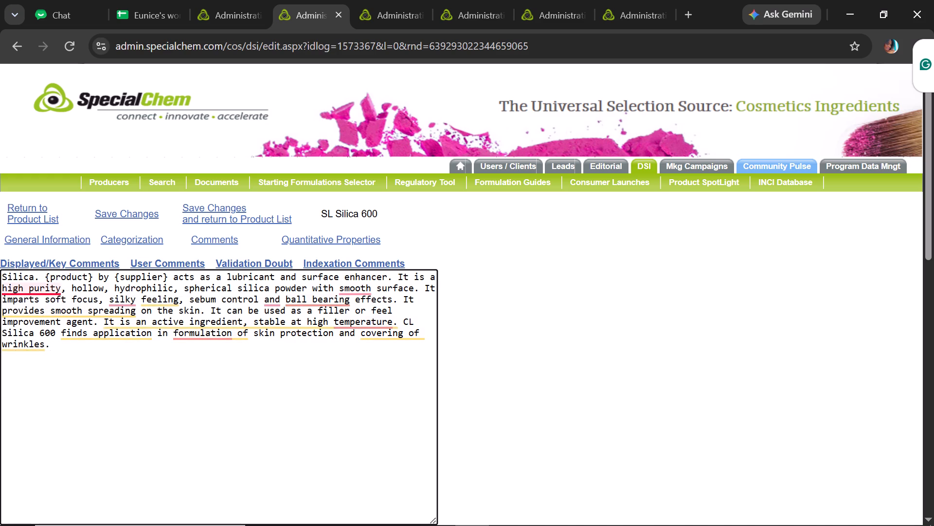
click(54, 312)
text(high-purity)
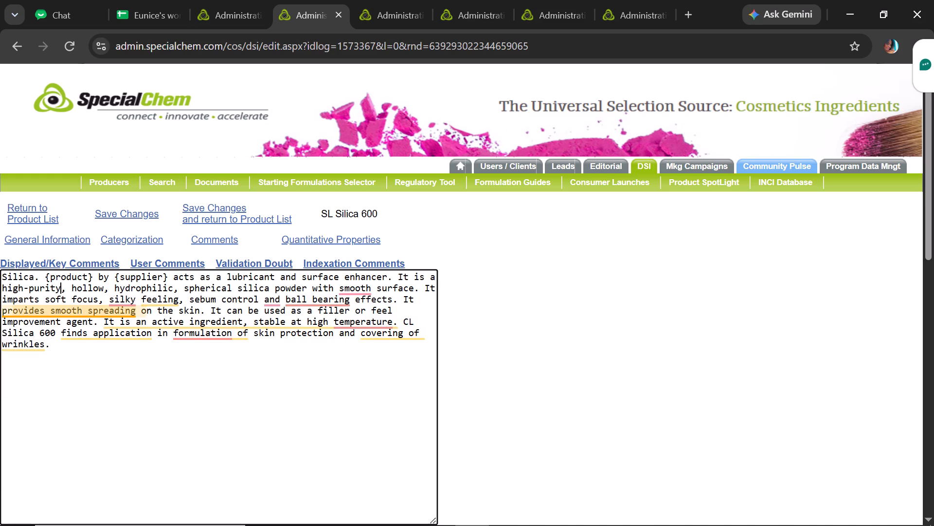
click(150, 323)
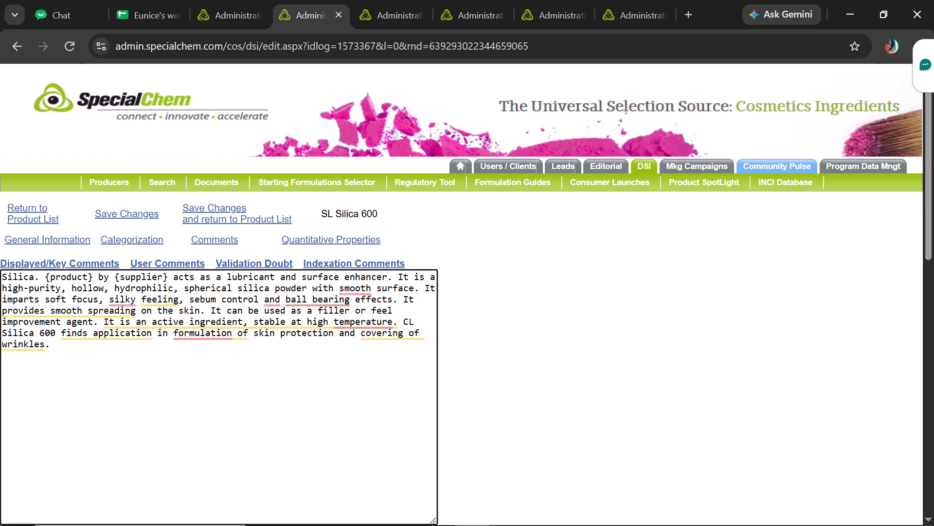
click(132, 321)
text(a)
key(space)
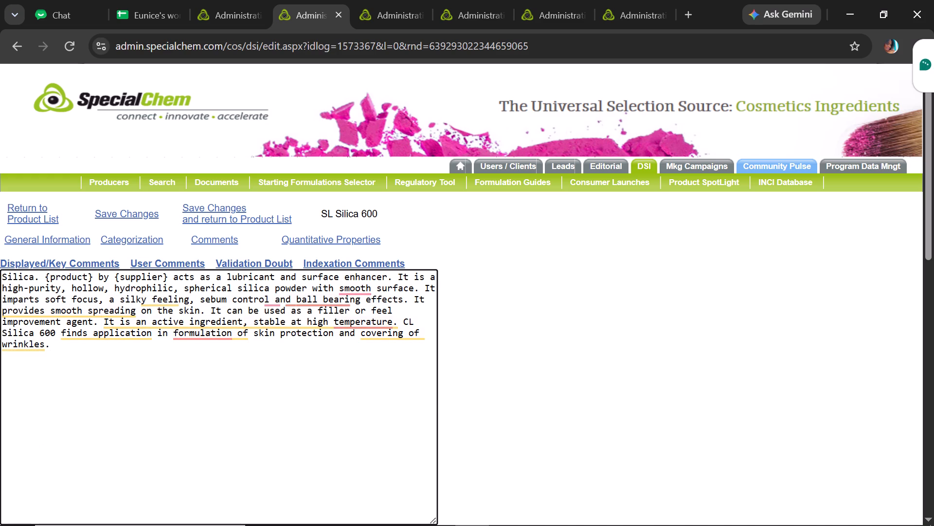
drag(339, 321, 314, 314)
text(ball-bearing)
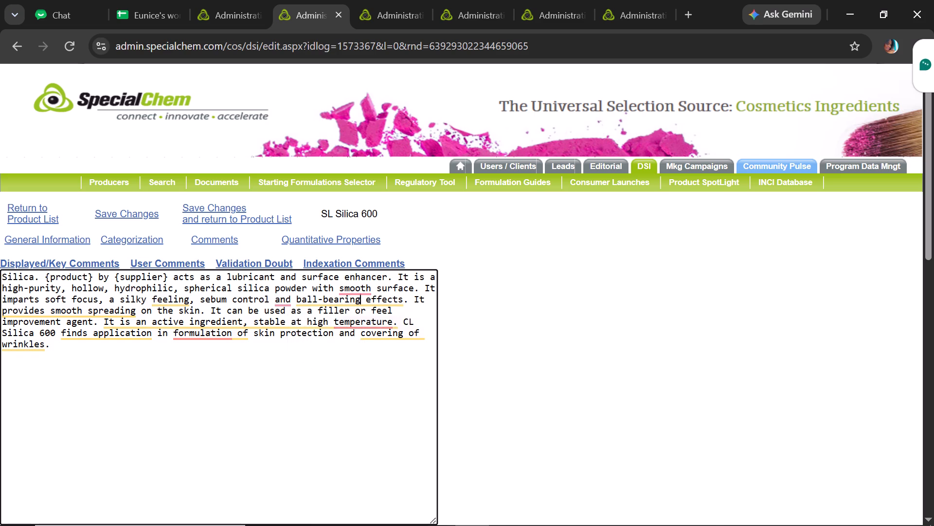
drag(314, 314, 287, 300)
click(313, 342)
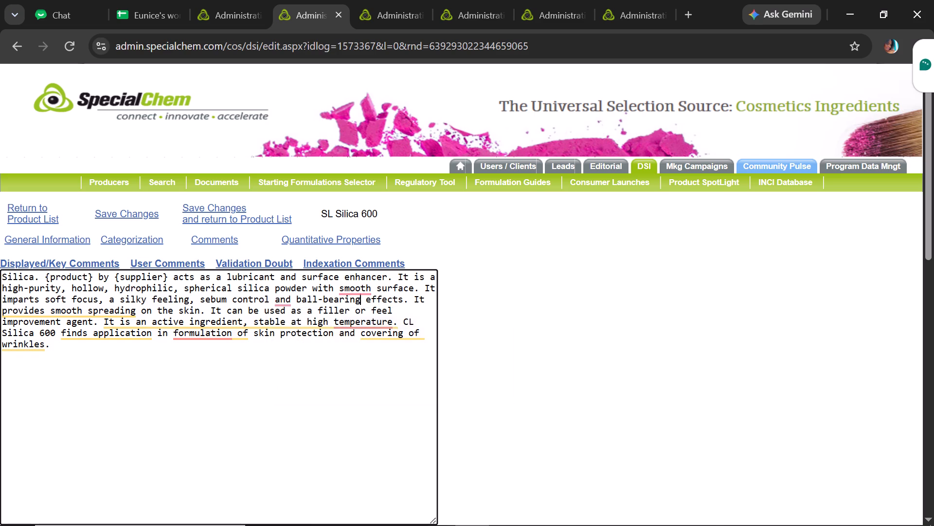
Apply the Grammarly corrections "a smooth surface", a comma before "and ball-bearing", "the formulation" and "temperatures" in the comment text.
click(365, 284)
click(385, 319)
text(a)
key(space)
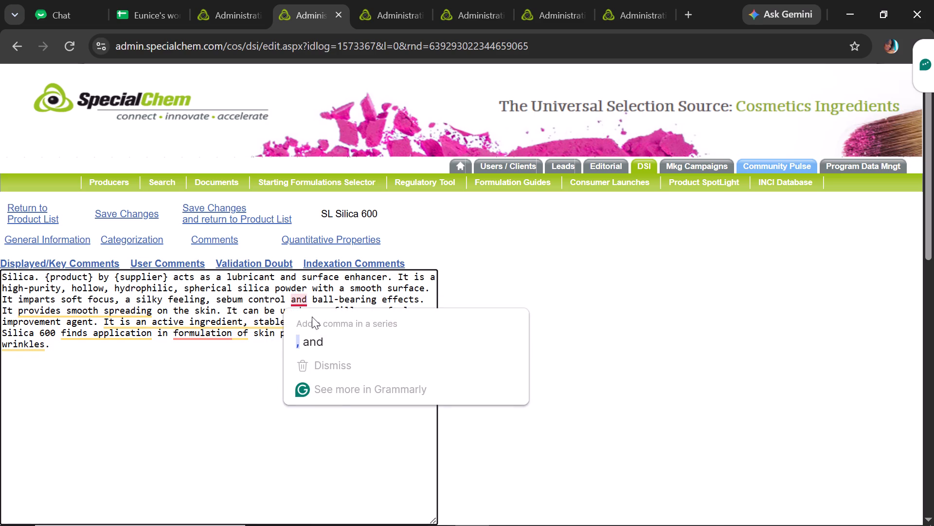
click(312, 317)
key(comma)
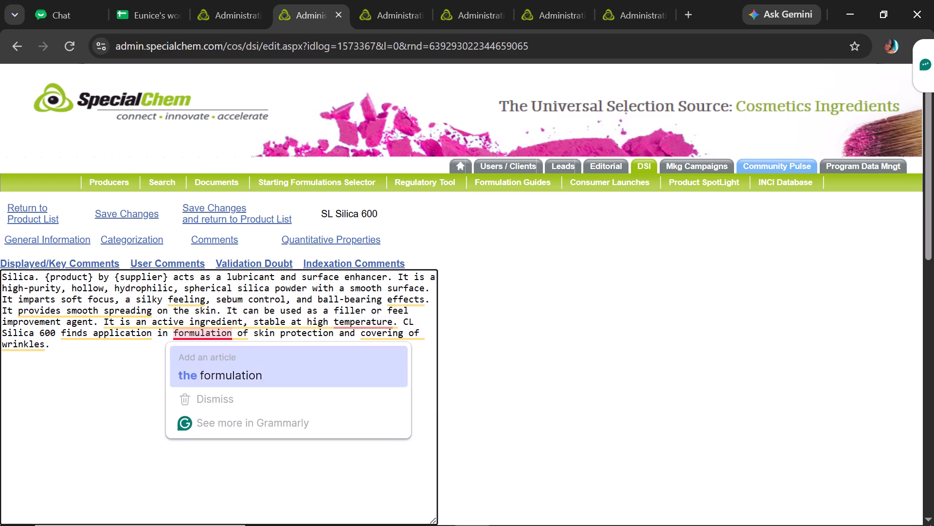
click(233, 372)
text(the)
key(space)
click(390, 339)
text(temperatures)
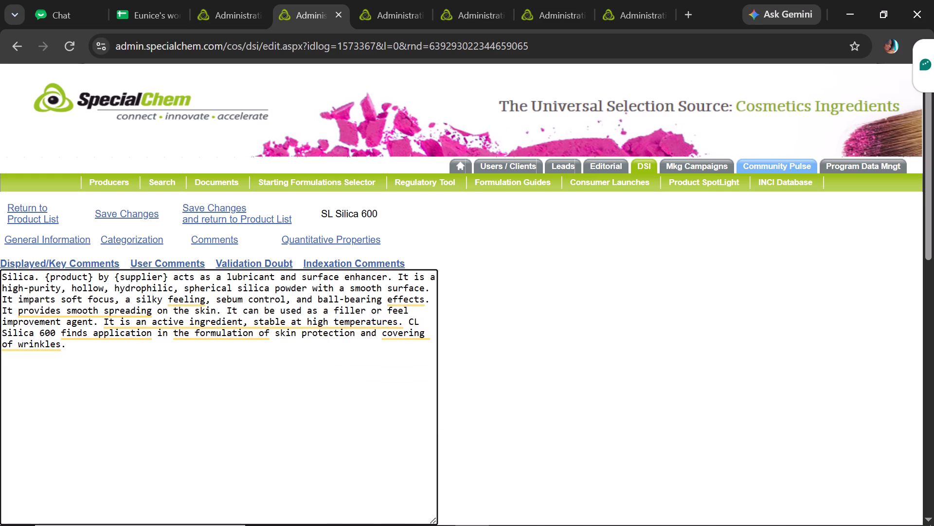
In the SL Silica 600 key comments, replace "CL Silica 600" in the last sentence with the {product} placeholder.
drag(95, 272, 57, 272)
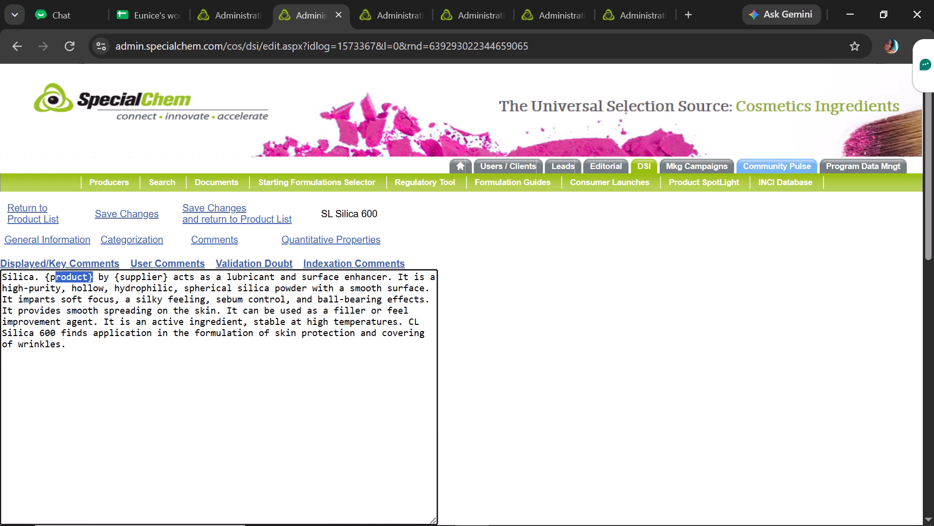
drag(57, 272, 42, 273)
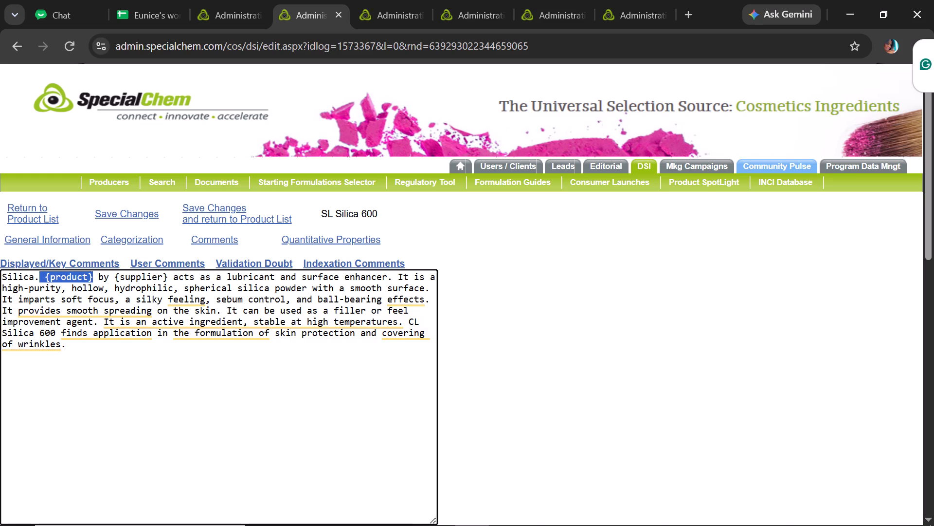
click(43, 274)
drag(43, 274, 94, 278)
key(ctrl+c)
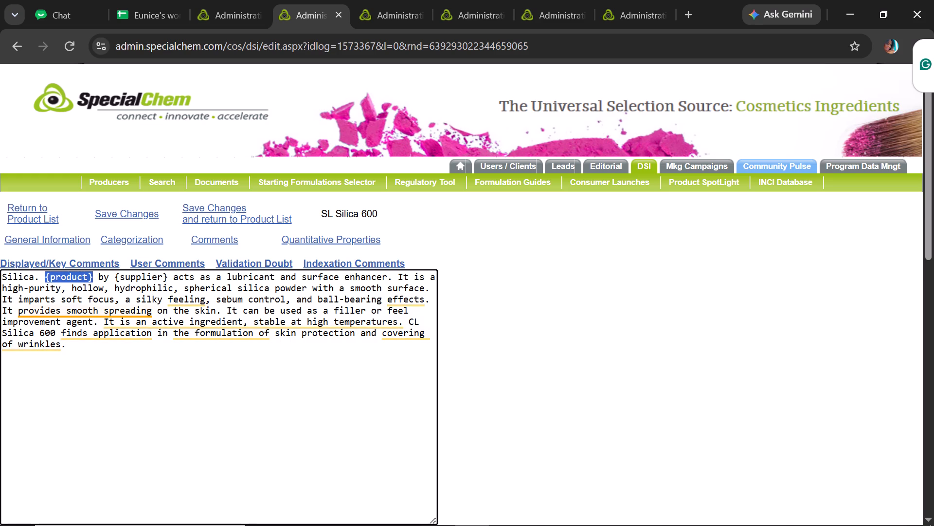
drag(54, 334, 370, 315)
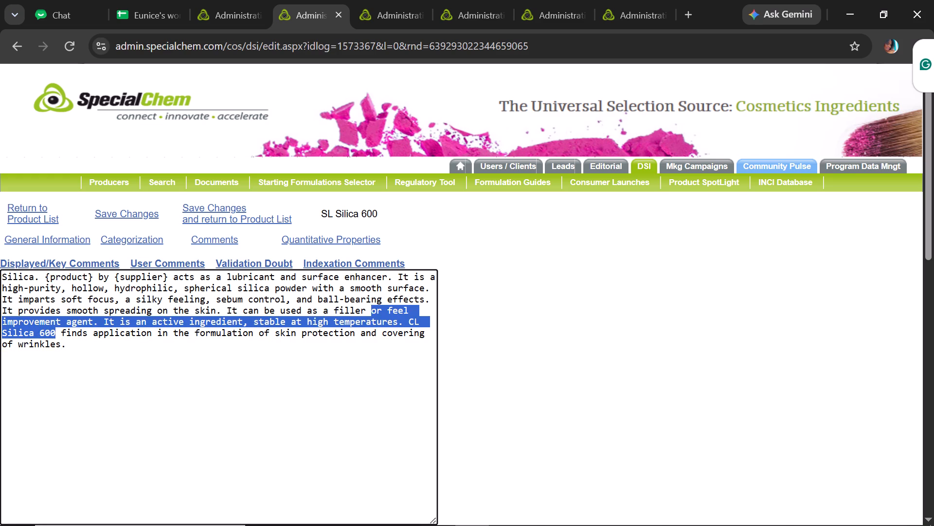
drag(370, 315, 406, 318)
key(ctrl+v)
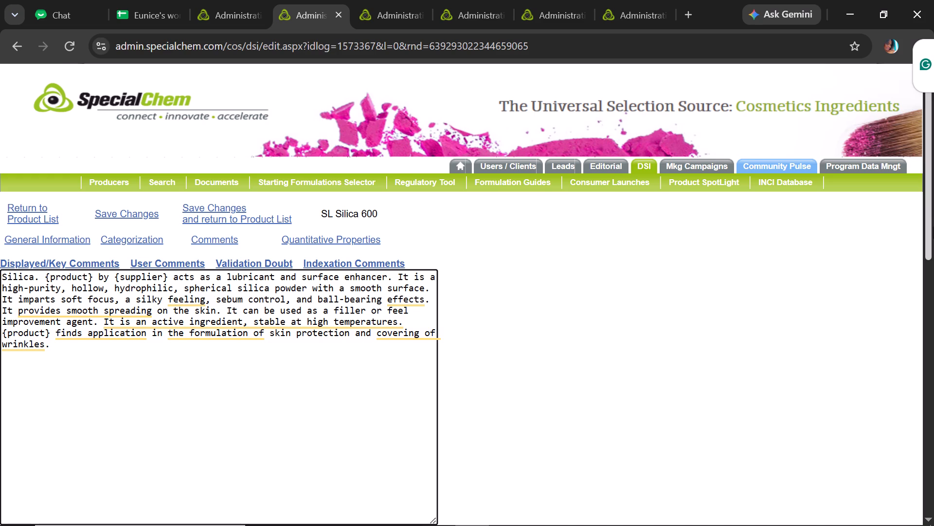
Enable Display as HTML for the SL Silica 600 key comments and save the changes.
drag(933, 227, 927, 260)
click(84, 455)
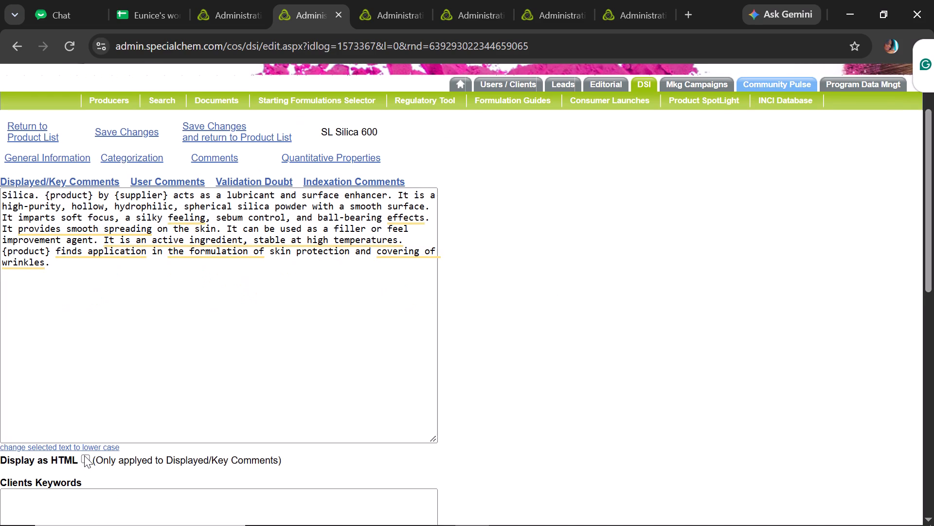
click(128, 127)
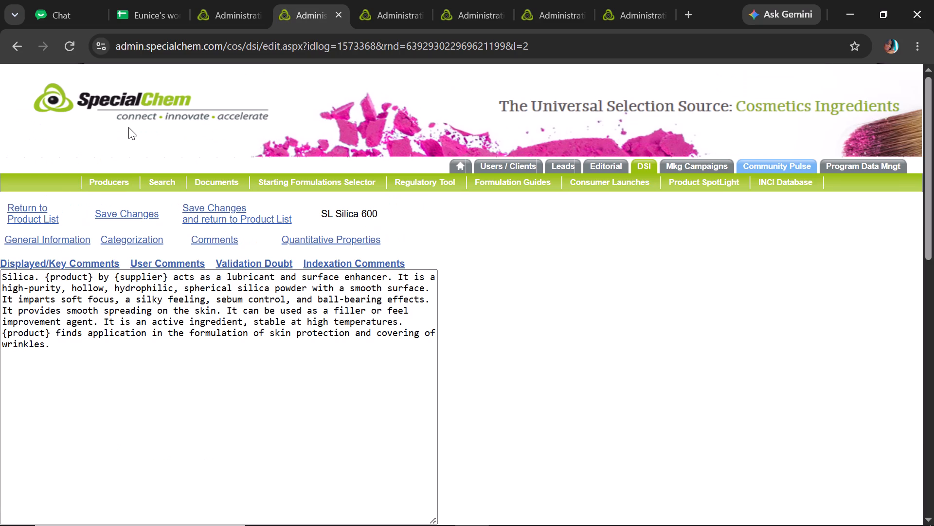
click(109, 219)
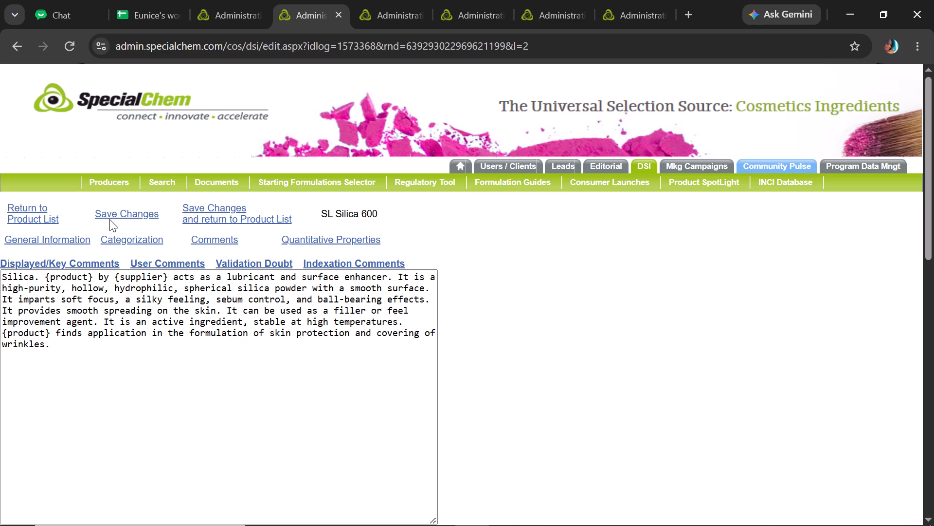
click(112, 214)
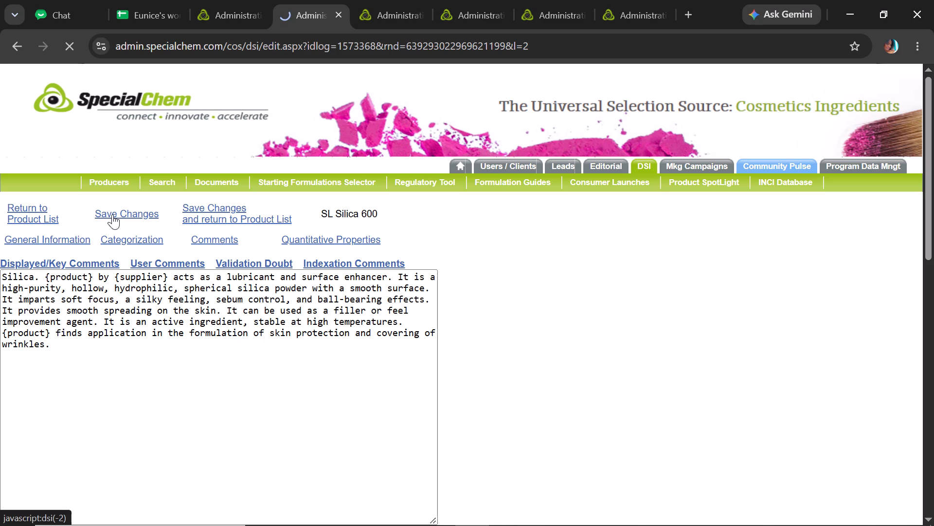
drag(932, 212, 933, 245)
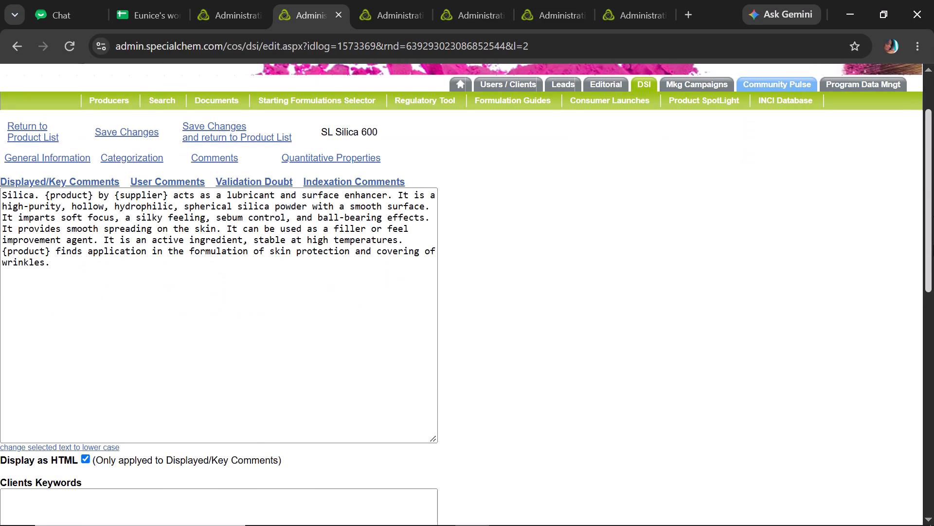
In the SL Silica 600 quantitative properties, move "100ml Water" into the test condition and shorten the property name to Solubility.
click(369, 161)
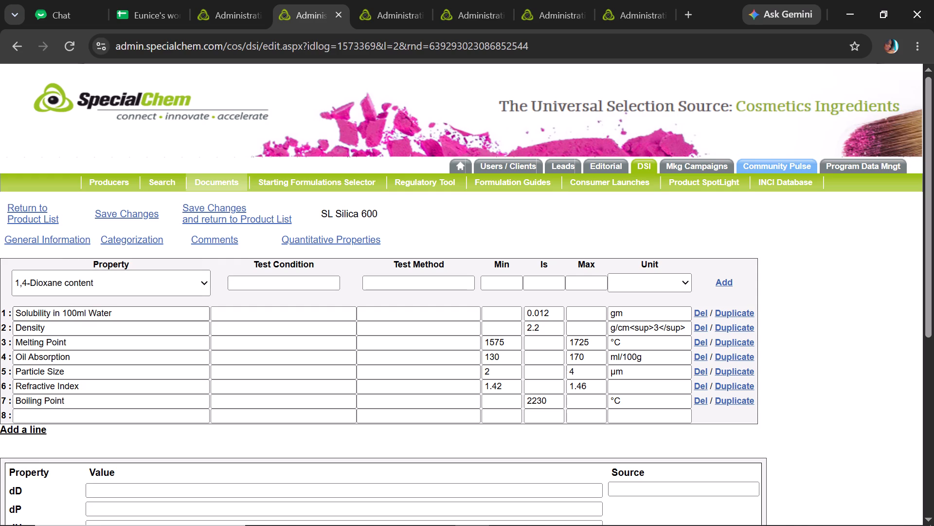
drag(62, 315, 134, 312)
key(ctrl+c)
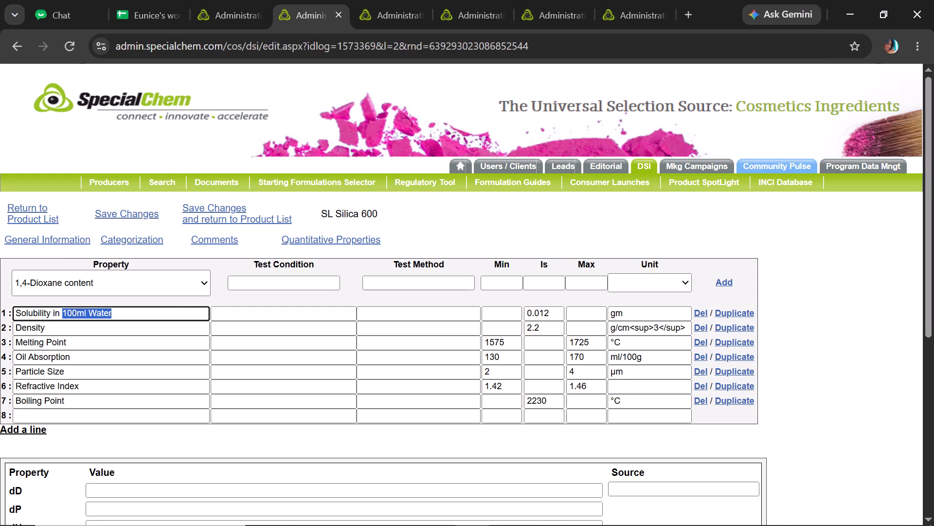
click(226, 314)
key(ctrl+v)
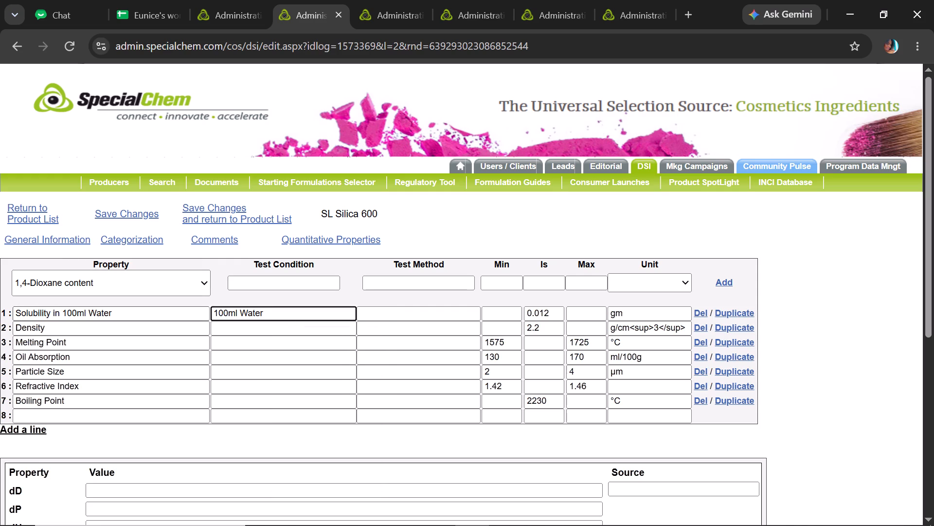
drag(51, 310, 418, 301)
key(BackSpace)
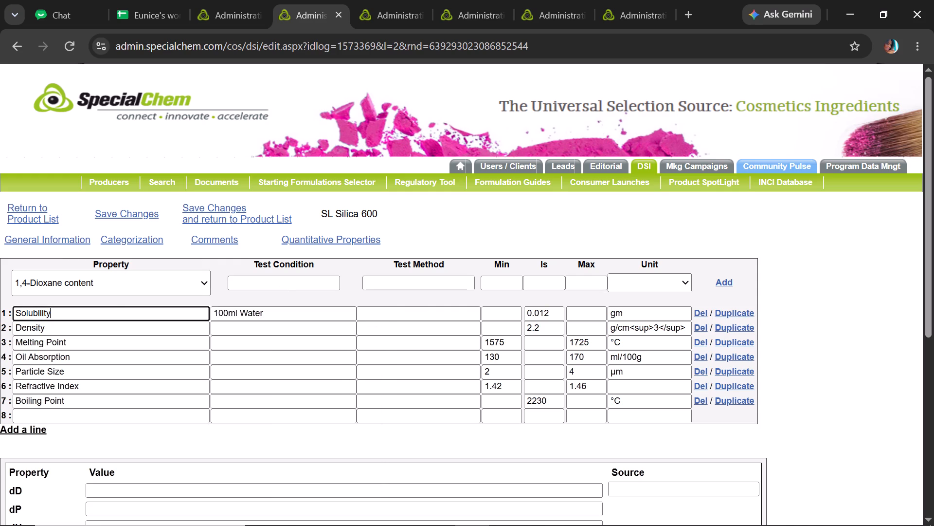
Rename the Oil Absorption property as Oil Absorption Number (OAN), save the changes and return to the product list.
click(77, 364)
click(135, 397)
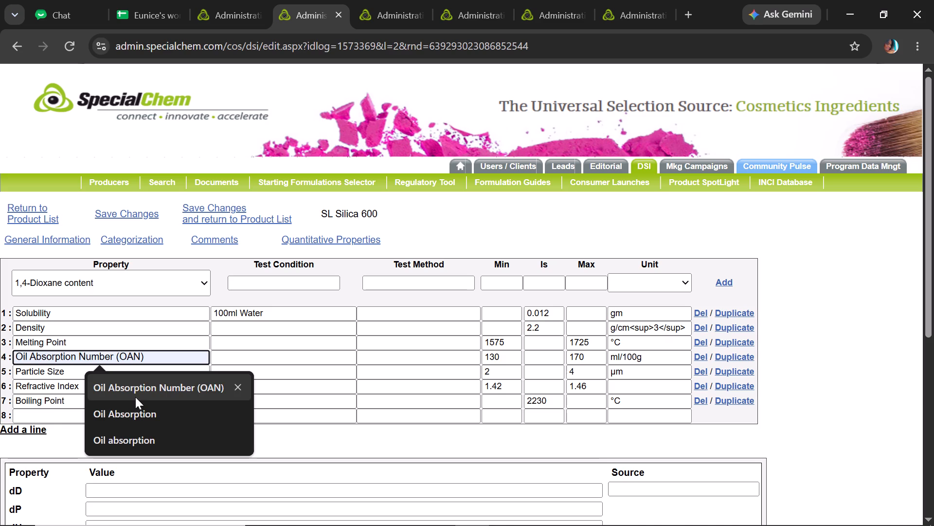
click(209, 216)
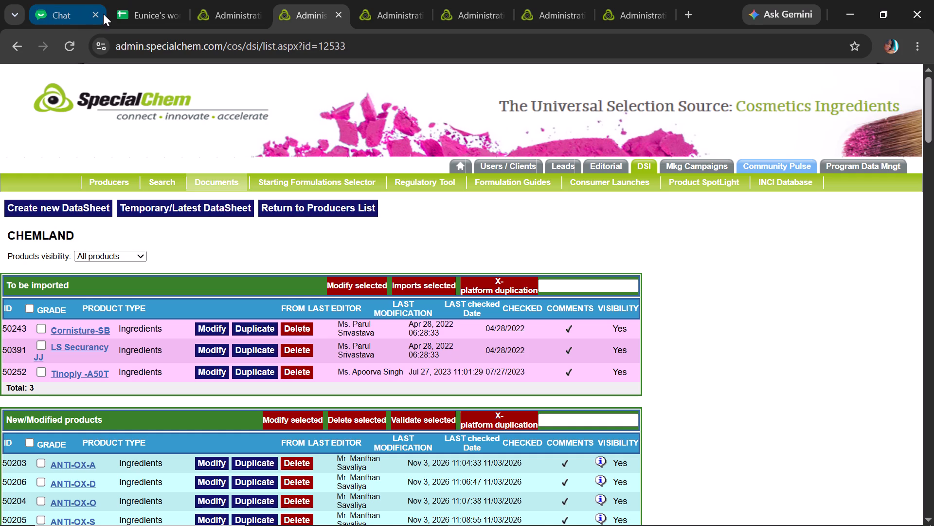
Look through the product rows that follow SL Silica 600 in the tracking spreadsheet's Cosmetics sheet.
click(140, 13)
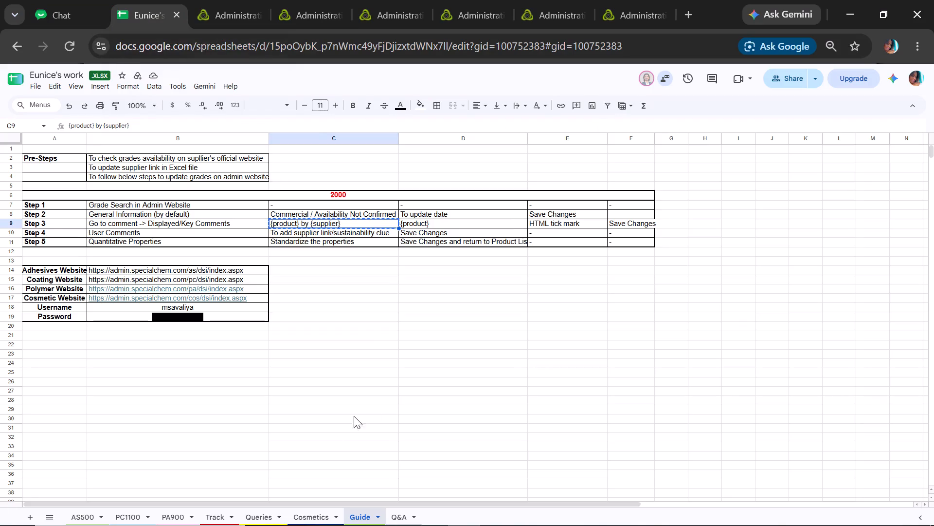
click(314, 512)
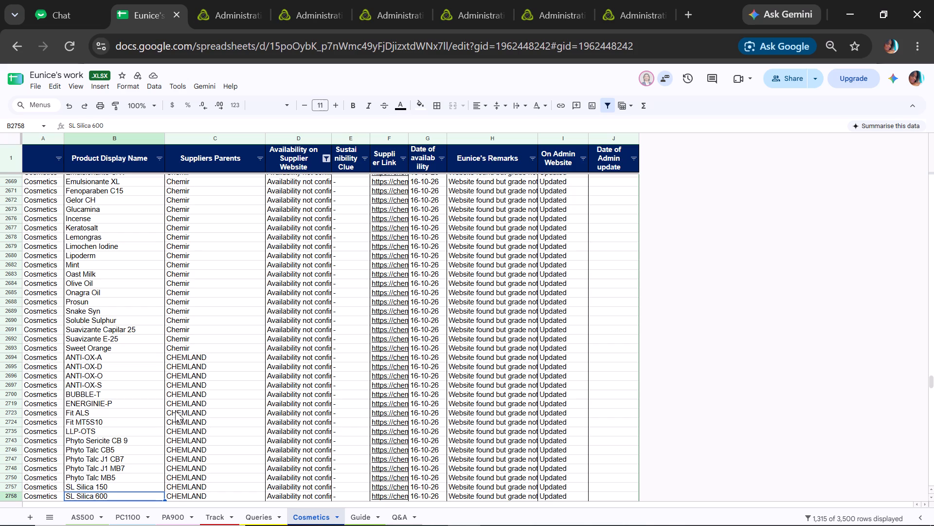
key(Down)
key(Down)
key(Down)
key(Down)
key(Down)
key(Down)
key(Down)
key(Down)
key(Down)
key(Down)
key(Down)
key(Down)
key(Down)
key(Down)
key(Down)
key(Down)
key(Down)
key(Down)
key(Down)
key(Down)
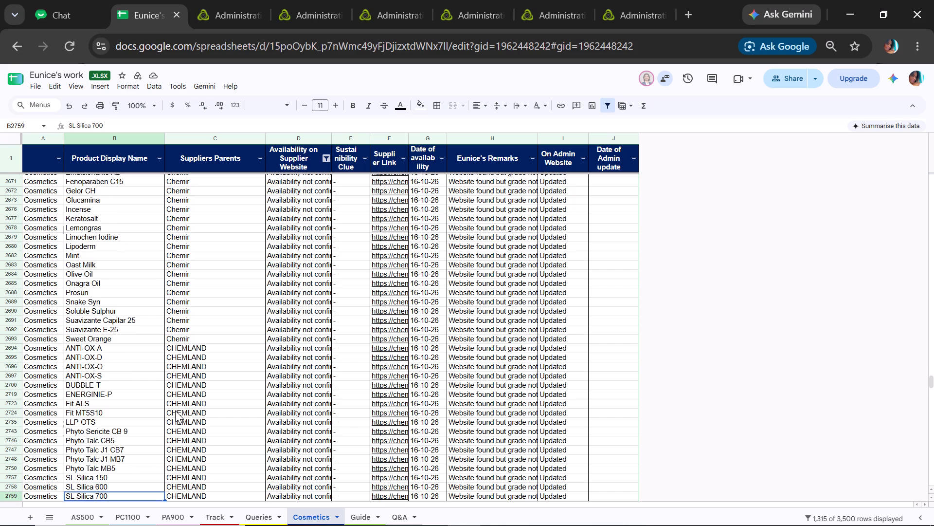
key(Down)
key(Down)
key(Down)
key(Down)
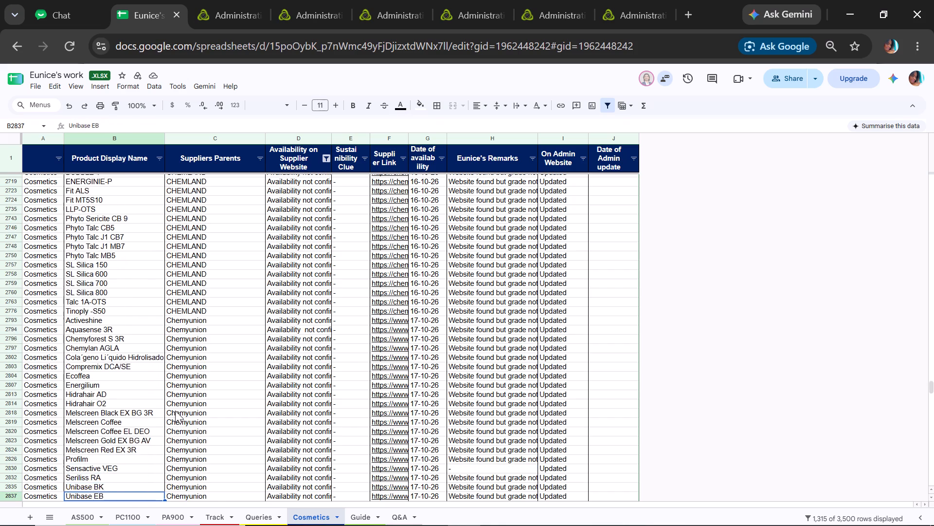
key(Down)
key(Down)
key(Down)
key(Down)
key(Down)
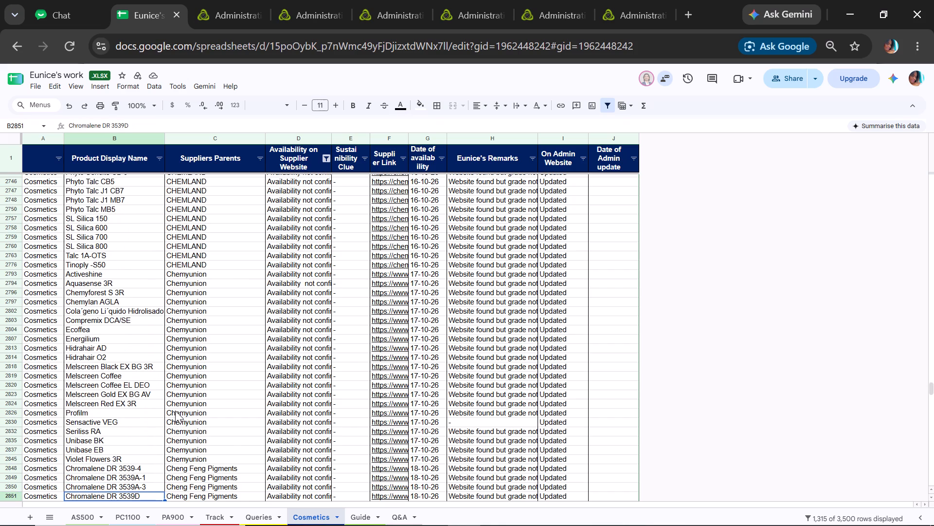
key(Down)
key(Down)
key(Down)
key(Down)
key(Down)
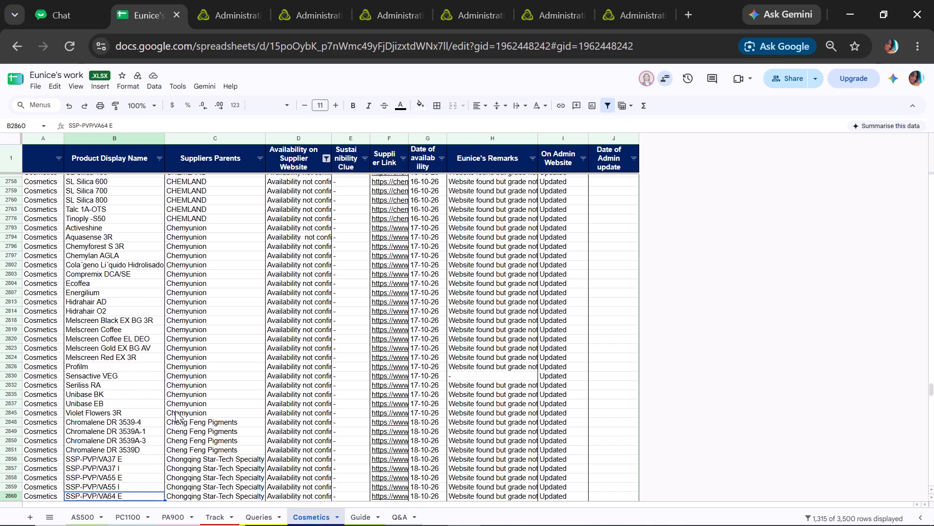
key(Down)
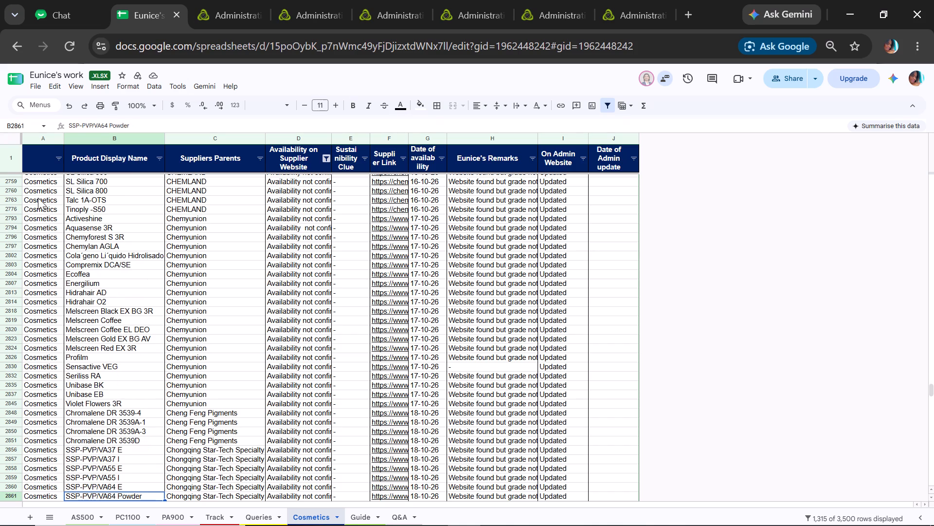
Copy the name SL Silica 700 from the Cosmetics sheet, search the admin site for that grade and open its record.
click(104, 184)
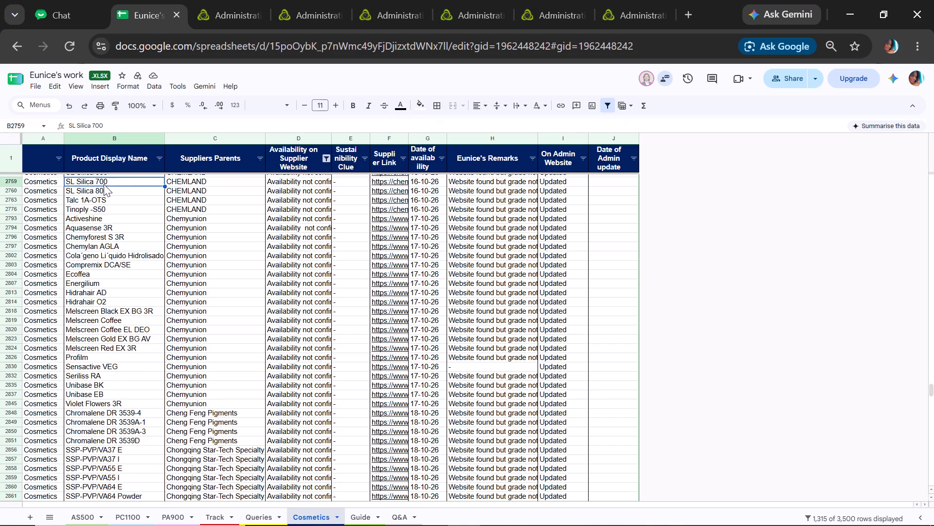
key(ctrl+c)
click(240, 1)
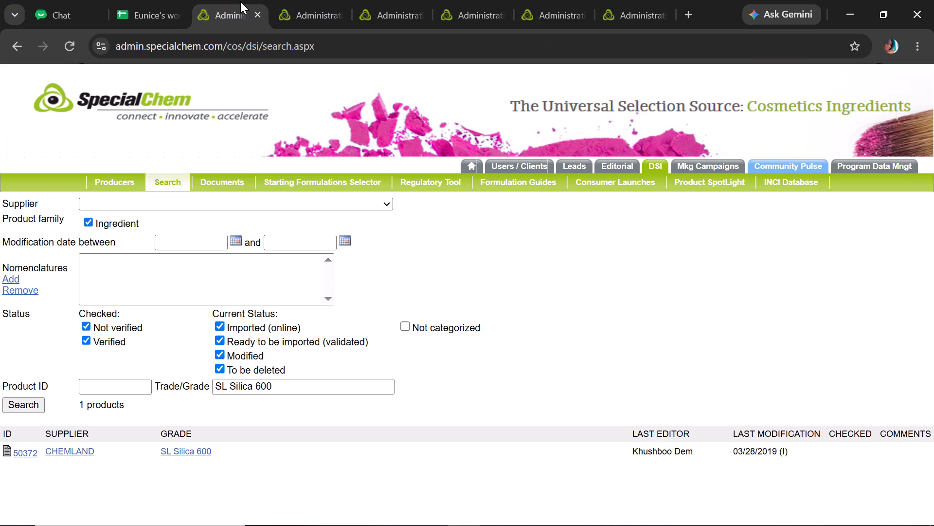
drag(284, 383, 36, 371)
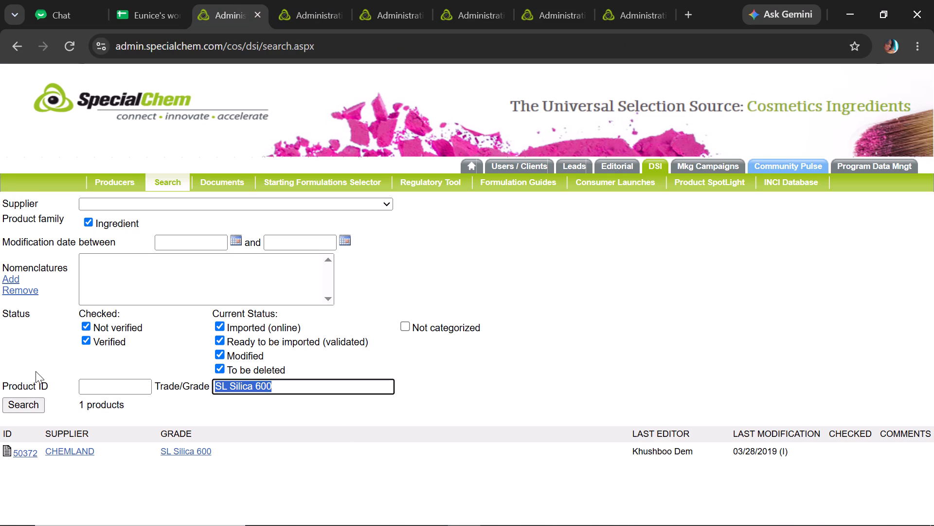
key(ctrl+v)
click(33, 402)
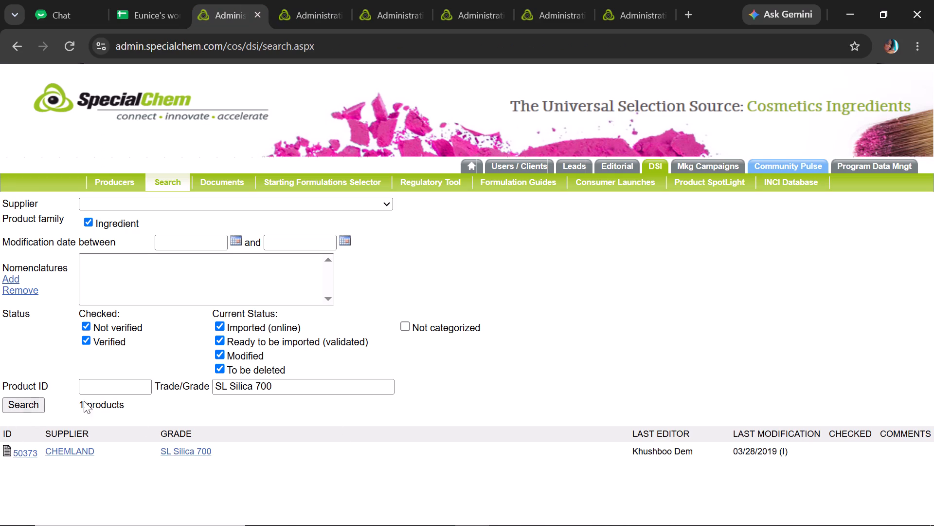
click(198, 448)
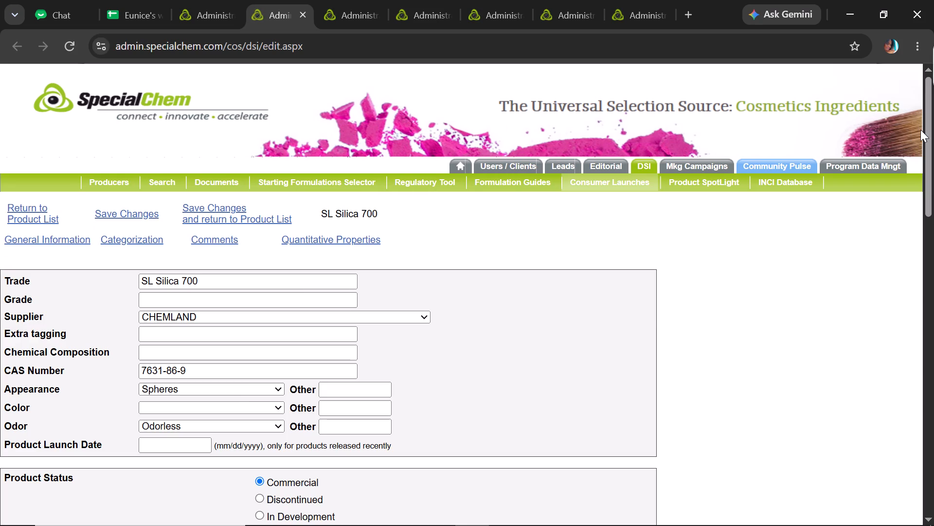
Set the SL Silica 700 product status to Availability Not Confirmed, save the changes and check the reloaded record.
drag(930, 124, 933, 160)
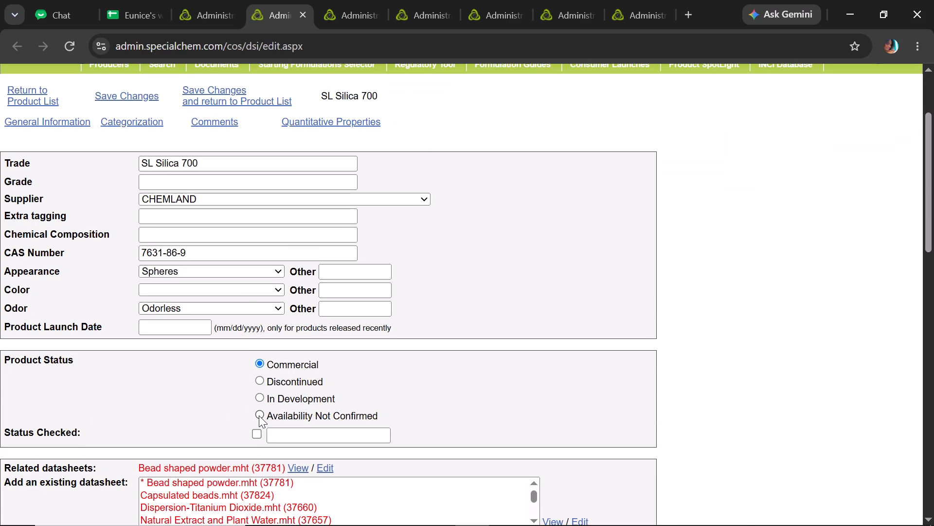
click(260, 415)
click(123, 96)
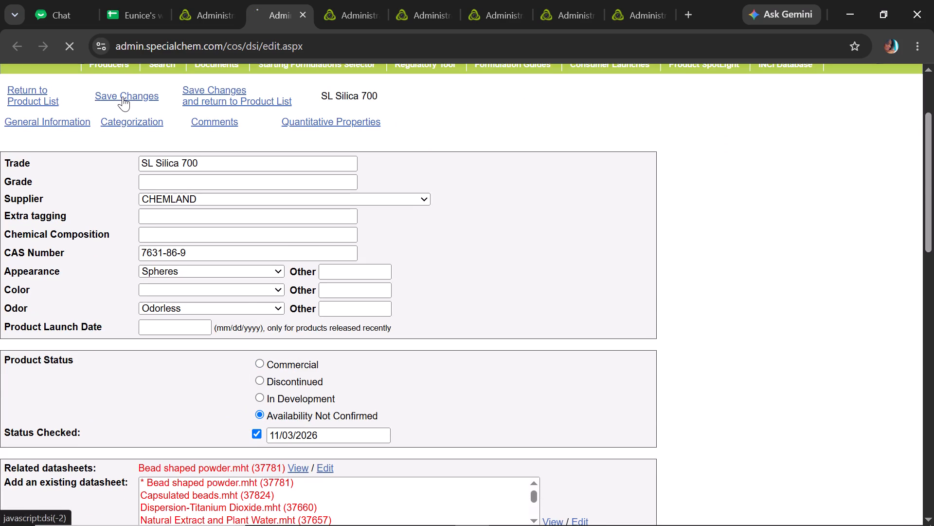
click(132, 0)
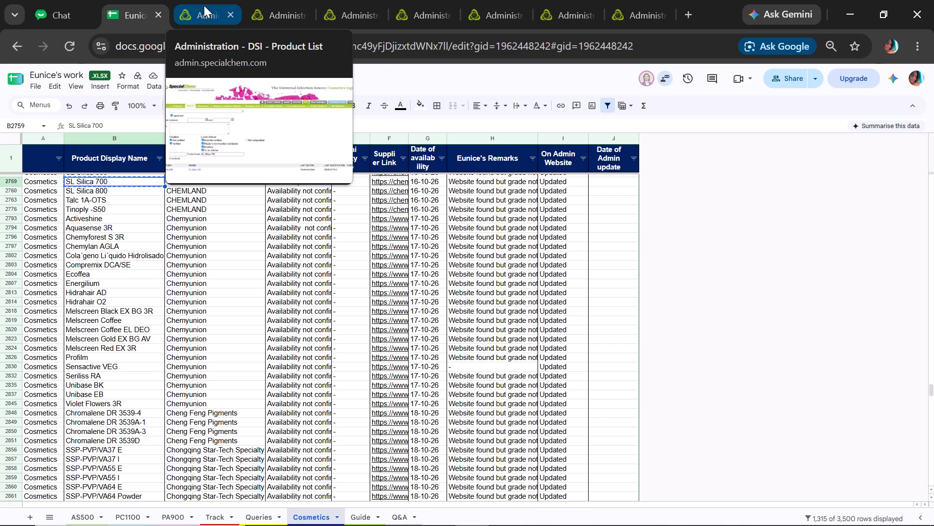
click(280, 0)
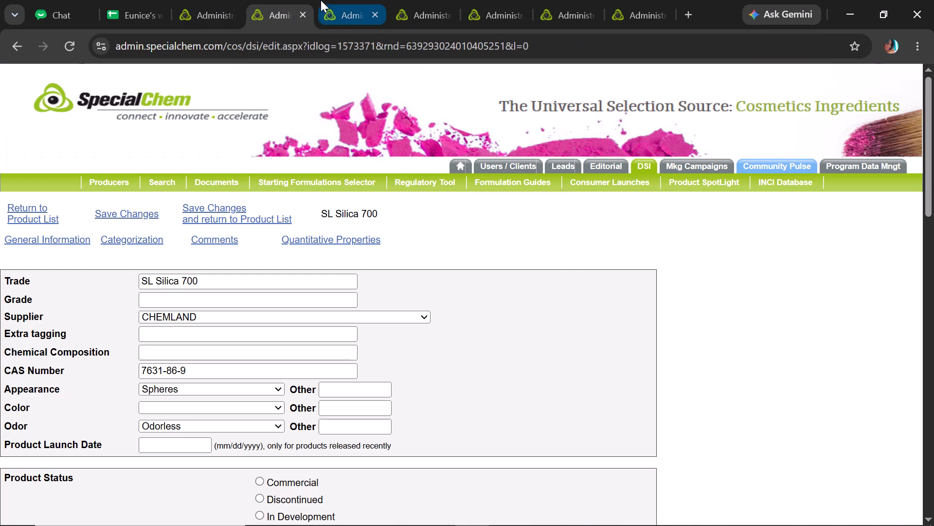
drag(933, 162, 933, 184)
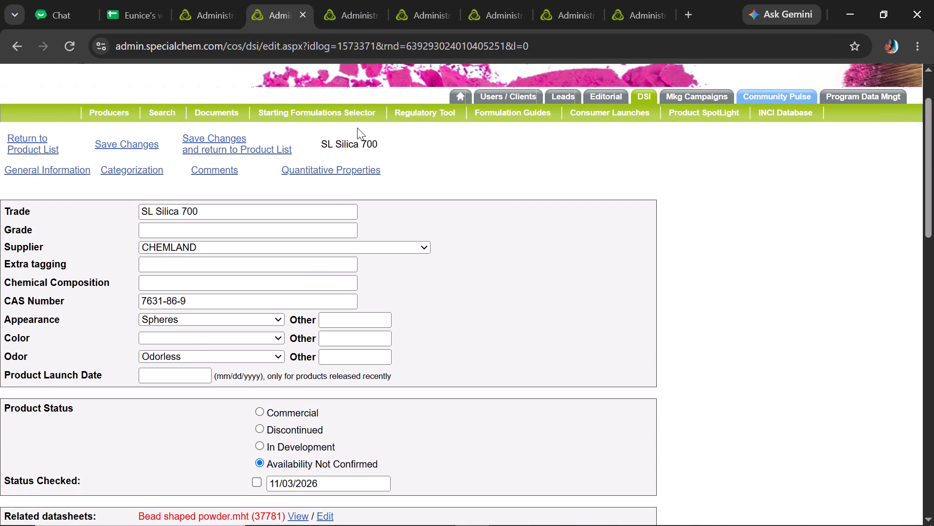
Open the SL Silica 700 comments and copy "{product} by {supplier}" from the spreadsheet's Guide sheet for use there.
click(227, 164)
click(124, 20)
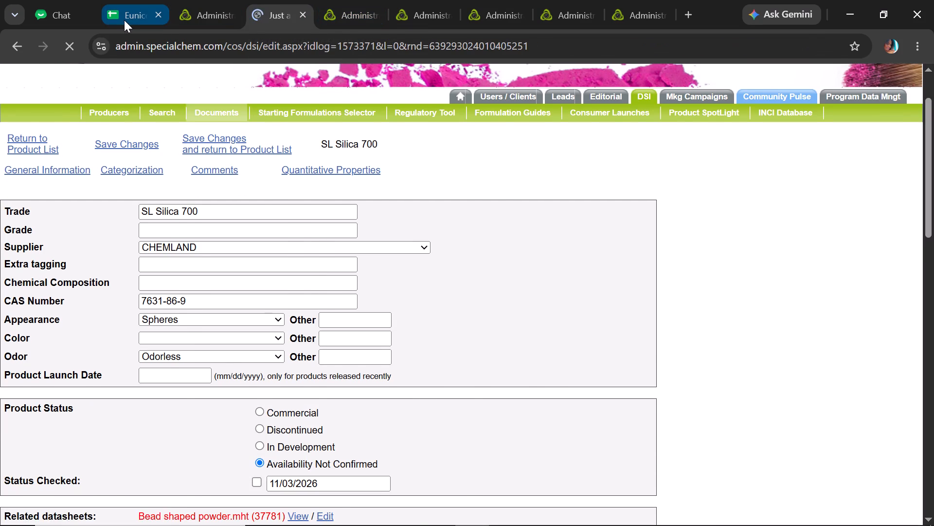
click(355, 511)
key(ctrl+c)
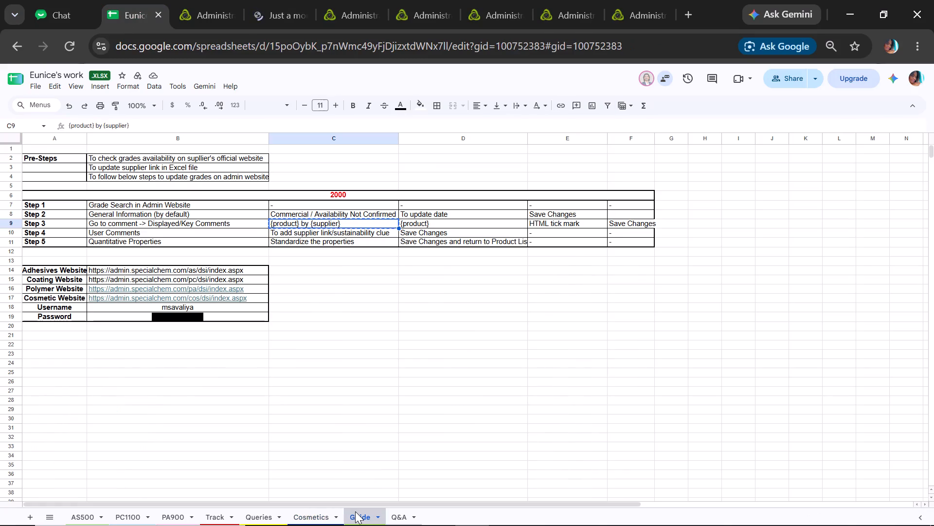
click(264, 0)
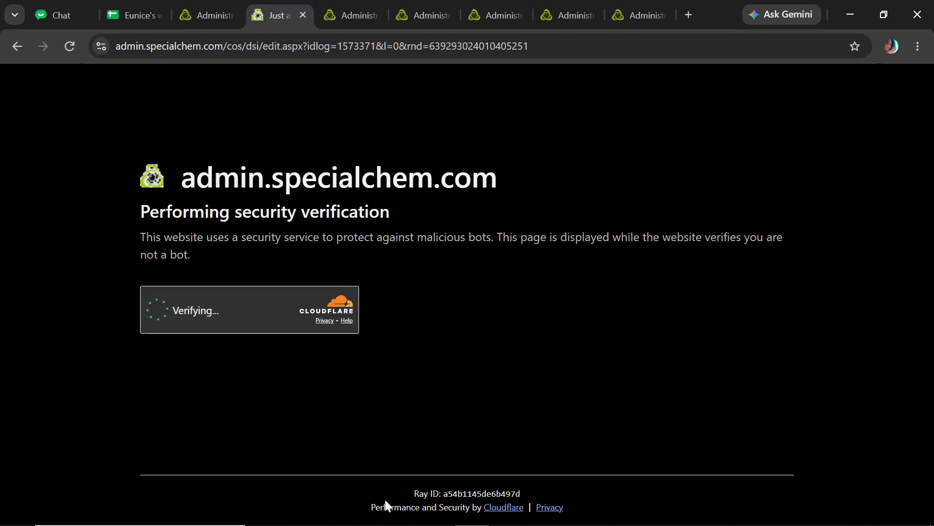
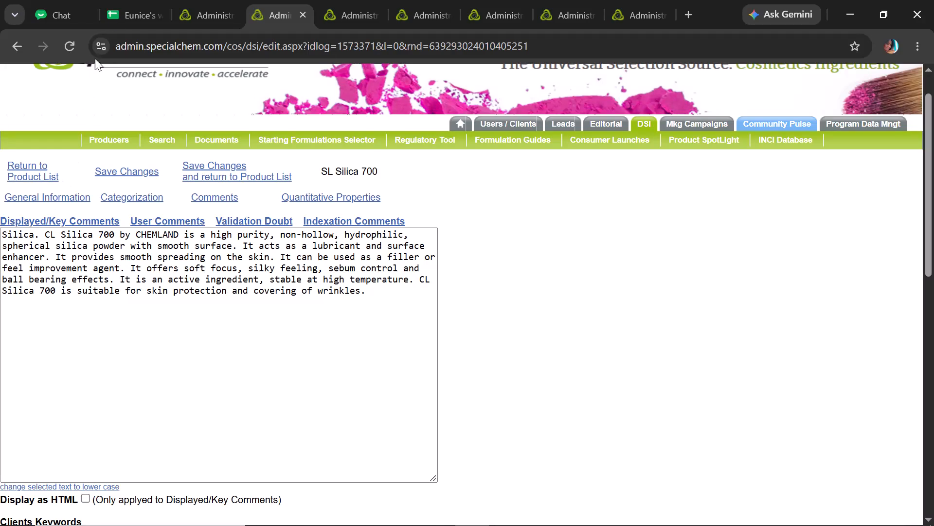
Replace "CL Silica 700 by CHEMLAND" in the SL Silica 700 comment with the Guide sheet's "{product} by {supplier}" and copy "{product}" for reuse.
click(134, 0)
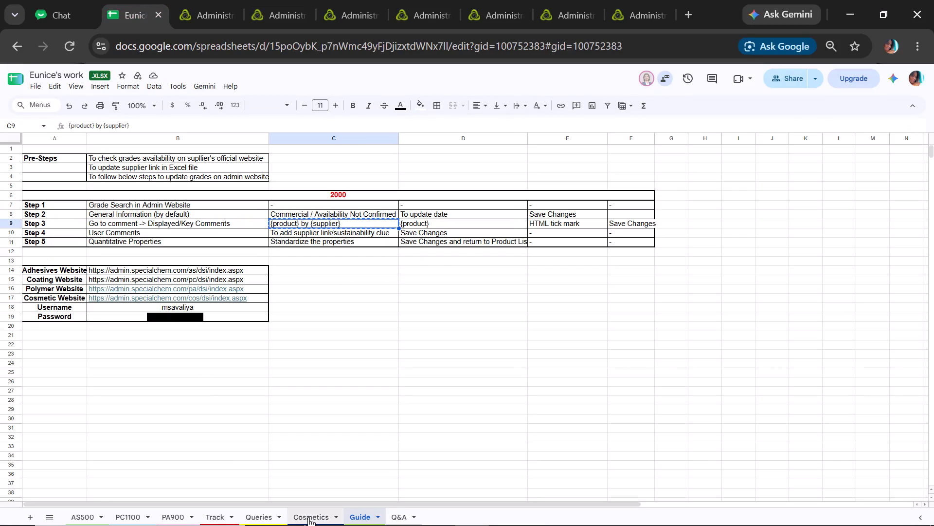
click(308, 517)
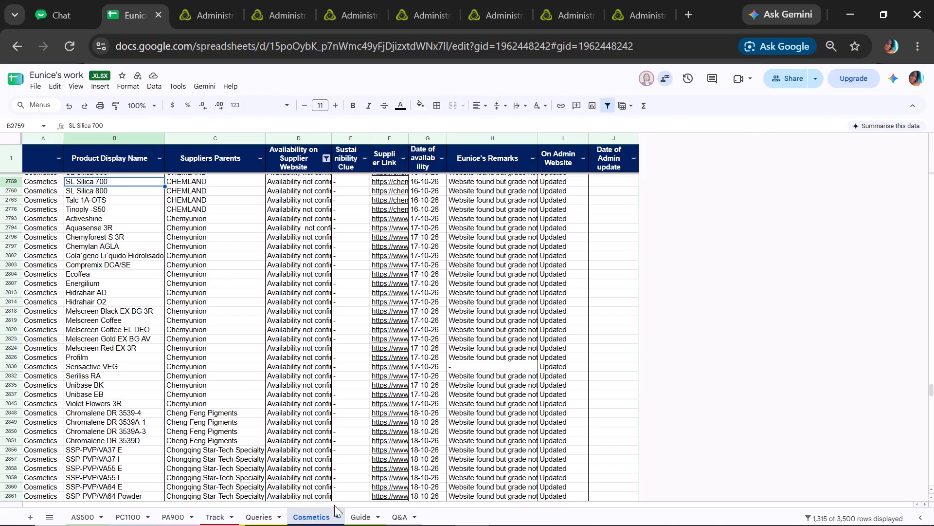
click(364, 516)
key(ctrl+c)
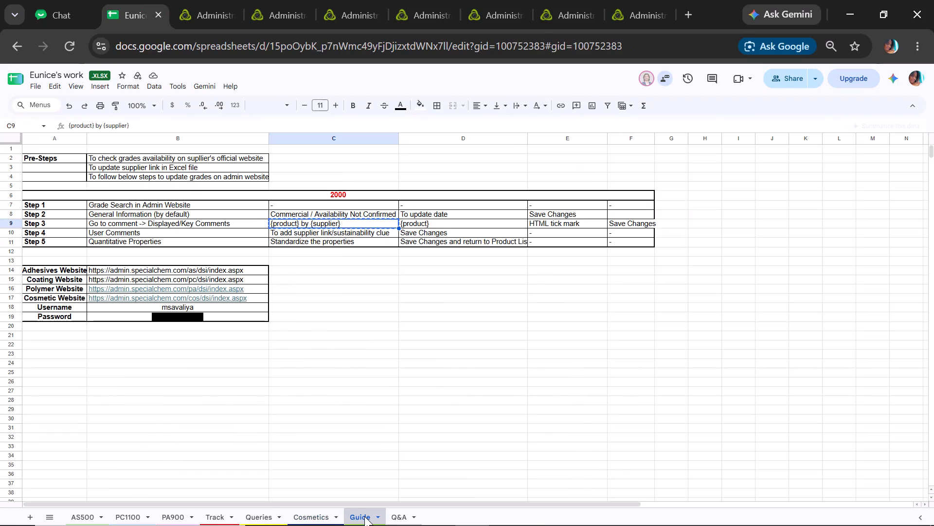
click(206, 0)
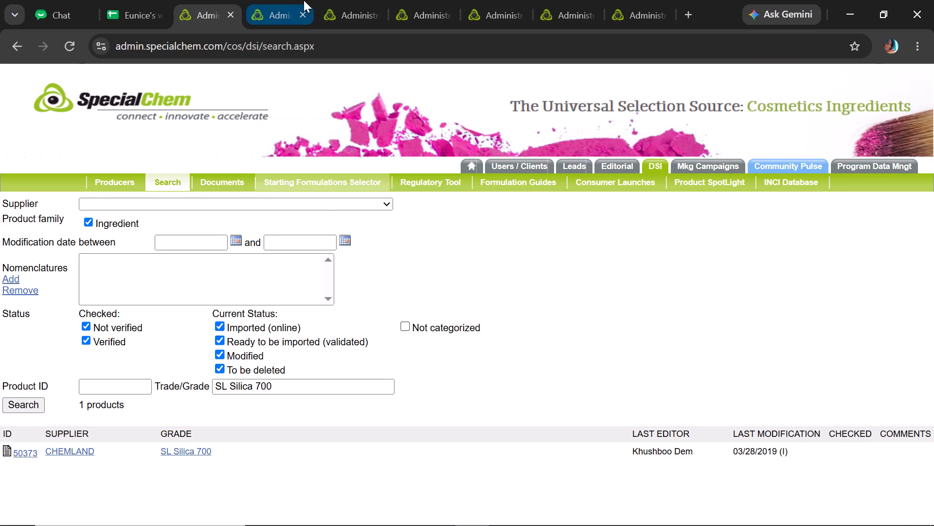
click(267, 0)
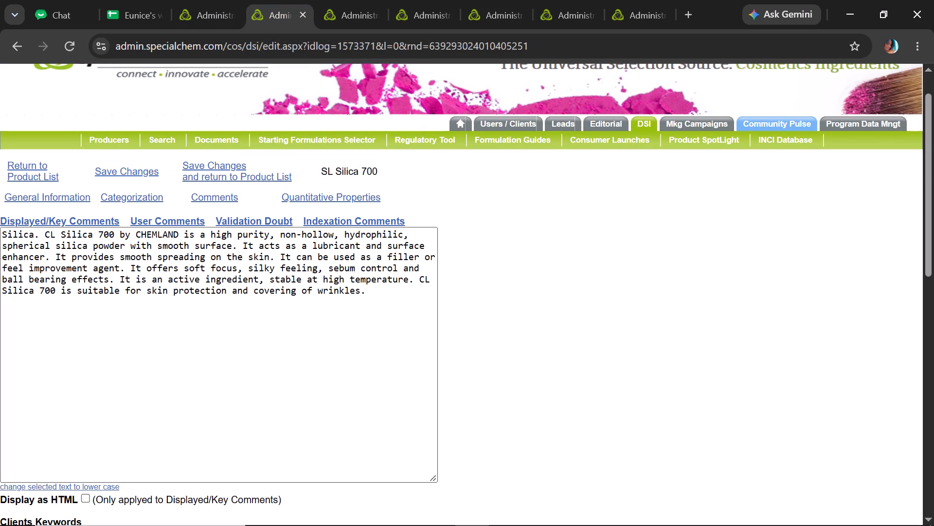
click(42, 234)
click(42, 234)
drag(42, 234, 61, 230)
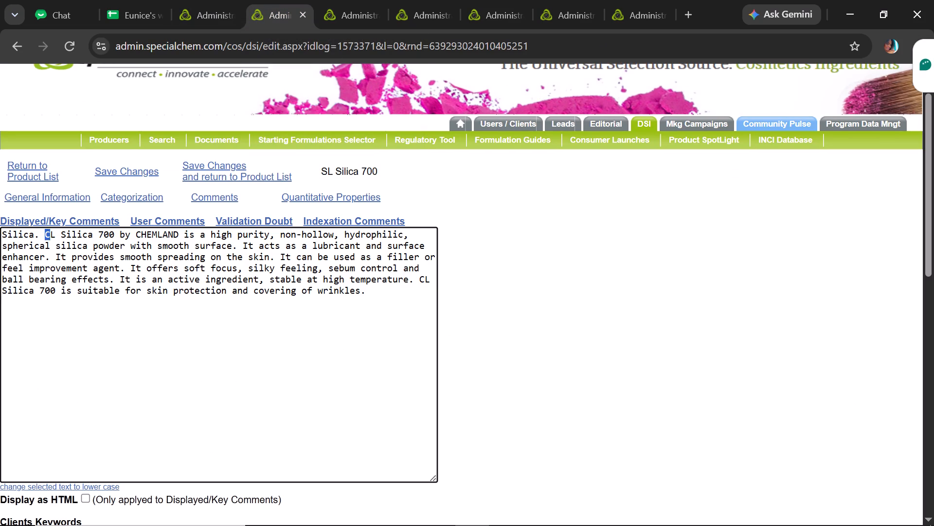
drag(61, 230, 180, 226)
key(ctrl+v)
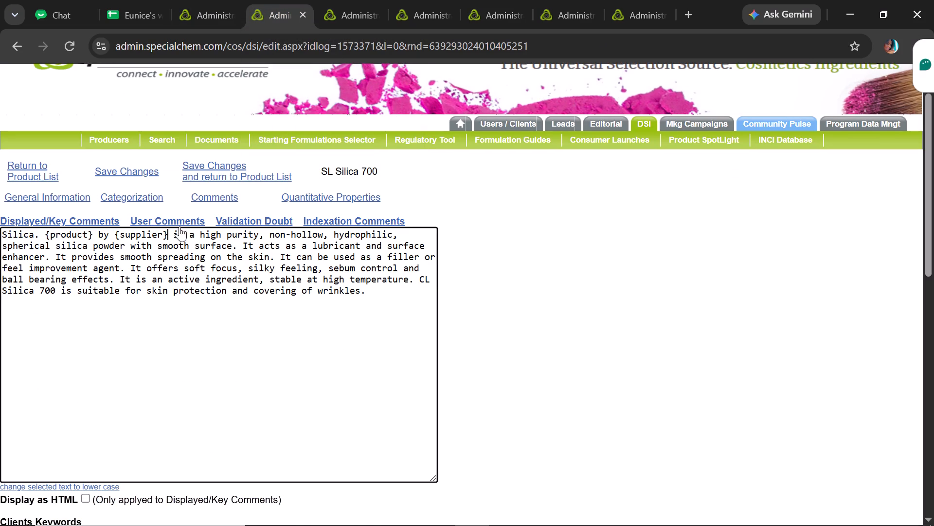
drag(93, 231, 70, 232)
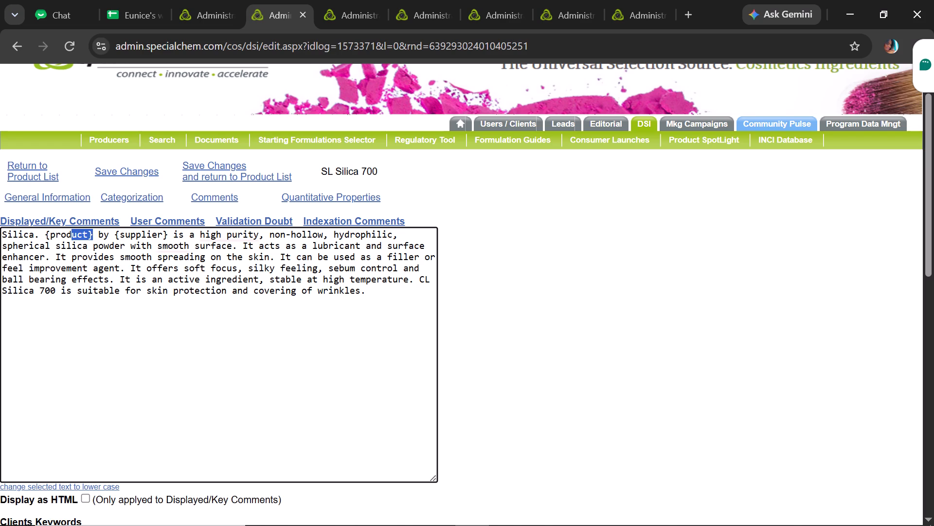
drag(70, 232, 43, 232)
key(ctrl+c)
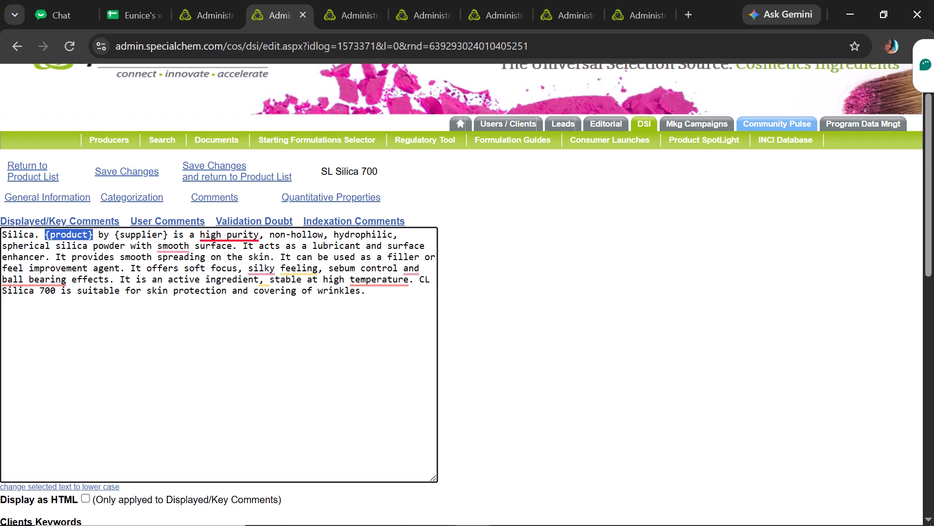
Apply the Grammarly corrections in the comment: "high-purity", "a smooth", "ball-bearing", "temperatures", "a silky" and a comma before "and" after "sebum control".
click(253, 264)
text(high-purity)
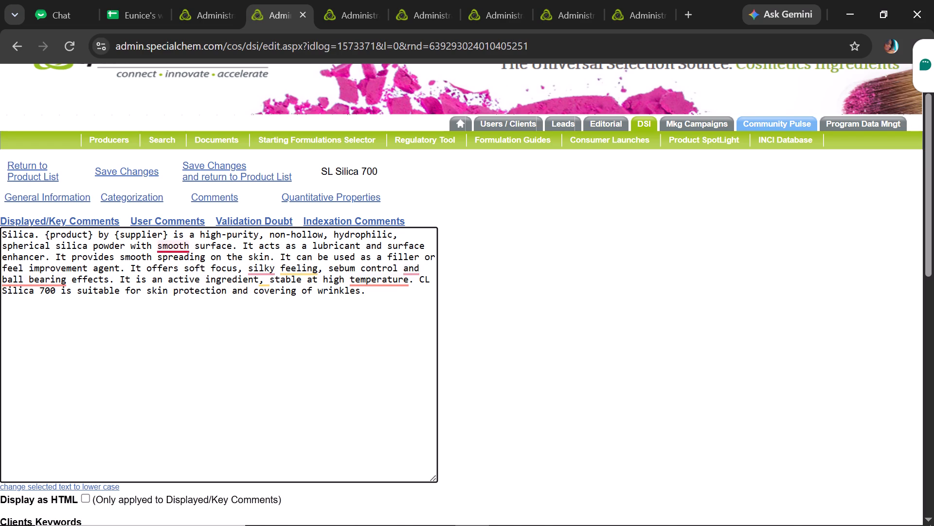
click(189, 286)
text(a)
key(space)
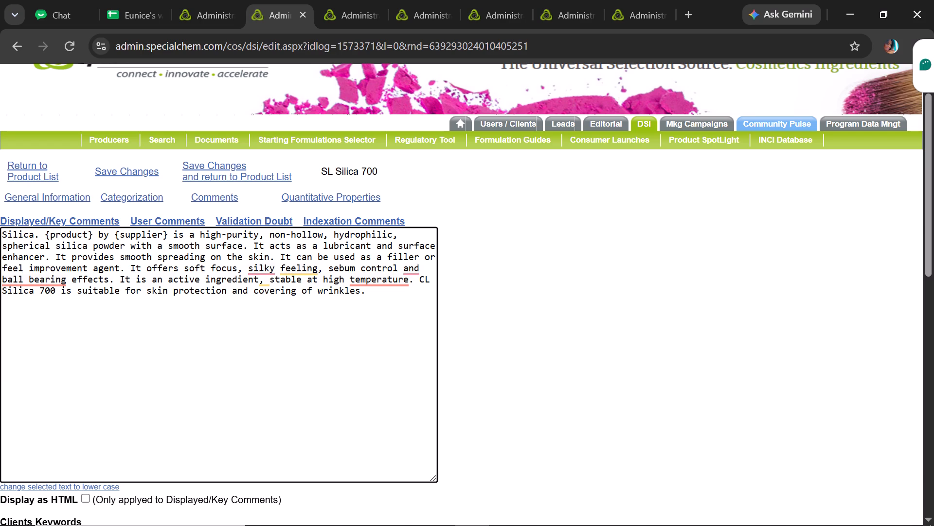
click(70, 306)
text(ball-bearing)
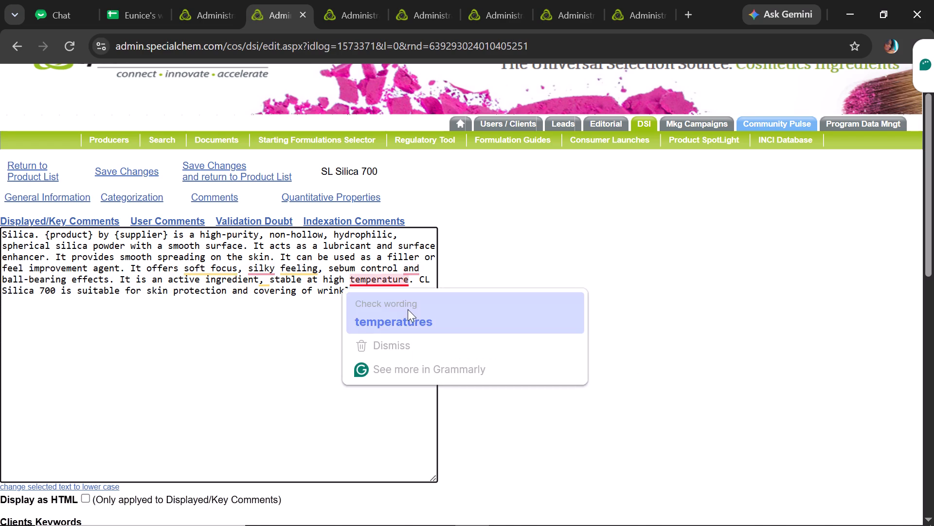
click(408, 309)
text(temperatures)
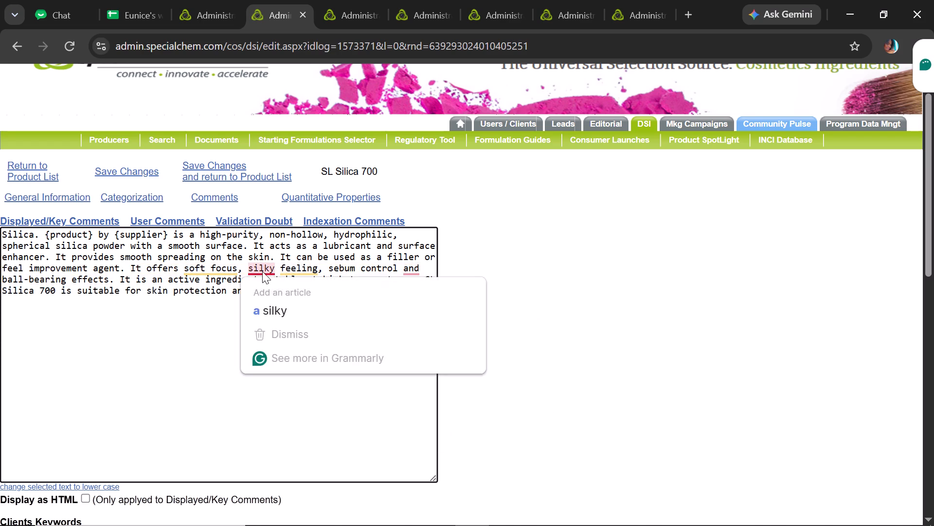
click(283, 301)
text(a)
key(space)
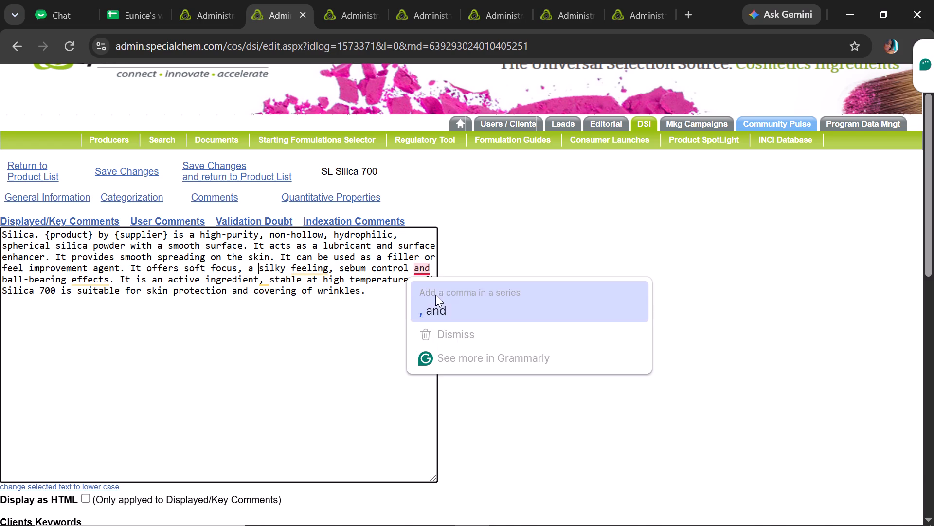
click(435, 295)
key(comma)
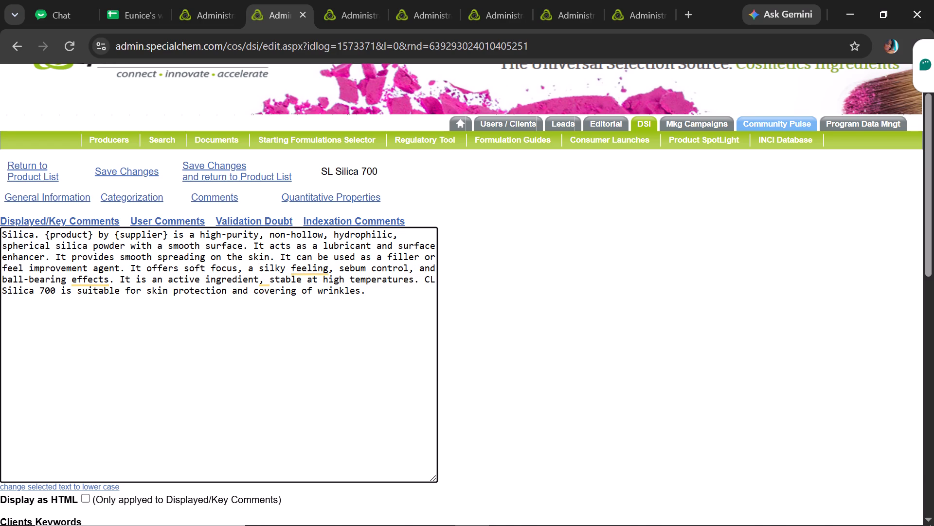
Replace "CL Silica 700" at the start of the comment's last sentence with "{product}".
drag(55, 289, 415, 280)
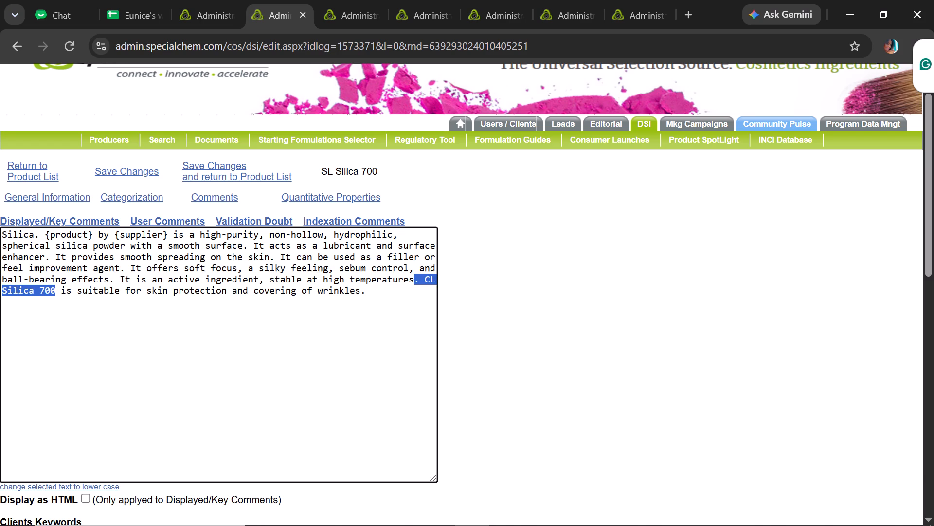
drag(415, 280, 425, 278)
key(ctrl+v)
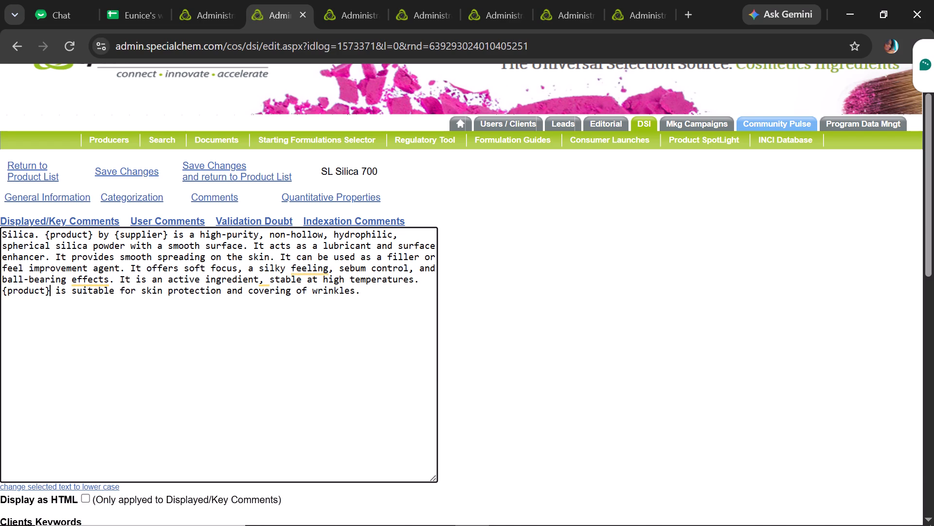
Enable Display as HTML for the SL Silica 700 comment and save the changes.
drag(933, 131, 931, 138)
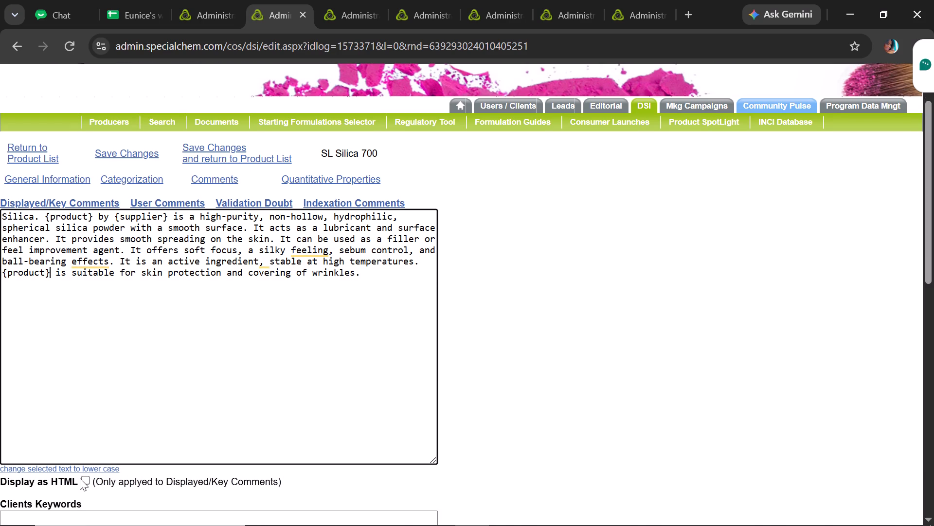
click(87, 481)
click(129, 149)
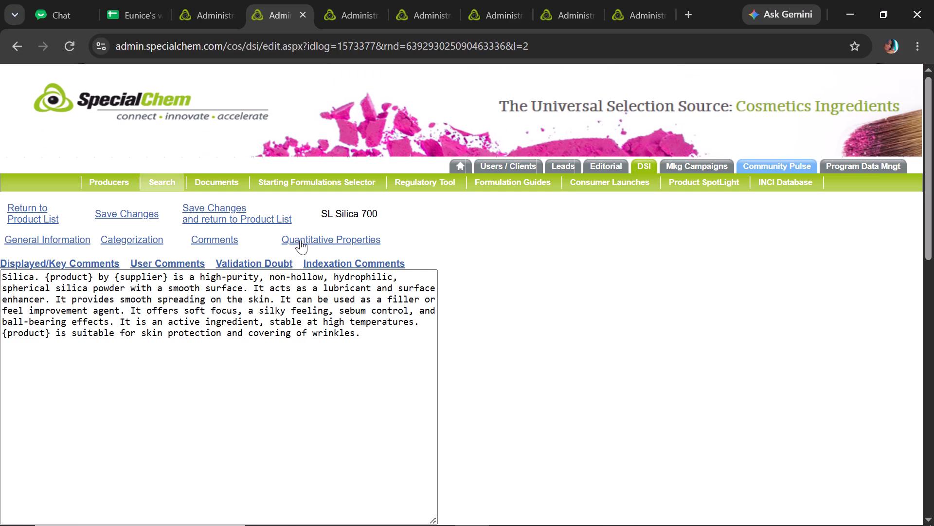
In the SL Silica 700 quantitative properties, set the first row's test condition to "100ml Water" and shorten its property name to "Solubility".
click(304, 239)
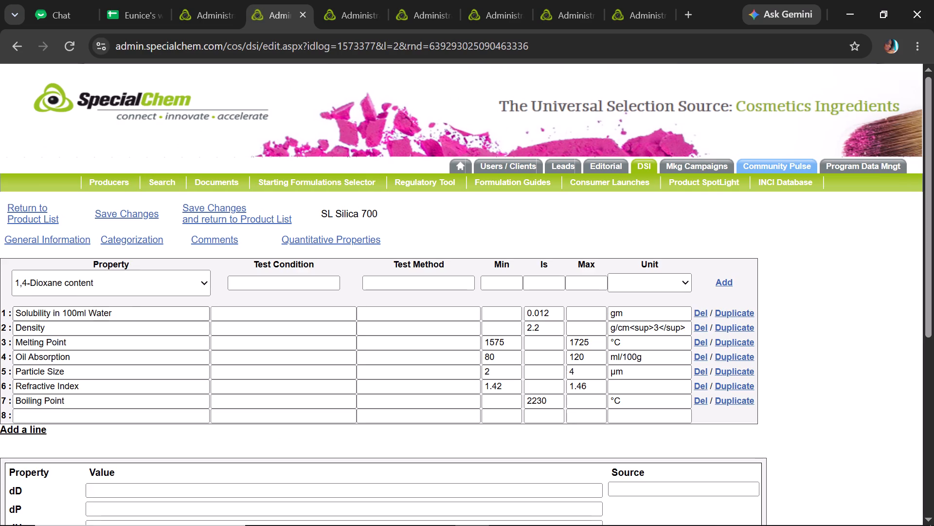
drag(64, 315, 172, 313)
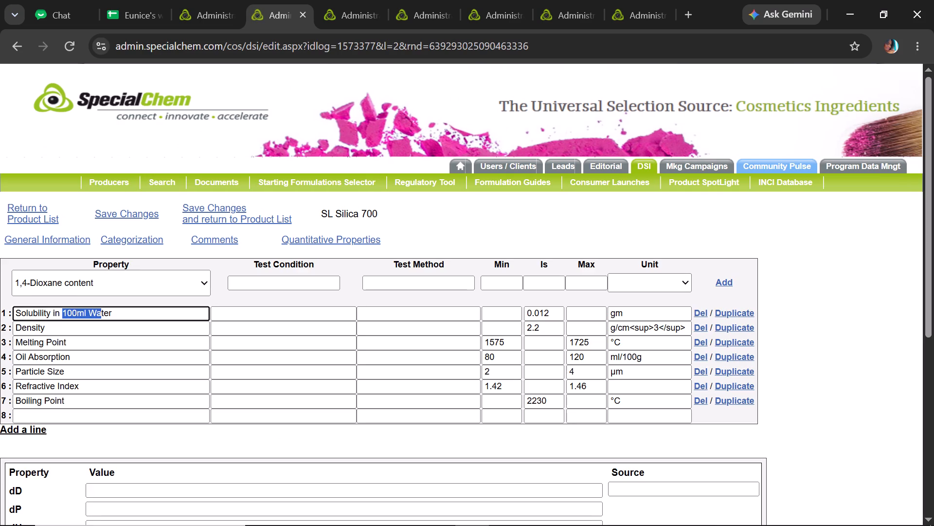
drag(172, 313, 172, 313)
key(ctrl+c)
click(239, 314)
key(ctrl+v)
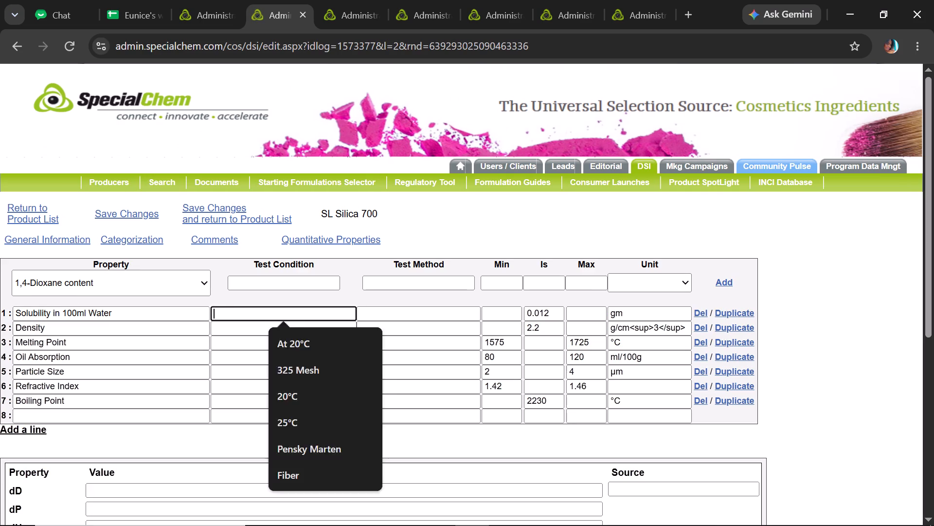
drag(53, 310, 263, 283)
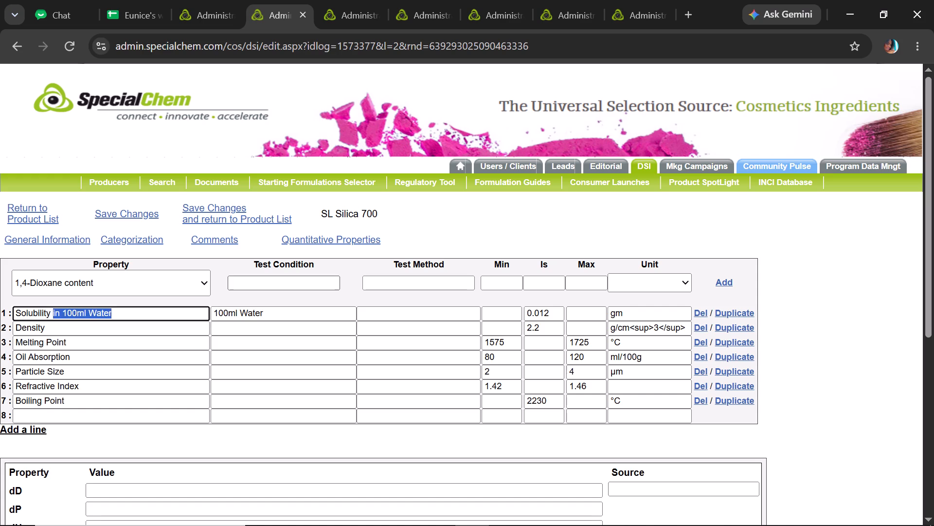
key(BackSpace)
key(BackSpace)
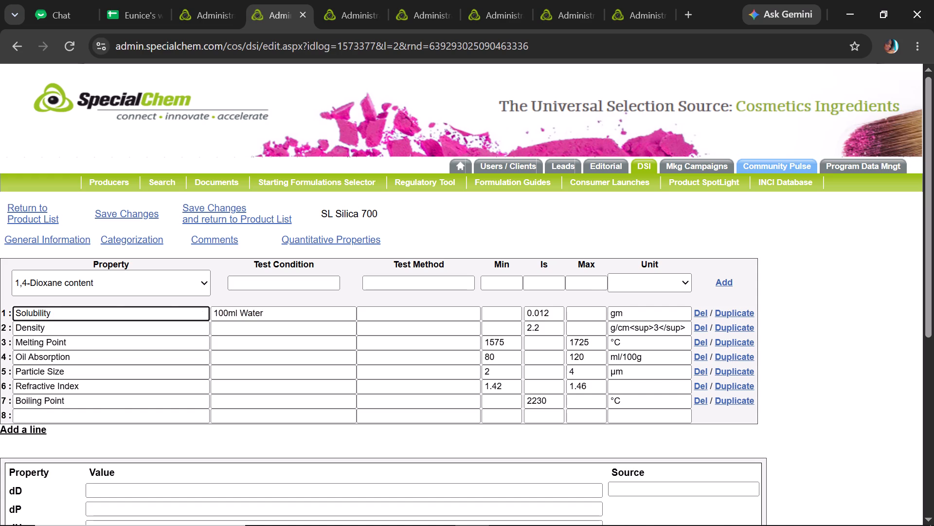
Rename the Oil Absorption property to "Oil Absorption Number (OAN)", save and return to the product list, and check the CHEMLAND entries.
click(82, 360)
click(122, 383)
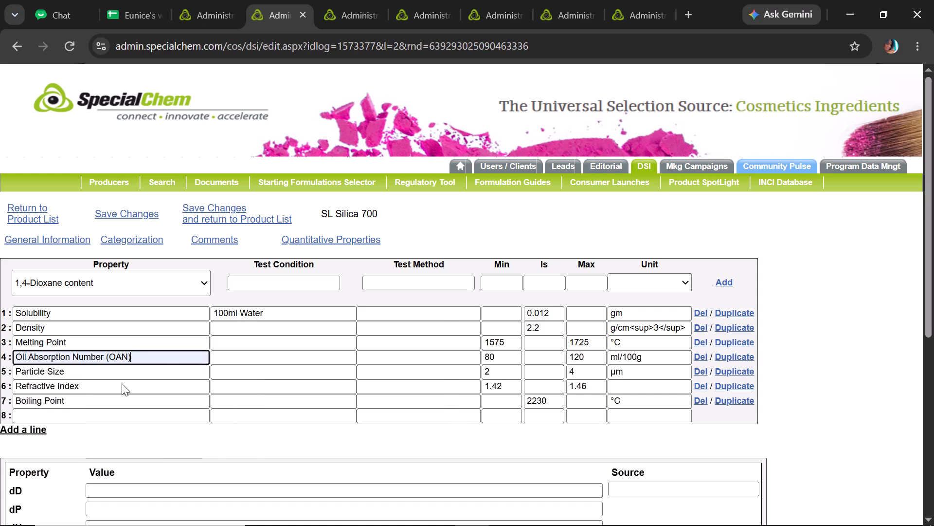
click(229, 215)
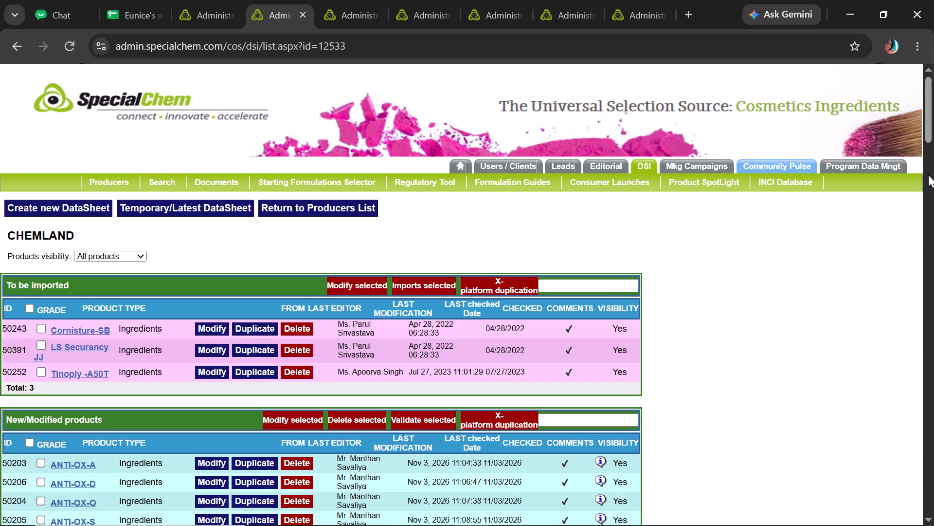
drag(929, 123, 923, 184)
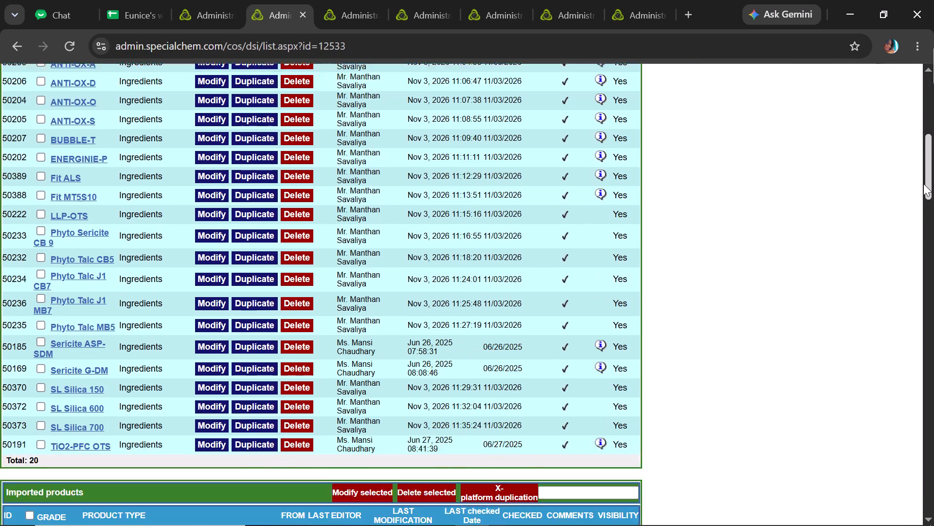
drag(923, 184, 933, 233)
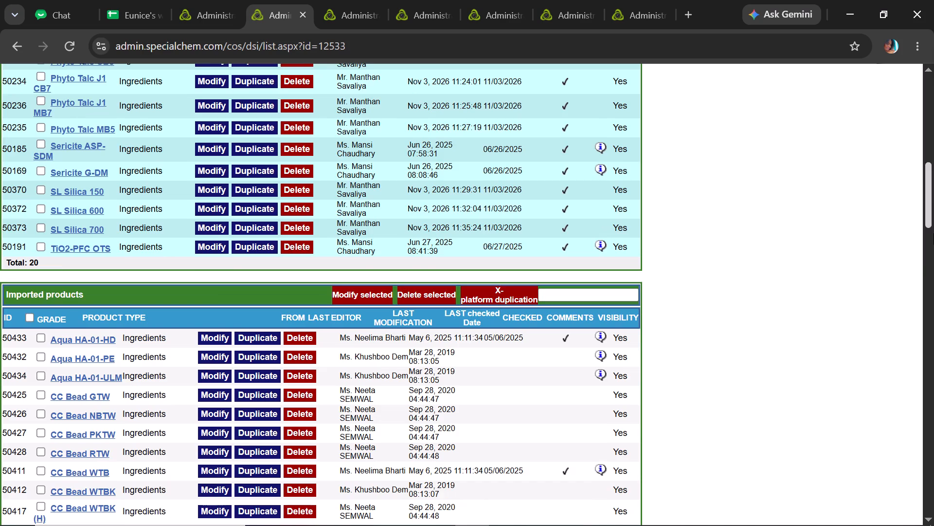
drag(933, 233, 933, 34)
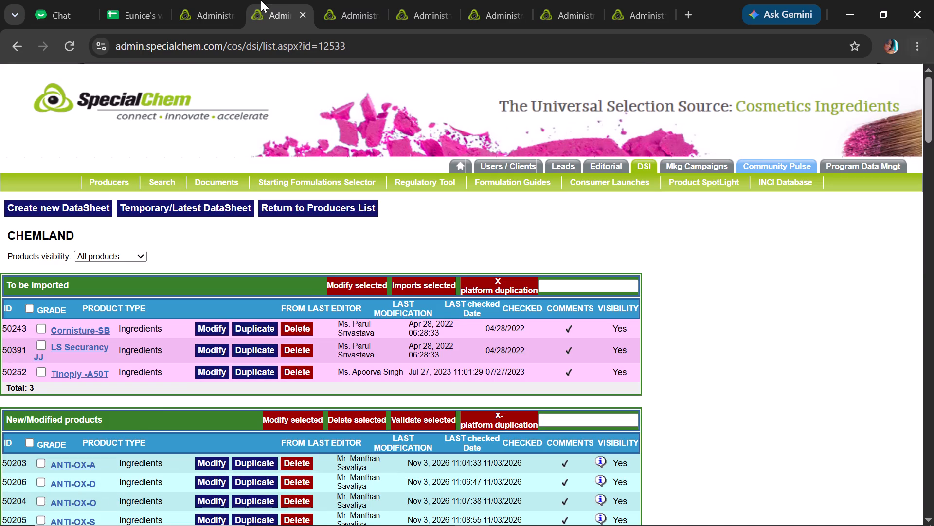
Copy the name SL Silica 800 from the Cosmetics sheet and search the admin site for that grade.
click(129, 0)
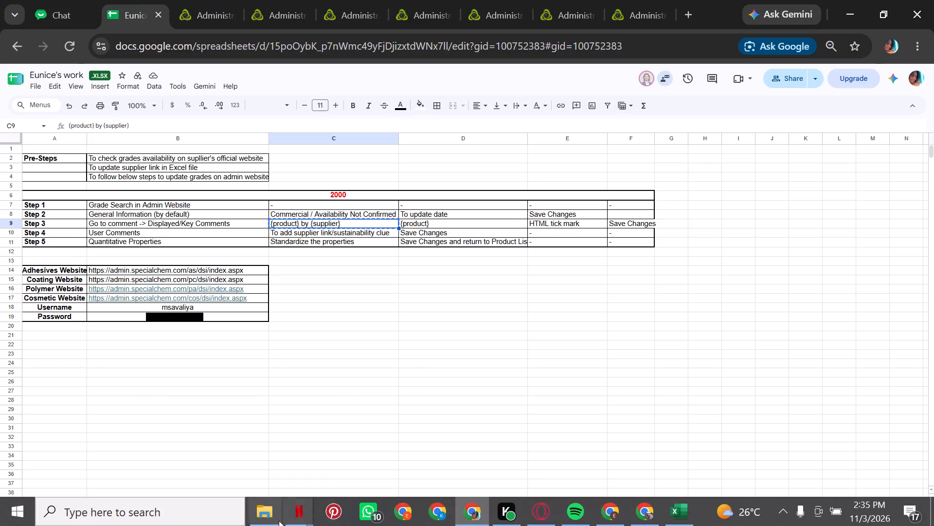
click(333, 510)
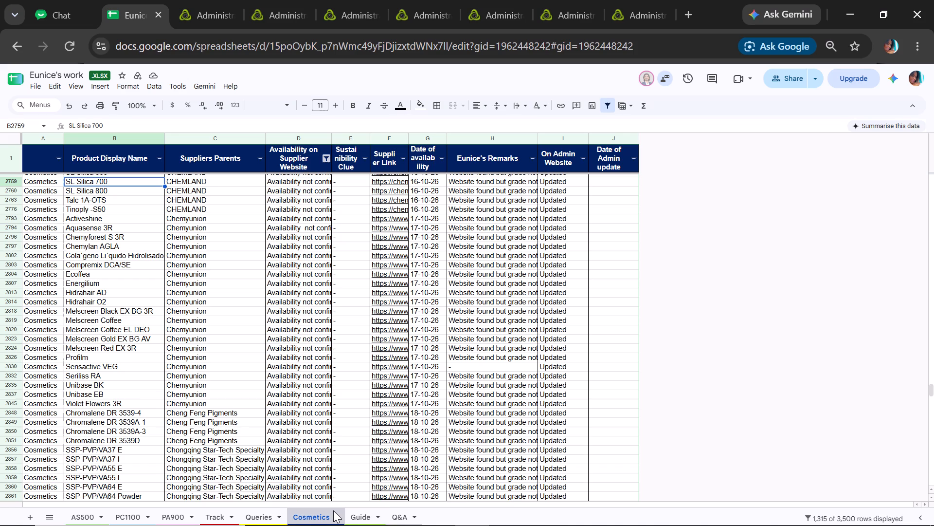
key(Down)
key(ctrl+c)
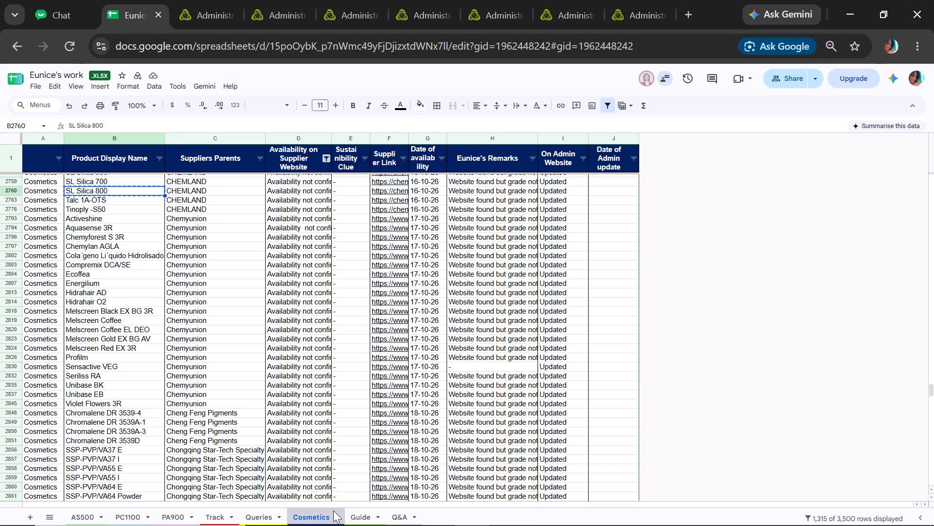
click(219, 0)
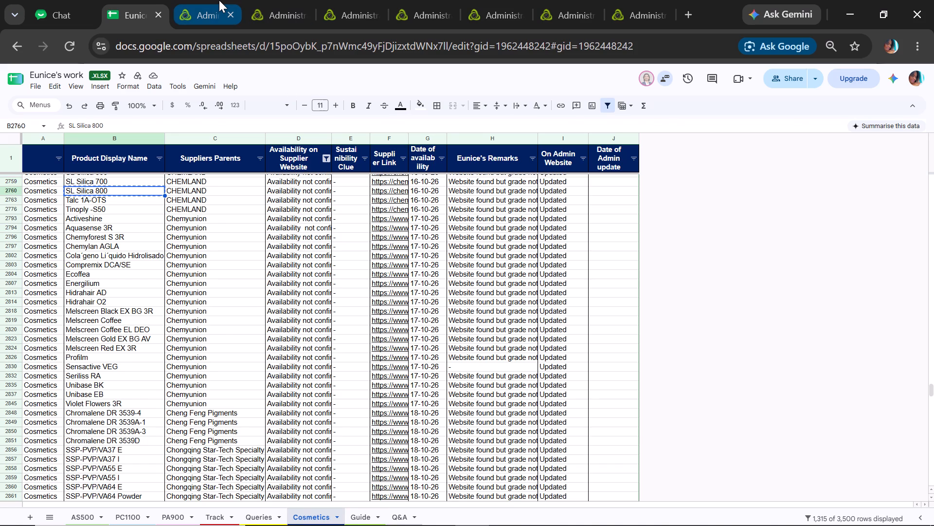
drag(288, 382, 106, 375)
key(ctrl+v)
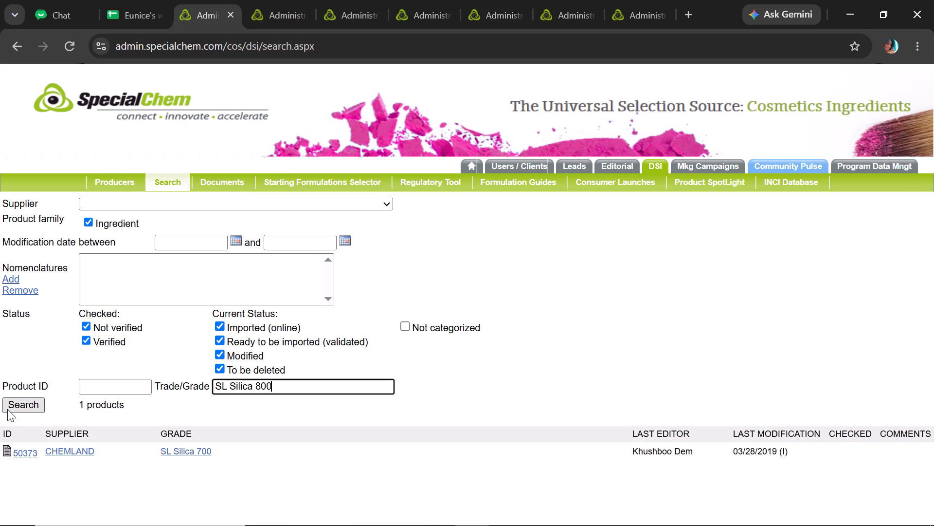
click(10, 407)
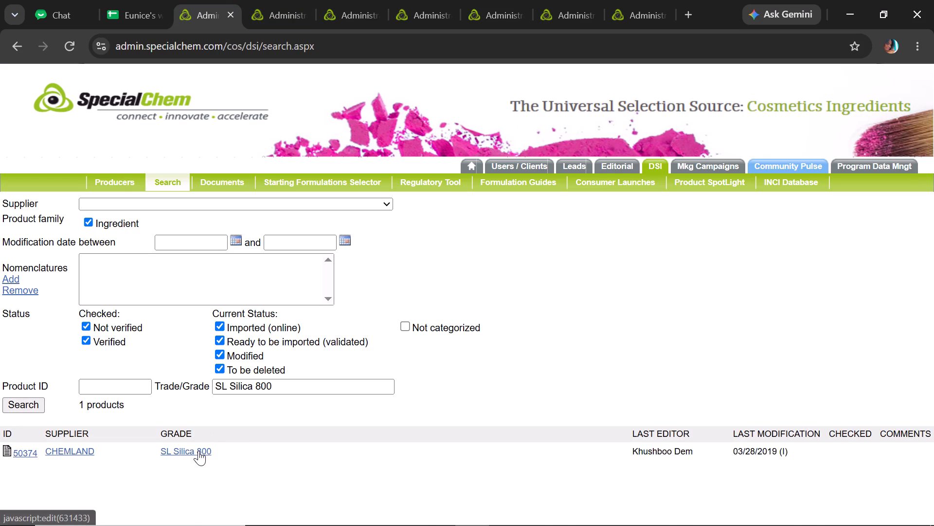
Open the SL Silica 800 record, set its product status to Availability Not Confirmed and save the changes.
click(198, 451)
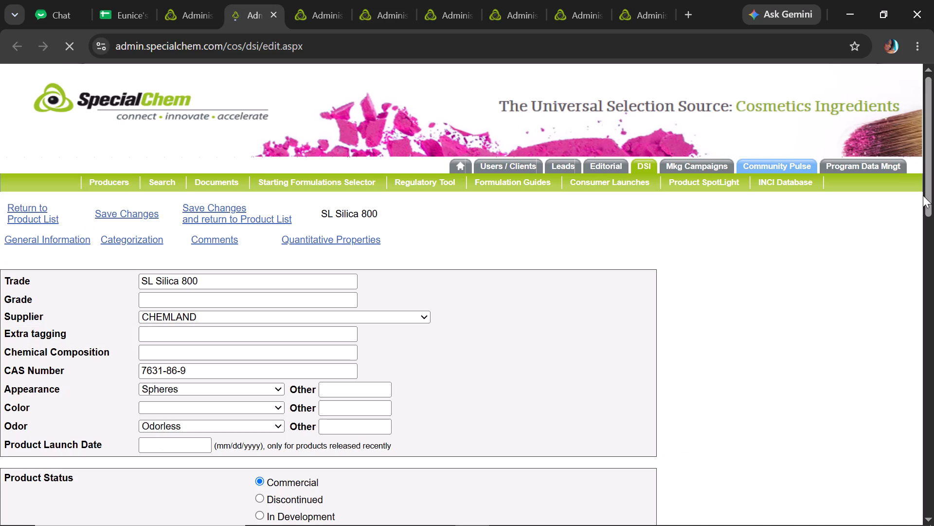
drag(933, 182, 933, 189)
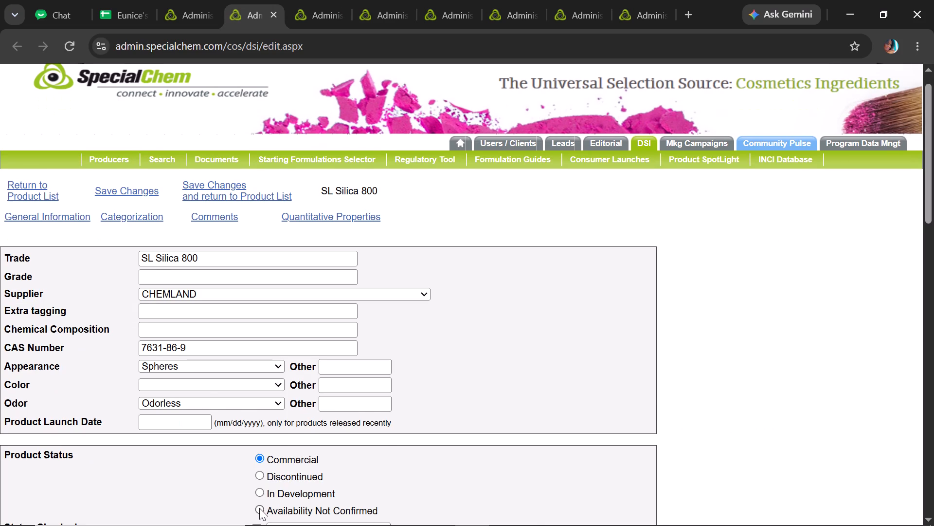
click(259, 508)
click(113, 186)
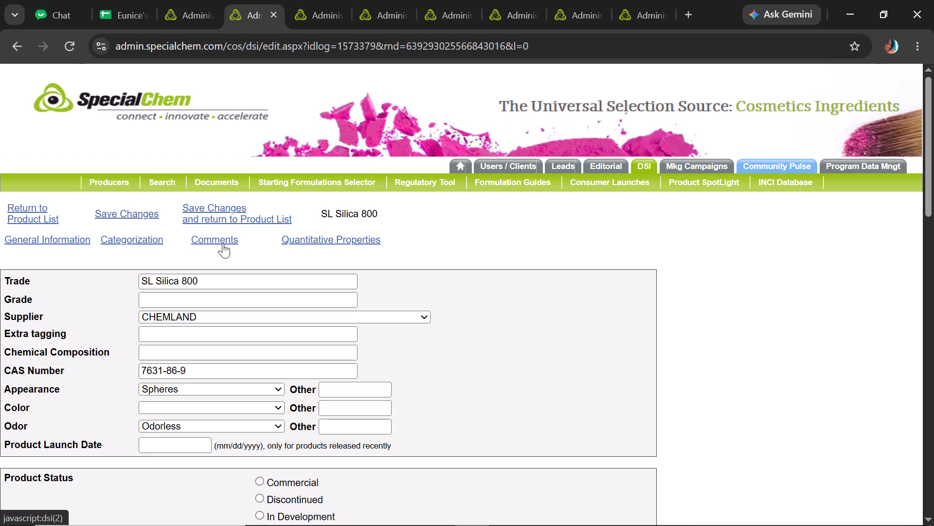
drag(933, 123, 933, 141)
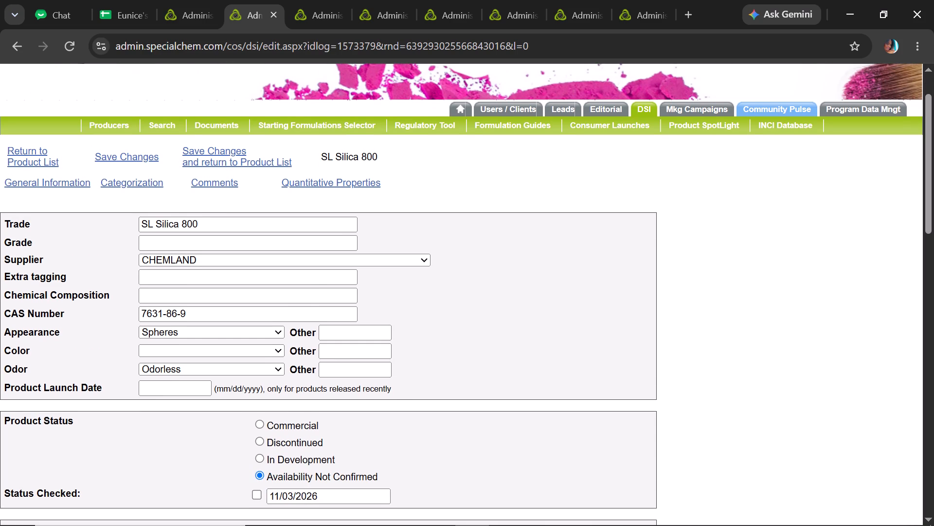
In the SL Silica 800 displayed comment, replace "CL Silica 800 by CHEMLAND" with "{product} by {supplier}" copied from the Guide sheet.
click(232, 177)
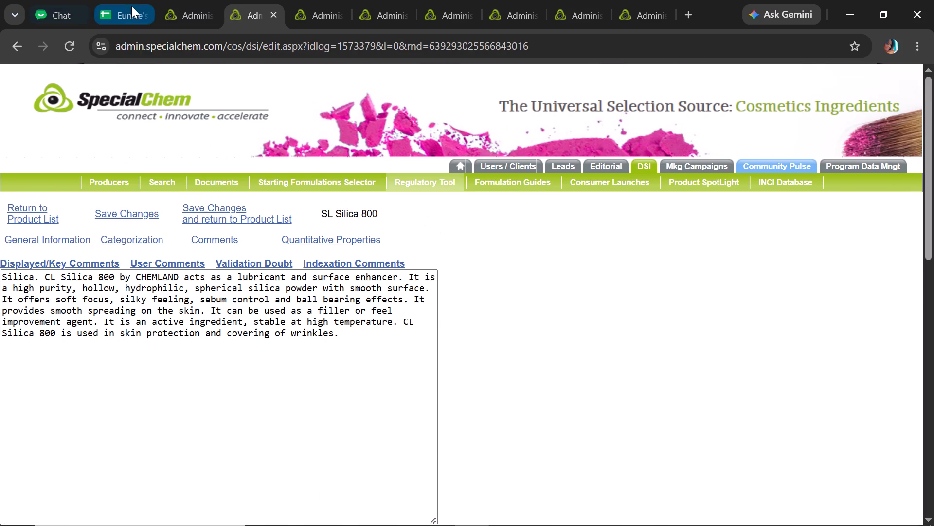
click(131, 6)
click(363, 511)
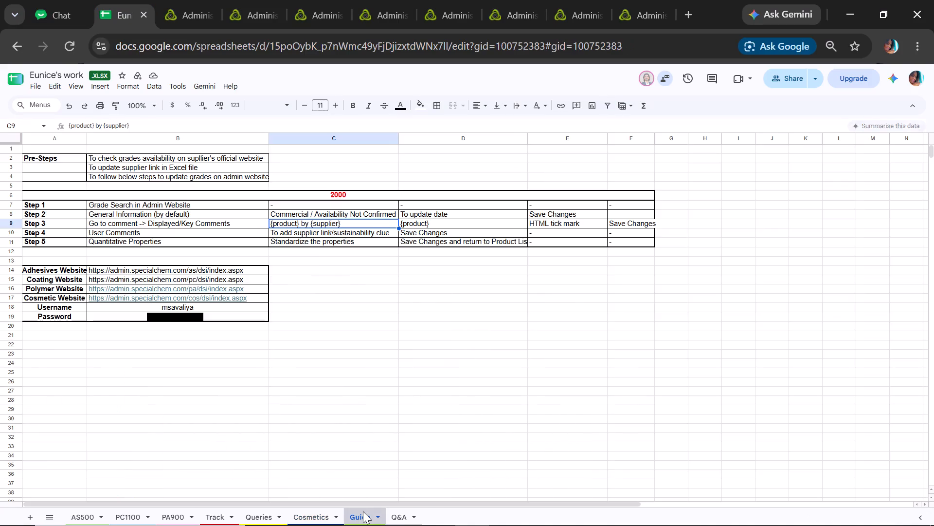
key(ctrl+c)
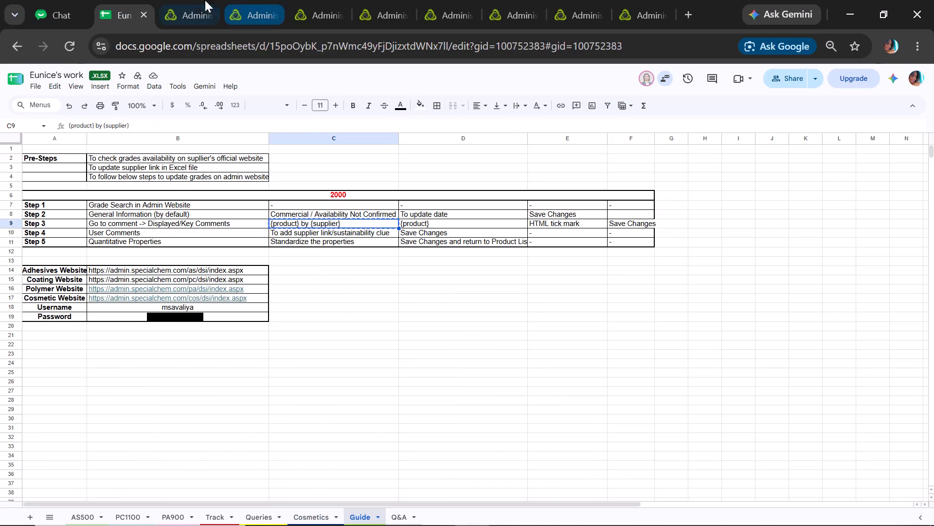
click(185, 0)
click(273, 11)
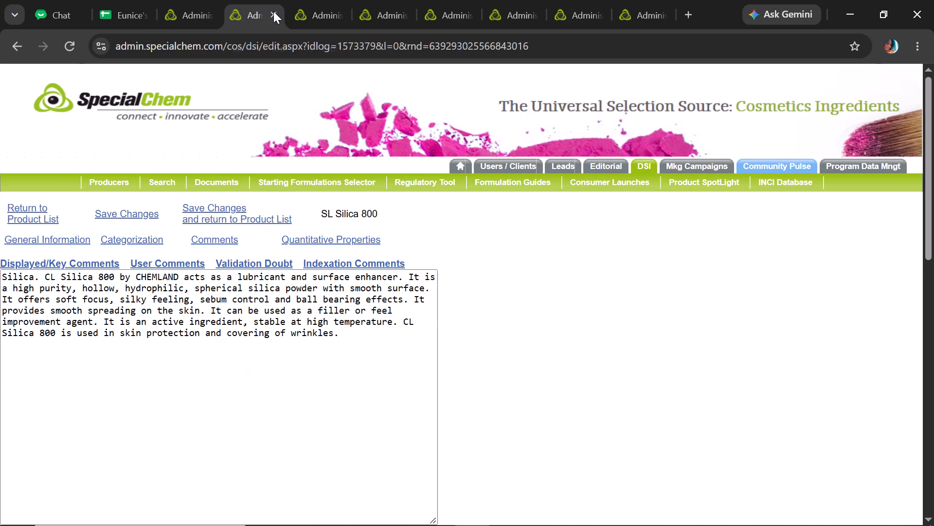
click(46, 278)
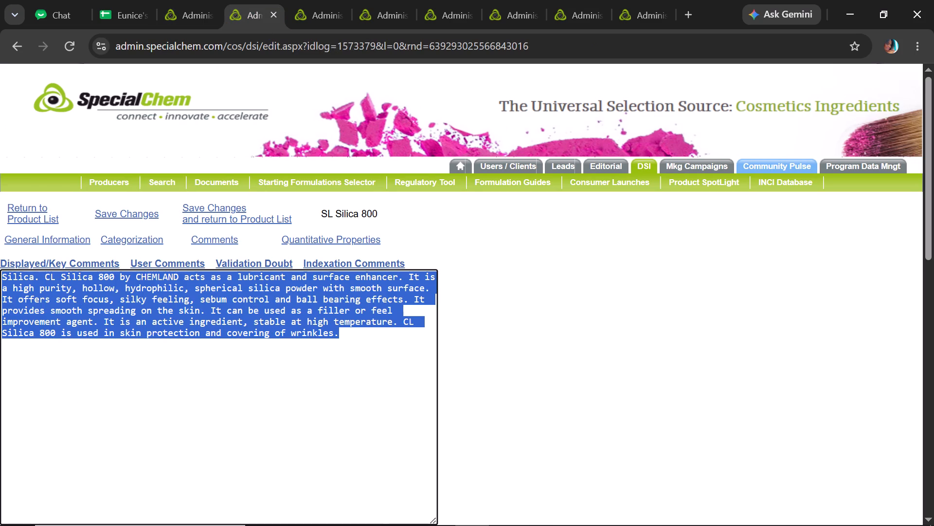
click(44, 274)
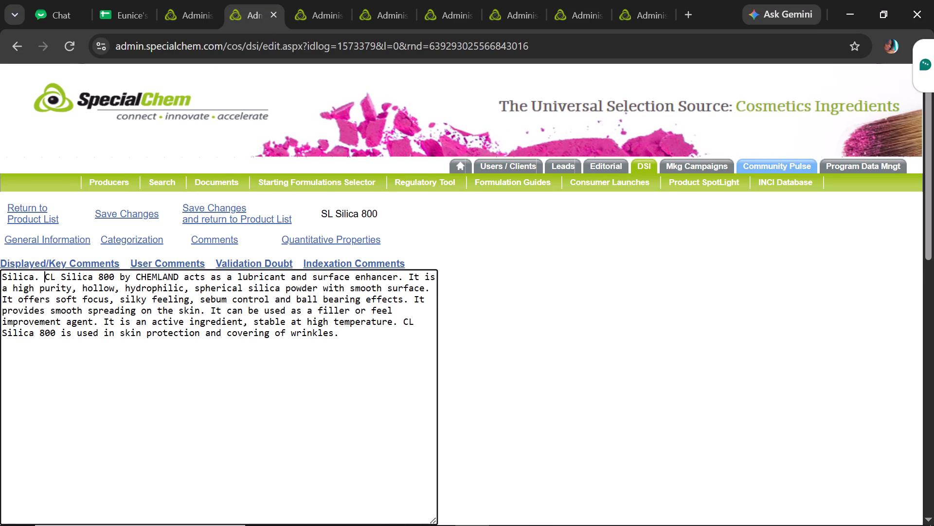
drag(44, 274, 182, 256)
key(ctrl+v)
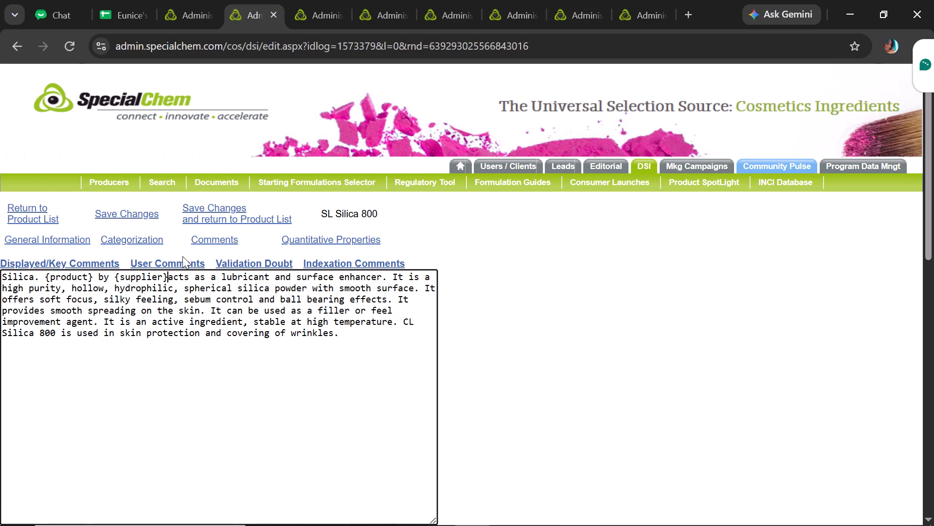
key(space)
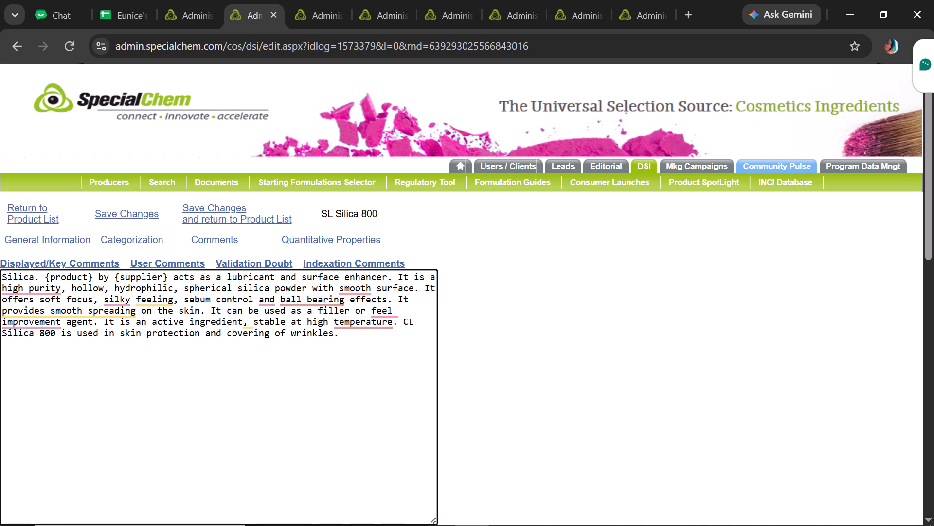
Apply the Grammarly corrections "high-purity", "a smooth surface" and "ball-bearing", and add a comma after "sebum control" in the comment.
drag(92, 276, 46, 277)
key(ctrl+c)
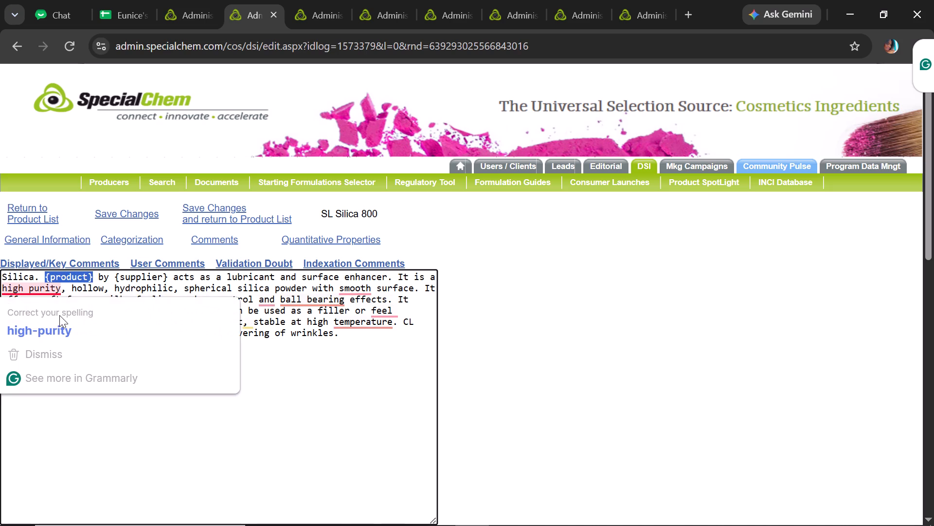
click(59, 315)
text(high-purity)
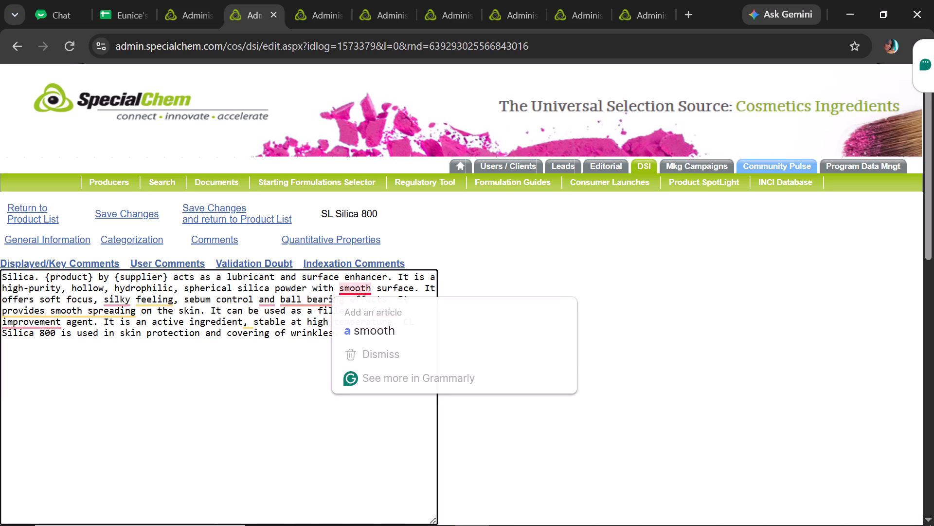
click(364, 306)
text(a)
key(space)
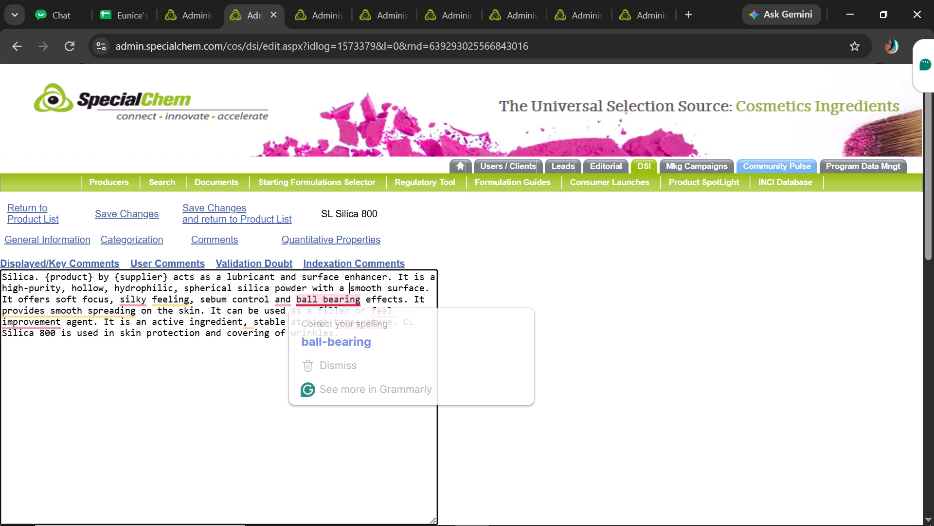
click(335, 317)
text(ball-bearing)
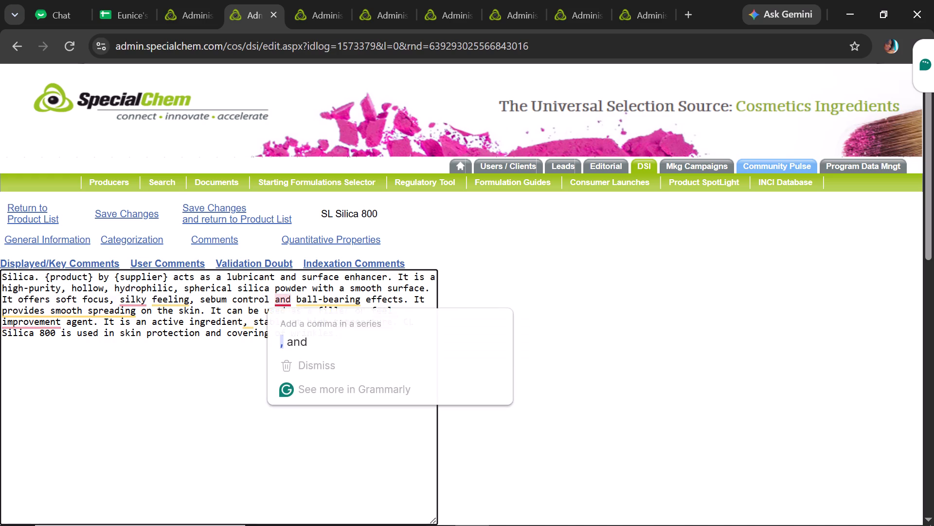
click(291, 314)
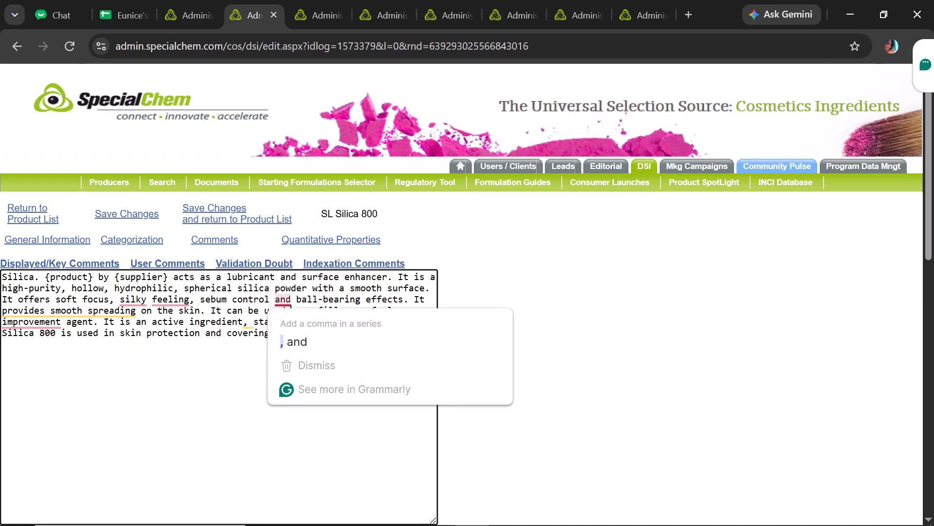
click(296, 319)
key(comma)
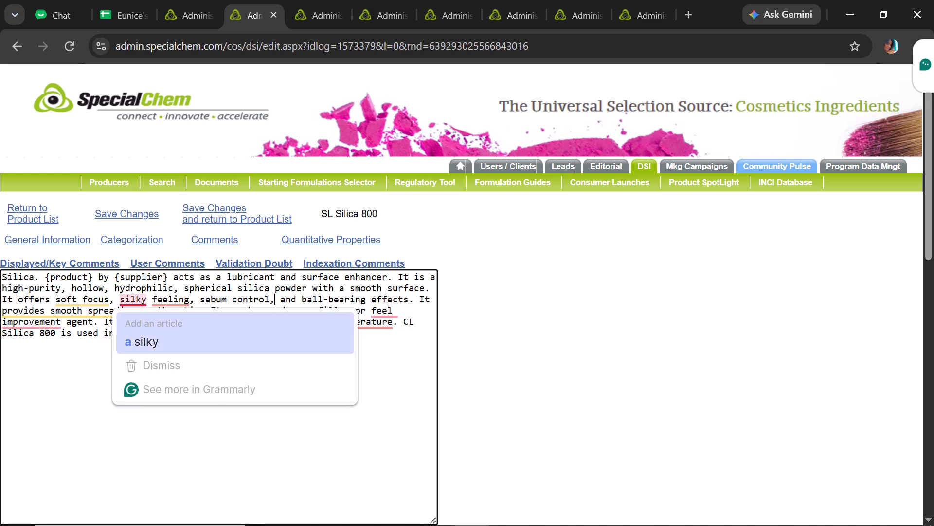
Apply the Grammarly corrections "a silky feeling", "feel-improving agent" and "high temperatures" in the comment.
click(156, 336)
text(a)
key(space)
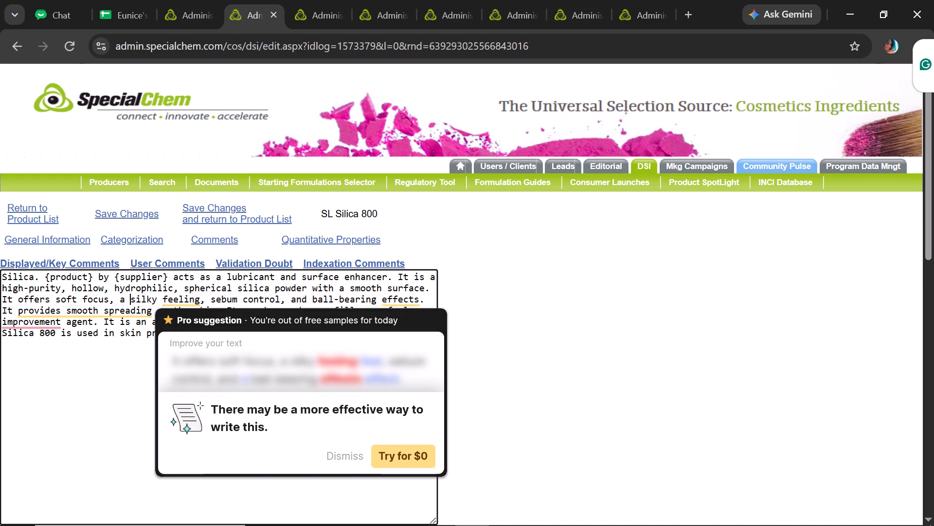
click(38, 352)
text(feel-improving)
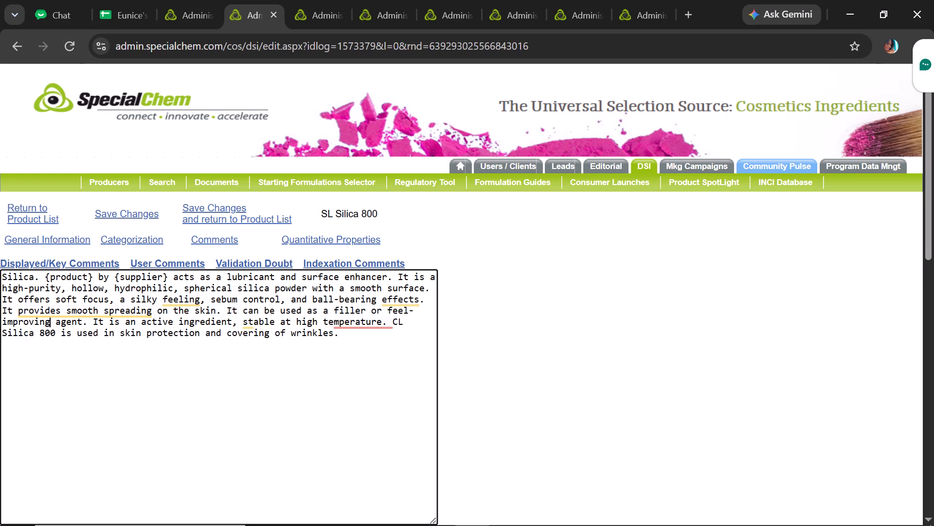
click(375, 348)
text(temperatures)
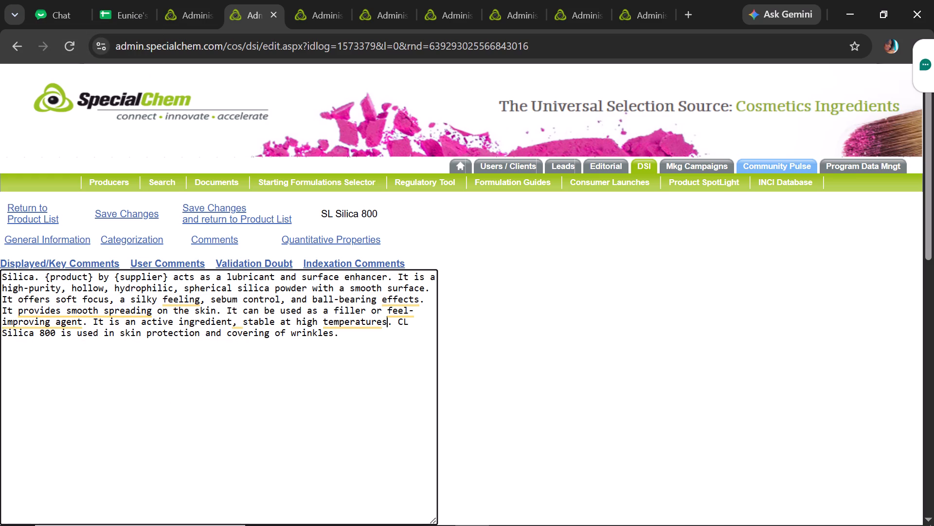
Replace "CL Silica 800" in the comment's last sentence with a copy of the {product} placeholder.
drag(94, 279, 59, 279)
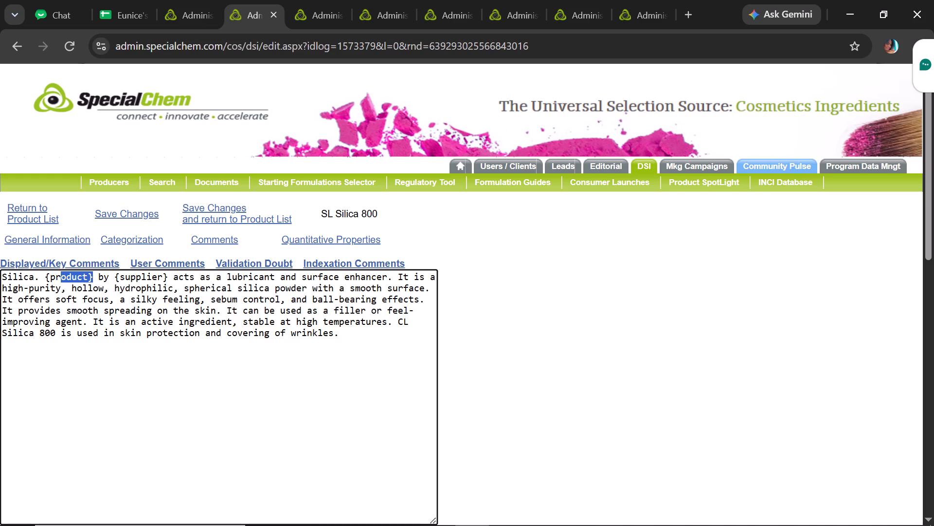
drag(59, 279, 47, 279)
key(ctrl+c)
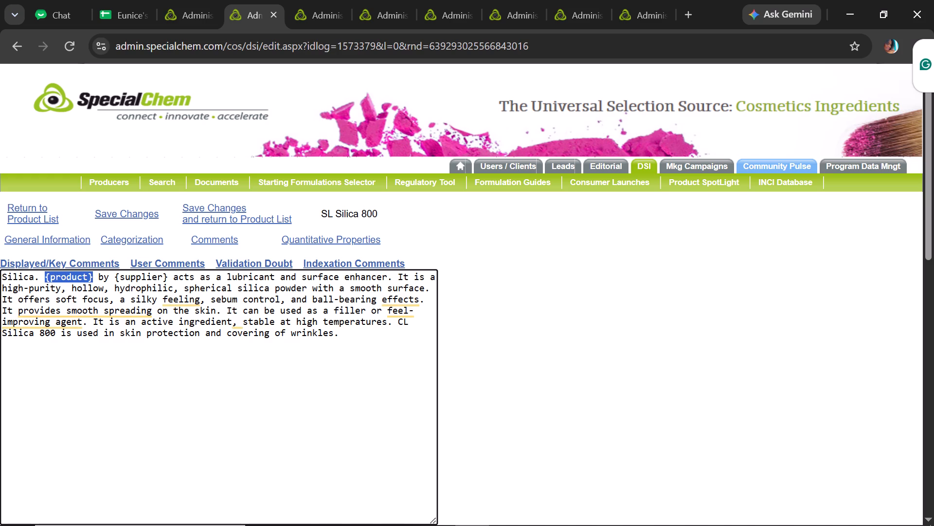
drag(54, 336, 131, 314)
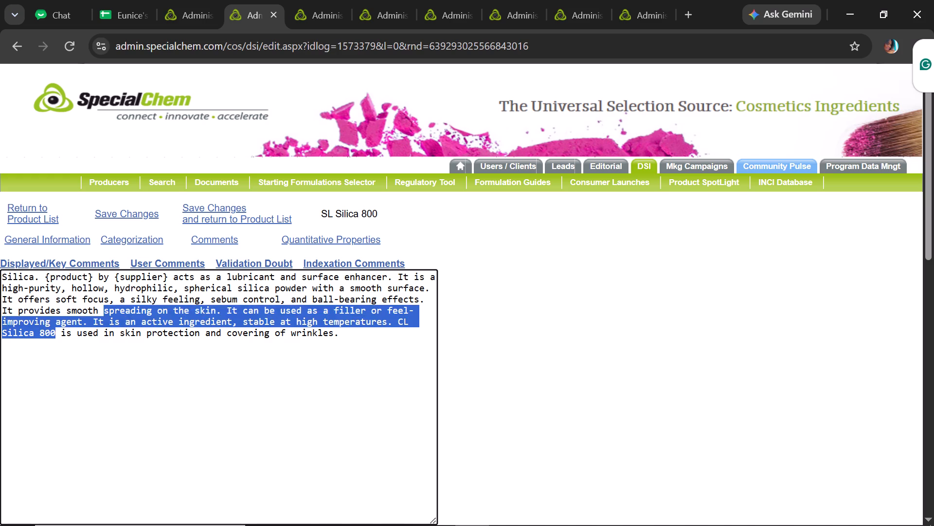
drag(131, 314, 398, 319)
key(ctrl+v)
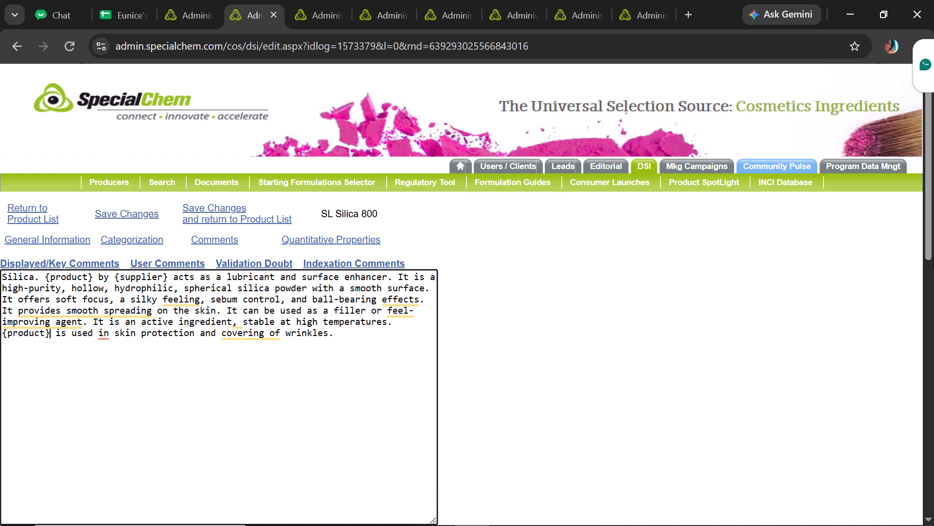
Enable Display as HTML for the SL Silica 800 comment, save the changes and check the User Comments.
drag(933, 241, 929, 264)
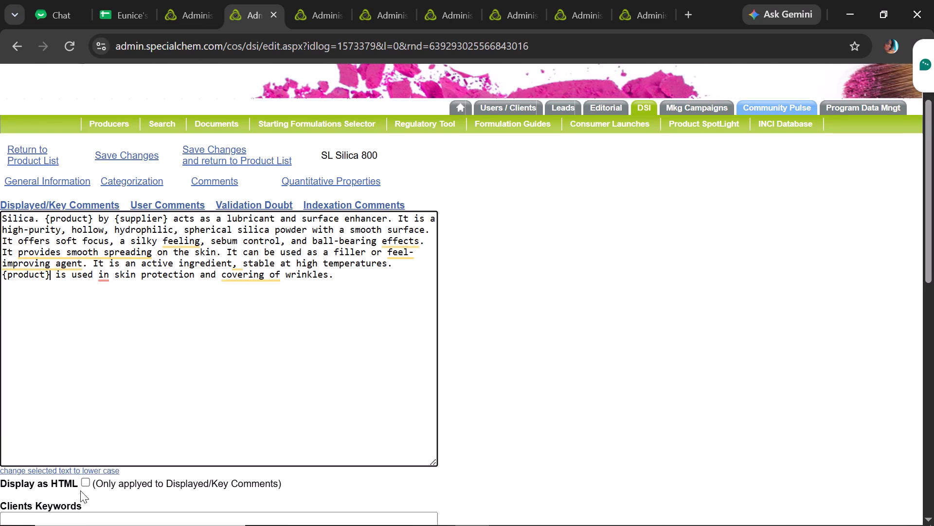
click(87, 487)
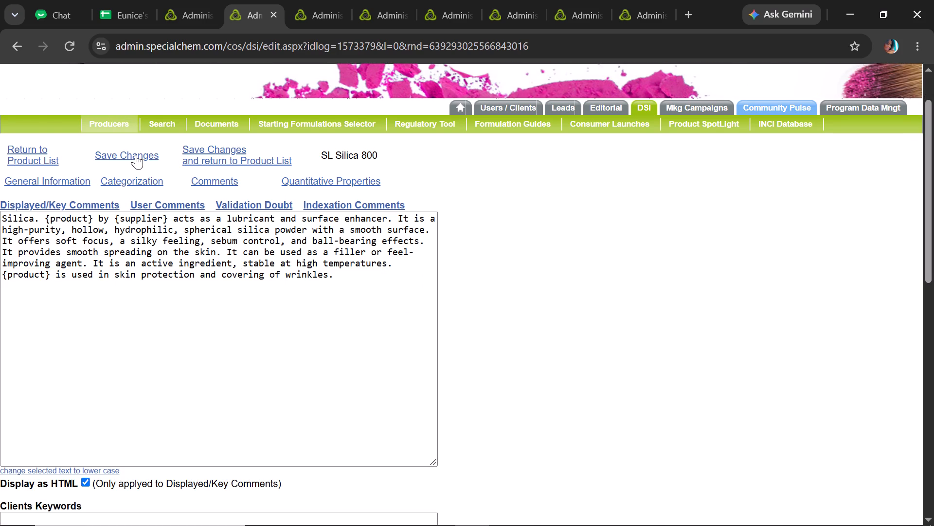
click(136, 154)
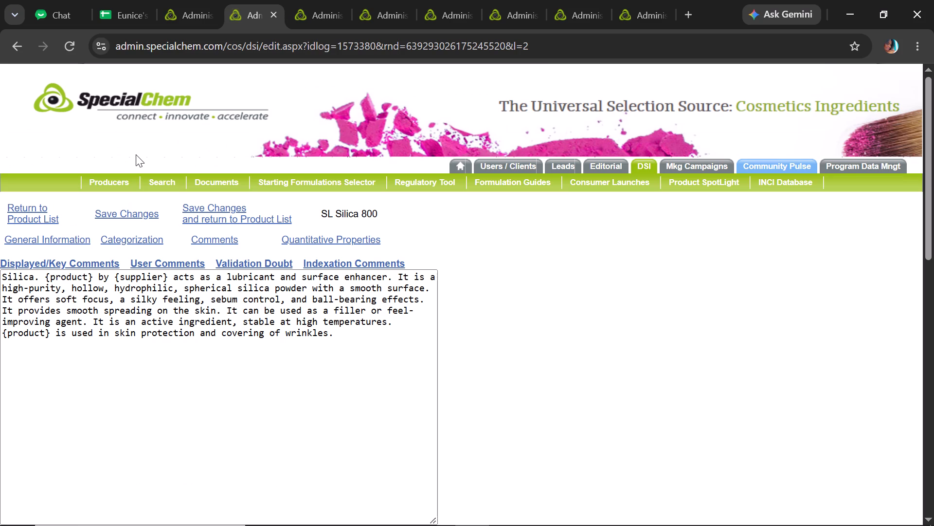
click(164, 258)
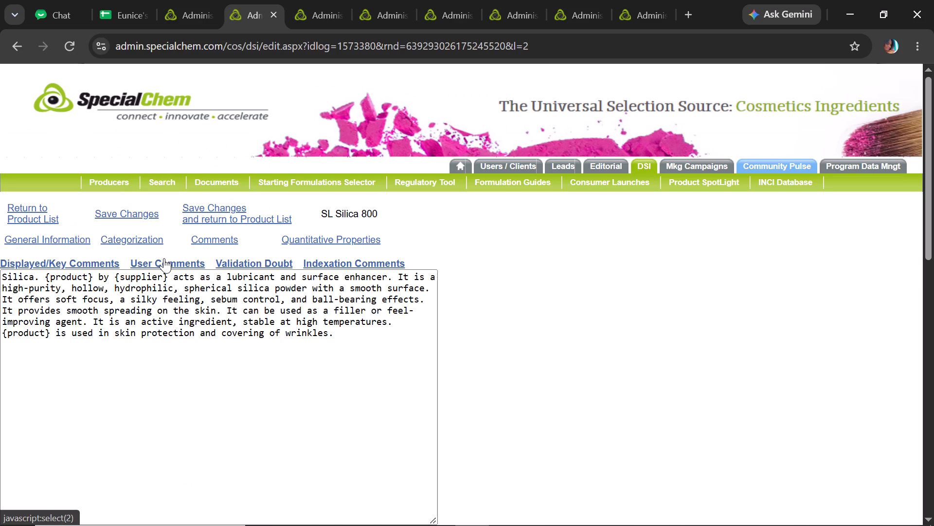
In the SL Silica 800 quantitative properties, set the first row's test condition to "100ml Water" and shorten its property name to "Solubility".
click(313, 236)
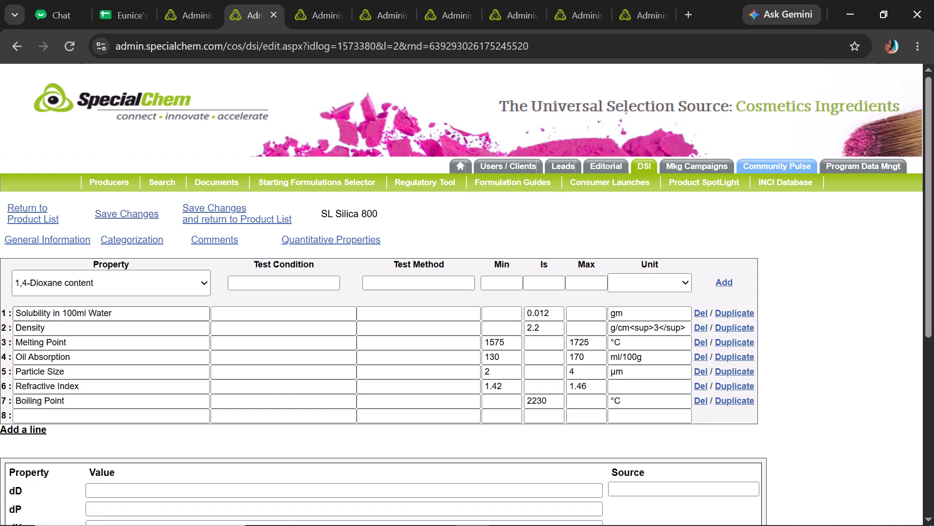
drag(61, 310, 120, 319)
key(ctrl+c)
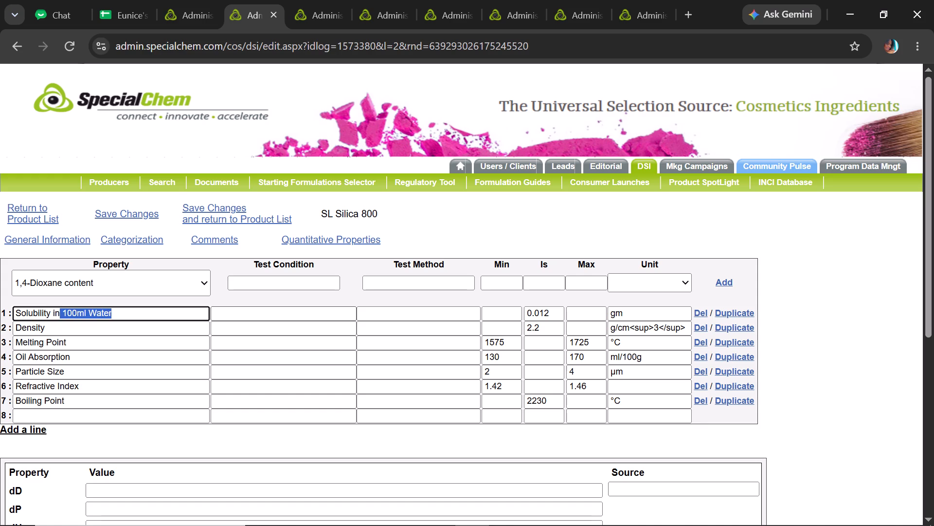
click(236, 308)
key(ctrl+v)
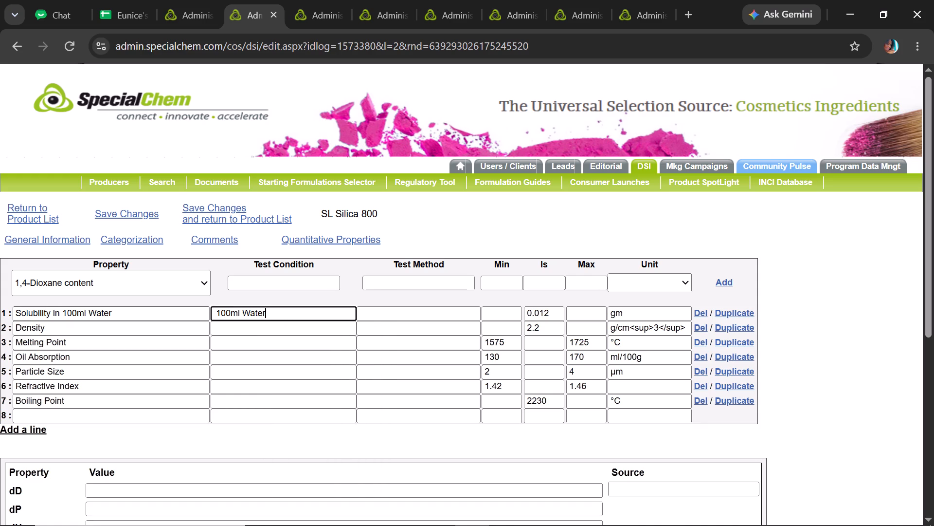
drag(51, 310, 621, 181)
key(BackSpace)
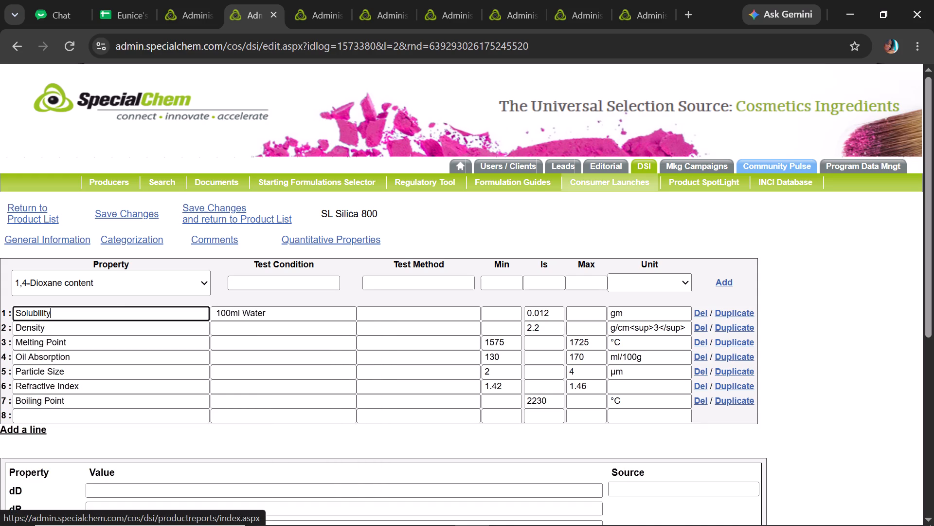
Rename the Oil Absorption property to "Oil Absorption Number (OAN)", save the changes and return to the product list.
click(105, 357)
click(129, 379)
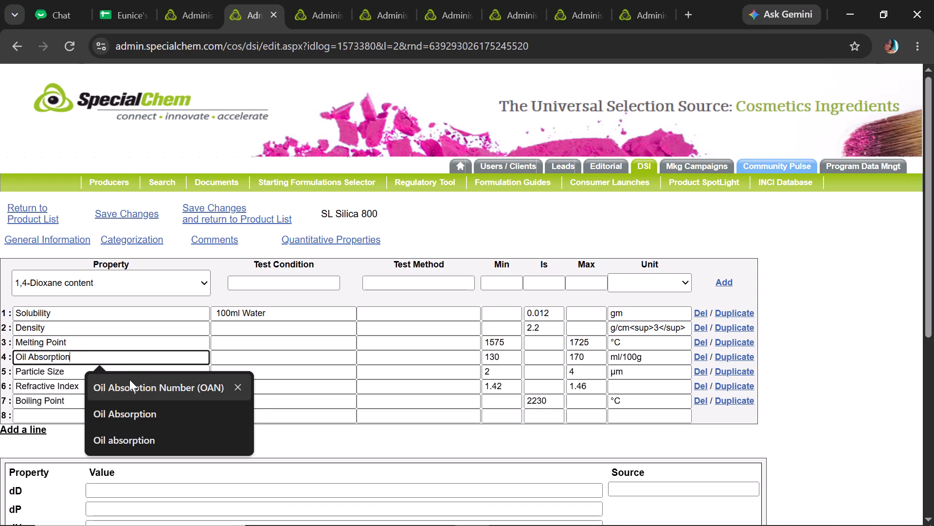
click(209, 210)
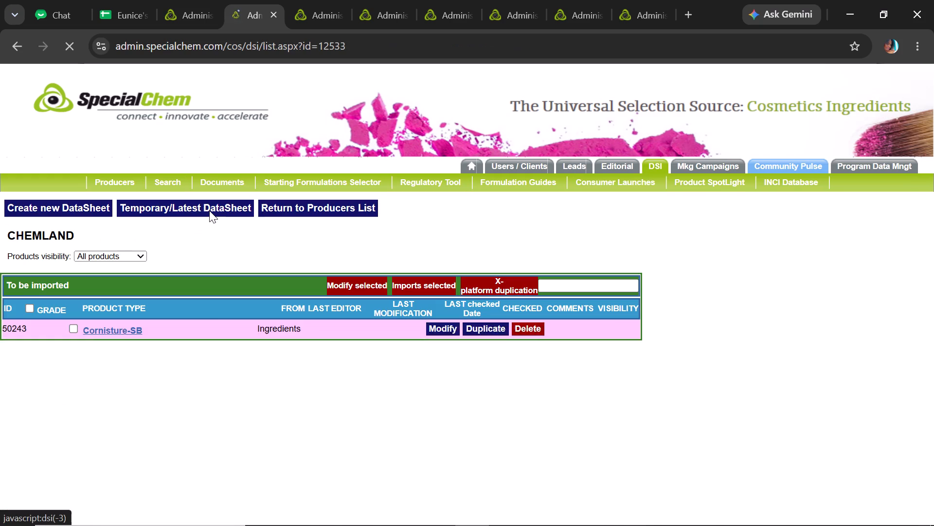
Copy the grade name Talc 1A-OTS from the Cosmetics sheet, search for it in the admin site and open its record.
click(165, 13)
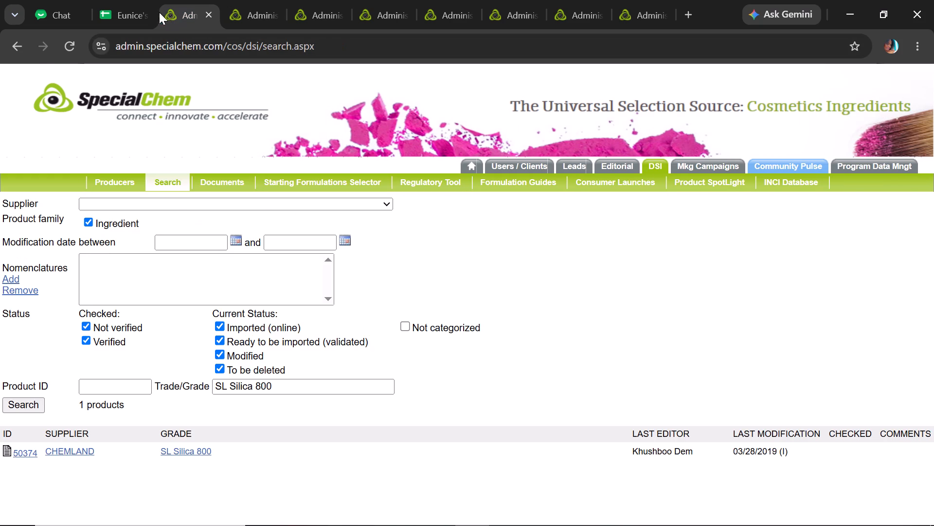
click(129, 0)
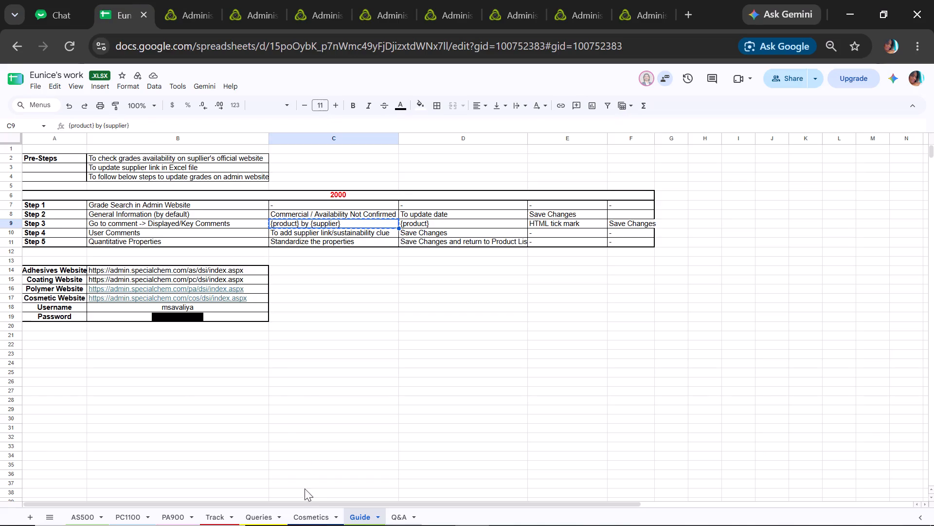
click(309, 510)
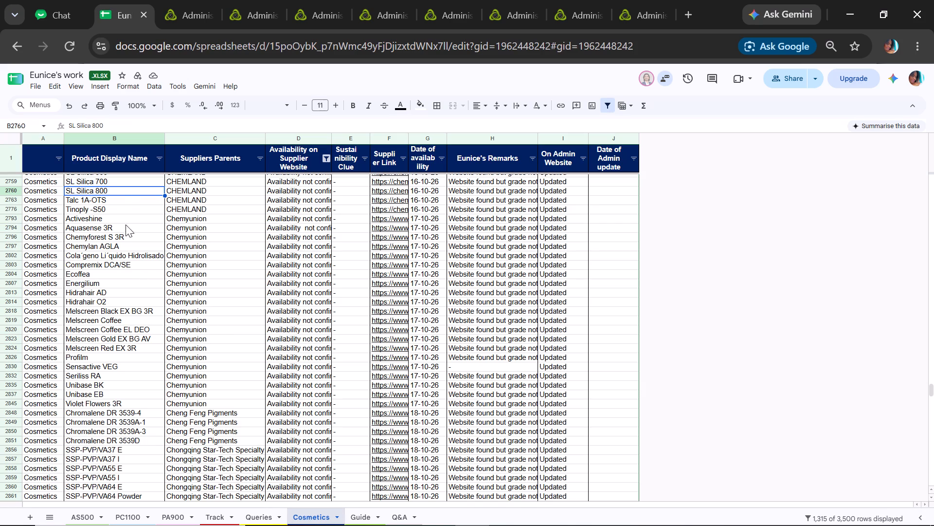
click(122, 200)
key(ctrl+c)
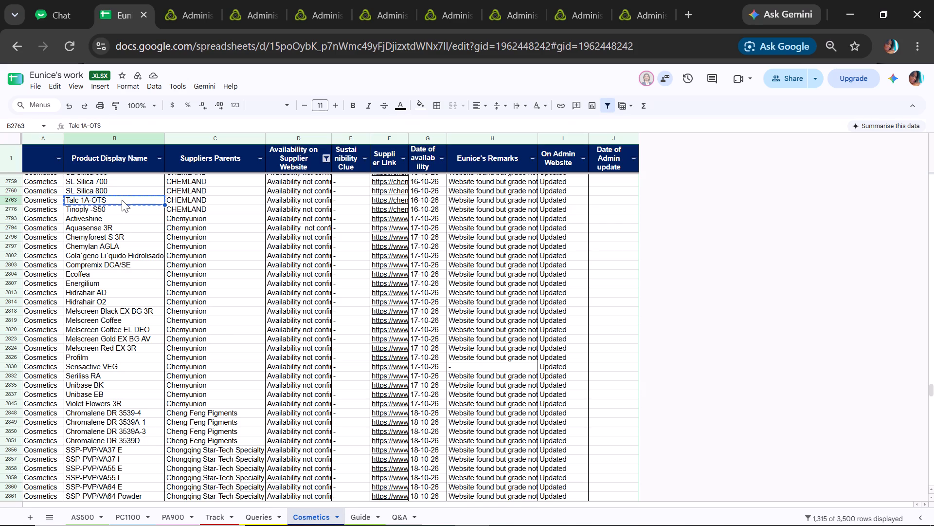
click(189, 0)
drag(292, 390, 70, 387)
key(ctrl+v)
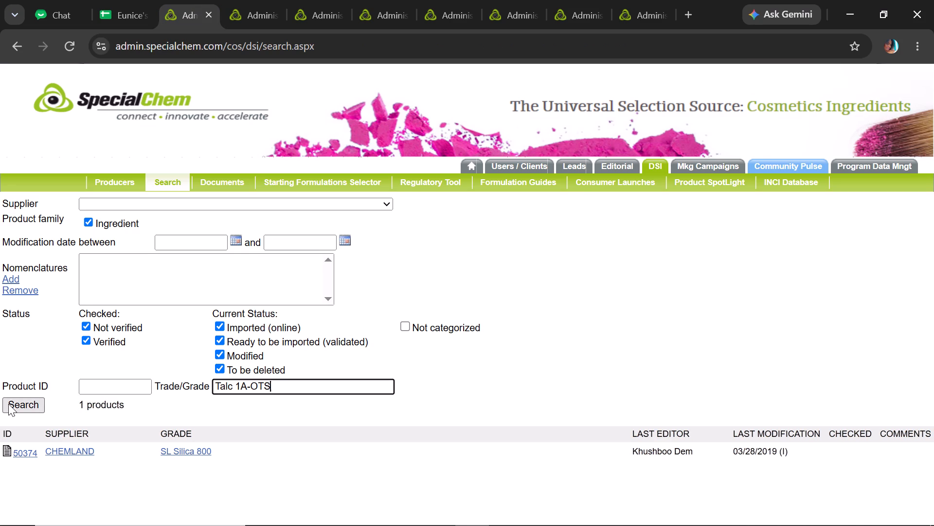
click(8, 404)
click(192, 451)
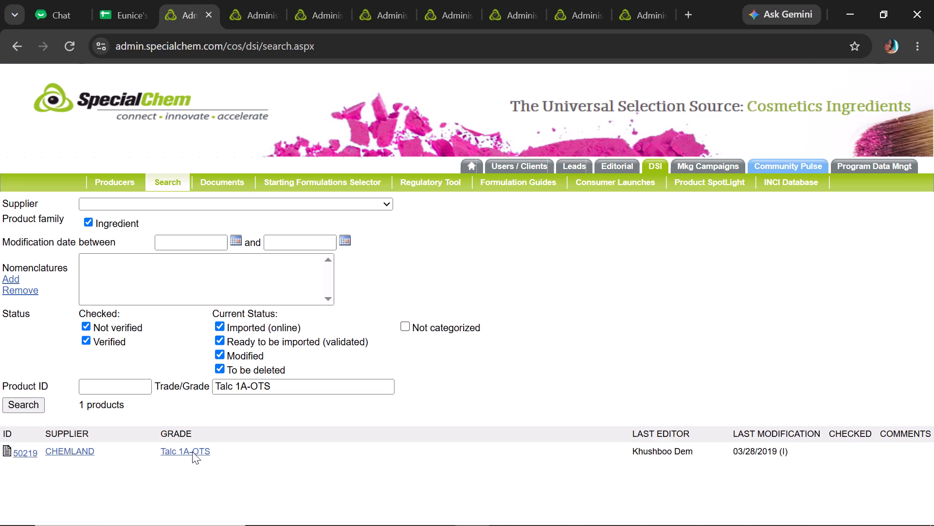
Set the Talc 1A-OTS product status to Availability Not Confirmed and save the changes.
drag(933, 174, 933, 200)
click(263, 451)
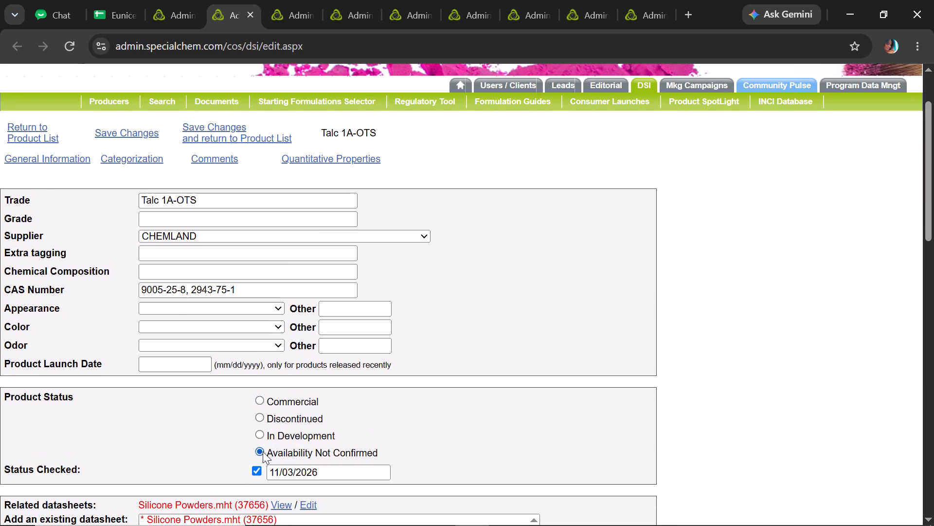
click(119, 134)
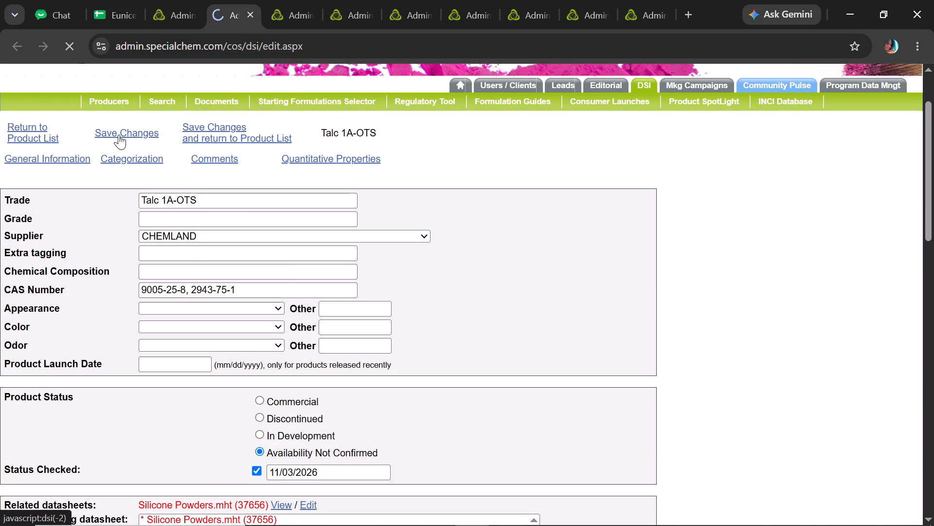
Replace "Talc 1A-OTS by CHEMLAND" in the displayed comment with "{product} by {supplier}" copied from the Guide sheet.
click(114, 0)
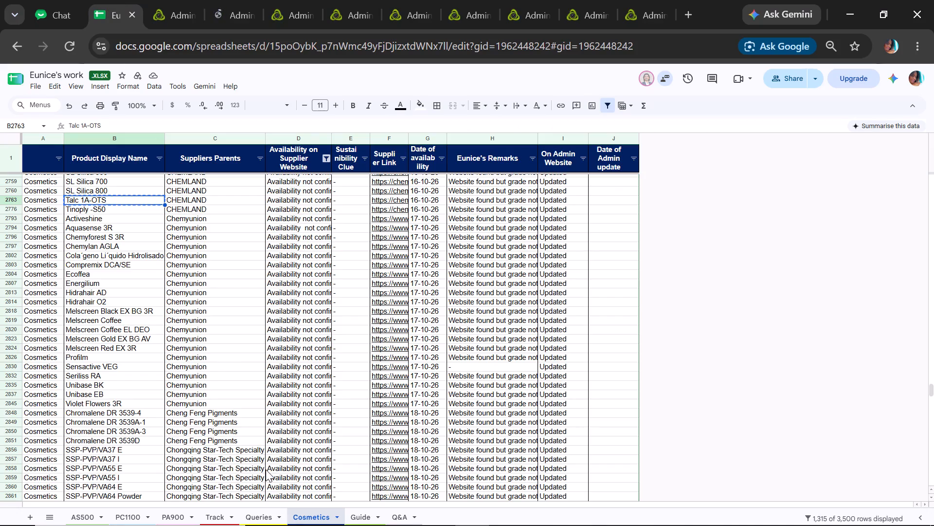
click(358, 515)
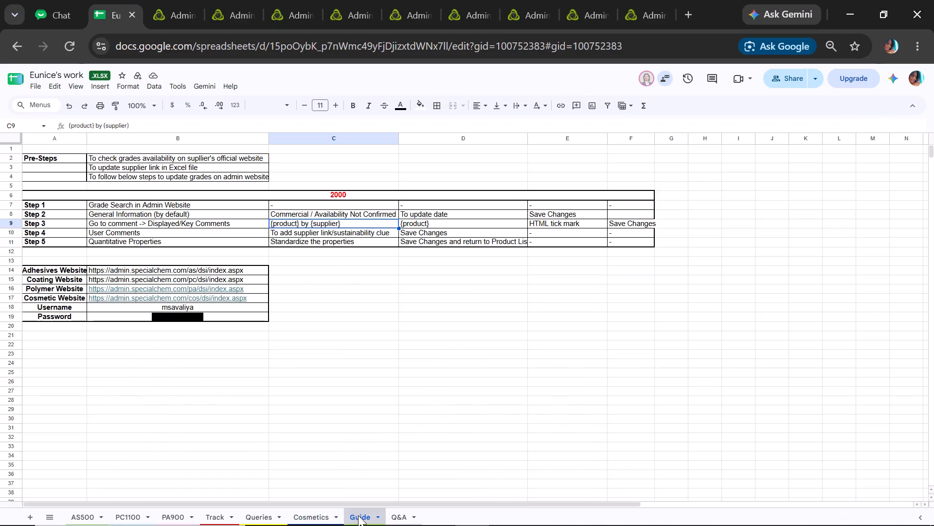
key(ctrl+c)
click(212, 0)
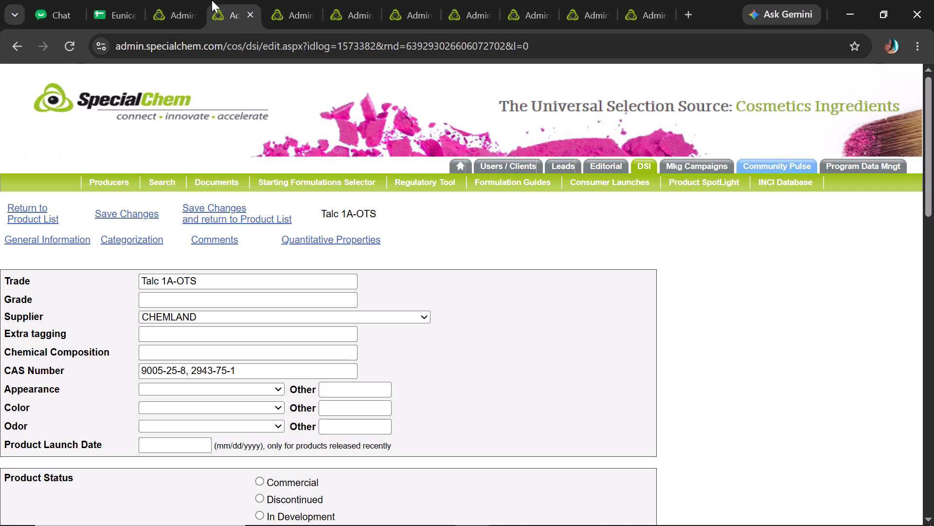
drag(933, 160, 931, 176)
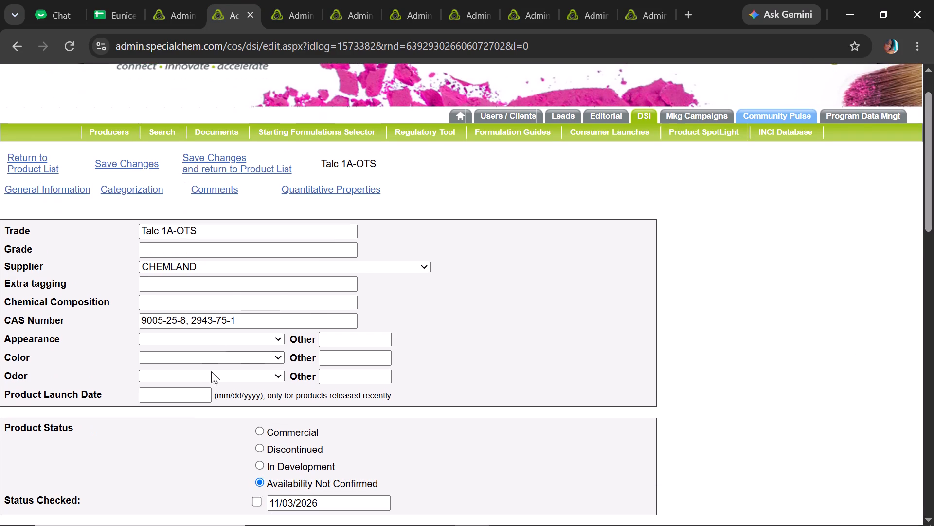
click(212, 187)
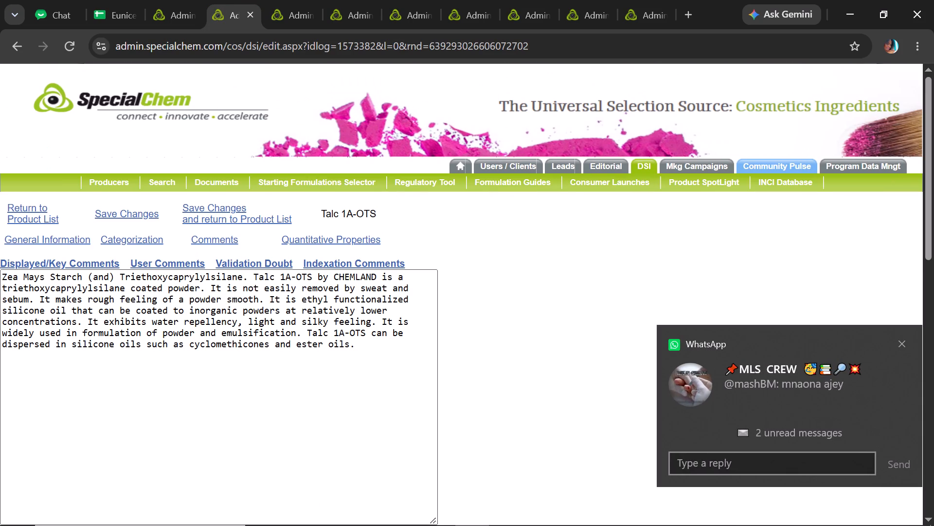
click(253, 274)
click(252, 274)
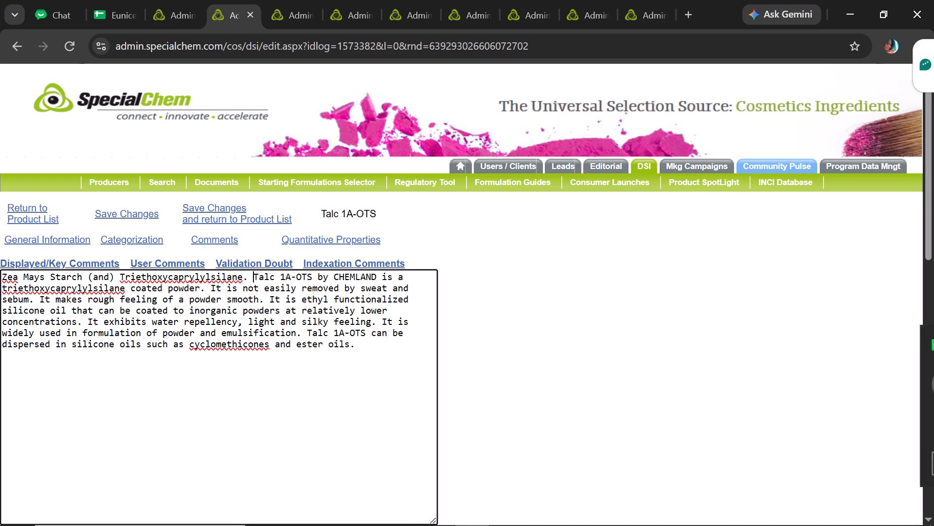
drag(252, 274, 284, 271)
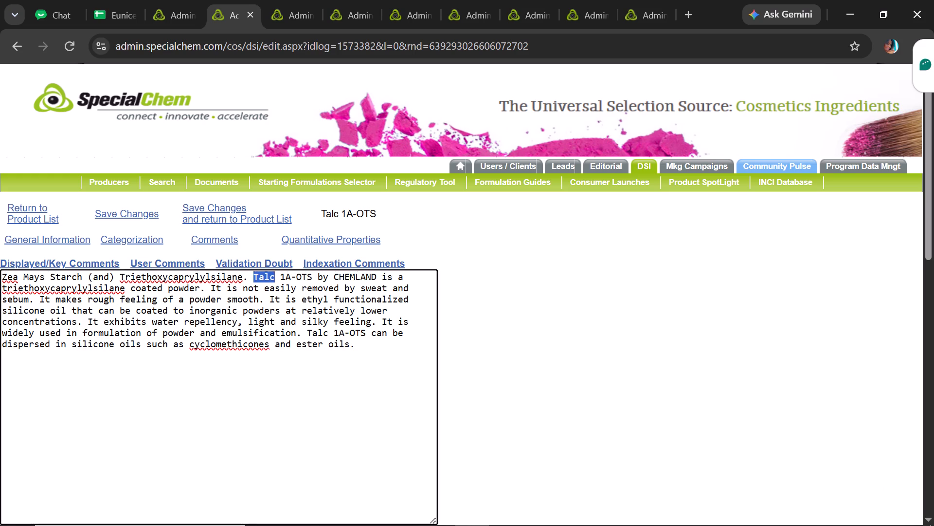
drag(284, 271, 377, 279)
key(ctrl+v)
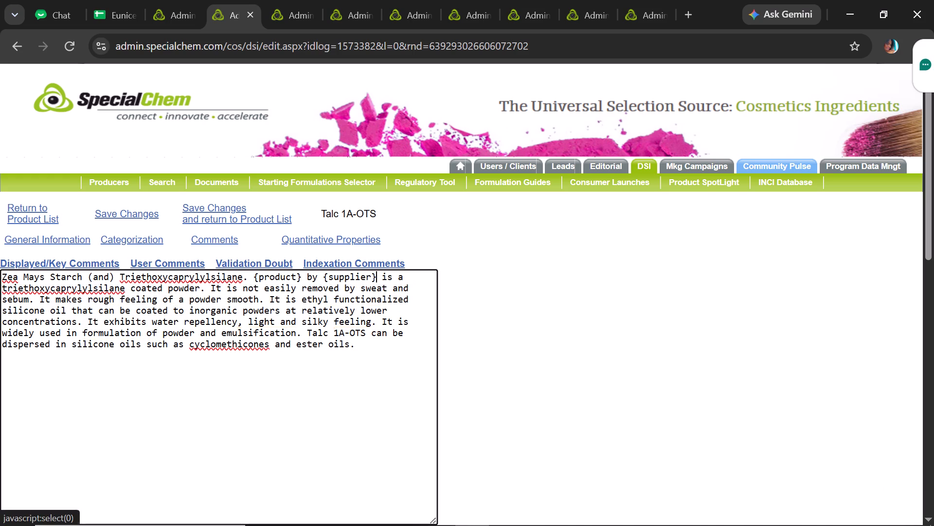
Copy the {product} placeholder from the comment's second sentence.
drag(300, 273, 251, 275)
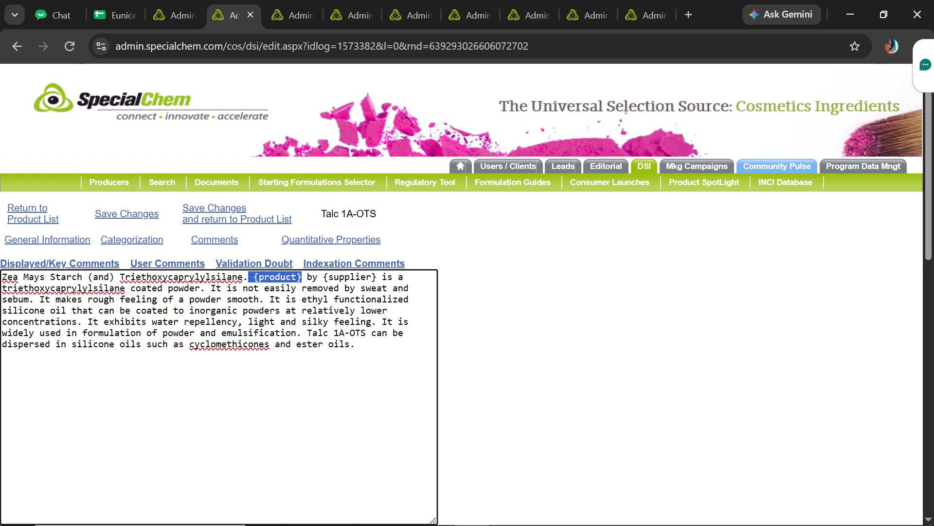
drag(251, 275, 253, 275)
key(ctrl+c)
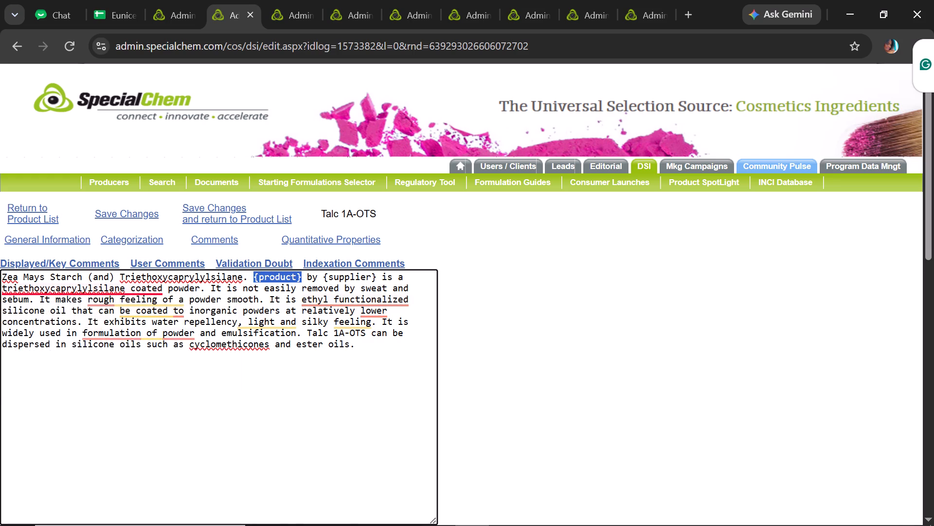
Correct the comment's wording to "triethoxycaprylylsilane-coated", "the rough feeling", "an ethyl-functionalized", "the formulation" and "powders".
click(143, 314)
text(triethoxycaprylylsilane-coated)
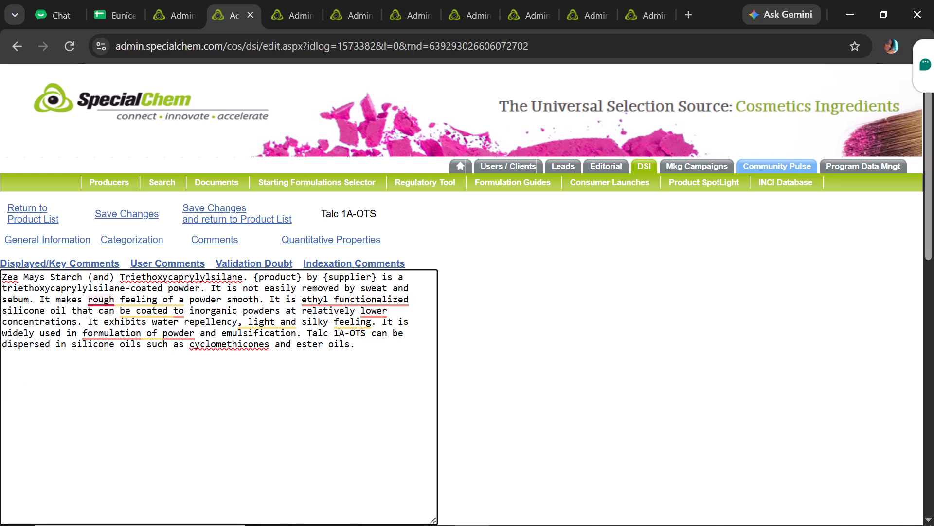
click(114, 324)
text(the)
key(space)
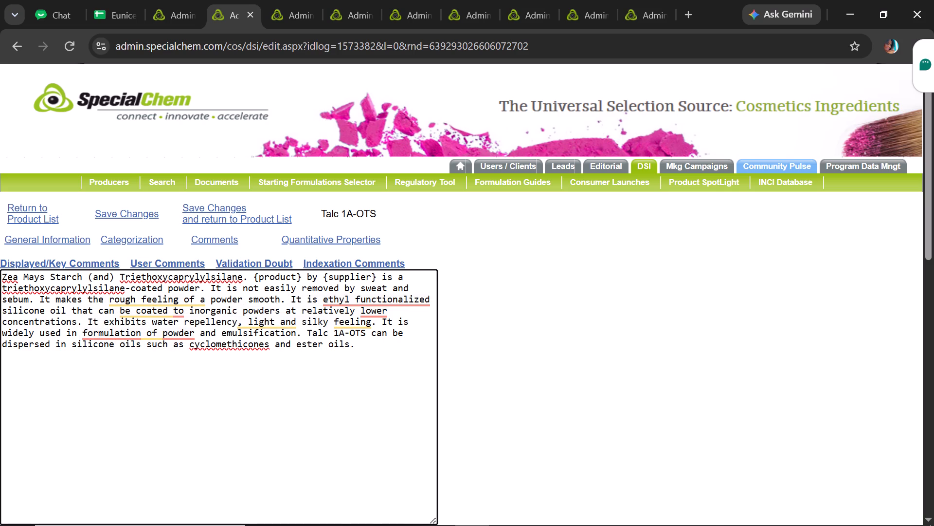
click(365, 317)
text(an ethyl-functionalized)
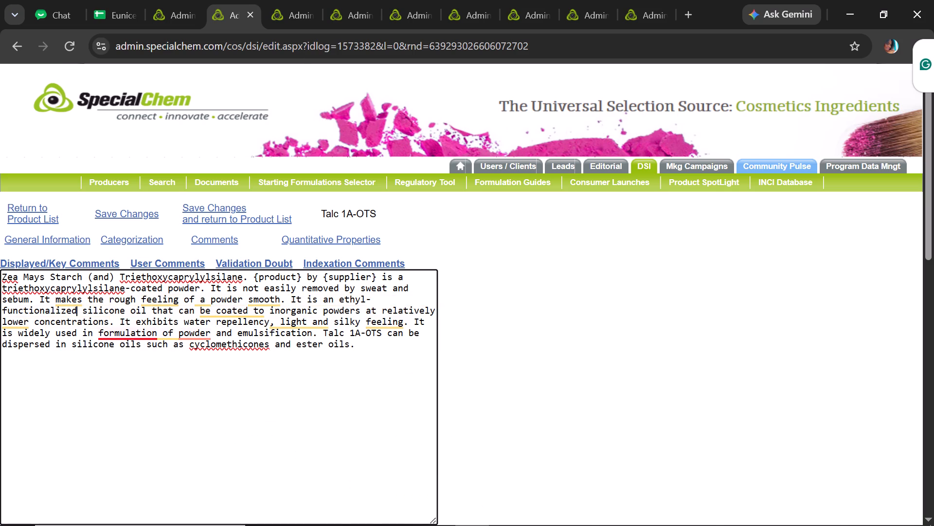
click(144, 361)
text(the)
key(space)
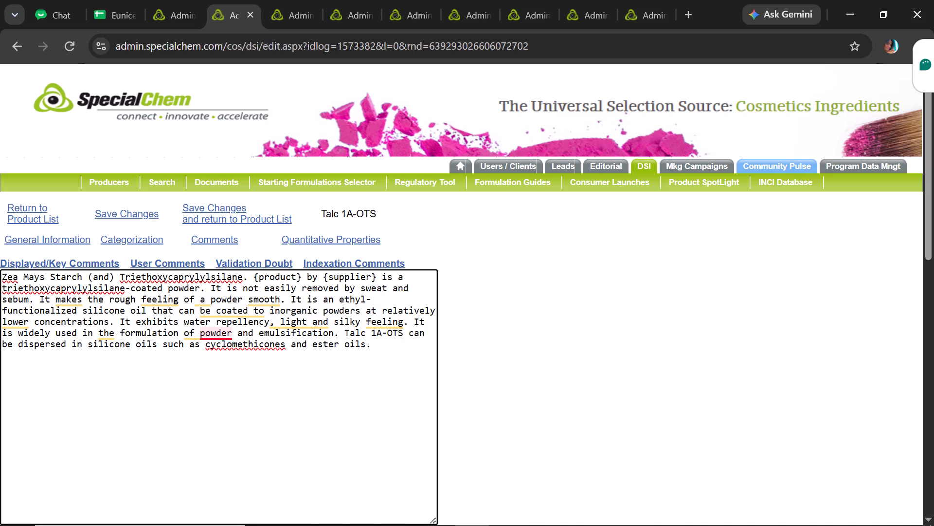
click(229, 357)
text(powders)
Enable Display as HTML for the Talc 1A-OTS comment.
drag(924, 218, 919, 244)
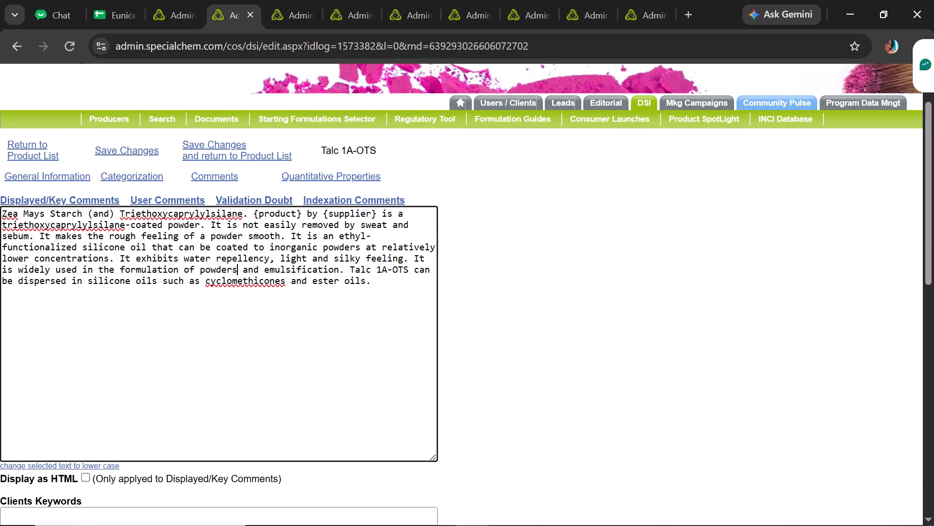
click(88, 479)
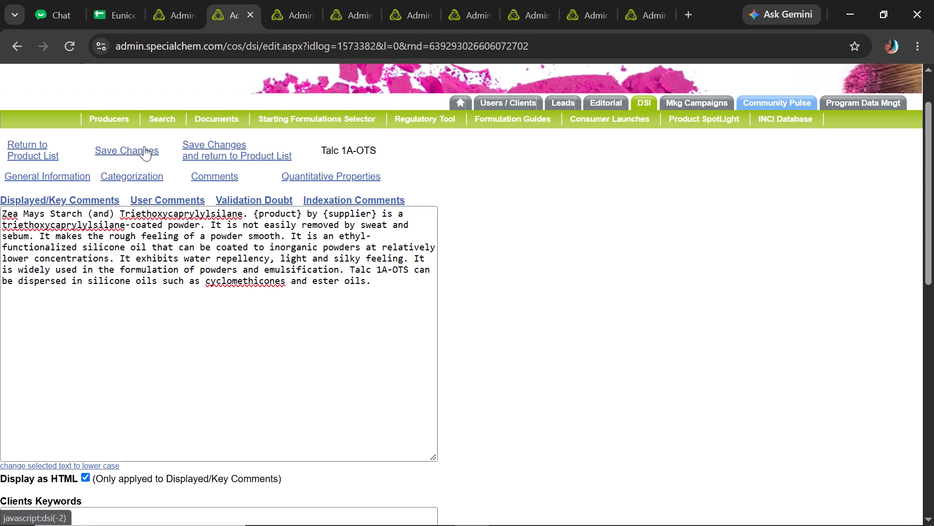
Replace "Talc 1A-OTS" in the comment's last sentence with a copy of the {product} placeholder and save the changes.
click(185, 249)
click(185, 249)
click(185, 249)
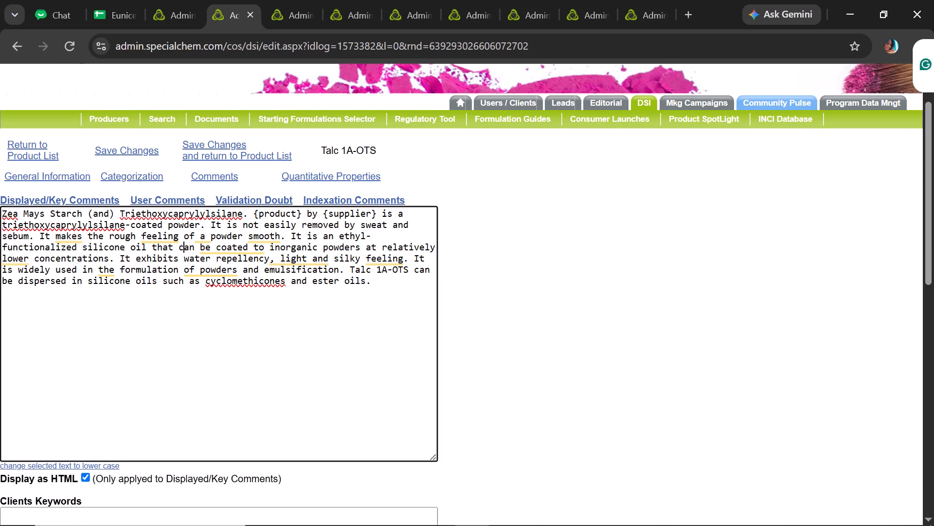
drag(252, 214, 300, 213)
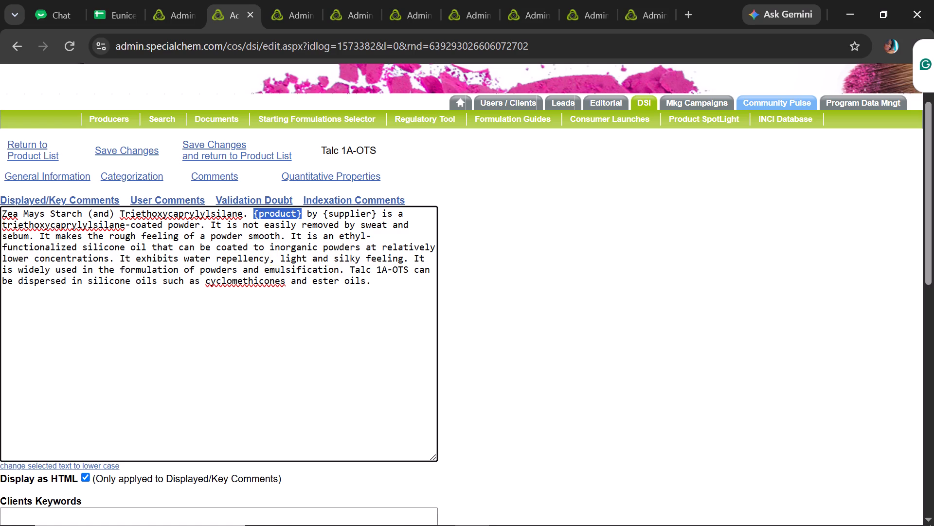
drag(300, 213, 303, 213)
key(ctrl+c)
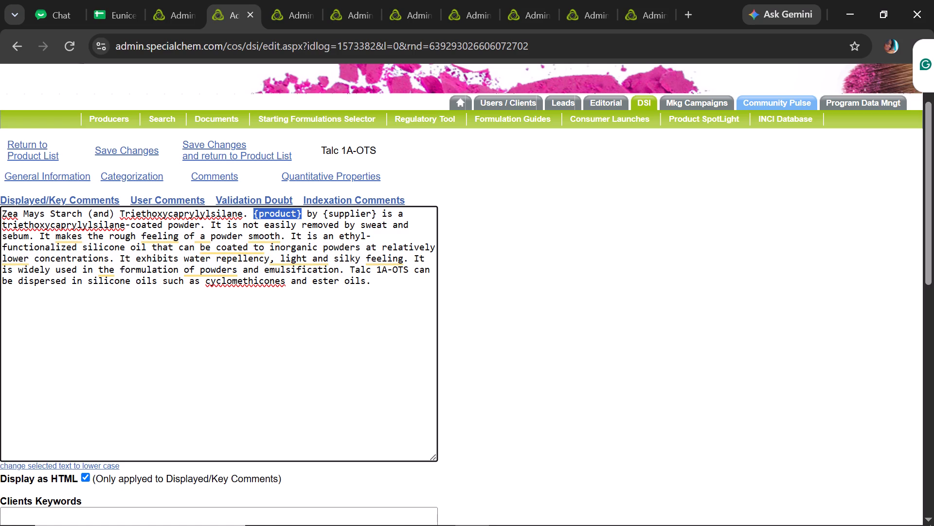
click(347, 267)
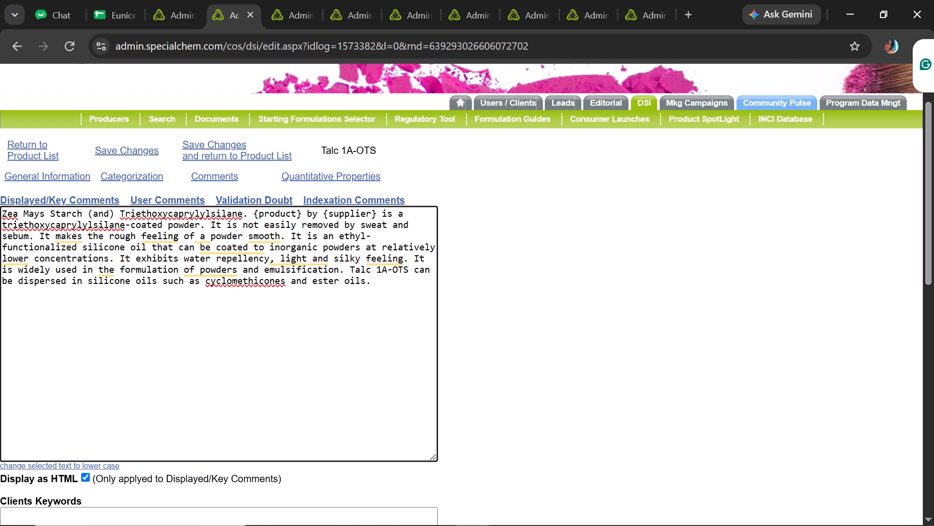
click(349, 267)
drag(349, 267, 406, 268)
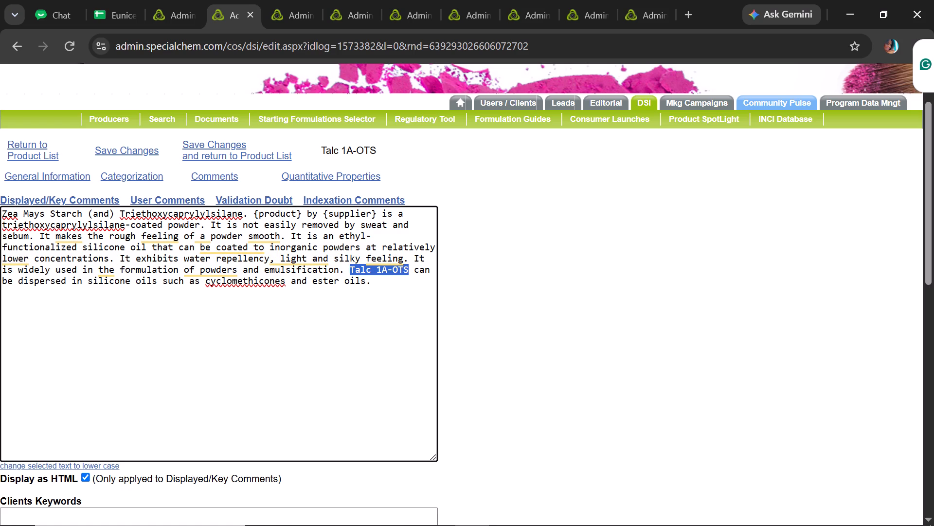
drag(406, 268, 408, 269)
key(ctrl+v)
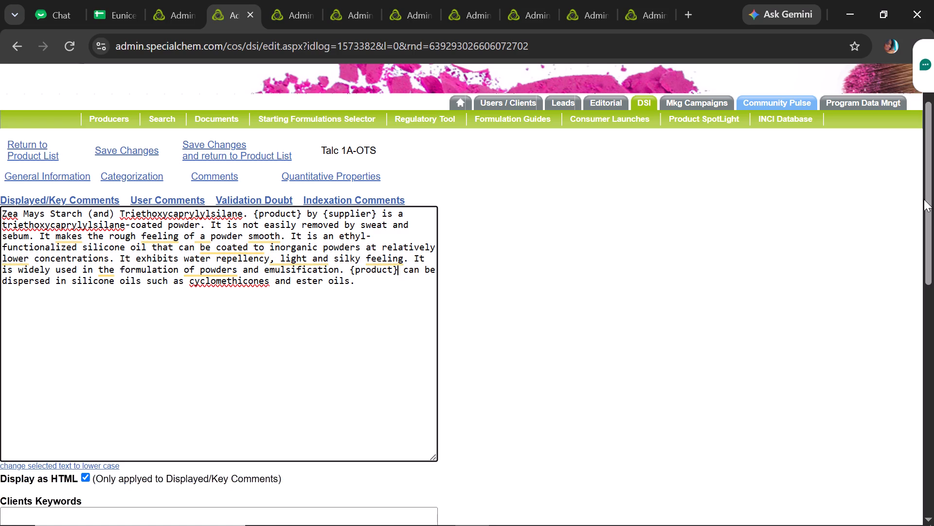
drag(926, 199, 926, 204)
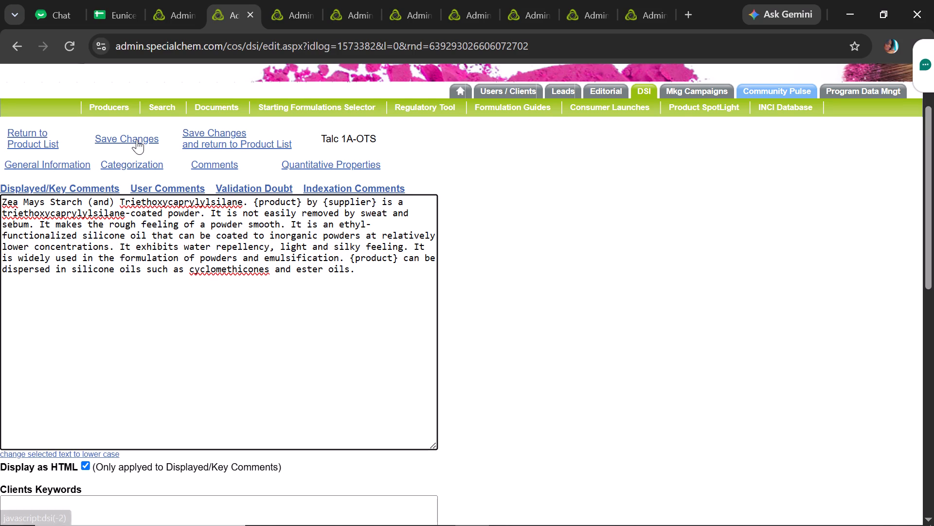
click(137, 139)
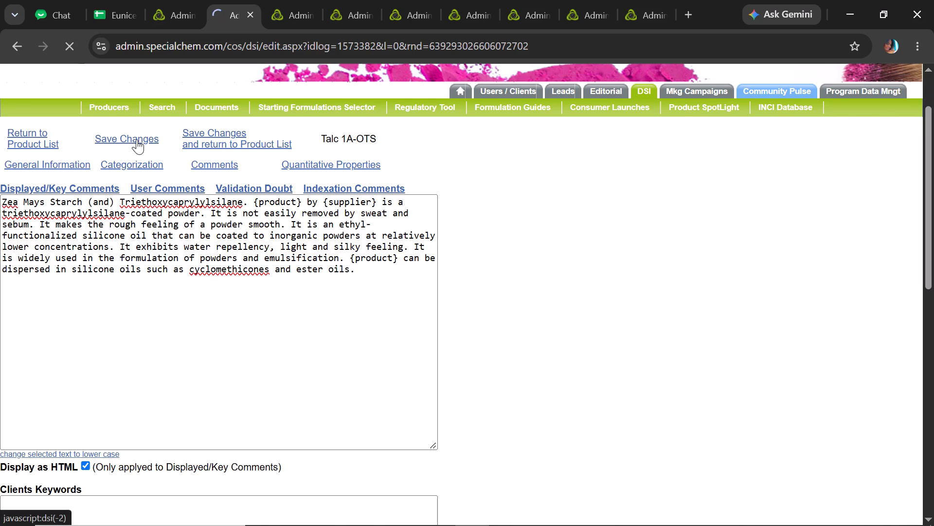
Open the Talc 1A-OTS quantitative properties, save the changes, return to the product list and check the modified products.
click(311, 244)
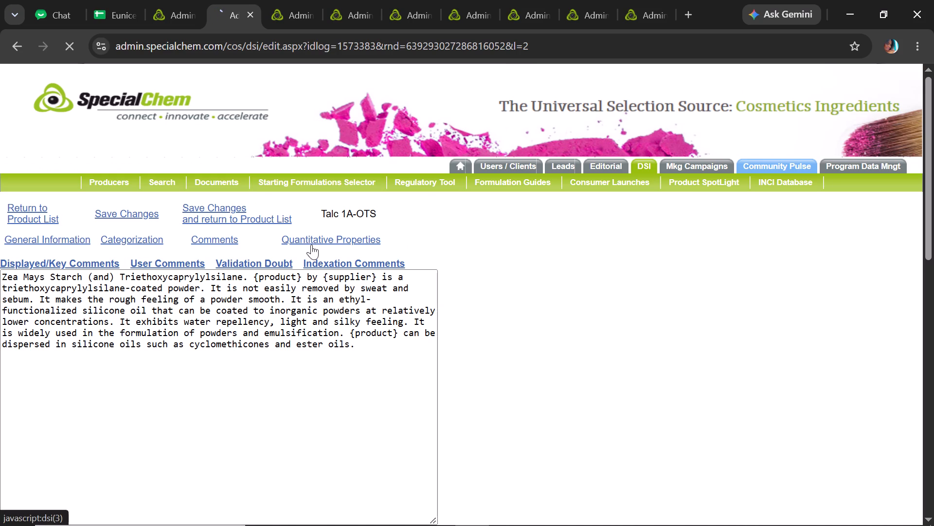
click(194, 210)
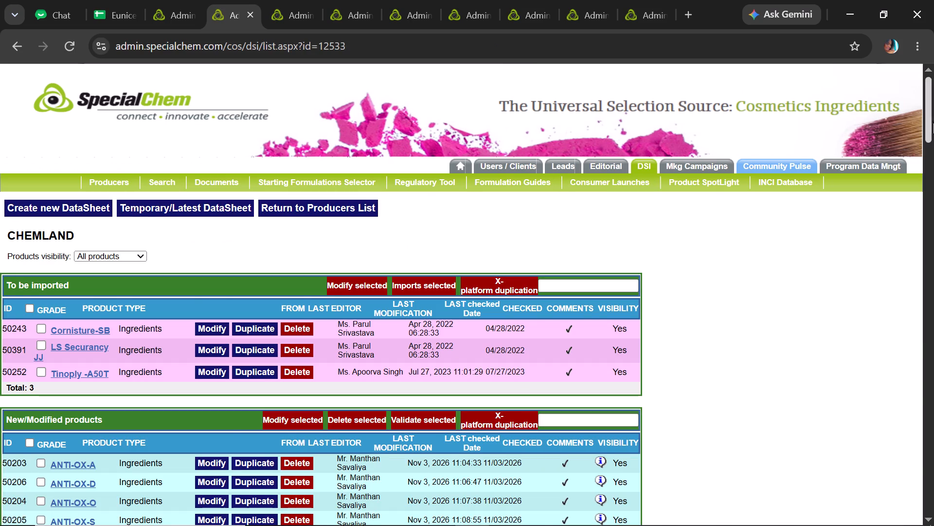
drag(933, 116, 933, 175)
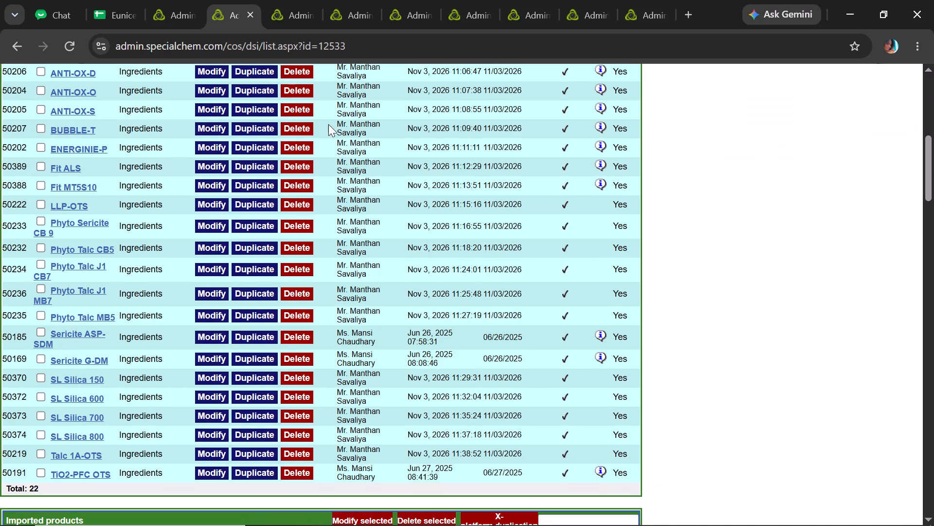
Copy Tinoply -S50 from the Cosmetics tracking sheet, search for it by Trade/Grade in the ingredient administration and open its CHEMLAND record.
click(112, 9)
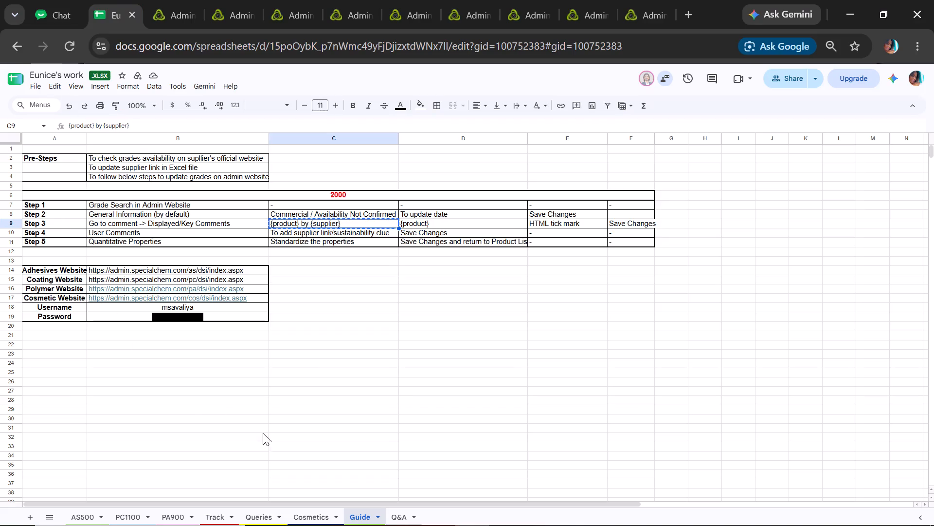
click(306, 512)
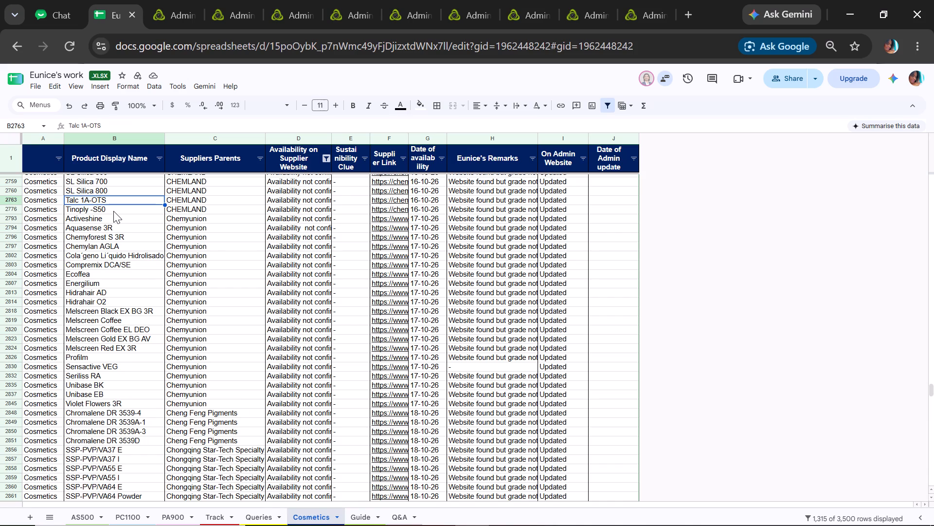
click(113, 211)
key(ctrl+c)
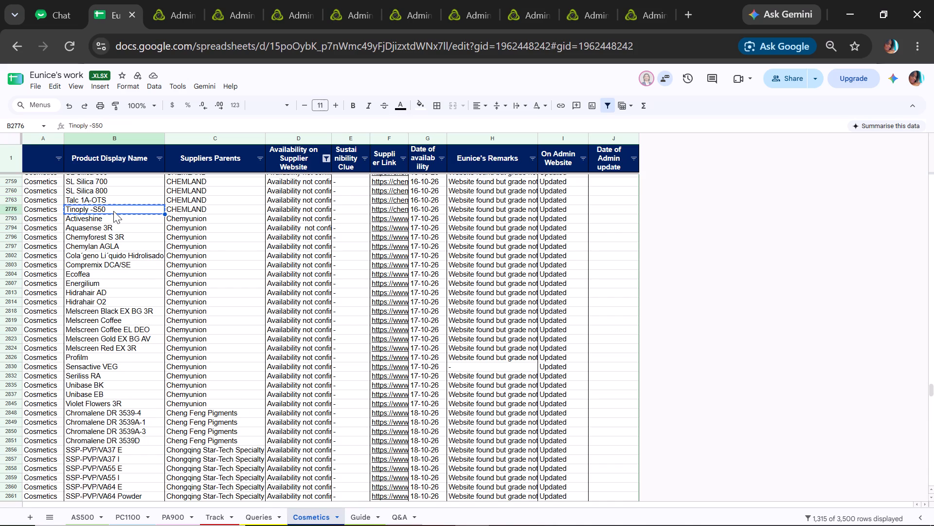
click(94, 0)
click(156, 0)
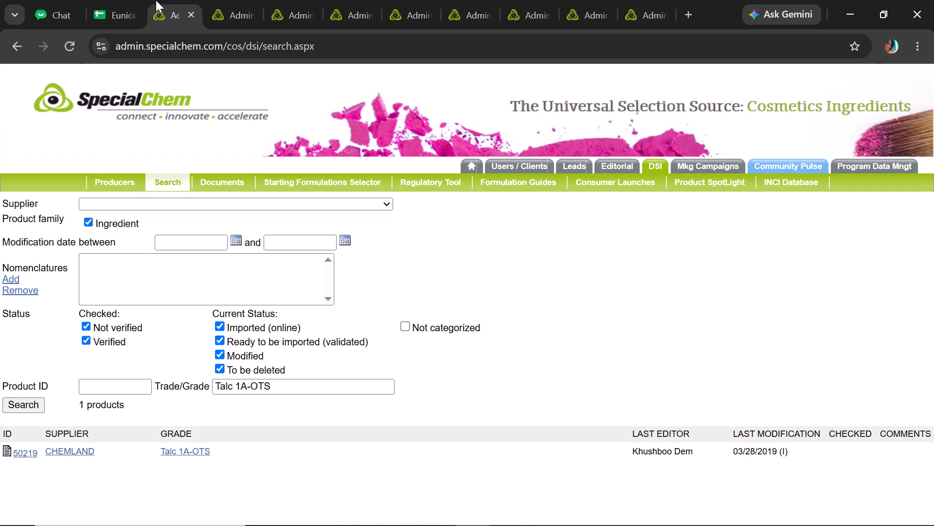
drag(287, 386, 164, 366)
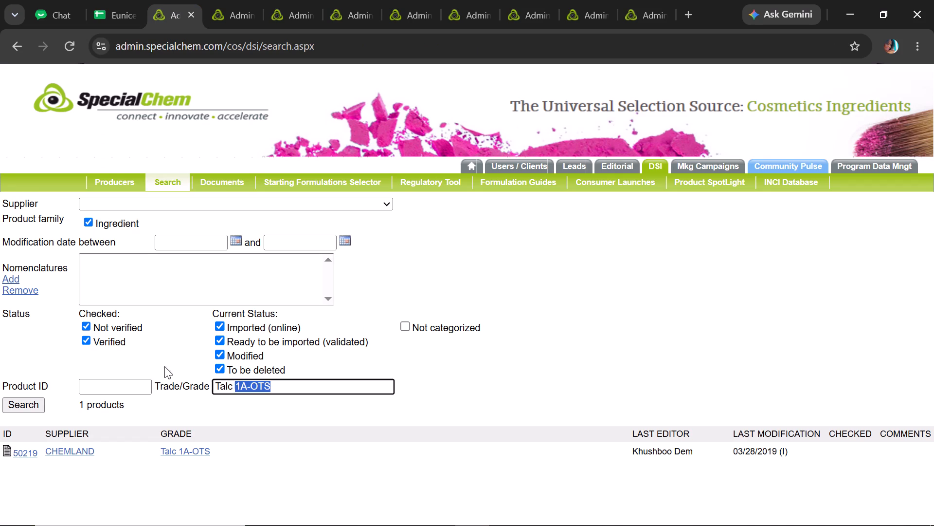
drag(164, 366, 153, 366)
key(ctrl+v)
click(19, 402)
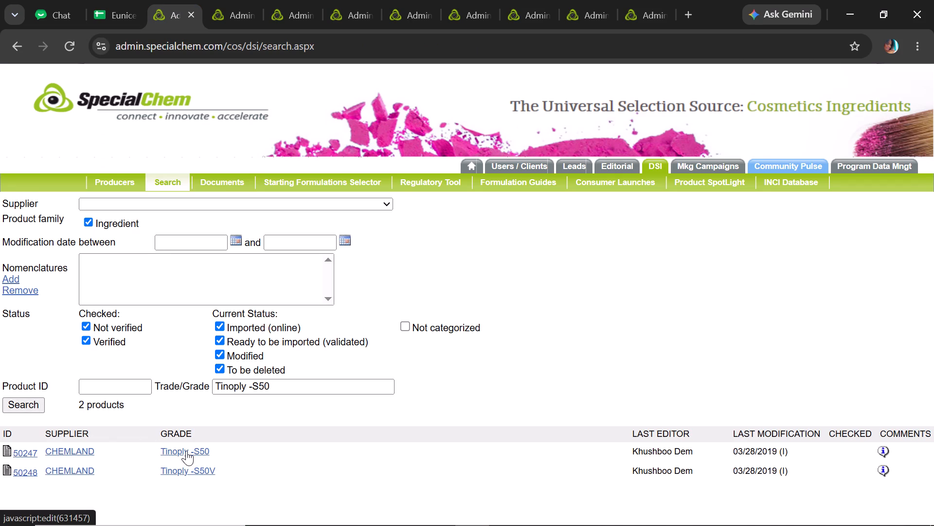
click(186, 451)
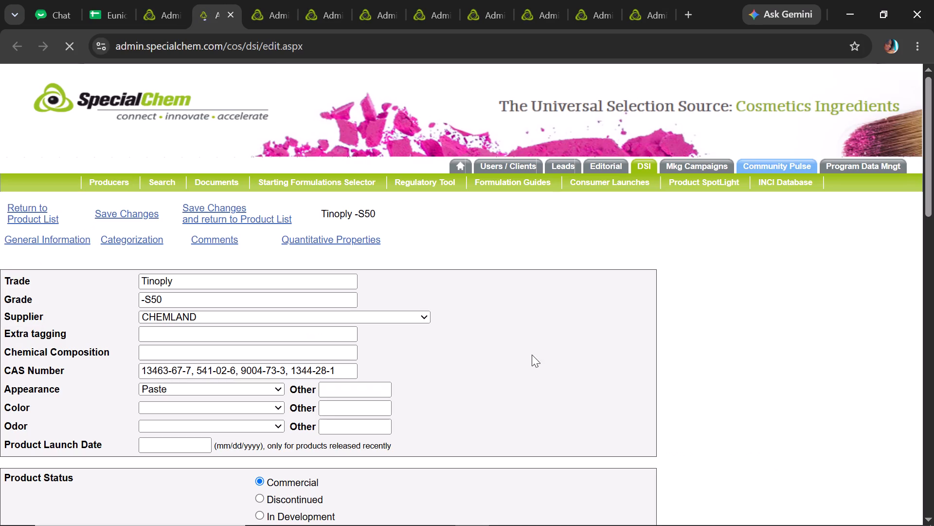
Set the Tinoply -S50 product status to Availability Not Confirmed with status checked date 11/03/2026 and save the changes.
drag(933, 153, 931, 169)
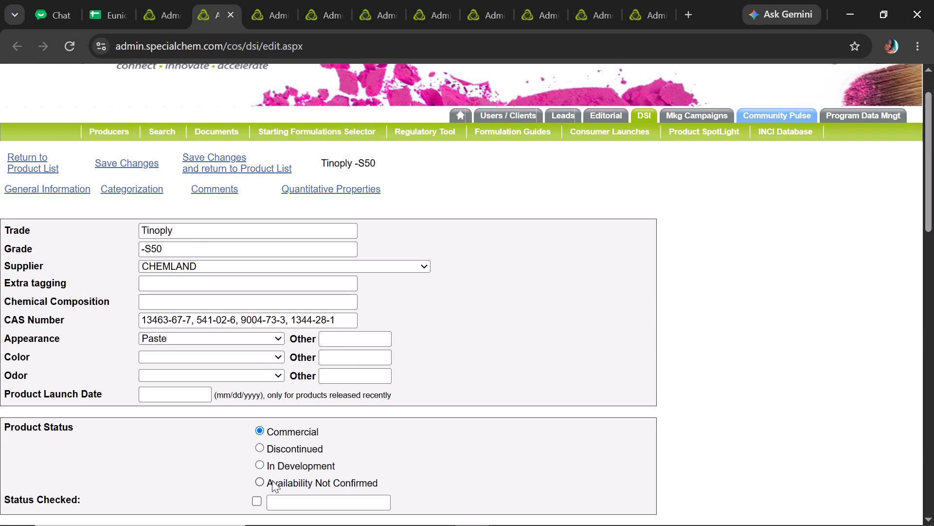
click(263, 480)
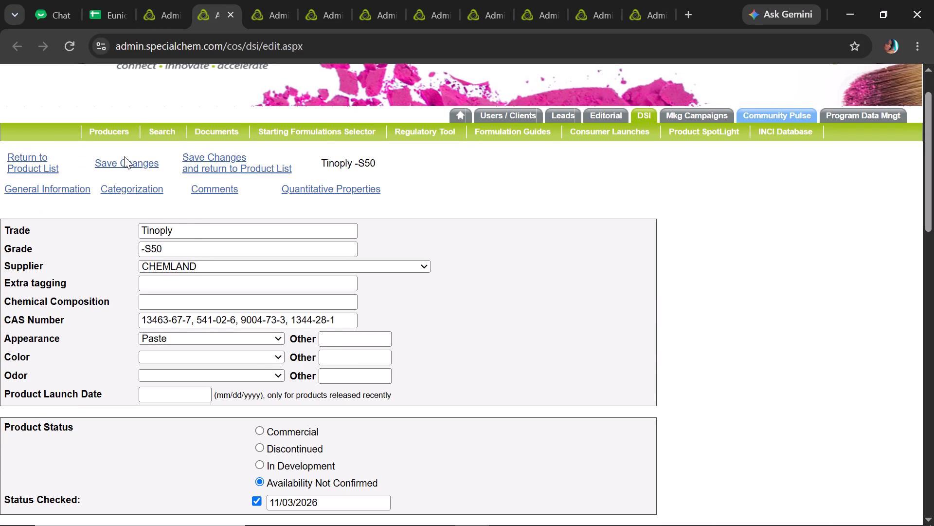
click(126, 163)
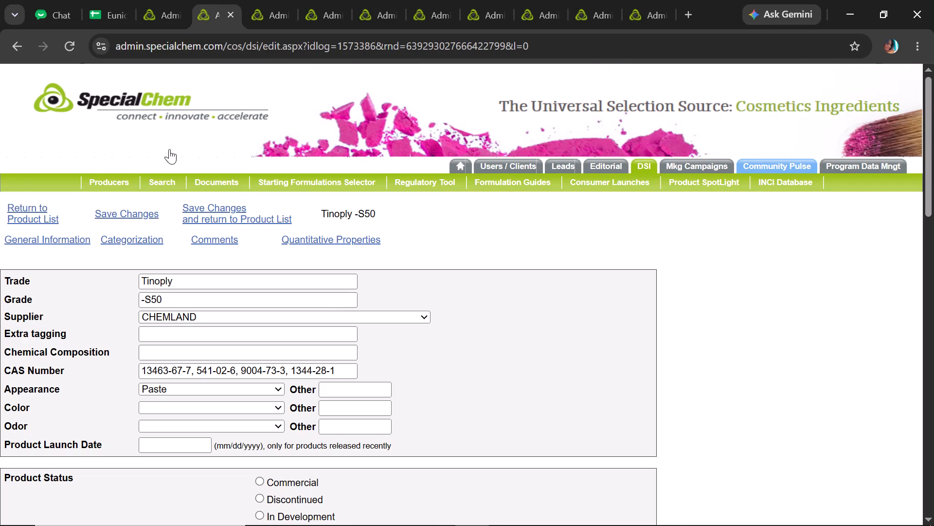
In the Tinoply -S50 displayed comment, replace "Tinoply-S50 by CHEMLAND" with "{product} by {supplier}" copied from the spreadsheet's Guide sheet.
drag(933, 178, 933, 217)
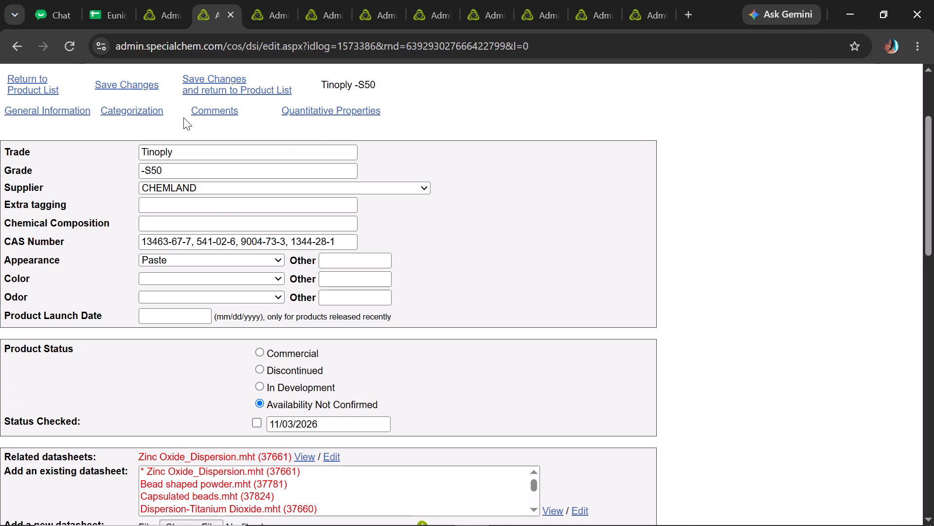
click(228, 107)
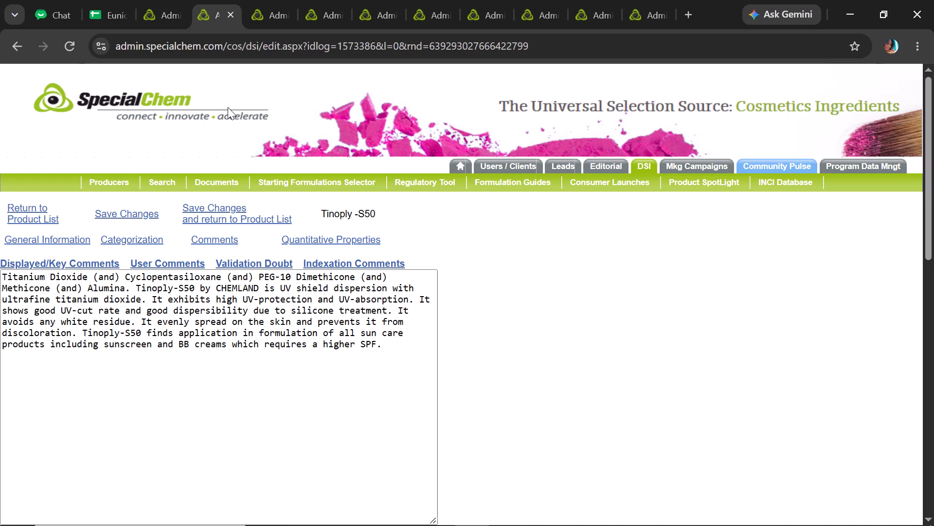
click(106, 3)
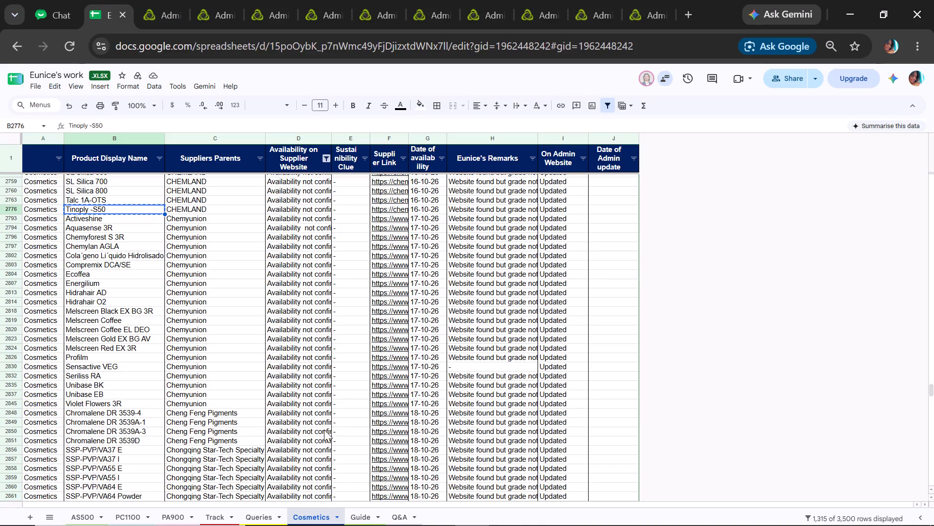
click(362, 510)
key(ctrl+c)
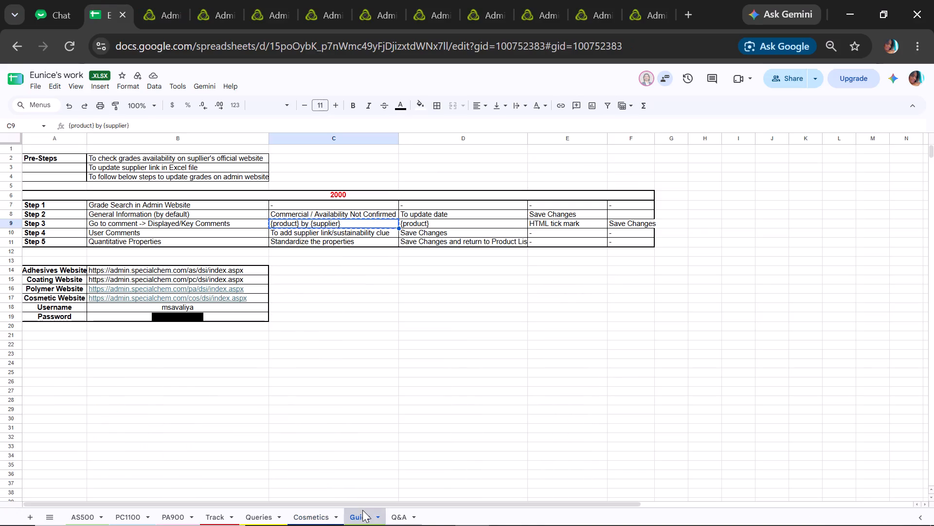
click(206, 9)
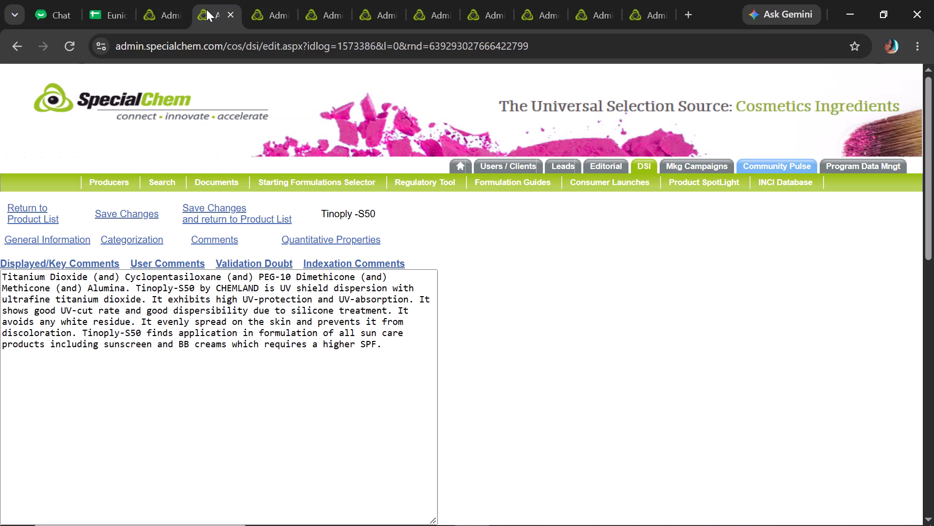
click(135, 285)
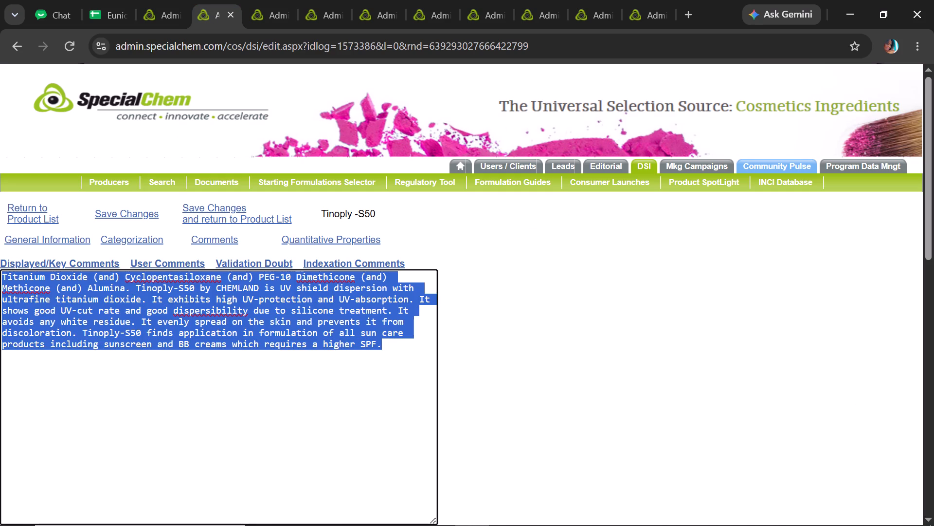
click(135, 285)
drag(135, 285, 266, 285)
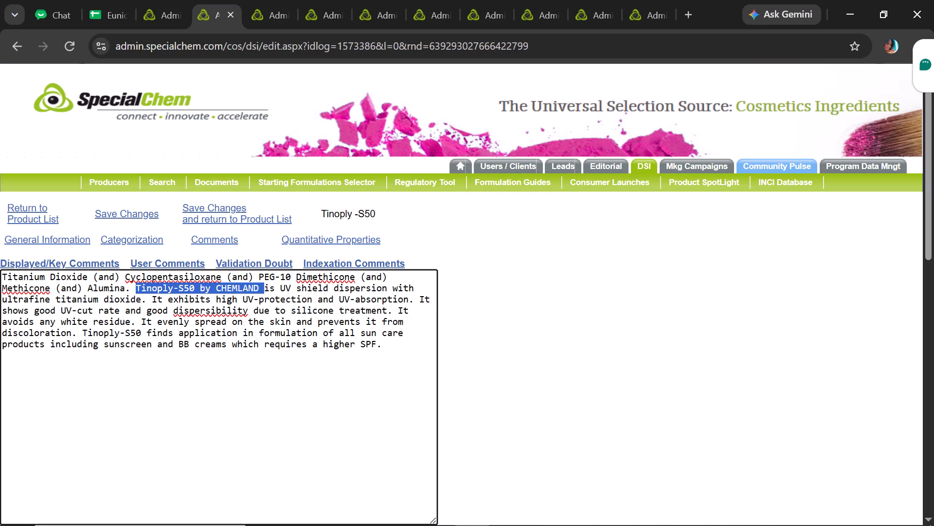
drag(266, 285, 260, 285)
key(ctrl+v)
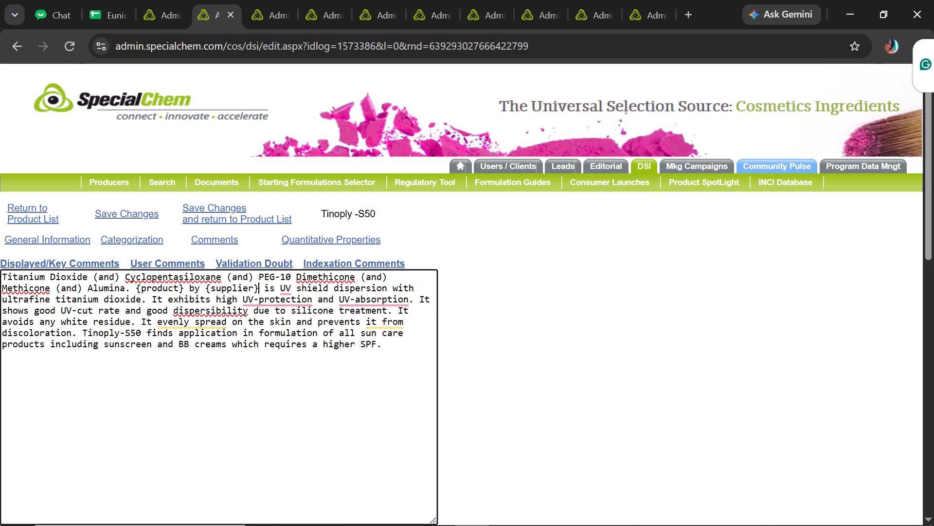
Replace "Tinoply-S50" in the comment's last sentence with a copy of the {product} placeholder.
drag(182, 287, 137, 287)
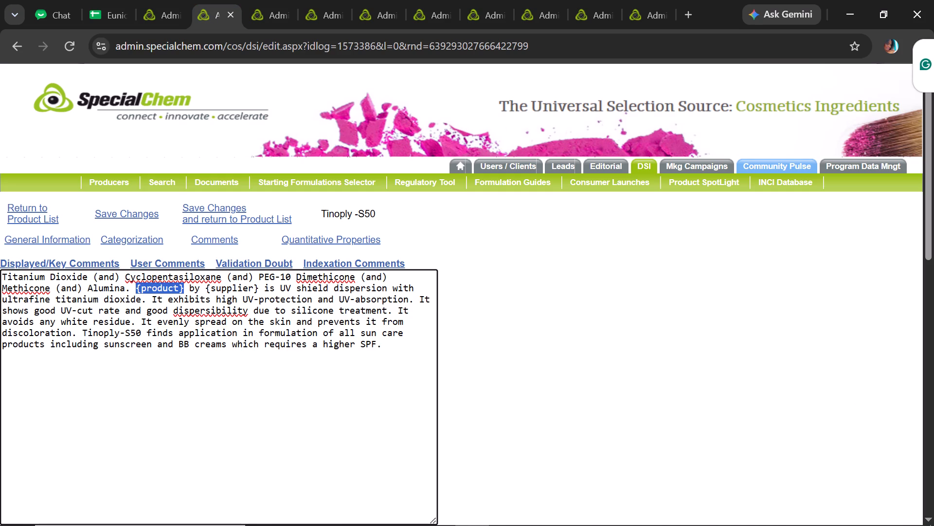
key(ctrl+c)
drag(83, 337, 139, 333)
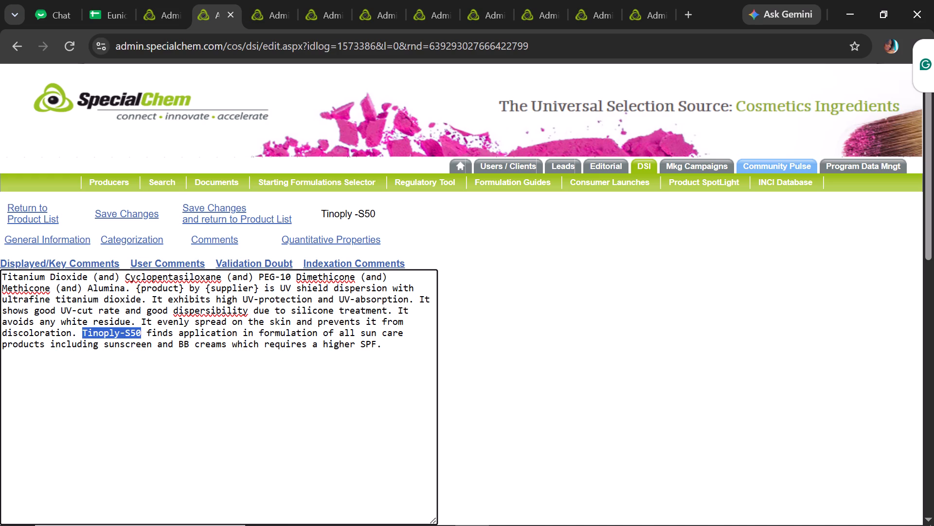
drag(139, 333, 141, 333)
key(ctrl+v)
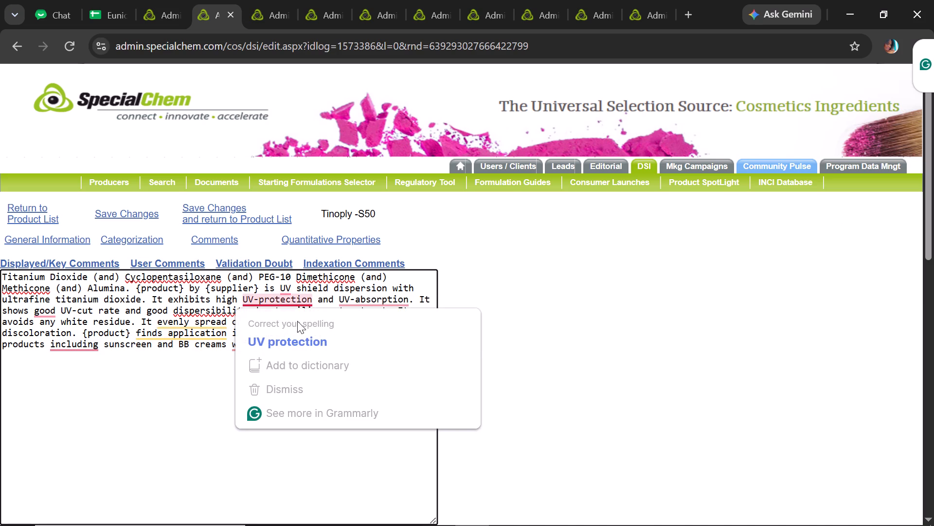
Correct the comment's wording to "UV protection", "a UV shield dispersion" and "UV absorption" using the Grammarly suggestions.
click(297, 321)
text(UV protection)
click(386, 325)
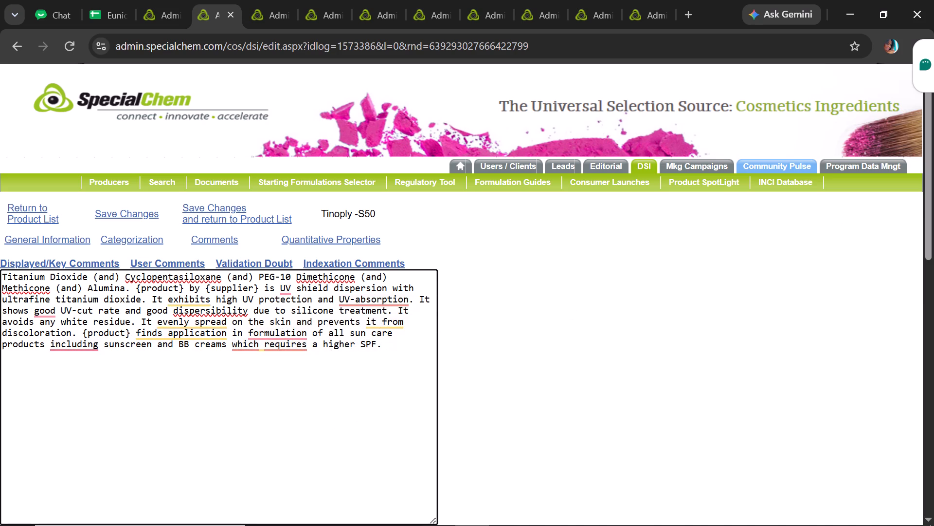
click(307, 322)
text(a)
key(space)
drag(391, 321, 342, 328)
text(UV absorption)
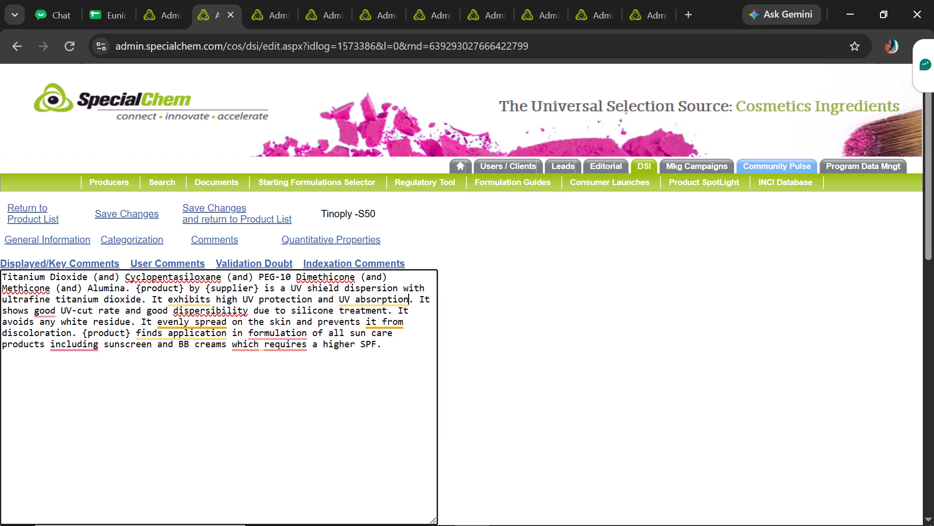
Correct the comment to "the formulation", "require" and "a good UV-cut rate", and add commas after "products" and "BB creams".
drag(342, 328, 283, 334)
click(289, 351)
text(the)
key(space)
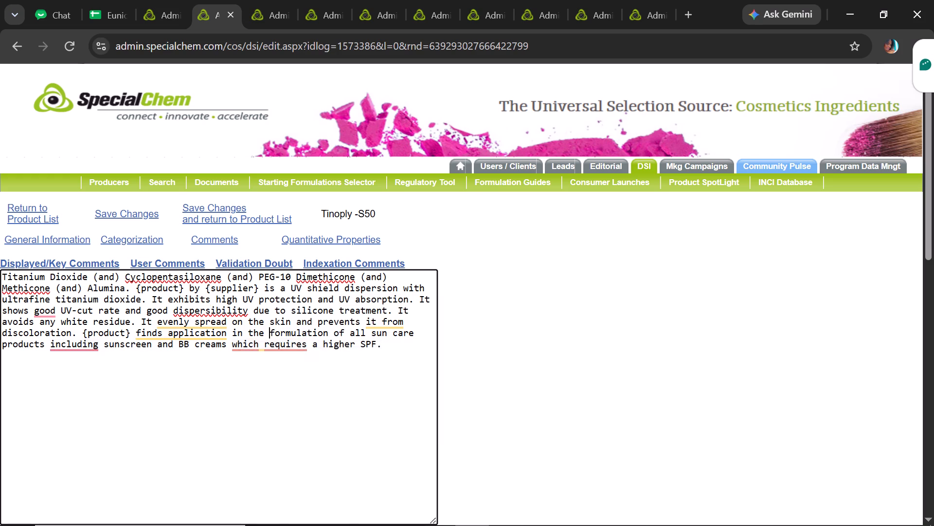
click(286, 367)
text(require)
click(255, 378)
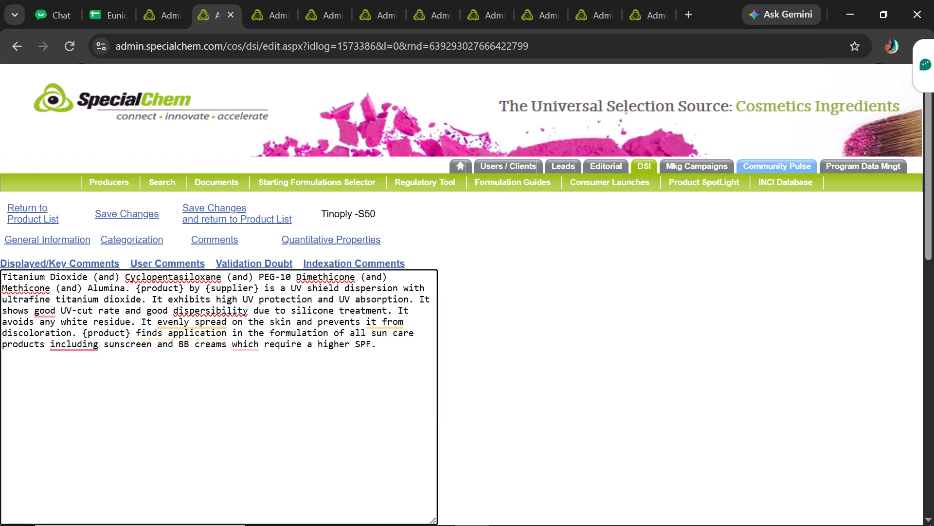
click(96, 366)
key(comma)
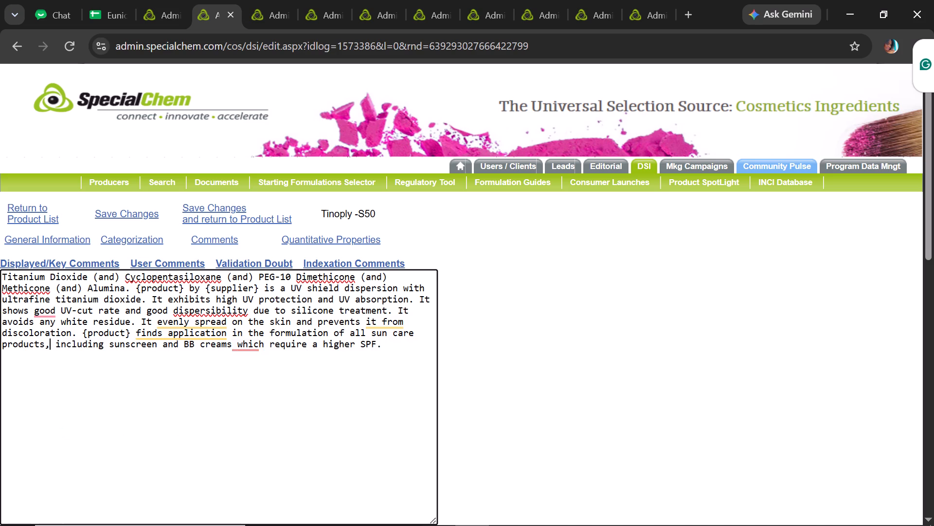
click(56, 325)
text(a)
key(space)
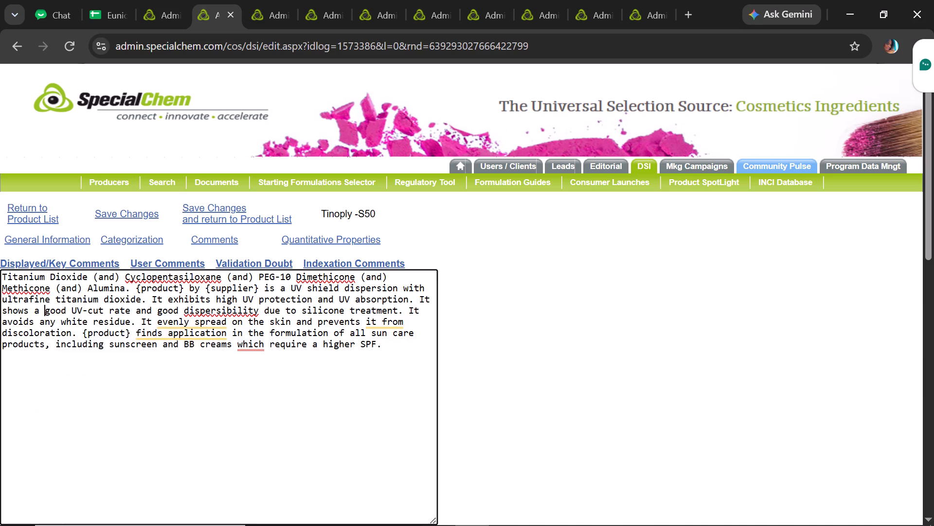
click(275, 369)
key(comma)
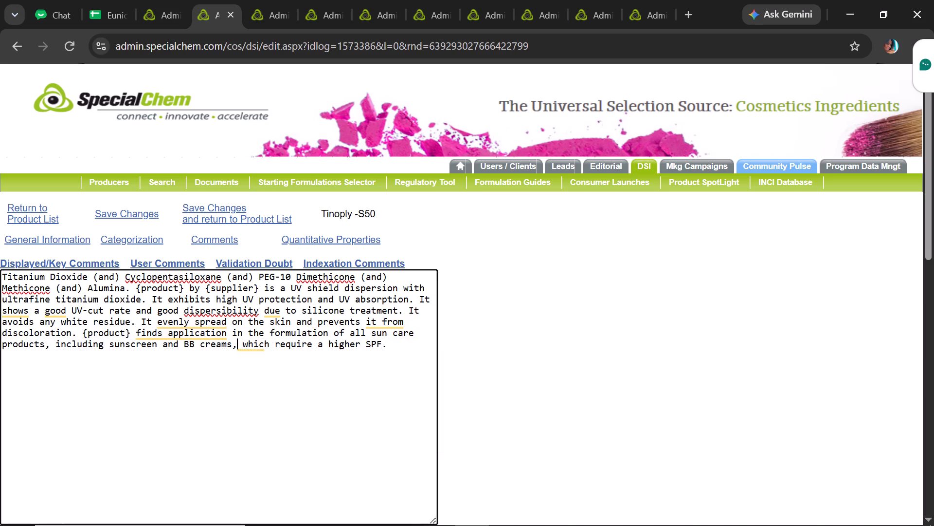
Enable Display as HTML for the Tinoply -S50 comment and save the changes.
drag(933, 139, 931, 157)
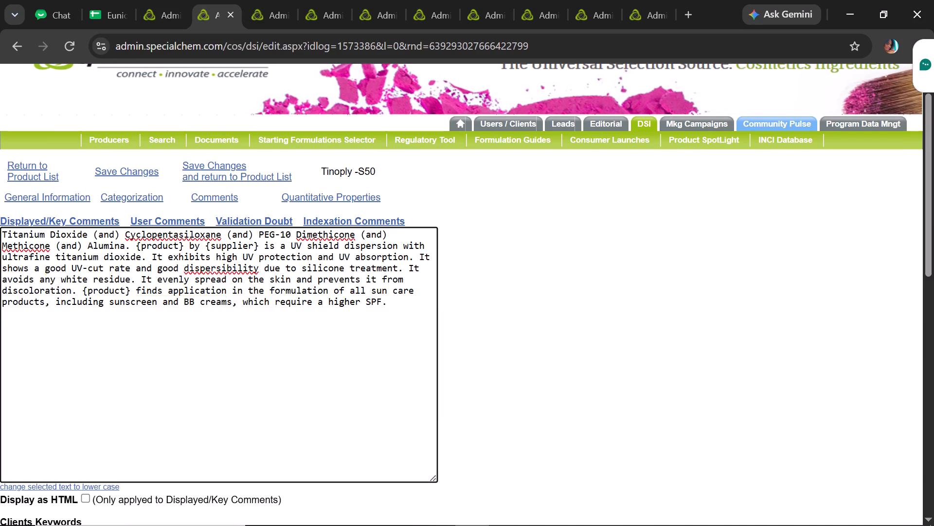
click(85, 501)
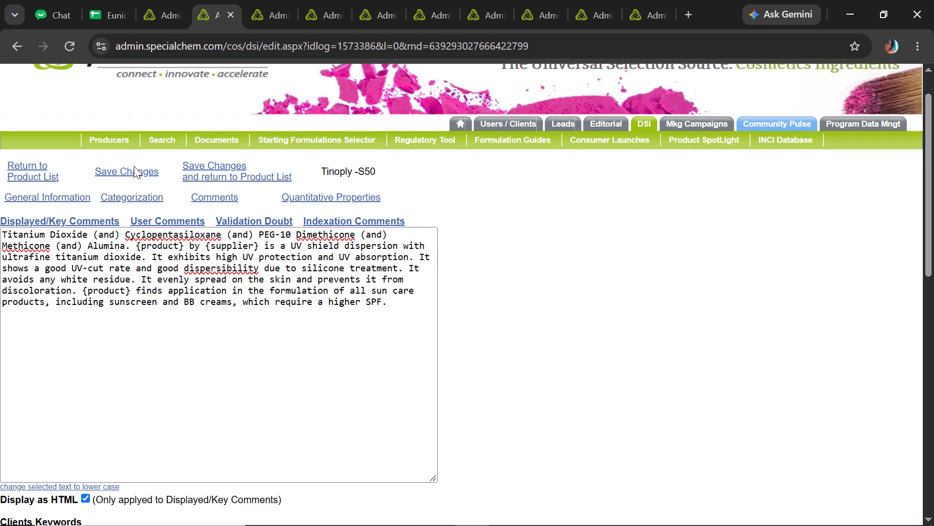
click(135, 169)
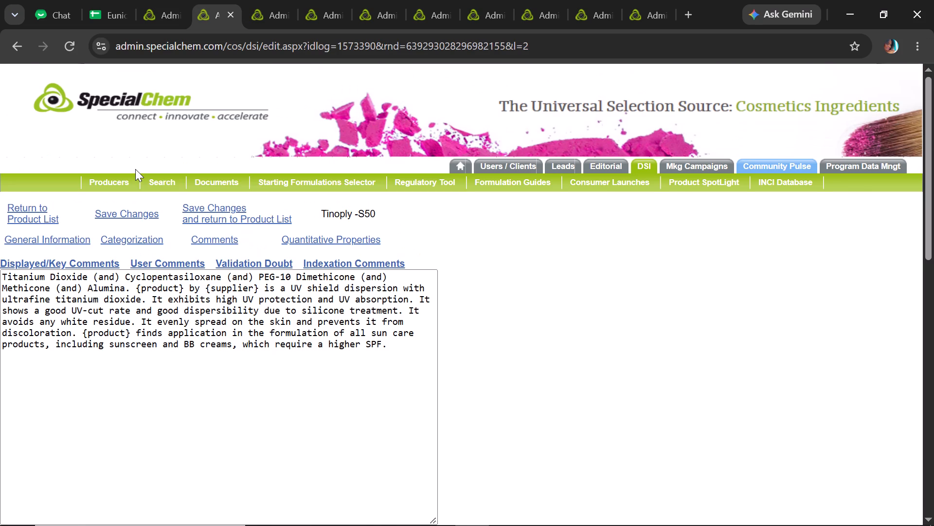
Open the Tinoply -S50 quantitative properties, save the changes and return to the product list.
click(328, 237)
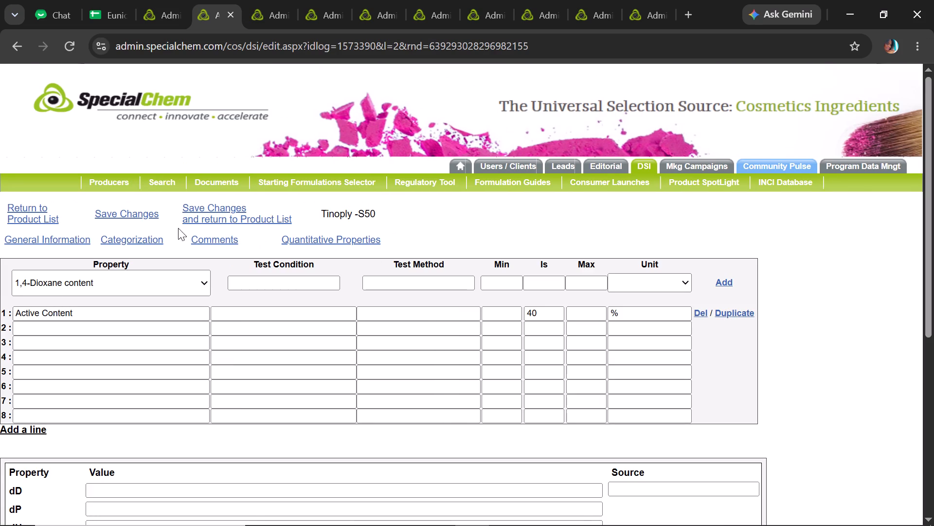
click(200, 221)
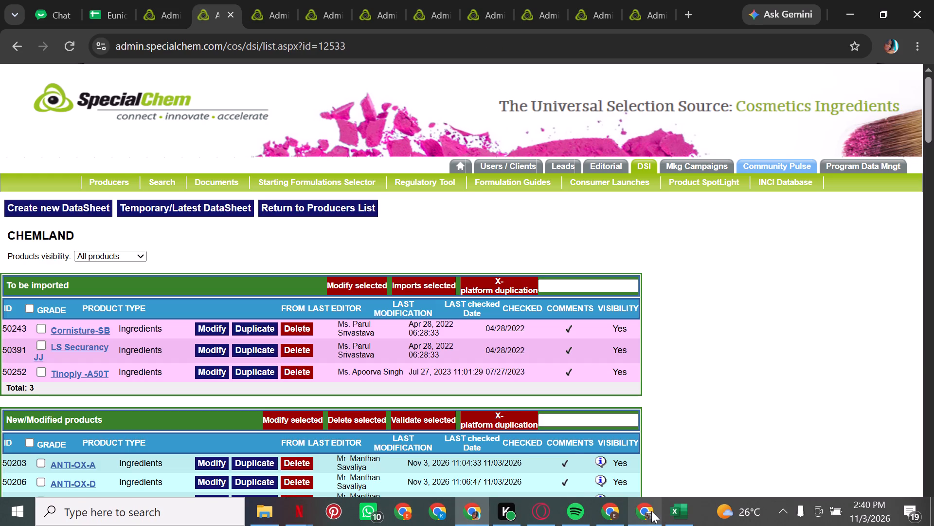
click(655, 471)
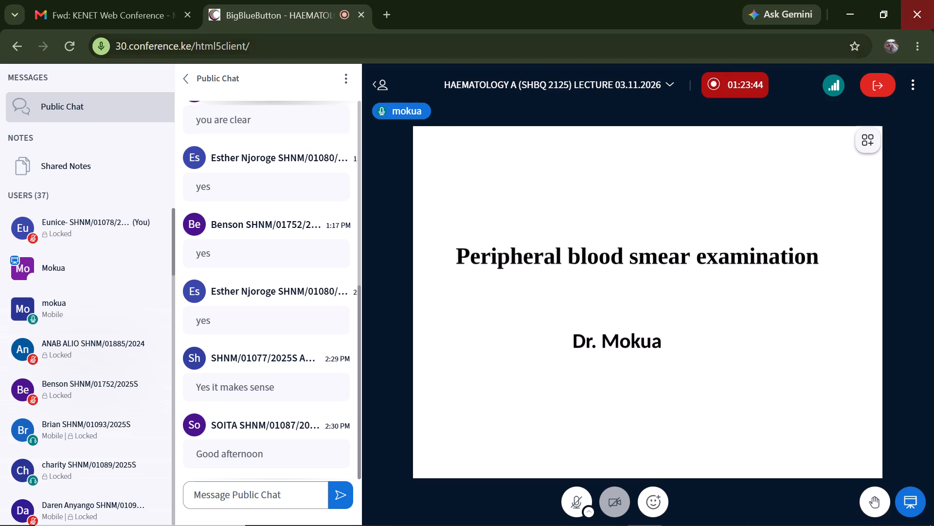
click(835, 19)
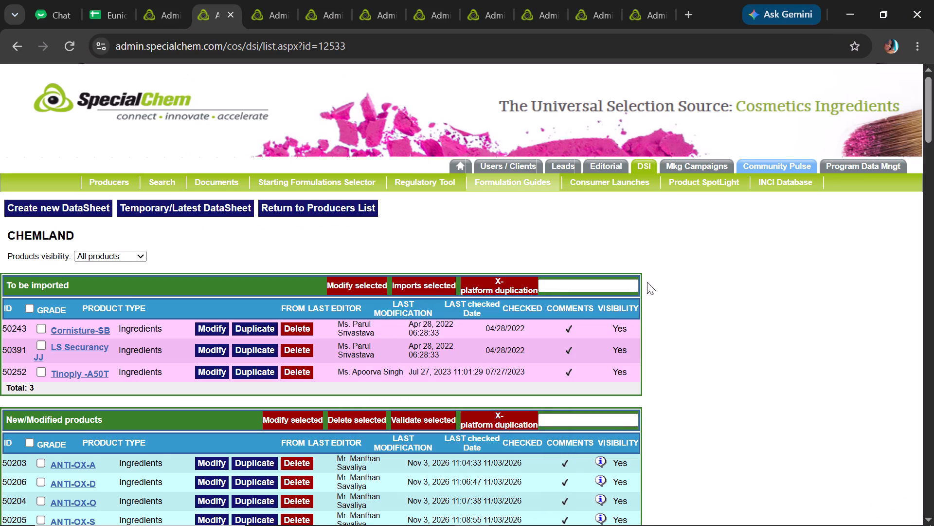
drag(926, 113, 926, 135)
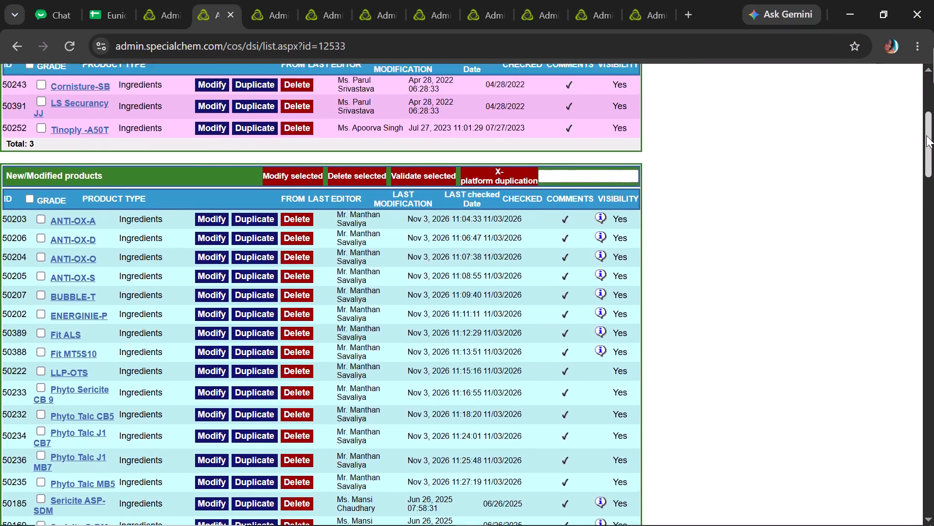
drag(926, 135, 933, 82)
Copy the product name Activeshine from the Cosmetics sheet, search the administration for that trade/grade and open the Activeshine® record.
click(106, 3)
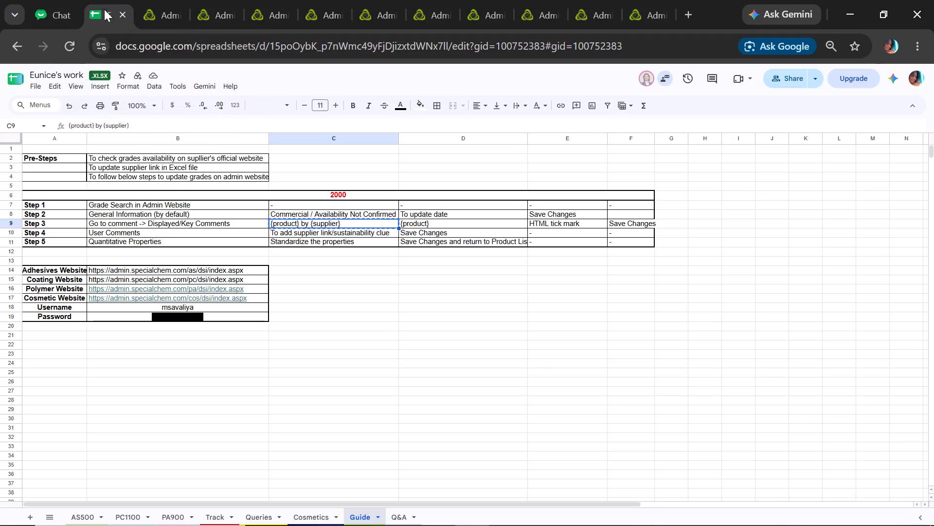
click(315, 516)
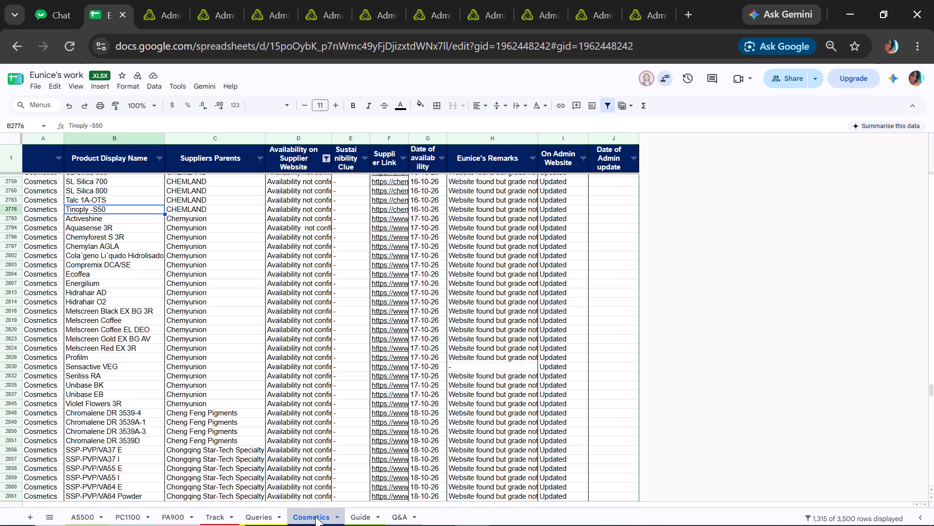
click(101, 219)
key(ctrl+c)
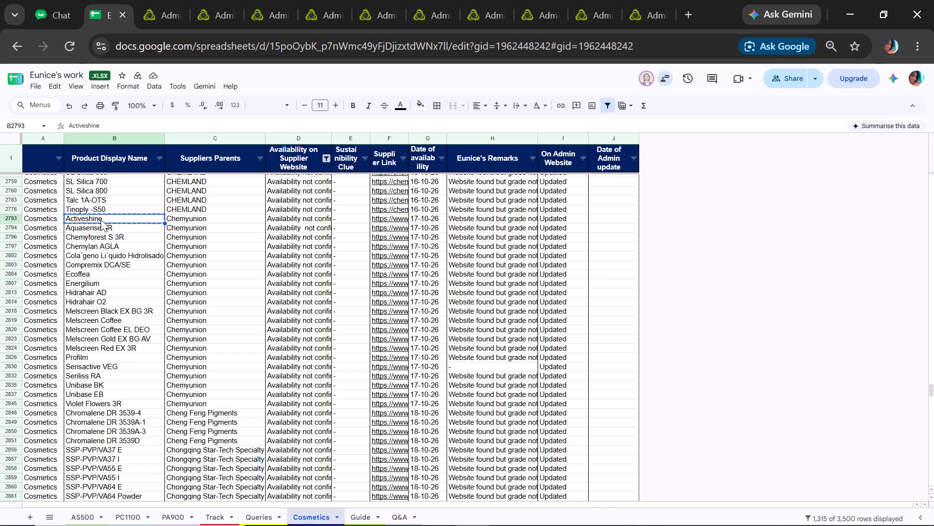
click(184, 9)
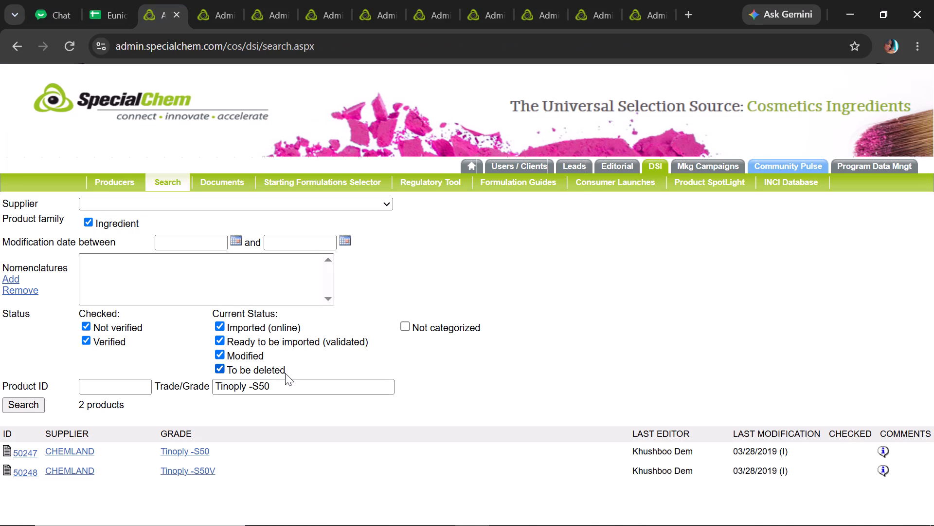
drag(287, 377, 289, 387)
drag(289, 387, 132, 390)
key(ctrl+v)
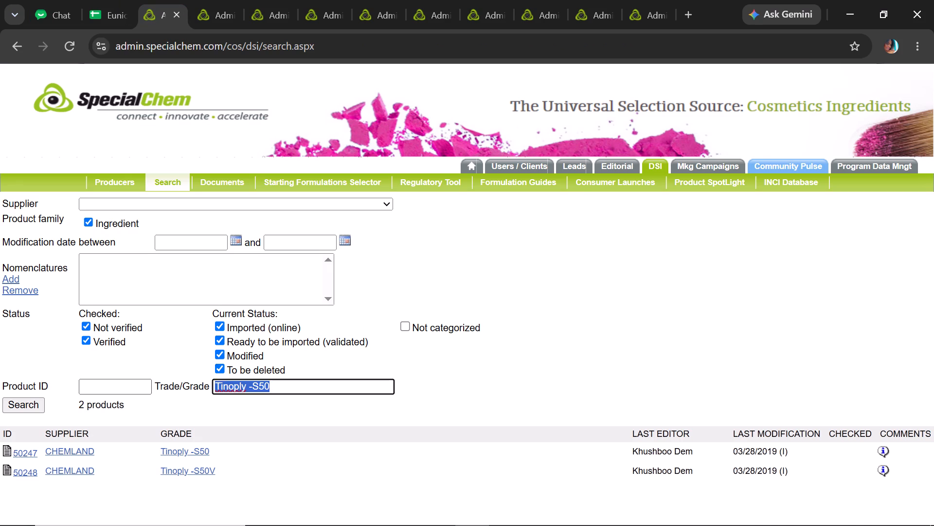
click(30, 404)
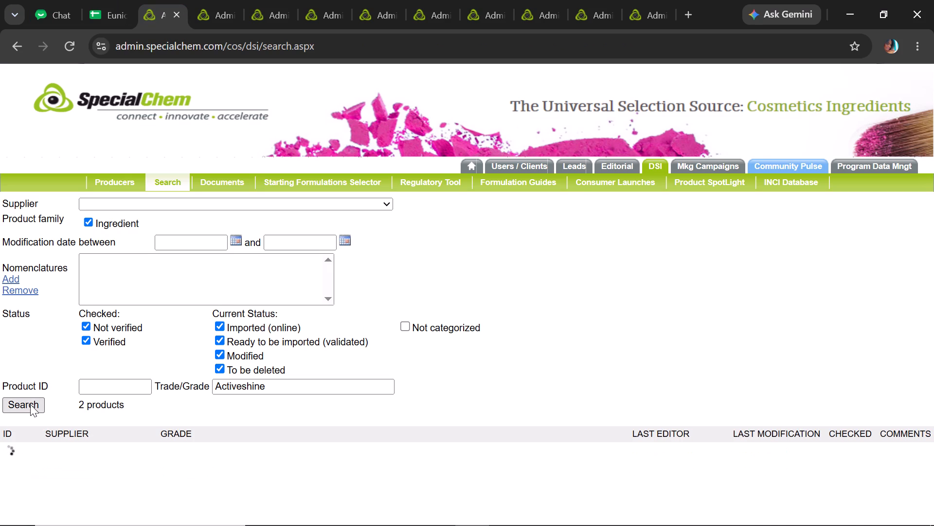
click(176, 451)
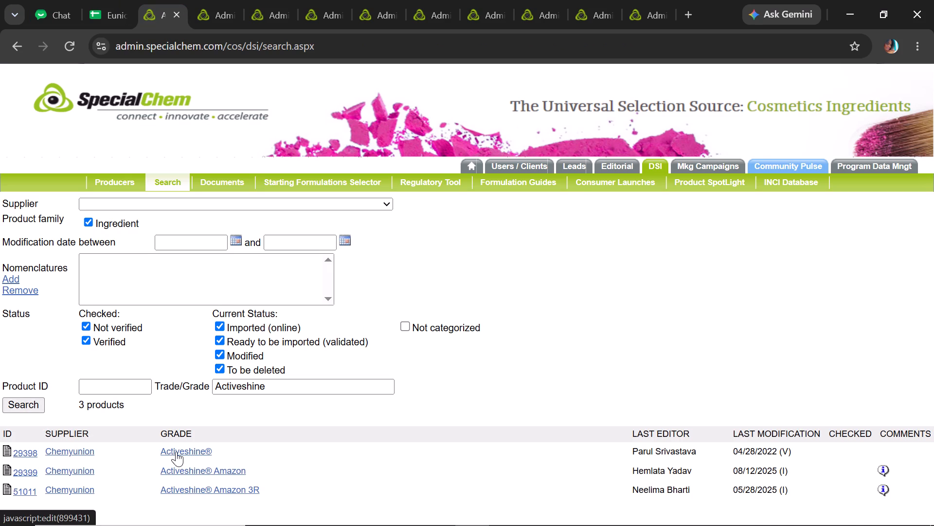
Close all the leftover CHEMLAND product list tabs, keeping the spreadsheet, the product search and the Activeshine® record open.
click(260, 0)
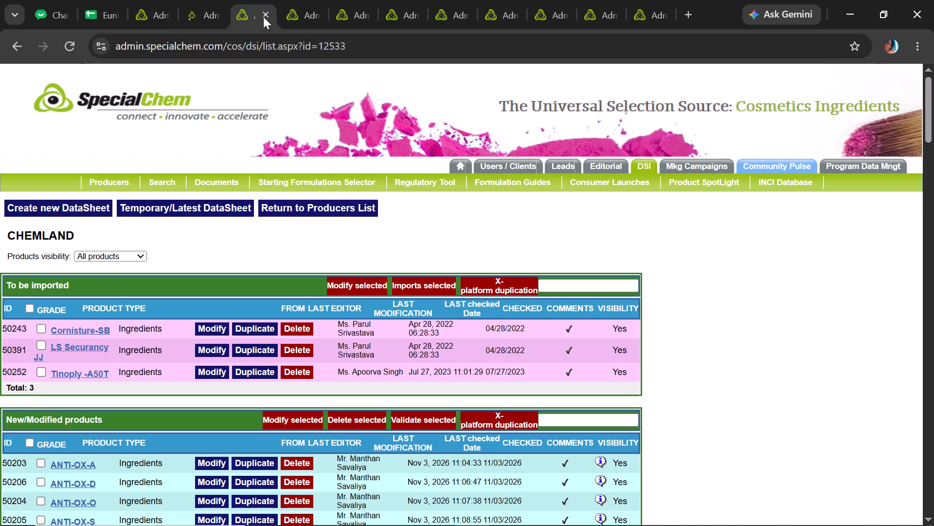
click(264, 17)
click(264, 17)
click(264, 17)
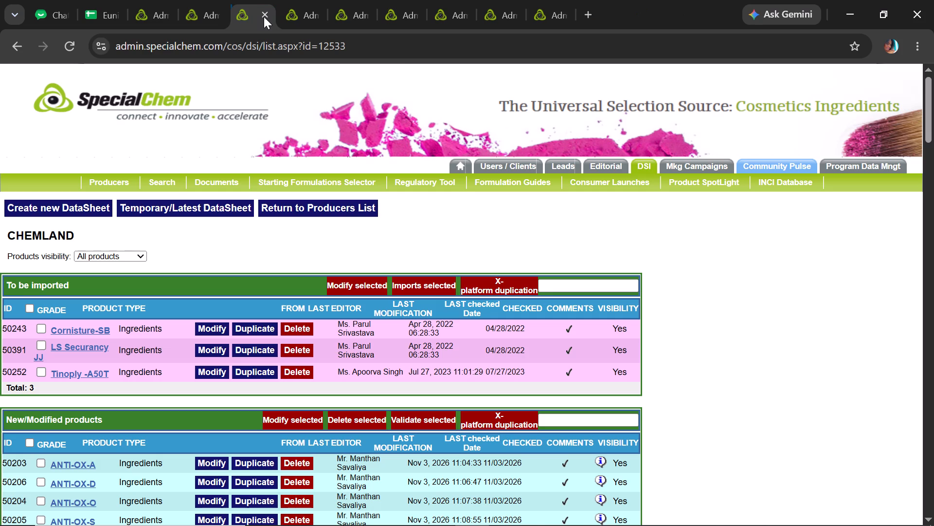
click(264, 17)
click(264, 17)
click(264, 17)
click(264, 17)
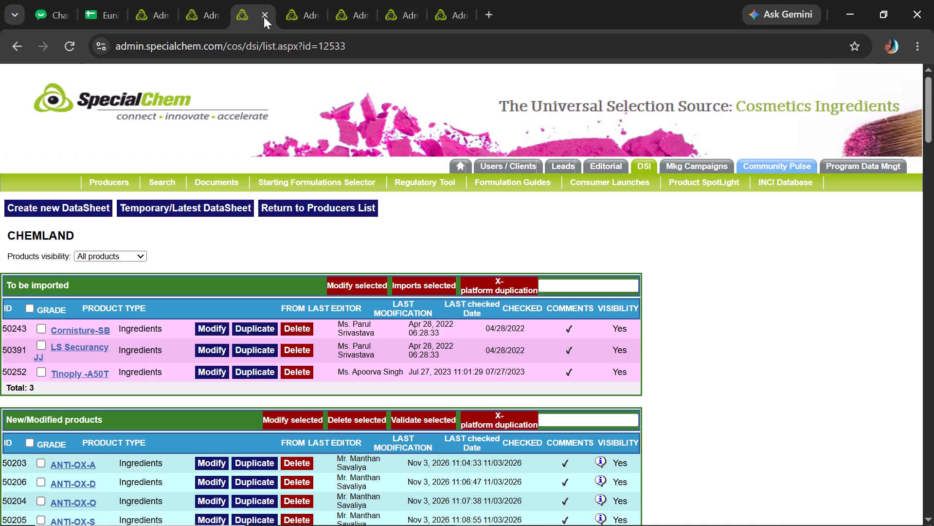
click(264, 17)
click(264, 17)
click(264, 17)
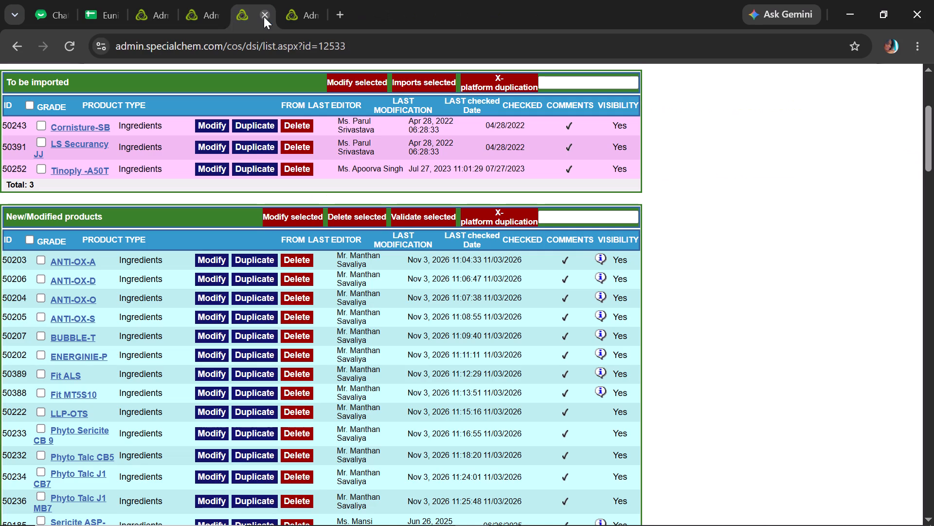
click(264, 17)
click(264, 17)
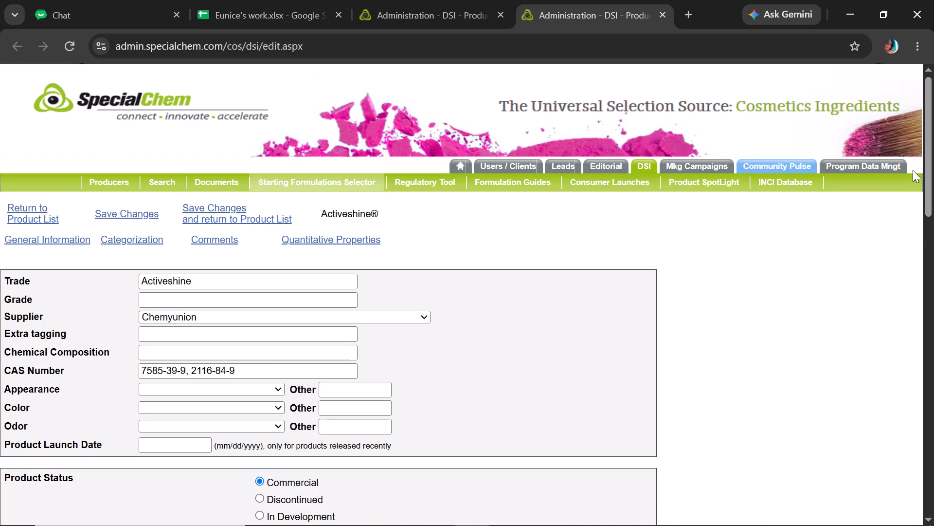
Set the Activeshine® product status to Availability Not Confirmed with the status check dated 11/03/2026, and save the changes.
drag(931, 166, 933, 196)
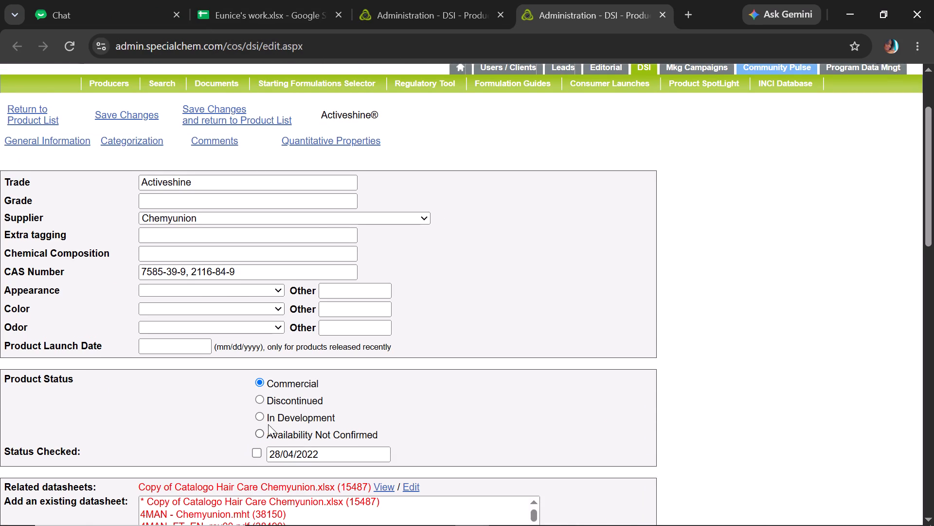
click(257, 435)
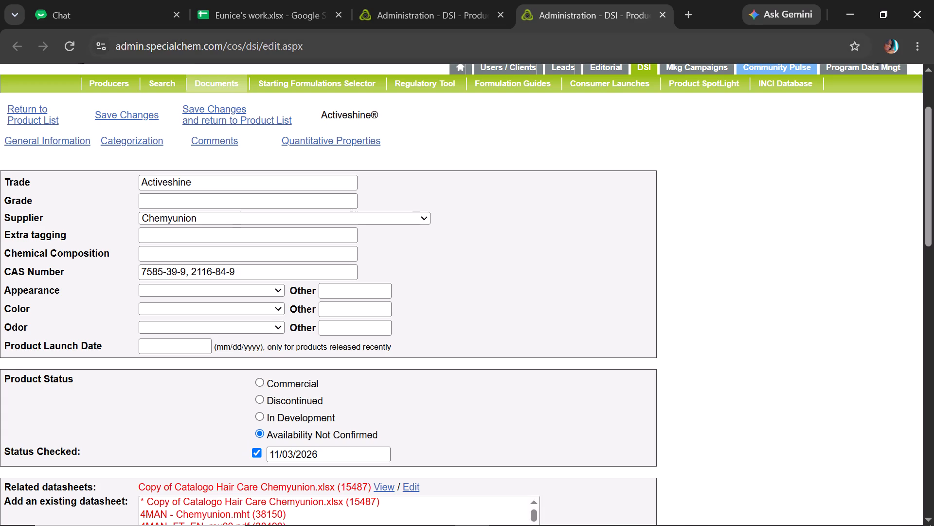
click(119, 113)
Replace "Activeshine® by Chemyunion" in the product's comment with "{product} by {supplier}" from the Guide sheet, and copy the {product} placeholder.
click(275, 0)
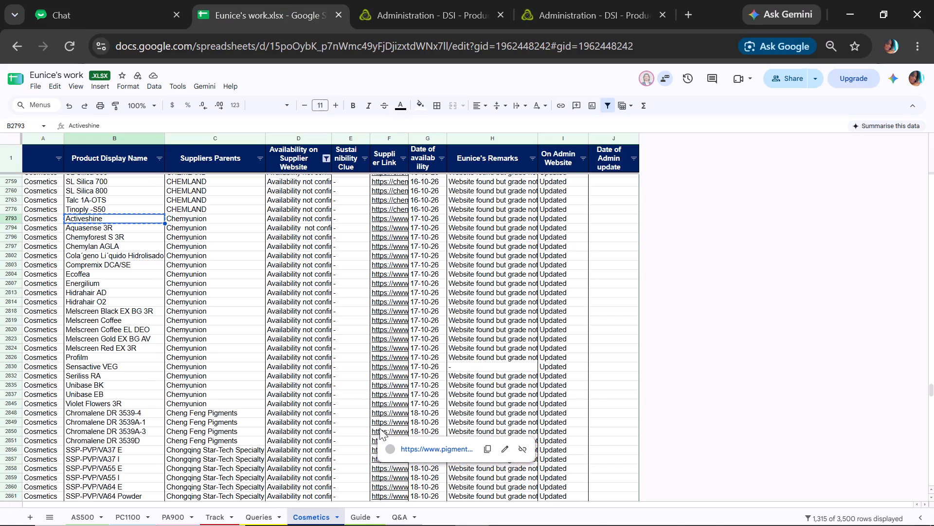
click(359, 511)
key(ctrl+c)
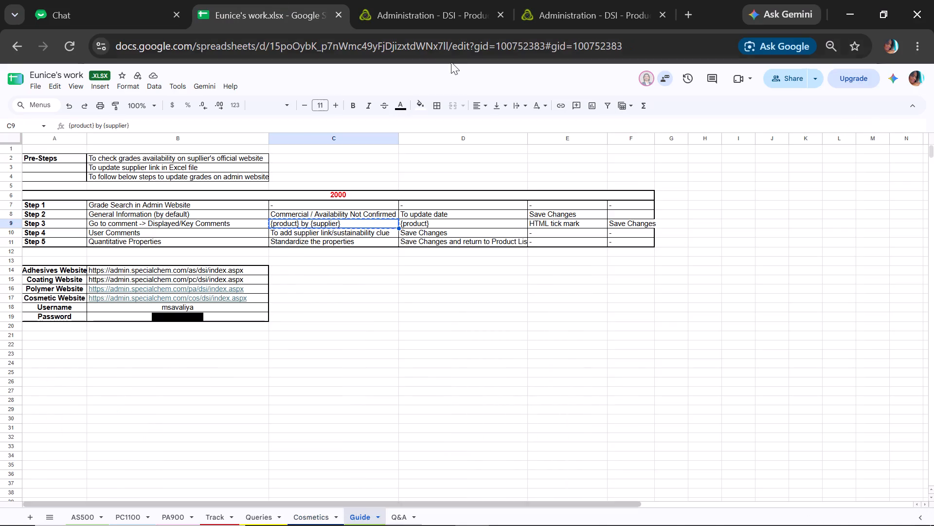
click(408, 0)
click(589, 0)
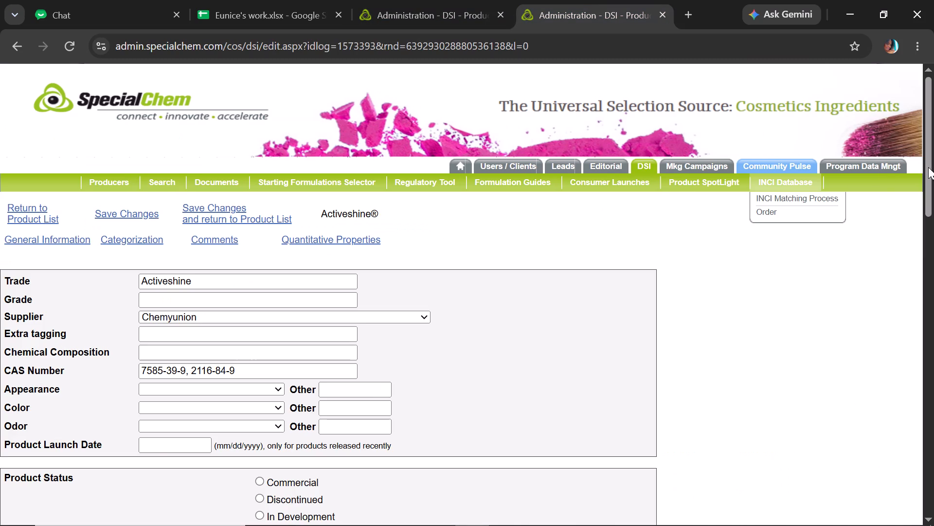
drag(933, 167, 928, 191)
click(204, 158)
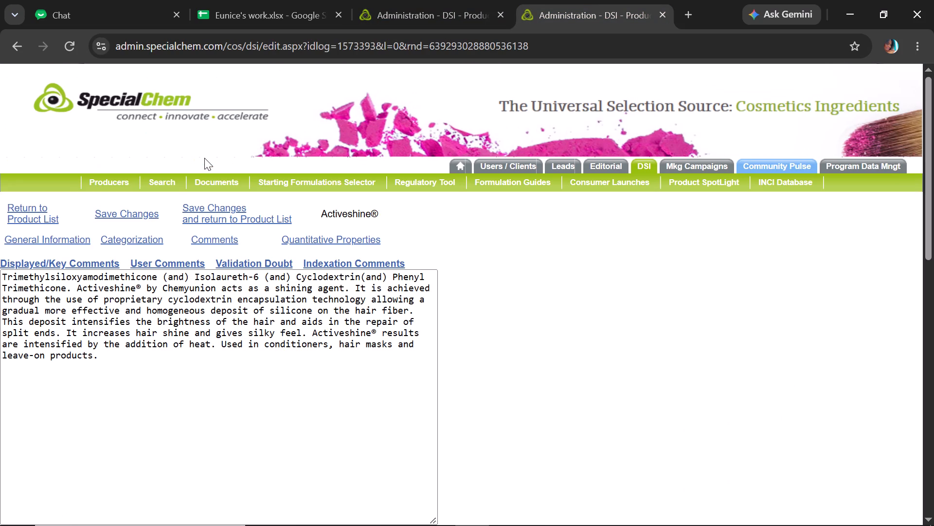
double_click(76, 287)
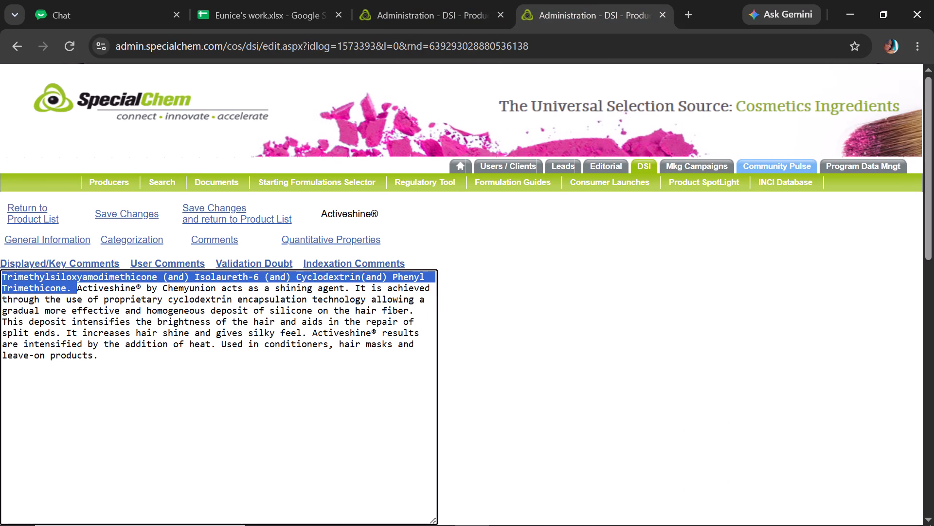
click(76, 287)
drag(76, 287, 221, 290)
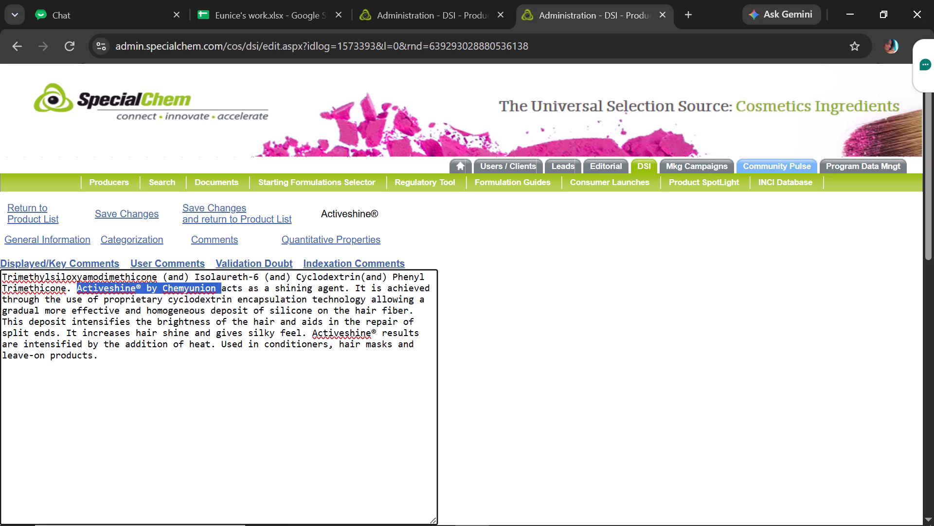
drag(221, 290, 216, 290)
key(ctrl+v)
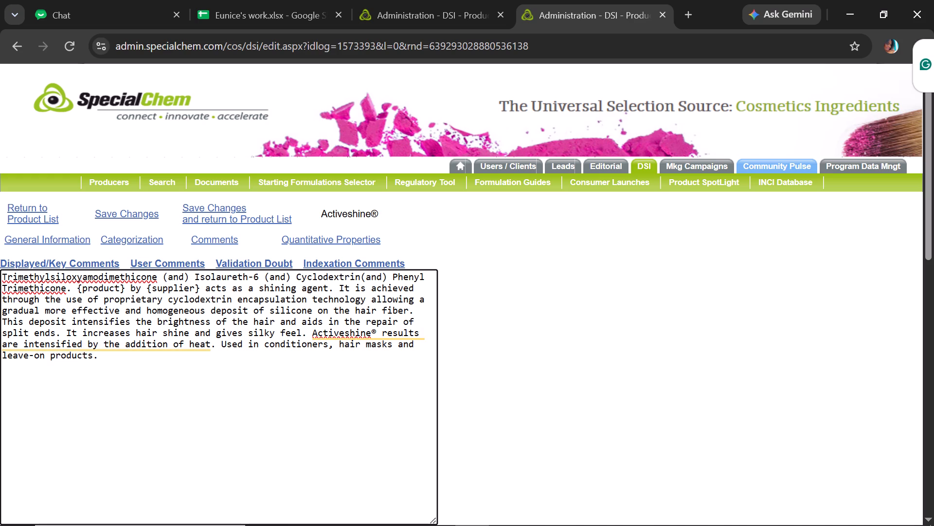
drag(126, 286, 79, 286)
key(ctrl+c)
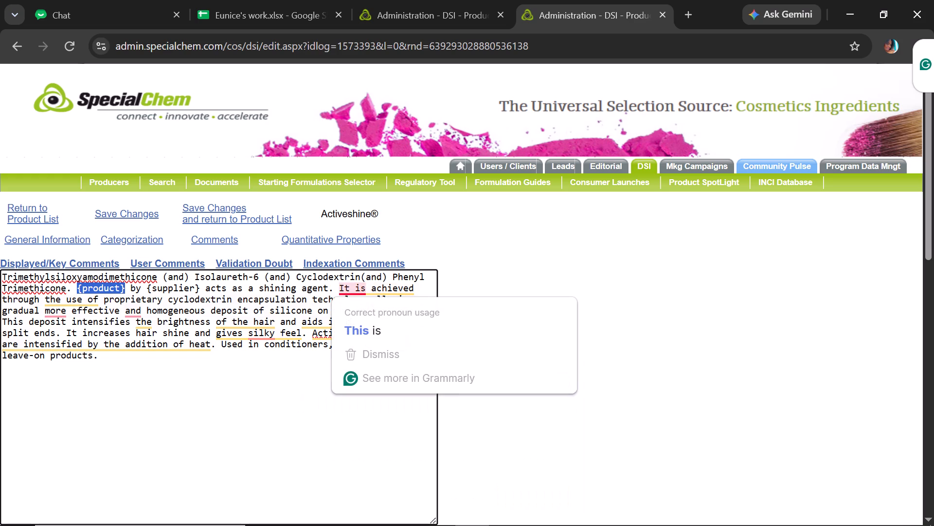
Correct the comment to "This is achieved", "technology, allowing", "a silky feel" and "gradual, more effective, and" using the Grammarly suggestions.
click(357, 306)
text(This)
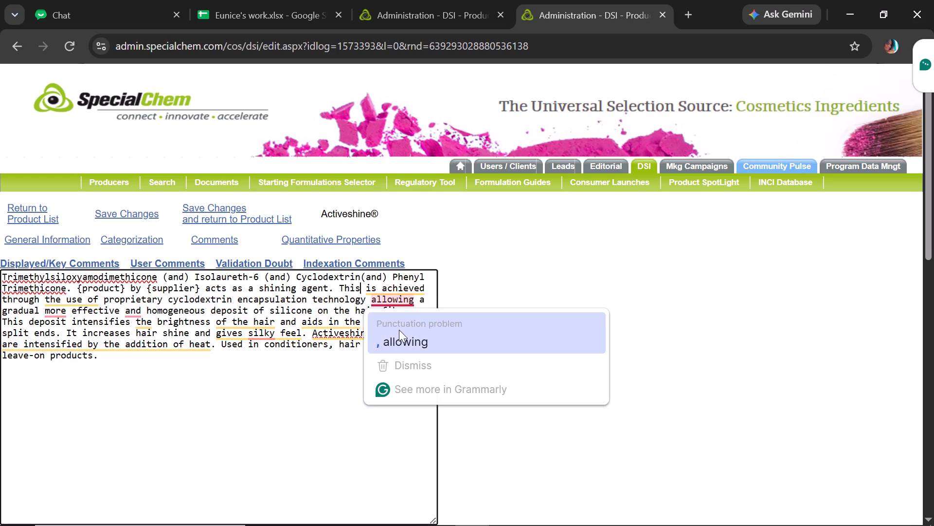
click(399, 330)
key(comma)
click(267, 352)
text(a)
key(space)
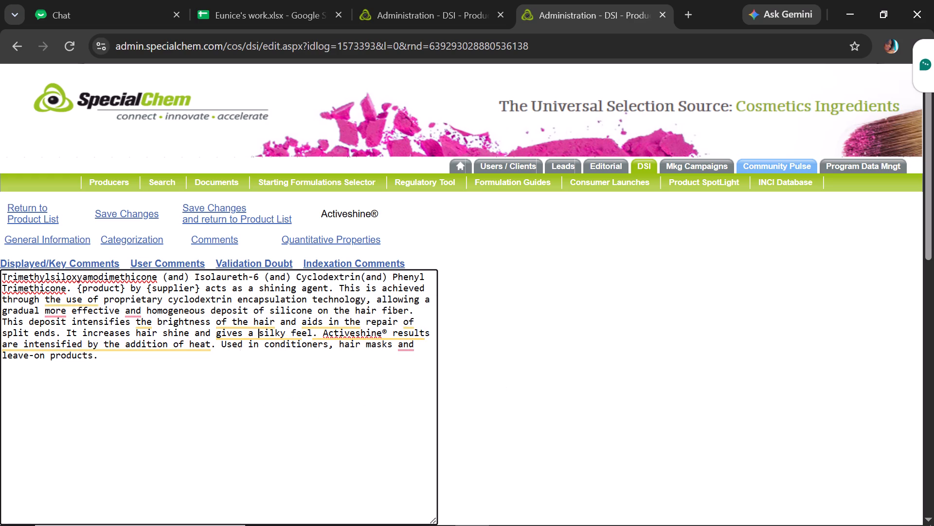
click(142, 337)
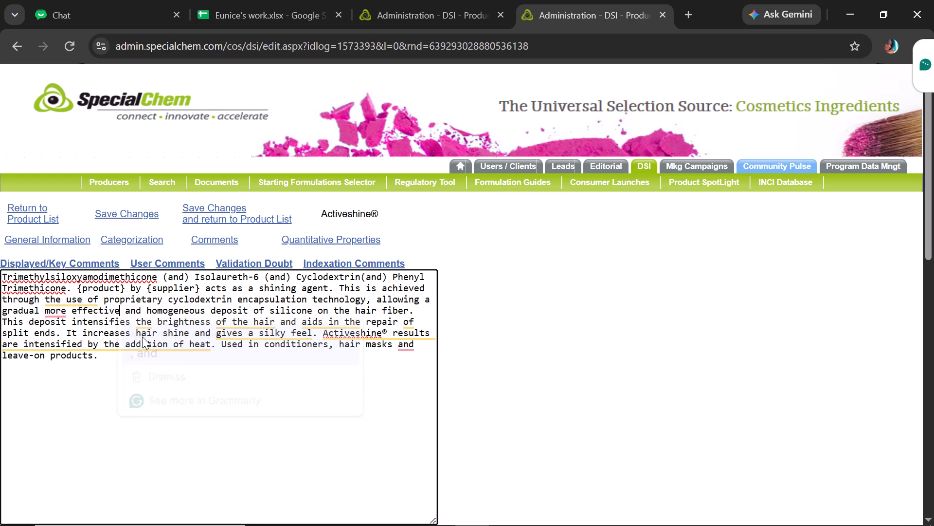
key(comma)
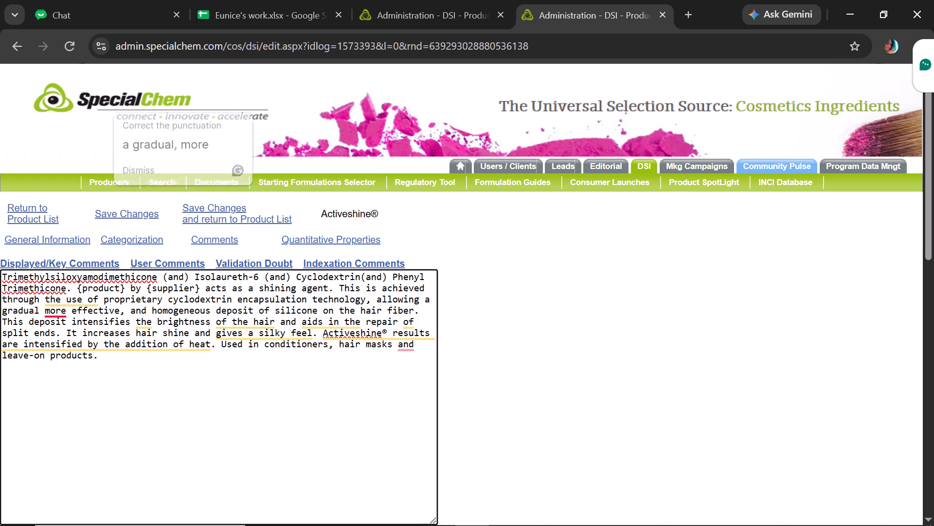
click(72, 331)
key(comma)
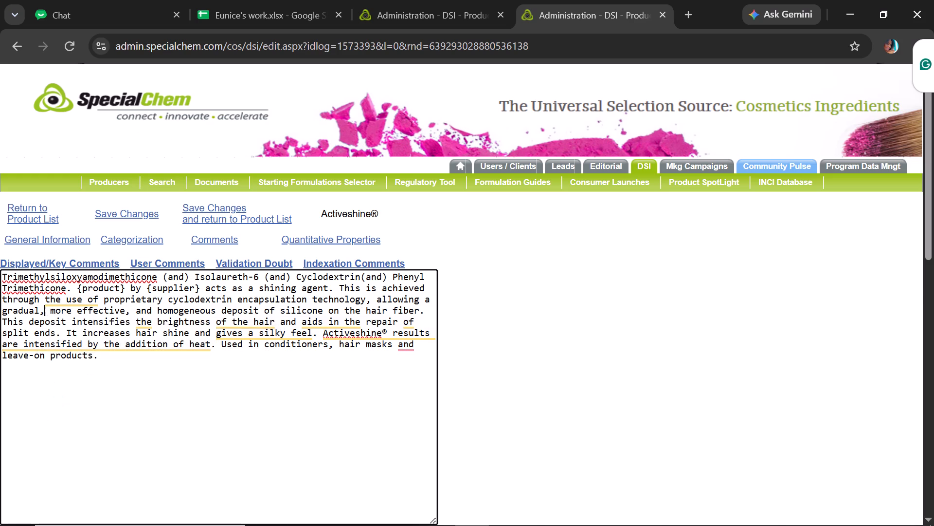
Replace the remaining "Activeshine®" before "results" in the comment with the {product} placeholder.
drag(321, 332, 389, 324)
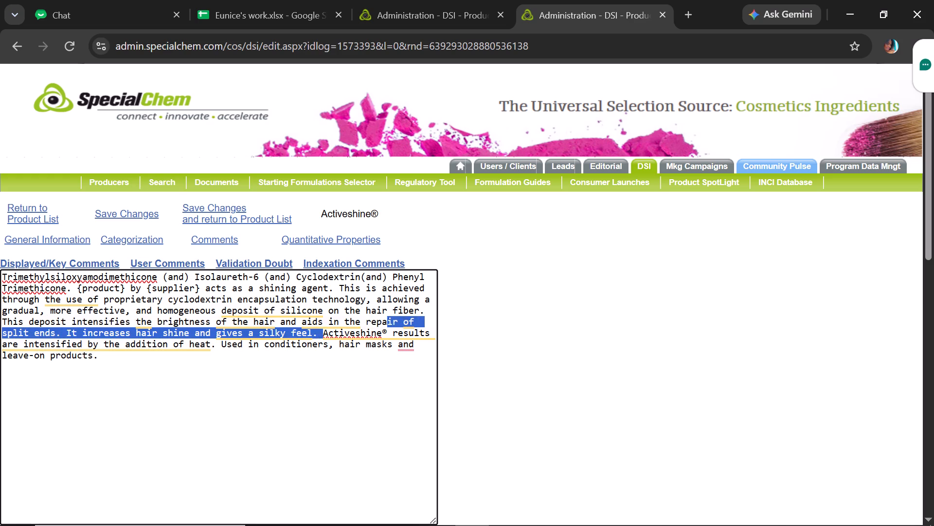
drag(389, 324, 388, 330)
key(ctrl+v)
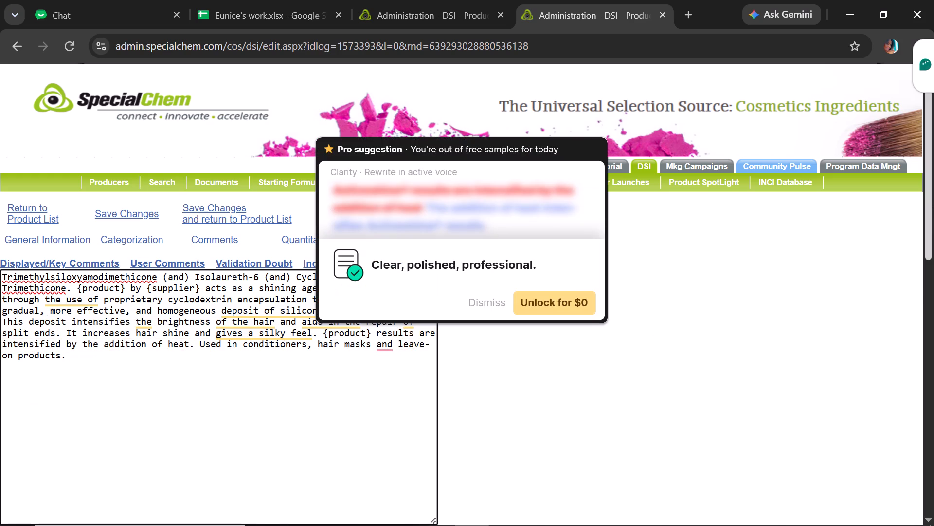
Enable Display as HTML for the Activeshine® comment and save the changes.
drag(933, 205, 933, 239)
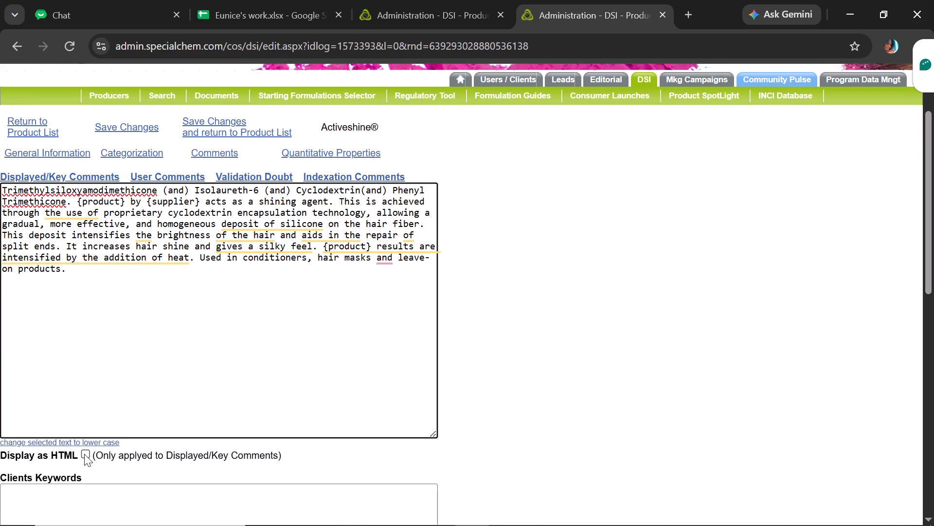
click(84, 454)
click(110, 125)
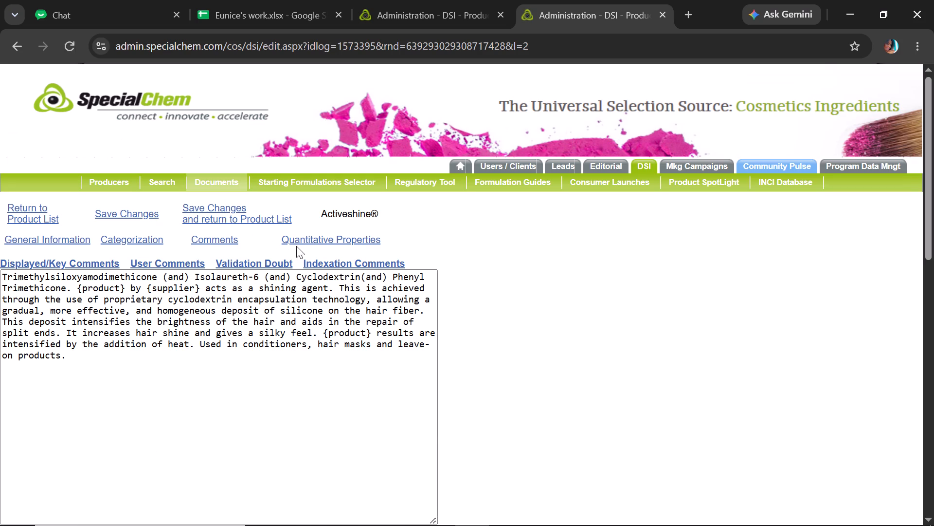
Open the quantitative properties of Activeshine®, save the record and return to the product list.
click(302, 245)
click(309, 238)
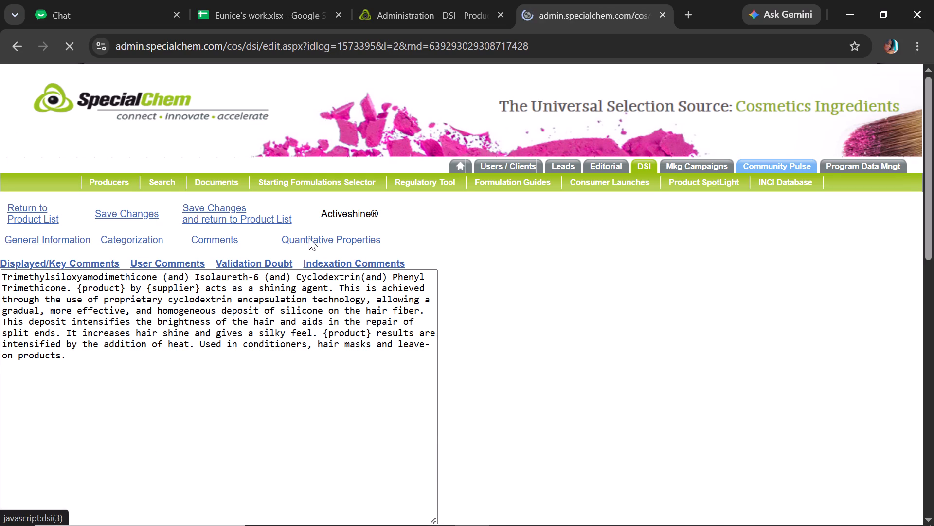
click(194, 209)
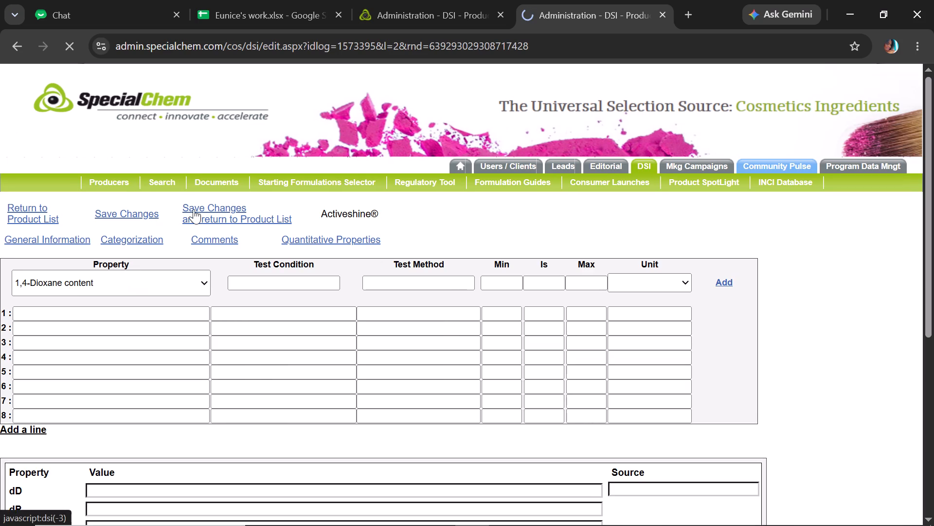
Copy the grade name Aquasense 3R from the Cosmetics sheet, search for it in the SpecialChem administration and open its record.
click(281, 0)
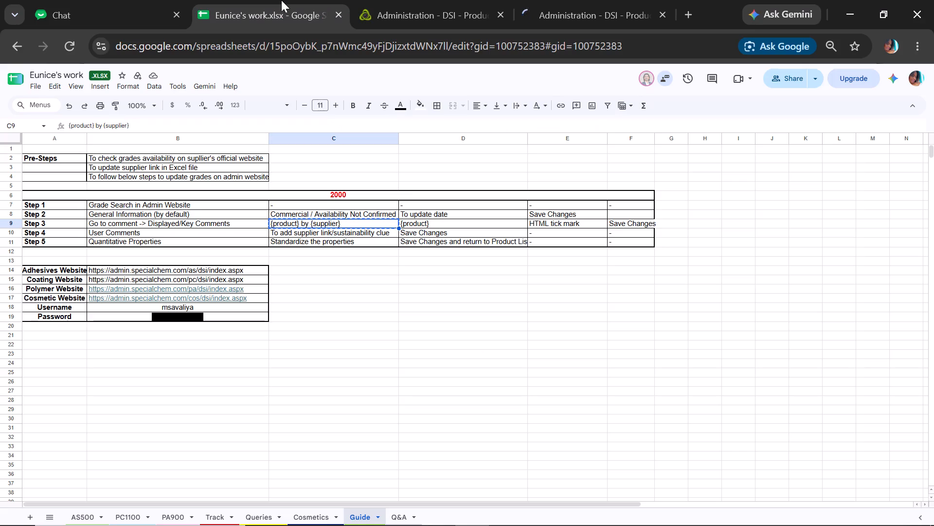
click(312, 515)
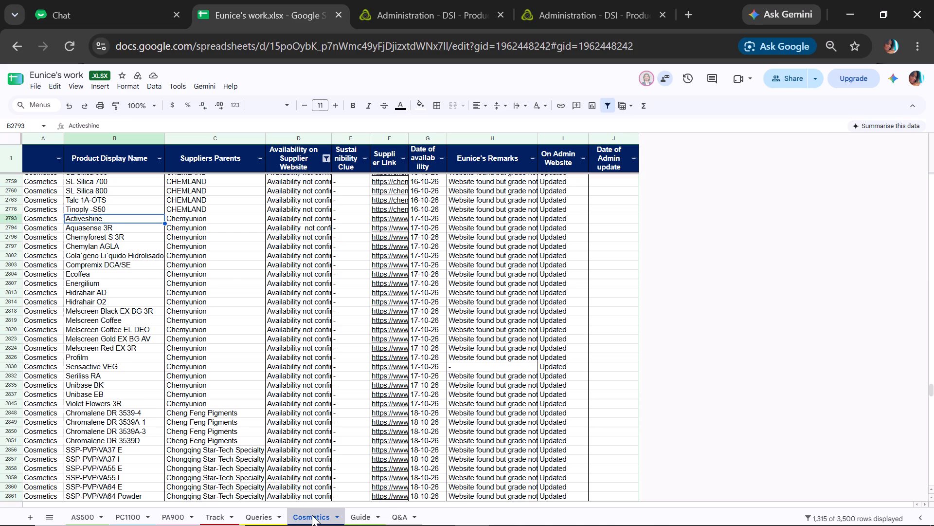
click(135, 225)
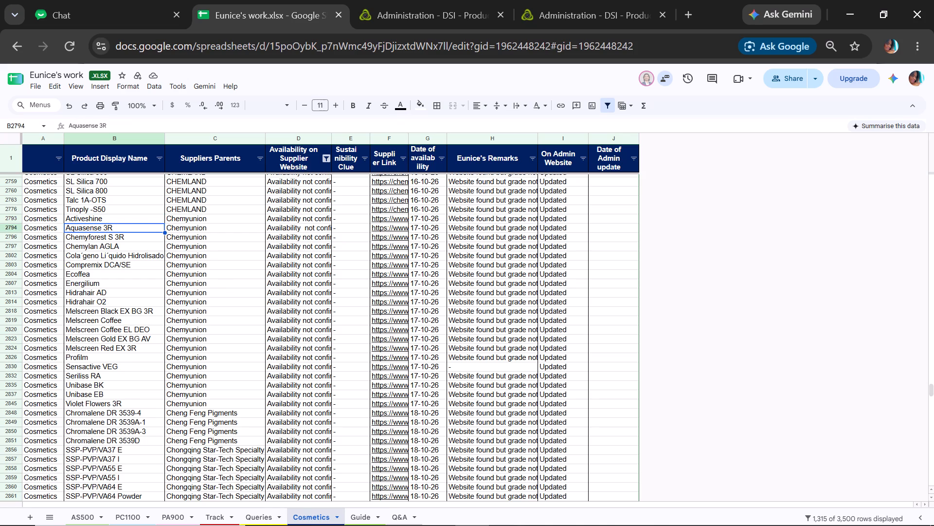
key(ctrl+c)
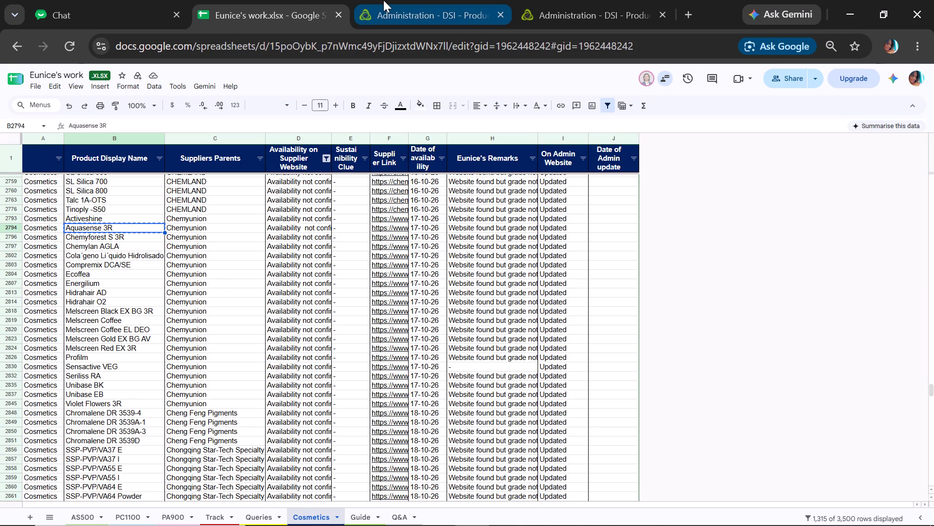
click(383, 0)
drag(278, 387, 98, 375)
key(ctrl+v)
click(41, 401)
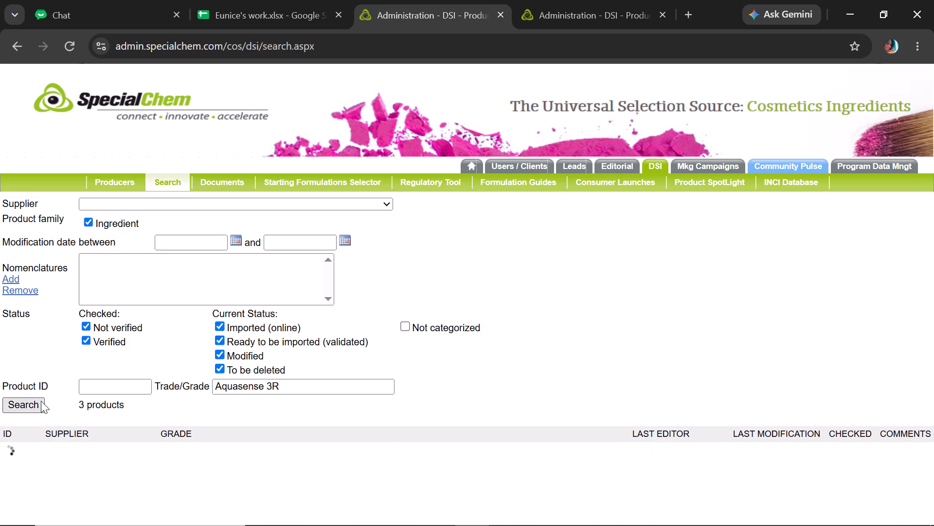
click(195, 450)
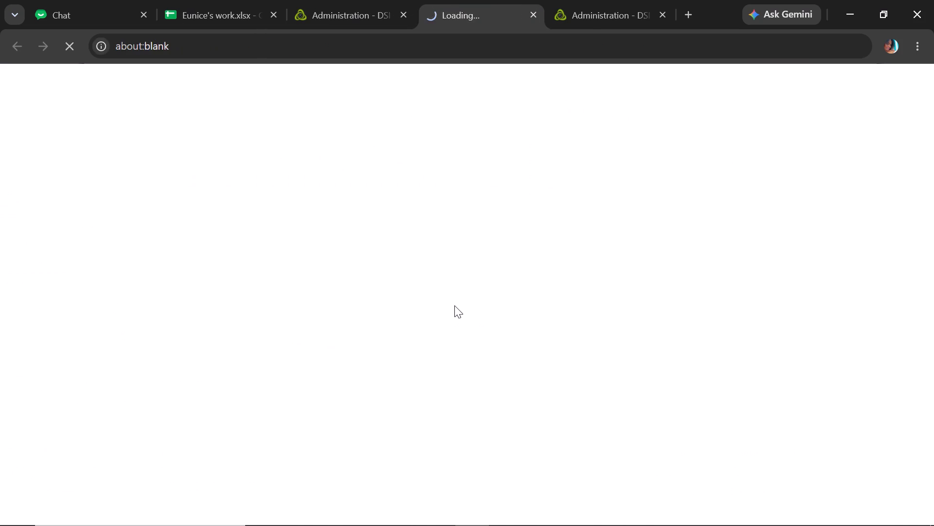
Copy the "{product} by {supplier}" placeholder from the spreadsheet's Guide sheet.
click(225, 0)
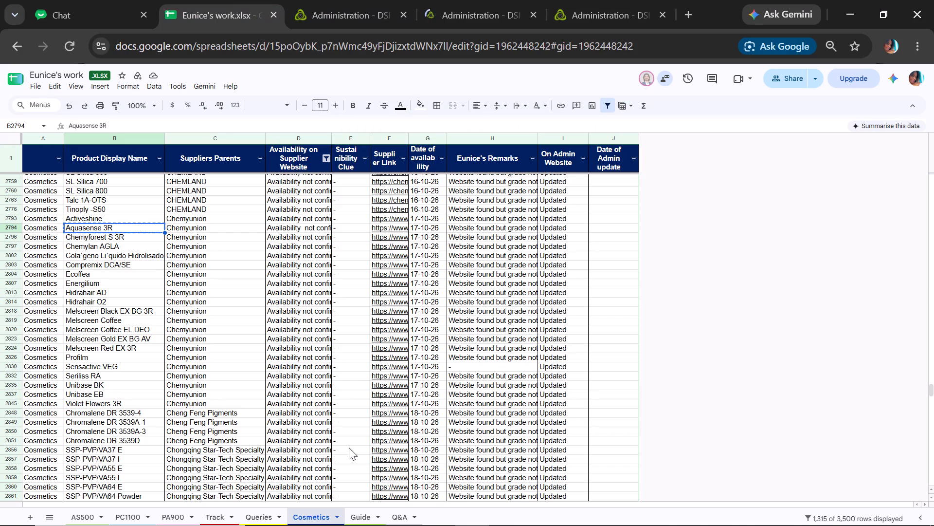
click(364, 514)
key(ctrl+c)
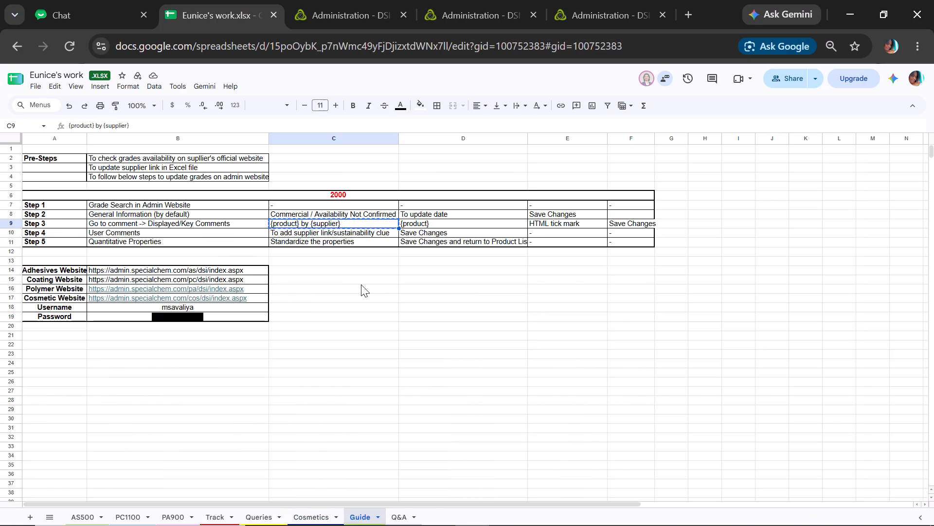
Mark the status of Aquasense® 3R as checked in its general information and save the changes.
click(455, 0)
drag(933, 170, 924, 205)
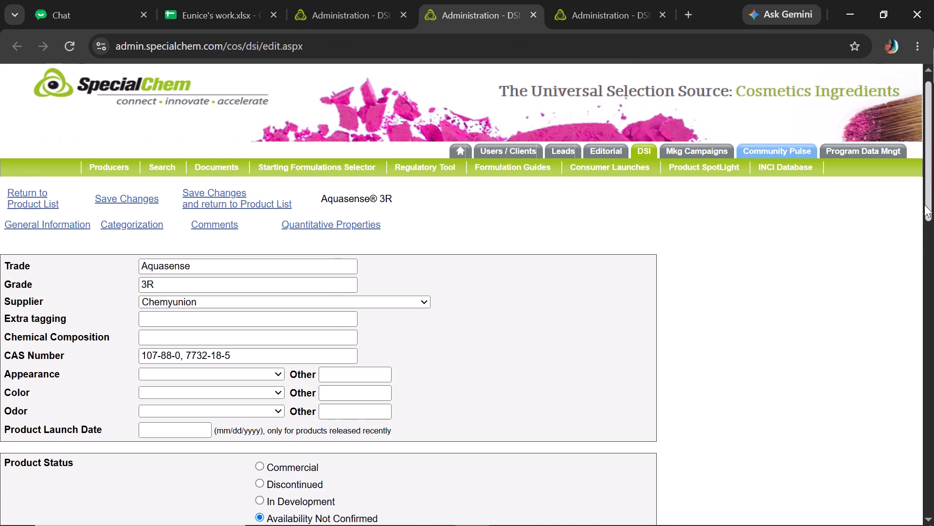
drag(924, 205, 920, 210)
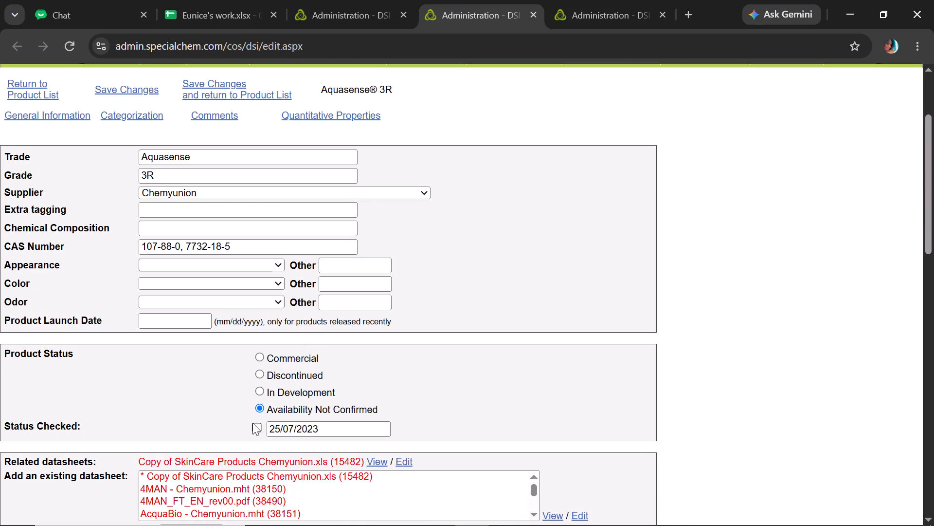
click(254, 424)
click(113, 88)
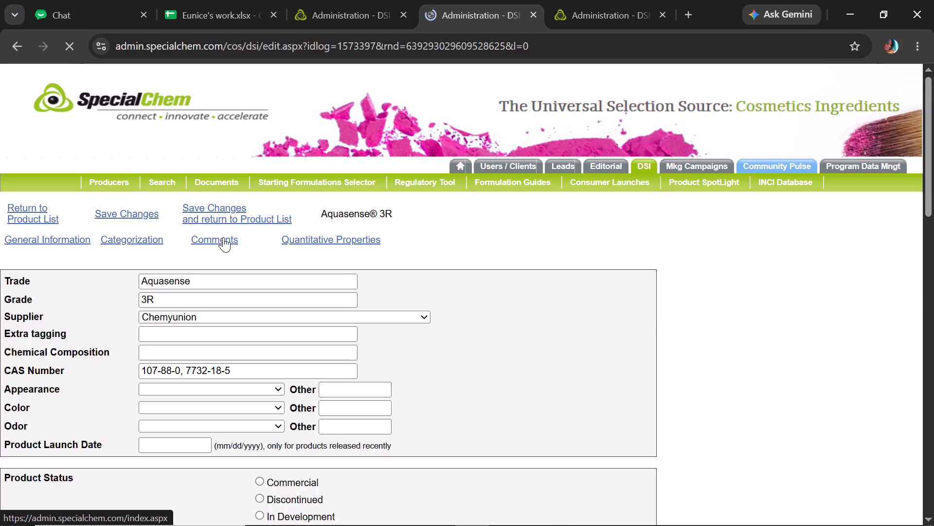
Review the comment and quantitative properties of Aquasense® 3R, and save the record with return to the product list.
click(224, 240)
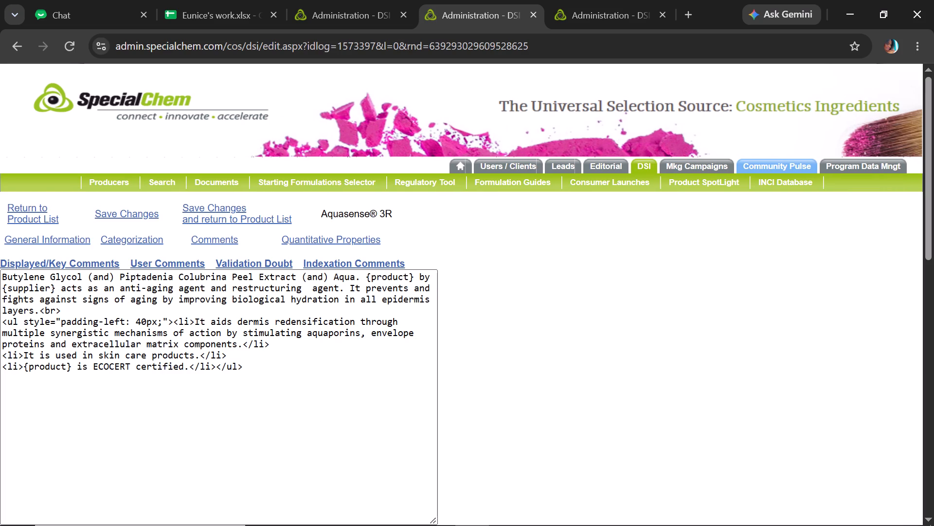
drag(933, 182, 932, 211)
click(351, 166)
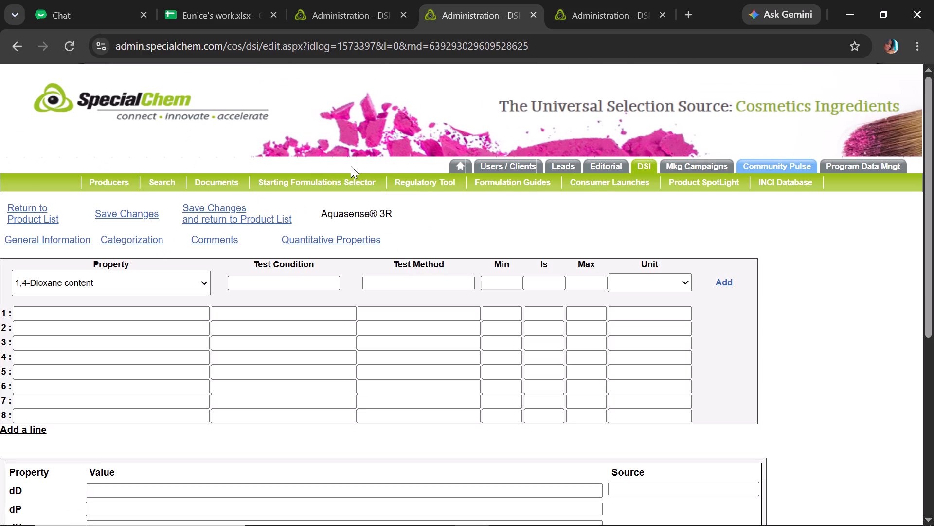
click(201, 214)
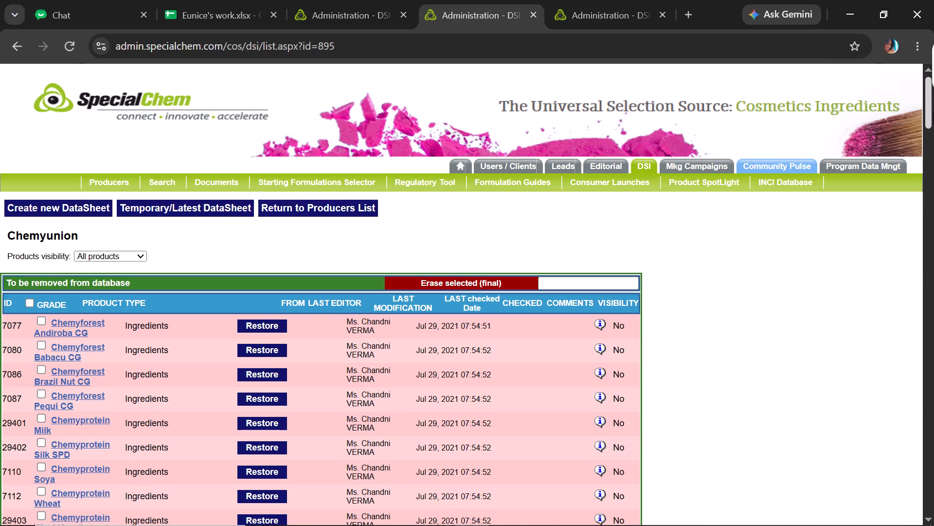
Go back to the tracking spreadsheet's Cosmetics sheet and select the next Chemyunion grade, Chemyforest S 3R.
drag(933, 112, 933, 122)
click(354, 0)
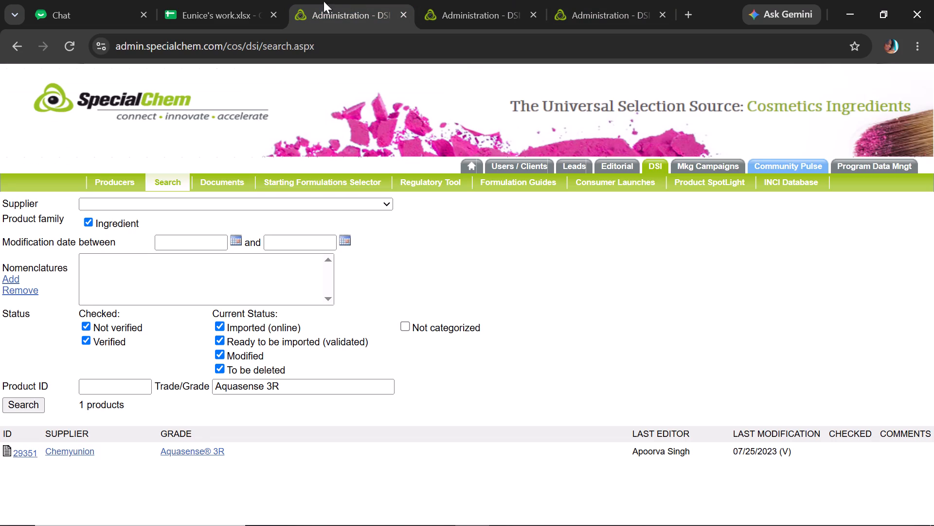
click(200, 1)
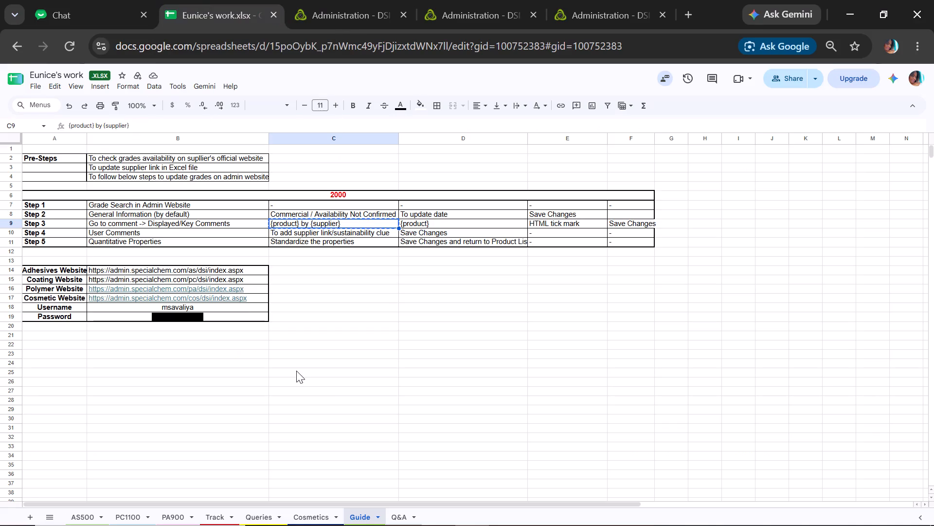
click(317, 514)
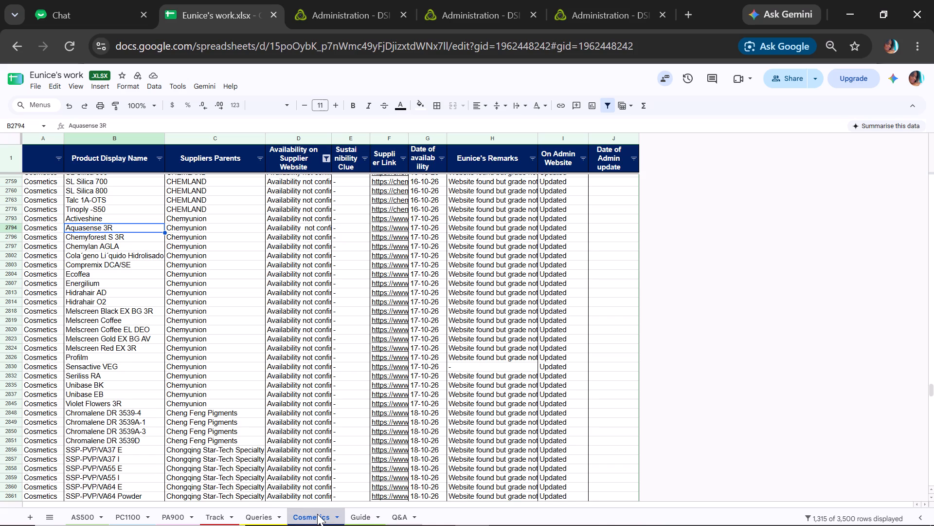
click(132, 239)
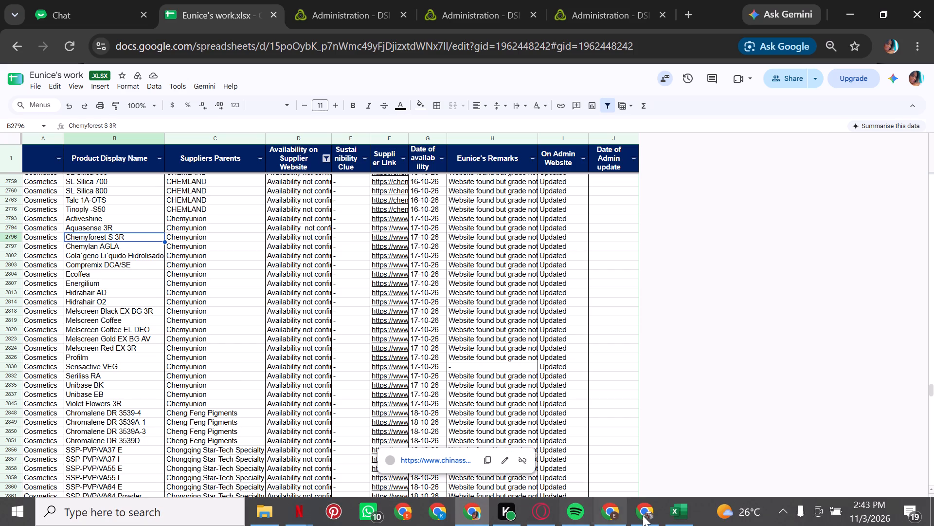
Switch to the BigBlueButton haematology lecture and view its microphone and speaker options.
click(653, 512)
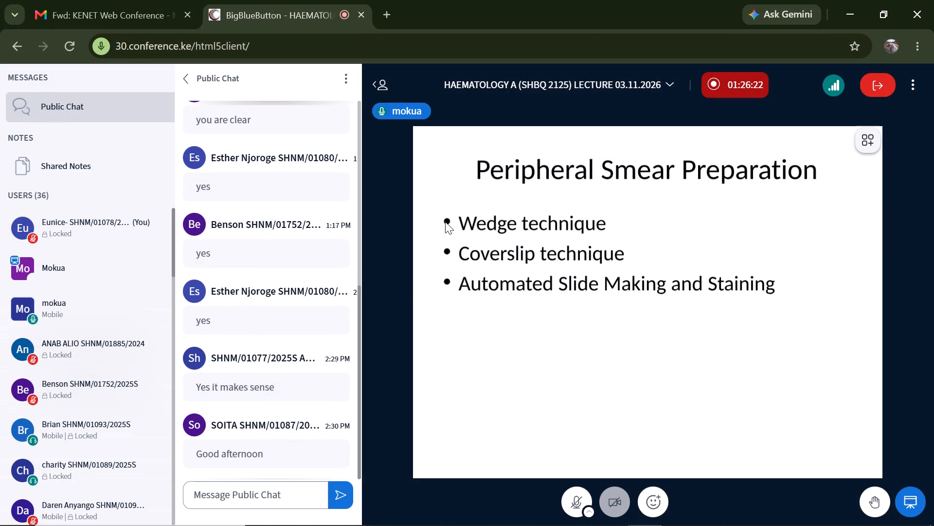
drag(445, 222, 570, 275)
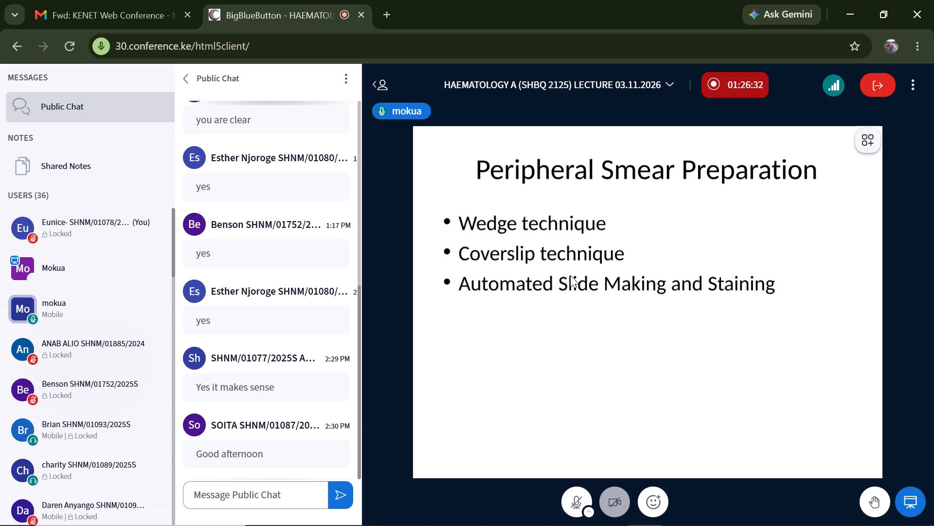
click(587, 510)
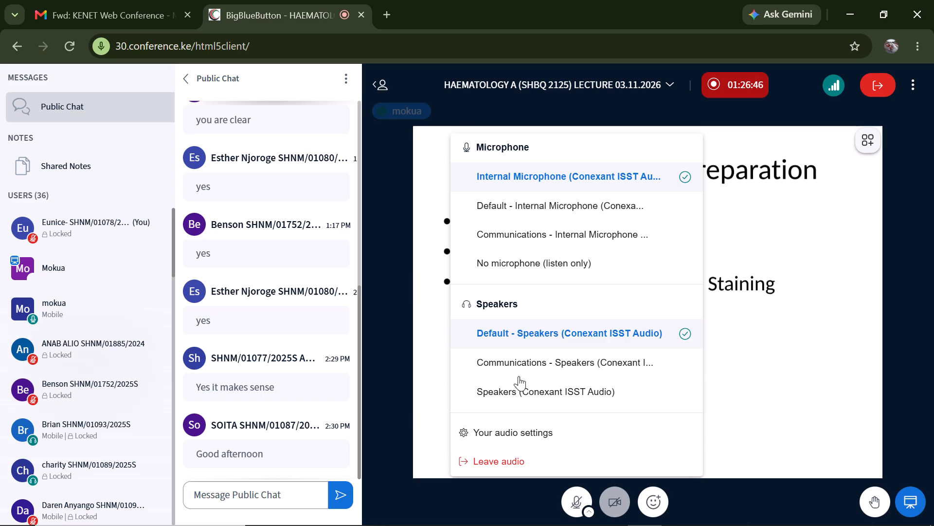
click(428, 446)
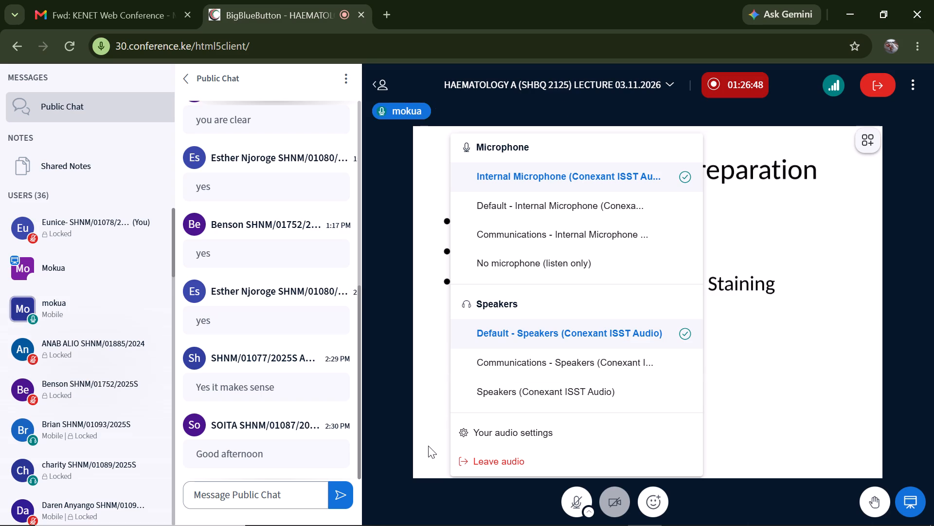
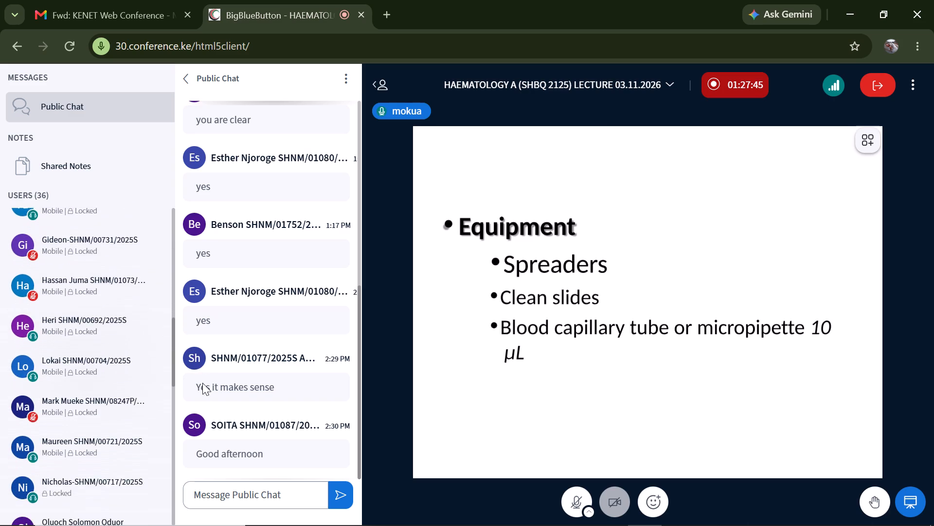
drag(202, 383, 202, 390)
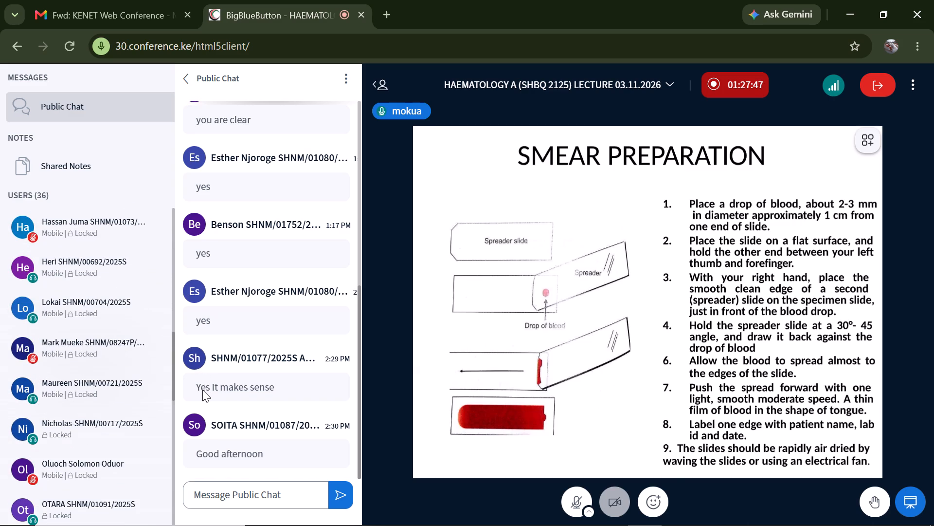
drag(202, 390, 204, 390)
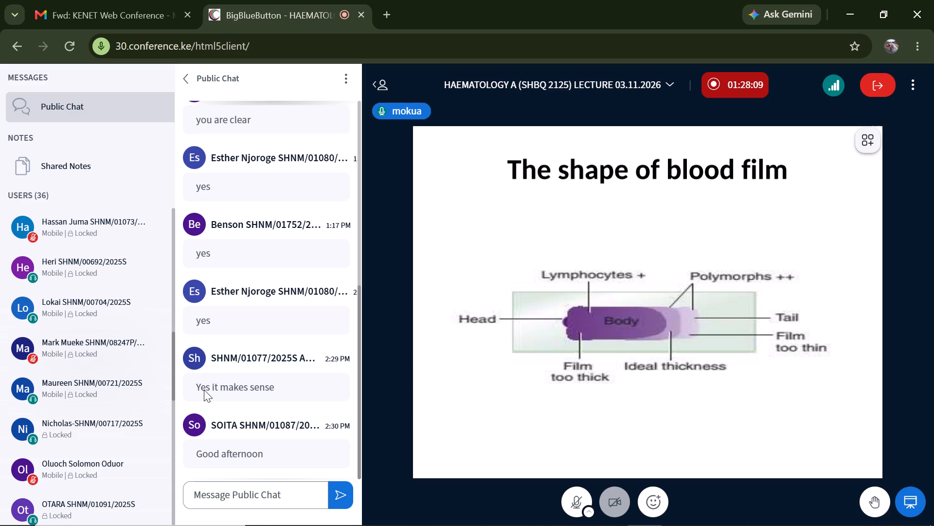
drag(204, 390, 204, 389)
key(super+Print)
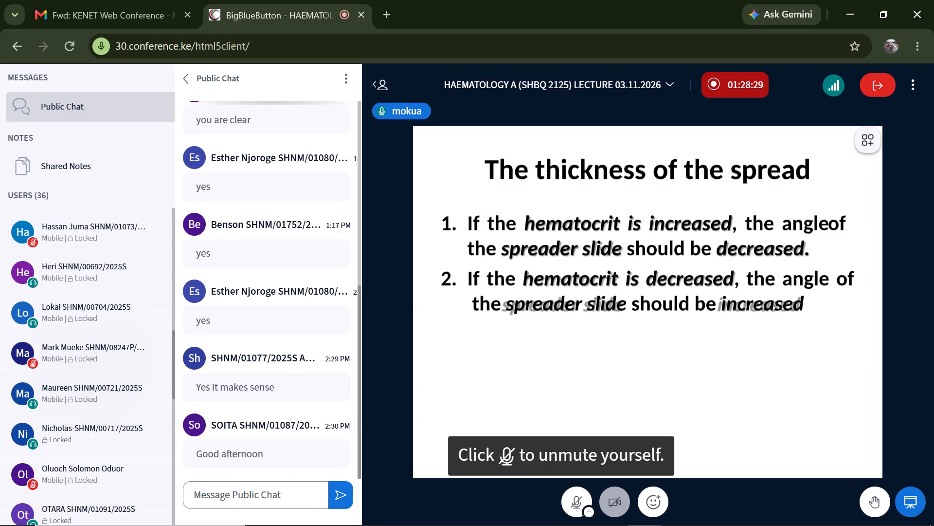
Return to the SpecialChem administration site and open Chemyforest S 3R for modification from the Chemyunion product list.
click(857, 1)
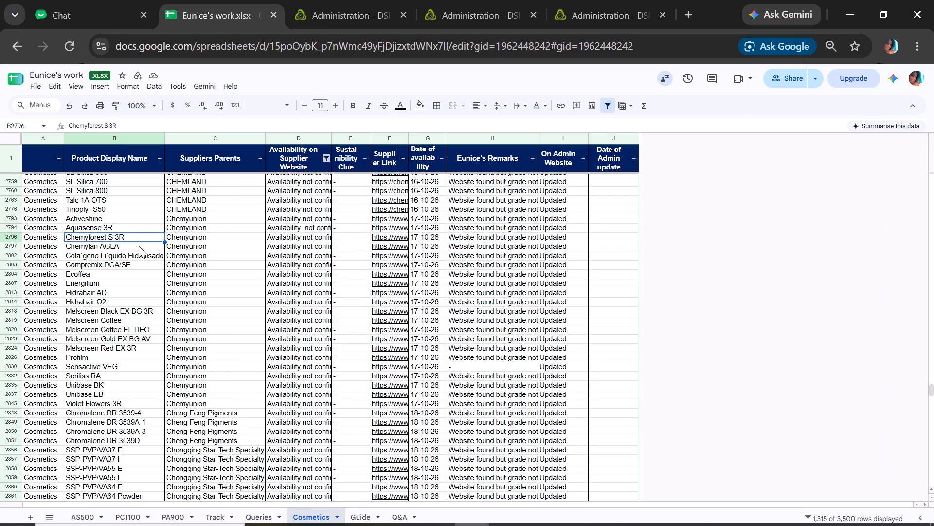
click(358, 0)
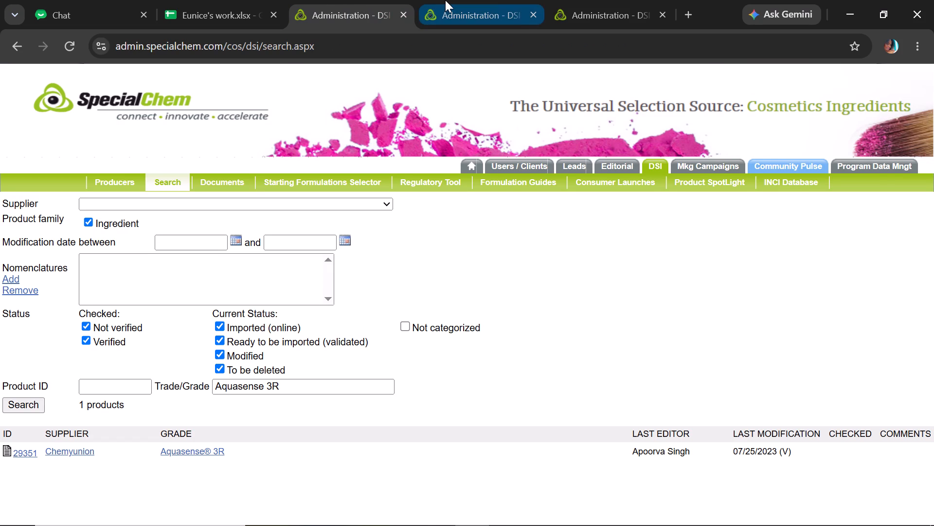
click(446, 0)
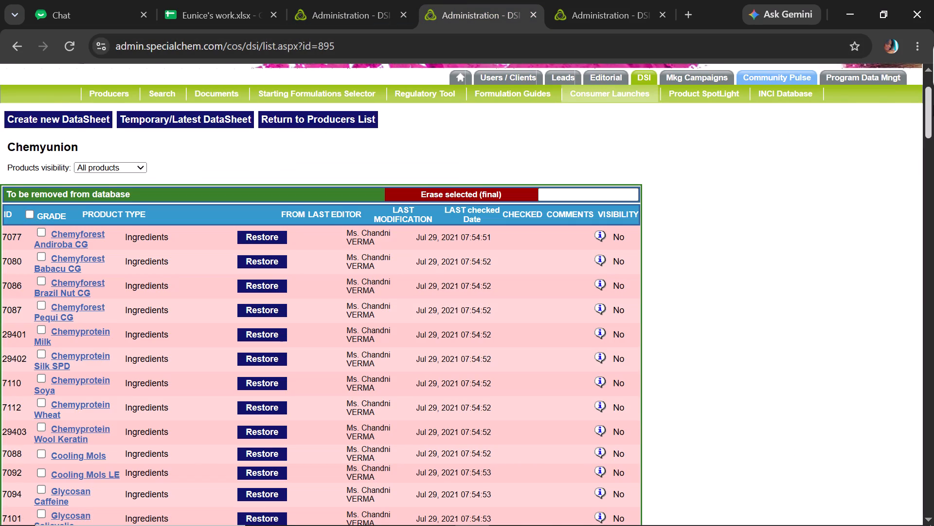
drag(933, 105, 933, 210)
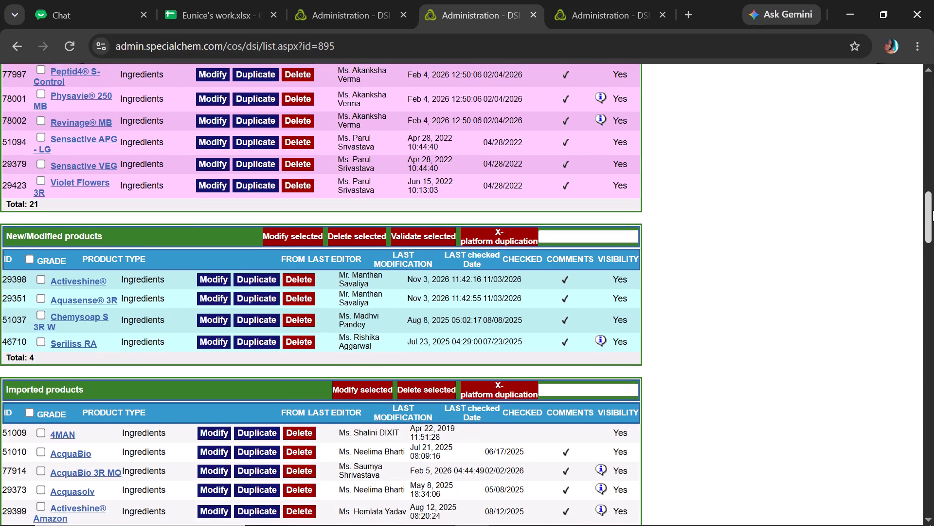
drag(933, 210, 929, 271)
click(211, 326)
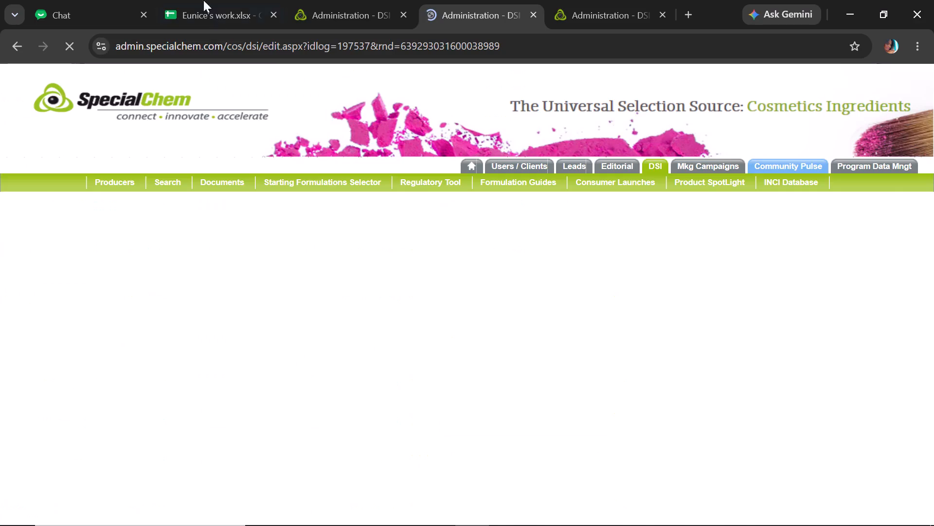
Copy the "{product} by {supplier}" placeholder text from the tracking spreadsheet's Guide sheet.
click(185, 0)
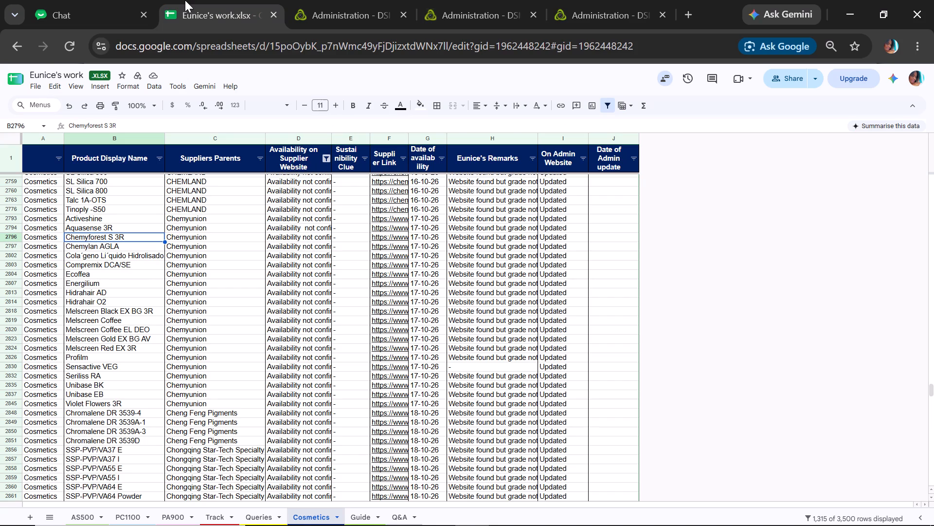
click(353, 513)
key(ctrl+c)
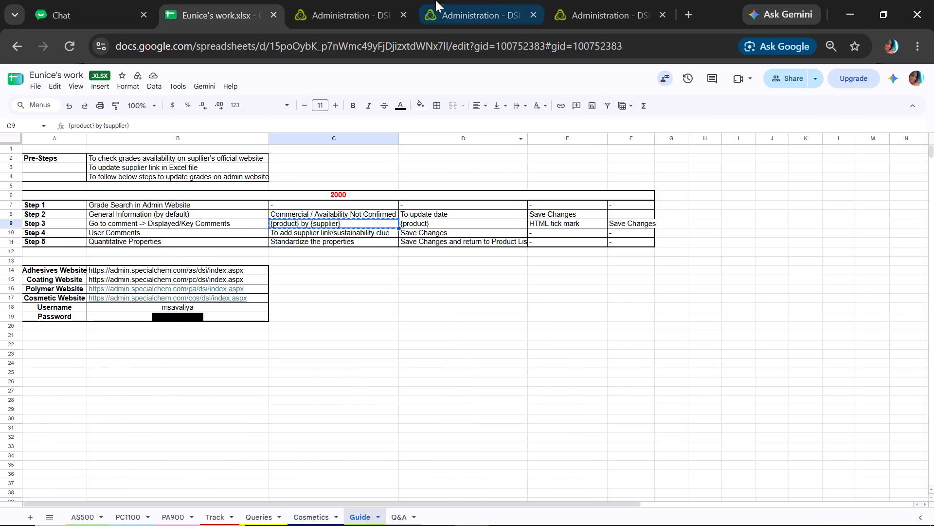
Set the product status of Chemyforest S 3R to Availability Not Confirmed in its general information and save the changes.
click(434, 0)
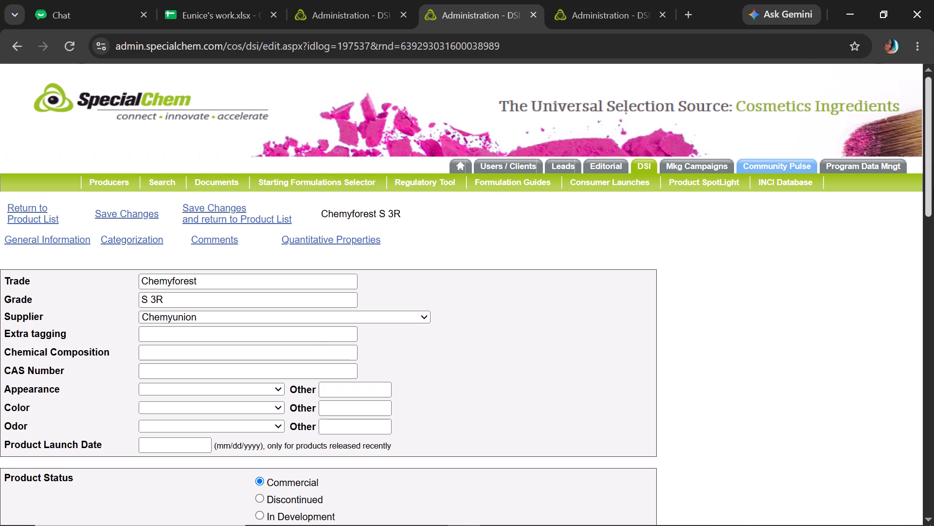
drag(933, 188, 933, 214)
click(261, 451)
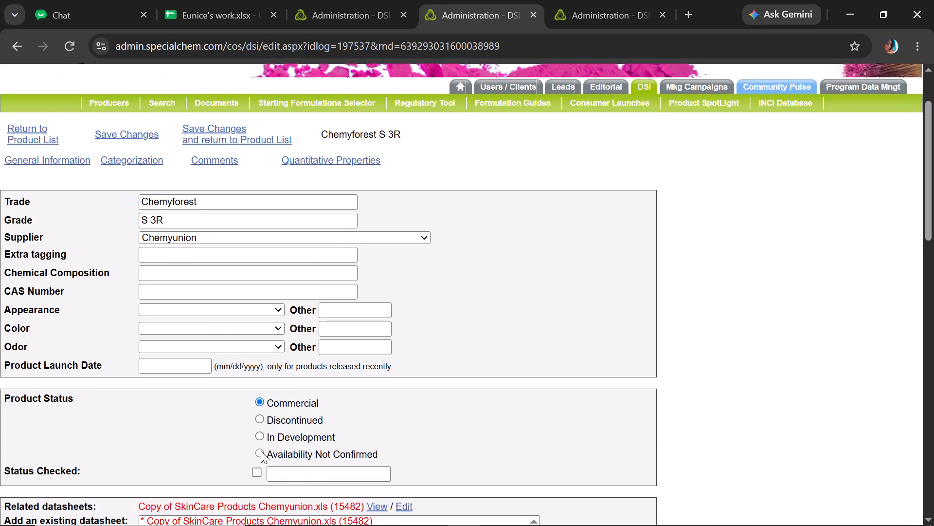
click(135, 137)
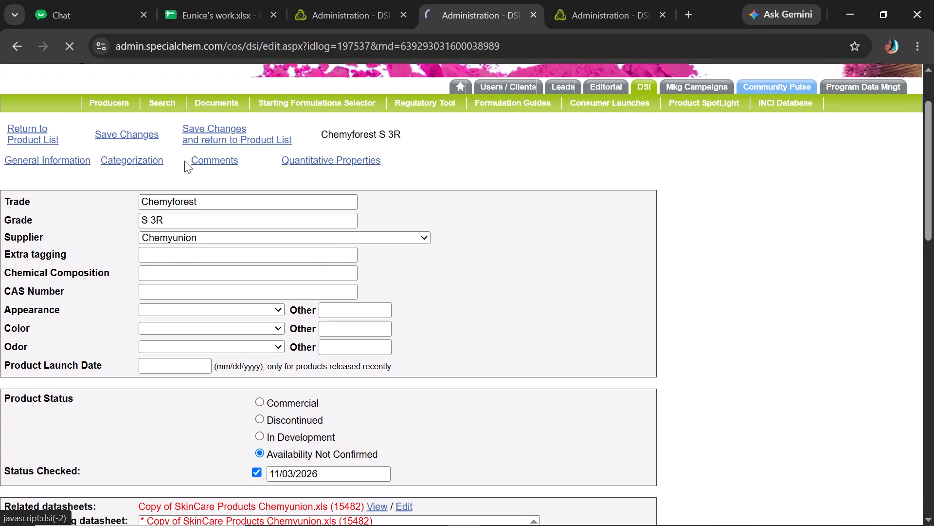
In the displayed comment, replace the bold-tagged Chemyforest S 3R name with "{product} by {supplier}" and copy its "{product}" part.
click(196, 237)
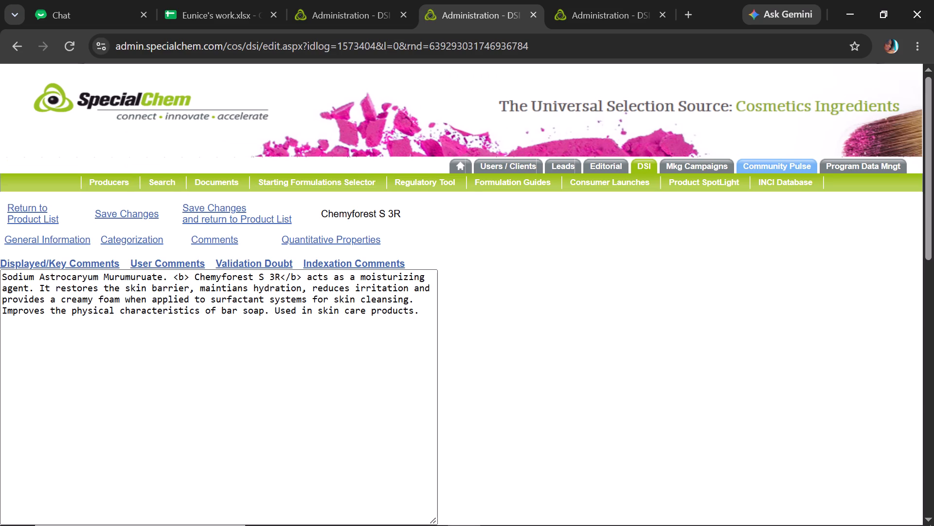
click(174, 278)
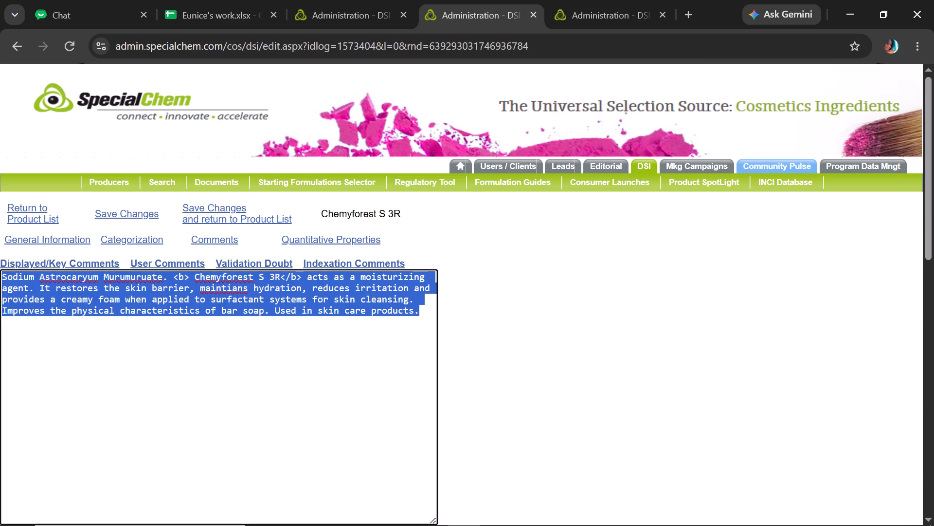
click(174, 278)
drag(174, 278, 208, 278)
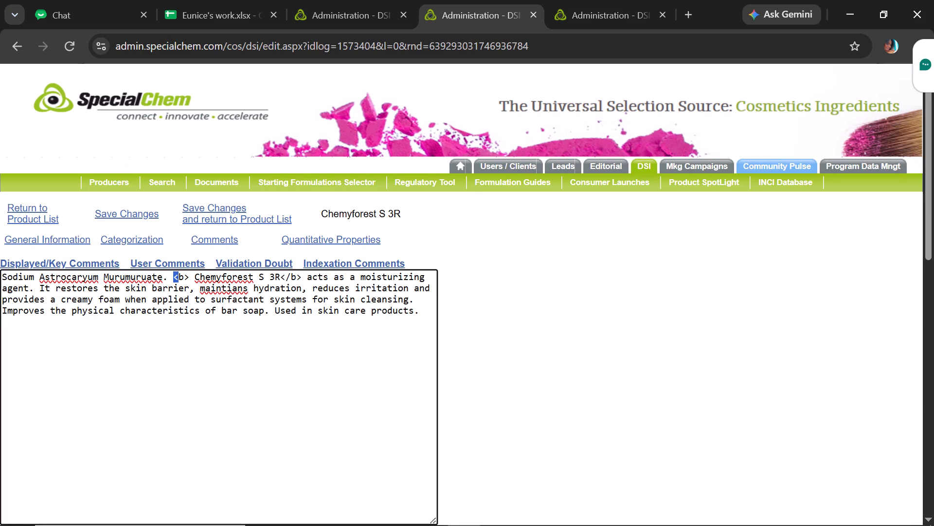
drag(208, 278, 302, 278)
key(ctrl+v)
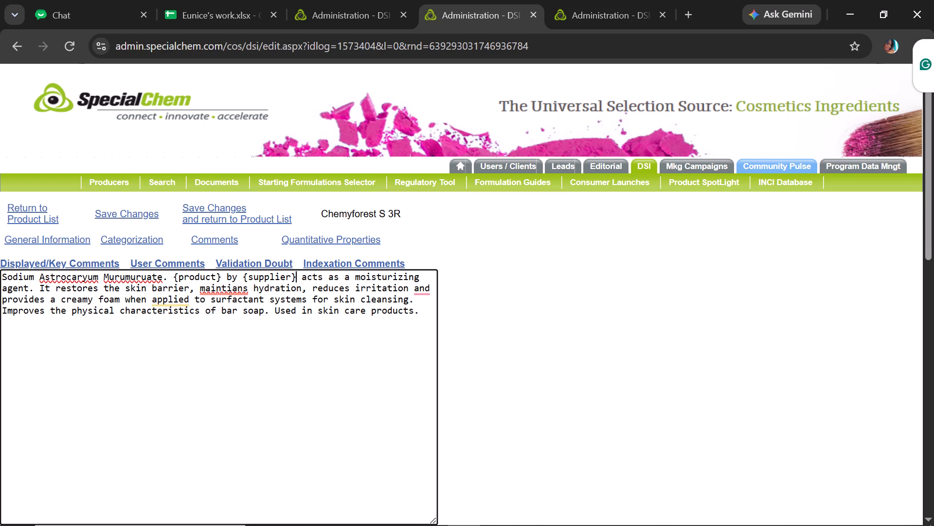
drag(222, 277, 188, 279)
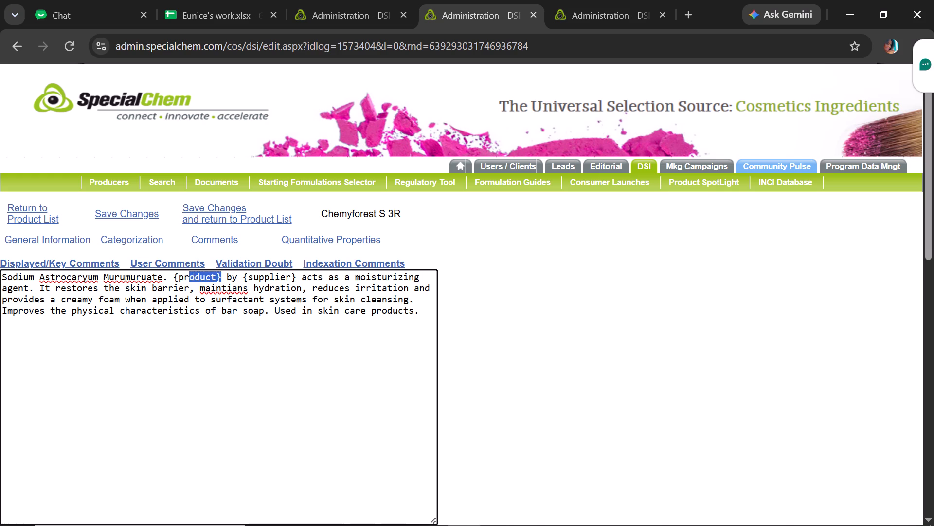
drag(188, 279, 173, 281)
key(ctrl+c)
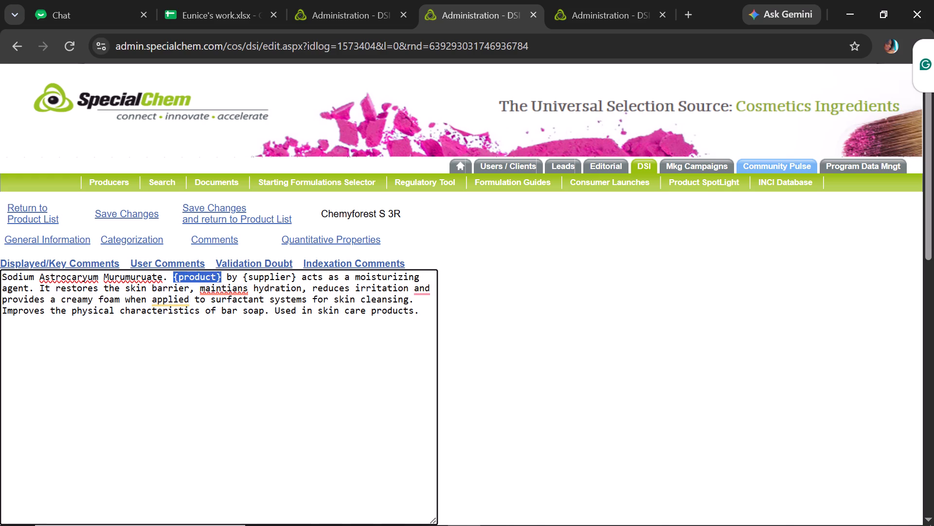
Correct "maintians" to "maintains" and add a comma after "irritation" in the displayed comment.
click(229, 311)
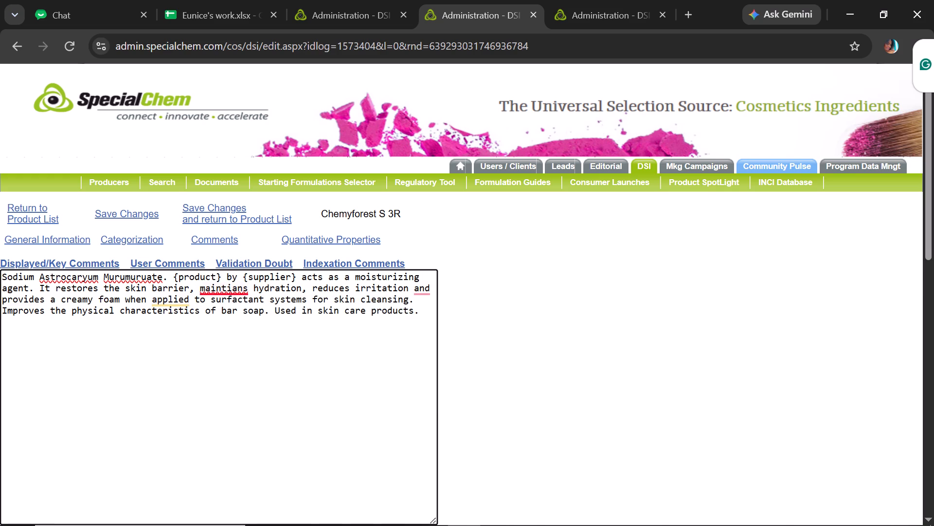
click(234, 303)
text(maintains)
drag(430, 299, 431, 317)
click(431, 317)
key(comma)
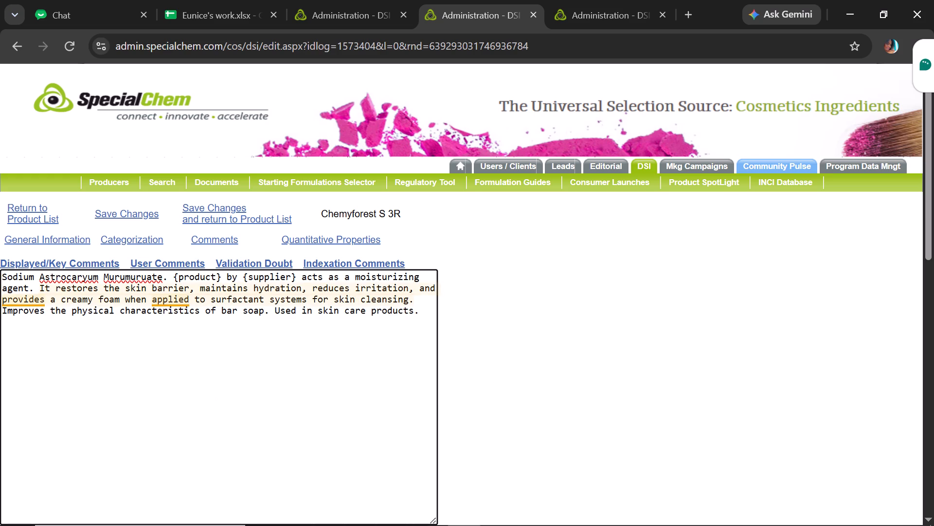
Replace "It" at the start of the comment's "restores the skin barrier" sentence with the copied "{product}" placeholder.
click(49, 287)
click(82, 360)
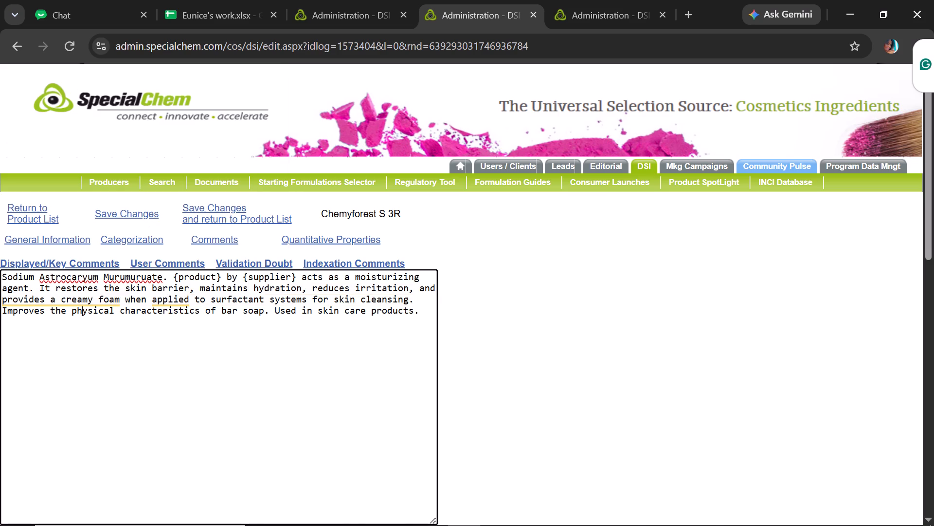
click(49, 290)
key(BackSpace)
key(BackSpace)
key(ctrl+v)
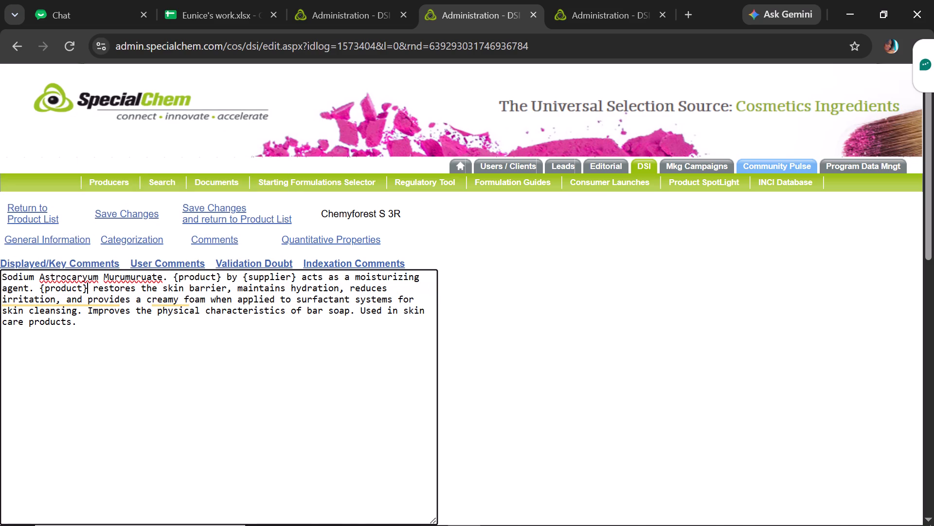
Enable Display as HTML for the displayed comment and save the changes.
drag(930, 198, 932, 221)
click(85, 490)
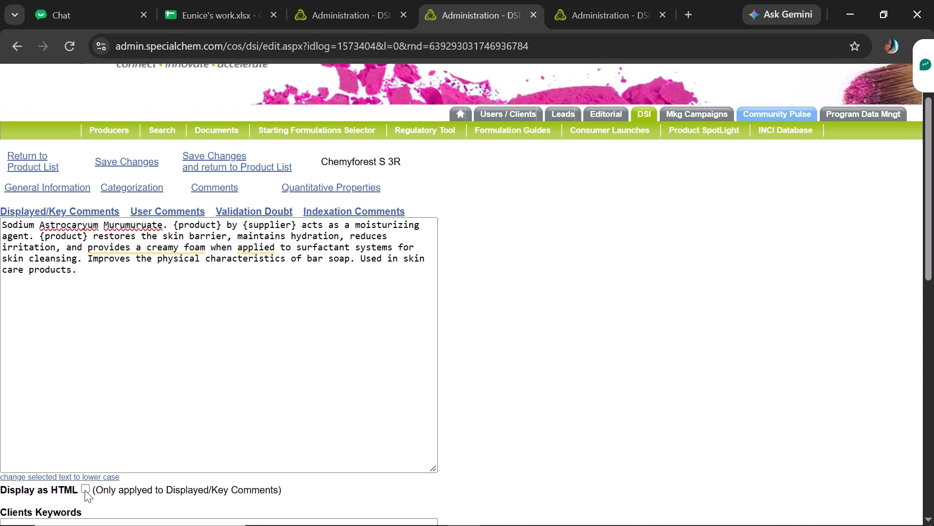
click(139, 163)
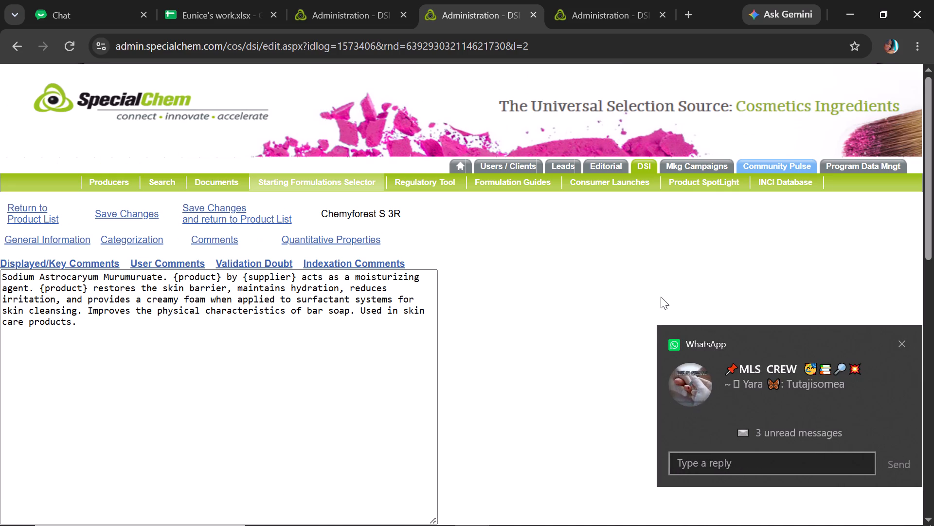
drag(933, 226, 933, 248)
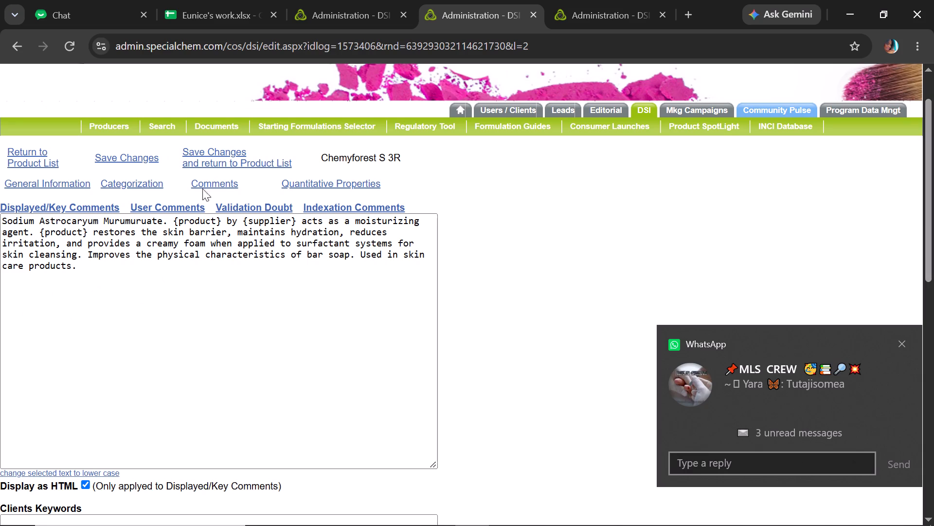
click(147, 159)
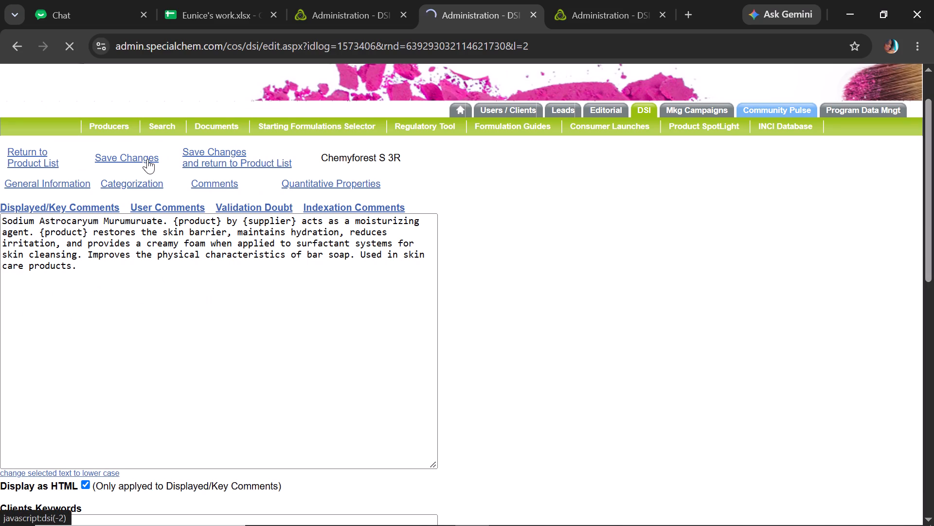
Rename the melting point property to "Melting Point" in the quantitative properties, and save the record with return to the product list.
click(313, 243)
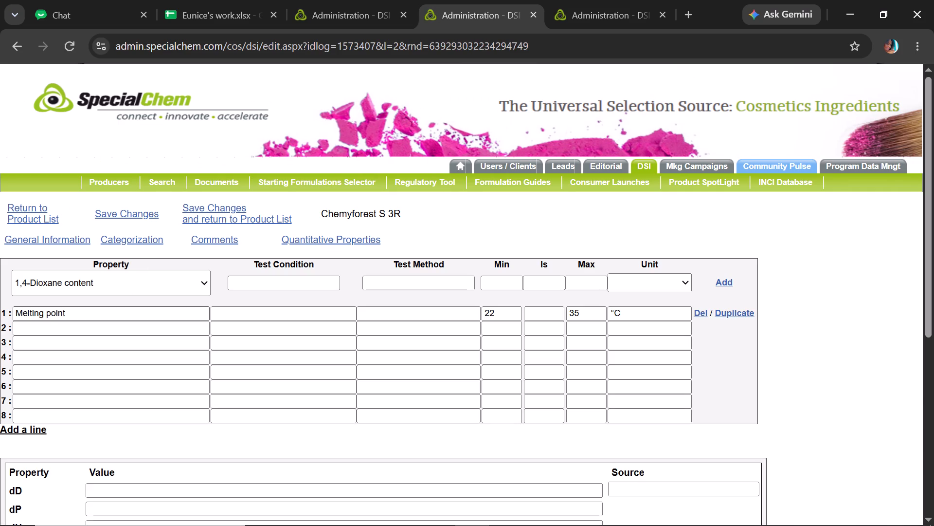
click(110, 311)
click(123, 339)
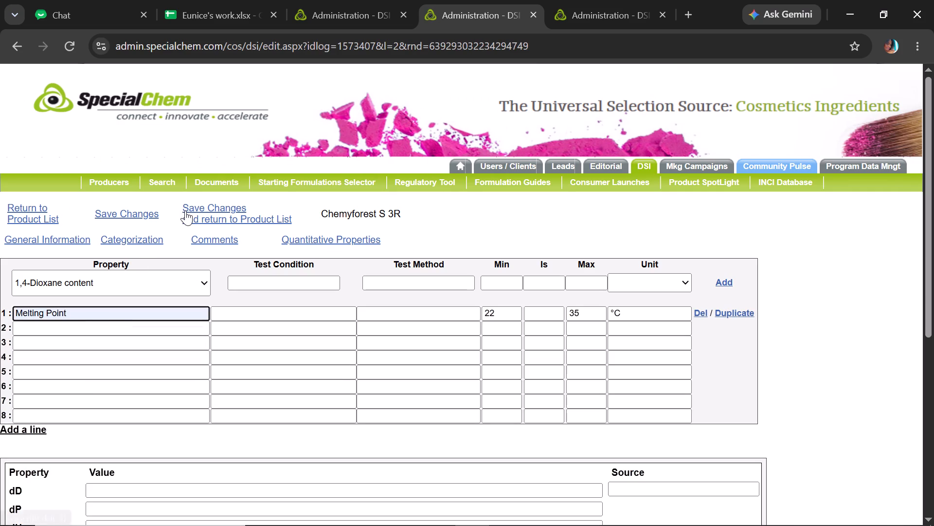
click(185, 210)
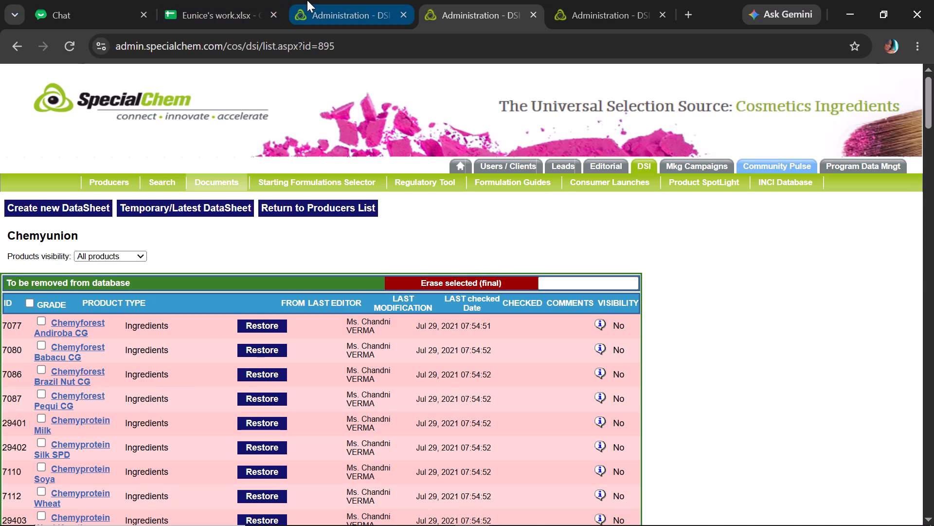
Copy the product name Chemylan AGLA from the spreadsheet's Cosmetics sheet, search for it in SpecialChem administration, and open its record.
click(307, 0)
click(246, 0)
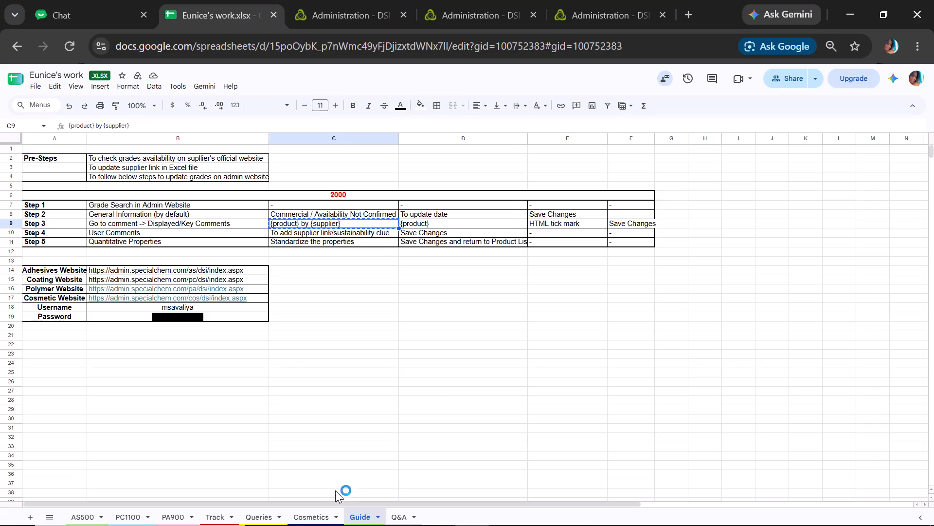
click(326, 514)
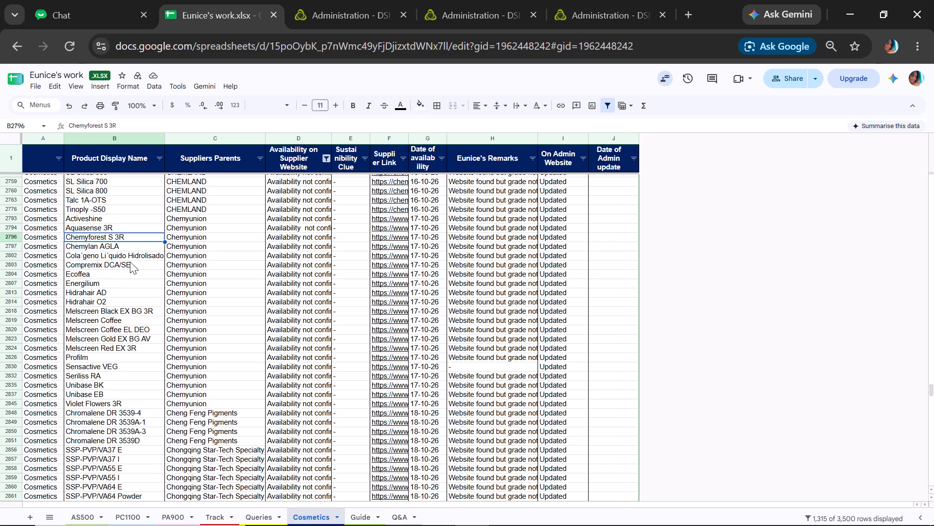
click(138, 246)
key(ctrl+c)
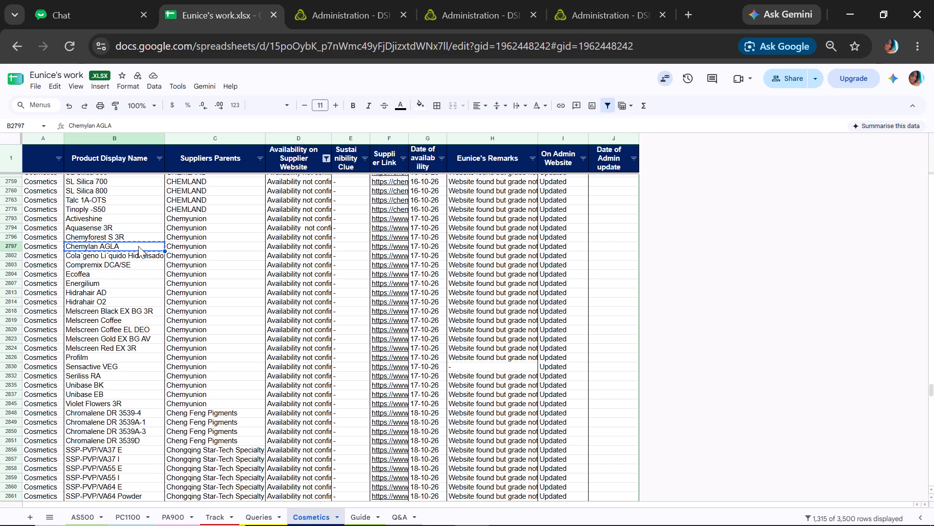
click(315, 0)
drag(306, 387, 70, 365)
key(ctrl+v)
click(15, 405)
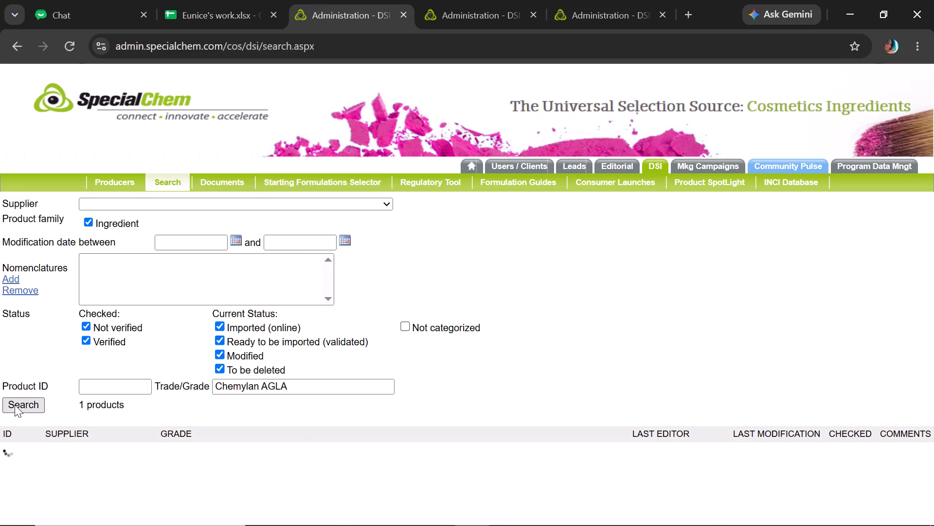
click(183, 448)
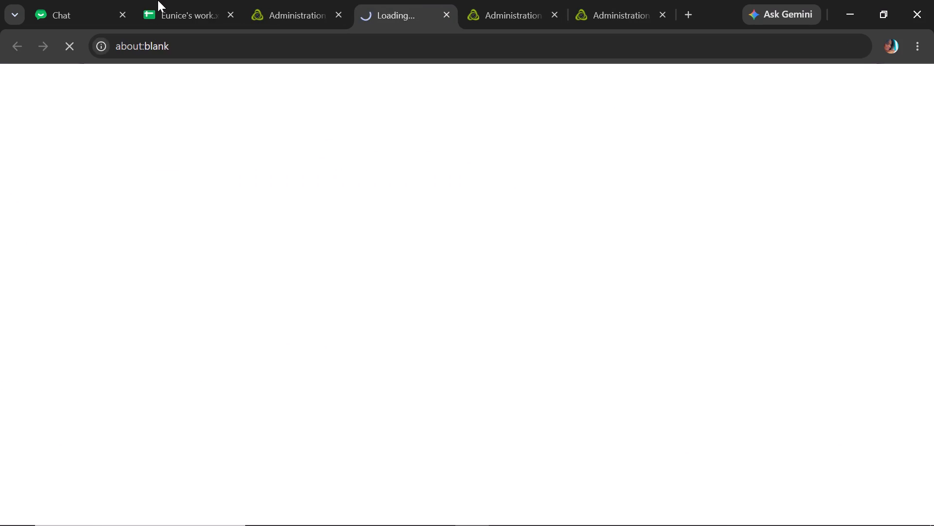
Copy the "{product} by {supplier}" placeholder from the Guide sheet of the tracking spreadsheet.
click(163, 0)
double_click(351, 507)
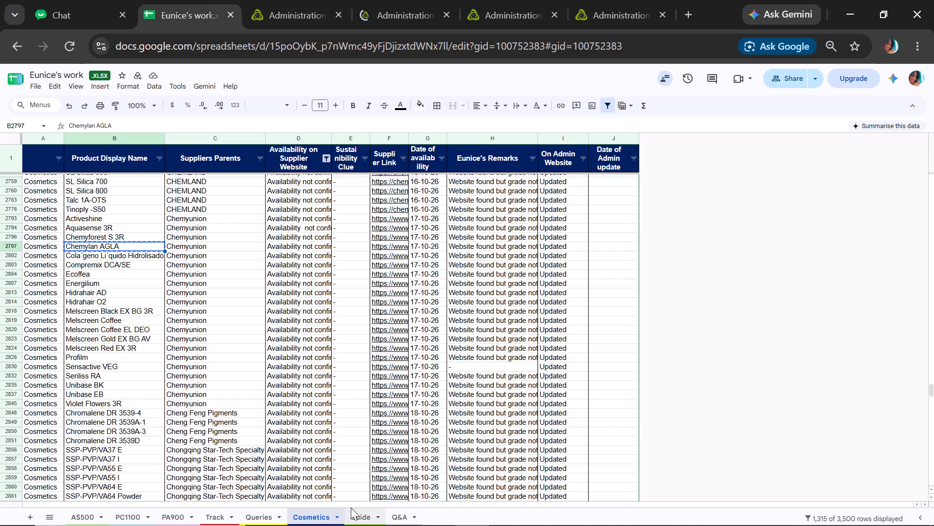
key(ctrl+c)
Set the Chemylan AGLA product status to Availability Not Confirmed with status checked date 11/03/2026, and save the changes.
click(366, 0)
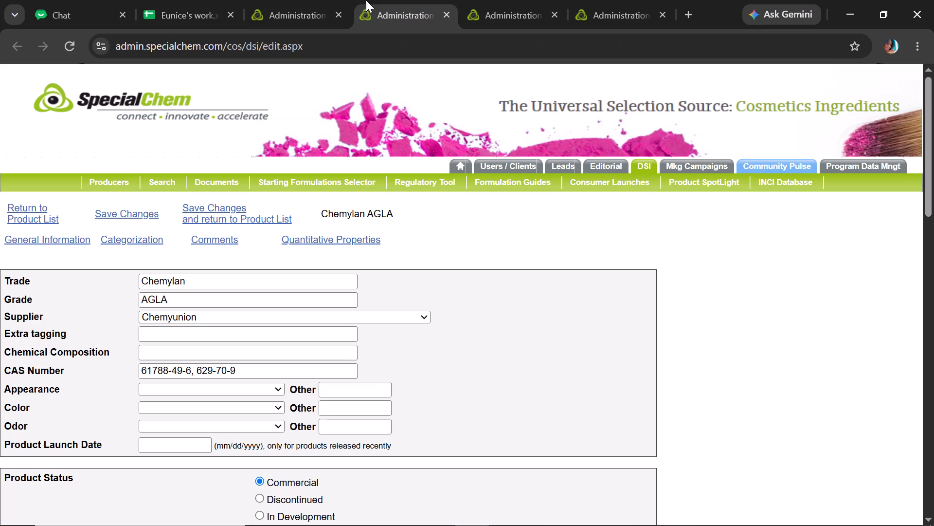
drag(933, 177, 929, 202)
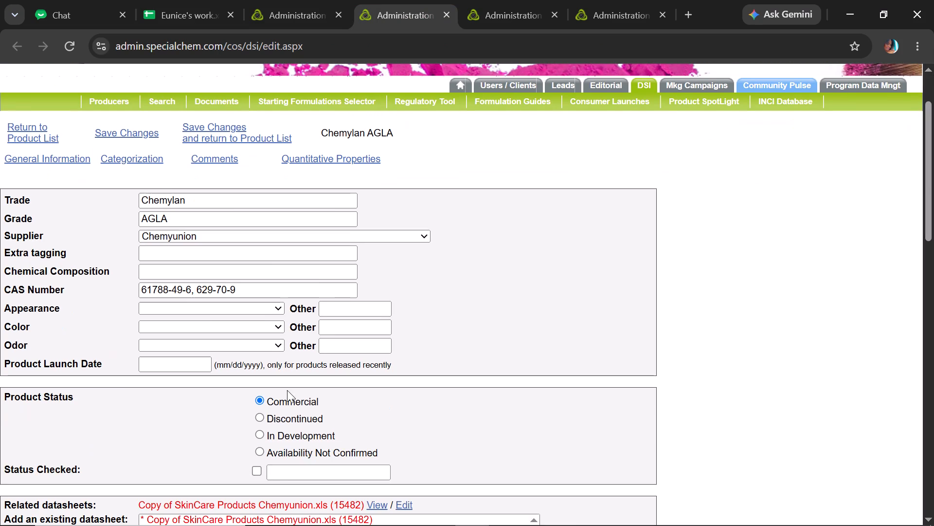
click(262, 451)
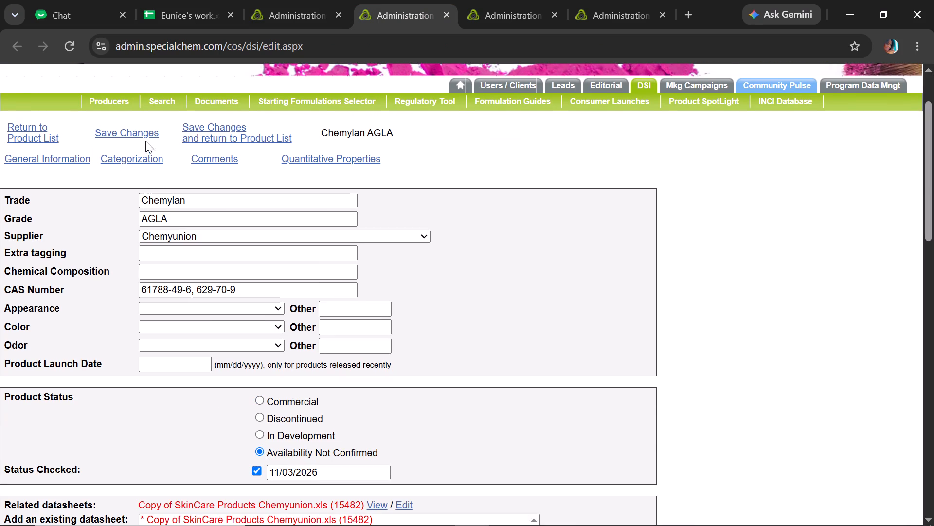
click(148, 135)
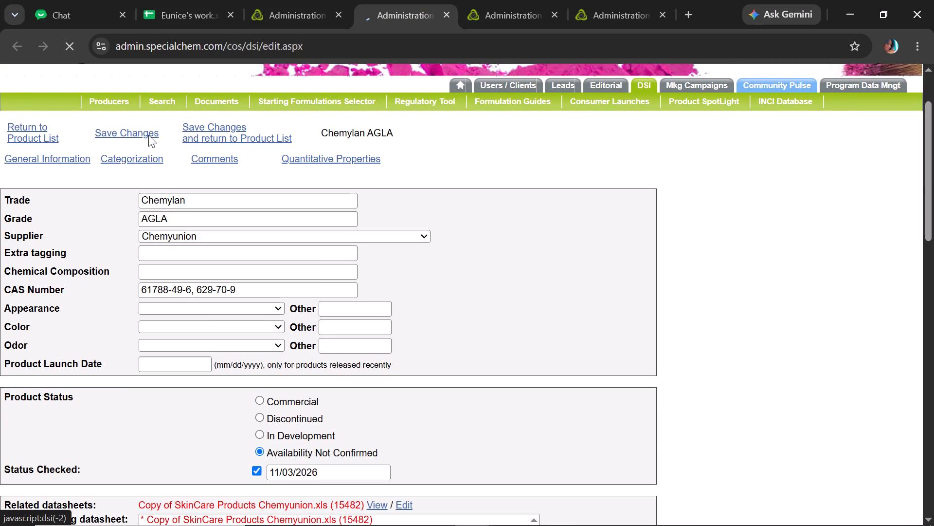
Replace the bold-tagged product name in the displayed comment with "{product} by {supplier}", and copy its "{product}" part.
click(206, 242)
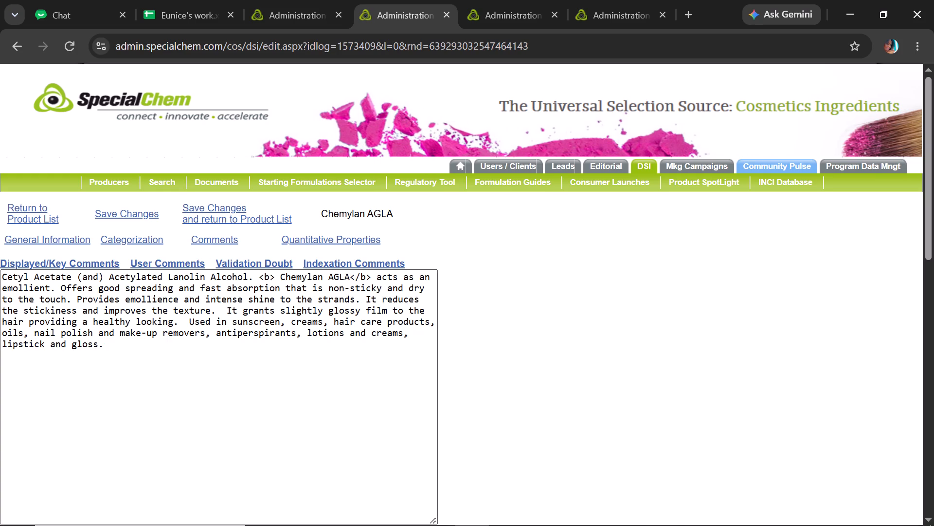
double_click(259, 276)
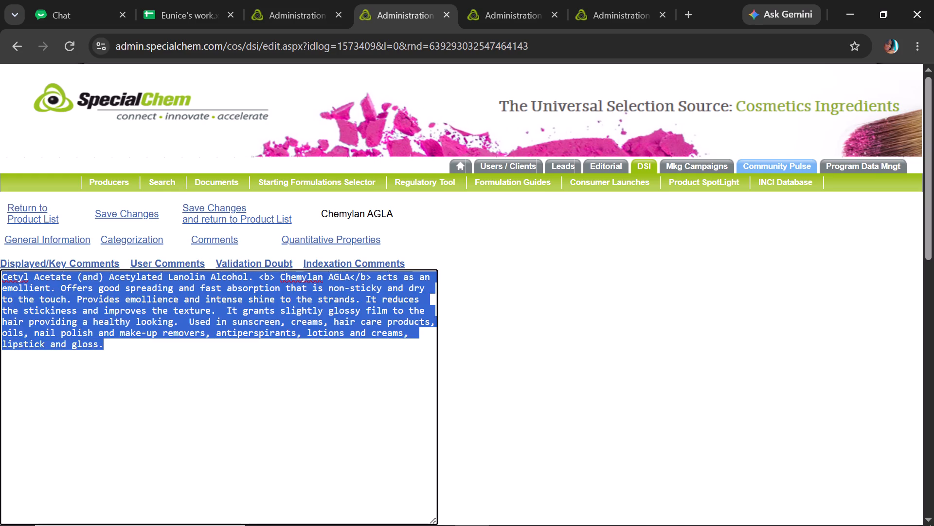
click(259, 276)
click(259, 276)
drag(259, 276, 280, 271)
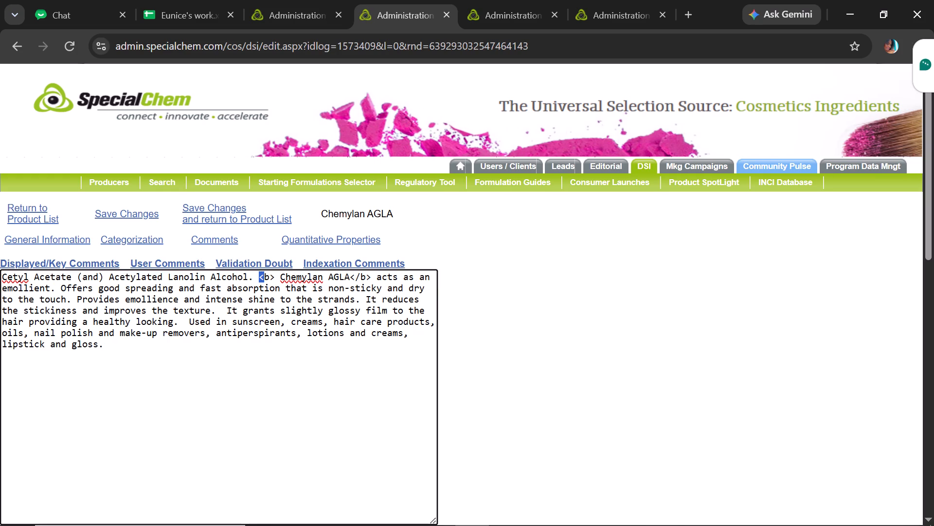
drag(280, 271, 370, 280)
key(ctrl+v)
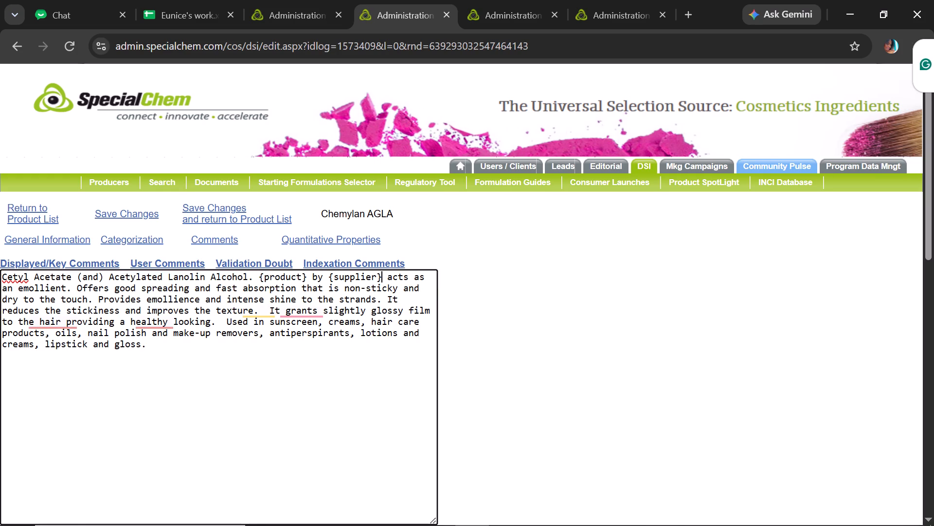
drag(307, 277, 258, 280)
key(ctrl+c)
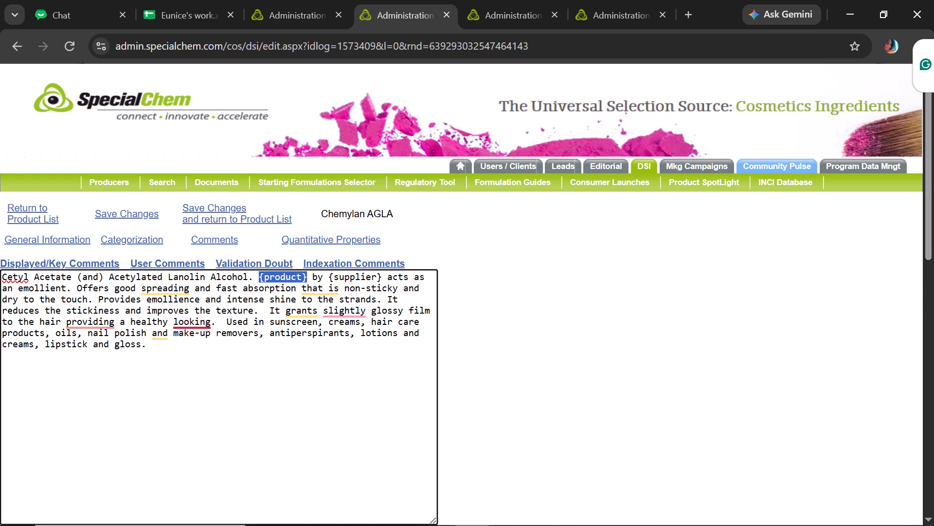
In the displayed comment, correct "looking" to "look", add a comma after "to the hair", and insert "a" before "slightly glossy film".
click(197, 358)
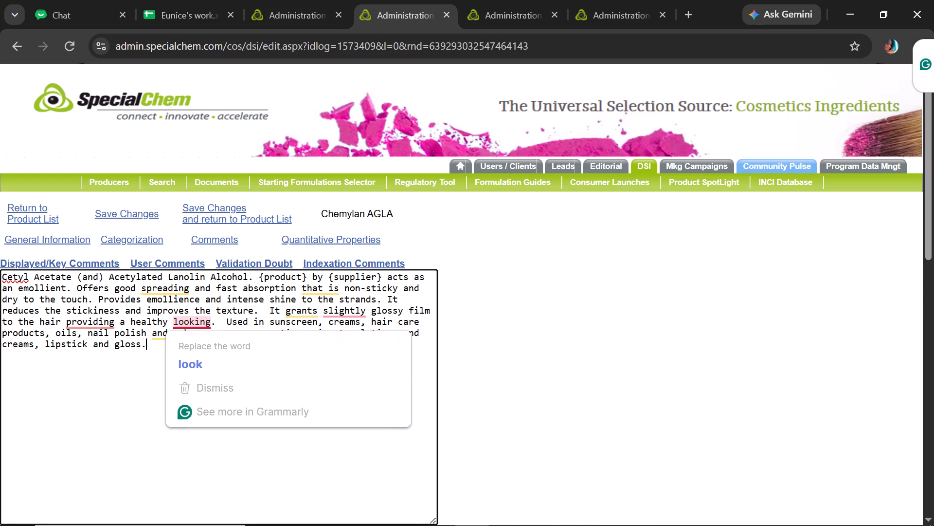
click(207, 355)
text(look)
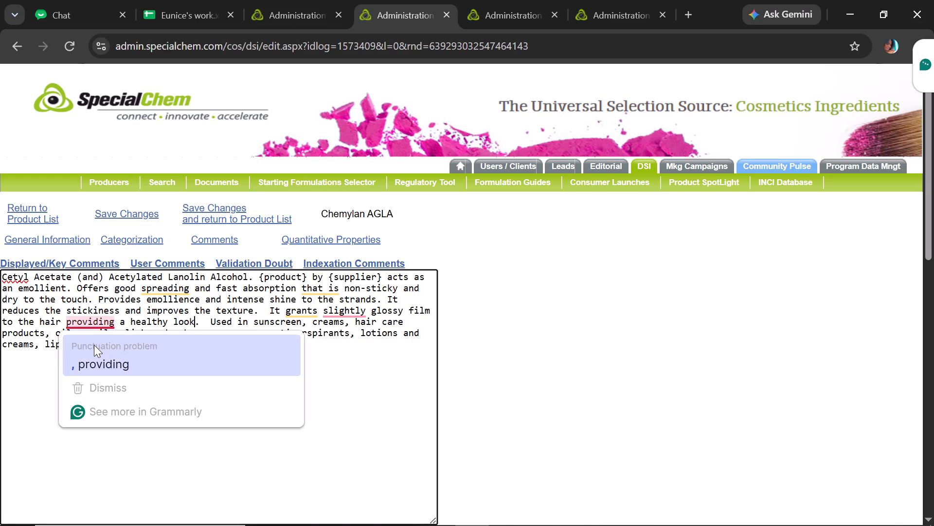
click(94, 345)
key(comma)
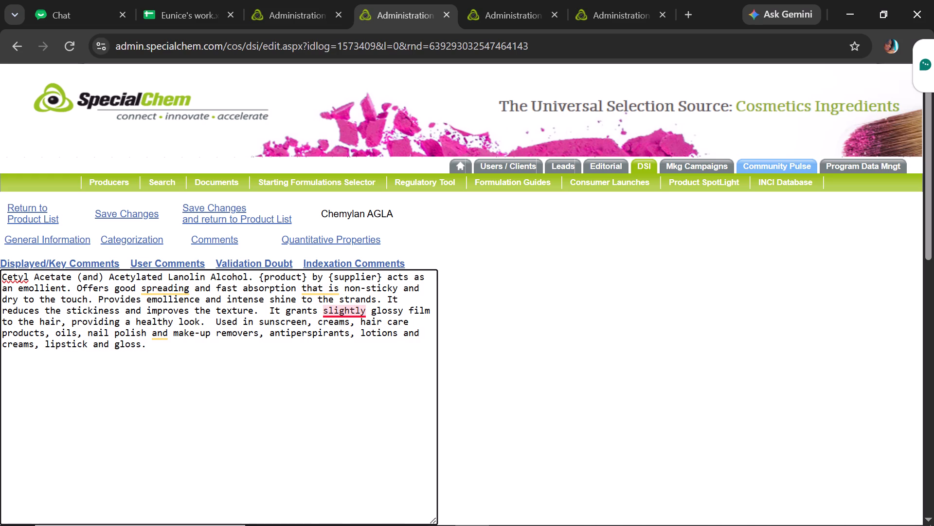
click(371, 347)
text(a)
key(space)
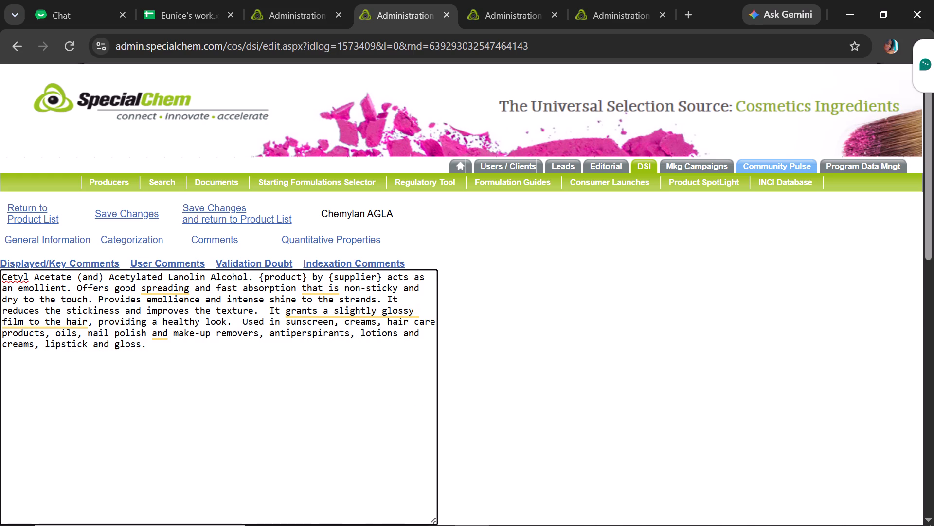
Replace "It" at the start of the comment's "grants a slightly glossy film" sentence with the copied "{product}" placeholder.
click(278, 309)
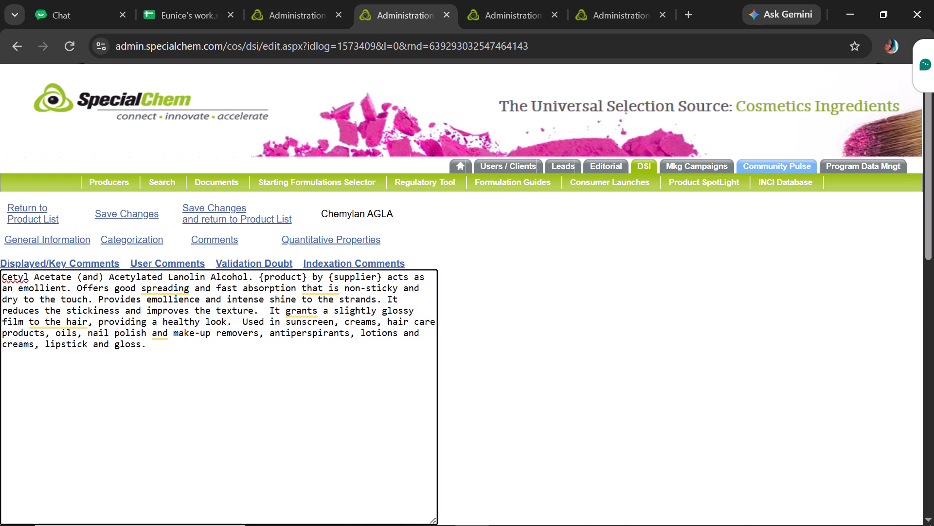
key(BackSpace)
key(BackSpace)
key(ctrl+v)
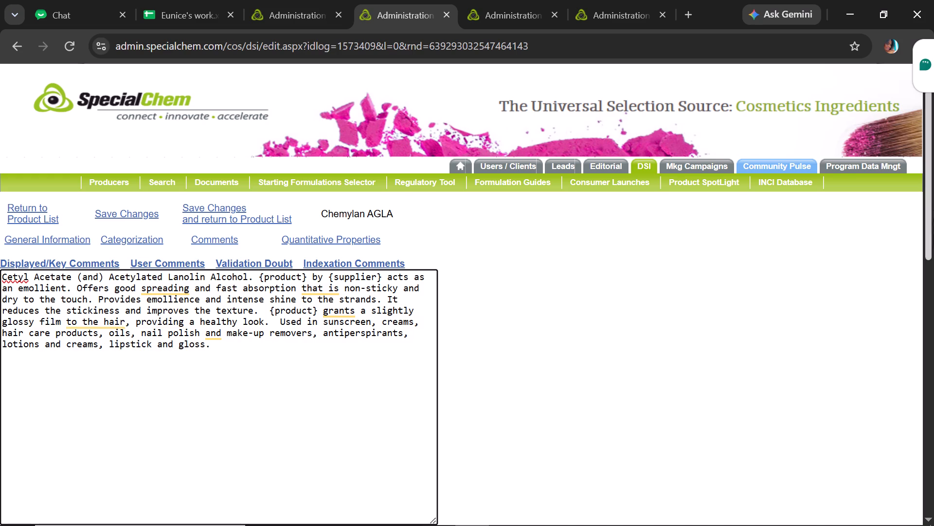
Enable Display as HTML for the displayed comment and save the changes.
drag(933, 191, 933, 208)
click(81, 499)
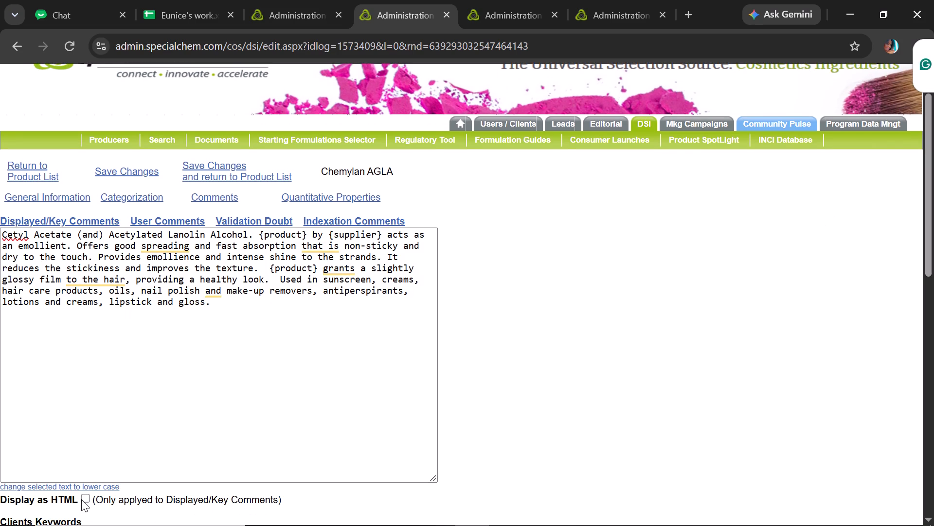
click(141, 173)
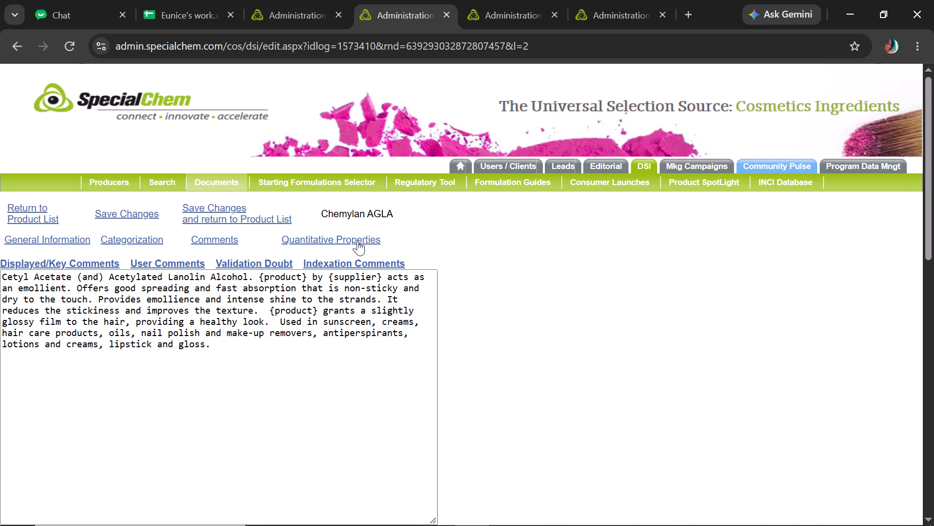
Check the quantitative properties of Chemylan AGLA, and save the record with return to the product list.
click(358, 241)
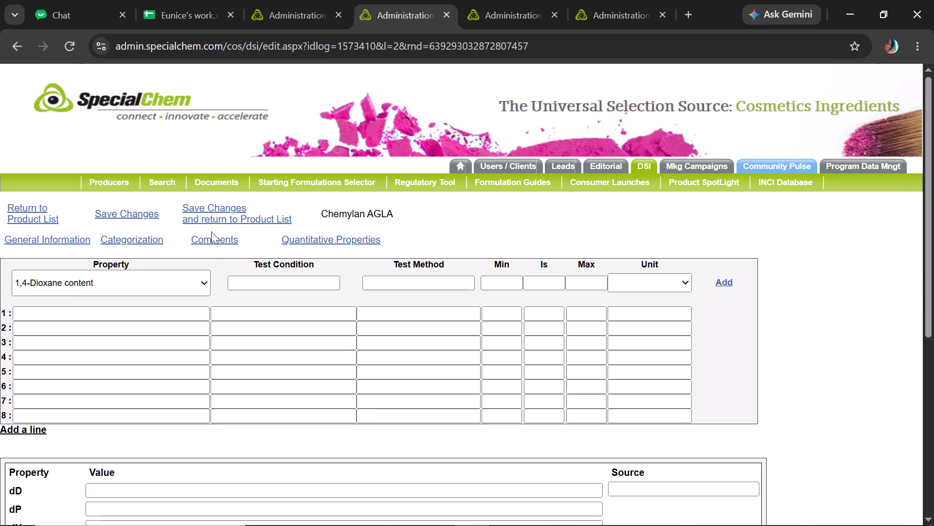
click(222, 214)
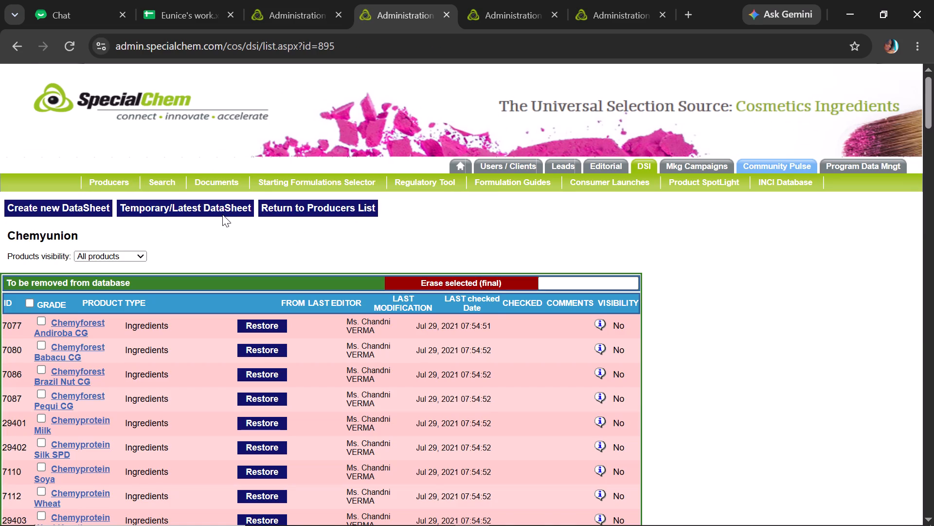
Copy the product name Cola´geno Li´quido Hidrolisado from the Cosmetics sheet, search for it in SpecialChem administration, and open its record.
click(209, 0)
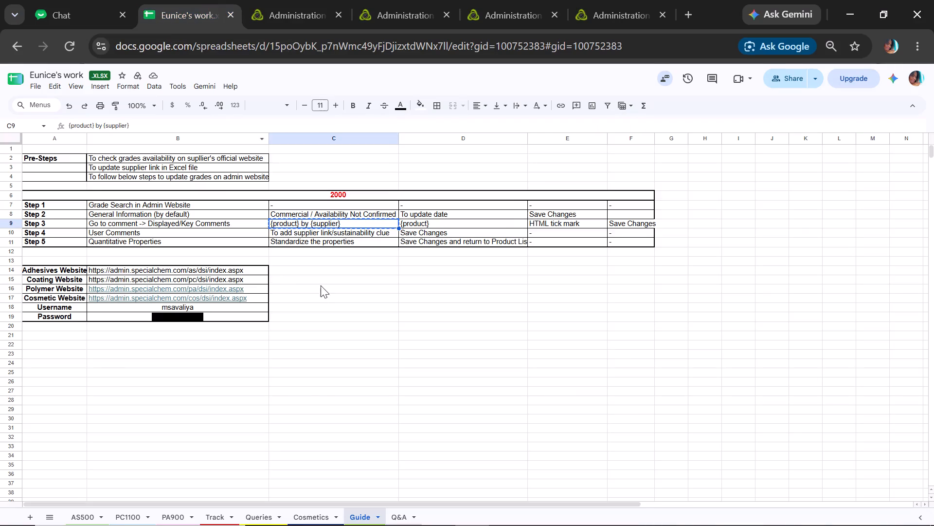
click(310, 514)
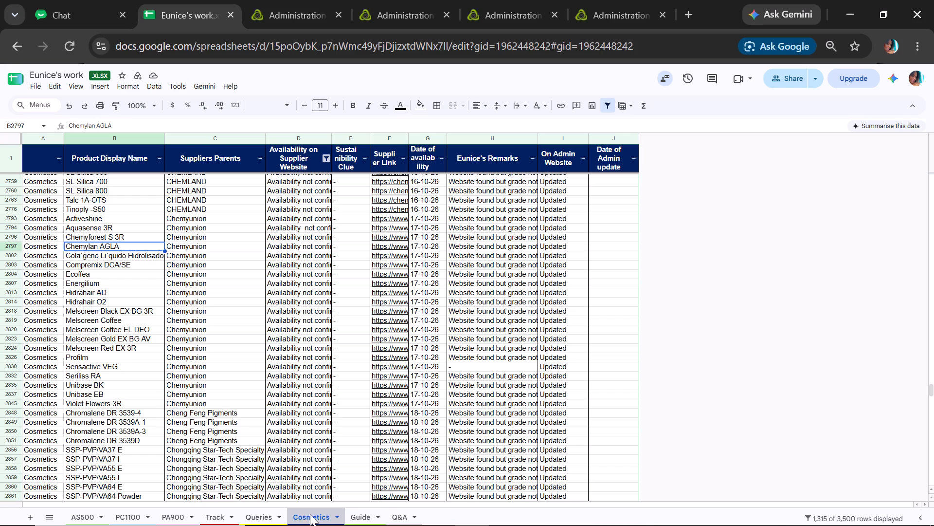
key(Down)
key(ctrl+c)
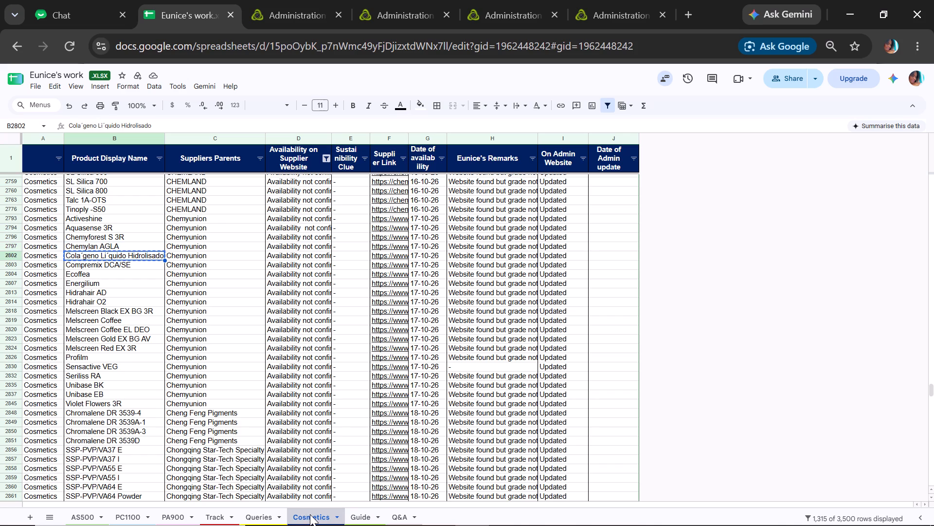
click(373, 1)
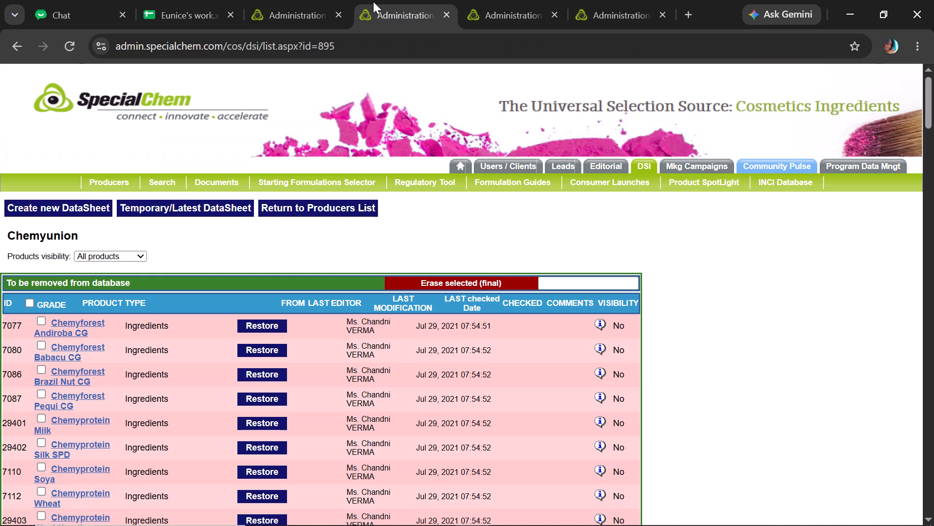
click(310, 0)
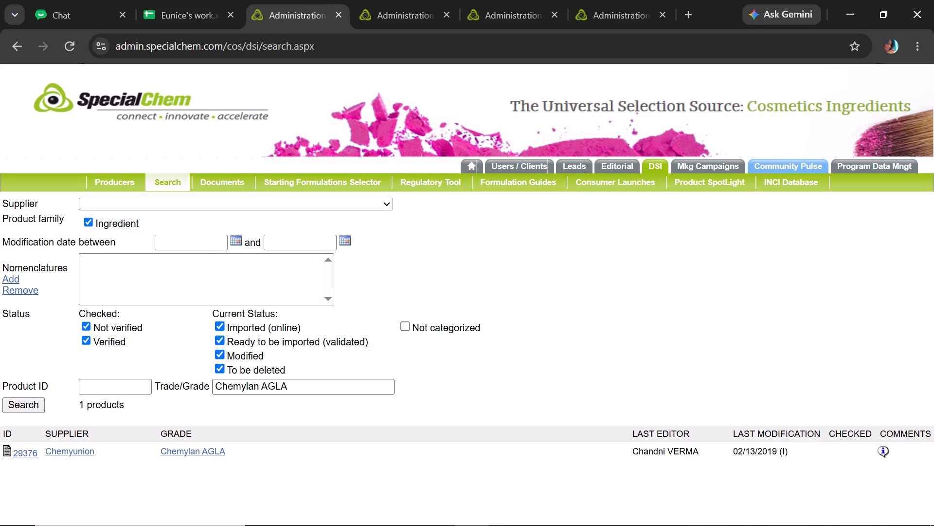
drag(299, 389, 174, 380)
key(ctrl+b)
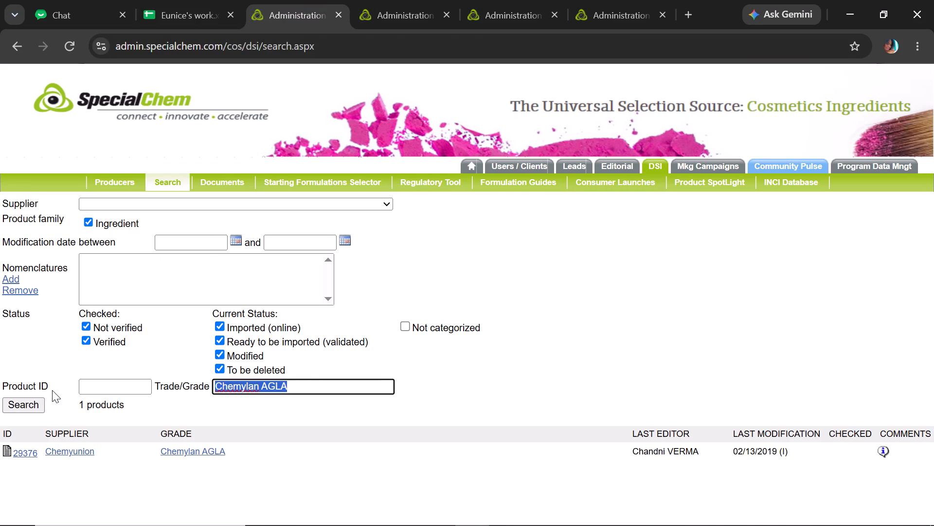
key(ctrl+v)
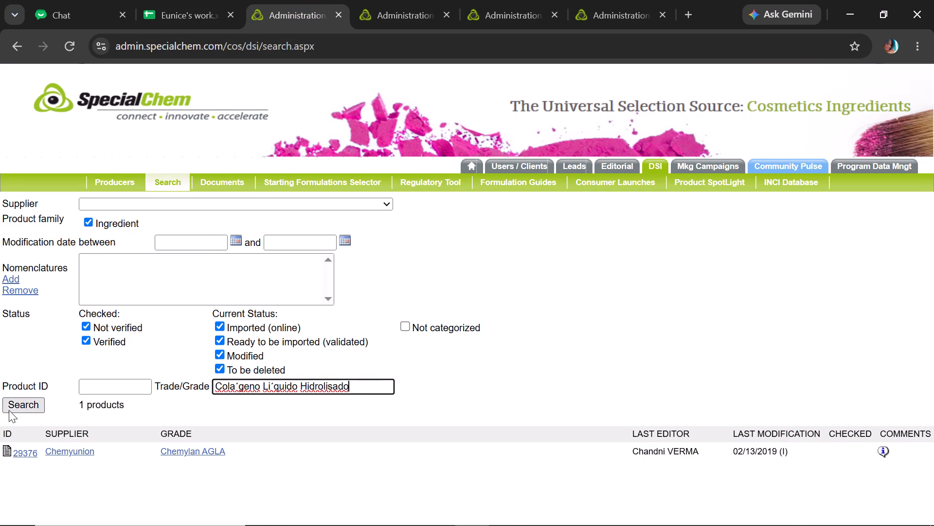
click(12, 405)
click(184, 451)
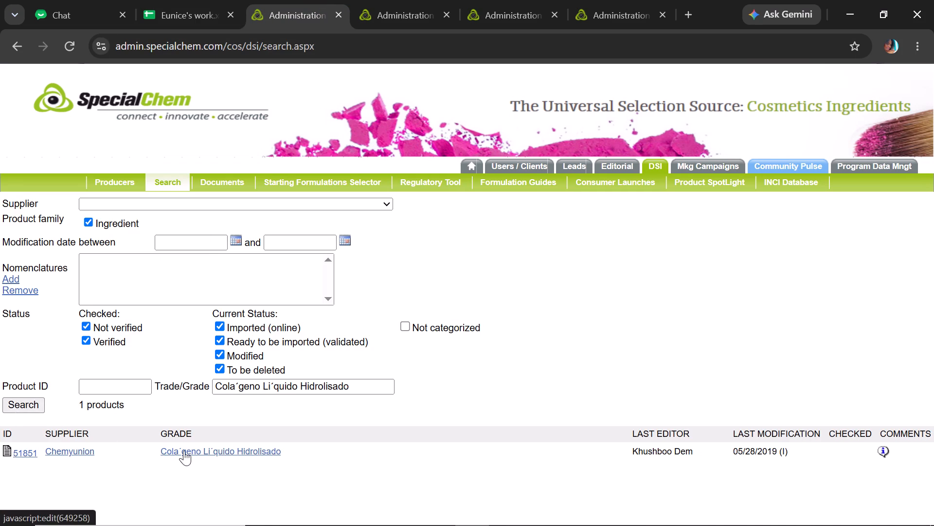
Copy the placeholder text "{product} by {supplier}" from the Guide sheet of the tracking spreadsheet.
click(161, 6)
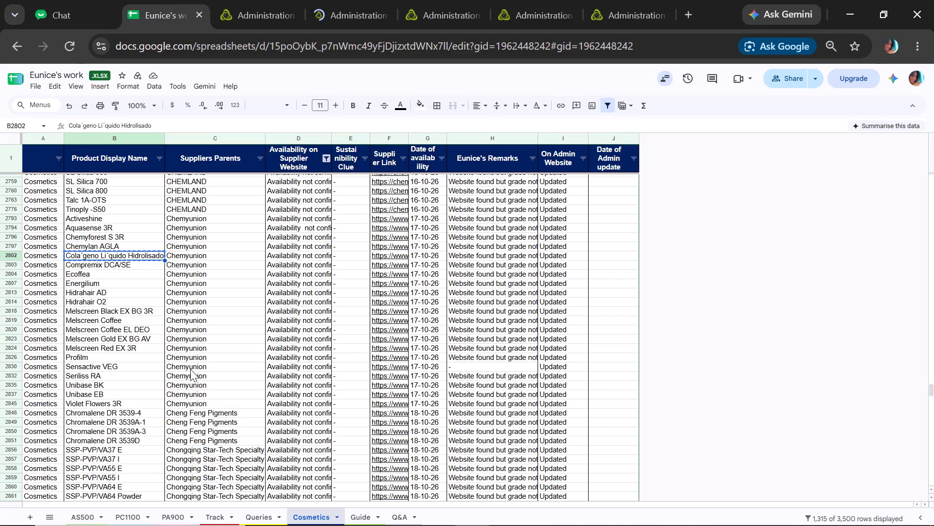
click(370, 511)
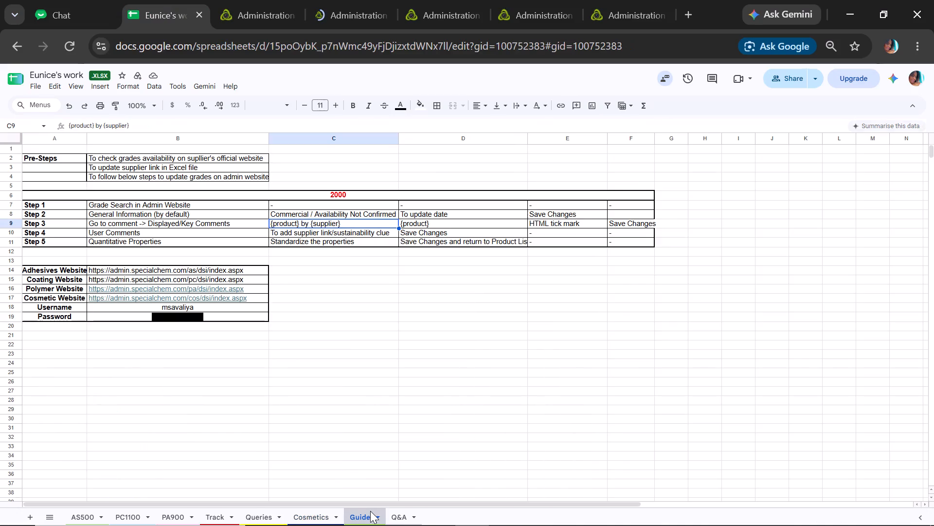
key(ctrl+c)
In the Cola´geno Li´quido Hidrolisado record, set the product status to Availability Not Confirmed with checked date 11/03/2026, and save the changes.
click(324, 0)
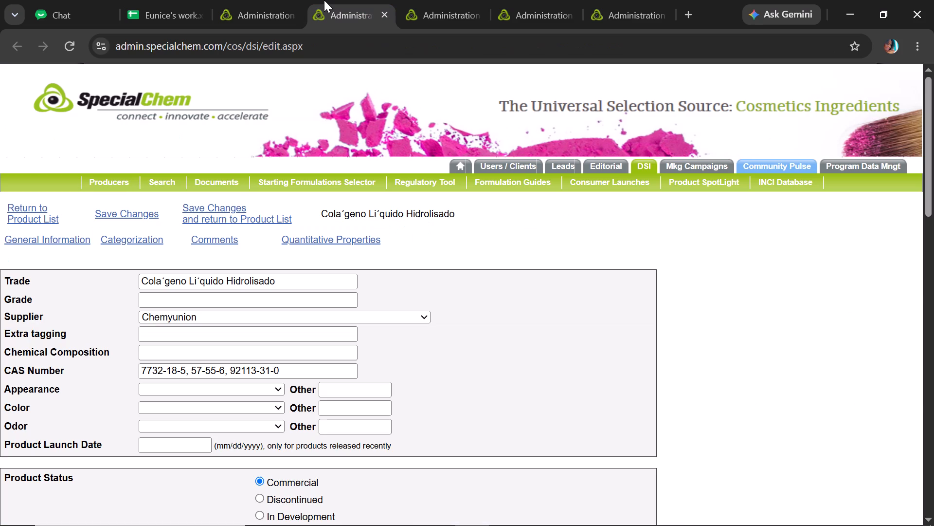
drag(933, 161, 933, 185)
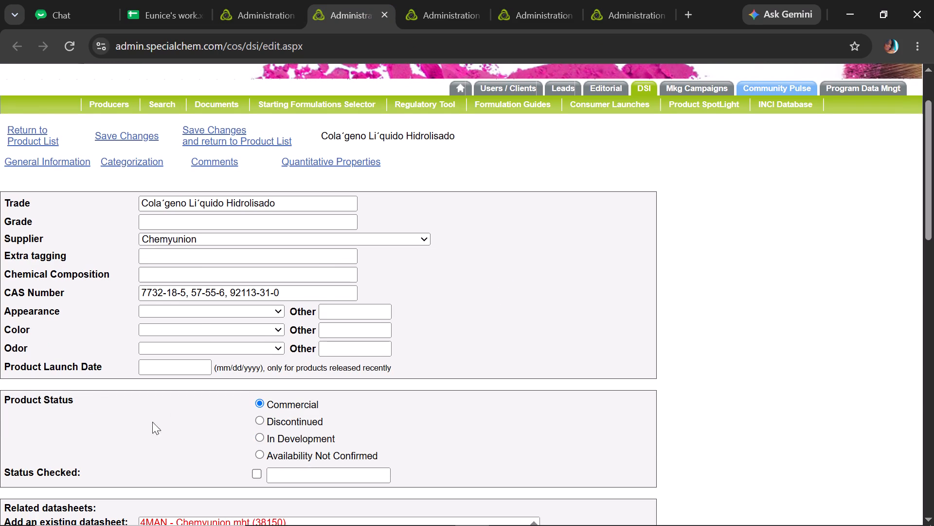
click(261, 451)
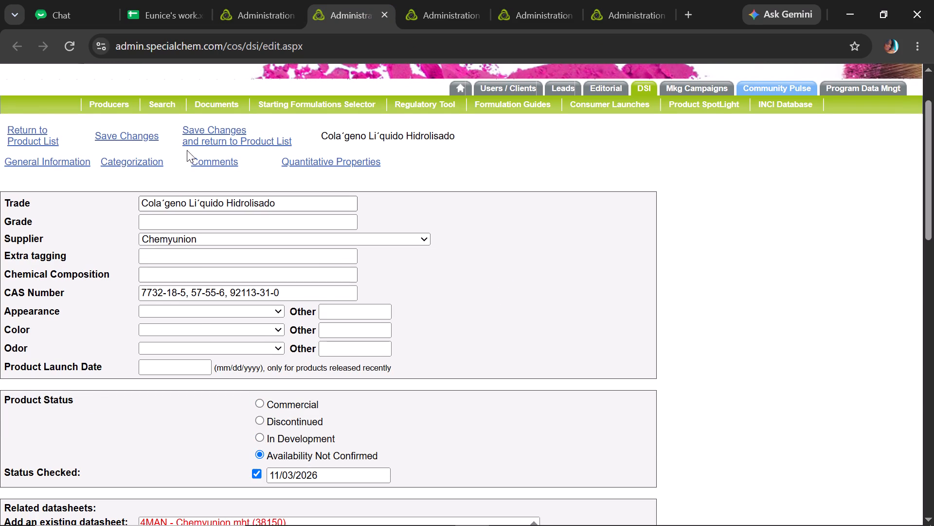
click(144, 133)
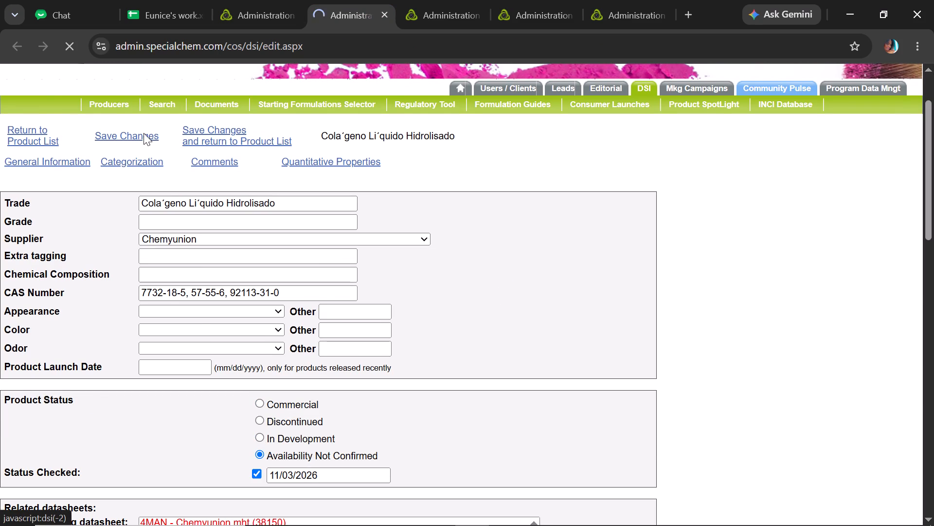
In the record's displayed comment, replace "Cola´geno Li´quido Hidrolisado by Chemyunion" with the copied "{product} by {supplier}" placeholder.
click(223, 244)
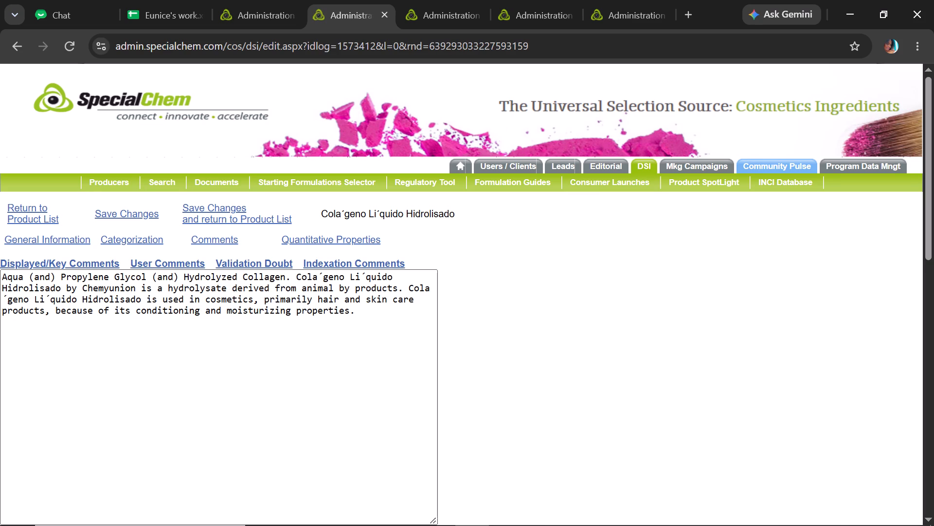
double_click(297, 278)
click(297, 278)
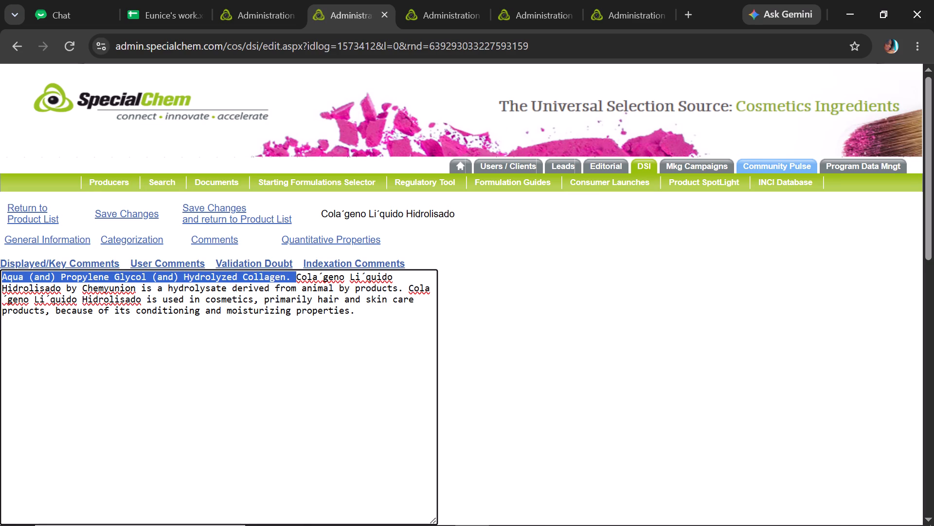
drag(297, 278, 156, 282)
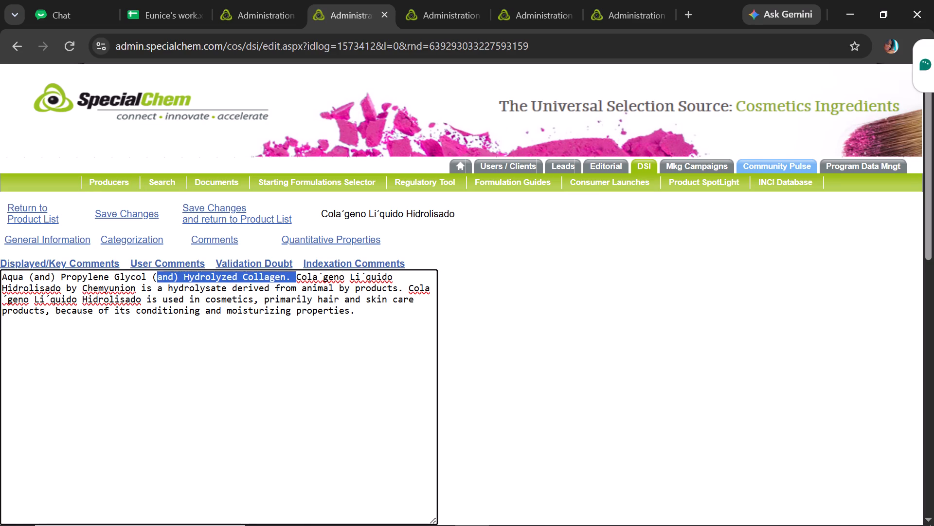
drag(156, 282, 134, 290)
key(ctrl+v)
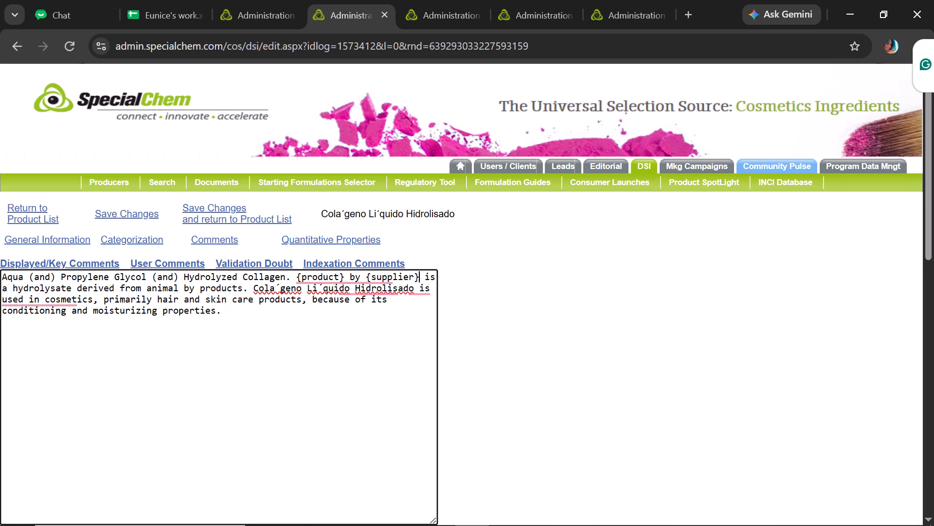
Copy the "{product}" placeholder from the displayed comment.
drag(343, 276, 331, 272)
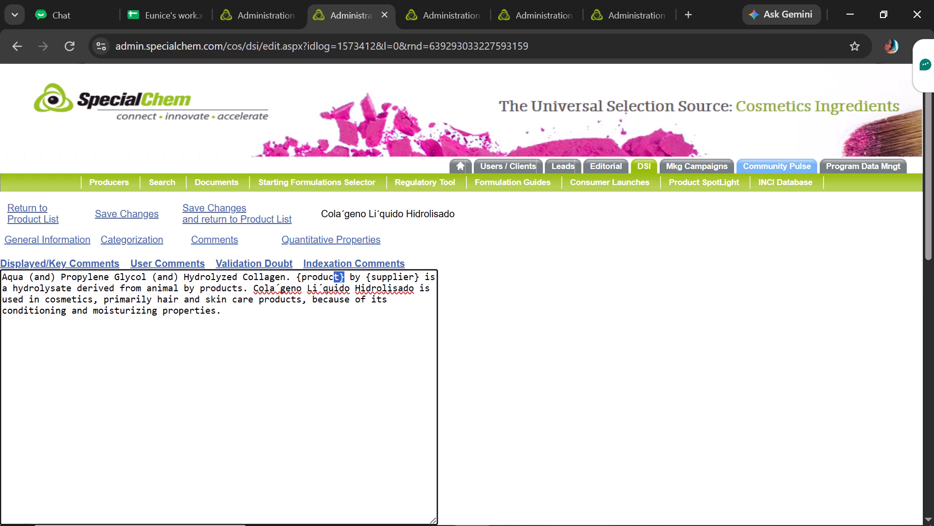
drag(331, 272, 296, 267)
key(ctrl+c)
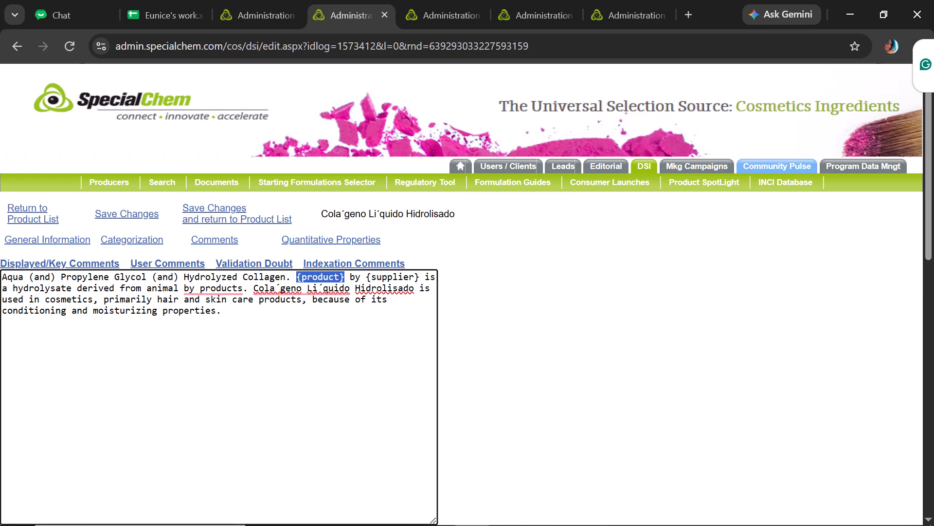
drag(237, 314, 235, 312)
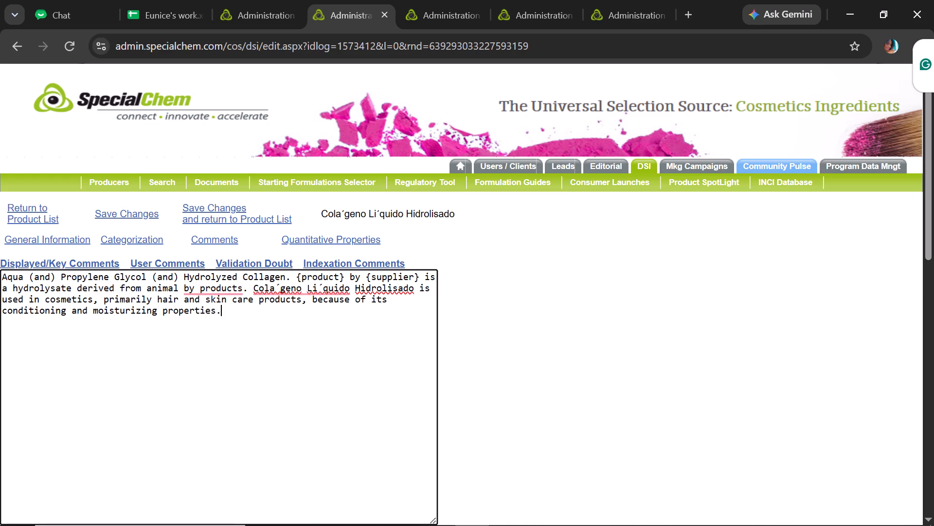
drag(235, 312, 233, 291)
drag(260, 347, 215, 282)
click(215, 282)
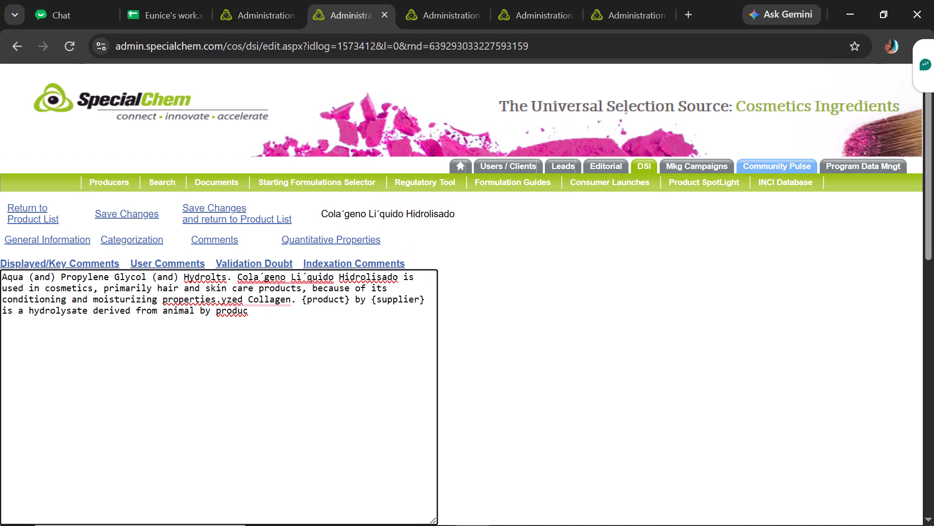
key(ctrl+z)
Correct "by products" to "by-products" in the displayed comment using the Grammarly suggestion.
click(247, 324)
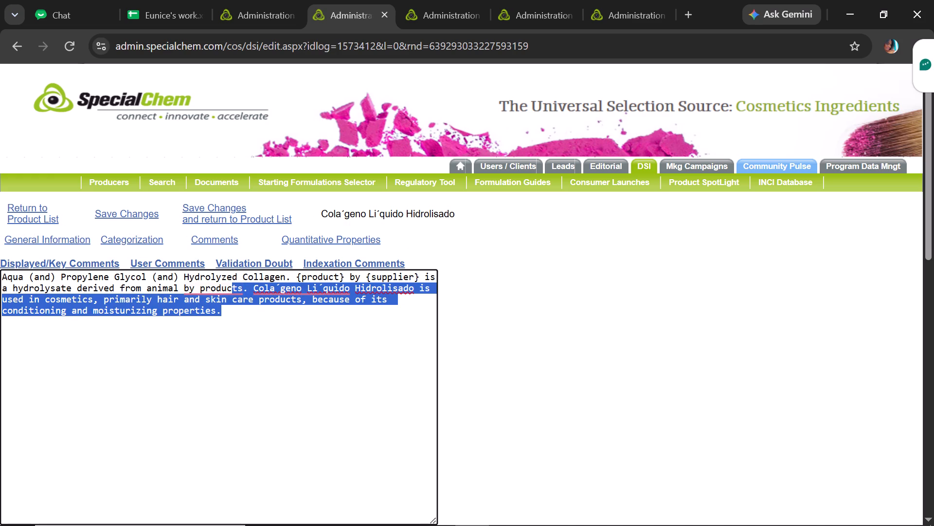
click(238, 322)
text(by-products)
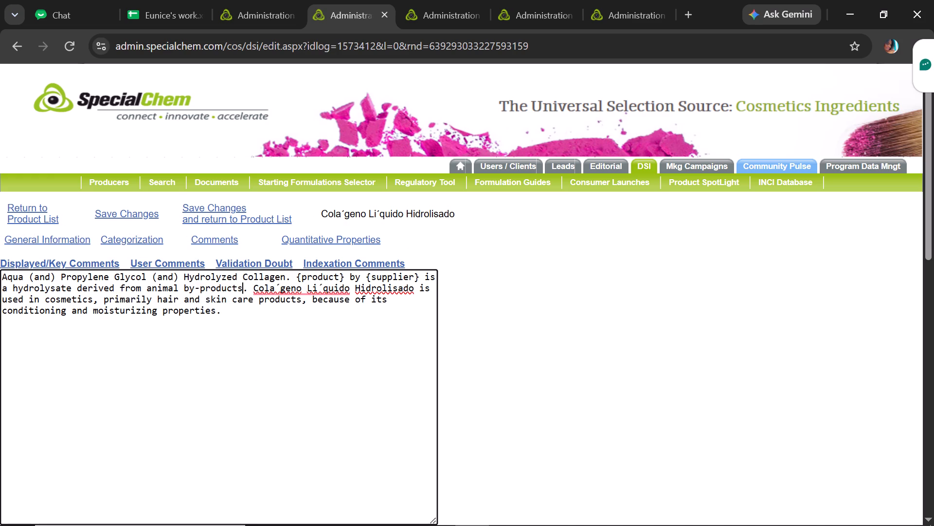
Replace the product name before "is used in cosmetics" with the copied "{product}" placeholder, followed by a space.
drag(255, 285, 416, 289)
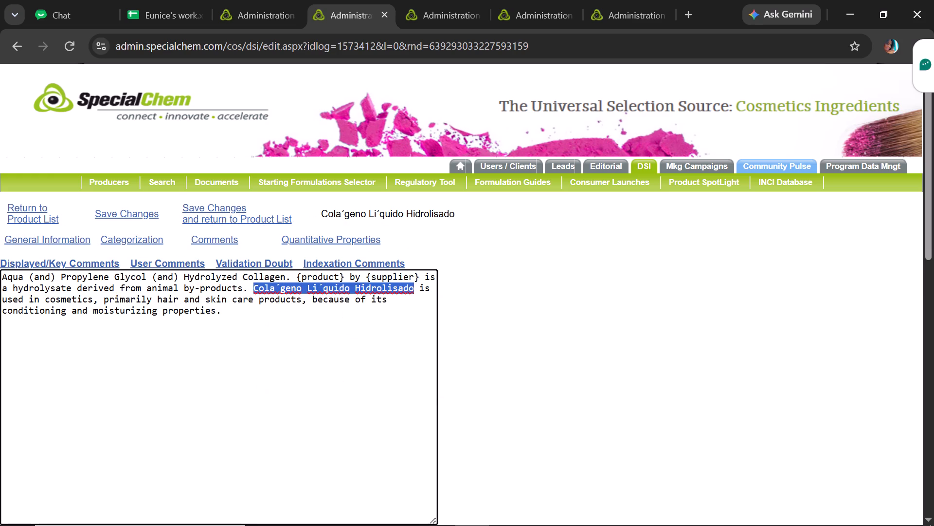
drag(416, 289, 418, 289)
key(ctrl+v)
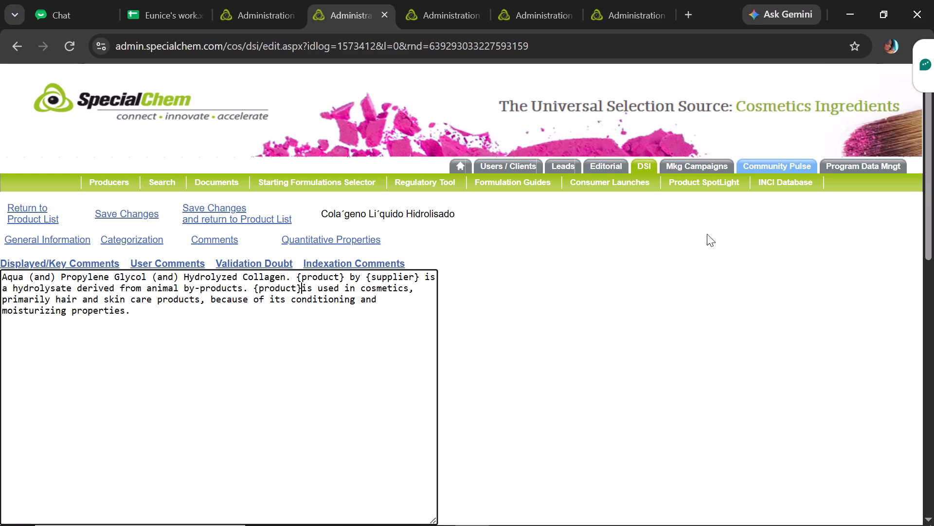
key(space)
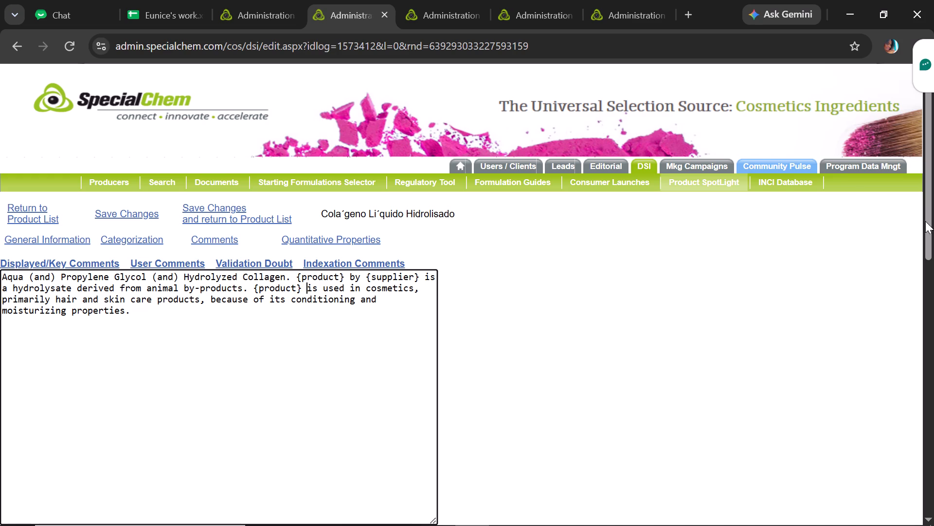
Enable Display as HTML for the displayed comment and save the changes.
drag(929, 218, 925, 229)
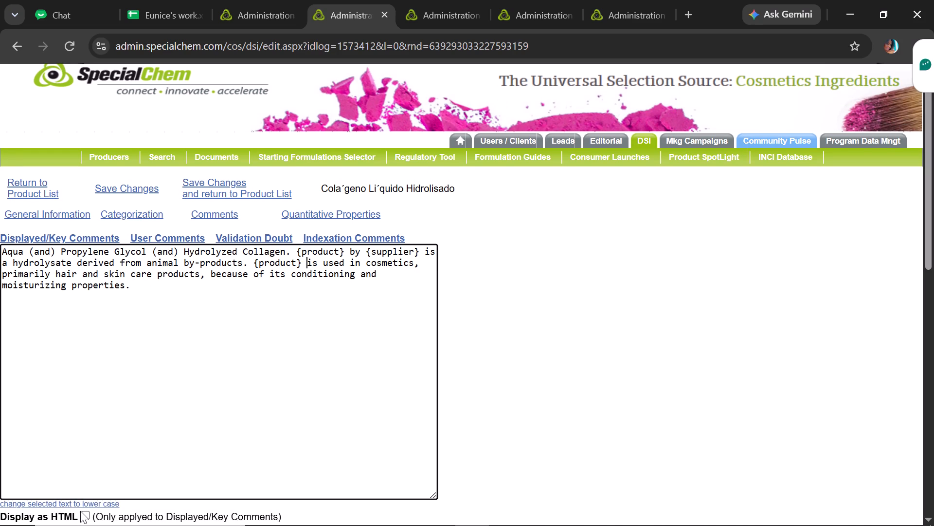
click(80, 511)
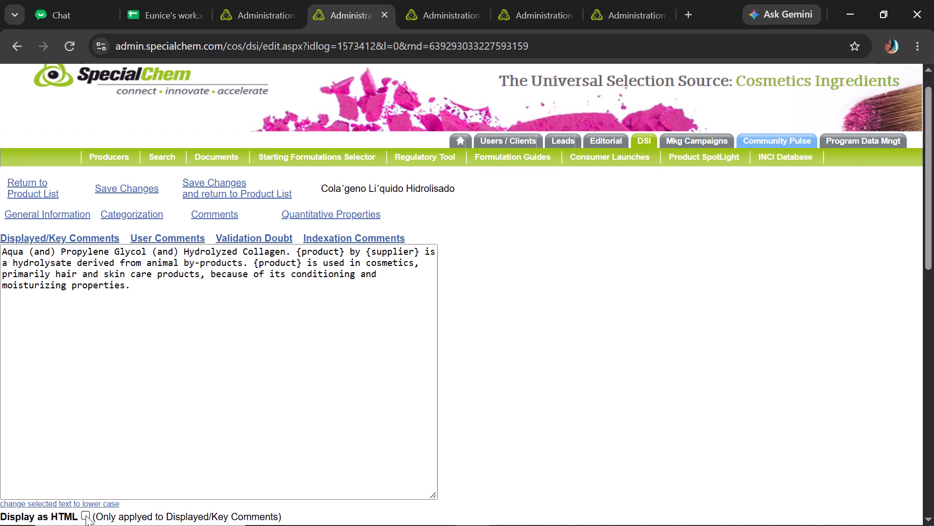
click(86, 515)
click(133, 189)
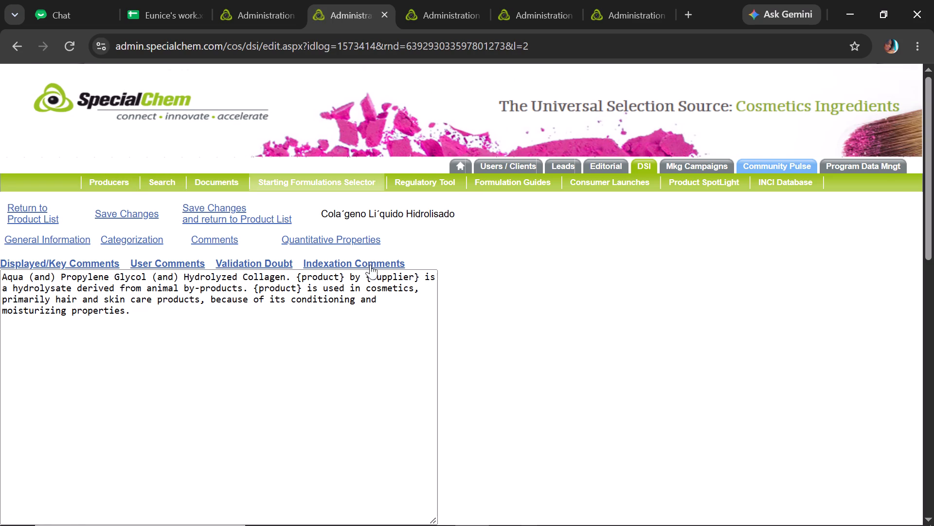
click(155, 215)
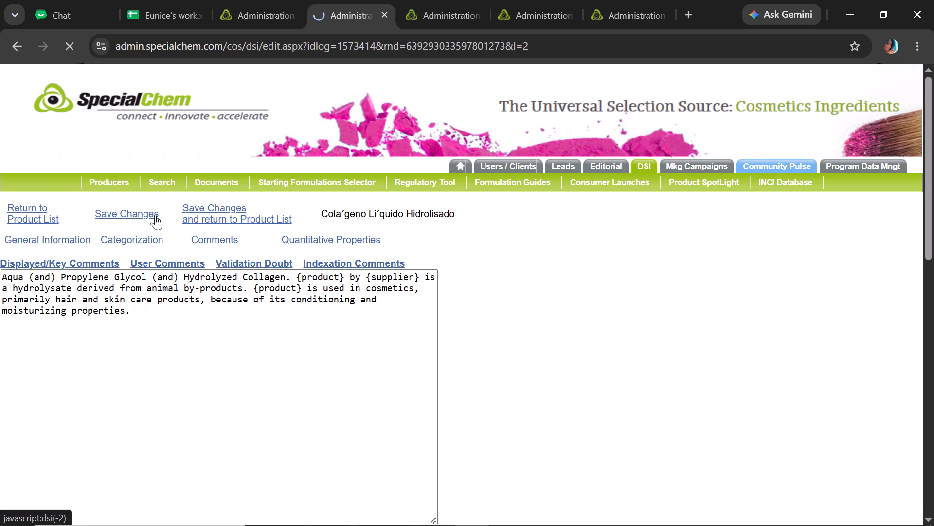
Check the quantitative properties of Cola´geno Li´quido Hidrolisado, and save the record with return to the product list.
click(302, 242)
click(214, 218)
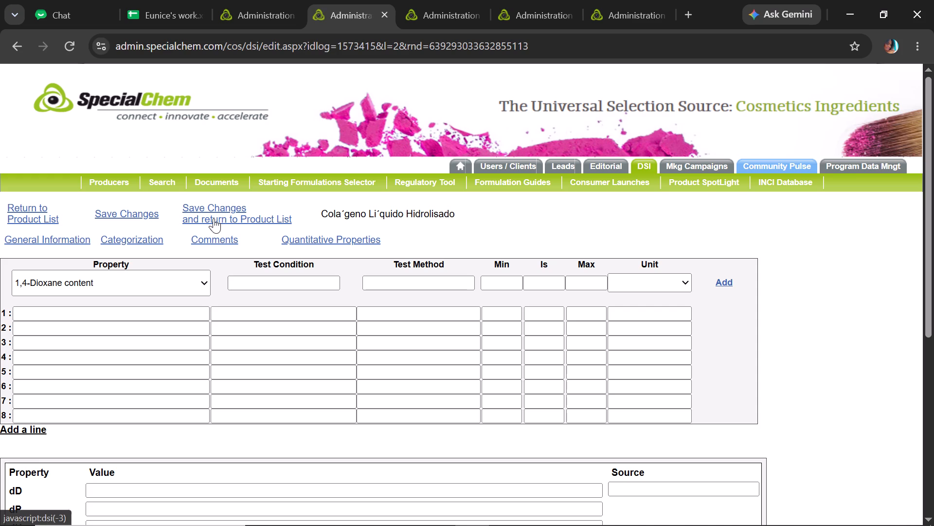
Copy the product name Compremix DCA/SE from the Cosmetics sheet, search for it in SpecialChem administration, and open its record.
click(189, 0)
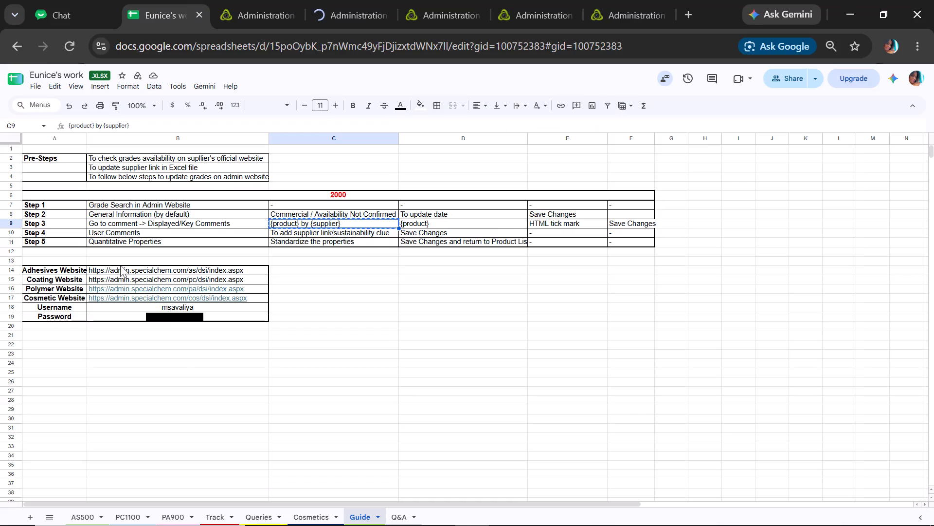
click(311, 513)
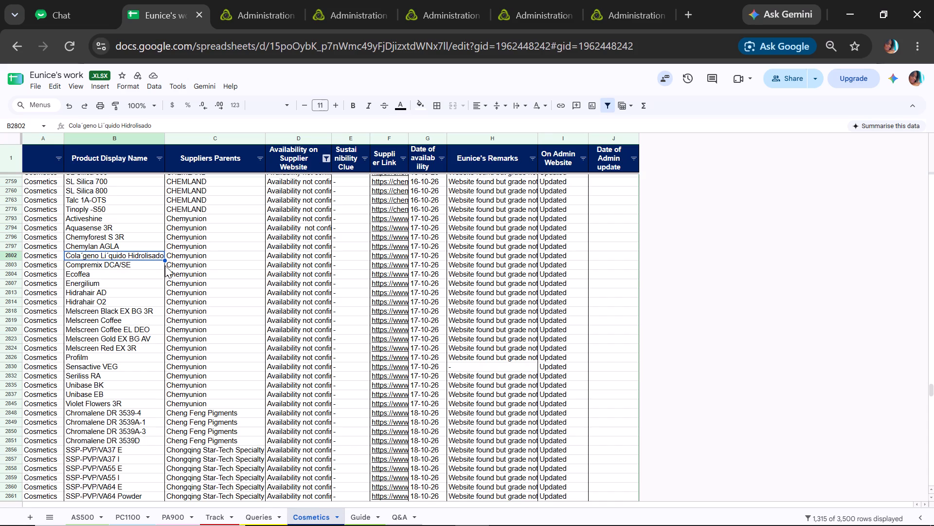
click(103, 266)
key(ctrl+c)
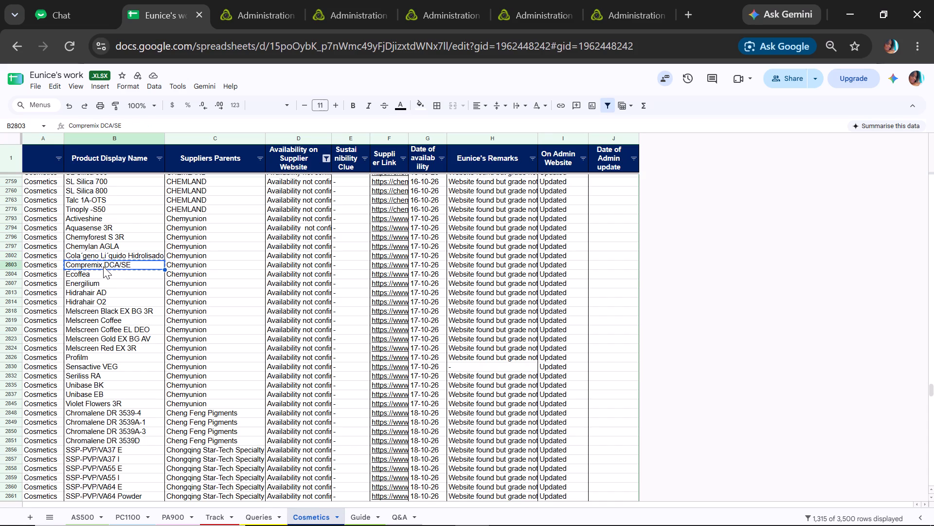
click(247, 0)
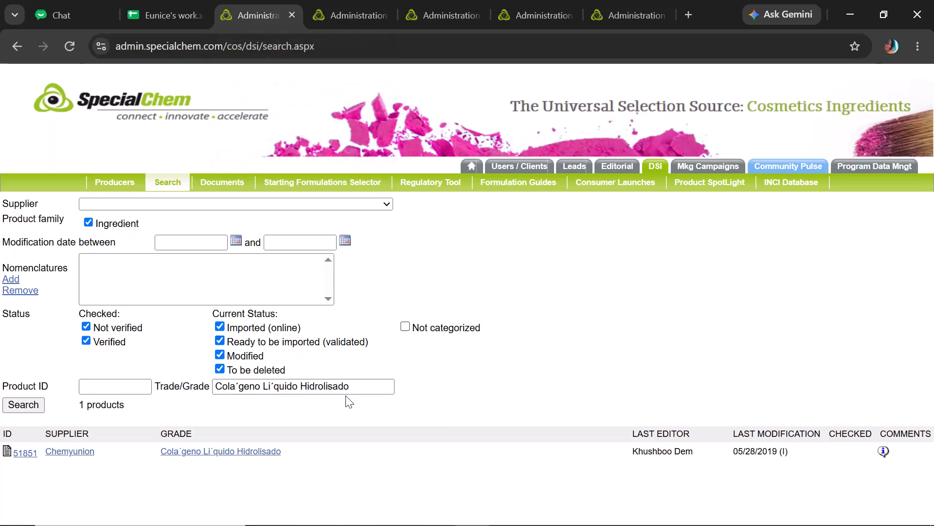
drag(363, 385, 122, 354)
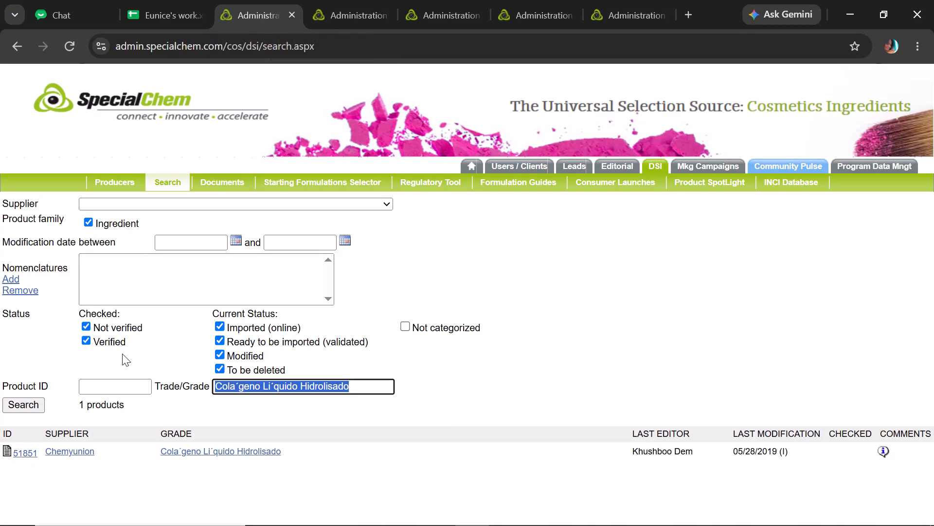
key(ctrl+v)
click(21, 408)
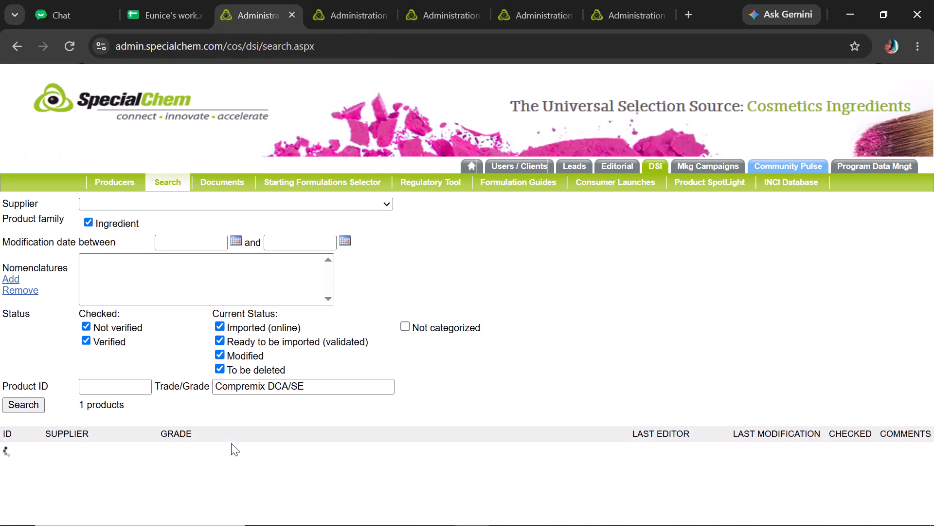
click(234, 450)
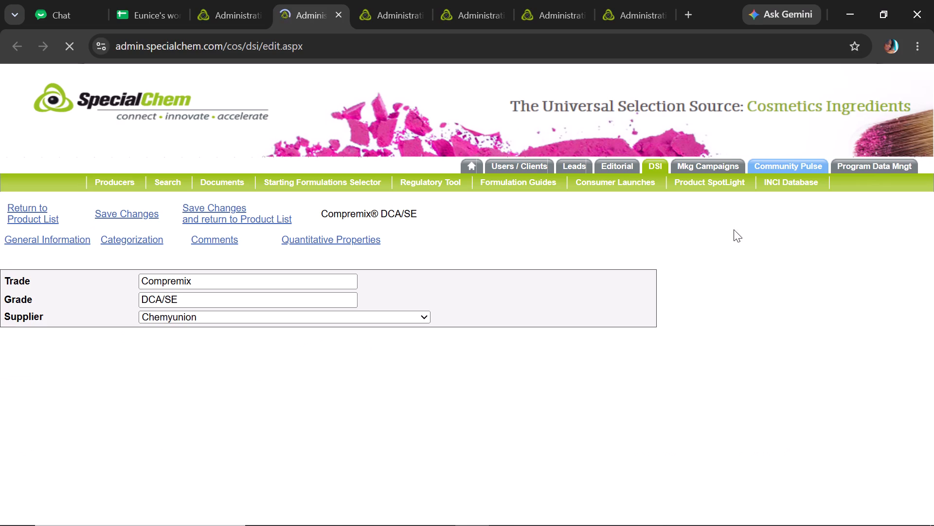
Set the Compremix DCA/SE product status to Availability Not Confirmed with checked date 11/03/2026, and save the changes.
drag(933, 147, 927, 169)
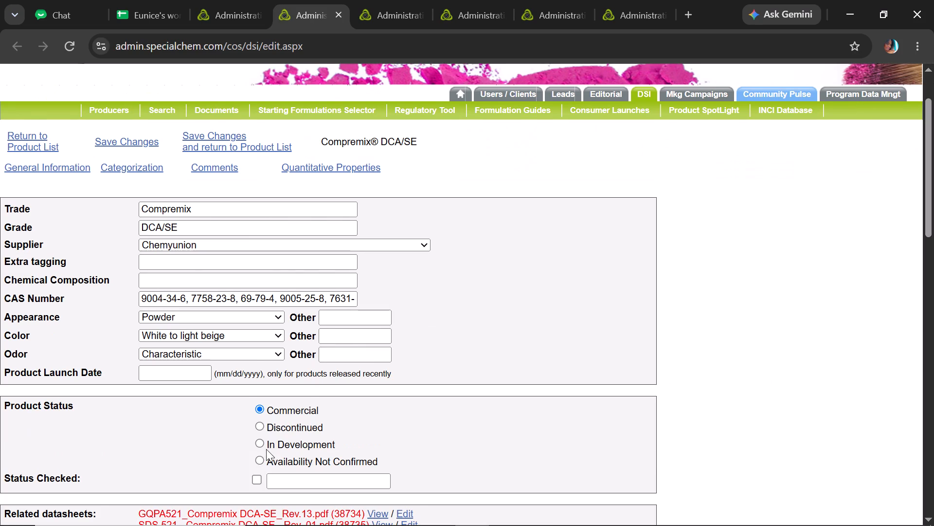
click(262, 458)
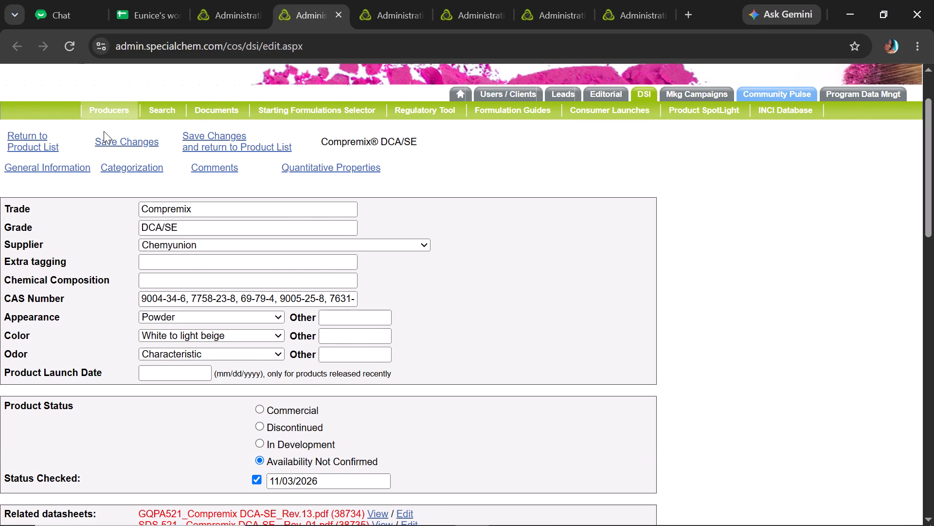
click(106, 144)
In the Compremix DCA/SE comment, replace {PRODUCT} BY {SUPPLIER} with the lowercase wording {product} by {supplier} copied from the tracking spreadsheet's Guide sheet.
drag(106, 144, 207, 231)
drag(213, 244, 213, 243)
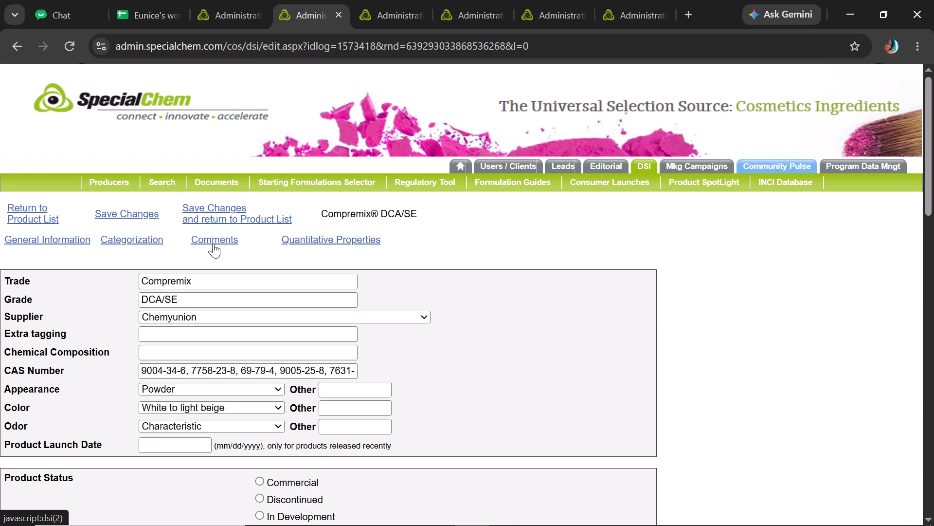
drag(213, 243, 214, 240)
click(214, 240)
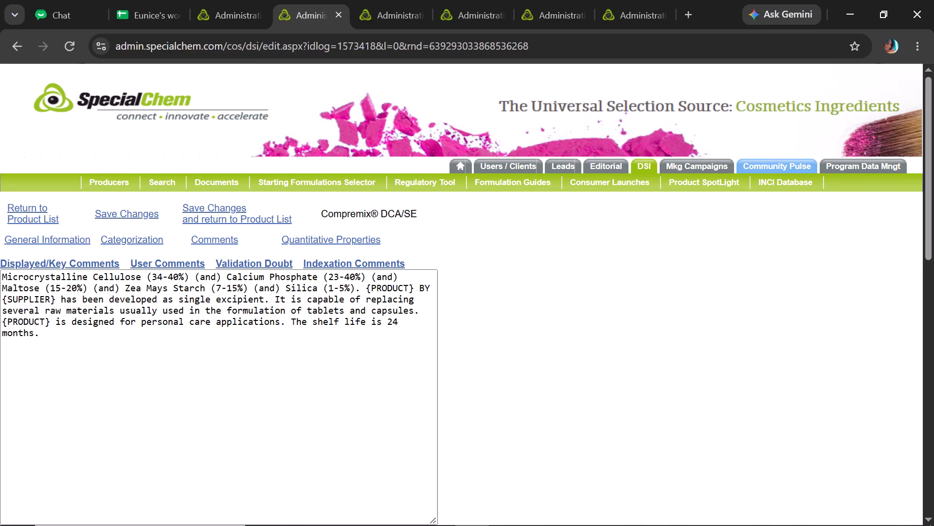
click(367, 289)
click(367, 289)
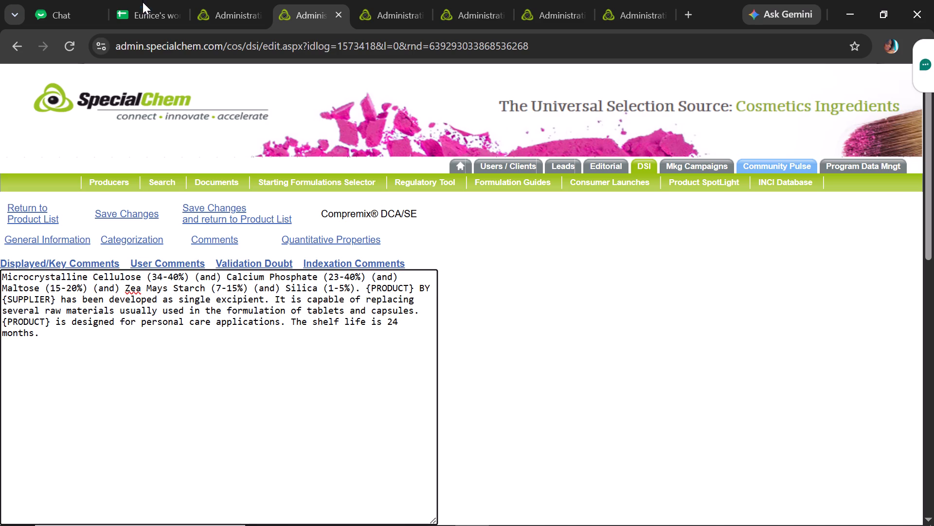
click(138, 0)
click(356, 515)
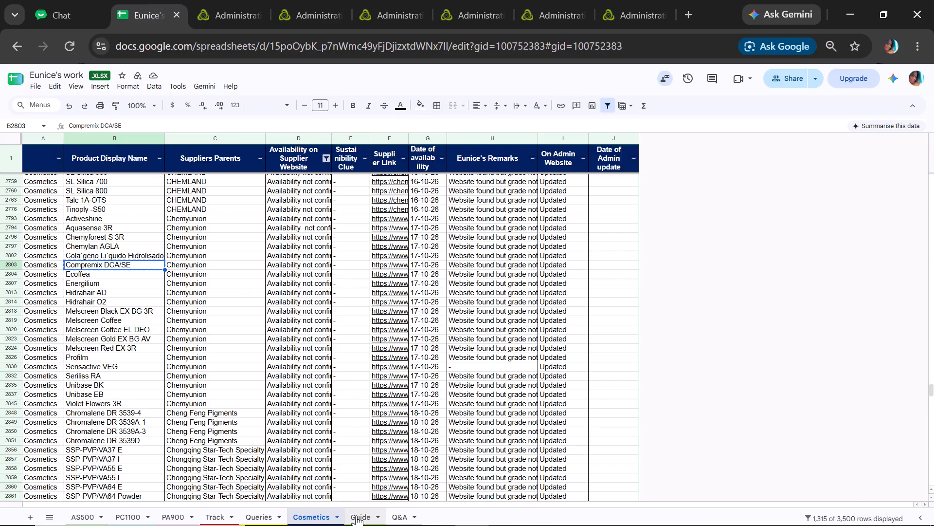
key(ctrl+c)
click(334, 4)
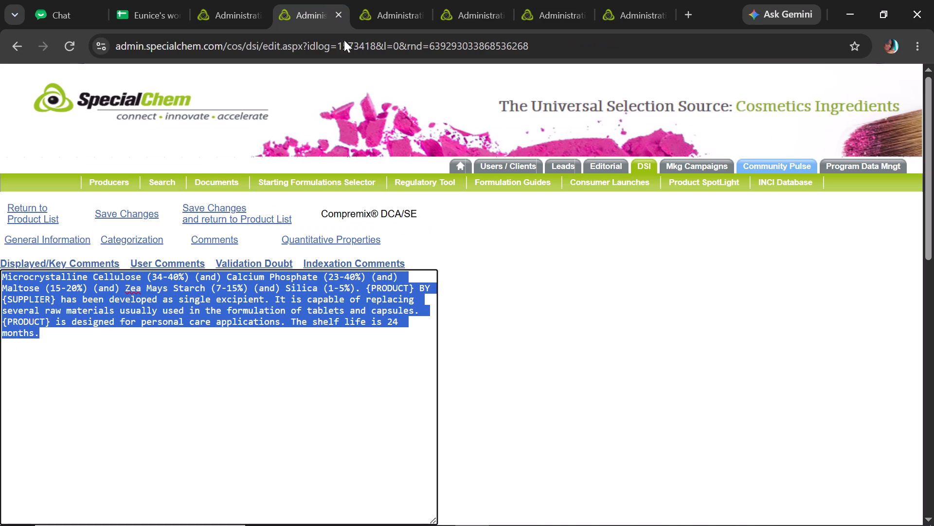
click(365, 288)
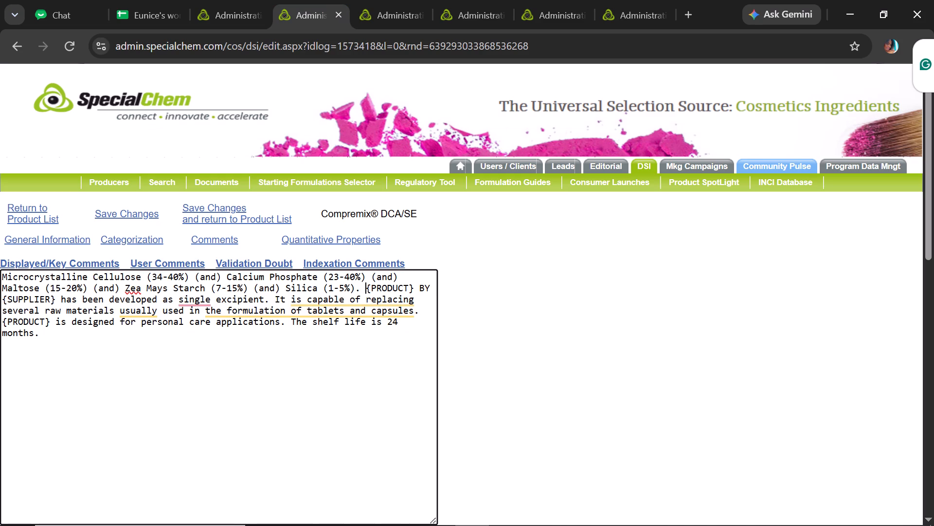
drag(364, 288, 90, 297)
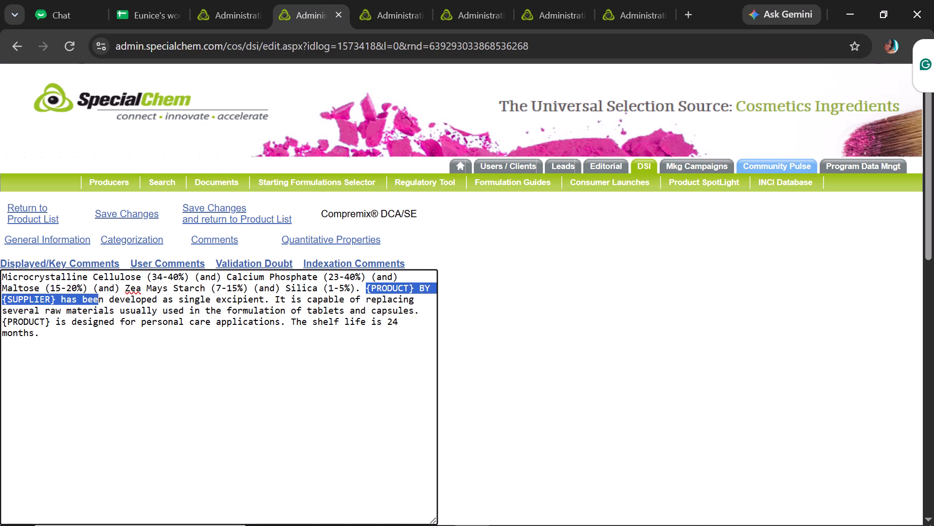
drag(90, 297, 65, 295)
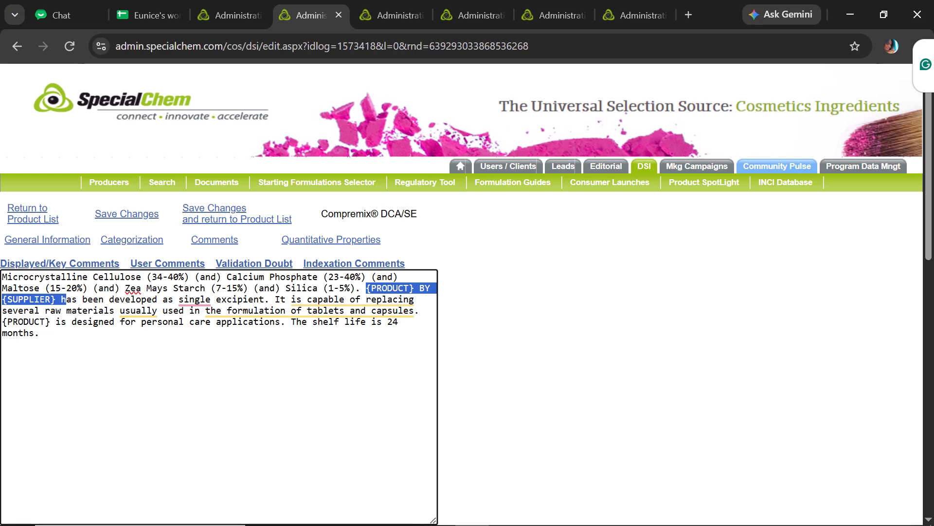
drag(65, 295, 55, 298)
key(ctrl+v)
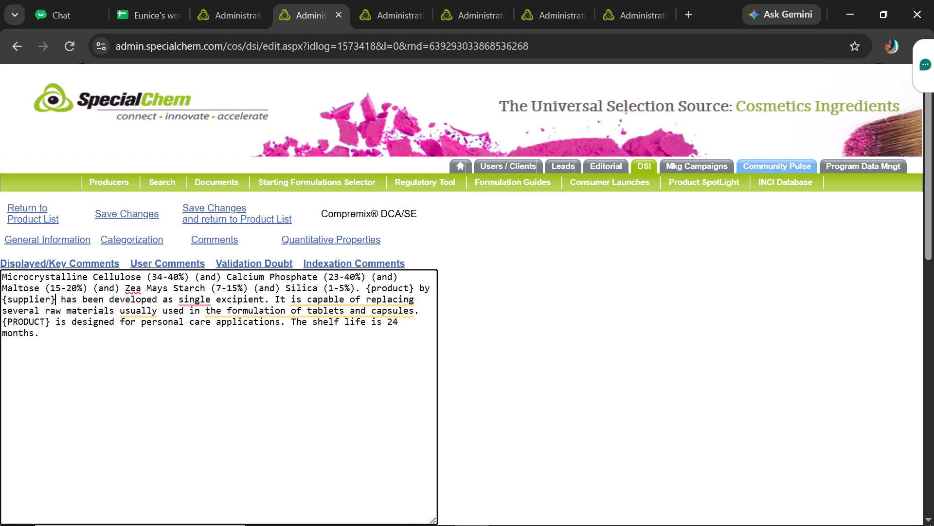
Copy the lowercase {product} placeholder from the Compremix DCA/SE comment.
drag(368, 288, 412, 291)
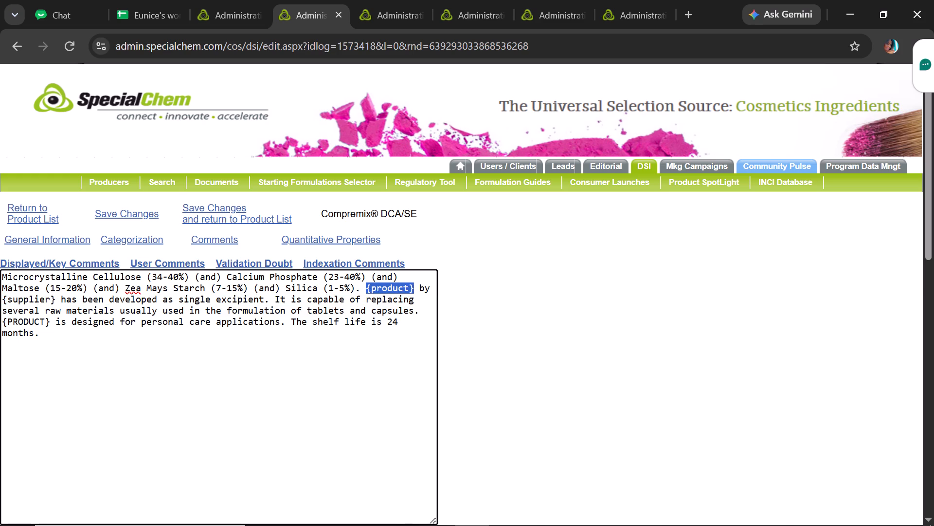
drag(412, 291, 413, 290)
key(ctrl+c)
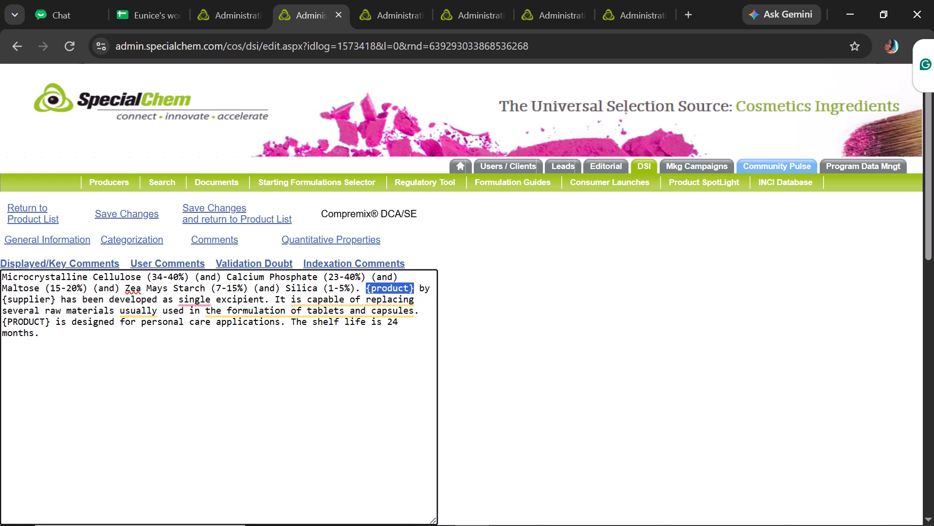
Replace the remaining {PRODUCT} in the Compremix DCA/SE comment with the copied lowercase {product}, and save the changes.
click(47, 322)
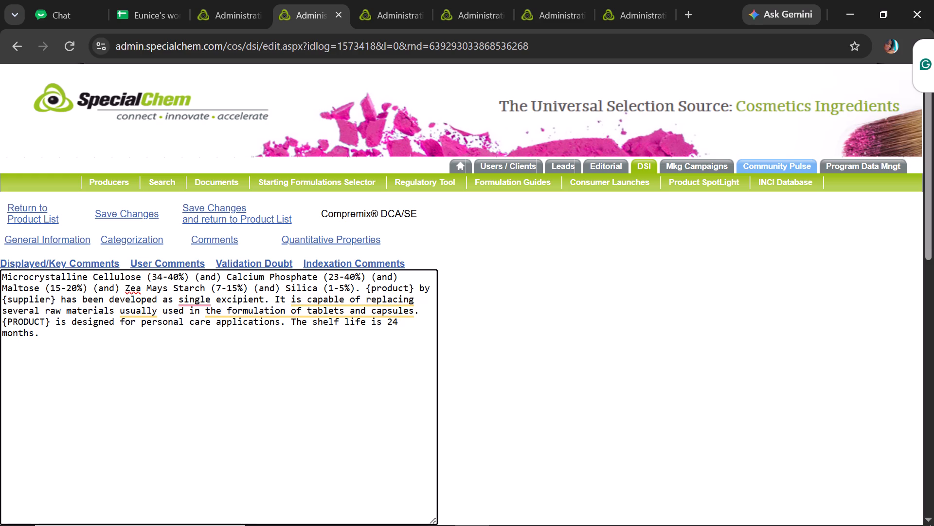
drag(51, 321, 3, 319)
key(ctrl+v)
drag(933, 179, 923, 222)
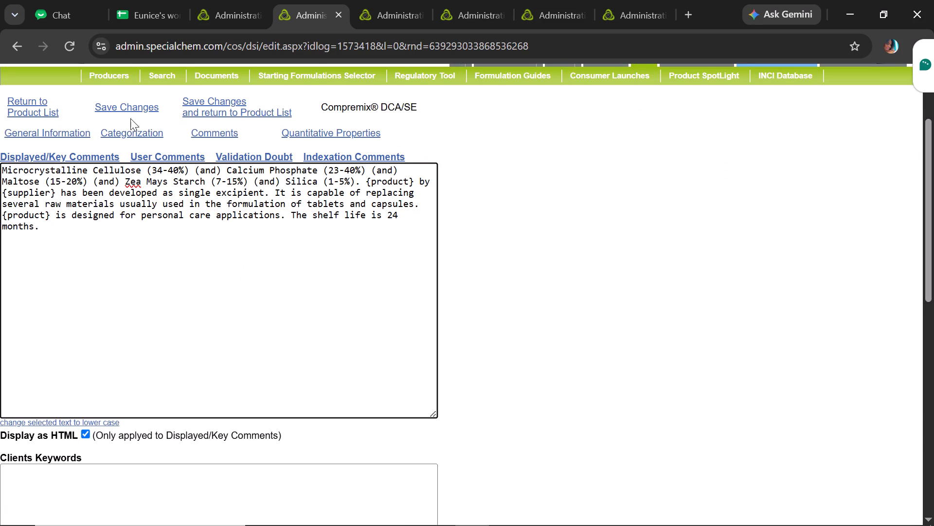
click(145, 102)
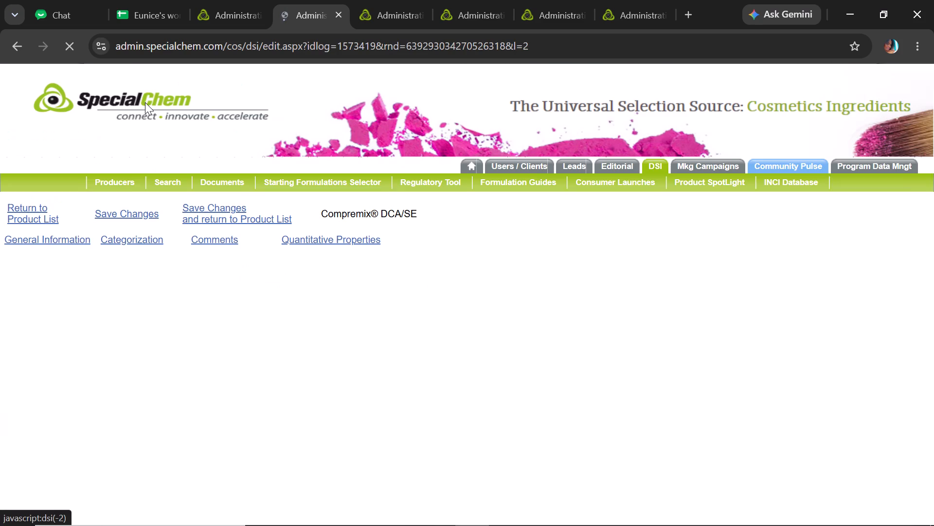
Copy Loss on Drying (LOD) from the product's quantitative properties and open the OLD PROPERTYNAME filter on the Standard Properties workbook's PROPERTIES sheet in Excel.
click(304, 238)
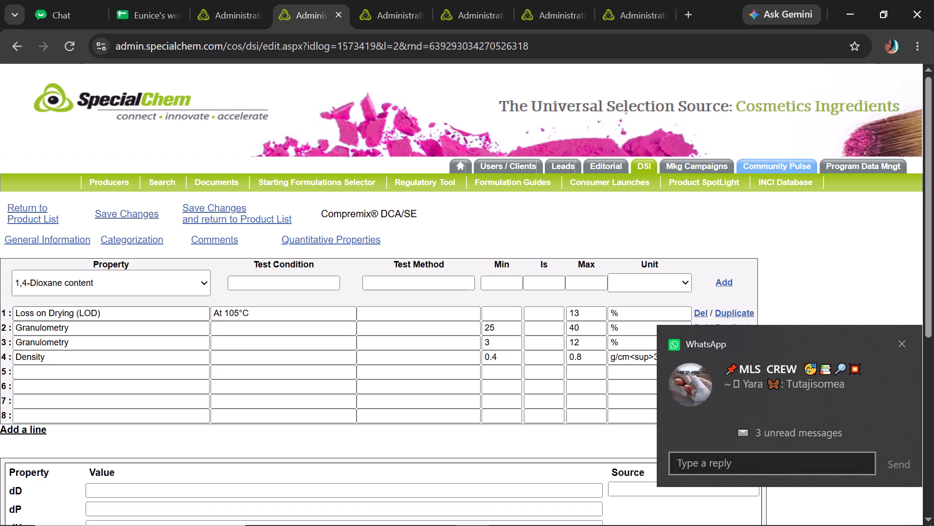
drag(121, 316, 0, 266)
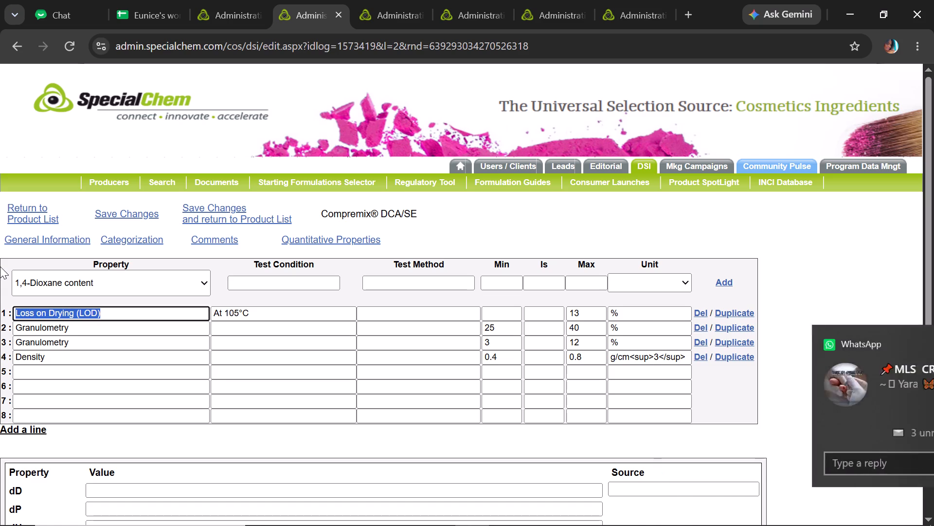
key(ctrl+c)
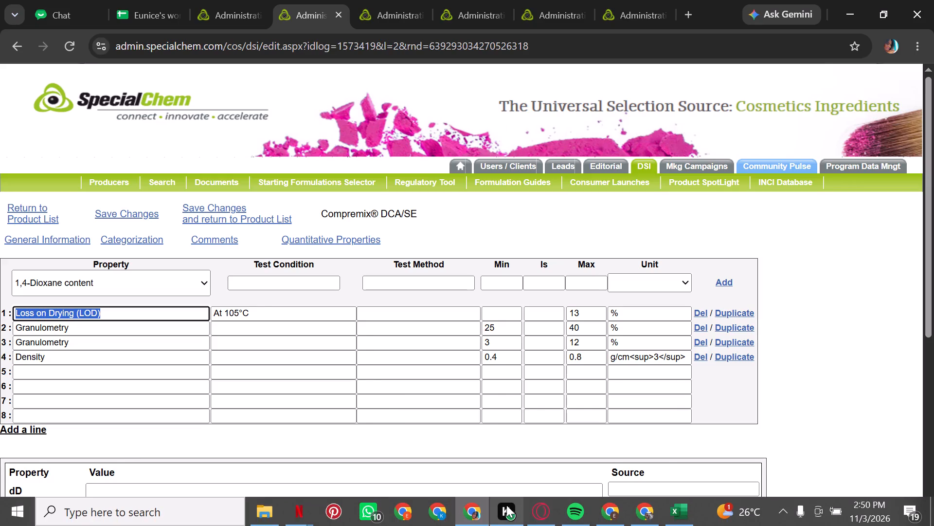
click(696, 516)
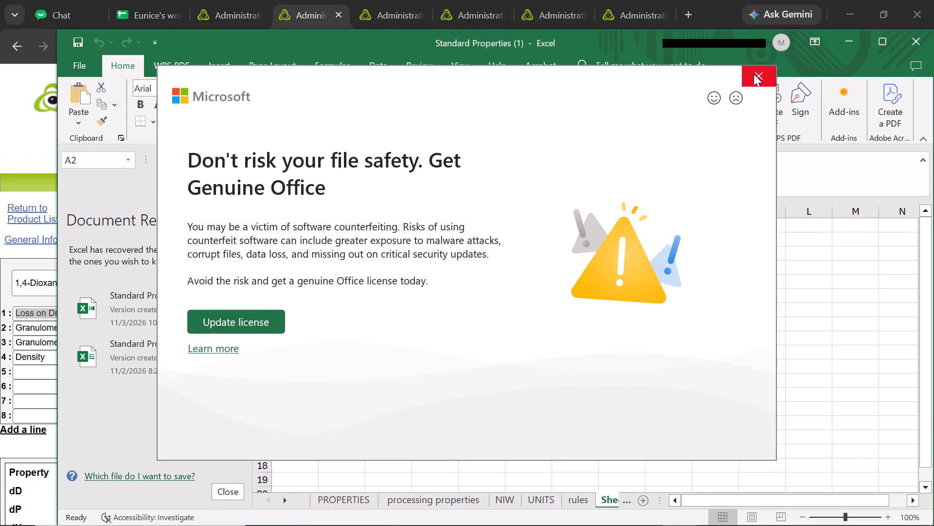
click(754, 74)
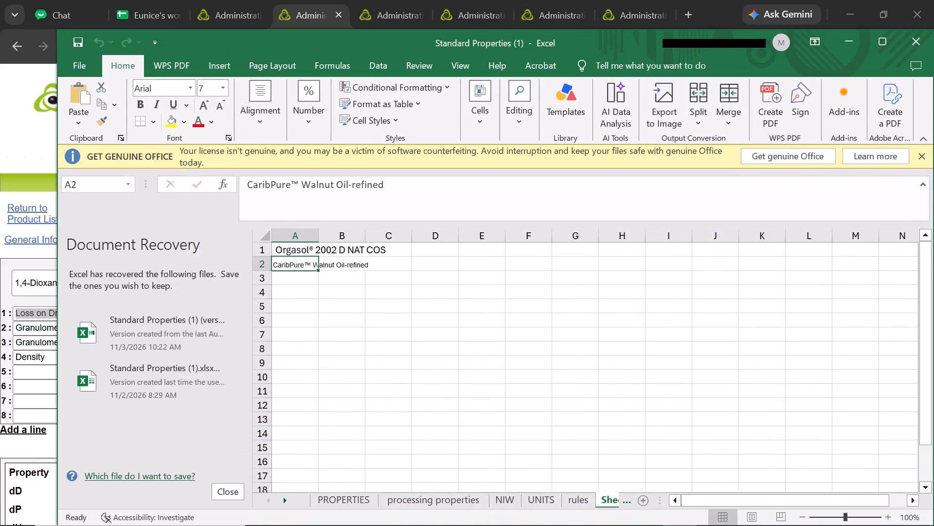
click(364, 498)
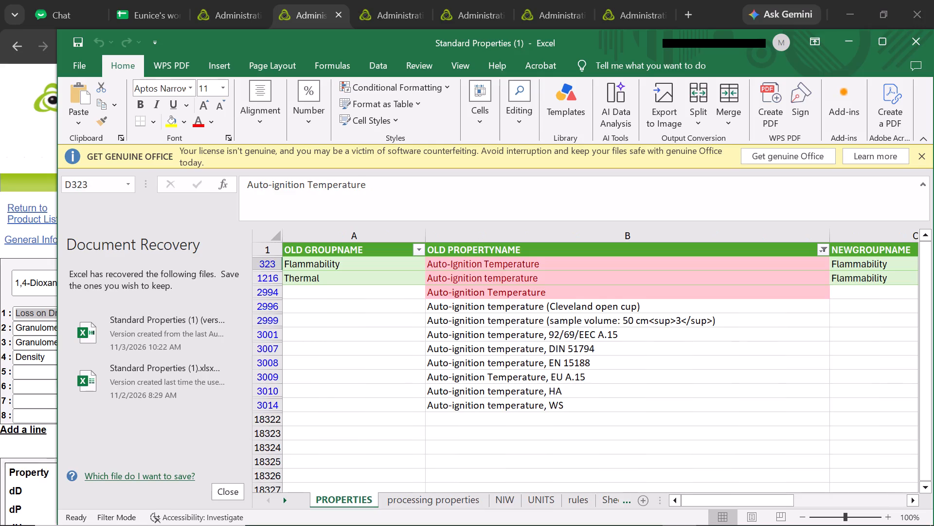
click(824, 246)
click(674, 334)
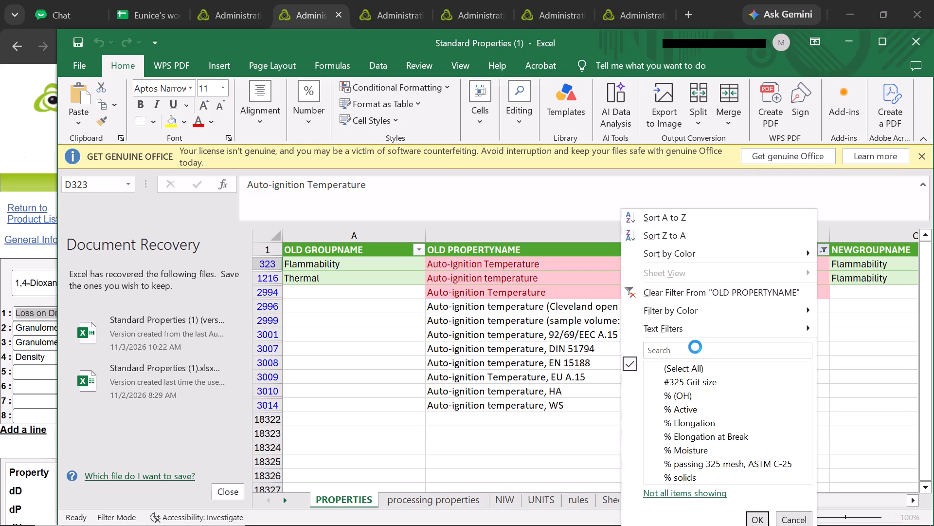
In the Standard Properties (1) workbook in Excel, filter the OLD PROPERTYNAME column by Loss on Drying.
click(695, 347)
key(ctrl+v)
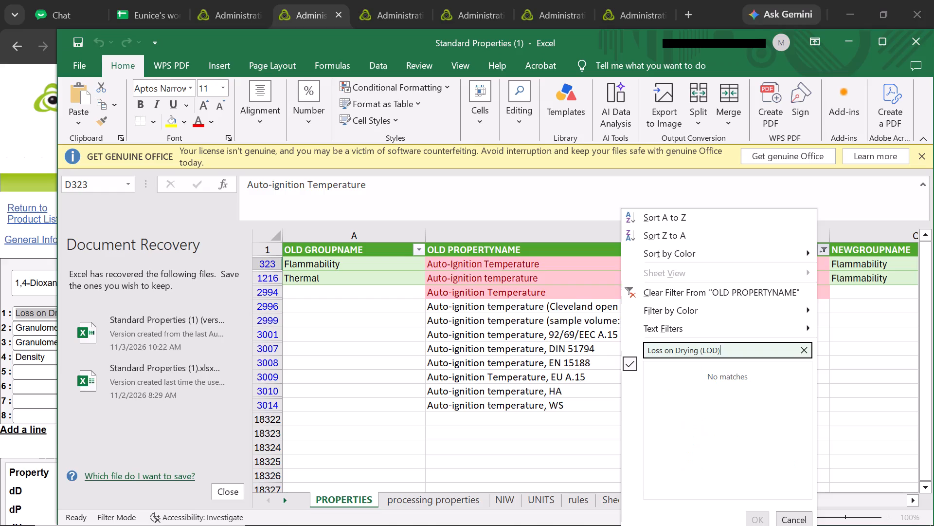
key(BackSpace)
key(BackSpace)
key(BackSpace)
key(BackSpace)
key(BackSpace)
key(BackSpace)
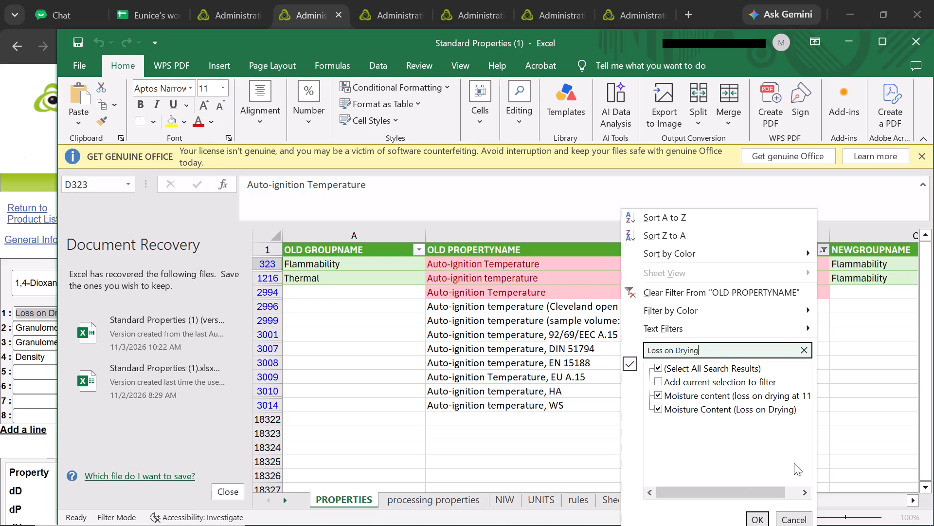
click(754, 514)
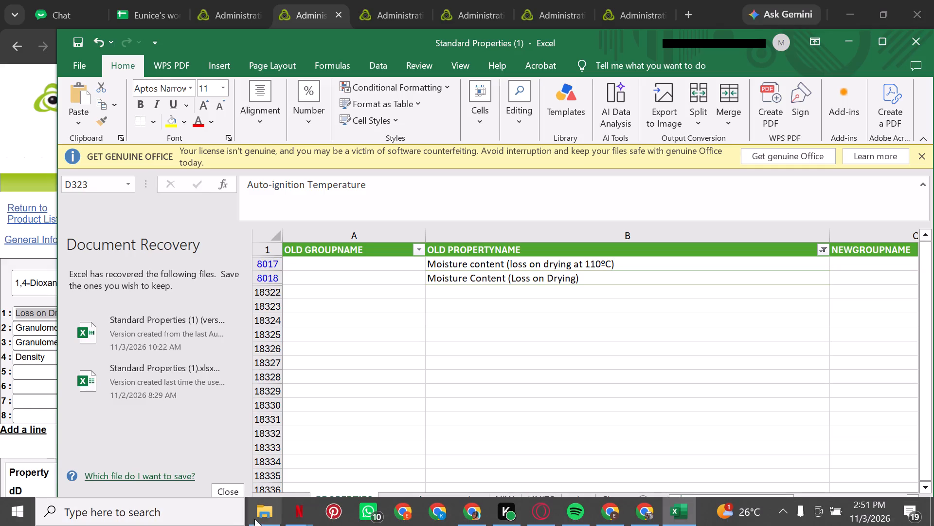
Open the Standard Properties (1) file from File Explorer in WPS Office as read-only, and close the duplicate file and Templates tabs.
click(260, 521)
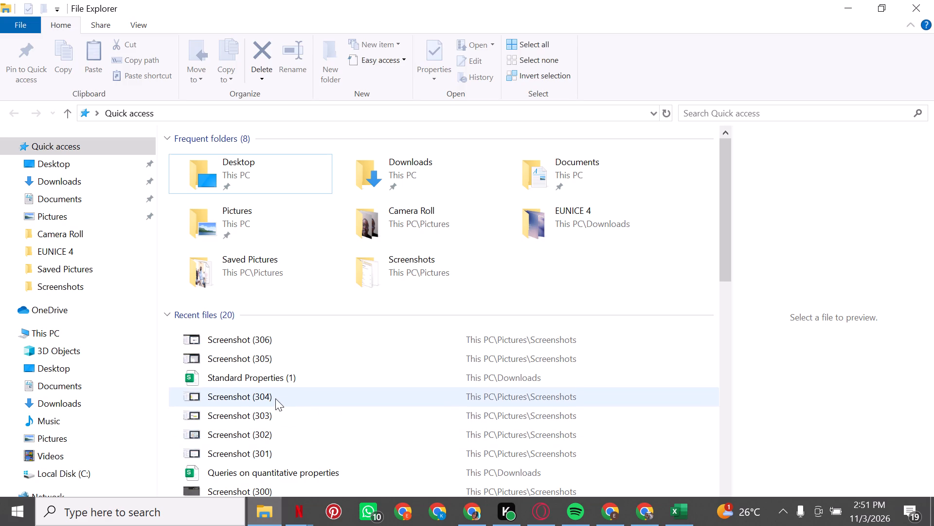
click(238, 379)
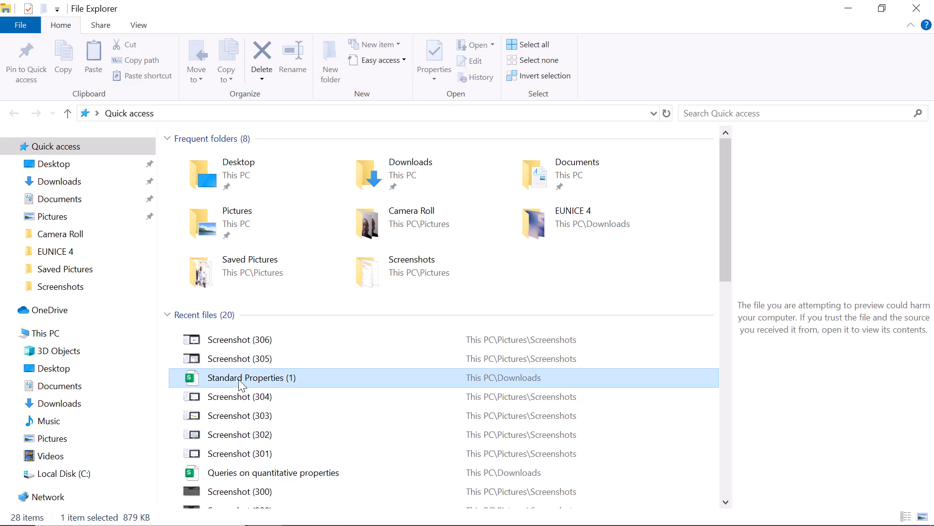
right_click(238, 379)
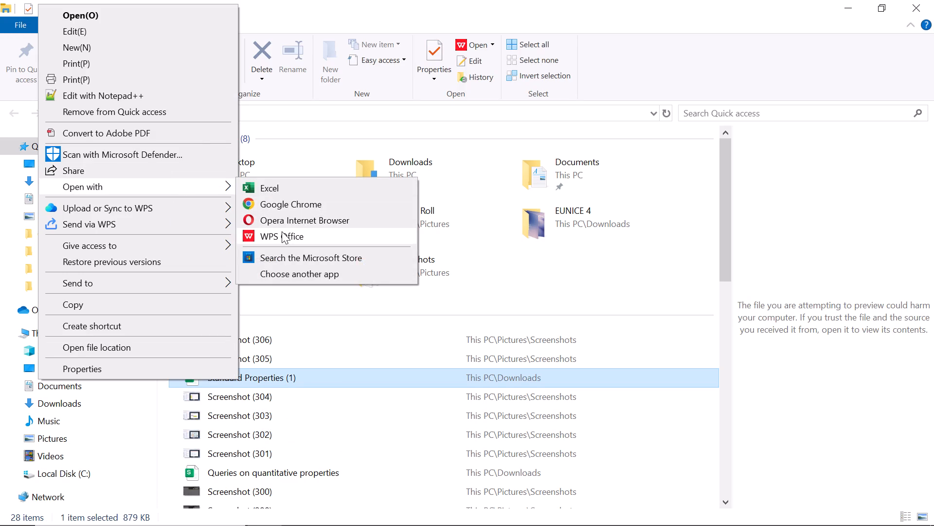
click(282, 231)
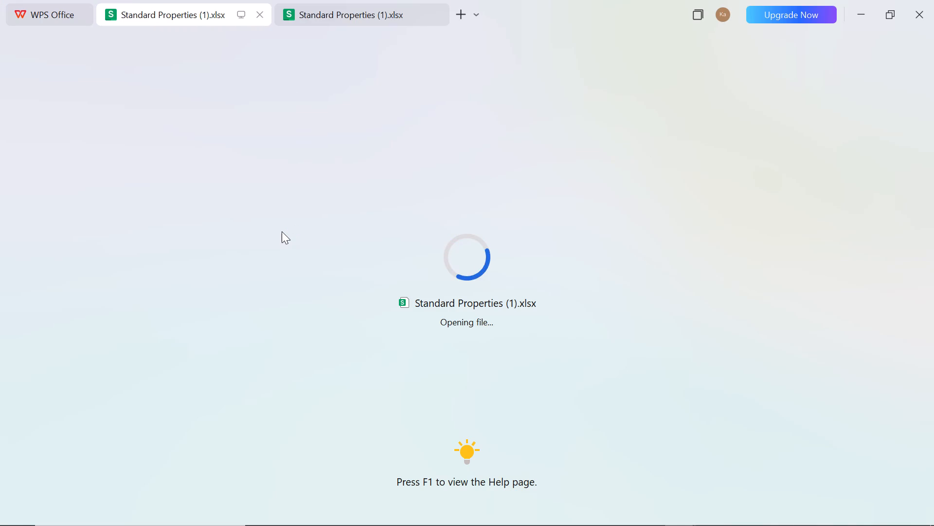
click(443, 11)
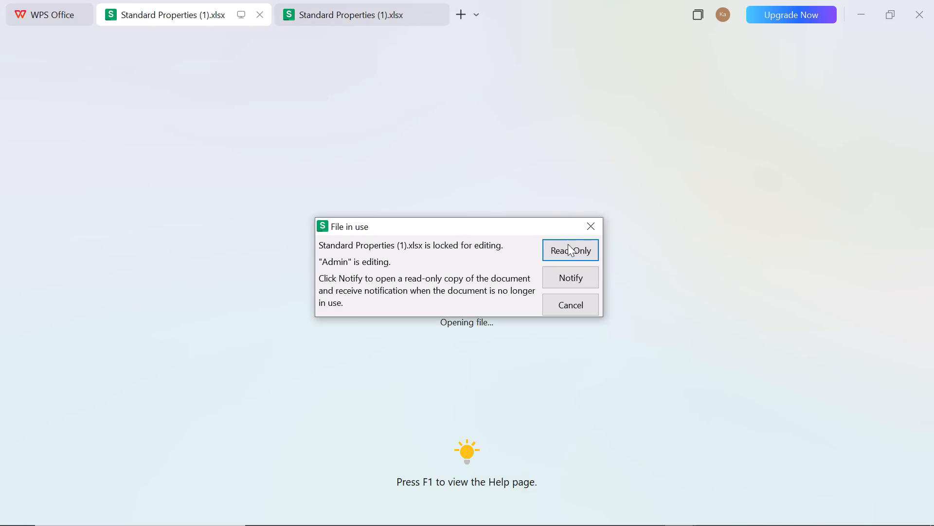
click(569, 249)
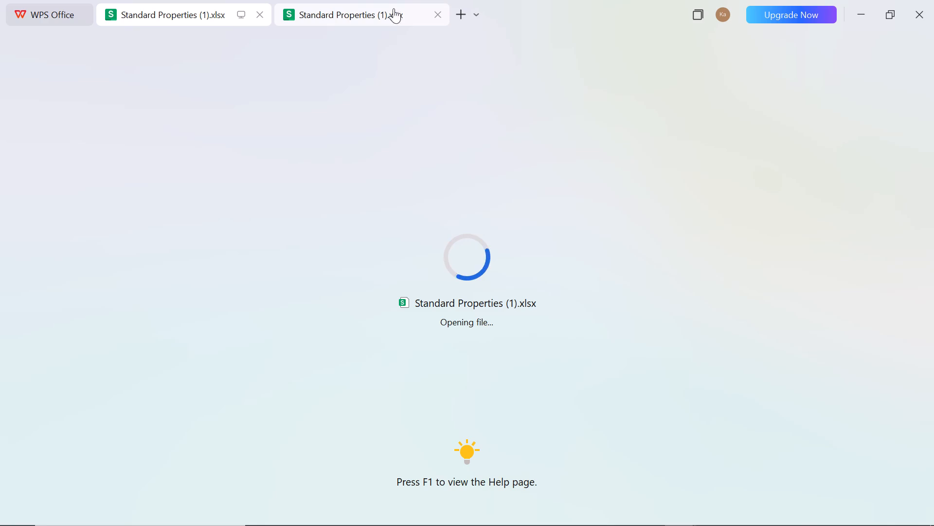
click(438, 16)
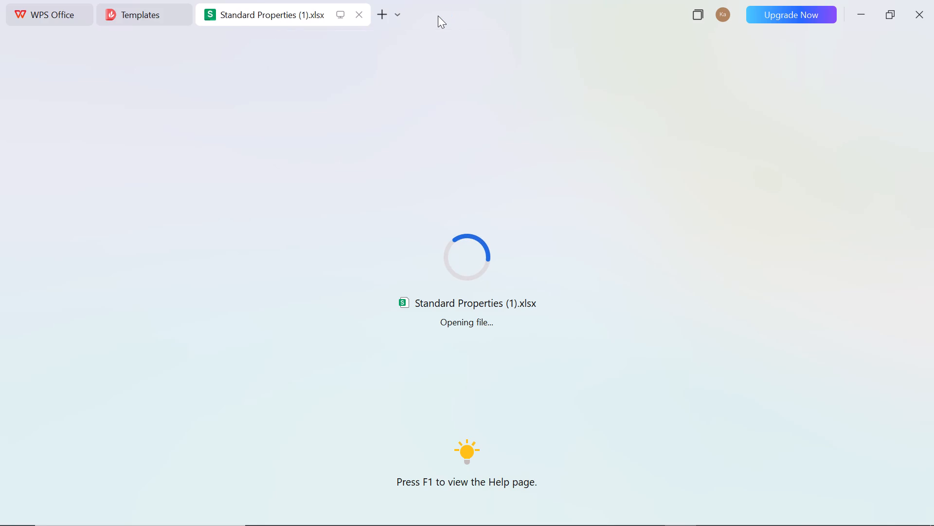
click(118, 0)
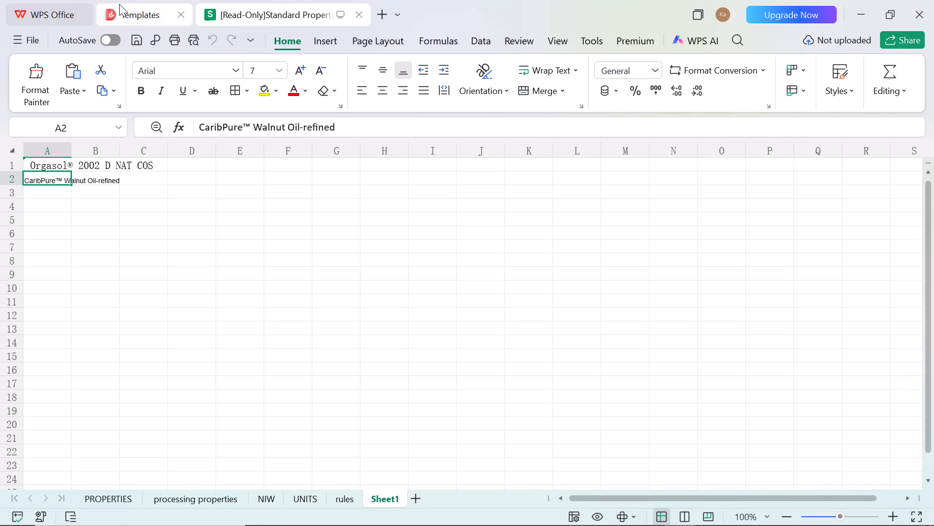
click(121, 12)
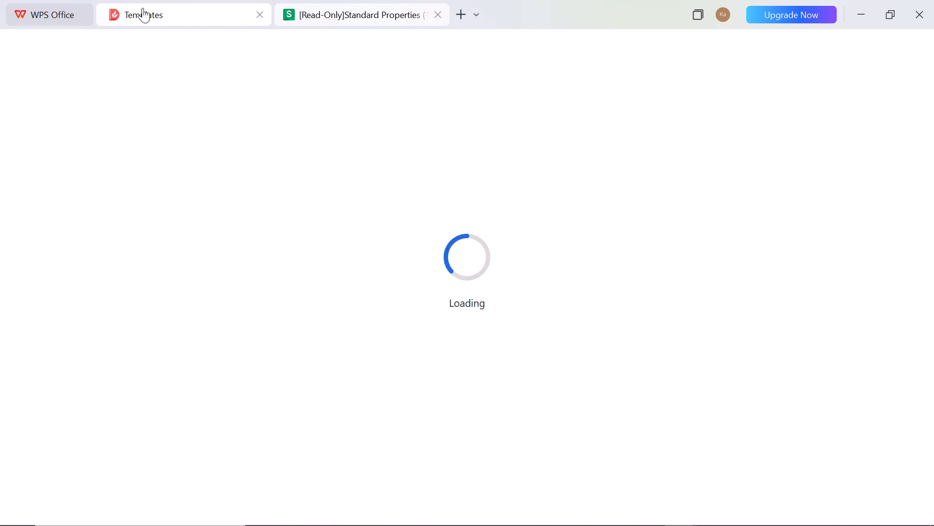
click(261, 16)
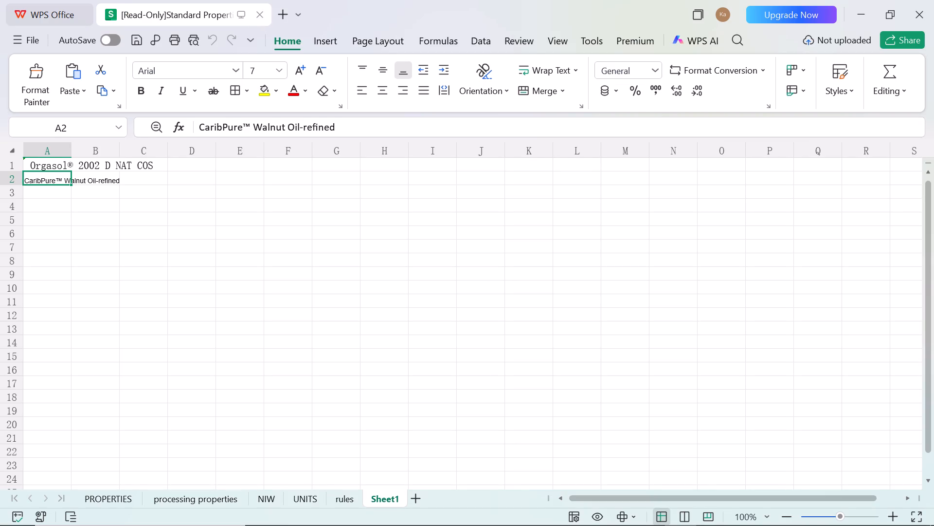
On the PROPERTIES sheet of the read-only workbook, filter the OLD PROPERTYNAME column by Loss on Drying.
click(102, 501)
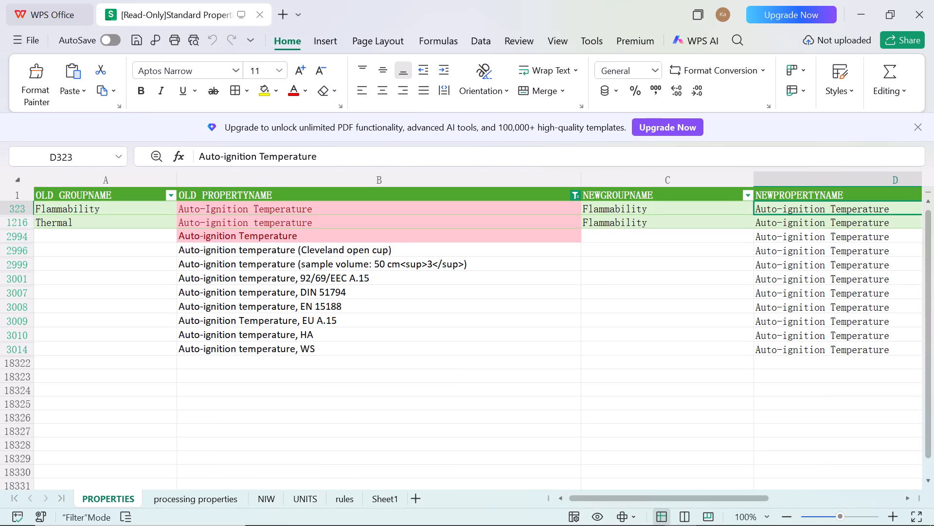
click(574, 196)
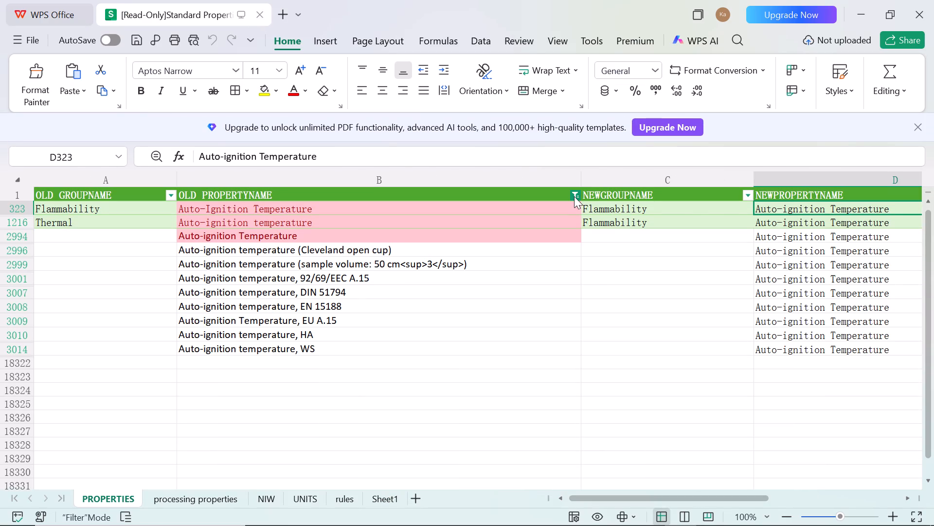
click(574, 196)
click(574, 196)
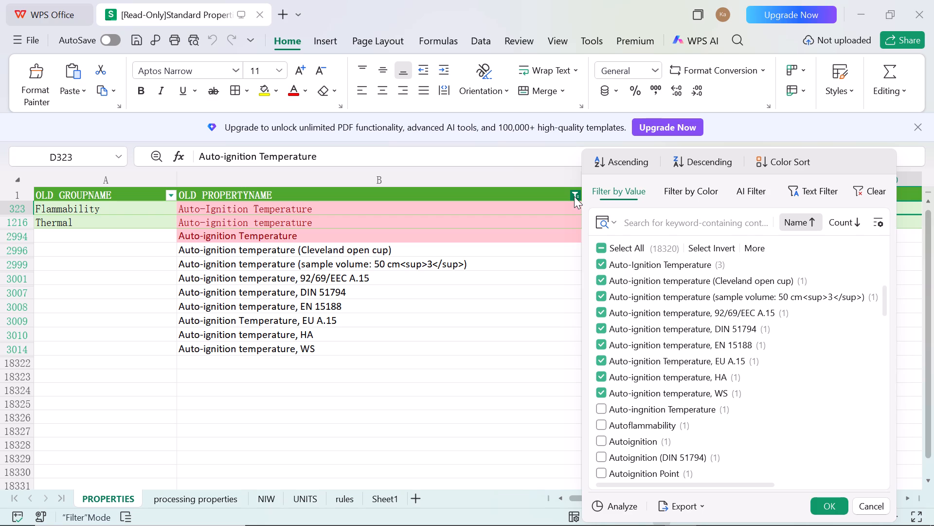
key(ctrl+v)
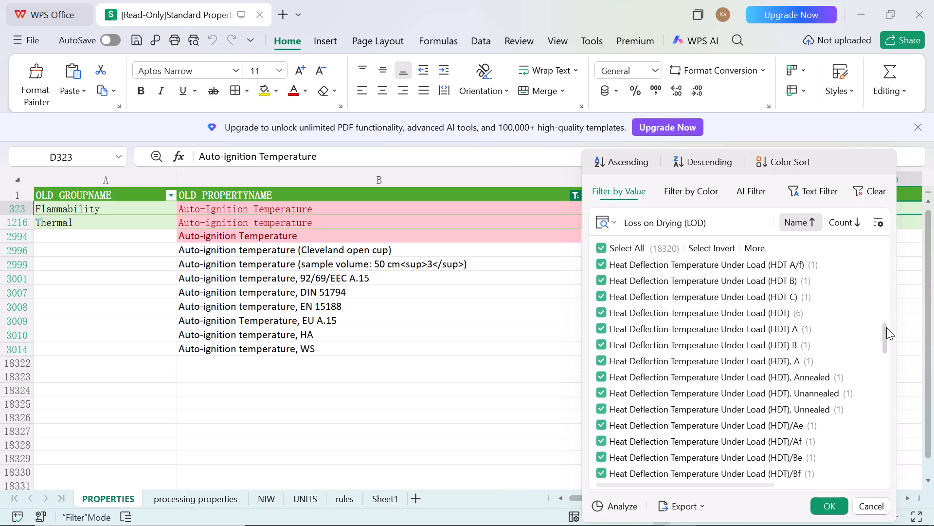
key(BackSpace)
key(BackSpace)
key(BackSpace)
key(BackSpace)
key(BackSpace)
key(BackSpace)
key(Return)
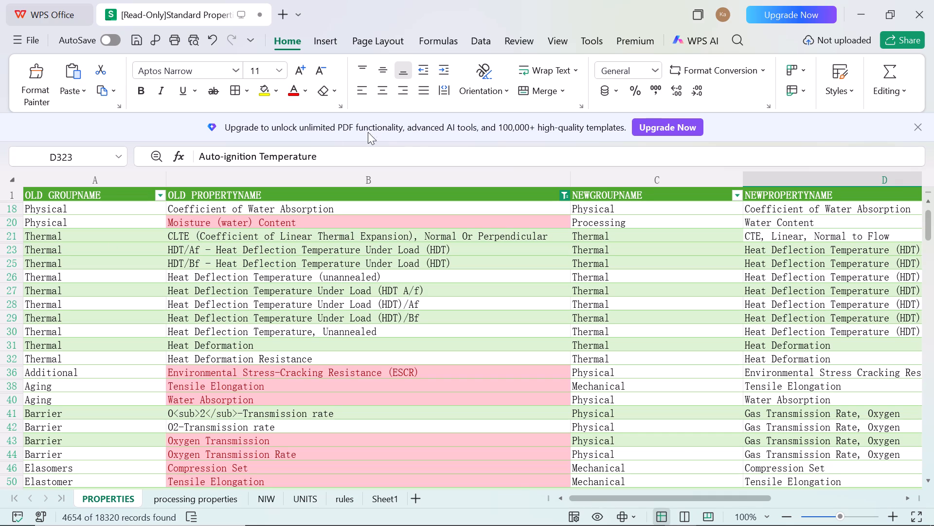
Look through the filtered OLD PROPERTYNAME entries and their new property names on the PROPERTIES sheet for Loss on Drying.
click(266, 204)
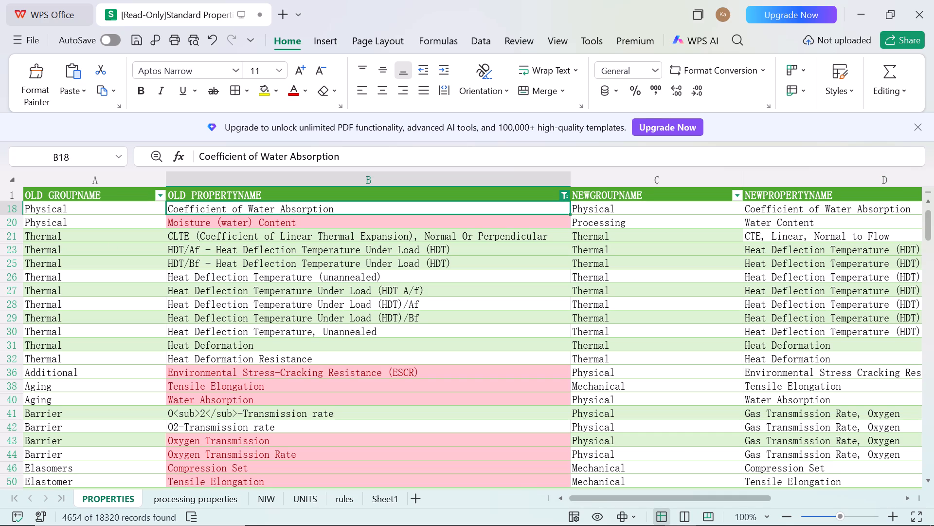
key(Down)
key(Down)
key(Down)
key(Down)
key(Down)
key(Down)
key(Down)
key(Down)
key(Down)
key(Down)
key(Down)
key(Down)
key(Down)
key(Down)
key(Down)
key(Down)
key(Down)
key(Down)
key(Down)
key(Down)
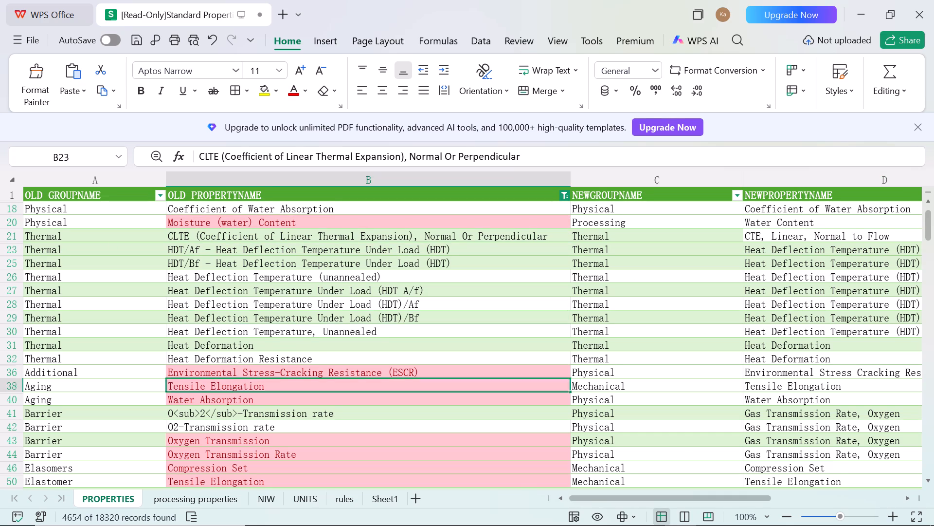
key(Down)
key(Down)
key(Down)
key(Down)
key(Down)
key(Down)
key(Down)
key(Down)
key(Down)
key(Down)
key(Down)
key(Down)
key(Down)
key(Down)
key(Down)
key(Down)
key(Down)
key(Down)
key(Down)
key(Down)
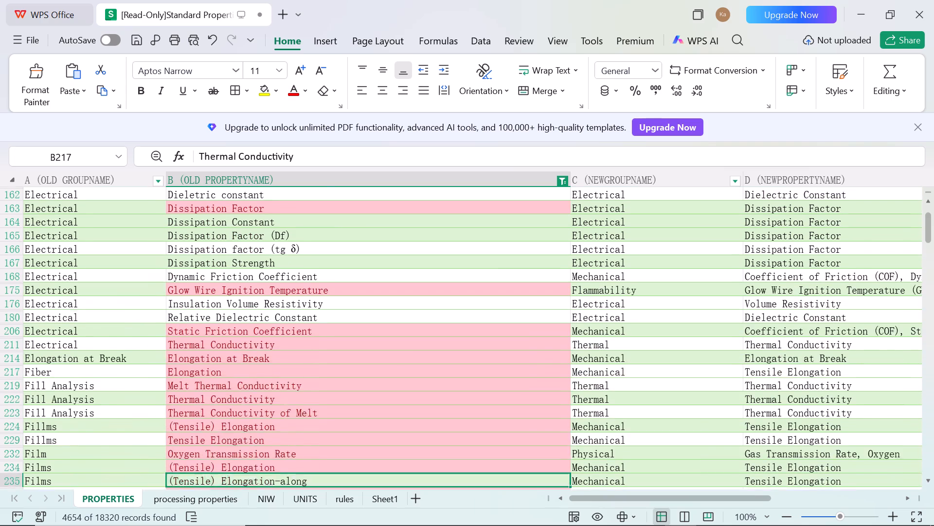
key(Down)
key(Down)
key(Down)
key(Down)
key(Down)
key(Down)
key(Down)
key(Down)
key(Down)
key(Down)
key(Down)
key(Down)
key(Down)
key(Down)
key(Down)
key(Down)
key(Down)
key(Down)
key(Down)
key(Down)
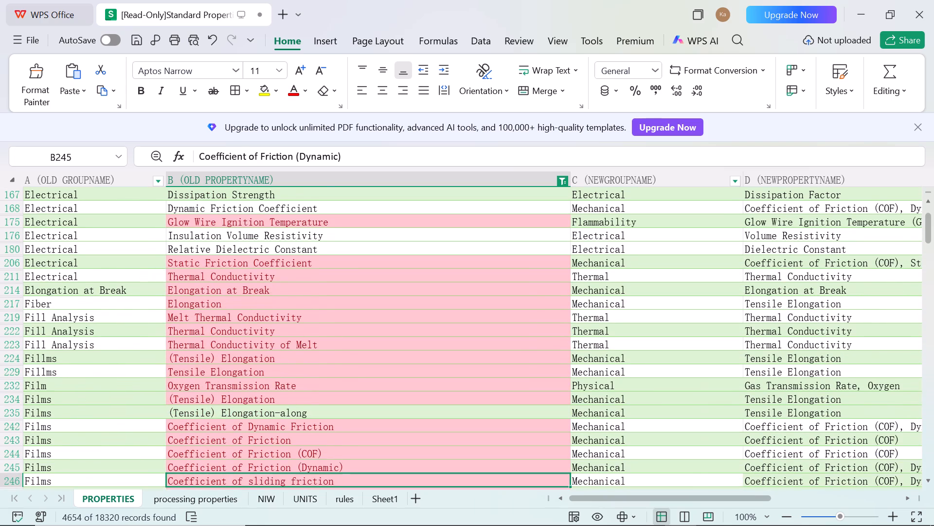
key(Down)
key(Down)
key(Down)
key(Down)
key(Down)
key(Down)
key(Down)
key(Down)
key(Down)
key(Down)
key(Down)
key(Down)
key(Down)
key(Down)
key(Down)
key(Down)
key(Down)
key(Down)
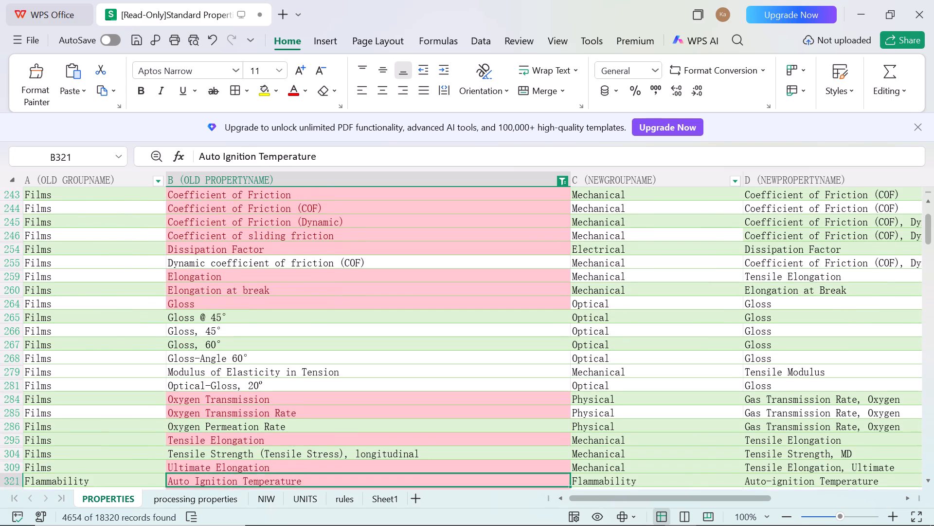
key(Down)
key(Down)
key(Down)
key(Down)
key(Down)
key(Down)
key(Down)
key(Down)
key(Down)
key(Down)
key(Down)
key(Down)
key(Down)
key(Down)
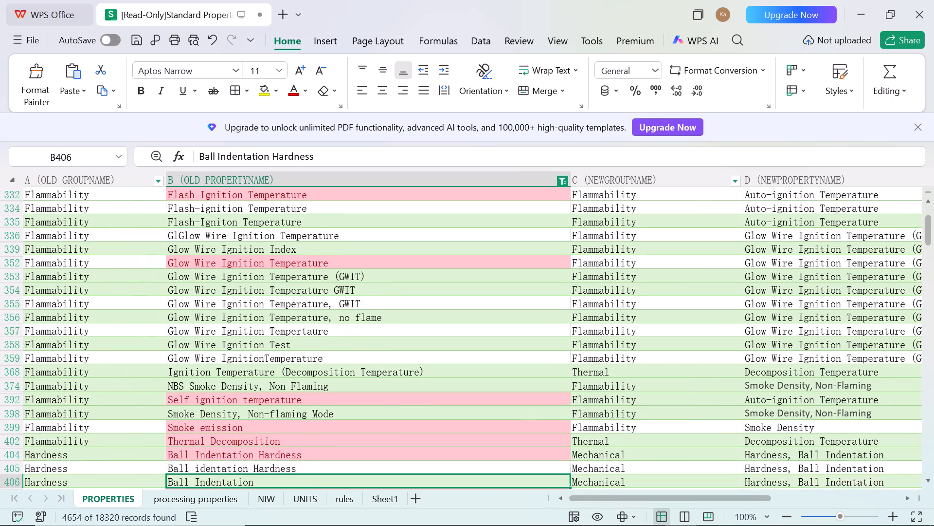
key(Down)
key(Down)
key(Down)
key(Down)
key(Down)
key(Down)
key(Down)
key(Down)
key(Down)
key(Down)
key(Down)
key(Down)
key(Down)
key(Down)
key(Down)
key(Down)
key(Down)
key(Down)
key(Down)
key(Down)
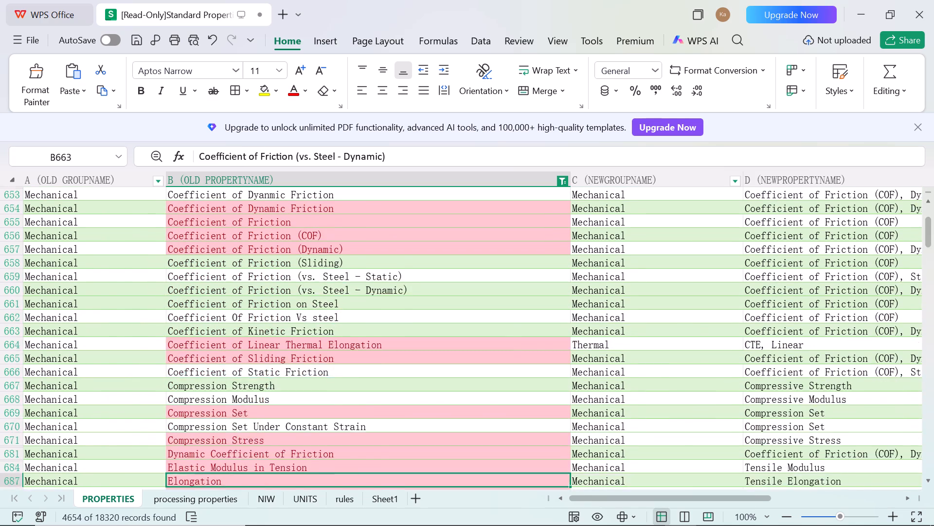
key(Down)
key(Down)
key(Down)
key(Down)
key(Down)
key(Down)
key(Down)
key(Down)
key(Down)
key(Down)
key(Down)
key(Down)
key(Down)
key(Down)
key(Down)
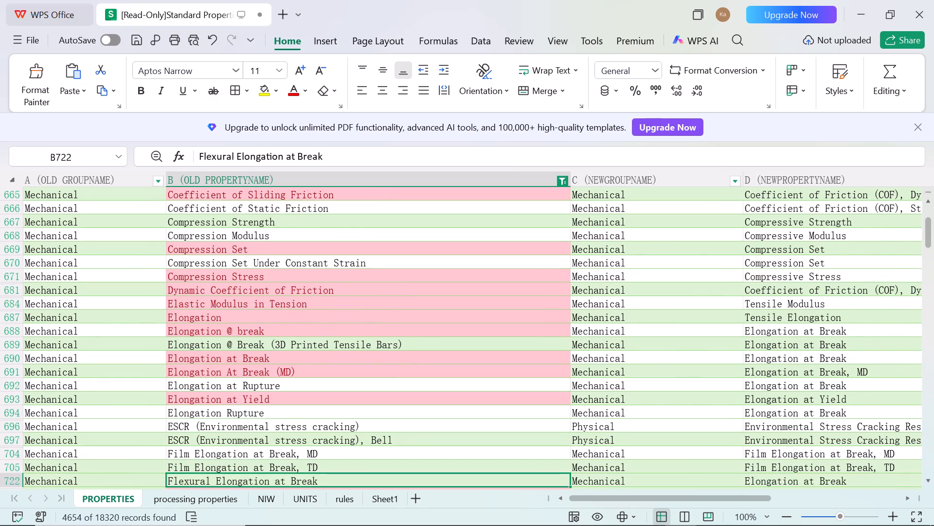
key(Down)
key(Down)
key(Down)
key(Down)
key(Down)
key(Down)
key(Down)
key(Down)
key(Down)
key(Down)
key(Down)
key(Down)
key(Down)
key(Down)
key(Down)
key(Down)
key(Down)
key(Down)
key(Down)
key(Down)
key(Down)
key(Down)
key(Down)
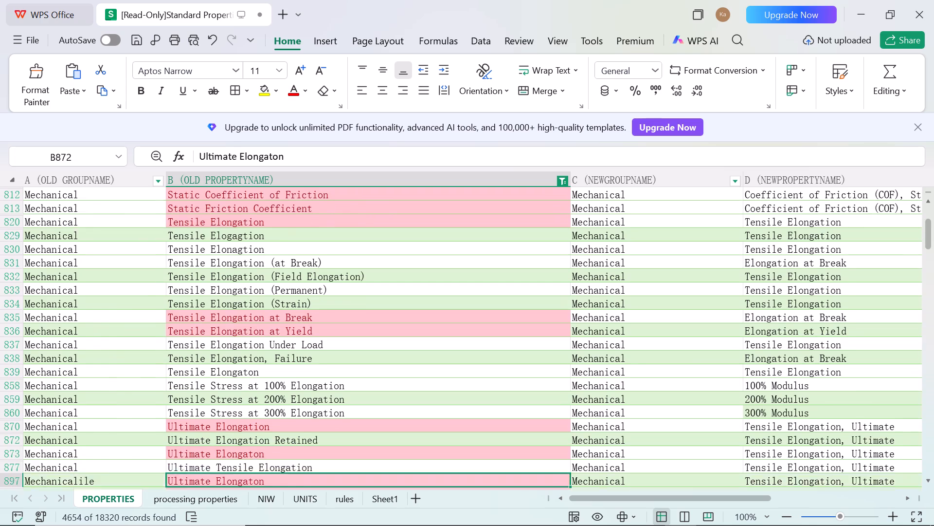
key(Down)
key(Down)
key(Down)
key(Down)
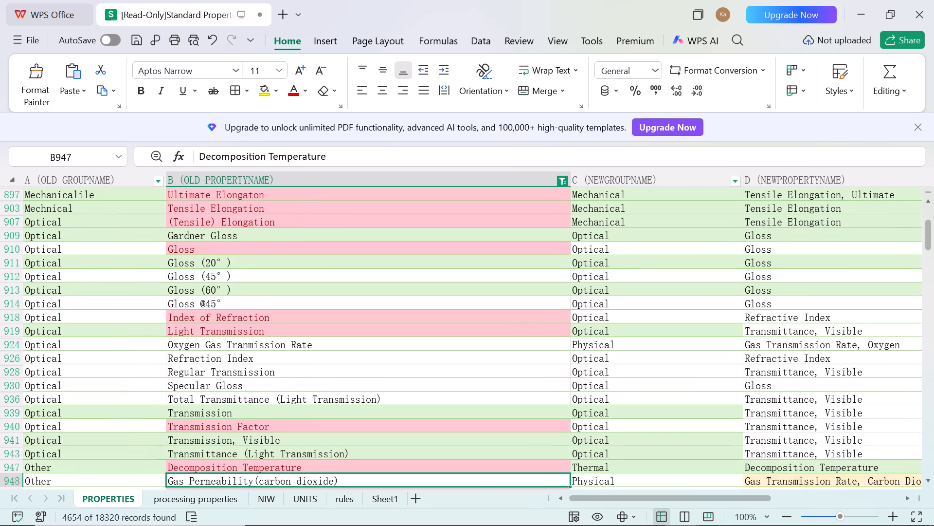
Look through the filtered OLD PROPERTYNAME entries further down the PROPERTIES sheet for Loss on Drying and its new property name.
key(Down)
key(Down)
key(Down)
key(Down)
key(Down)
key(Down)
key(Down)
key(Down)
key(Down)
key(Down)
key(Down)
key(Down)
key(Down)
key(Down)
key(Down)
key(Down)
key(Down)
key(Down)
key(Down)
key(Down)
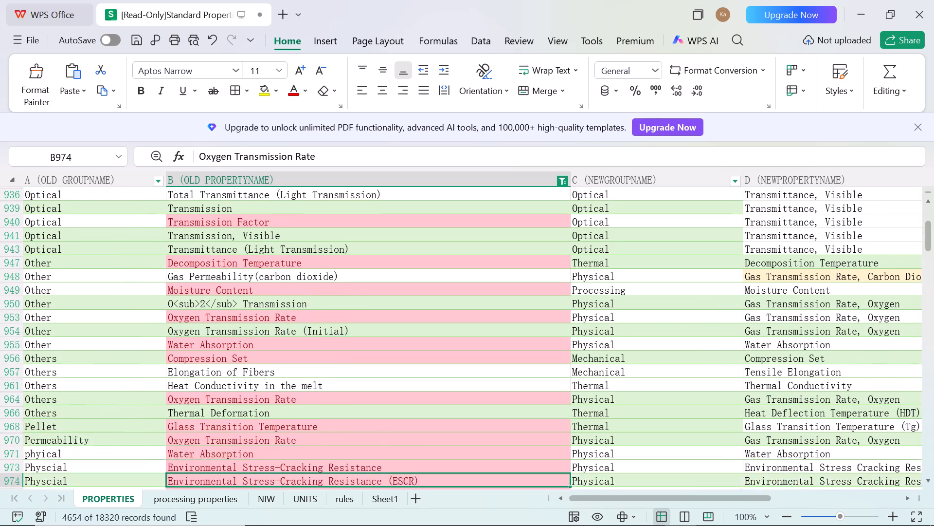
key(Down)
key(Down)
key(Down)
key(Down)
key(Down)
key(Down)
key(Down)
key(Down)
key(Down)
key(Down)
key(Down)
key(Down)
key(Down)
key(Down)
key(Down)
key(Down)
key(Down)
key(Down)
key(Down)
key(Down)
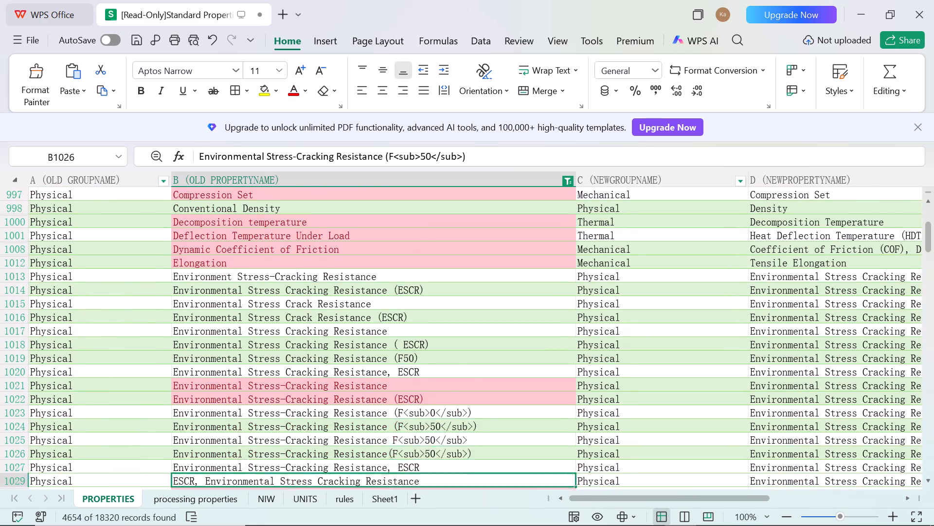
key(Down)
key(Down)
key(Down)
key(Down)
key(Down)
key(Down)
key(Down)
key(Down)
key(Down)
key(Down)
key(Down)
key(Down)
key(Down)
key(Down)
key(Down)
key(Down)
key(Down)
key(Down)
key(Down)
key(Down)
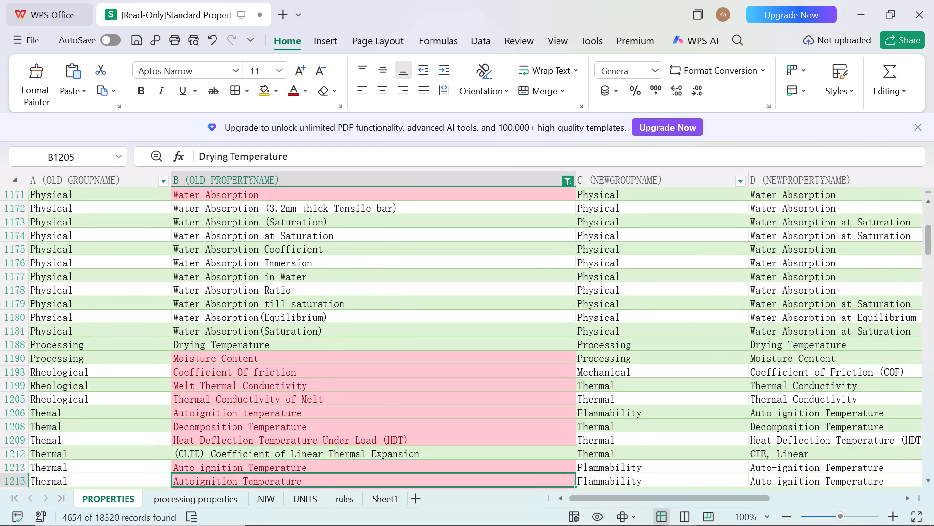
key(Down)
key(Down)
key(Down)
key(Down)
key(Down)
key(Down)
key(Down)
key(Down)
key(Down)
key(Down)
key(Down)
key(Down)
key(Down)
key(Down)
key(Down)
key(Down)
key(Down)
key(Down)
key(Down)
key(Down)
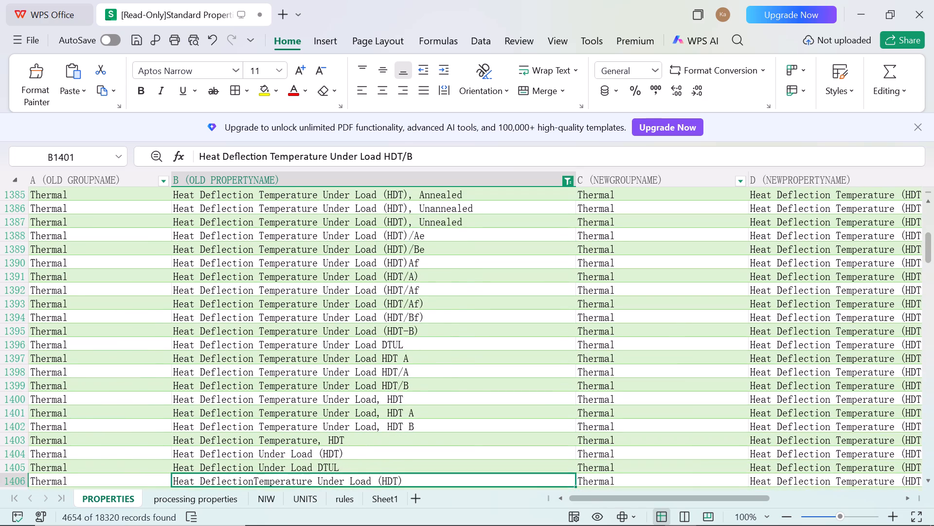
key(Down)
key(Down)
key(Down)
key(Down)
key(Down)
key(Down)
key(Down)
key(Down)
key(Down)
key(Down)
key(Down)
key(Down)
key(Down)
key(Down)
key(Down)
key(Down)
key(Down)
key(Down)
key(Down)
key(Down)
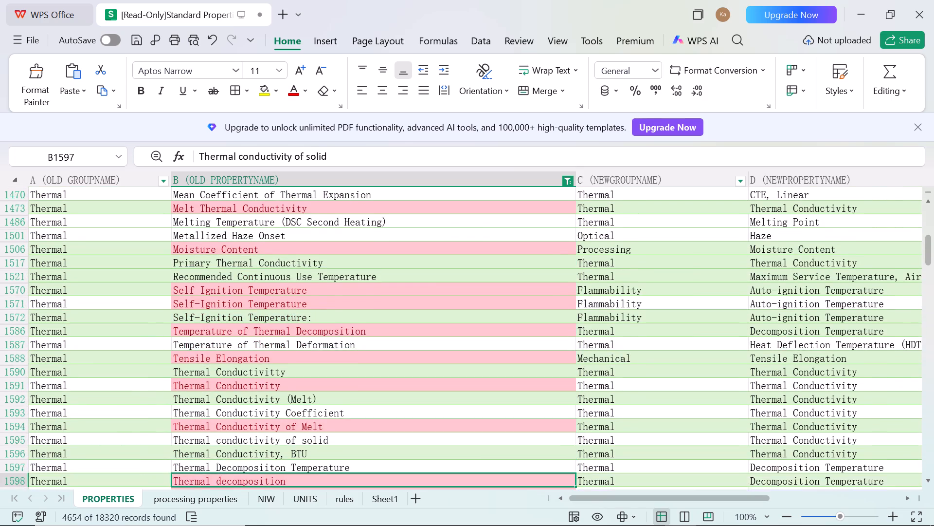
key(Down)
key(Down)
key(Down)
key(Down)
key(Down)
key(Down)
key(Down)
key(Down)
key(Down)
key(Down)
key(Down)
key(Down)
key(Down)
key(Down)
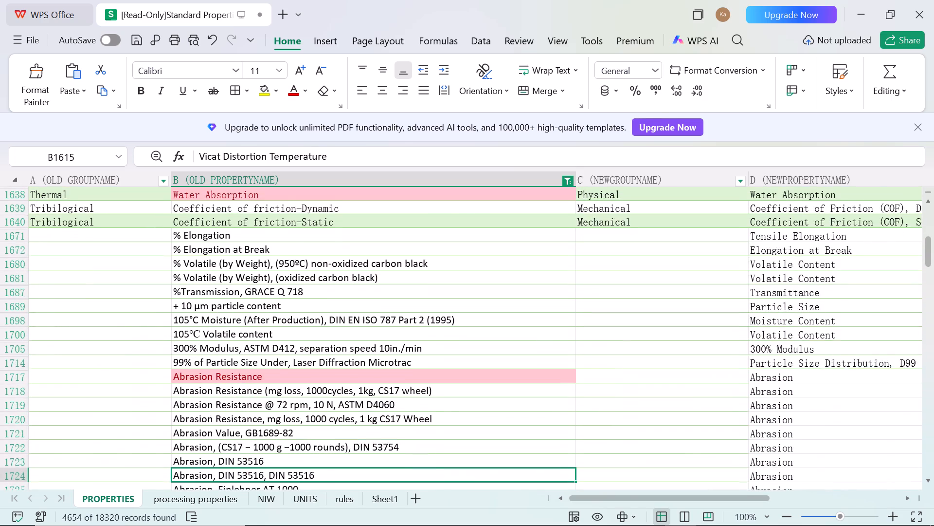
key(Down)
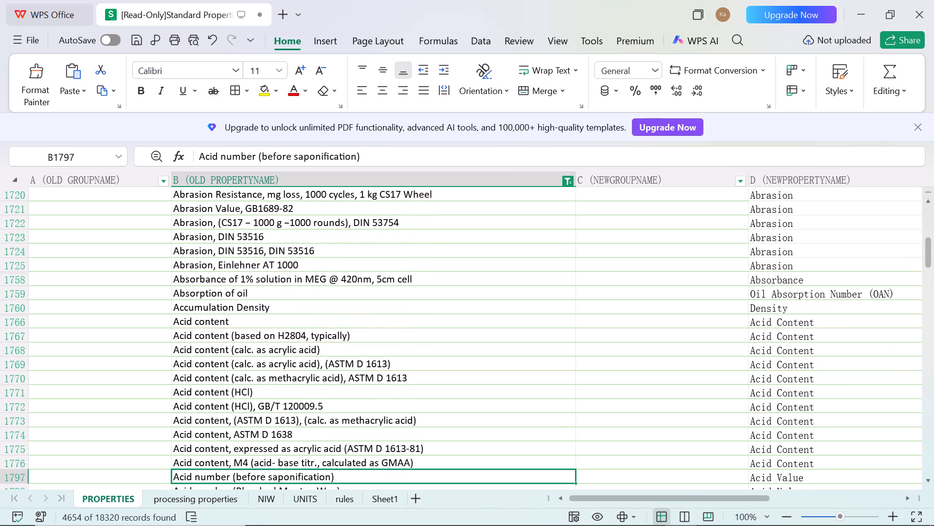
key(Down)
key(Down)
key(Down)
key(Down)
key(Down)
key(Down)
key(Down)
key(Down)
key(Down)
key(Down)
key(Down)
key(Down)
key(Down)
key(Down)
key(Down)
key(Down)
key(Down)
key(Down)
key(Down)
key(Down)
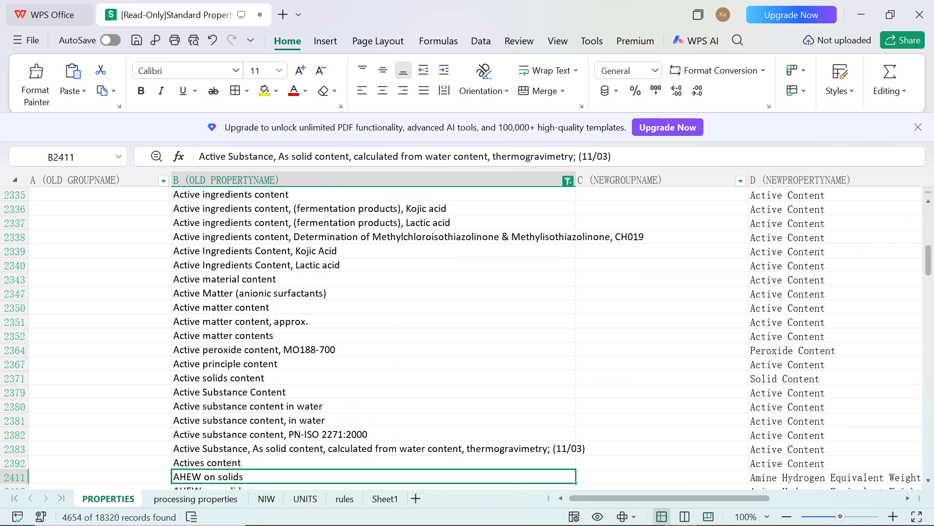
Search the OLD PROPERTYNAME filter values for Loss on Drying, trying the all-keywords, entire-string and any-keyword search modes.
click(570, 176)
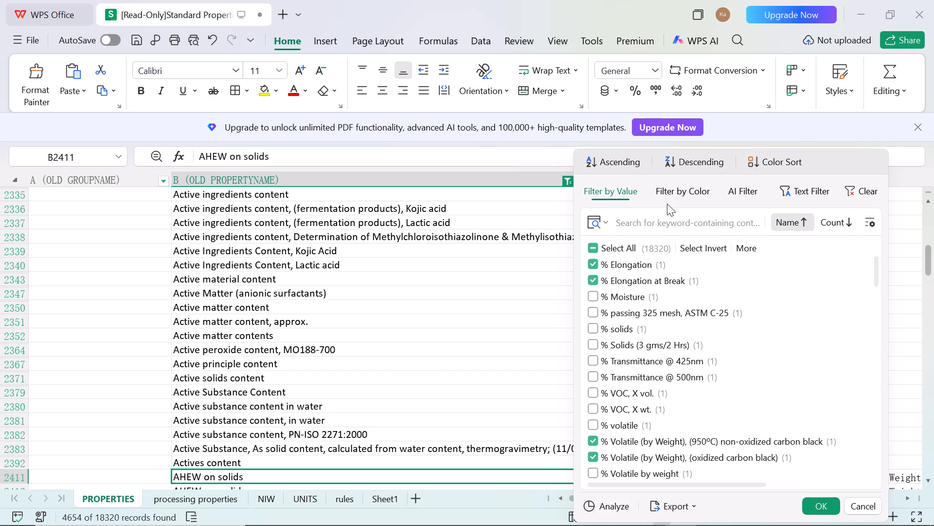
key(ctrl+v)
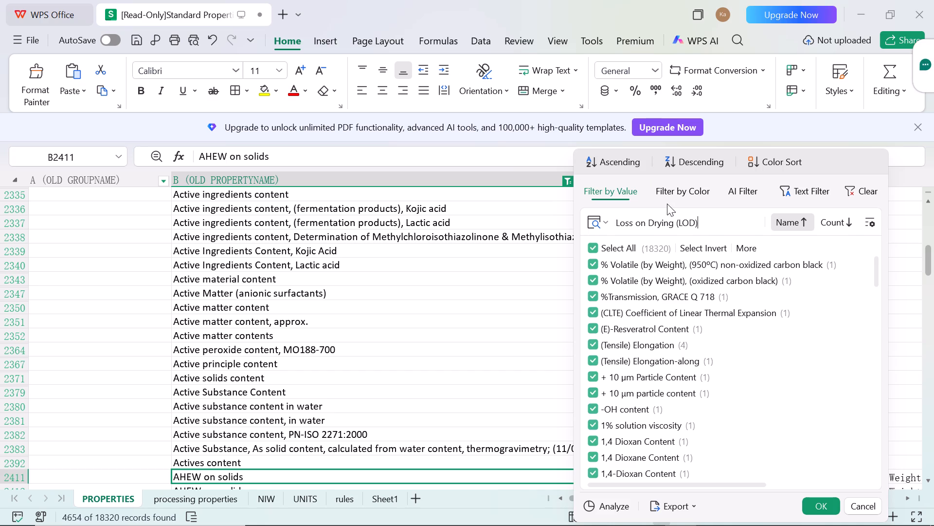
click(596, 219)
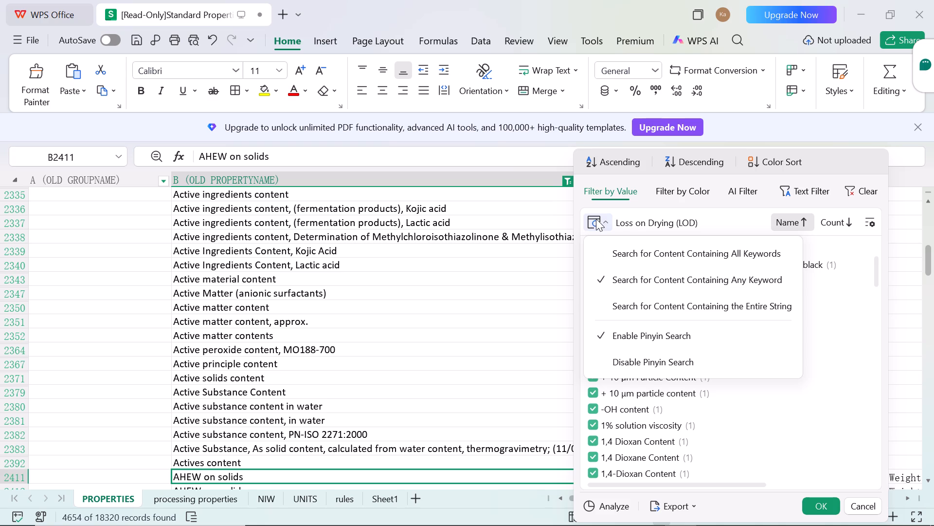
click(695, 251)
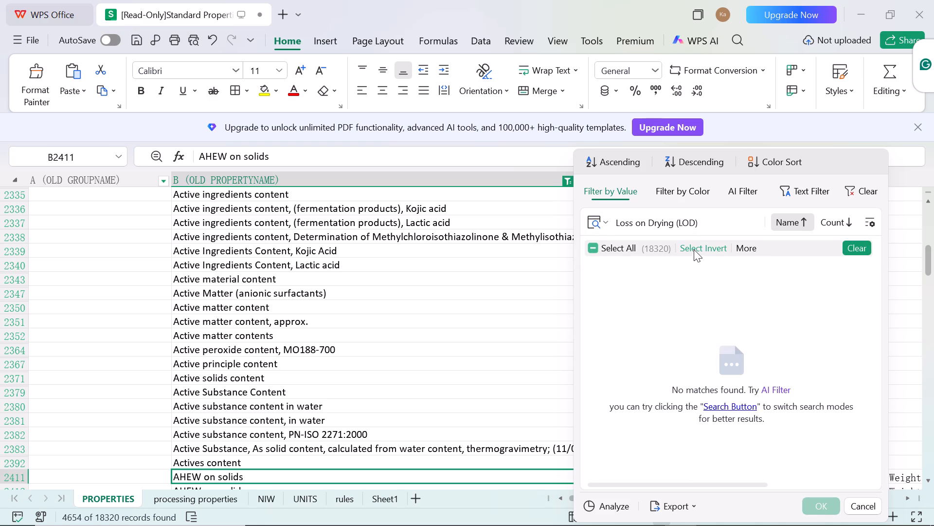
key(BackSpace)
key(BackSpace)
key(BackSpace)
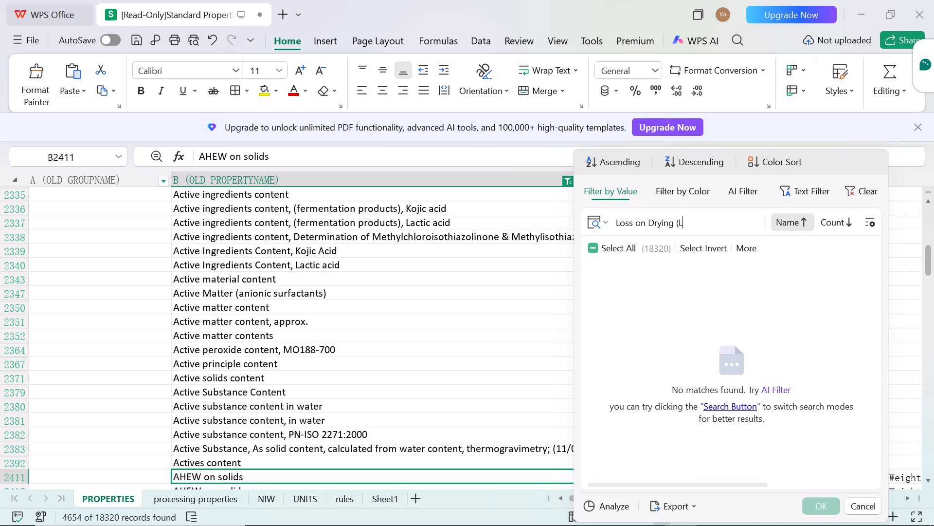
key(BackSpace)
key(BackSpace)
key(BackSpace)
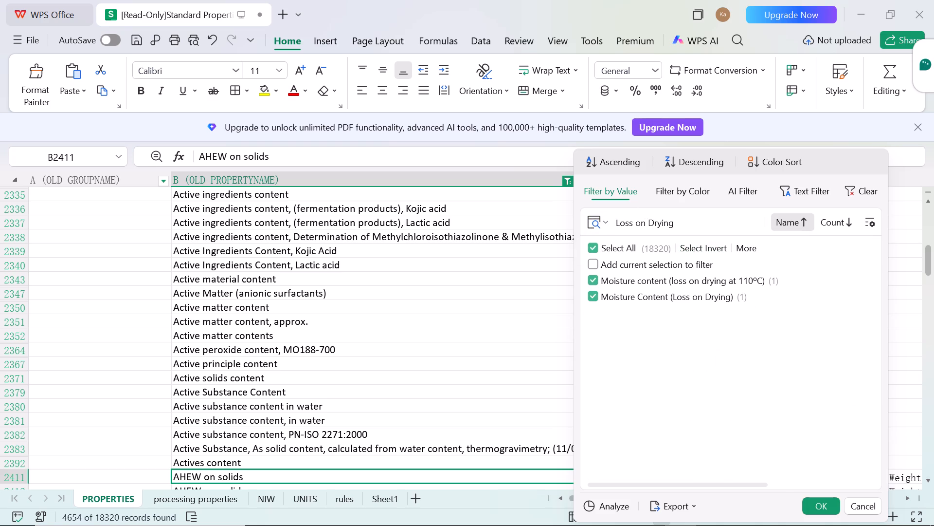
click(587, 225)
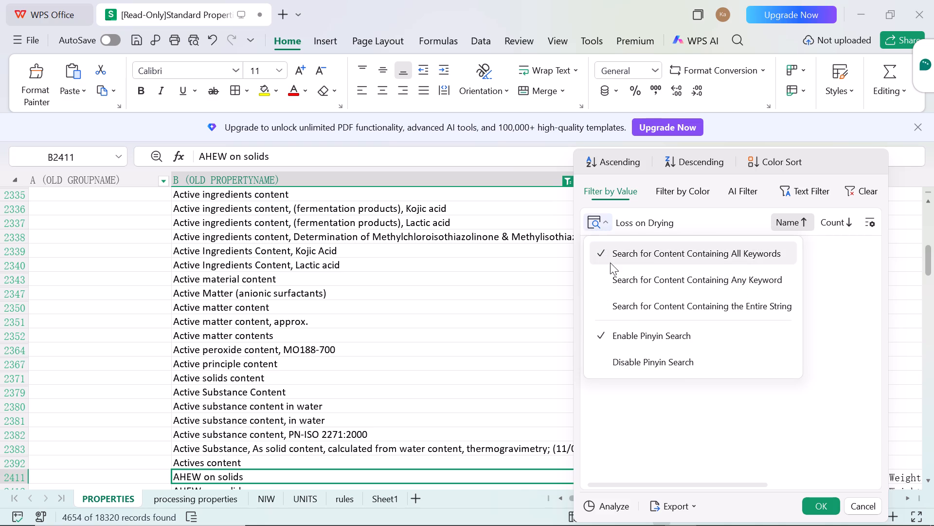
click(624, 307)
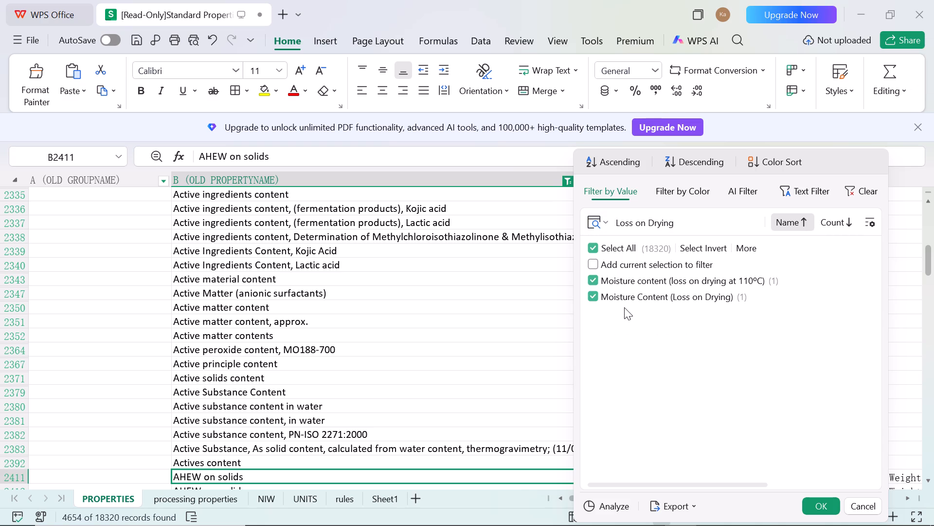
click(600, 230)
click(606, 269)
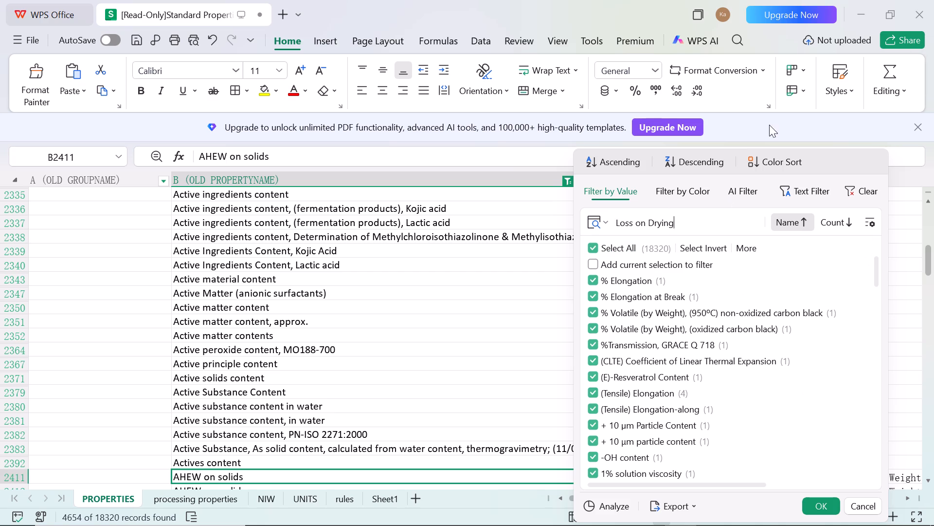
Copy Moisture Content from the NEWPROPERTYNAME column of the Excel workbook and use it to replace Compremix DCA/SE's first property name in Chrome.
click(869, 12)
click(869, 12)
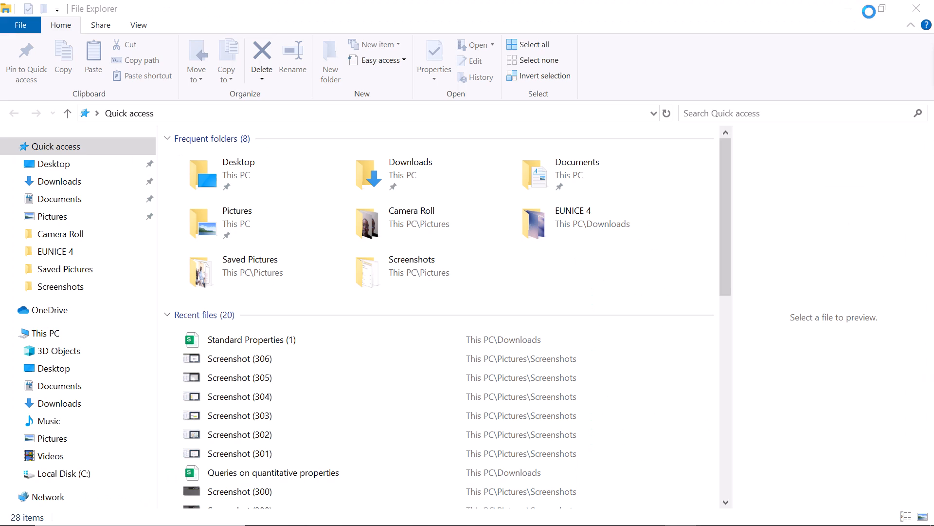
click(836, 2)
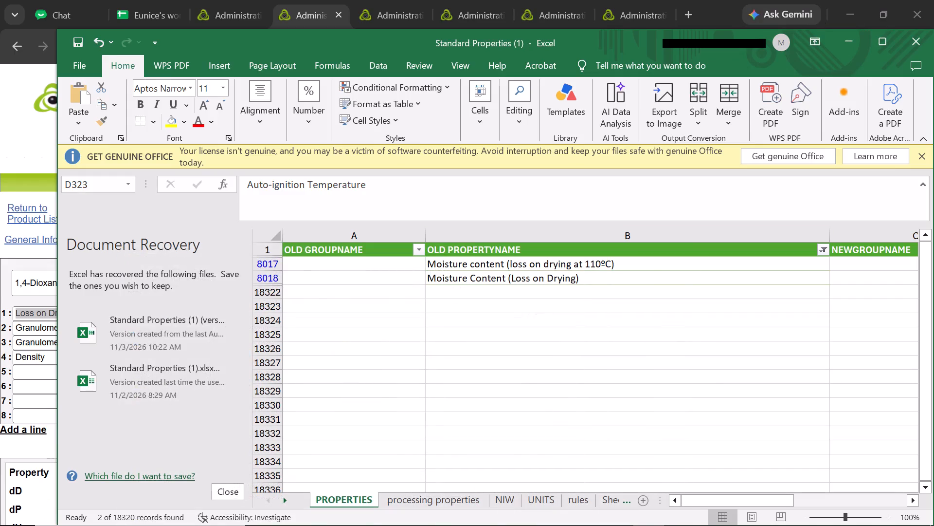
drag(687, 505, 759, 490)
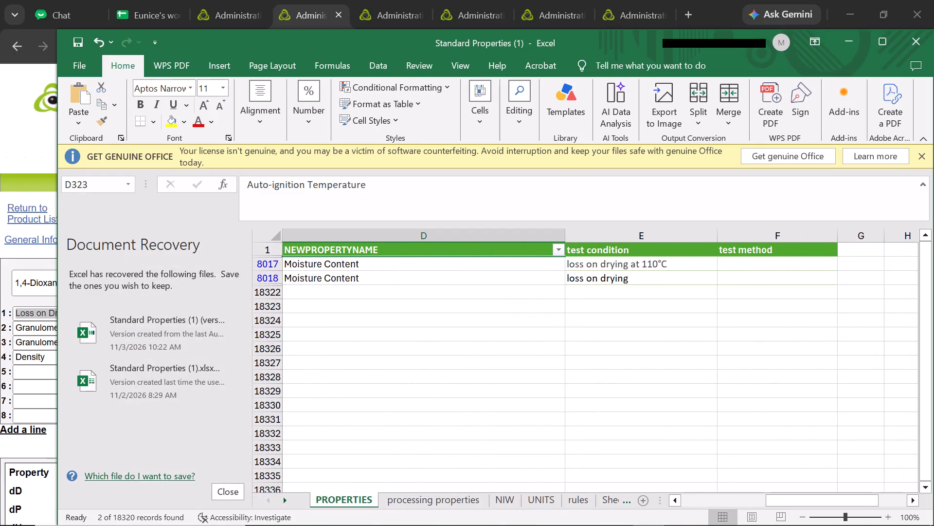
click(411, 274)
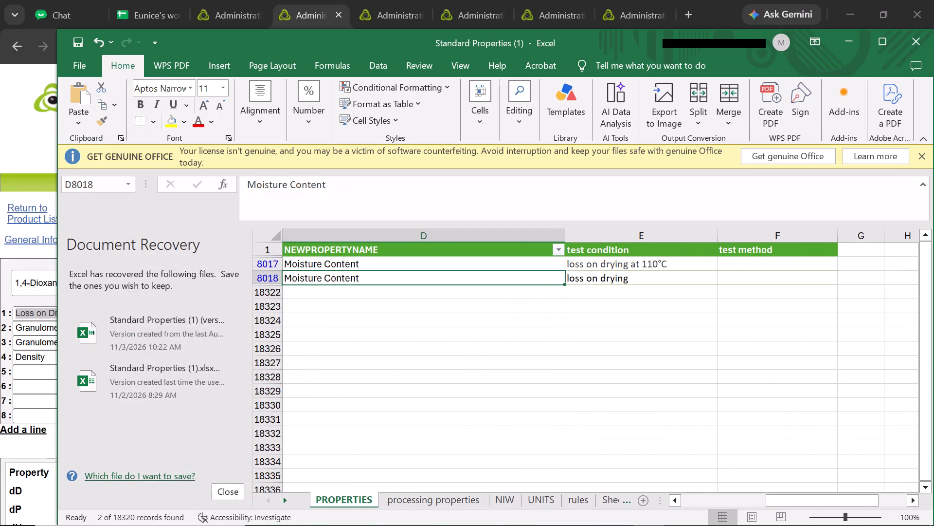
key(ctrl+c)
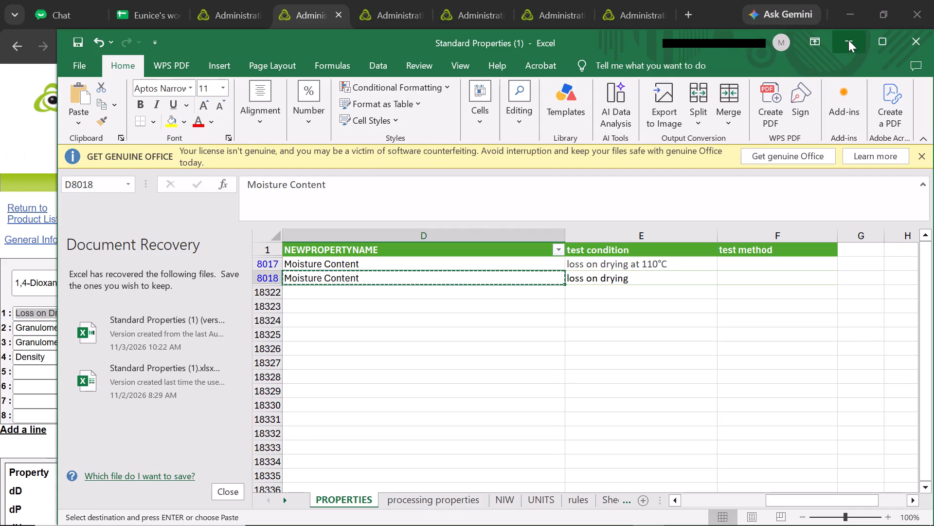
click(848, 41)
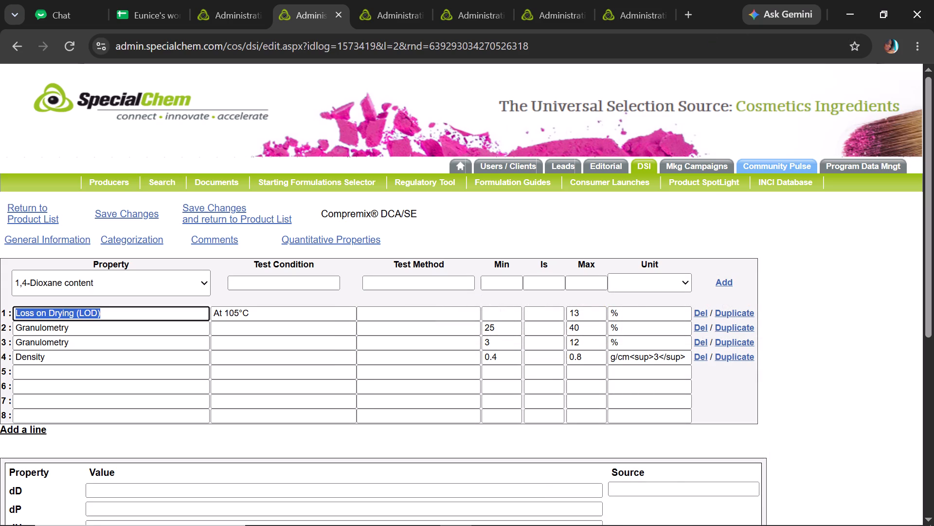
key(ctrl+v)
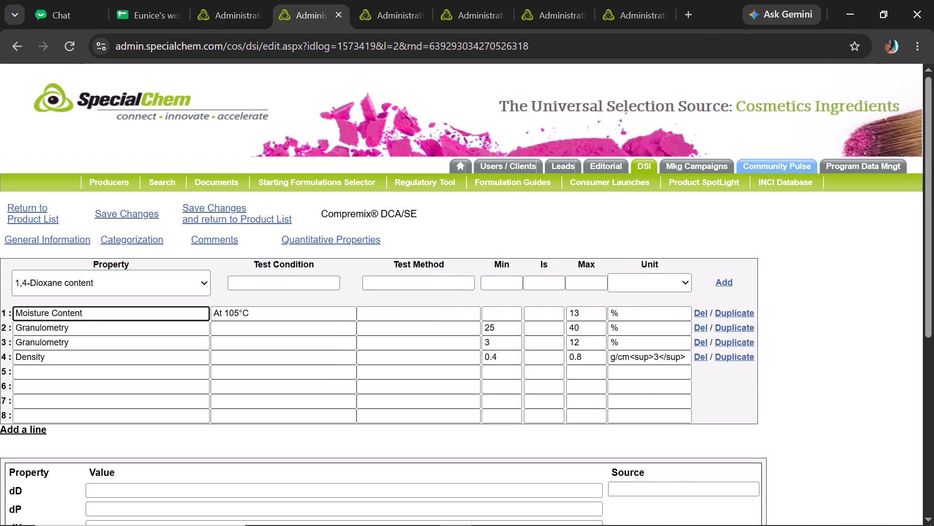
Set the Moisture Content property's test condition to "Loss on Drying at 105°C".
click(212, 310)
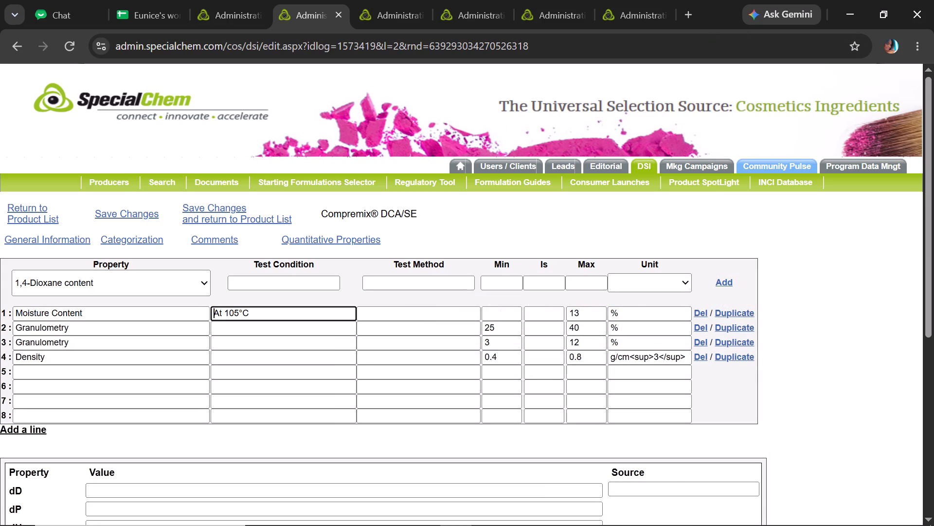
key(l)
text(on)
key(space)
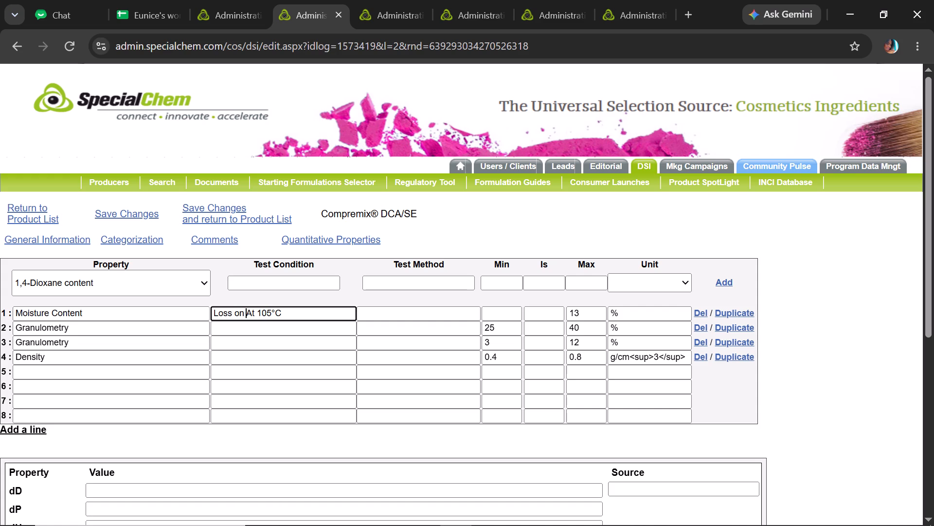
key(d)
key(BackSpace)
text(ying)
key(space)
key(Delete)
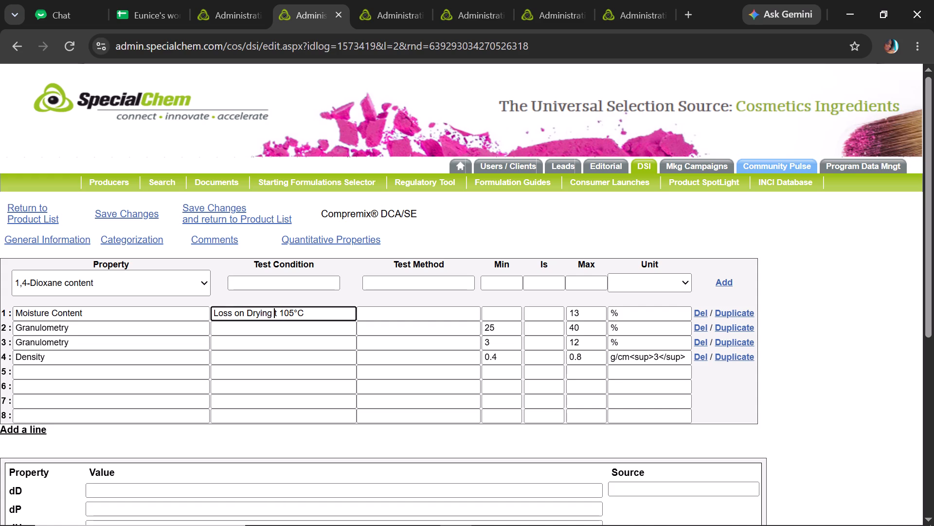
key(a)
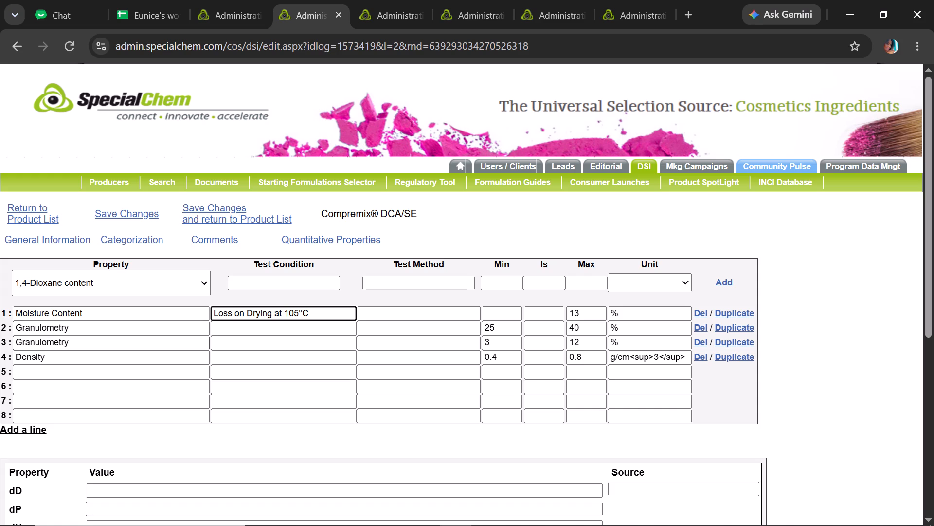
Filter OLD PROPERTYNAME in the WPS Standard Properties workbook for Granulometry and copy its new property name, Particle Size Distribution.
drag(89, 331, 0, 296)
key(ctrl+c)
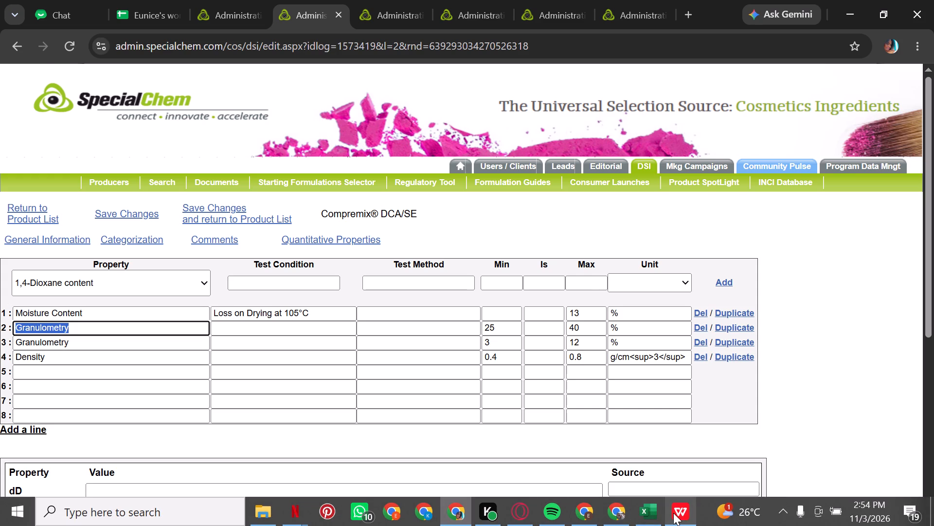
click(673, 513)
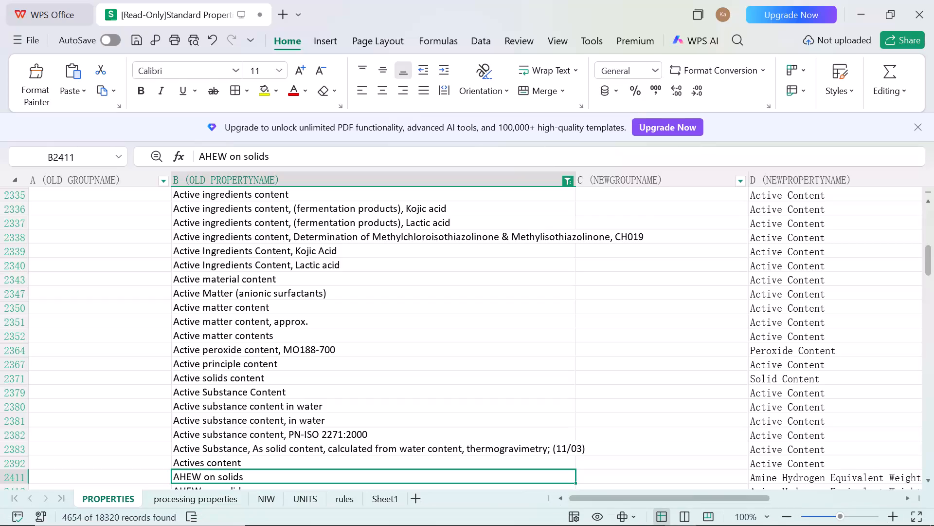
click(567, 180)
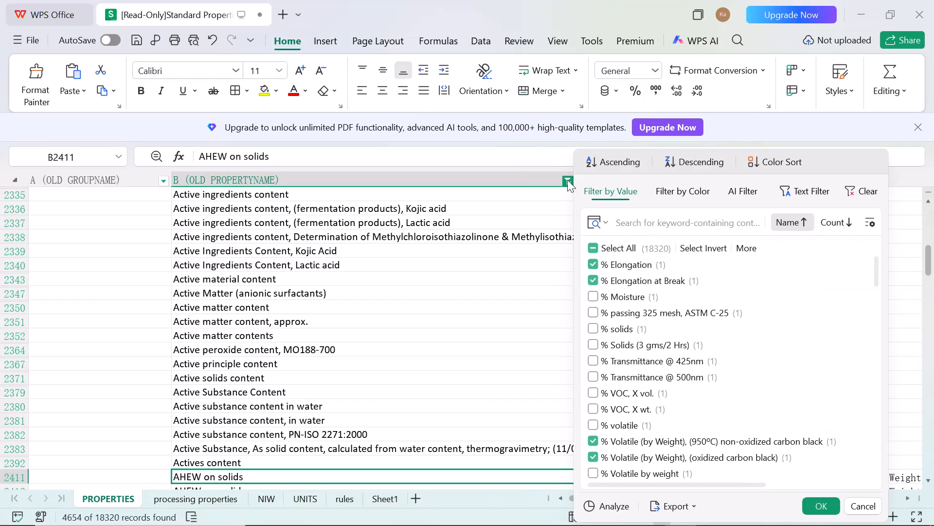
key(ctrl+v)
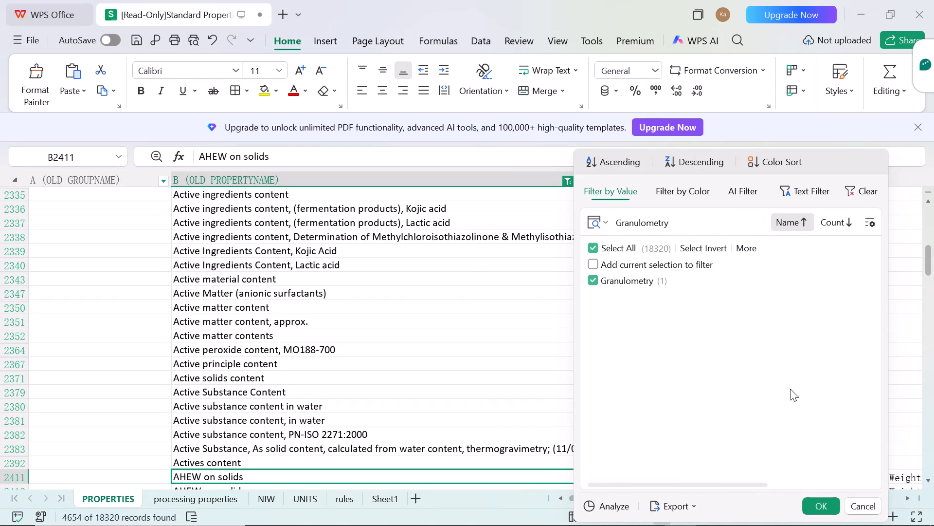
click(823, 511)
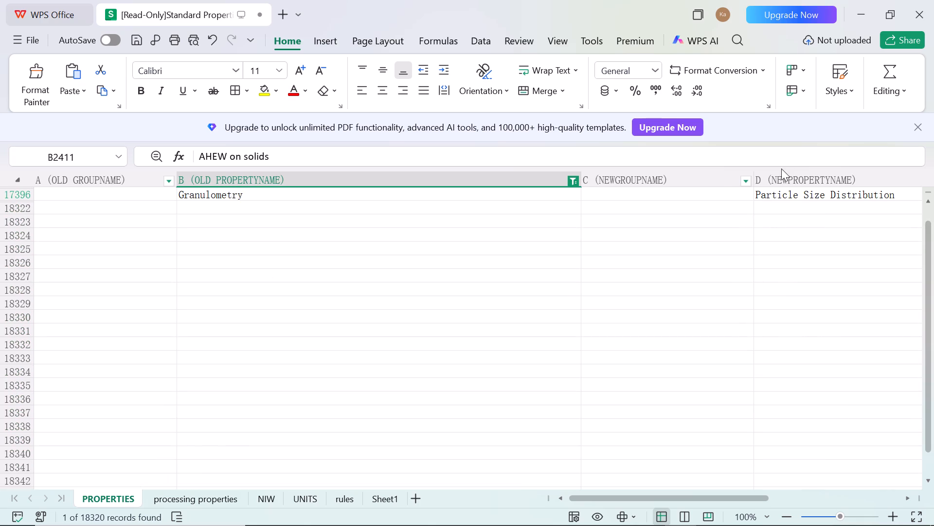
click(792, 195)
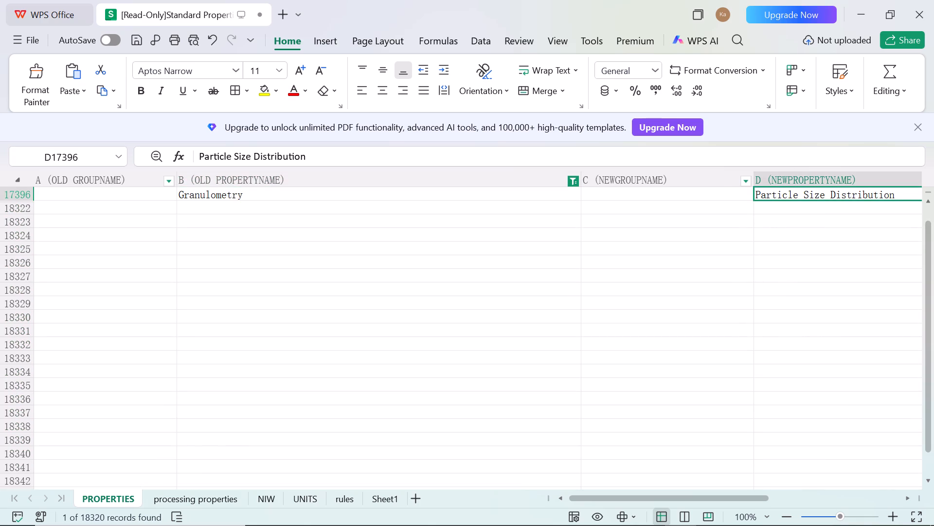
key(ctrl+c)
drag(713, 496, 822, 482)
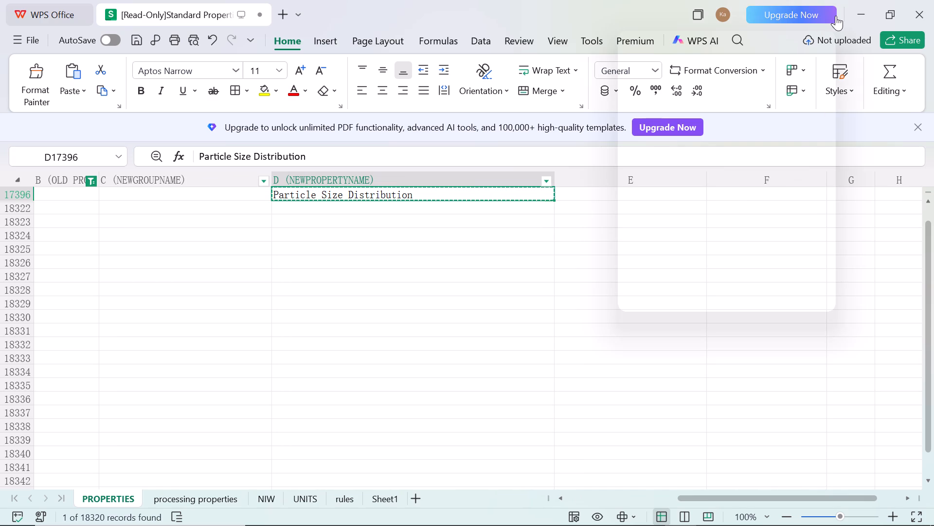
click(854, 15)
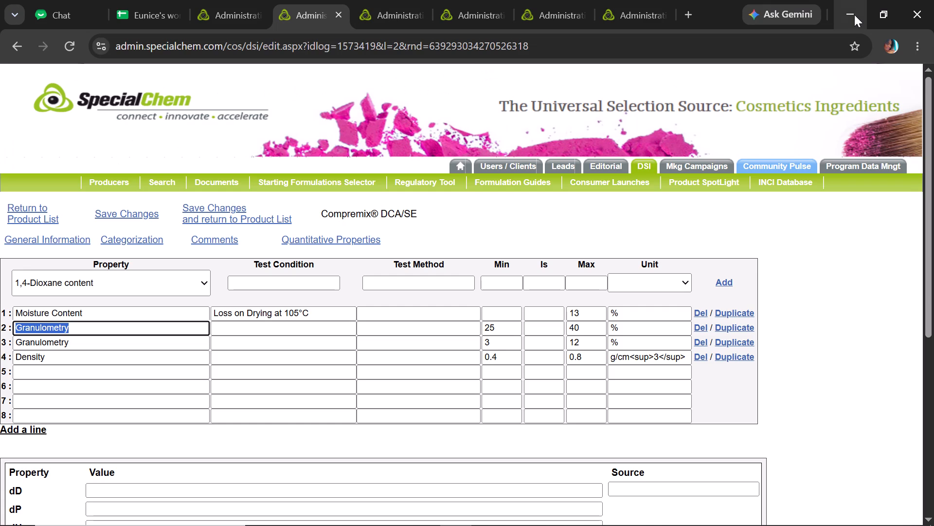
Replace both Granulometry property names of Compremix DCA/SE with Particle Size Distribution in Chrome, and save, returning to the product list.
key(ctrl+v)
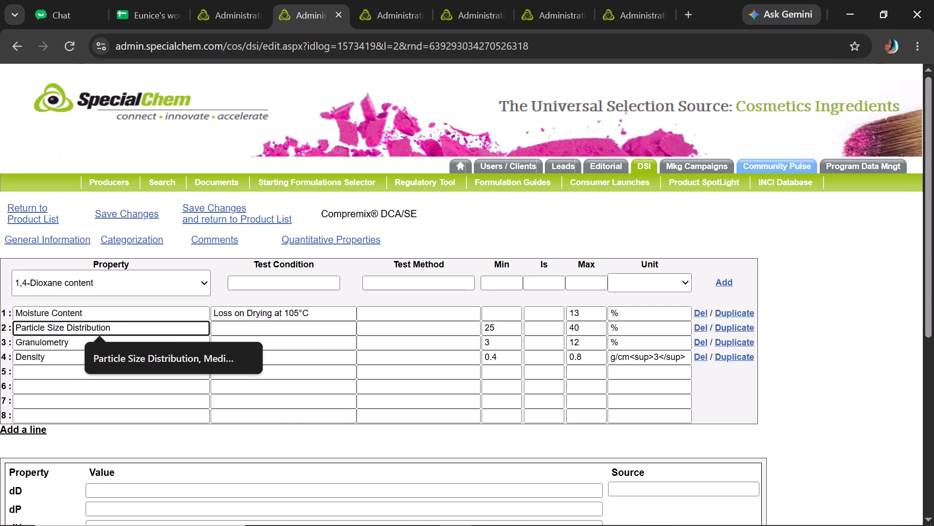
drag(70, 341, 0, 339)
key(ctrl+v)
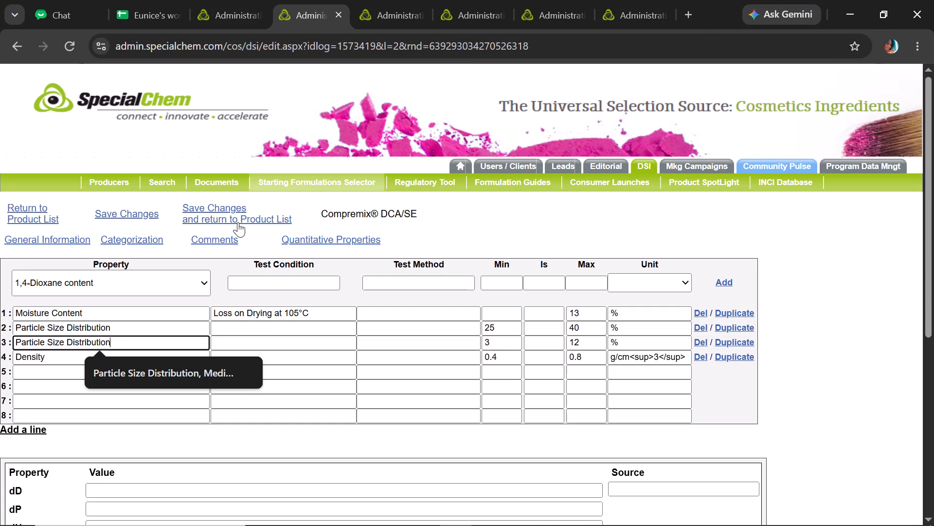
click(238, 222)
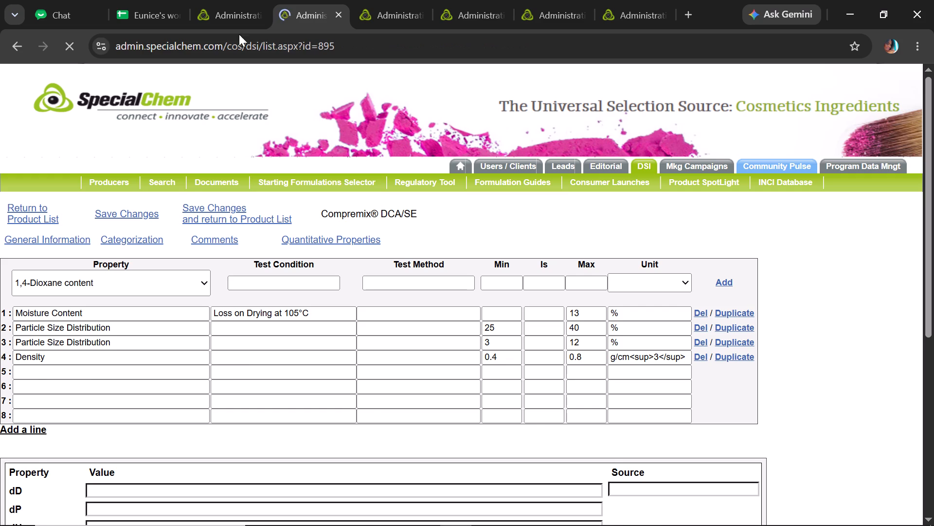
Copy the product name Ecoffea from the Cosmetics sheet, search for it as Trade/Grade in SpecialChem administration, and open the Ecoffea® record.
click(171, 3)
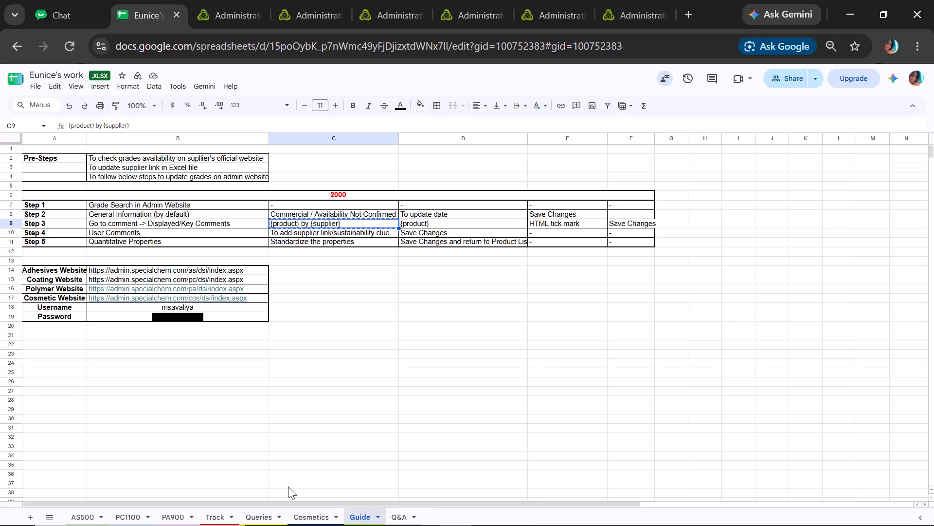
click(298, 511)
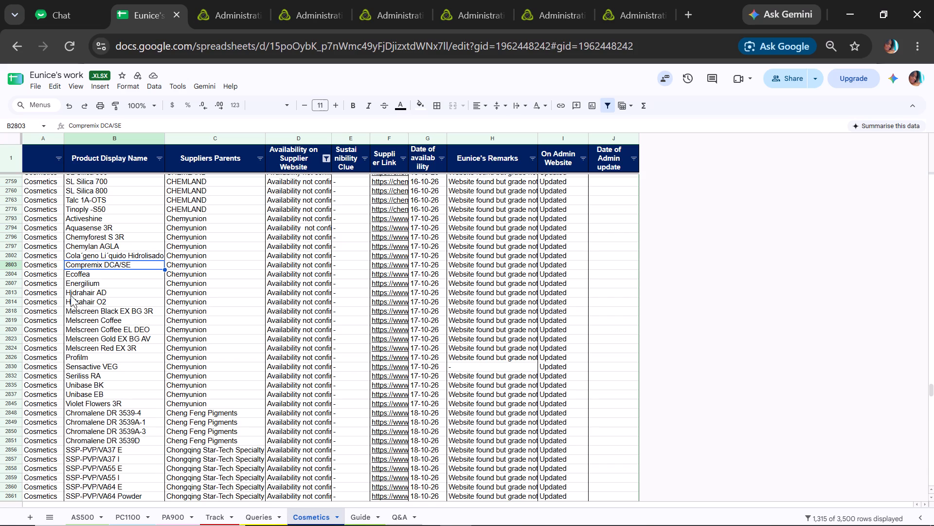
click(72, 276)
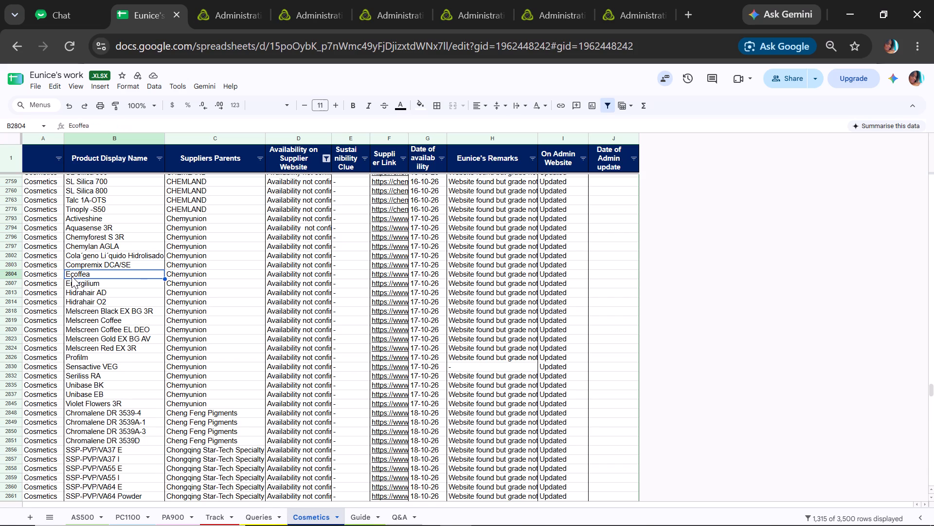
key(ctrl+c)
click(307, 1)
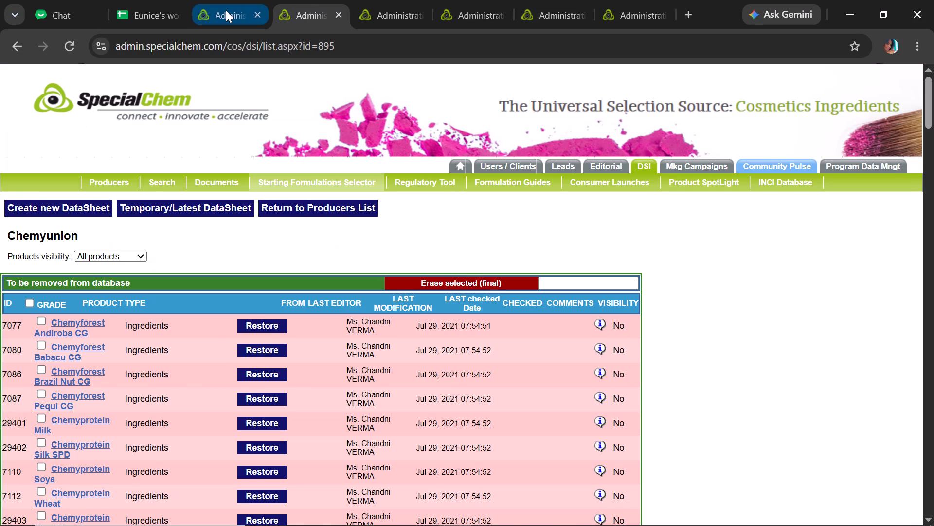
click(226, 10)
drag(326, 389, 41, 359)
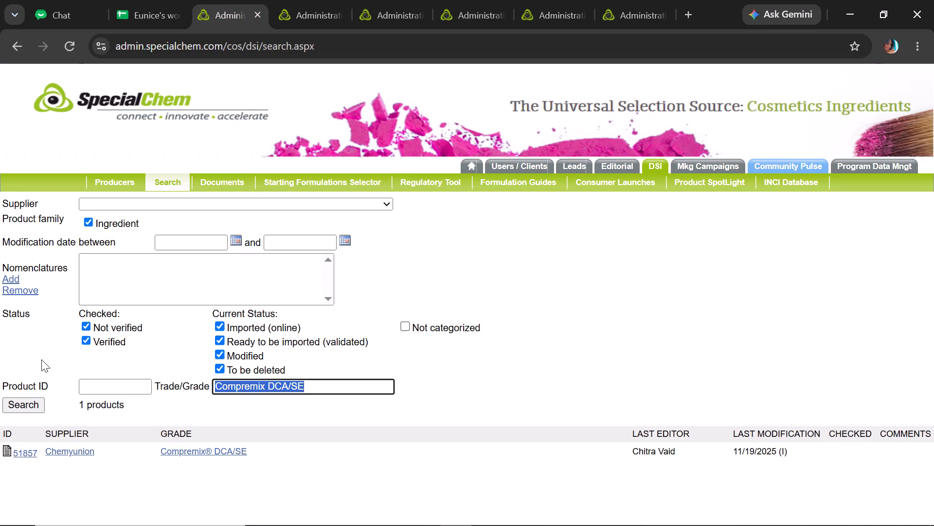
key(ctrl+v)
click(29, 408)
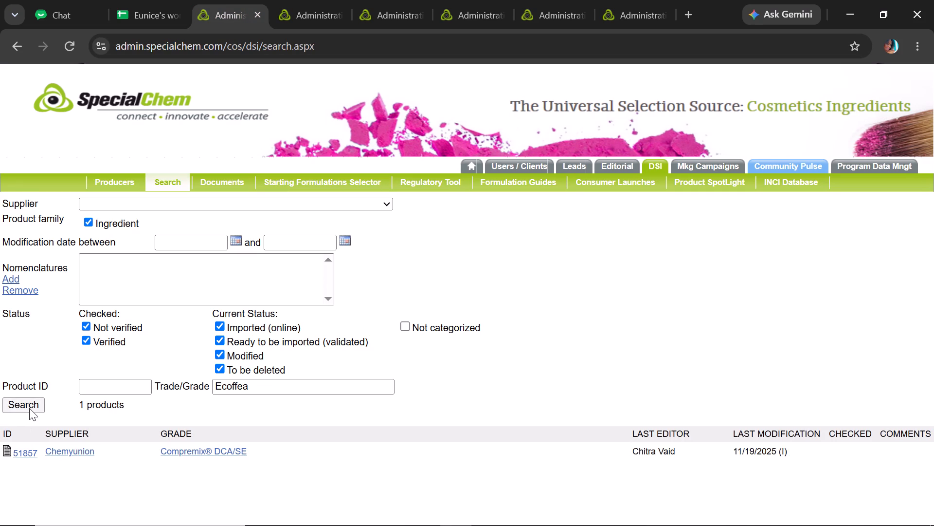
click(188, 445)
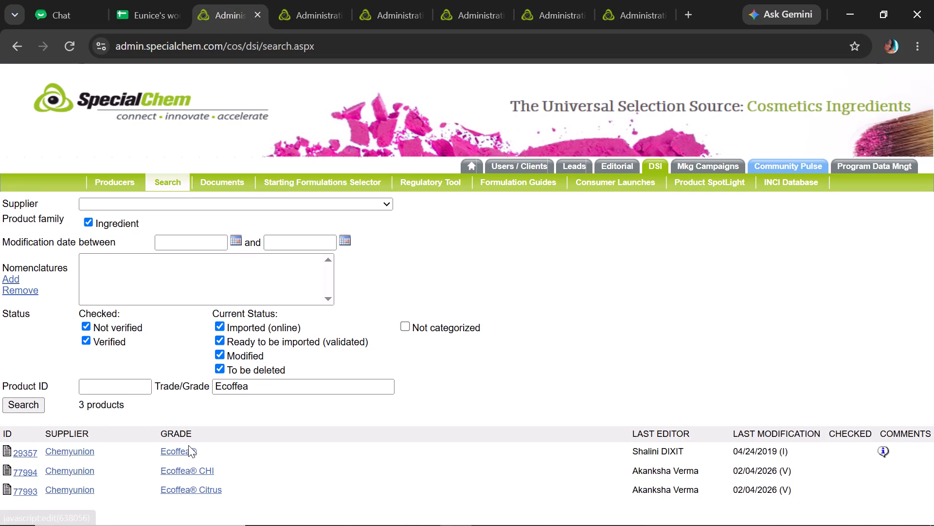
click(178, 452)
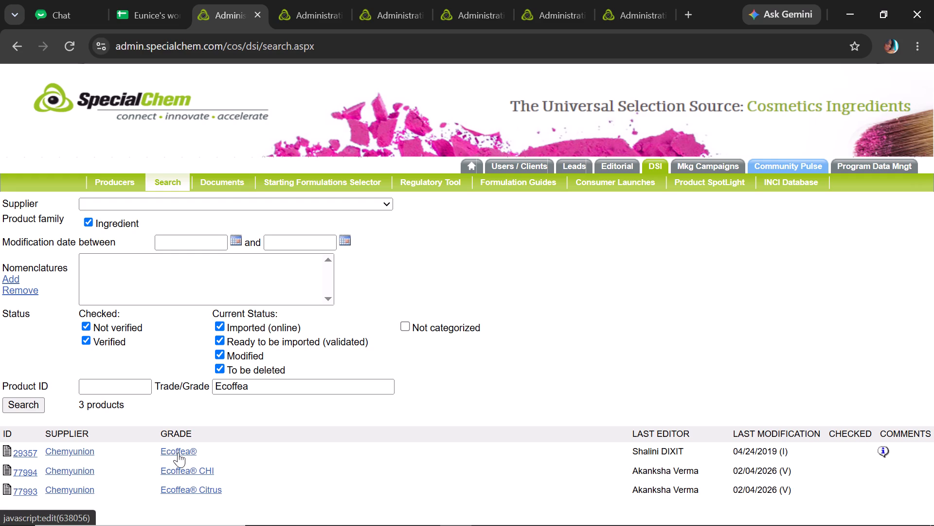
click(113, 0)
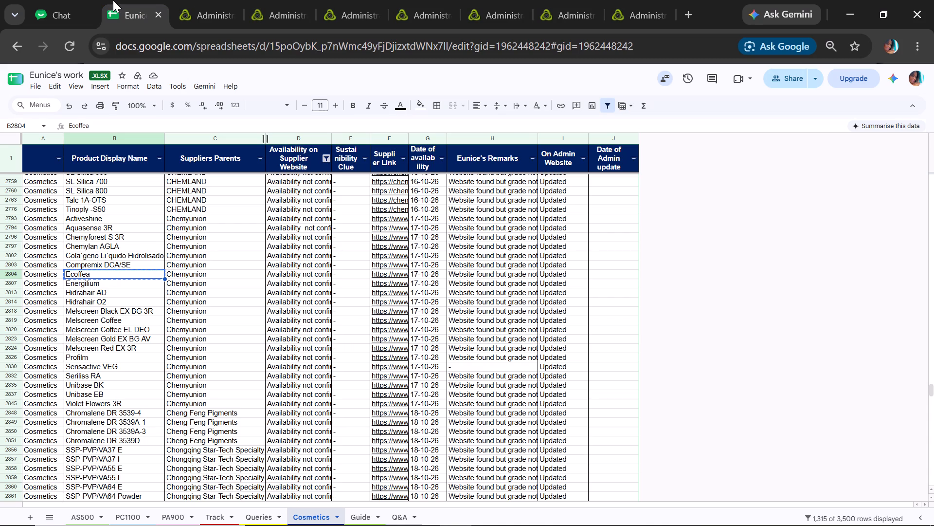
click(229, 0)
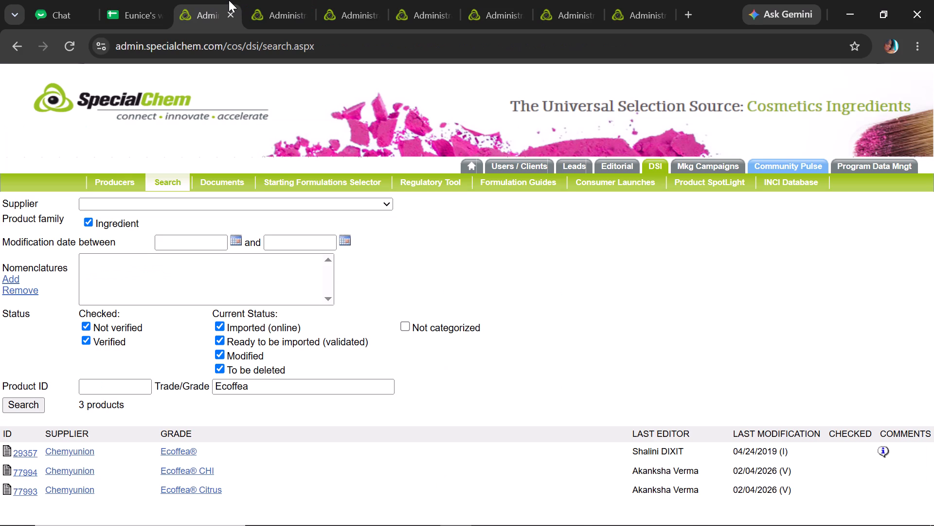
click(287, 3)
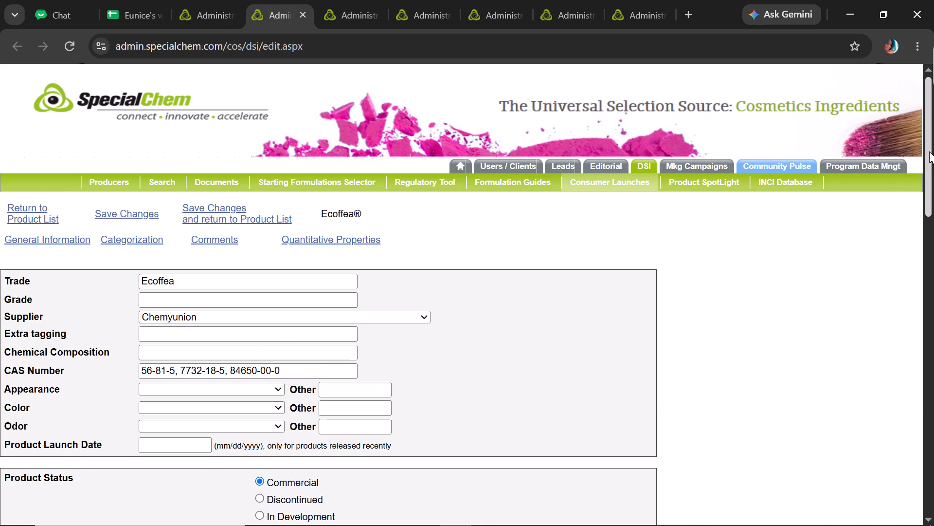
Set Ecoffea's product status to Availability Not Confirmed and save the changes.
drag(929, 151, 925, 166)
click(256, 484)
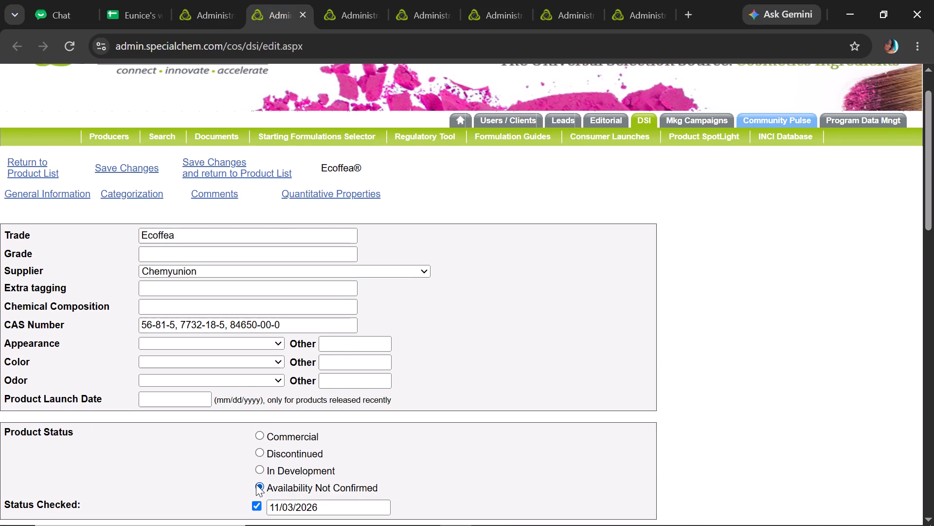
click(133, 167)
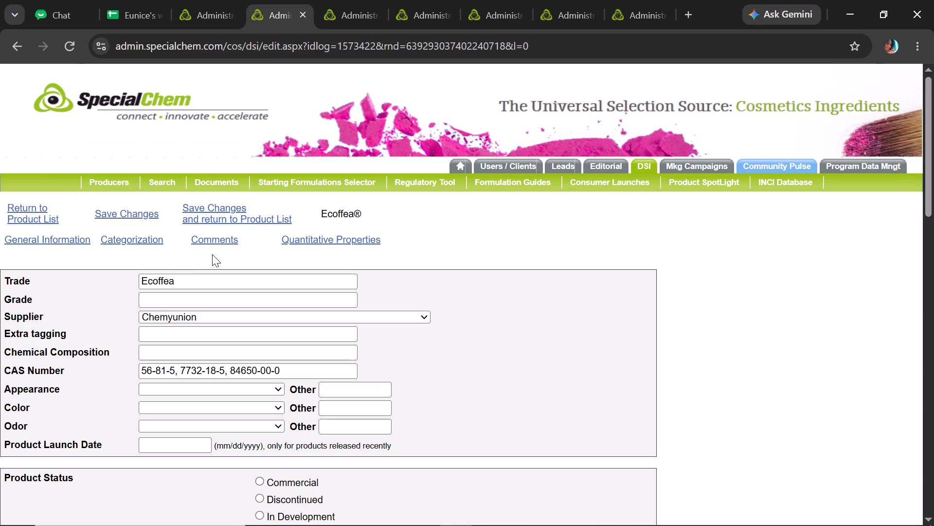
click(140, 210)
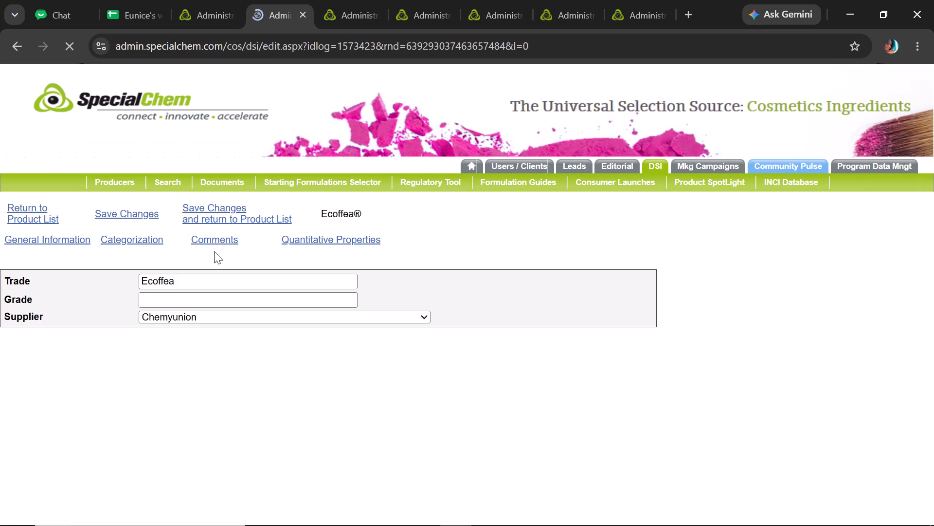
Replace "Ecoffea® by Chemyunion" in Ecoffea's Displayed/Key Comments with {product} by {supplier}, copied from the Guide sheet.
click(222, 238)
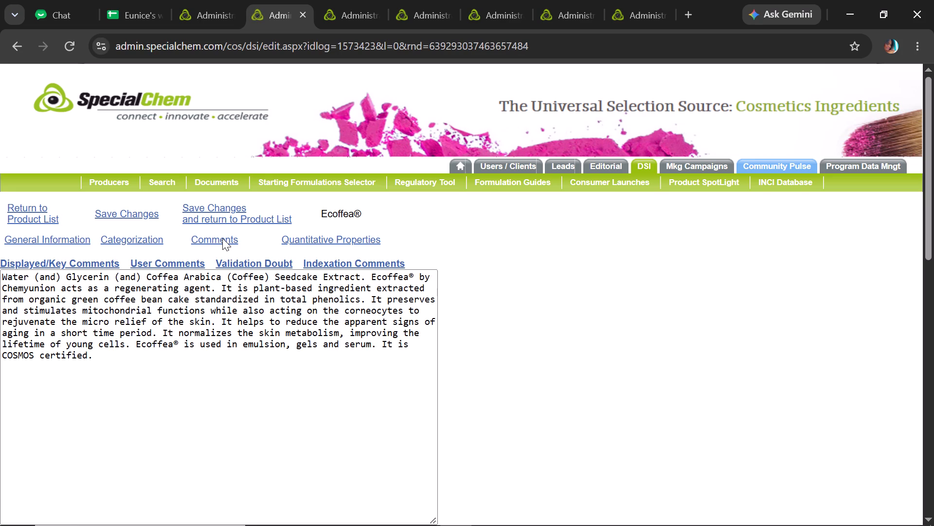
click(124, 0)
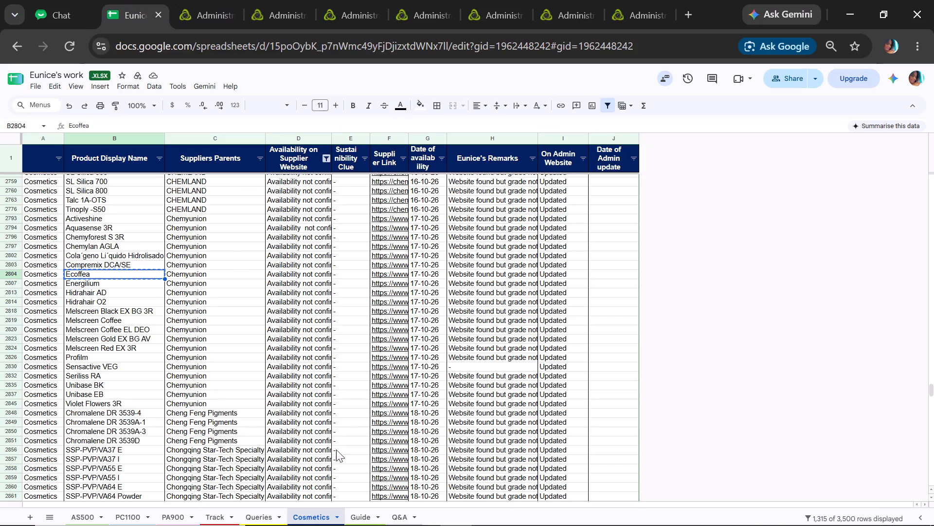
click(362, 512)
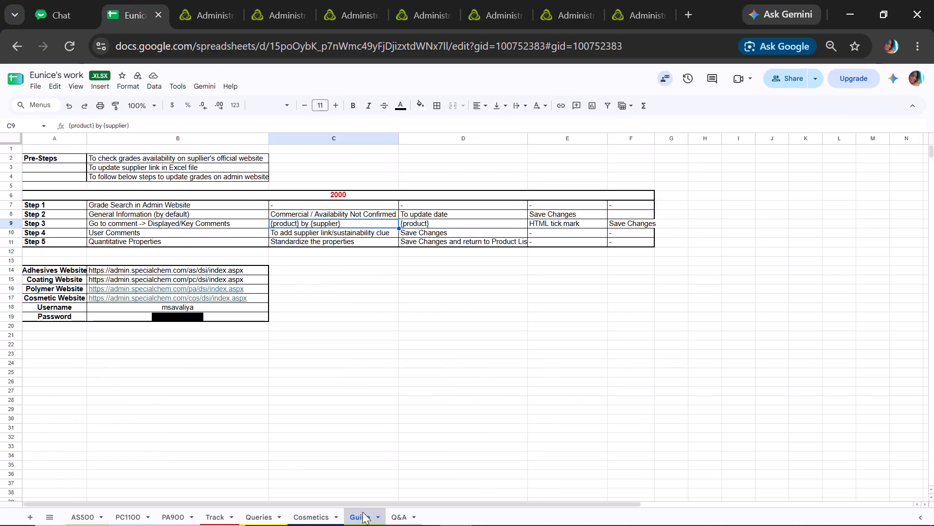
key(ctrl+c)
click(306, 0)
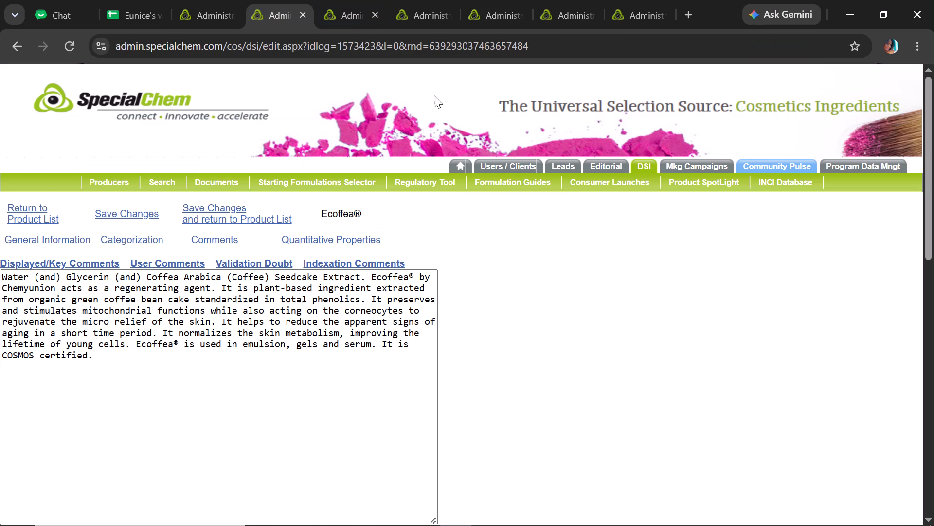
double_click(369, 271)
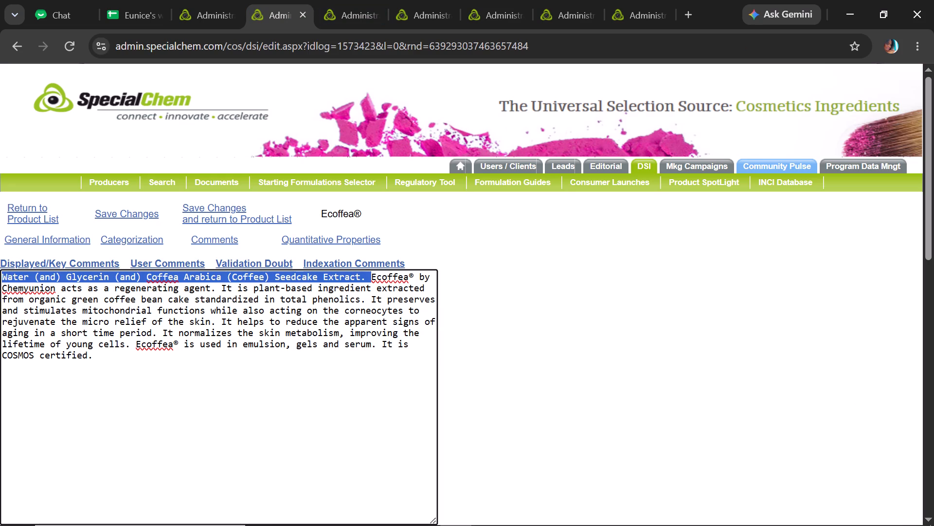
click(369, 271)
drag(369, 271, 244, 292)
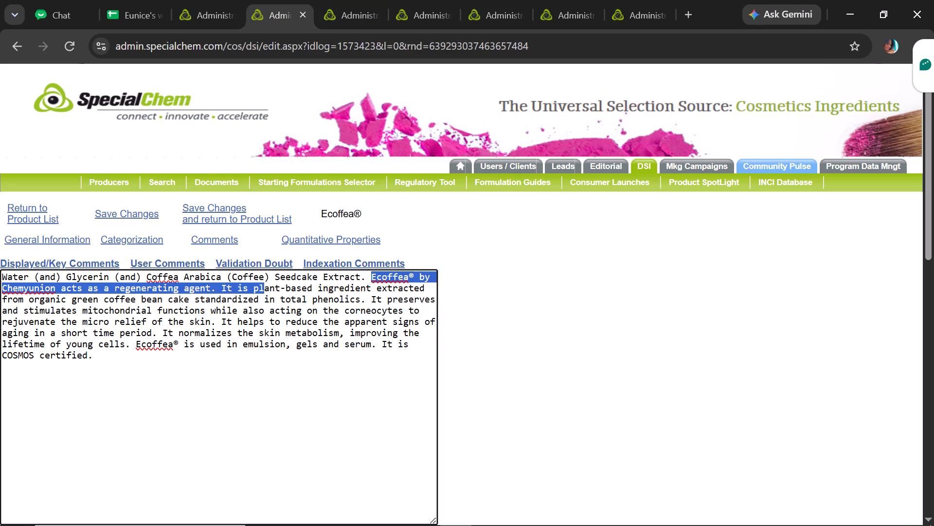
drag(244, 292, 55, 290)
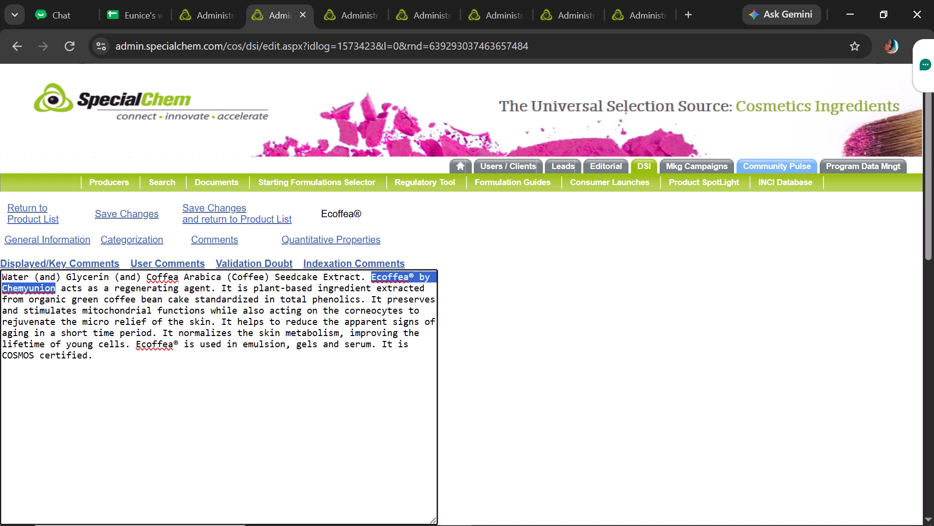
key(ctrl+v)
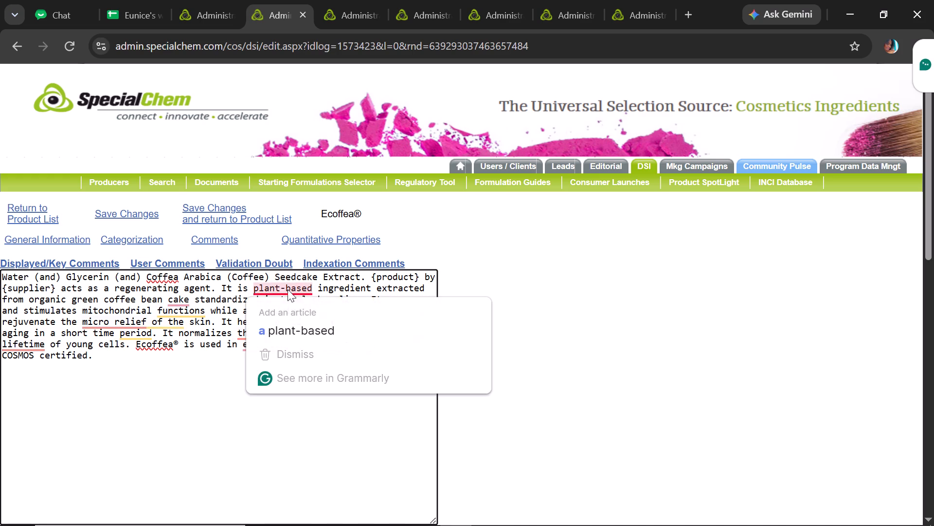
Apply Grammarly's corrections to the comment's earlier sentences: "a plant-based", a comma after "cake", and "microrelief".
click(306, 330)
text(a)
key(space)
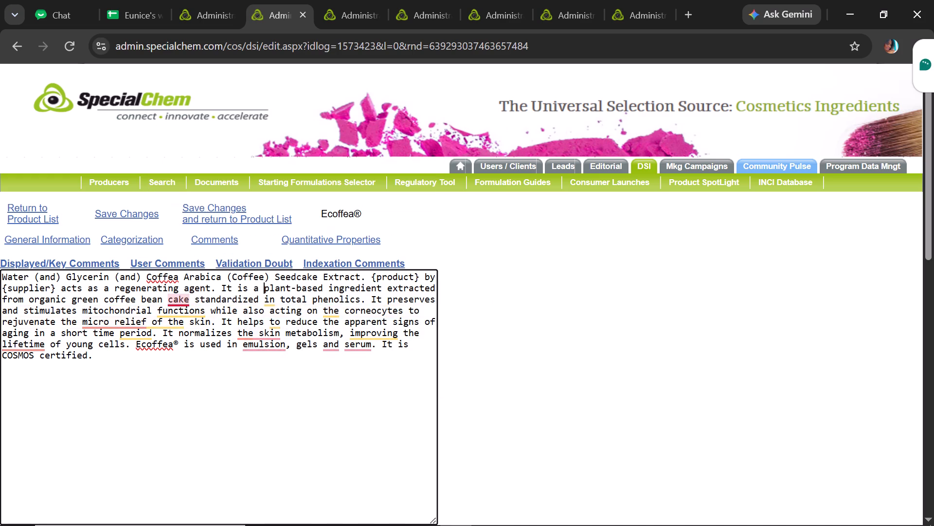
click(198, 343)
key(comma)
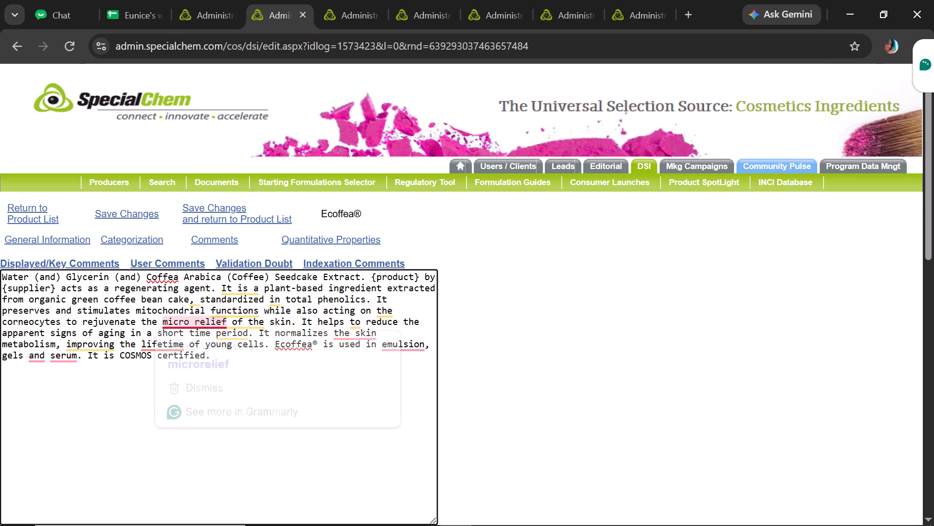
click(212, 354)
text(microrelief)
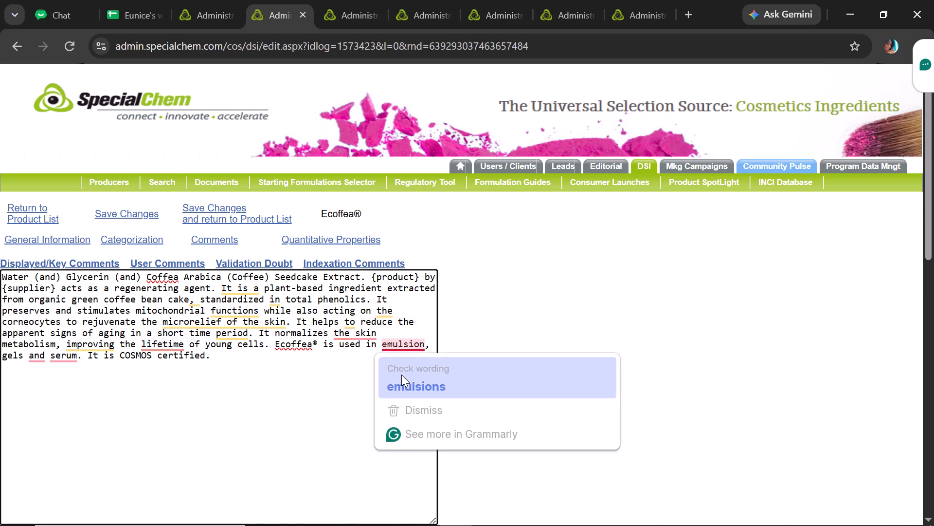
Apply Grammarly's corrections to the comment's closing sentences: "emulsions", "skin" without "the", "lifespan", "serums", and a comma after "gels".
click(401, 375)
text(emulsions)
click(363, 346)
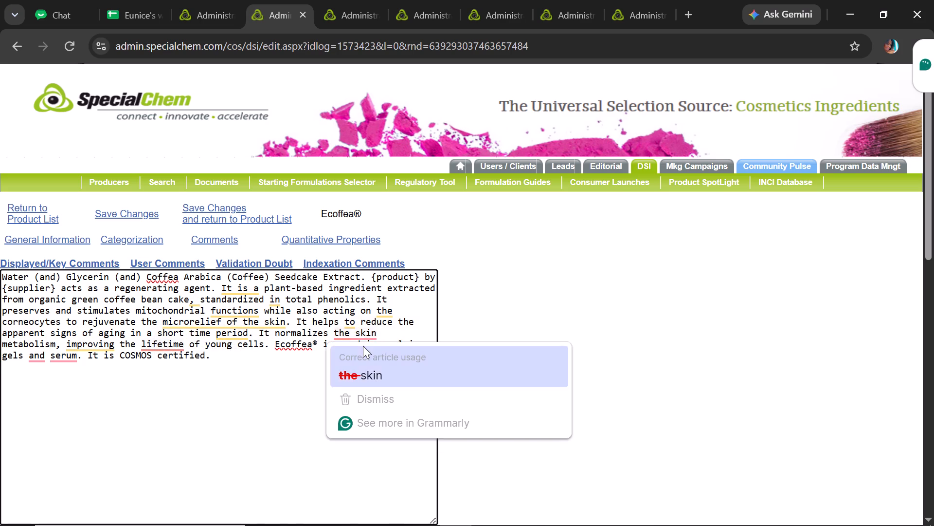
key(BackSpace)
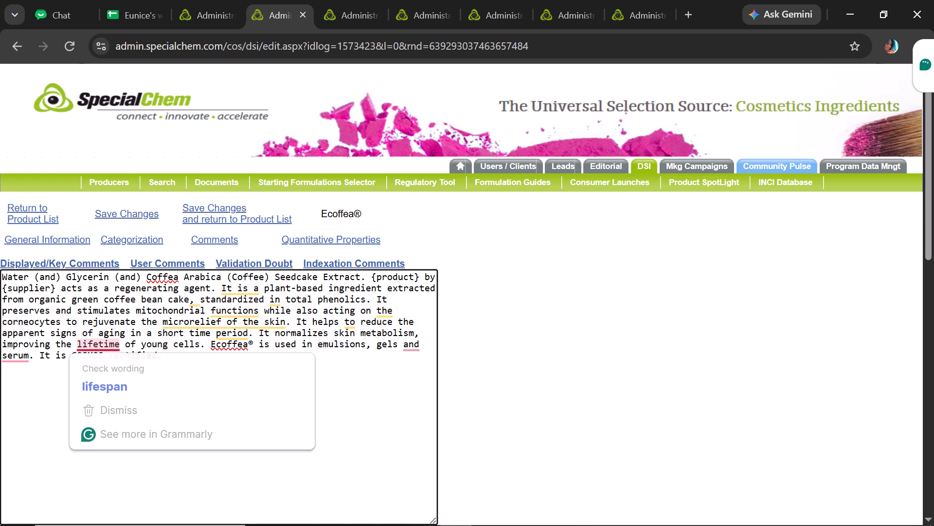
click(121, 362)
text(lifespan)
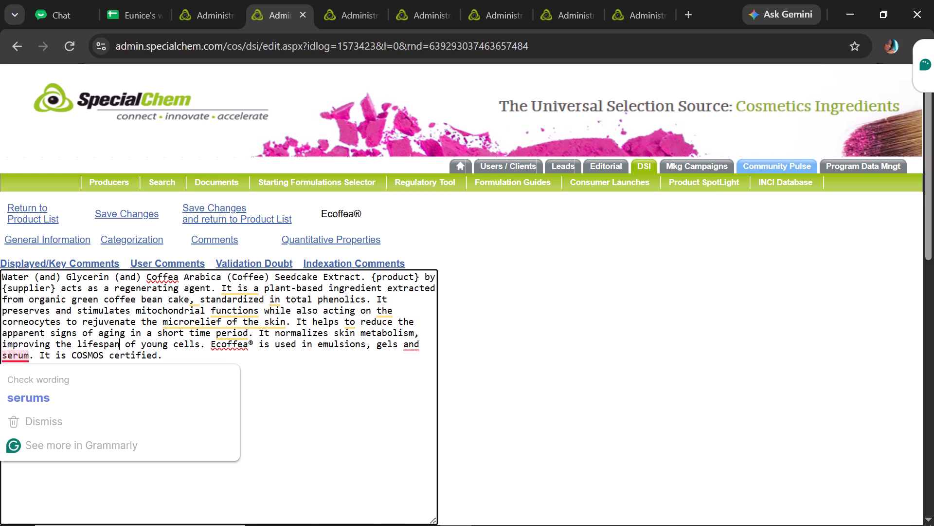
click(48, 394)
text(serums)
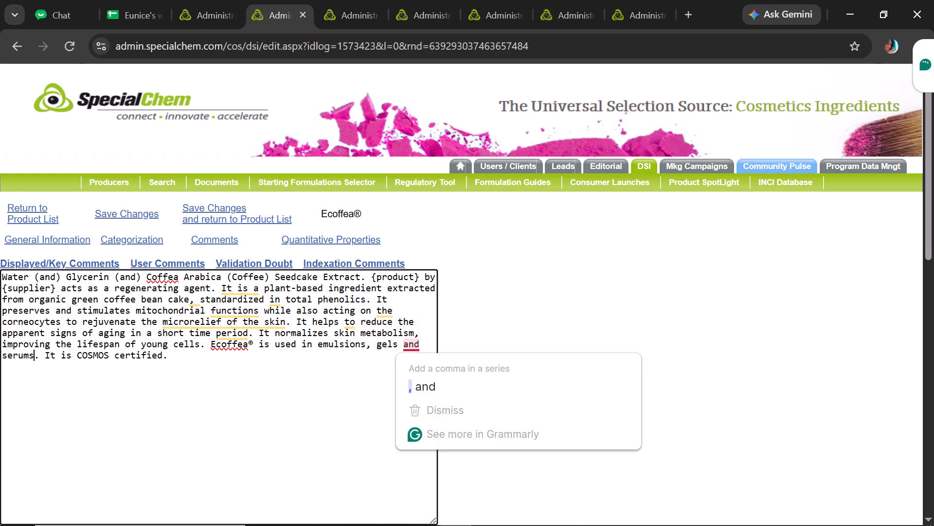
click(426, 364)
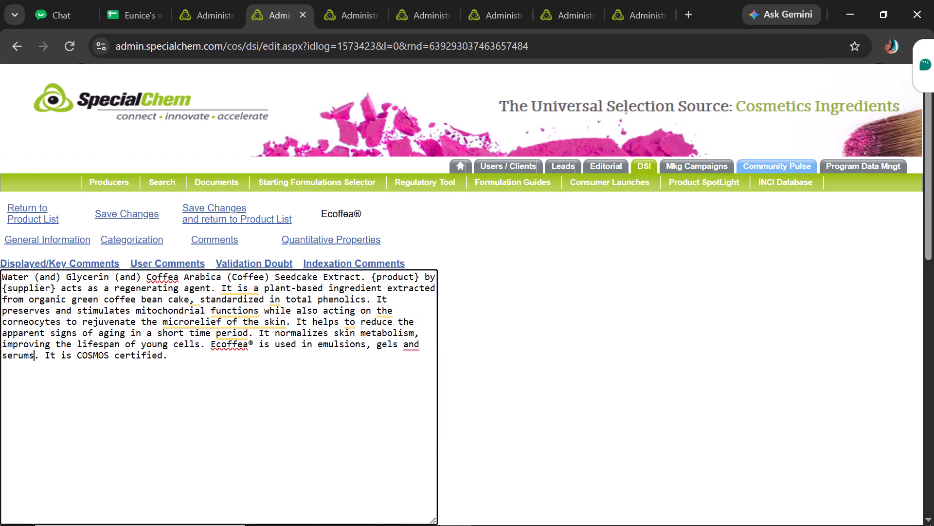
click(436, 364)
key(comma)
Replace the remaining Ecoffea® in the comment with {product}, enable Display as HTML, and save the changes.
drag(933, 195, 931, 221)
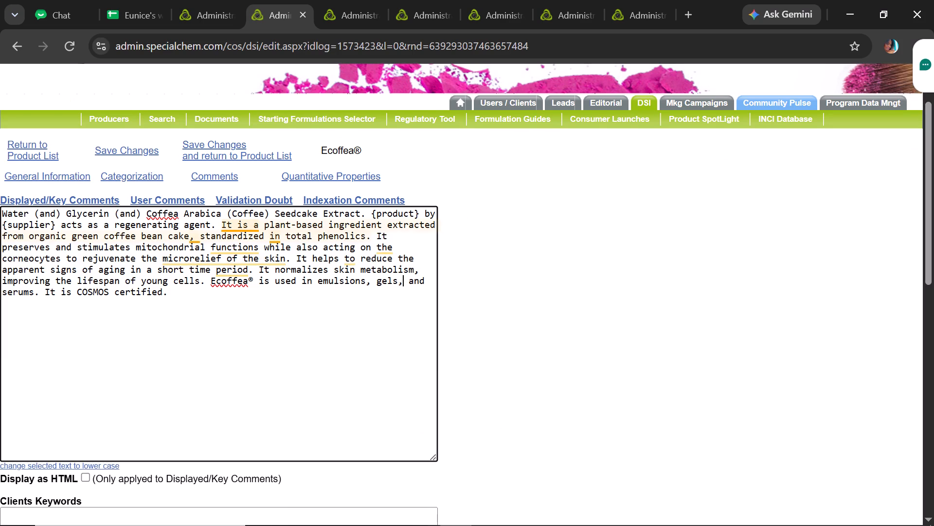
drag(370, 212, 382, 213)
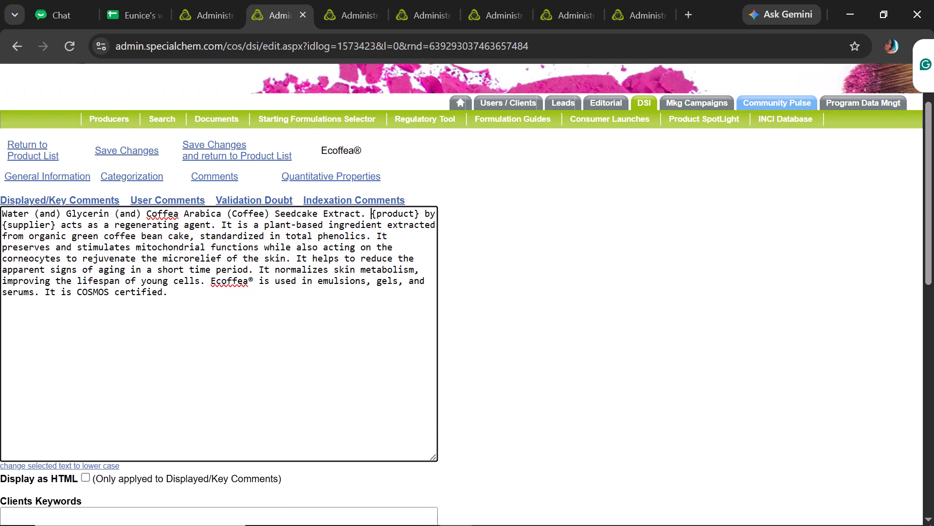
drag(382, 213, 420, 214)
key(ctrl+c)
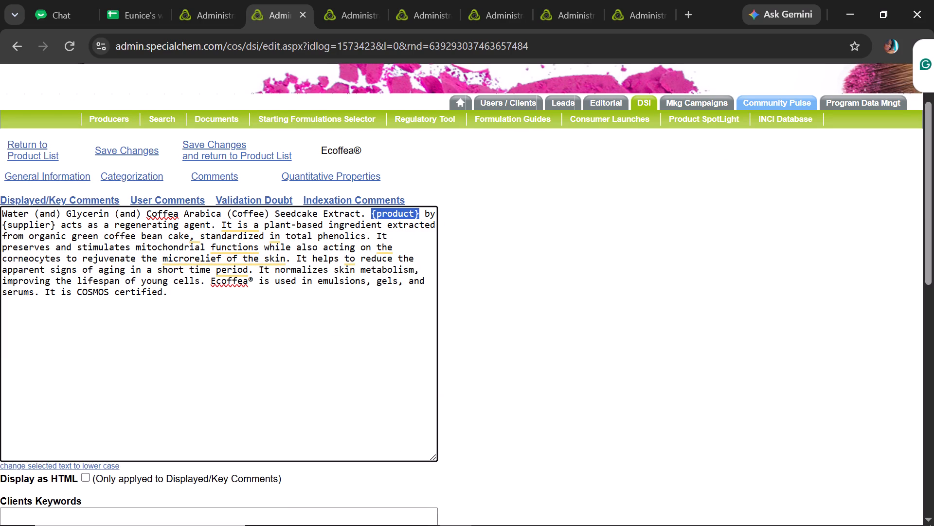
drag(208, 282, 252, 282)
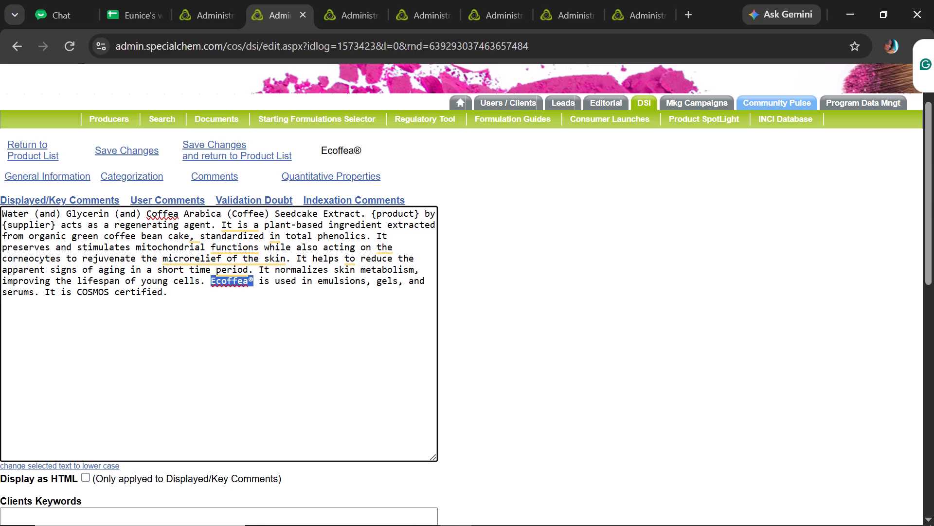
key(ctrl+v)
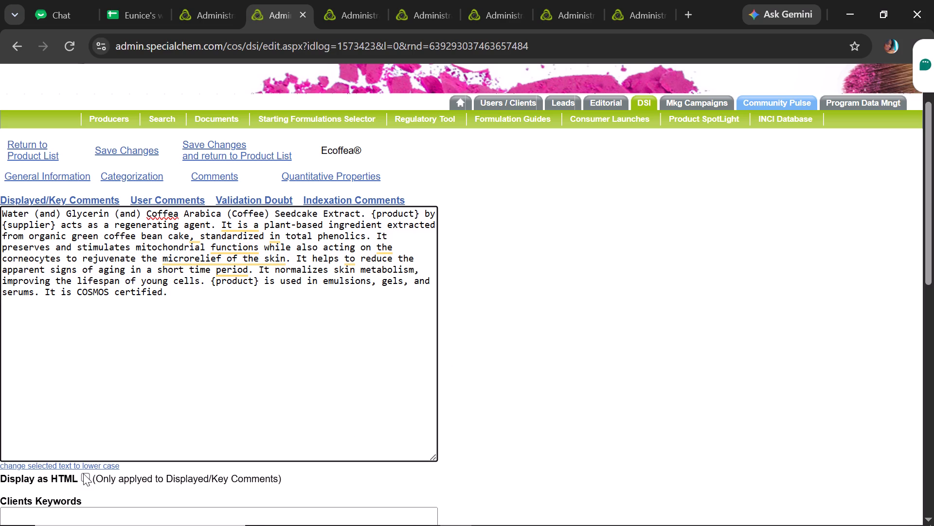
click(83, 480)
click(107, 147)
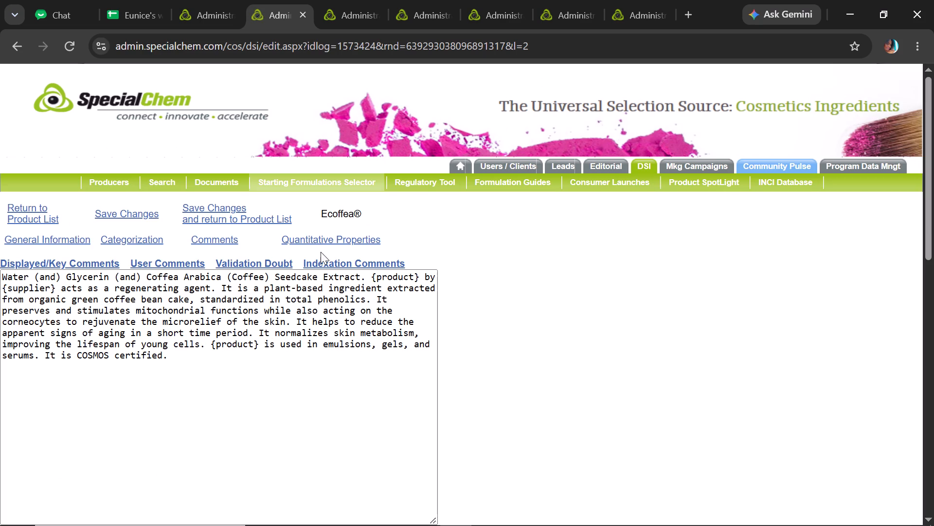
Check Ecoffea's quantitative properties for names to standardize, and save the record, returning to the product list.
click(327, 243)
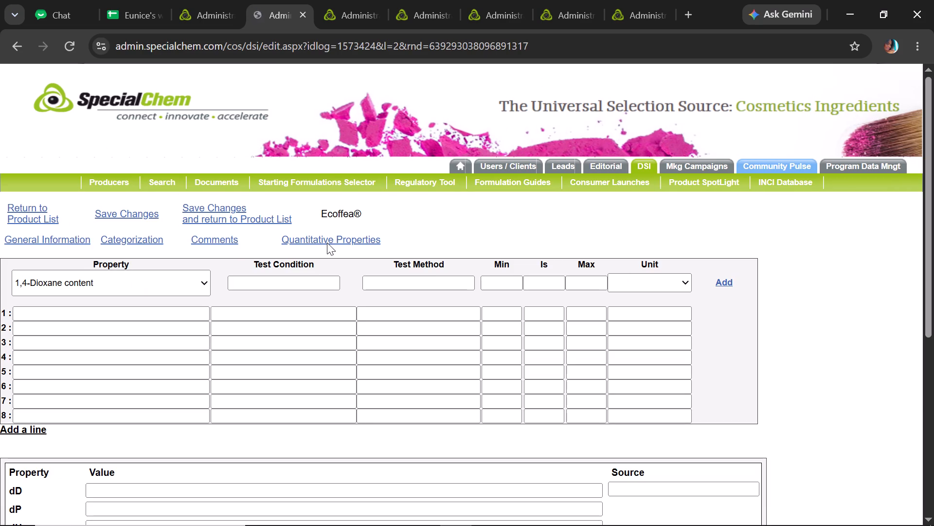
click(225, 213)
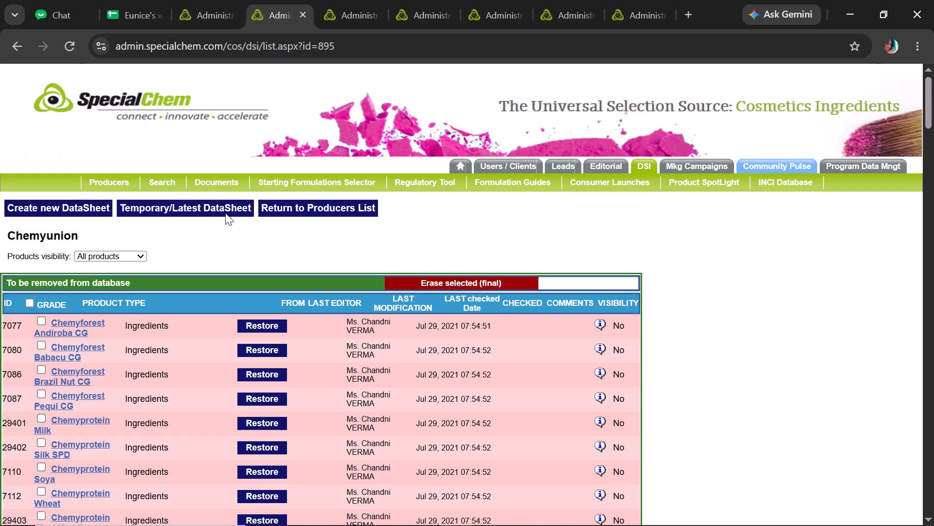
Copy the product name Energilium from the Cosmetics sheet, search for it as Trade/Grade in SpecialChem administration, and open the Energilium record.
click(130, 0)
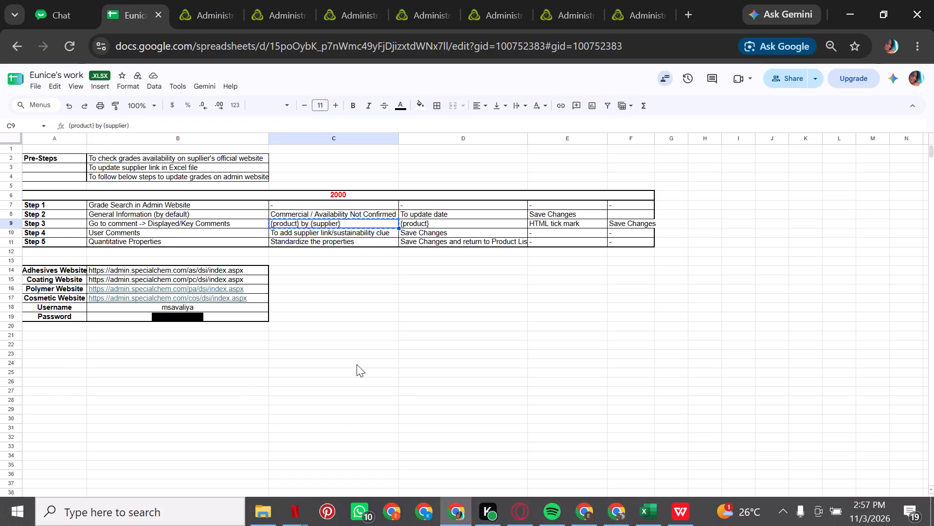
click(322, 510)
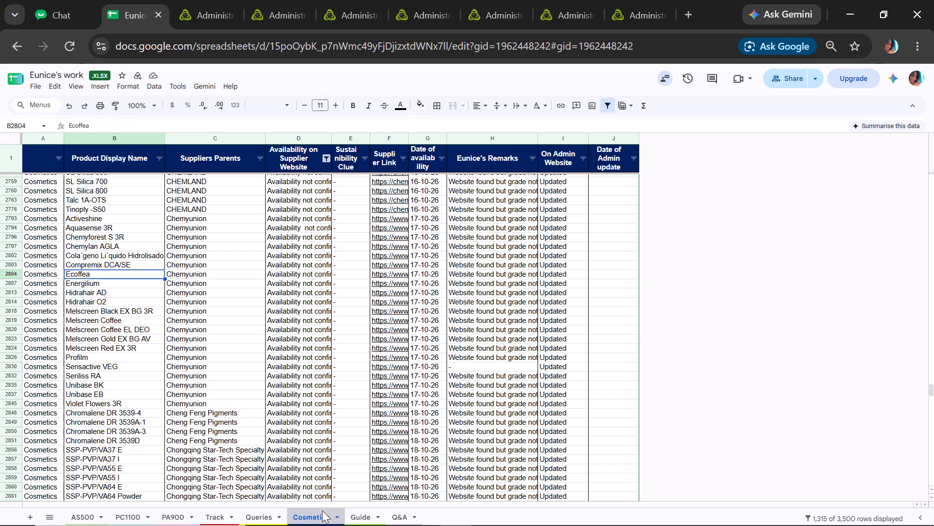
click(136, 285)
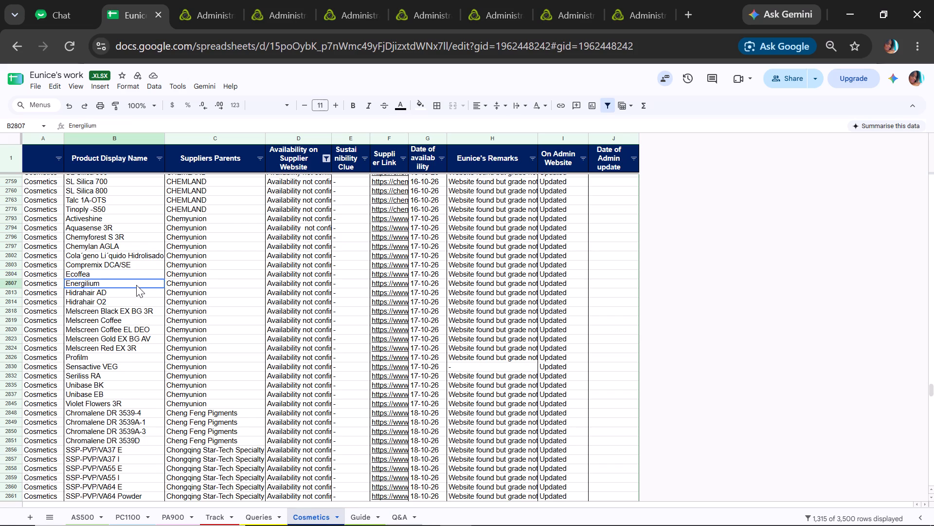
key(ctrl+c)
click(180, 18)
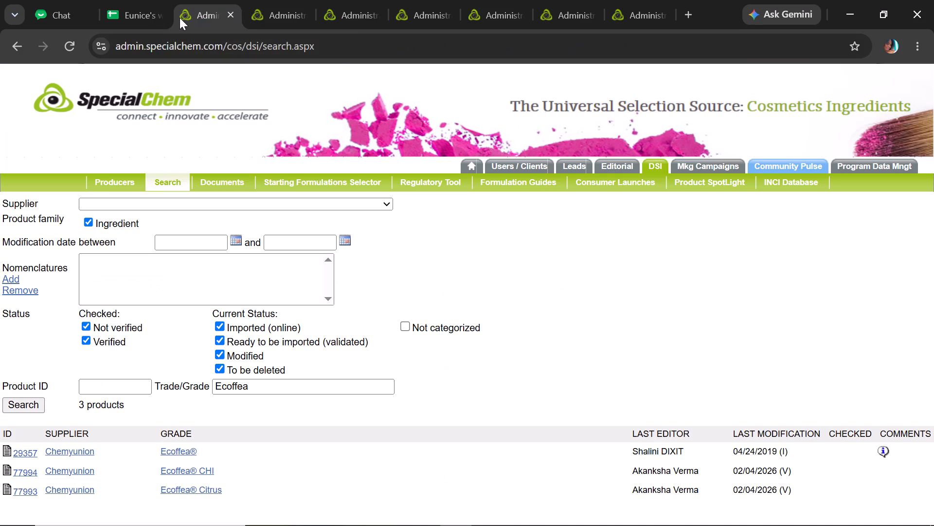
drag(283, 393, 142, 412)
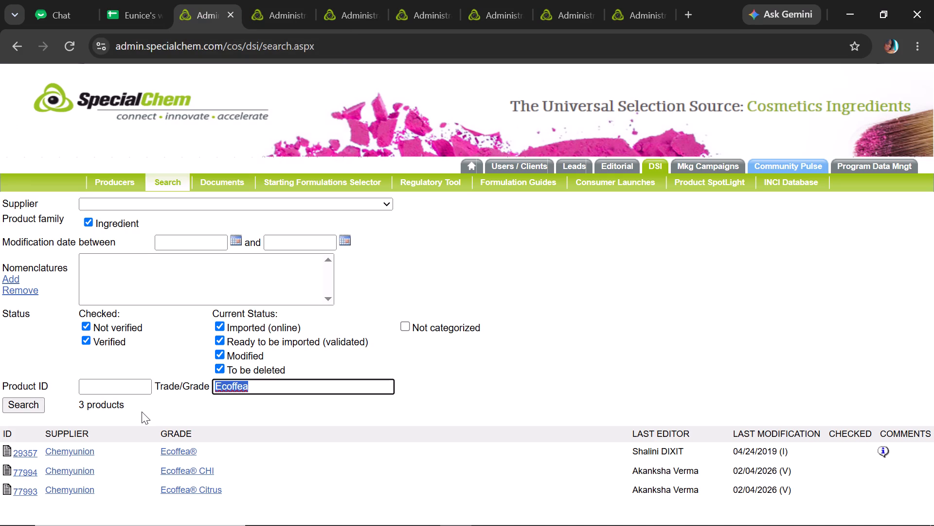
key(ctrl+v)
click(36, 405)
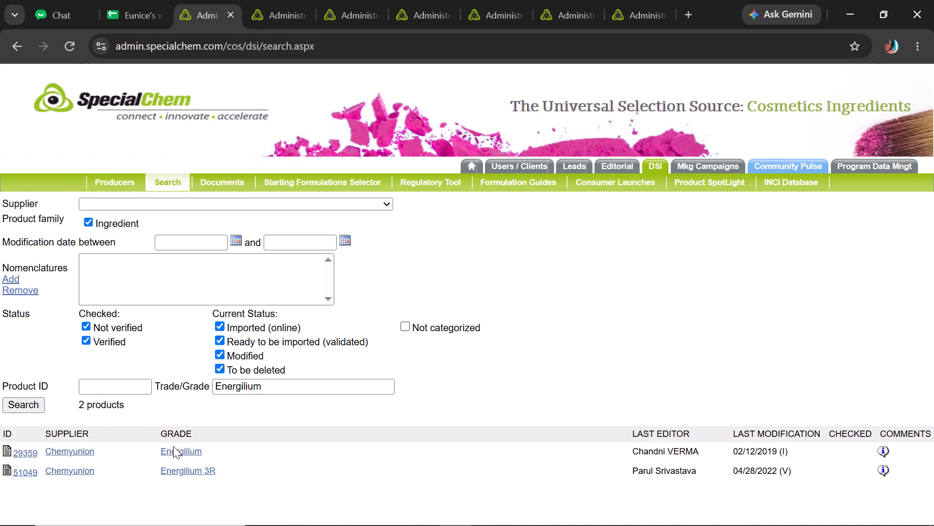
click(175, 447)
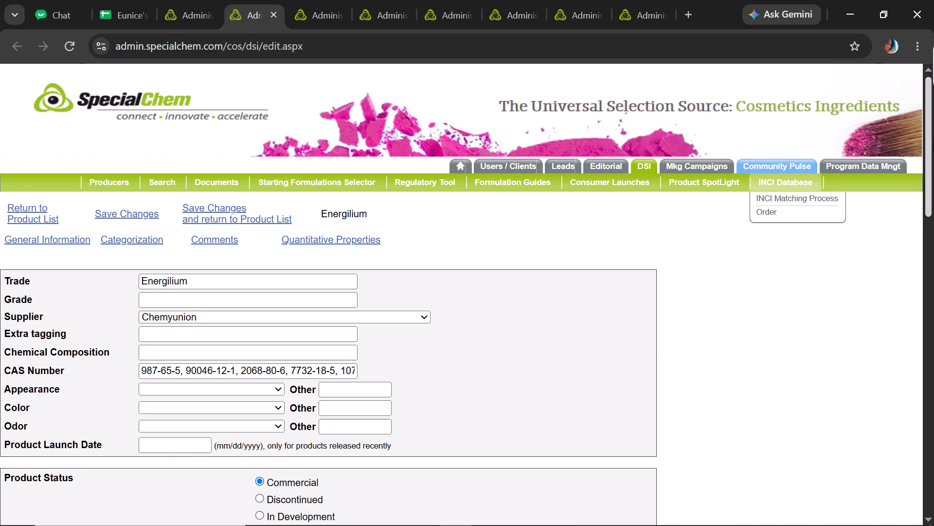
Set Energilium's product status to Availability Not Confirmed and save the changes.
drag(933, 141, 933, 148)
click(261, 509)
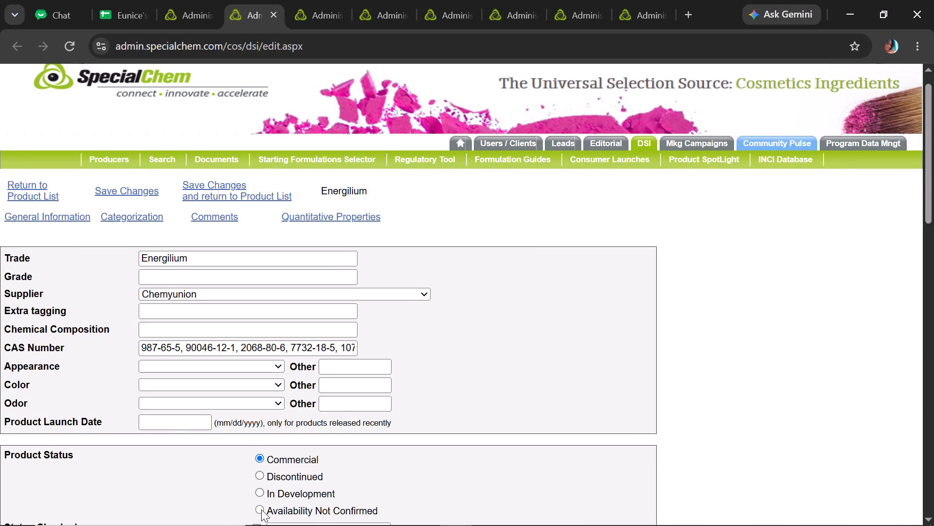
click(125, 192)
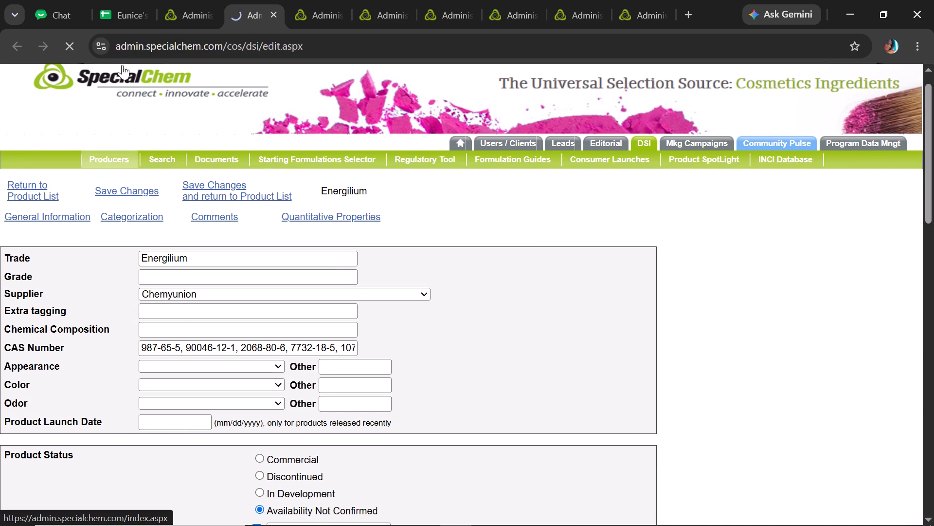
Copy {product} by {supplier} from the Guide sheet and replace Energilium by Chemyunion with it in Energilium's displayed comment.
click(124, 0)
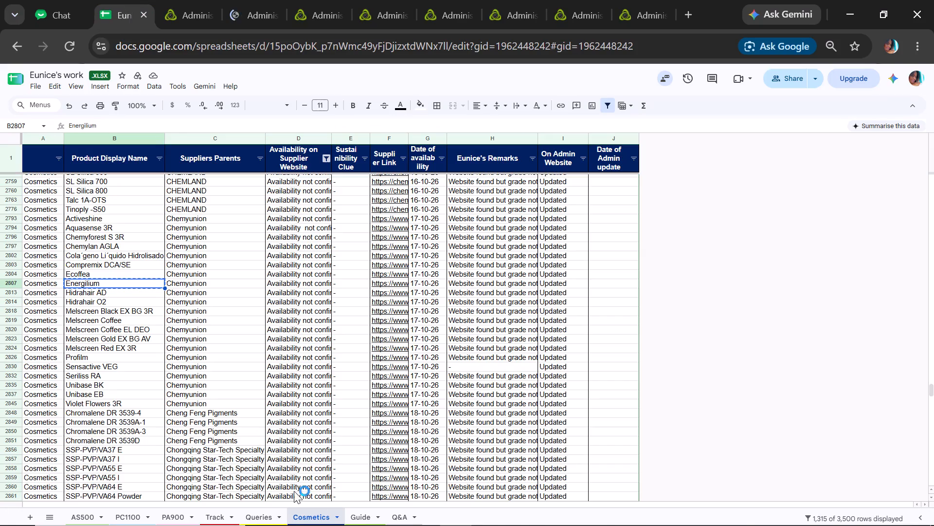
click(355, 509)
key(ctrl+c)
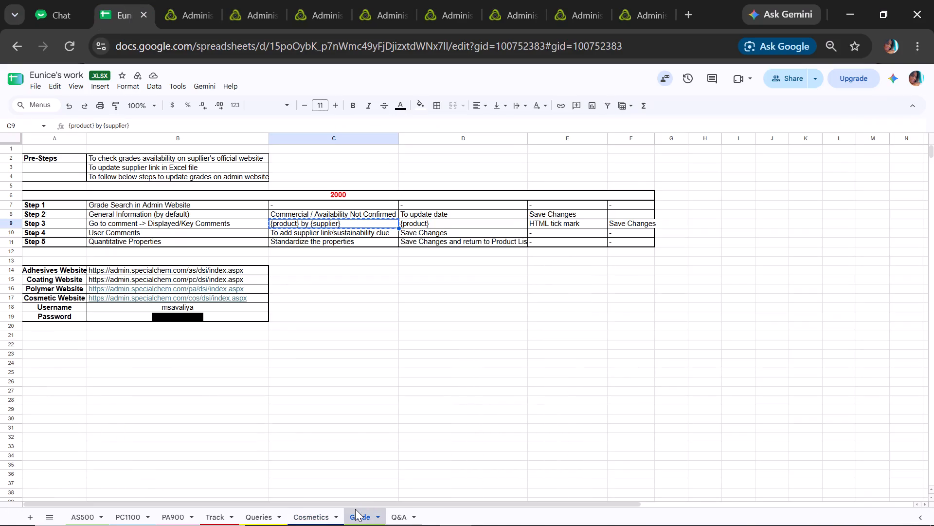
click(251, 0)
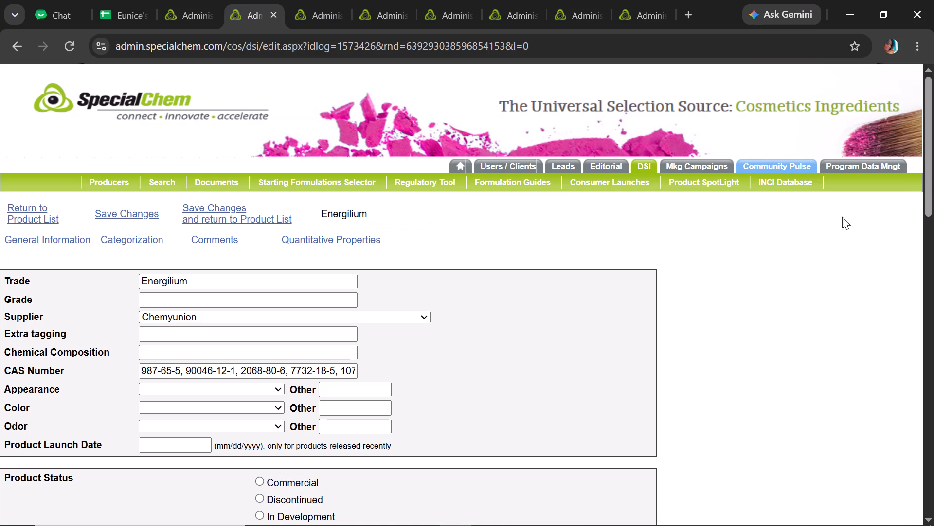
drag(933, 169, 932, 186)
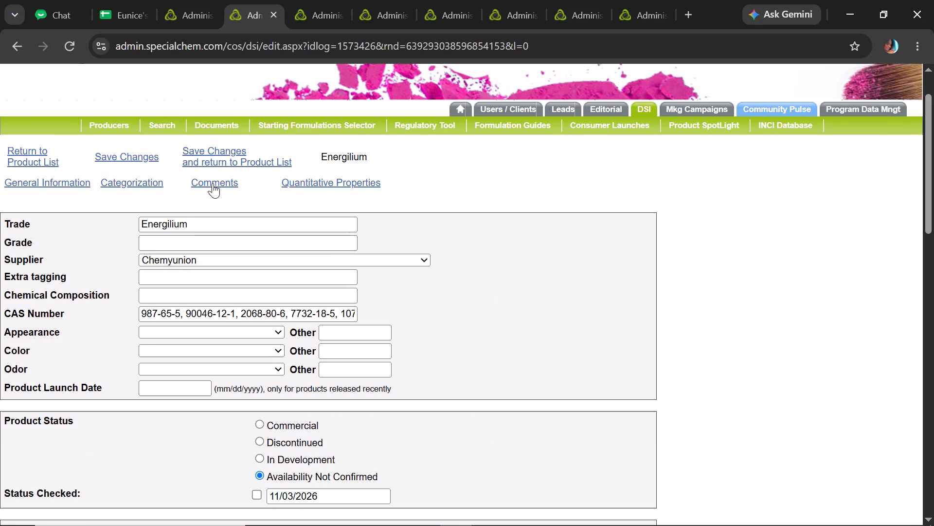
click(213, 183)
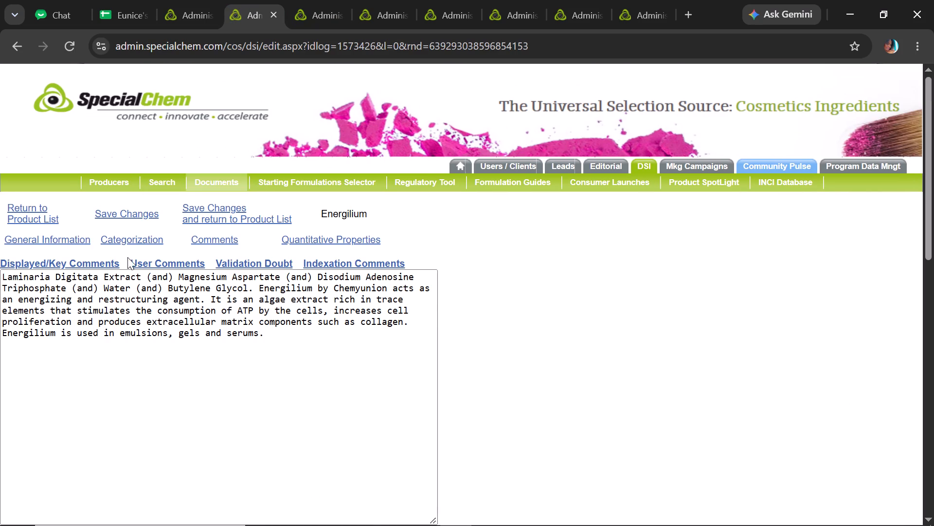
click(260, 292)
click(260, 292)
click(260, 292)
drag(260, 292, 387, 291)
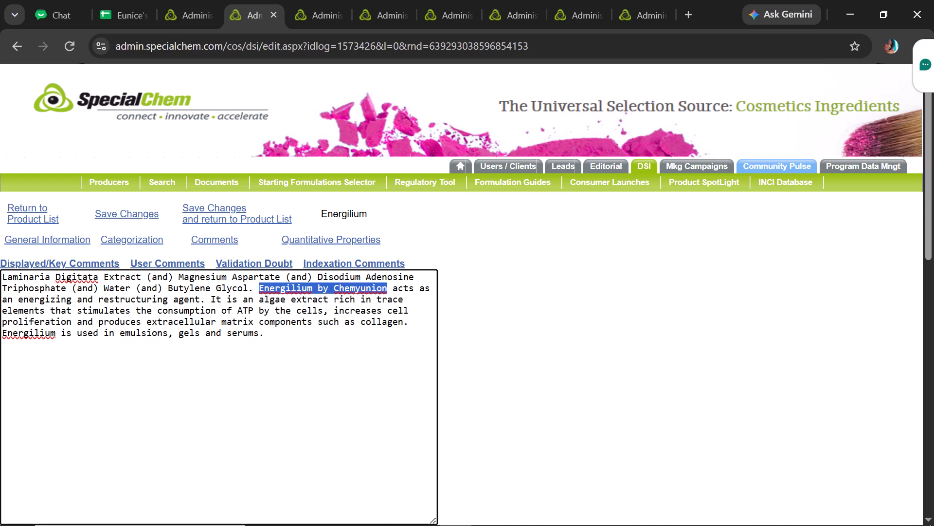
key(ctrl+v)
Replace the remaining Energilium in the comment with {product}, enable Display as HTML, and save the changes.
drag(307, 287, 250, 273)
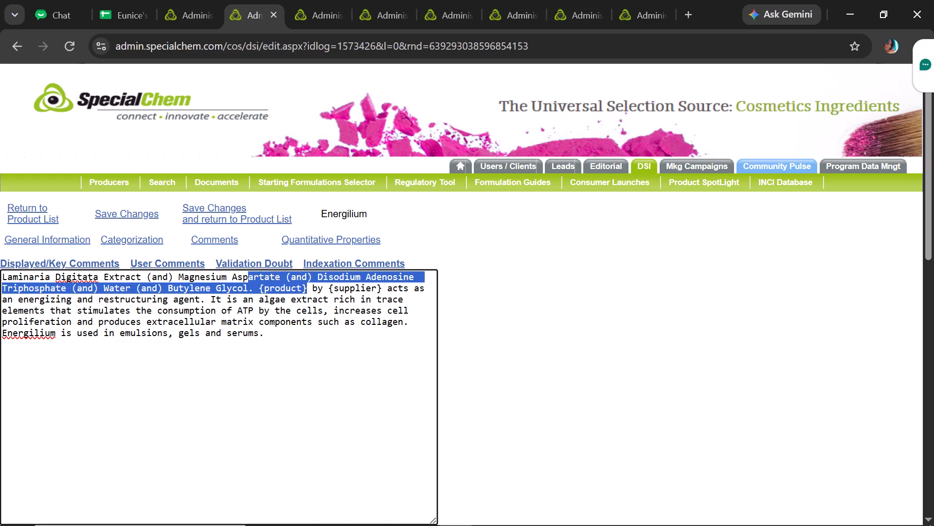
drag(250, 273, 258, 286)
key(ctrl+c)
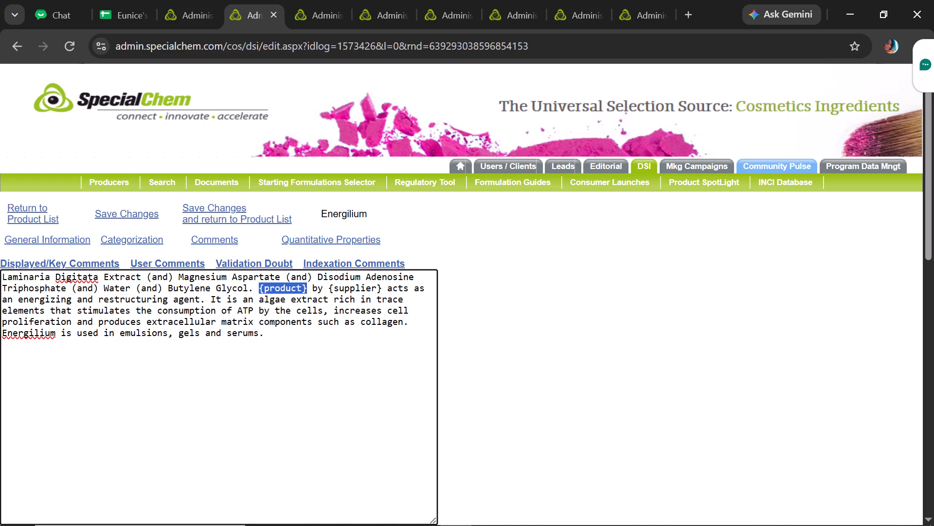
drag(57, 331, 0, 333)
key(ctrl+v)
click(933, 199)
drag(933, 199, 933, 232)
click(86, 459)
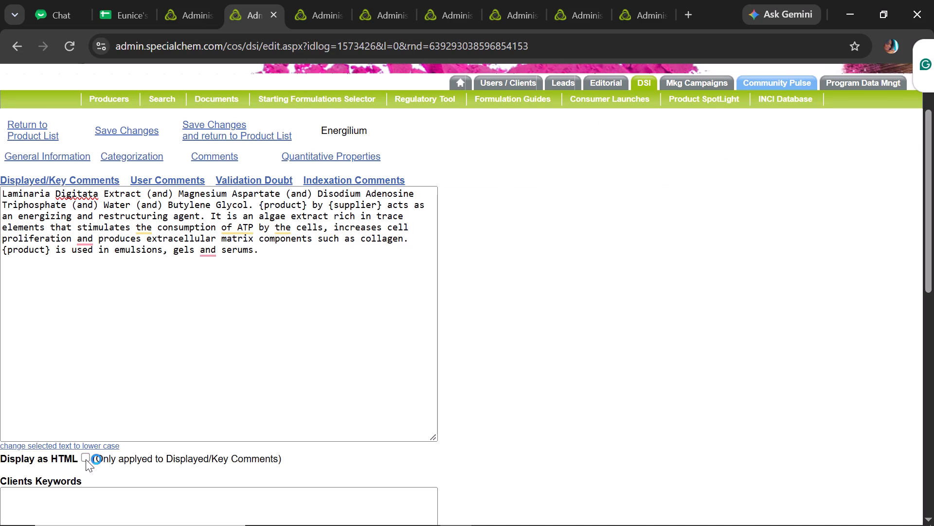
click(134, 129)
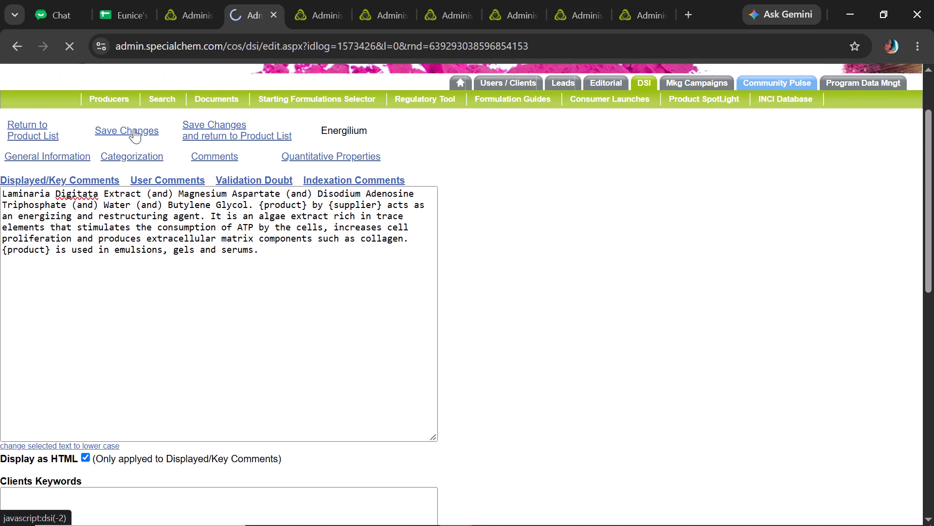
Check Energilium's quantitative properties for names to standardize, and save the record, returning to the product list.
click(359, 236)
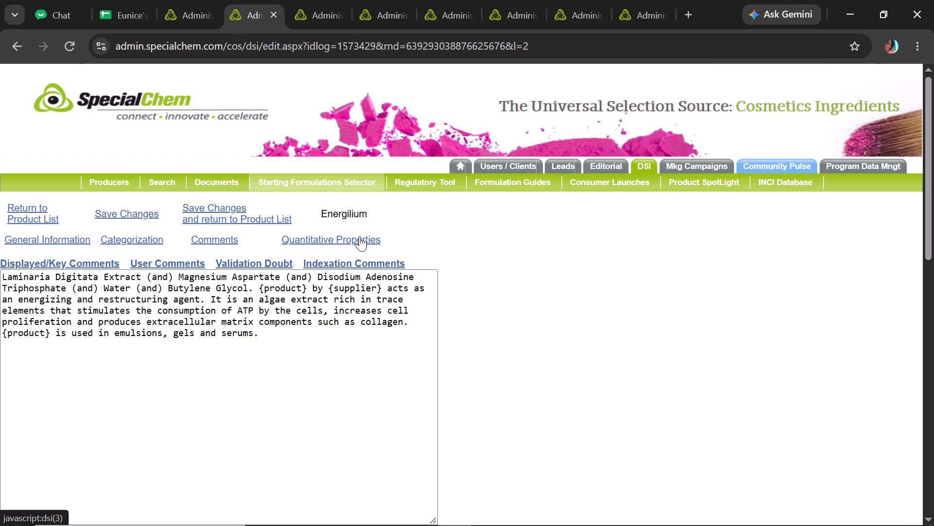
click(208, 211)
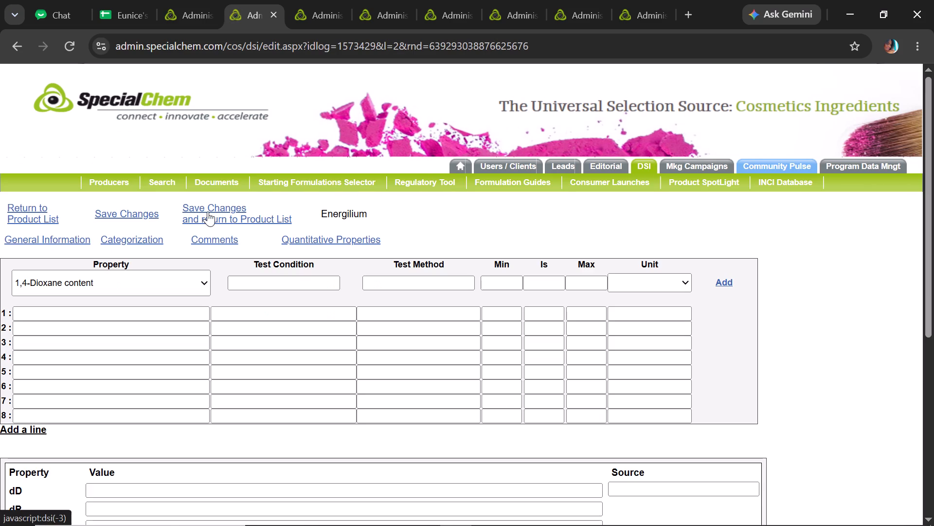
Copy the product name Hidrahair AD from the Cosmetics sheet, search for it as Trade/Grade in SpecialChem administration, and open its record.
click(124, 0)
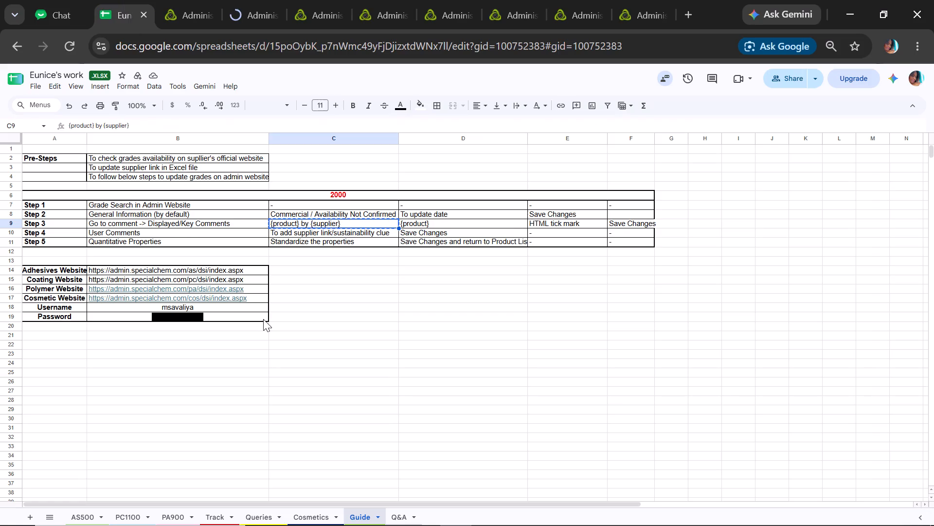
click(310, 515)
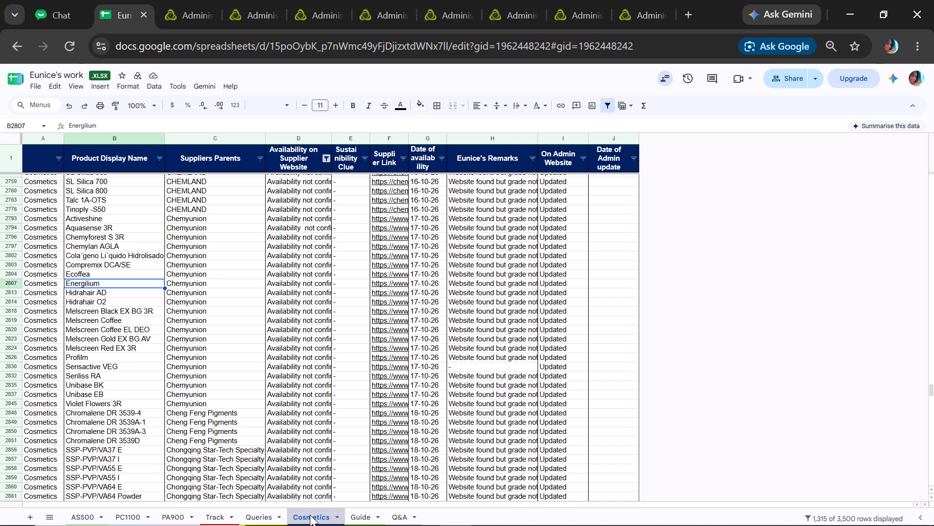
key(Down)
key(ctrl+c)
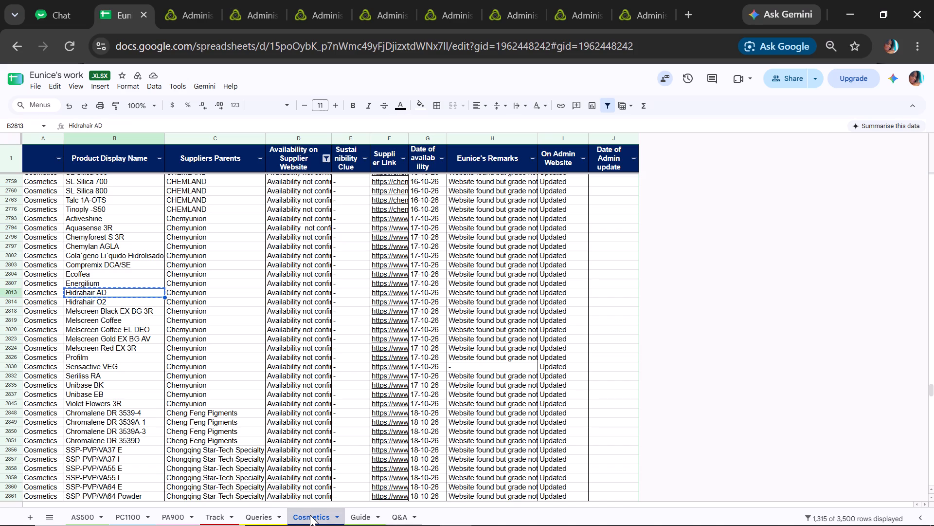
click(191, 0)
click(251, 4)
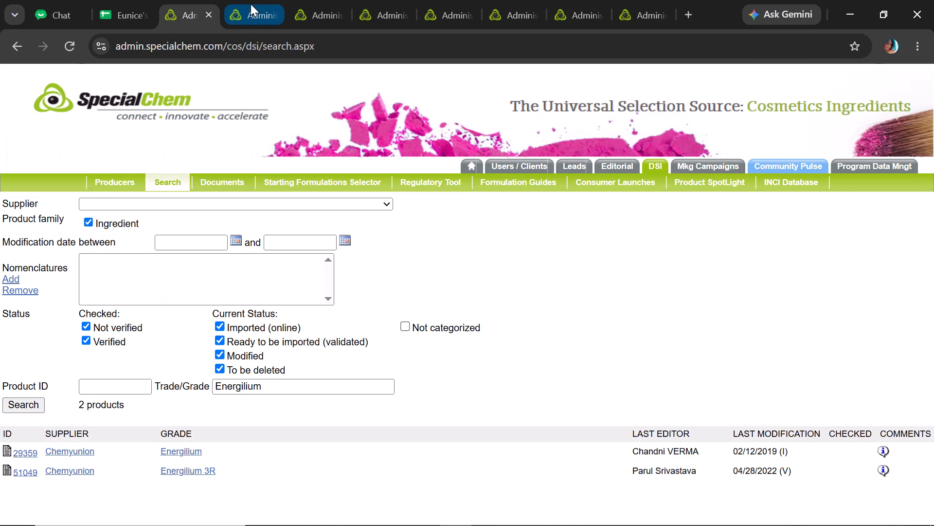
click(195, 0)
drag(269, 392, 64, 394)
key(ctrl+v)
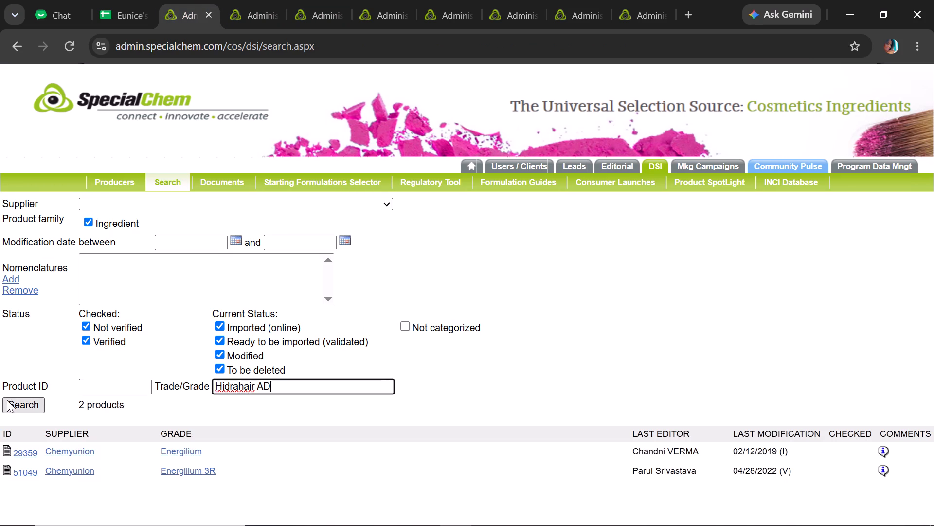
click(7, 400)
click(201, 448)
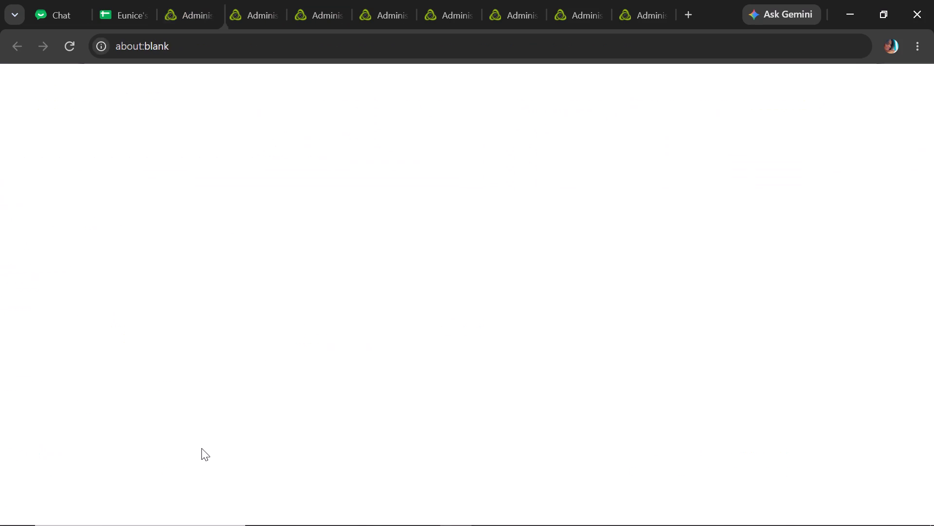
Copy the placeholder text {product} by {supplier} from the Guide sheet.
click(111, 6)
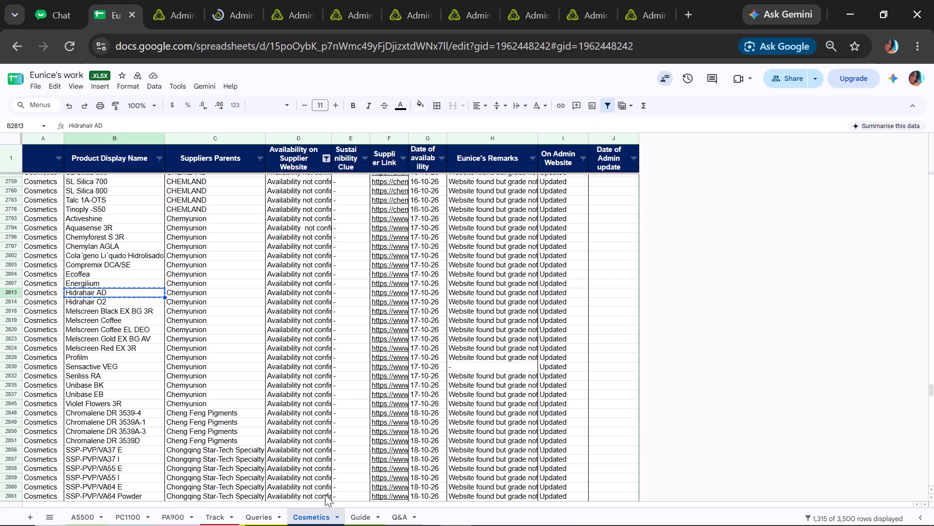
click(353, 515)
key(ctrl+c)
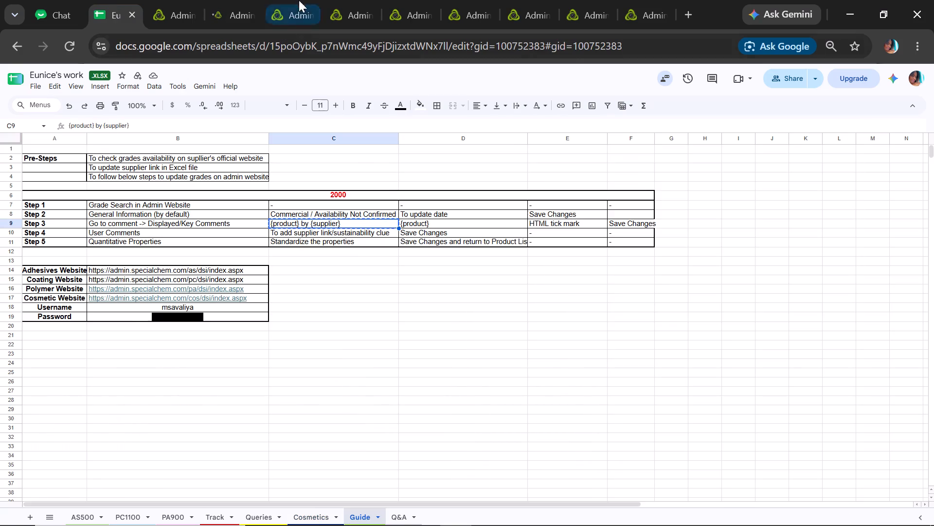
Set Hidrahair AD's product status to Availability Not Confirmed in SpecialChem administration and save the changes.
click(225, 0)
drag(933, 164, 932, 190)
click(259, 447)
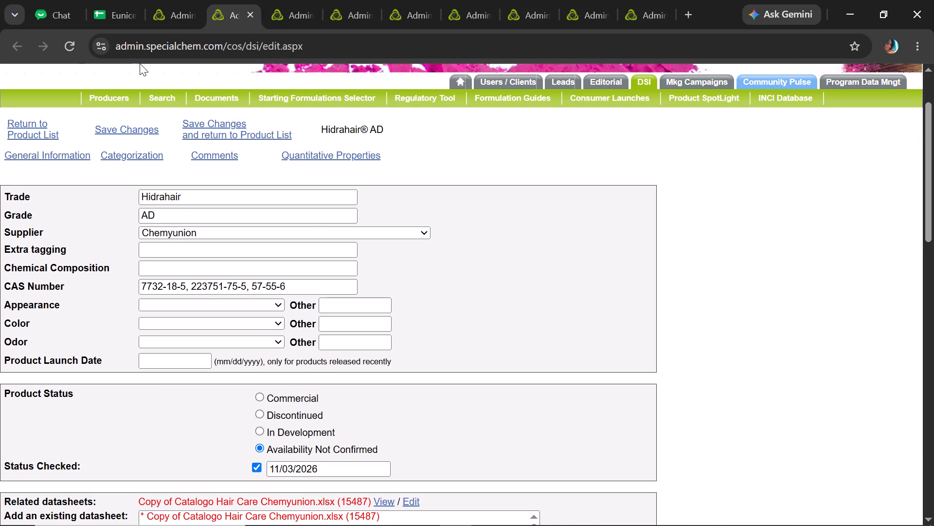
click(125, 133)
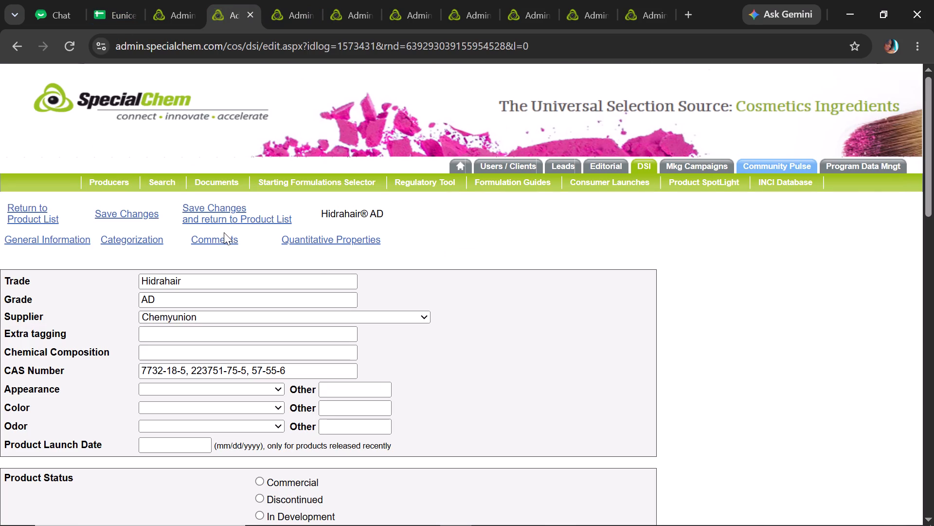
Replace Hidrahair® AD by Chemyunion with the copied {product} by {supplier} in the product's displayed comment.
click(228, 238)
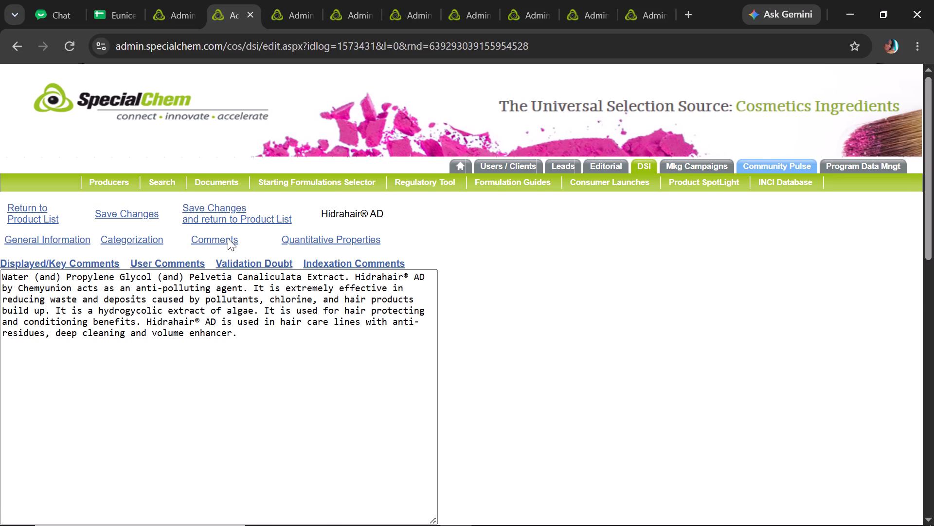
click(354, 278)
click(354, 278)
drag(354, 278, 72, 287)
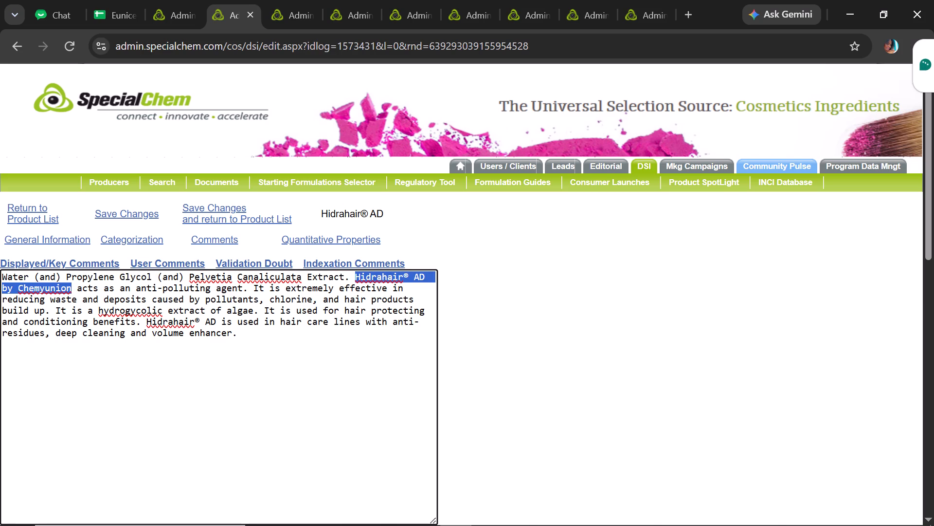
key(ctrl+v)
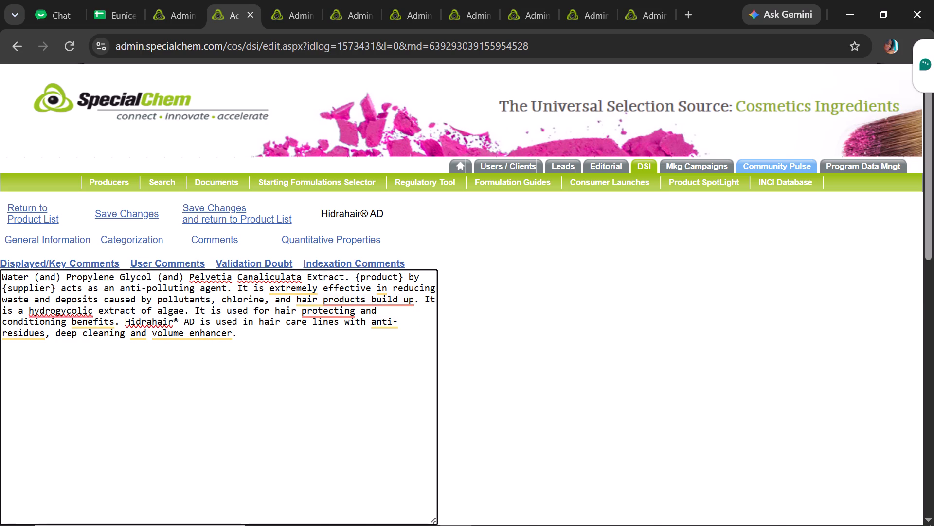
Copy {product} from the comment and apply the Grammarly corrections "product buildup", "protection" and "hydrocolloid" to its wording.
drag(354, 279, 405, 277)
key(ctrl+c)
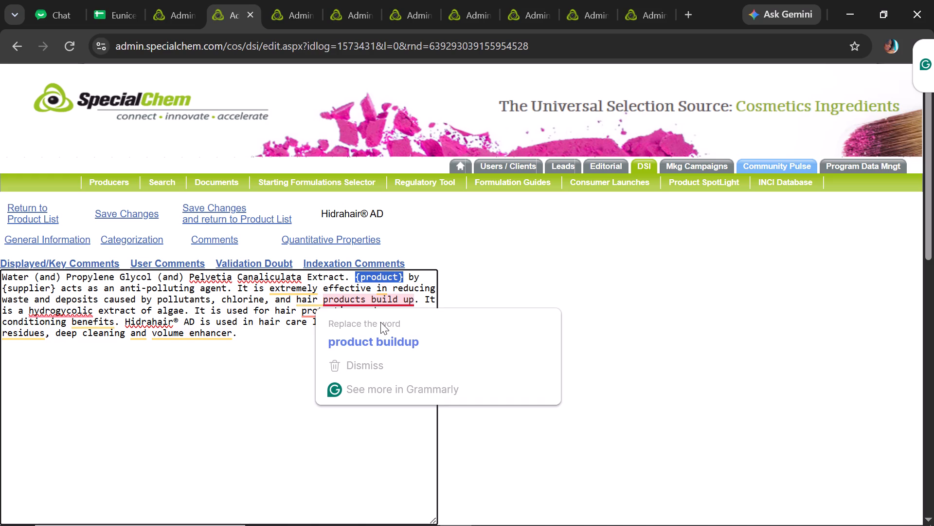
click(380, 322)
text(product buildup)
click(341, 339)
text(protection)
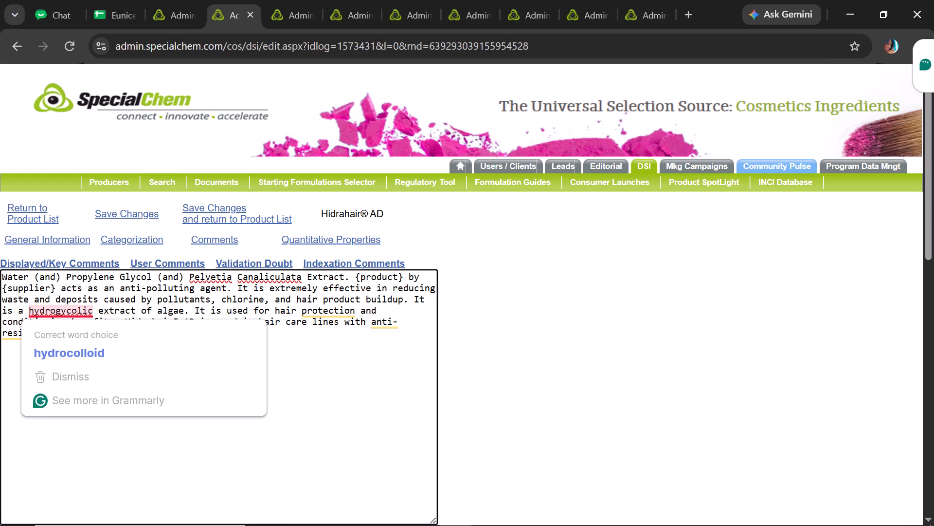
click(74, 346)
text(hydrocolloid)
Replace the remaining Hidrahair® AD in the comment with {product}, enable Display as HTML, and save the changes.
drag(126, 323, 198, 321)
key(ctrl+v)
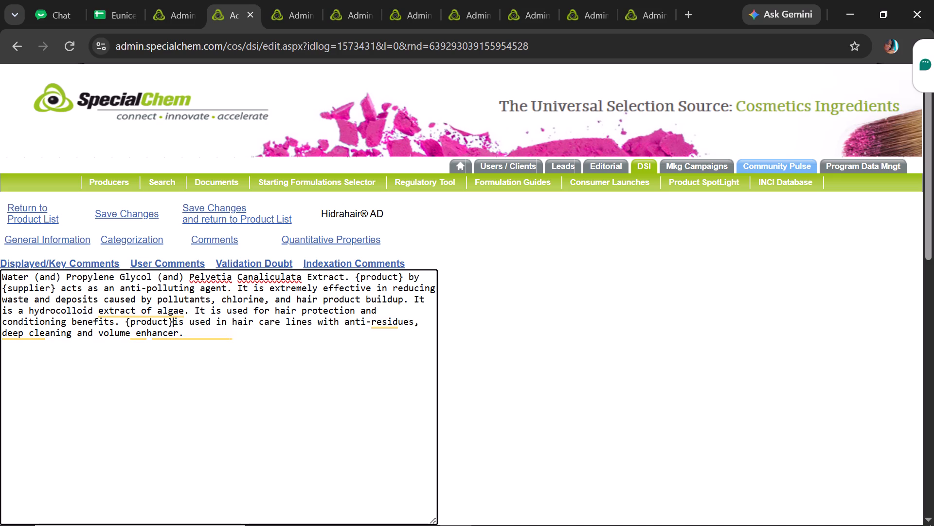
key(space)
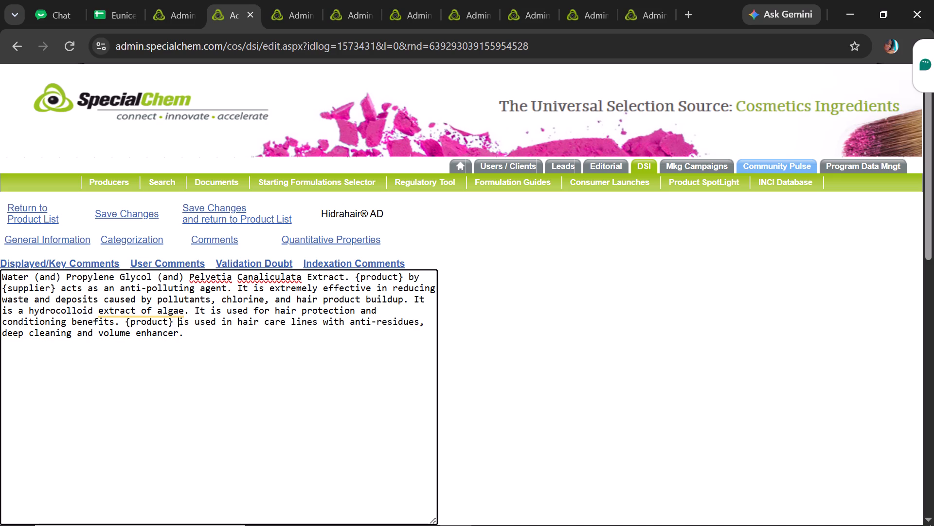
drag(933, 199, 933, 205)
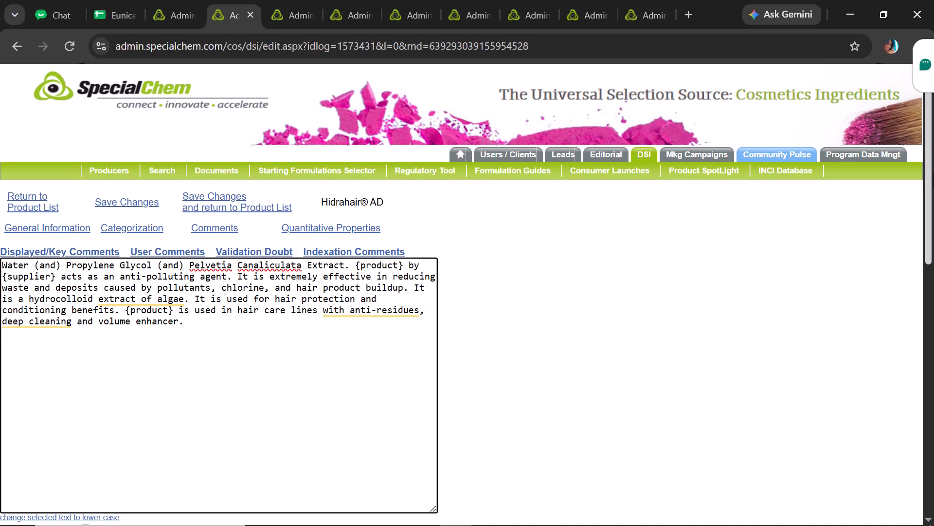
drag(933, 163, 933, 188)
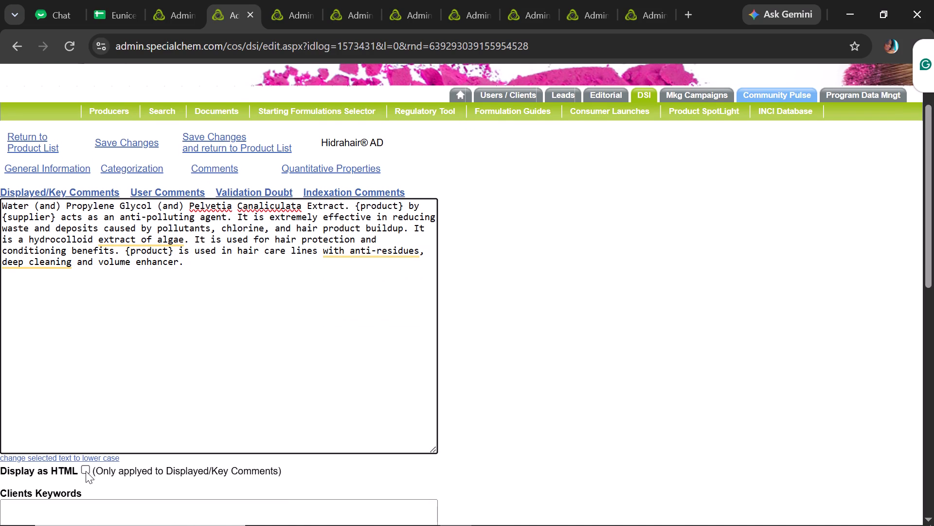
click(86, 471)
click(125, 142)
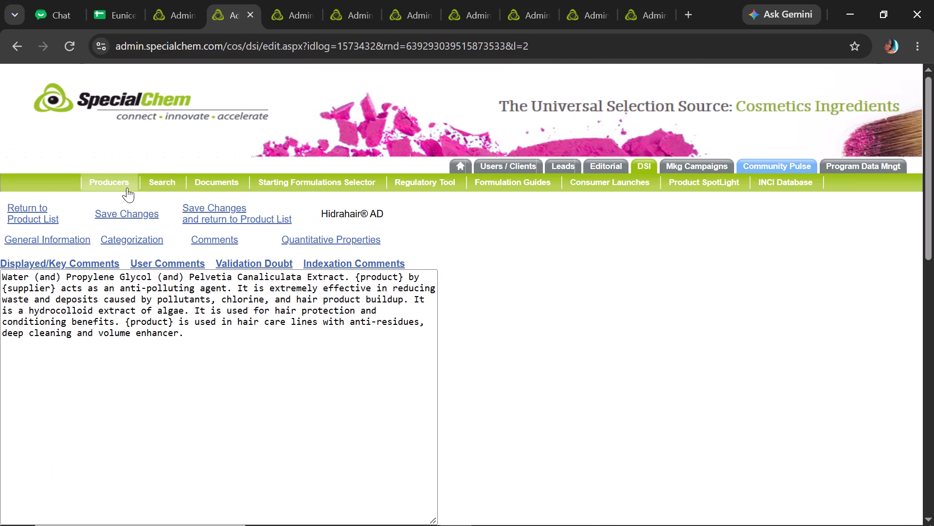
click(133, 218)
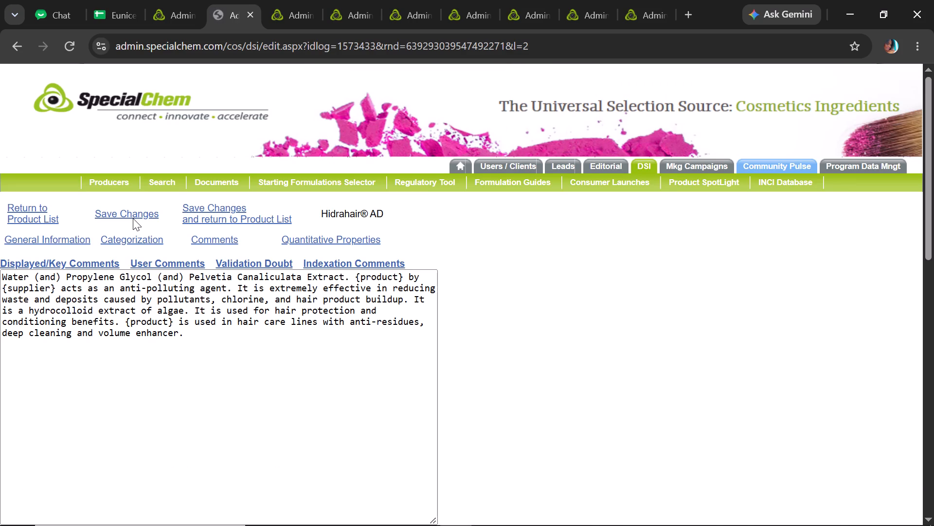
Check Hidrahair AD's quantitative properties for names to standardize, and save the record, returning to the product list.
click(332, 238)
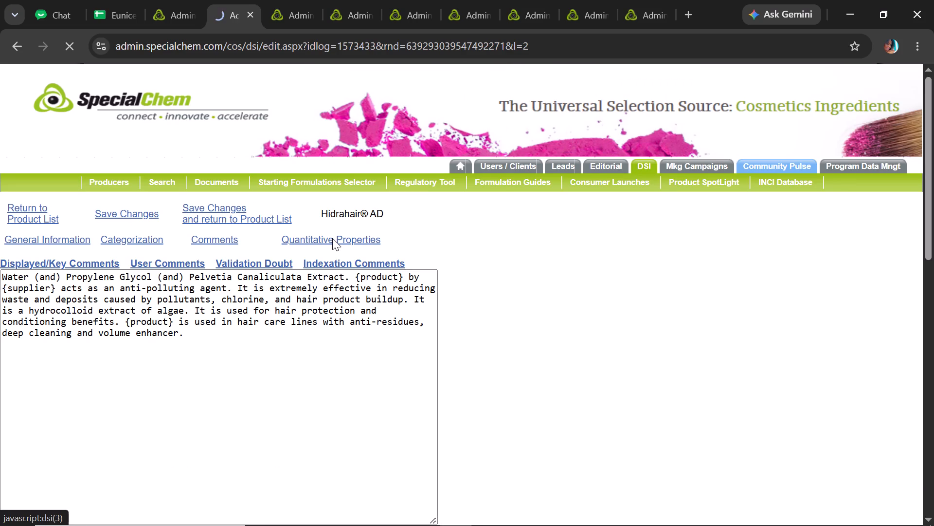
click(215, 212)
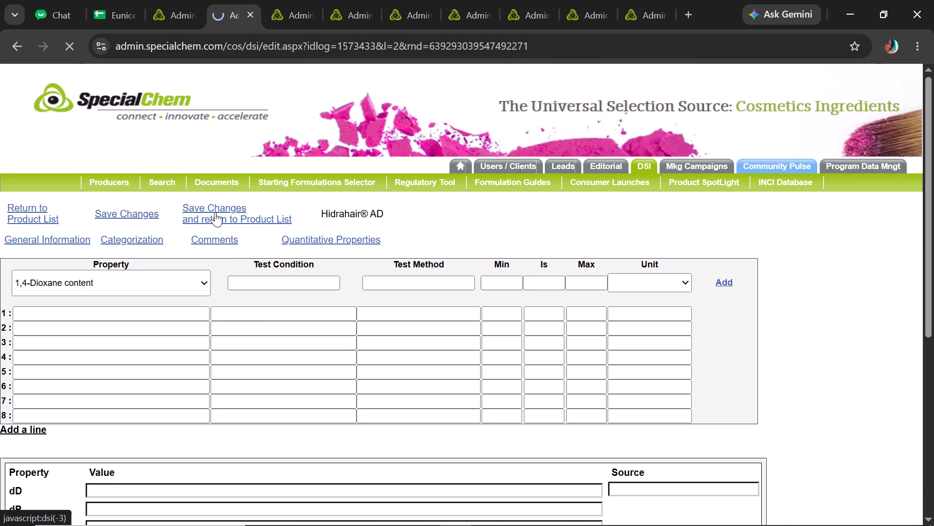
Copy Hidrahair O2 from the Cosmetics sheet, search for it as the trade/grade in the admin site, and open the Hidrahair® O2 record.
click(123, 9)
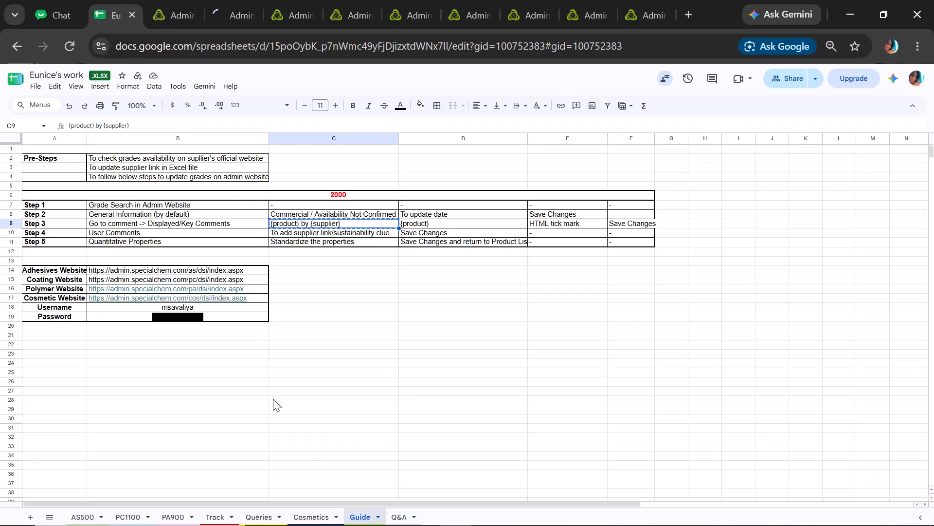
click(314, 511)
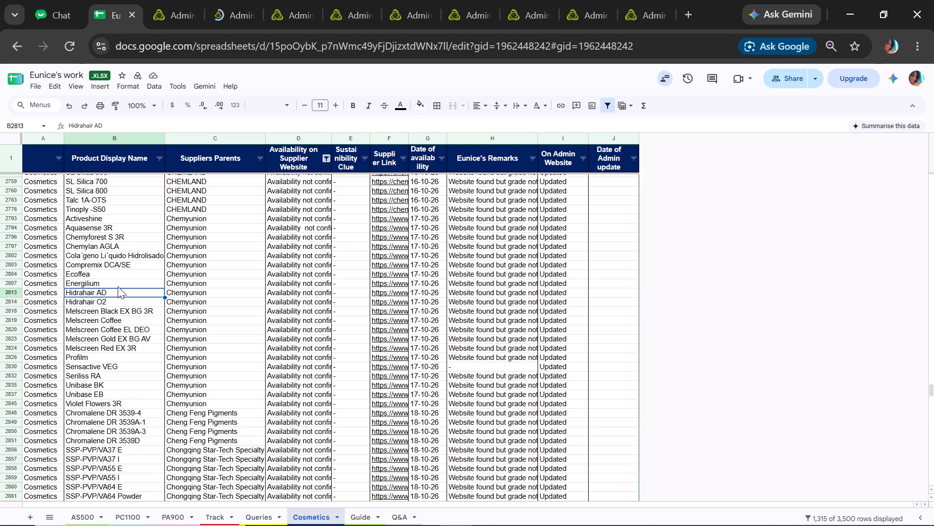
click(118, 300)
key(ctrl+c)
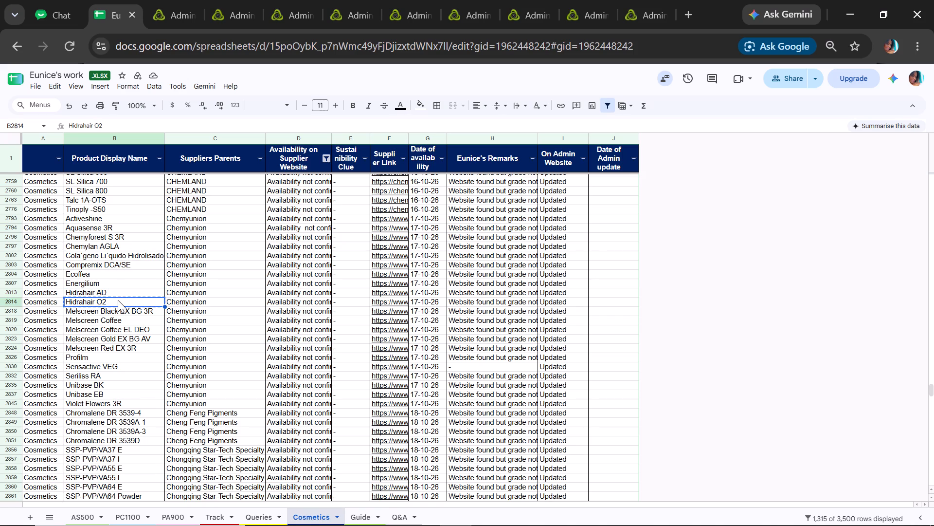
click(160, 0)
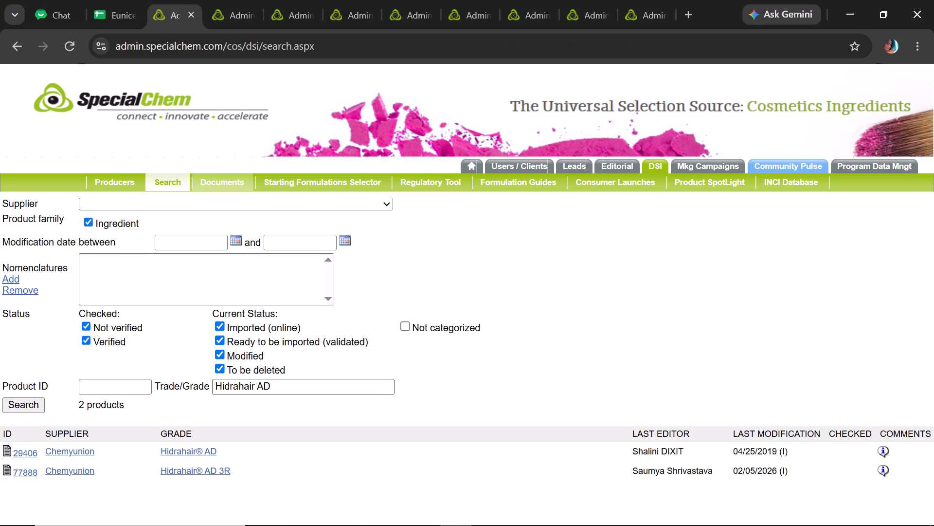
drag(291, 386, 4, 380)
key(ctrl+v)
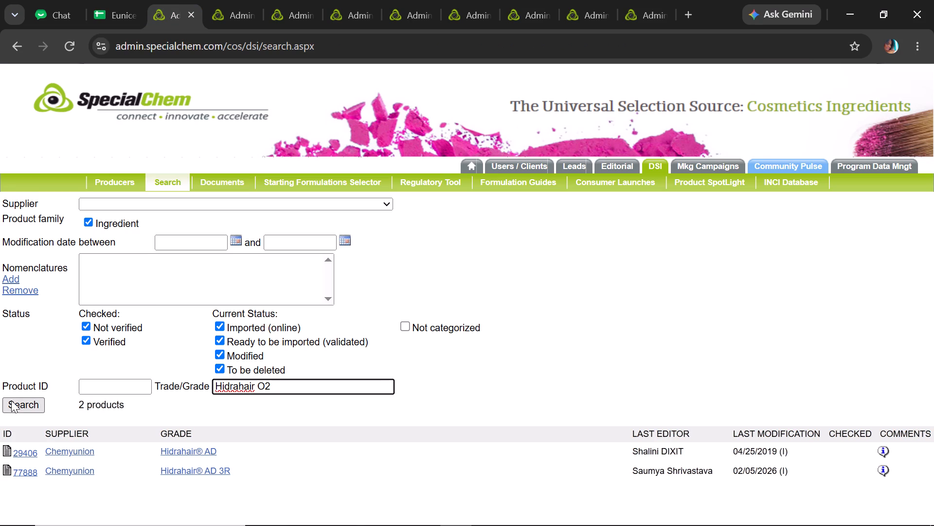
click(12, 402)
click(182, 452)
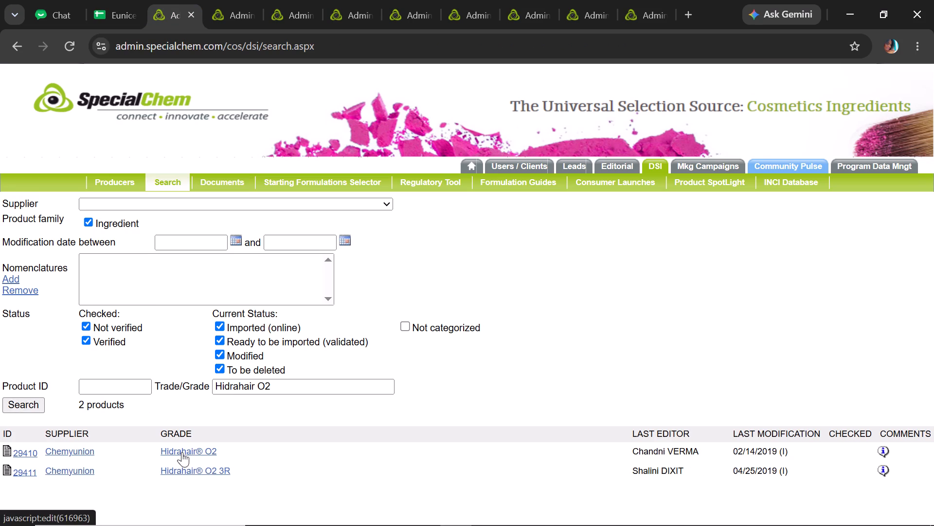
Copy the {product} by {supplier} placeholder text from Step 3 of the spreadsheet's Guide sheet.
click(118, 2)
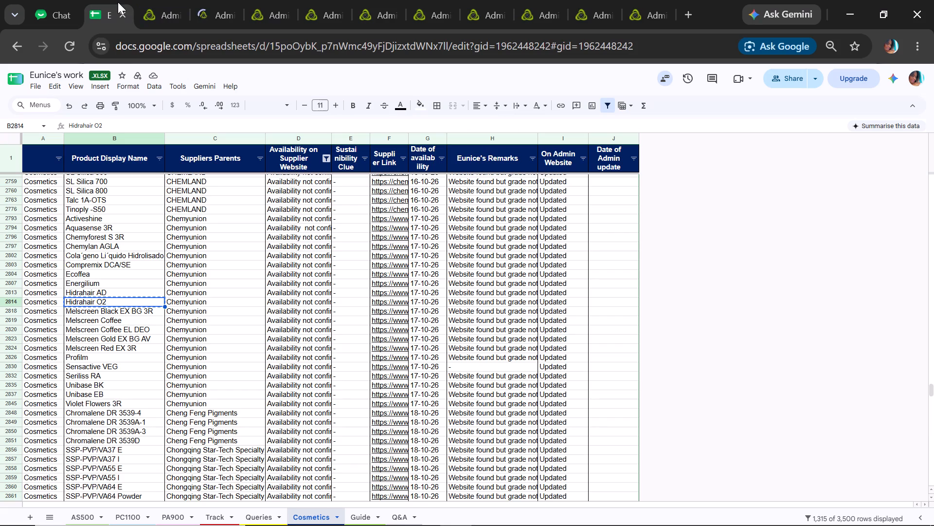
click(354, 522)
key(ctrl+c)
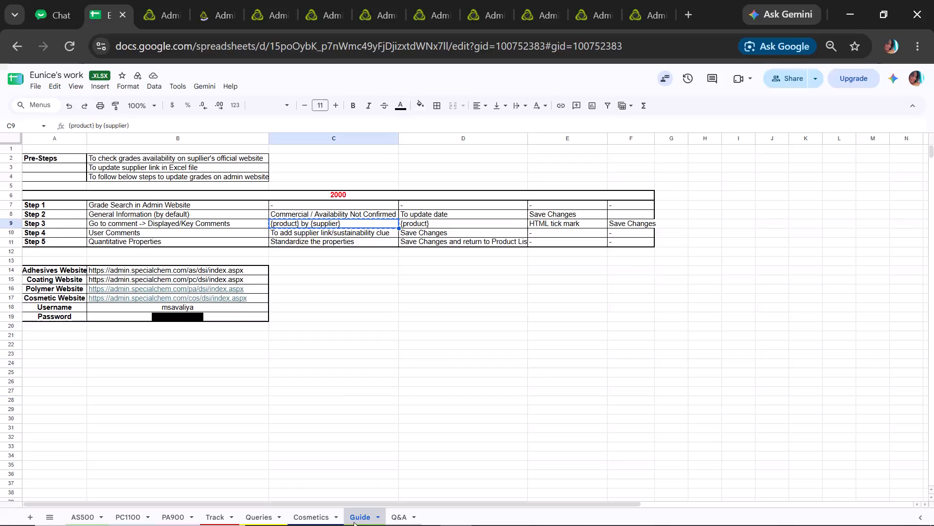
Set Hidrahair O2's product status to Availability Not Confirmed and save the changes.
click(216, 0)
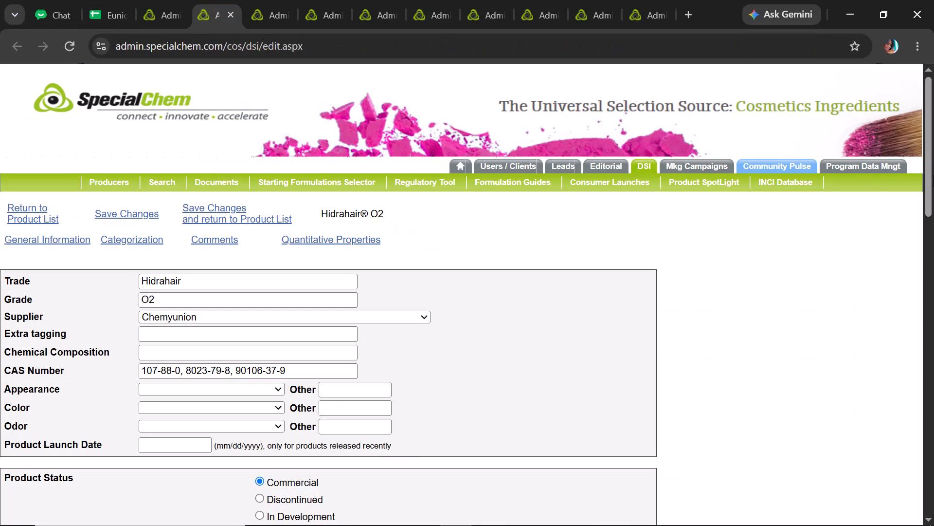
drag(933, 175, 928, 191)
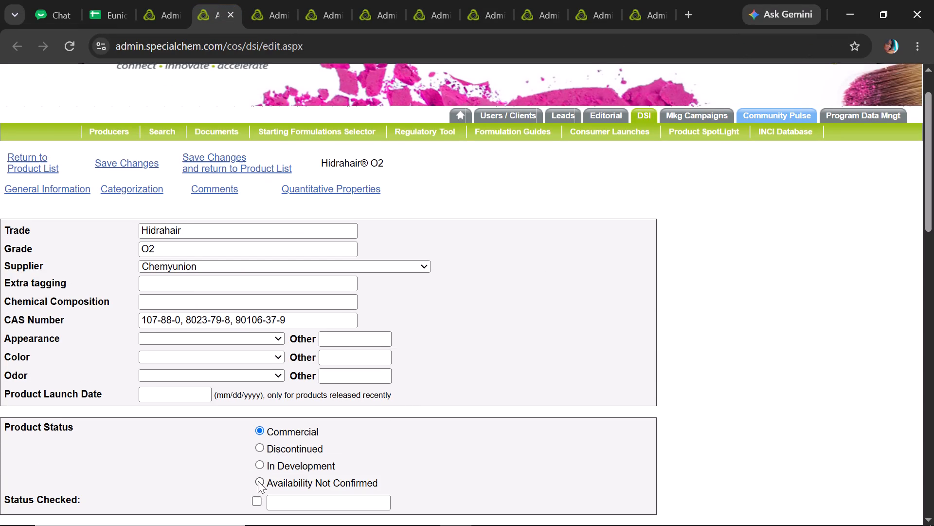
click(258, 481)
click(121, 159)
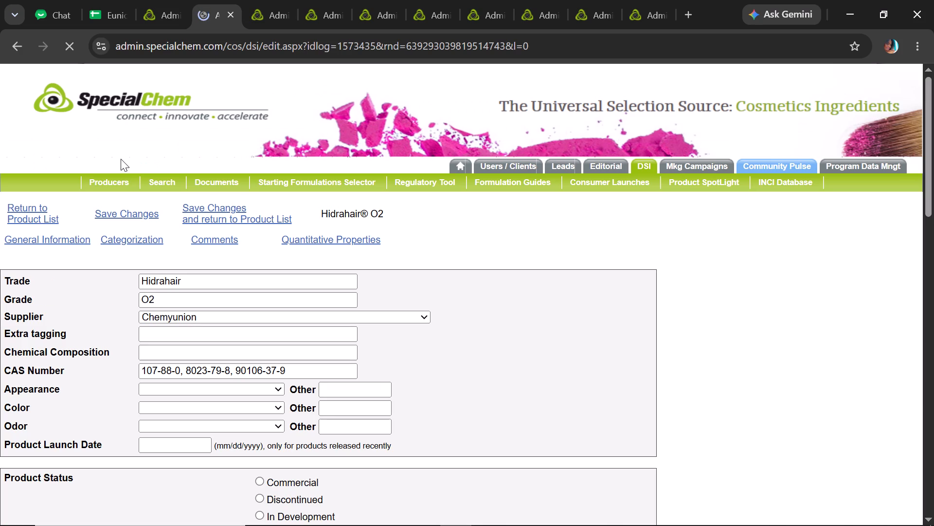
Replace Hidrahair® O2 by Chemyunion with the copied {product} by {supplier} in the product's displayed comment.
click(206, 237)
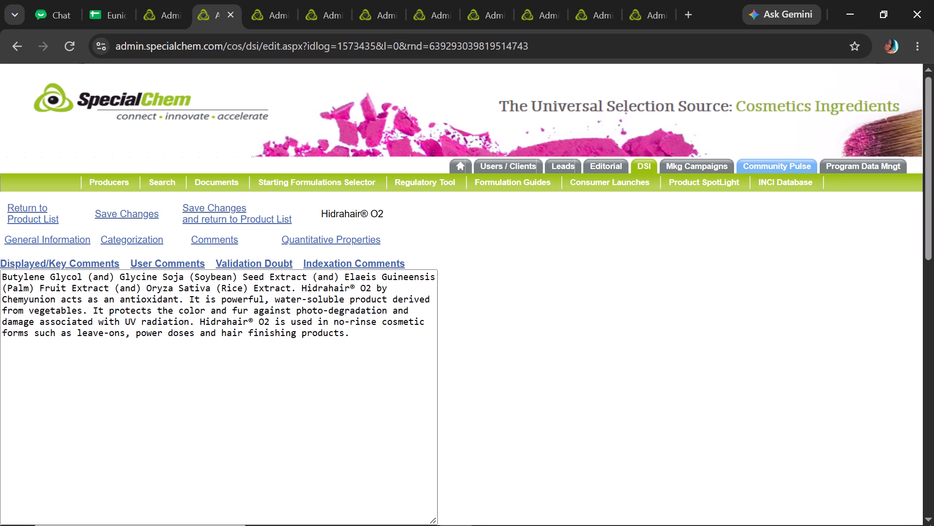
click(302, 290)
click(302, 290)
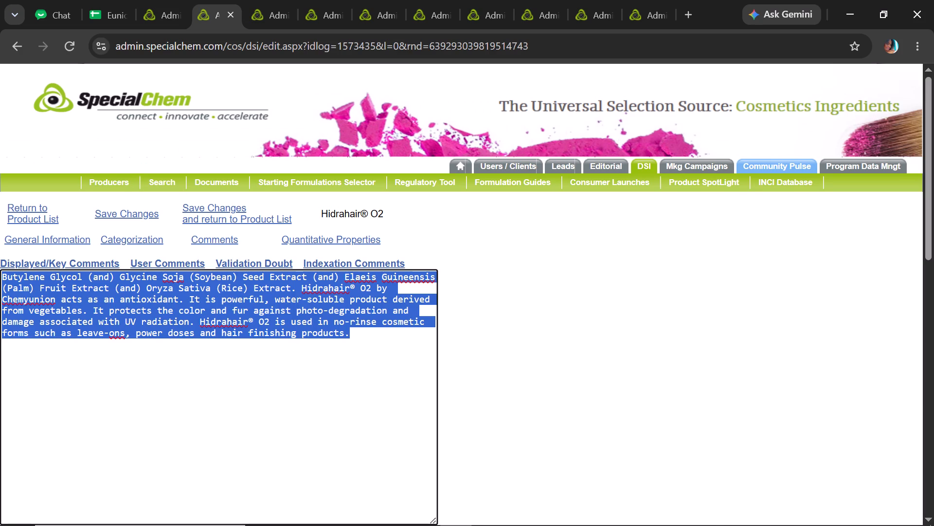
drag(302, 290, 32, 302)
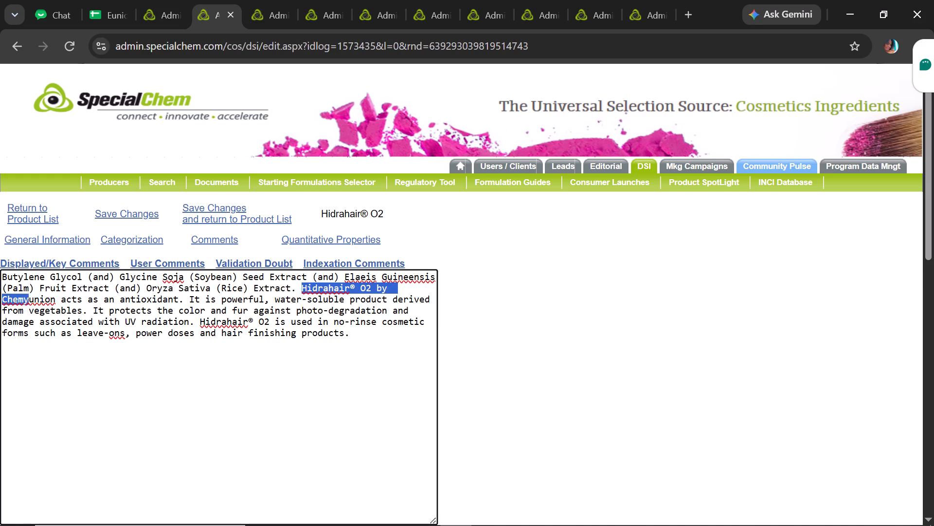
drag(32, 302, 58, 300)
key(ctrl+v)
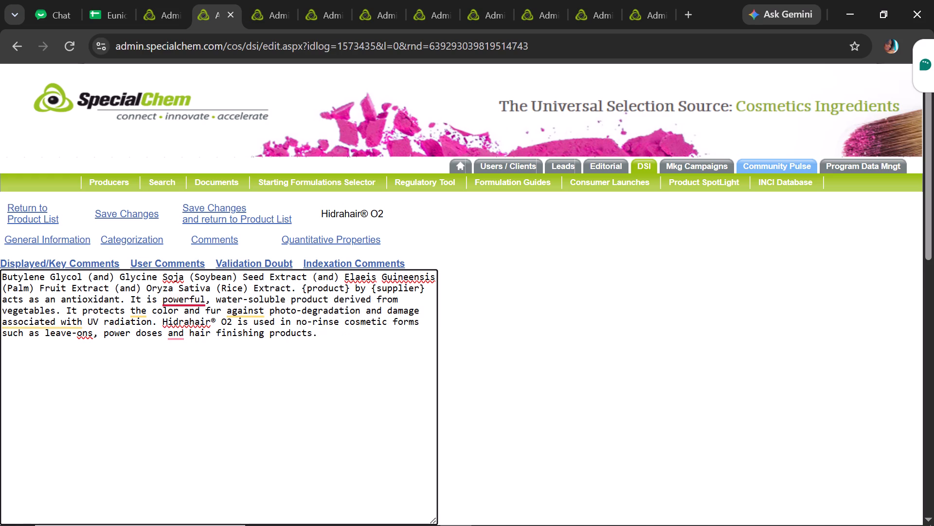
Copy {product} from the comment and replace the remaining Hidrahair® O2 with it.
drag(353, 290, 346, 290)
click(346, 290)
drag(349, 289, 302, 287)
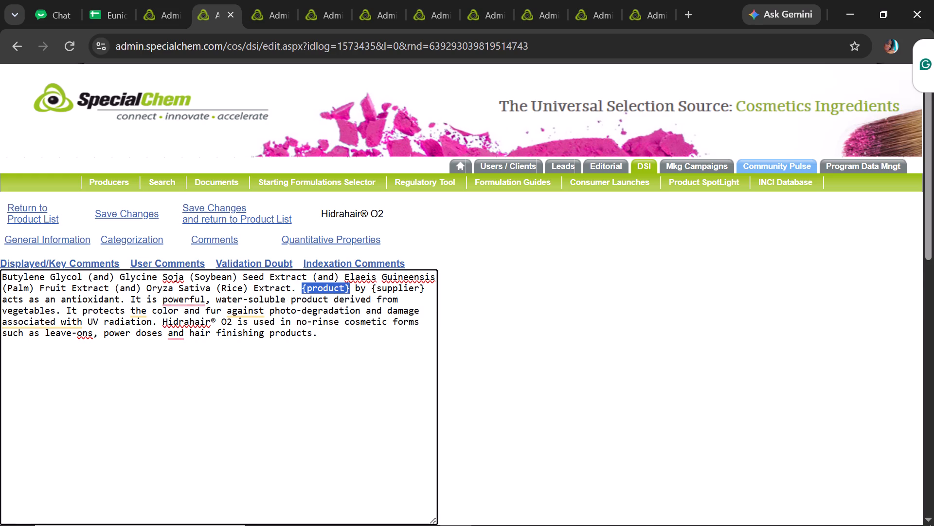
key(ctrl+c)
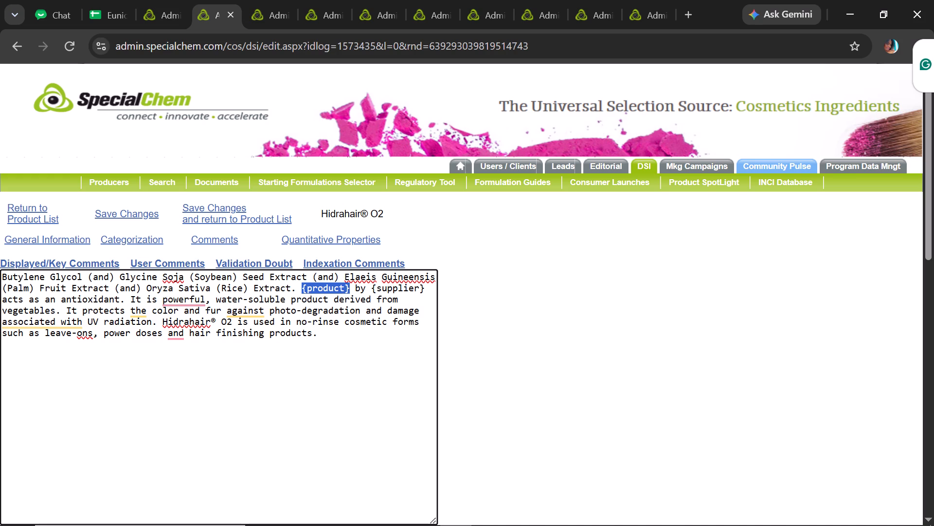
drag(161, 323, 231, 321)
key(ctrl+v)
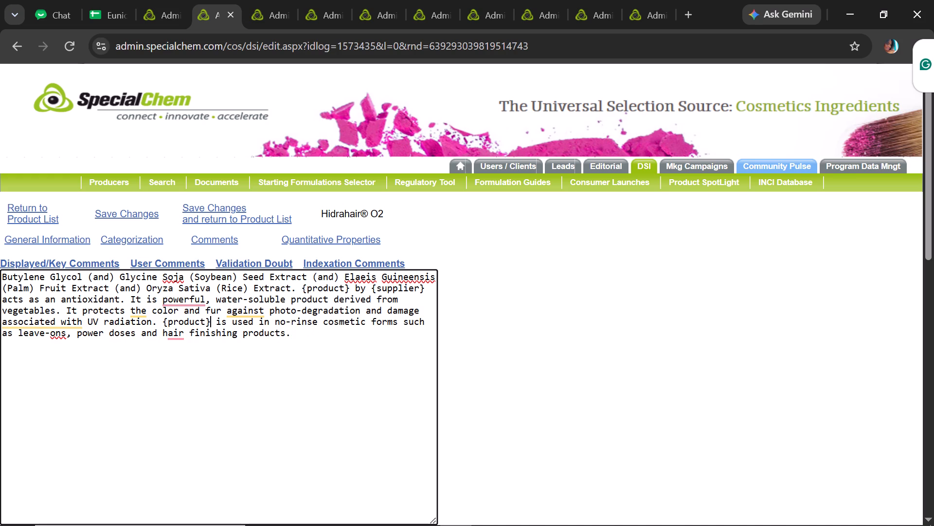
Insert the article "a" in the wording of the Hidrahair O2 comment.
click(193, 326)
text(a)
key(space)
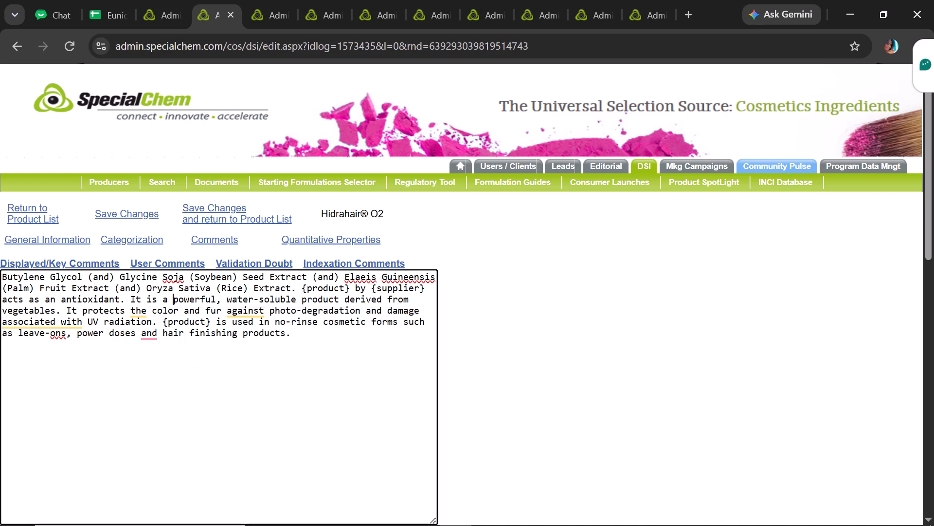
Insert a comma after "power doses" in the Hidrahair O2 displayed comment.
click(173, 365)
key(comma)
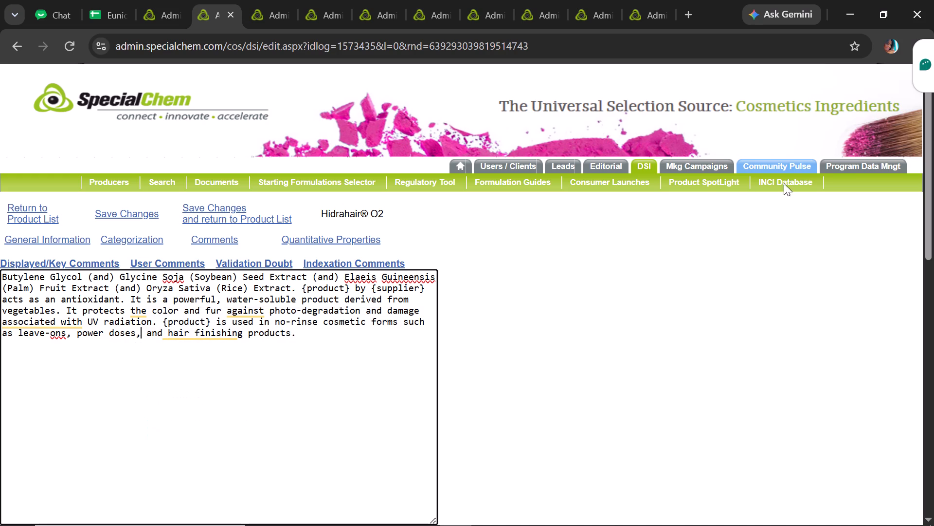
Turn on Display as HTML for the Hidrahair O2 comment and save the changes.
drag(933, 127, 933, 150)
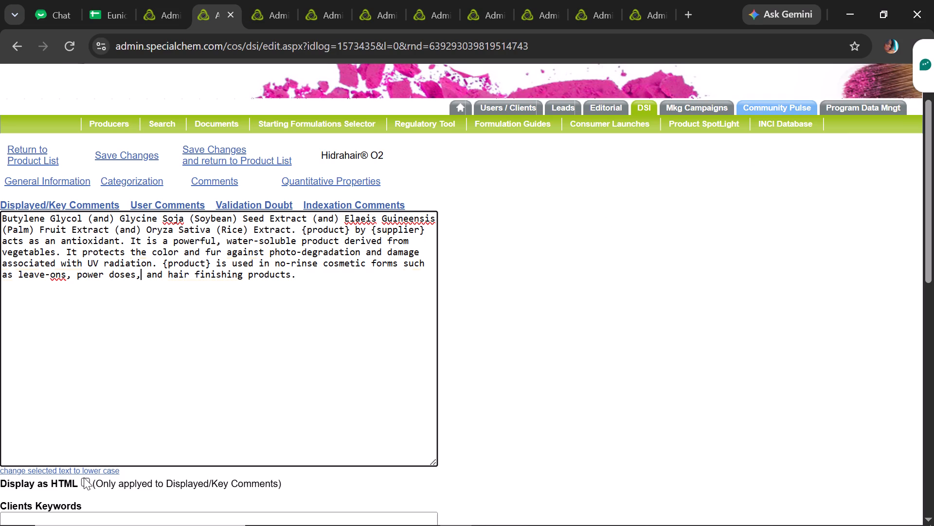
click(87, 481)
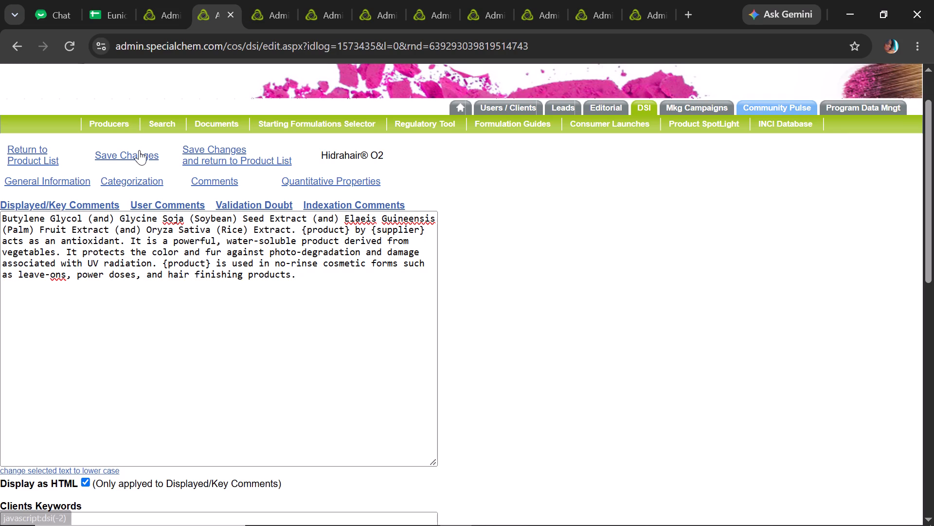
click(139, 150)
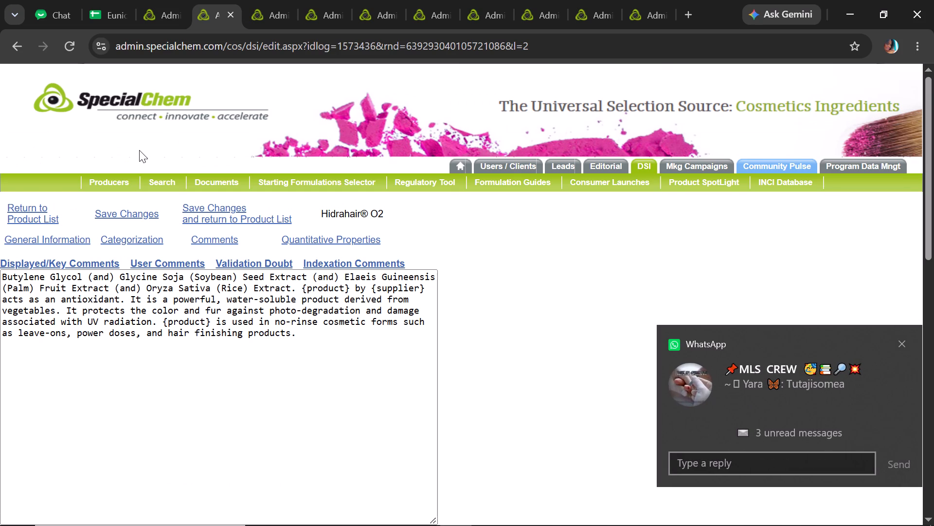
click(115, 211)
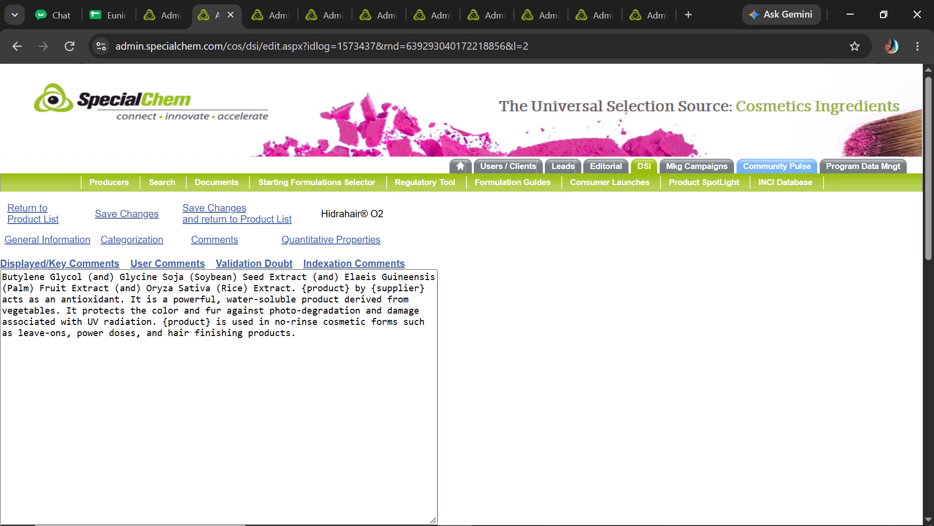
drag(933, 196, 933, 214)
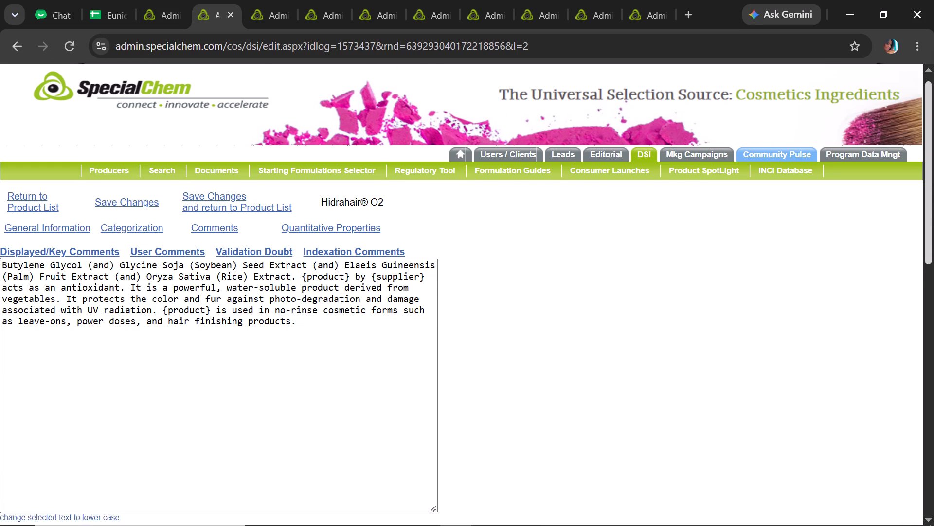
drag(933, 214, 933, 214)
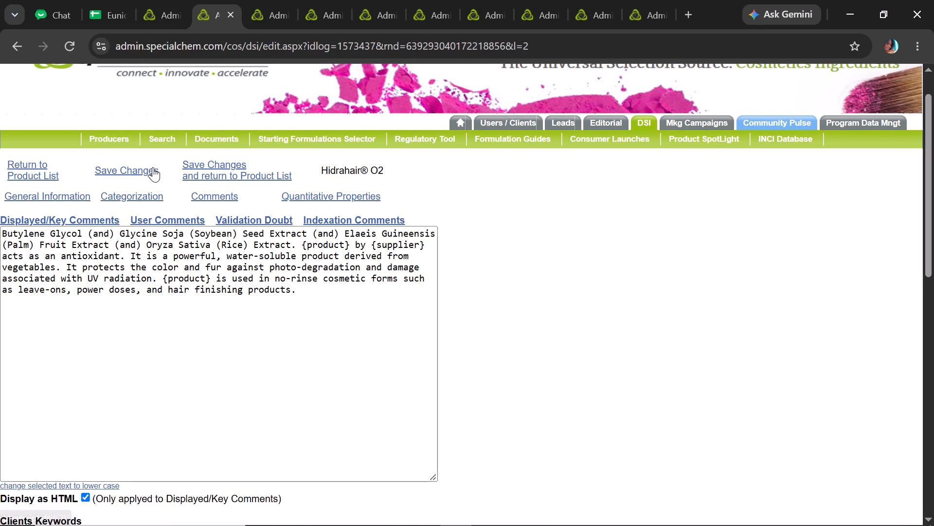
click(153, 167)
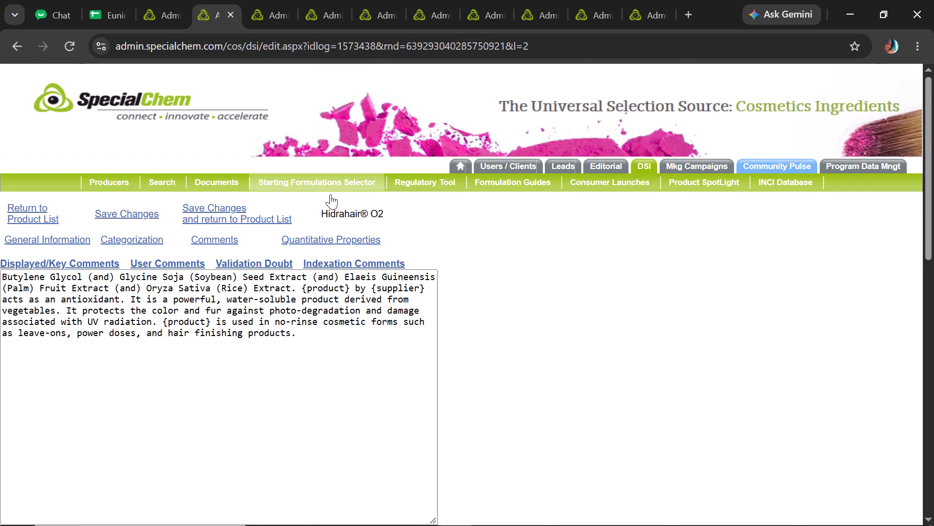
Open Hidrahair O2's Quantitative Properties, then save the changes and return to the product list.
click(358, 238)
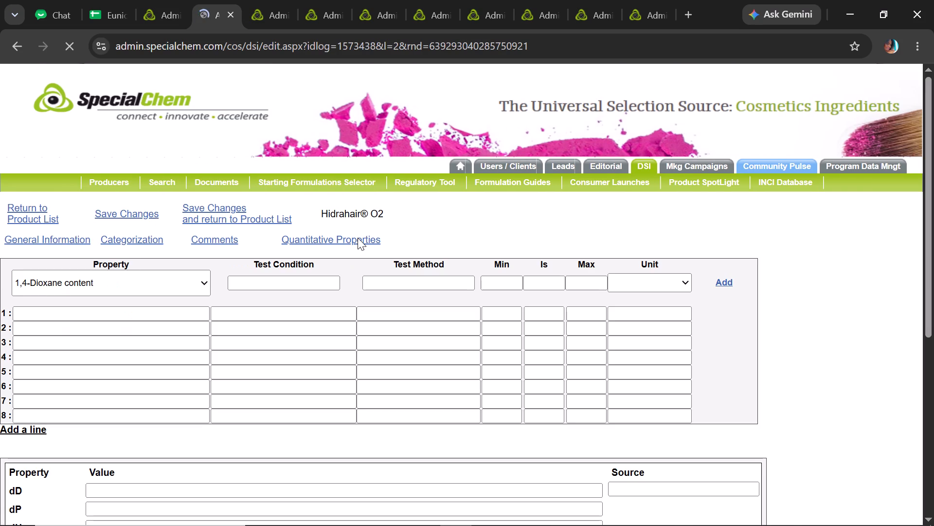
click(196, 207)
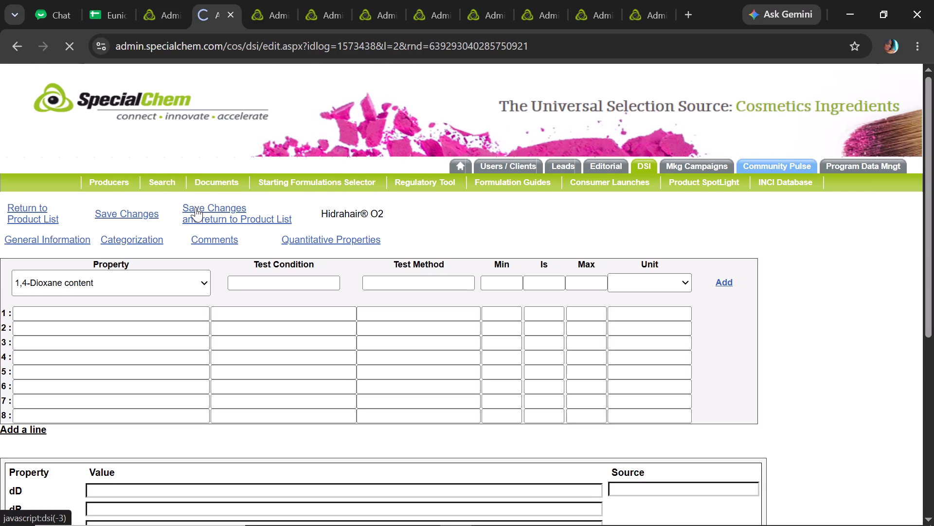
Switch to the Eunice's work spreadsheet and open its Cosmetics sheet.
click(98, 0)
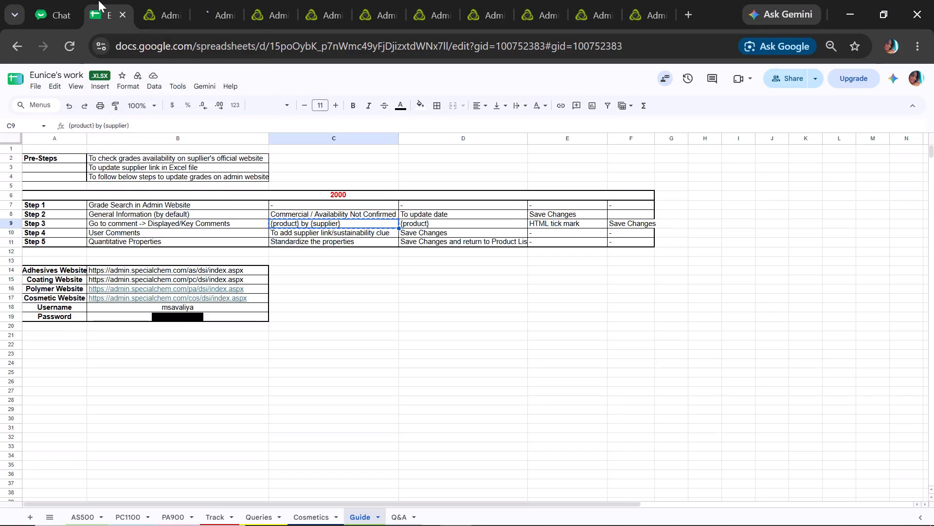
click(308, 507)
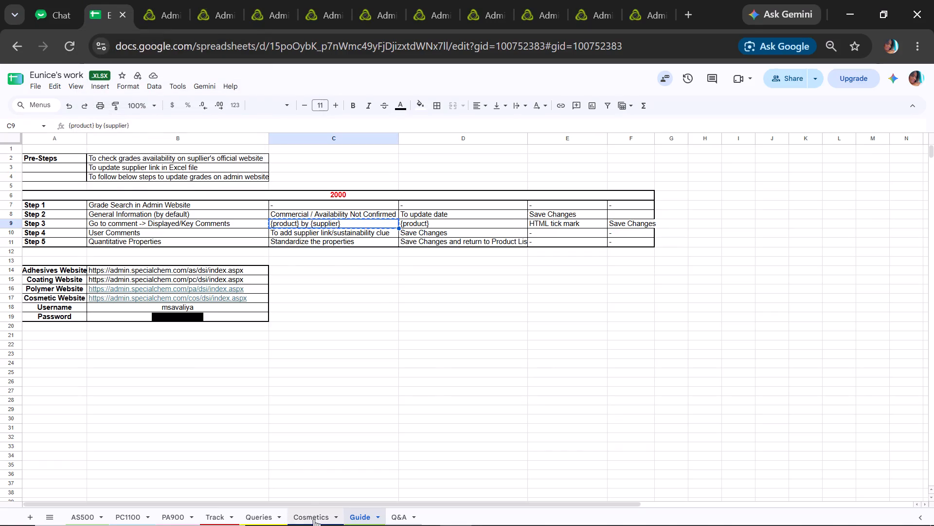
Copy Melscreen Black EX BG 3R from the Cosmetics sheet, search for it as the trade/grade in the admin site, and open its record.
click(314, 519)
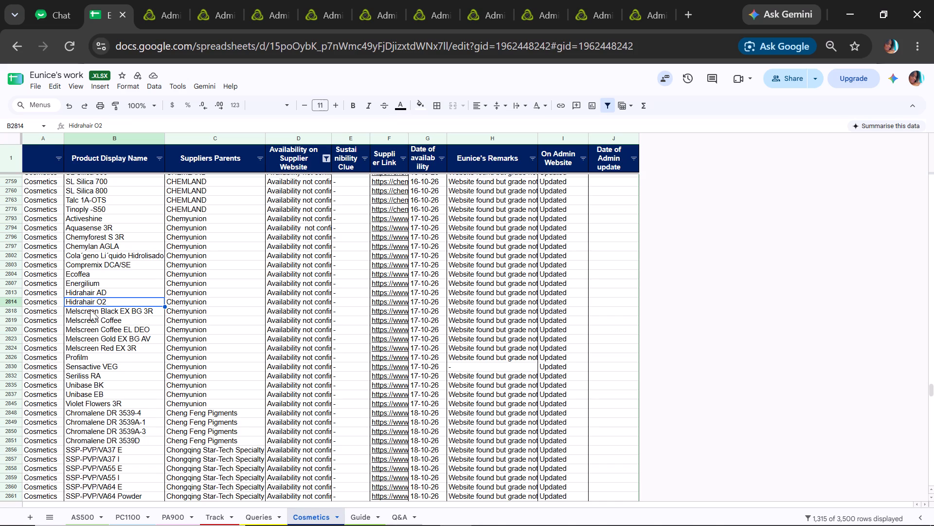
click(90, 309)
key(ctrl+c)
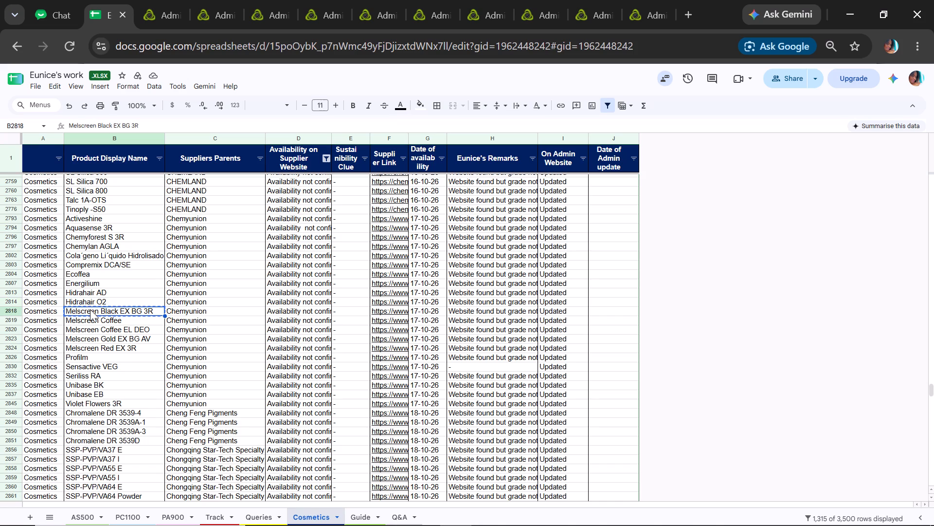
click(178, 0)
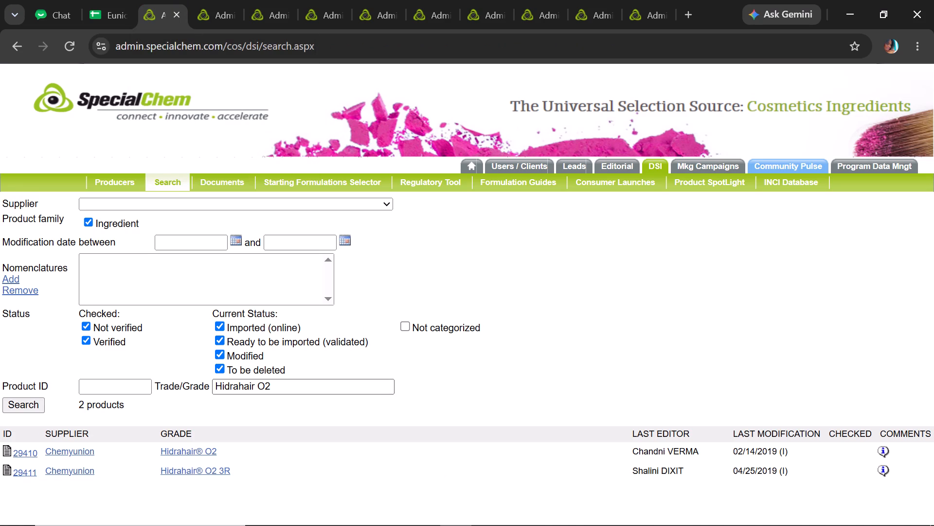
drag(300, 383, 54, 391)
key(ctrl+v)
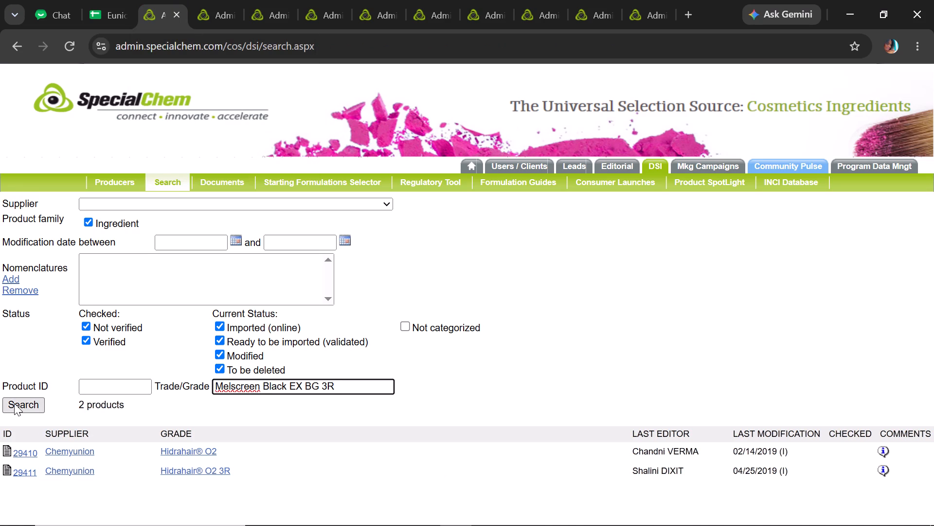
click(14, 403)
click(182, 451)
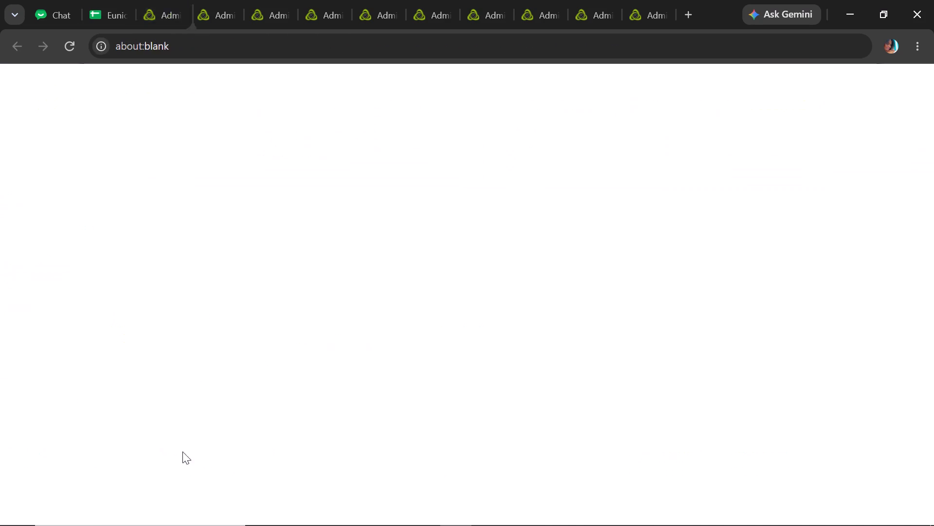
Copy the {product} by {supplier} placeholder text again from Step 3 of the Guide sheet.
click(98, 16)
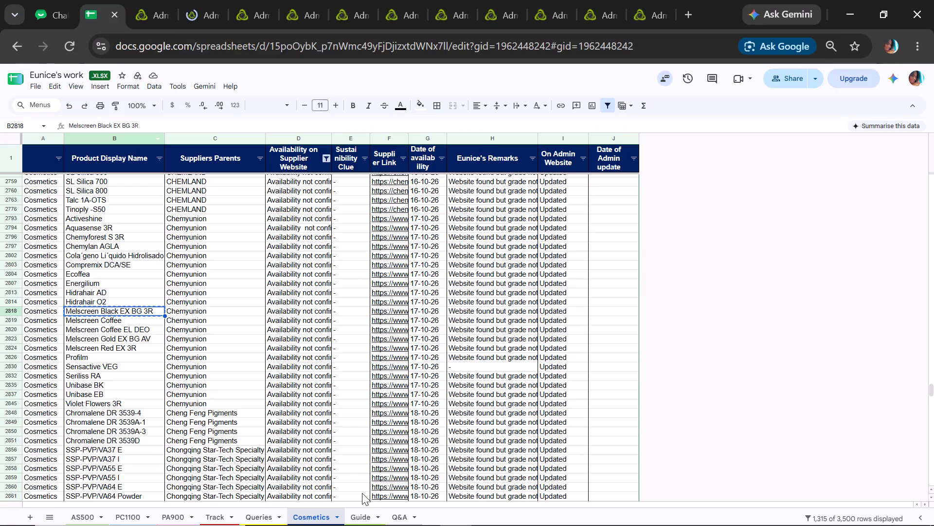
click(365, 512)
key(ctrl+c)
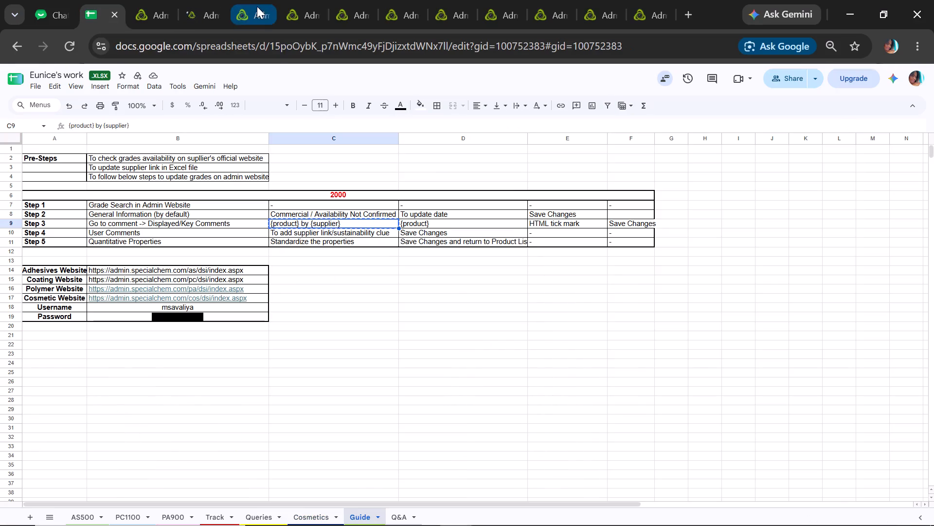
Set Melscreen Black EX BG 3R's product status to Availability Not Confirmed, save the changes, and check the saved status.
click(257, 6)
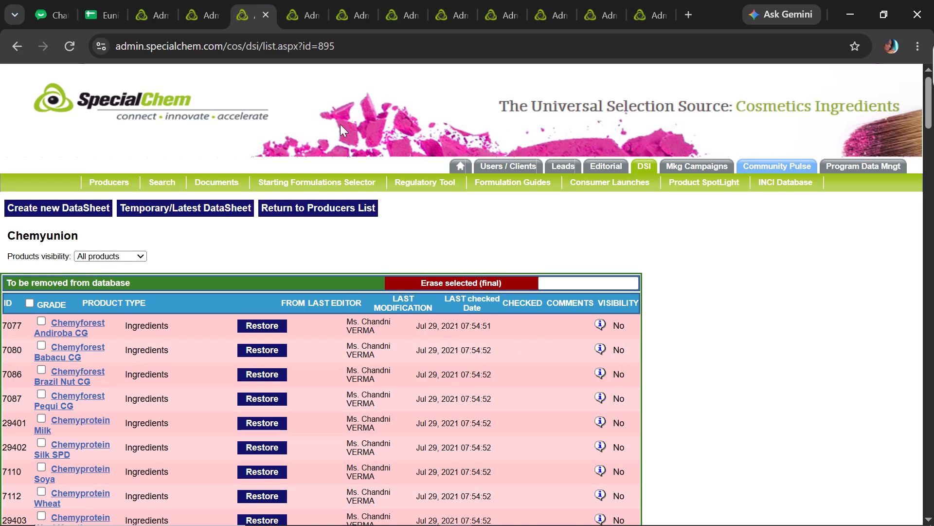
click(199, 27)
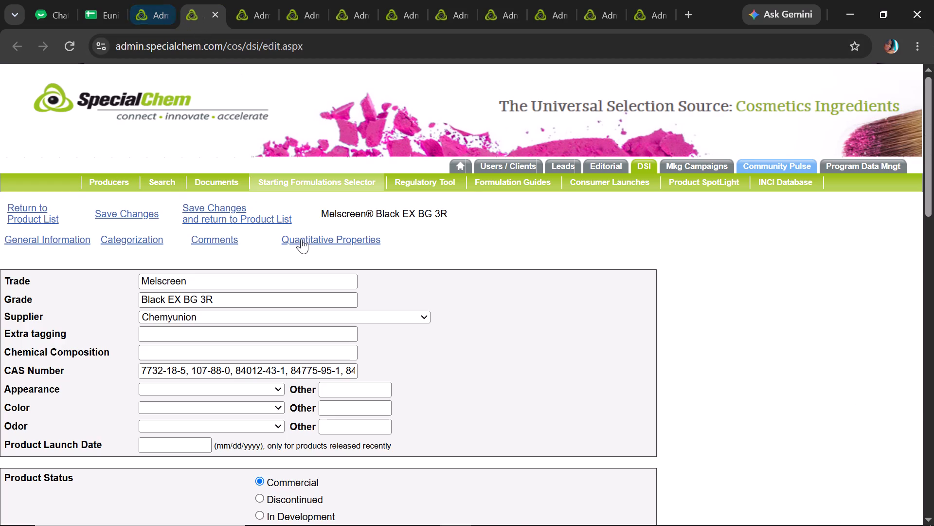
drag(933, 172, 922, 201)
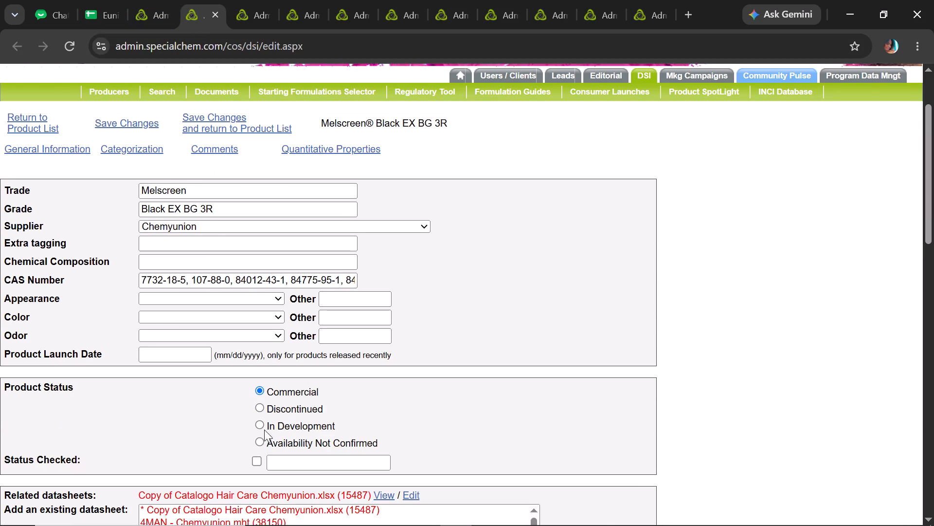
click(263, 438)
click(115, 125)
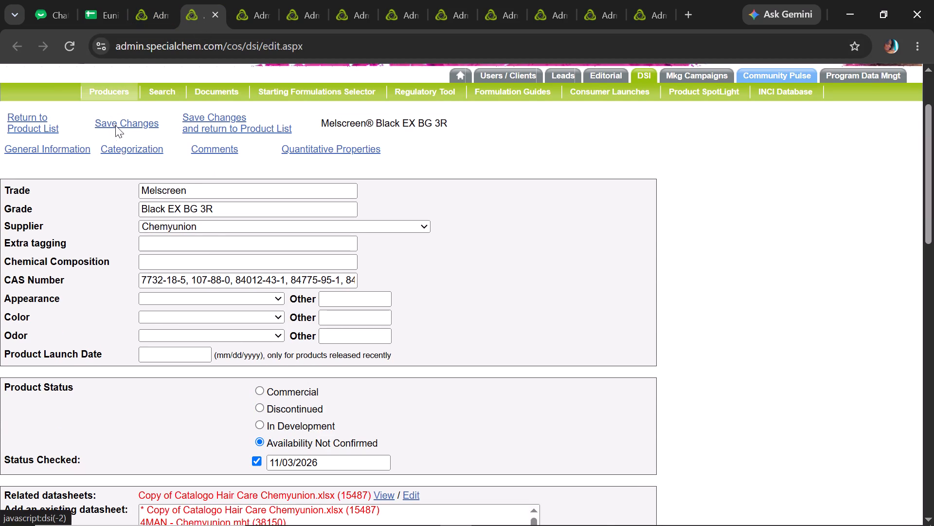
click(94, 0)
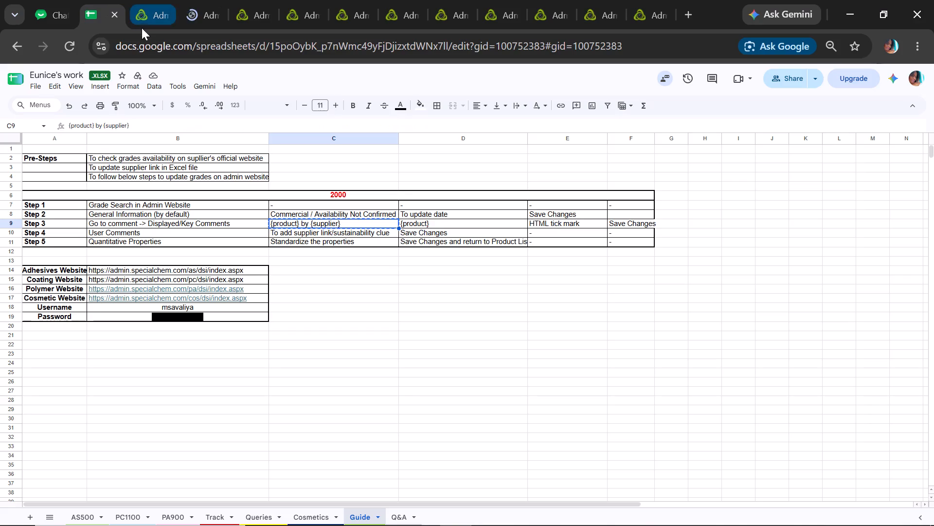
click(202, 10)
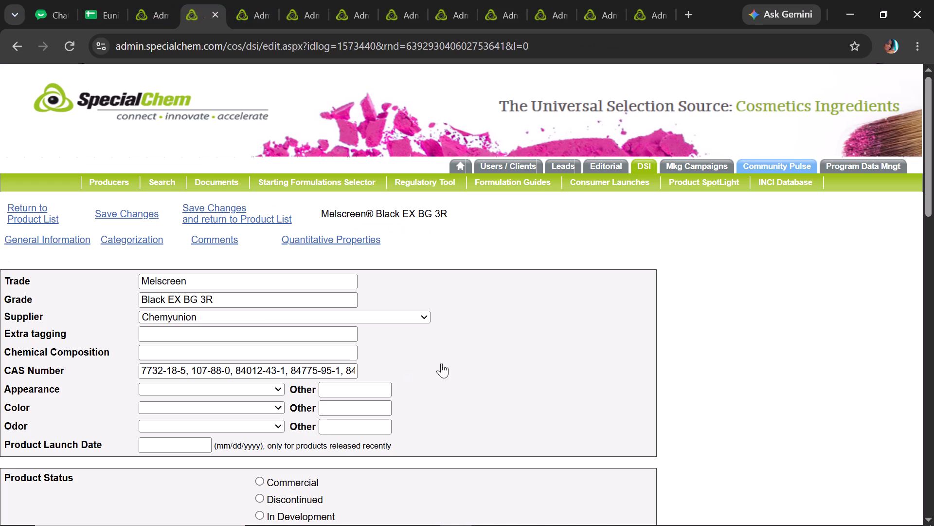
drag(933, 194, 933, 213)
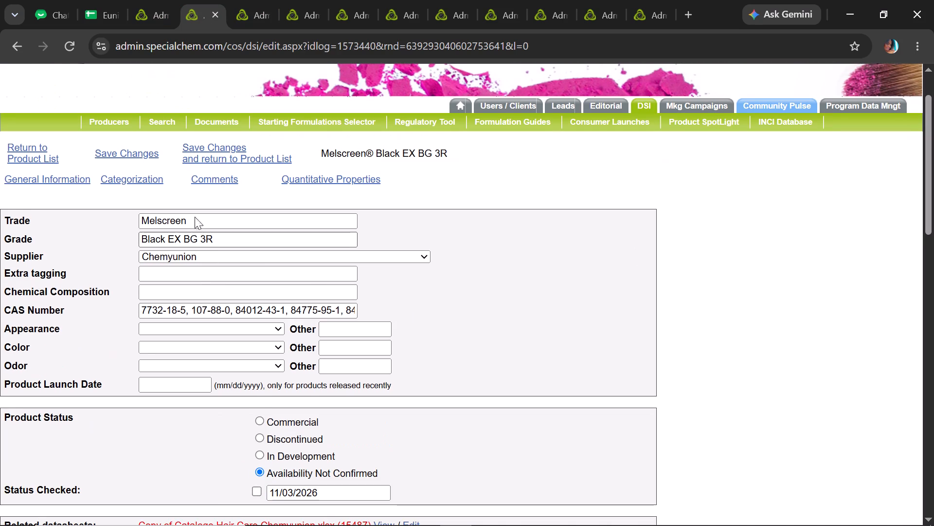
Replace the product name Melscreen® Black EX BG in the Displayed/Key Comments with the {product} by {supplier} placeholder.
click(209, 176)
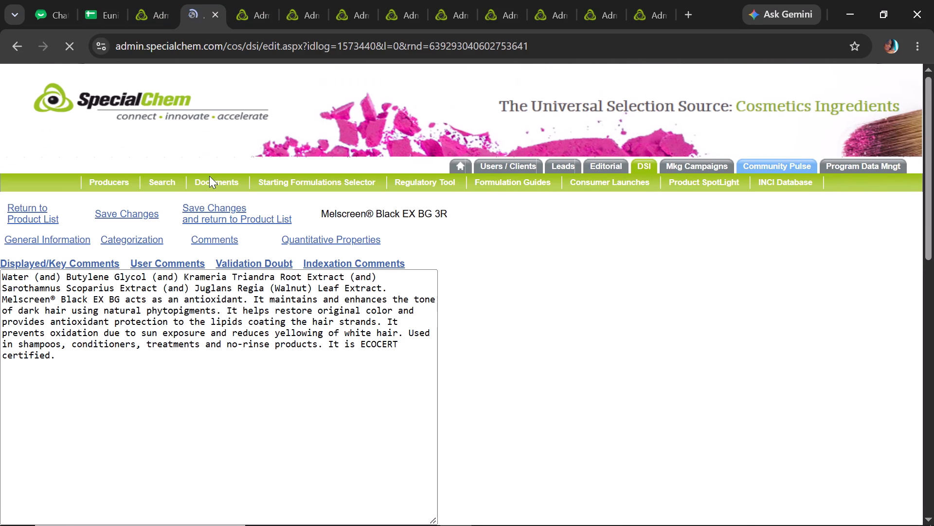
double_click(122, 298)
click(122, 298)
drag(122, 298, 24, 297)
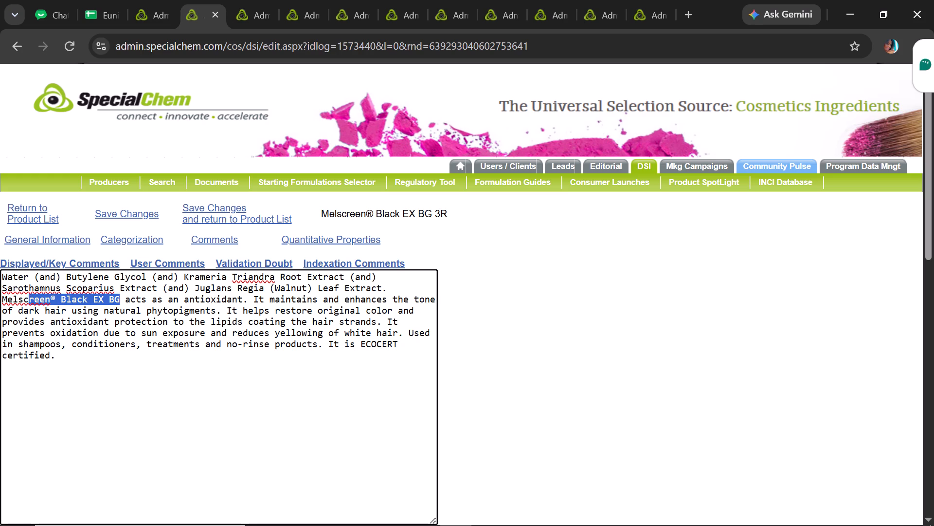
drag(24, 297, 0, 297)
key(ctrl+v)
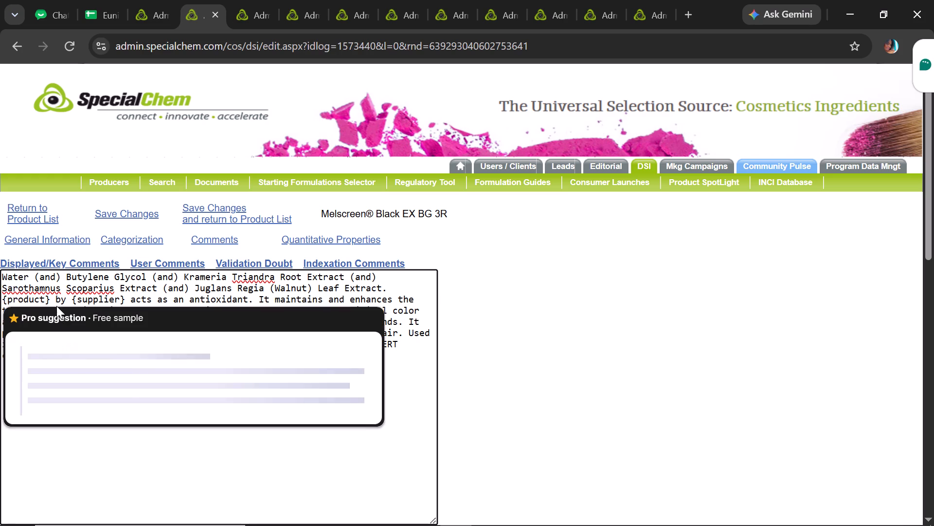
Copy the {product} placeholder and use it to replace "It" before "prevents oxidation" in the comment.
drag(51, 300, 0, 292)
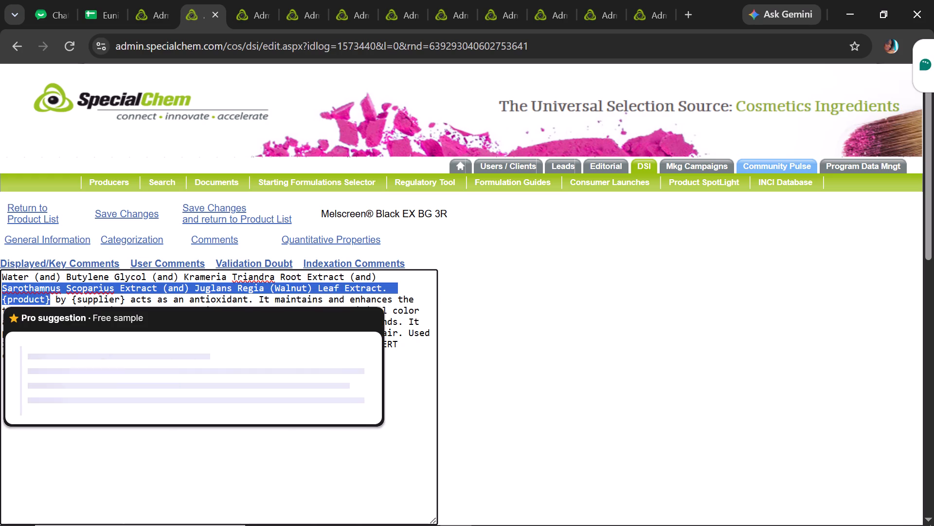
click(0, 300)
drag(0, 300, 51, 298)
key(ctrl+c)
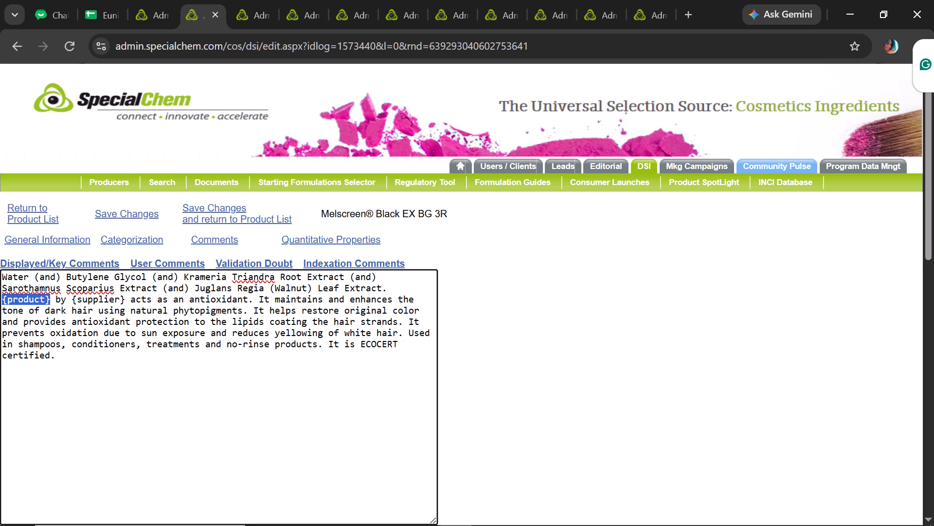
click(419, 323)
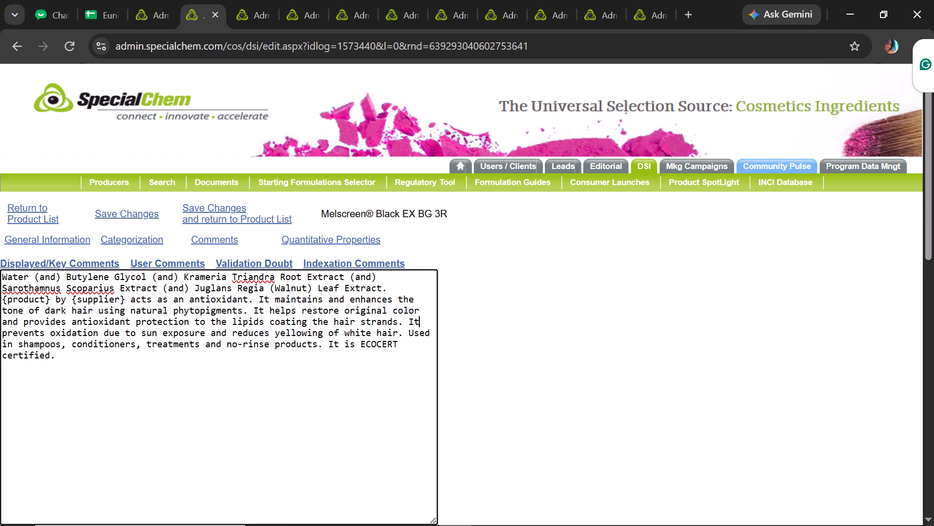
key(BackSpace)
key(BackSpace)
key(ctrl+v)
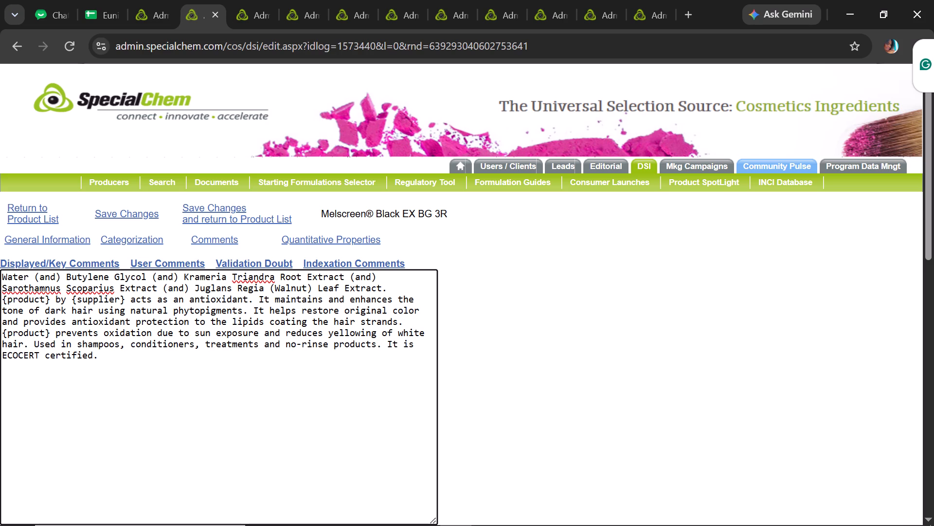
Enable Display as HTML for the Melscreen Black EX BG 3R comment and save the changes.
drag(933, 238, 933, 258)
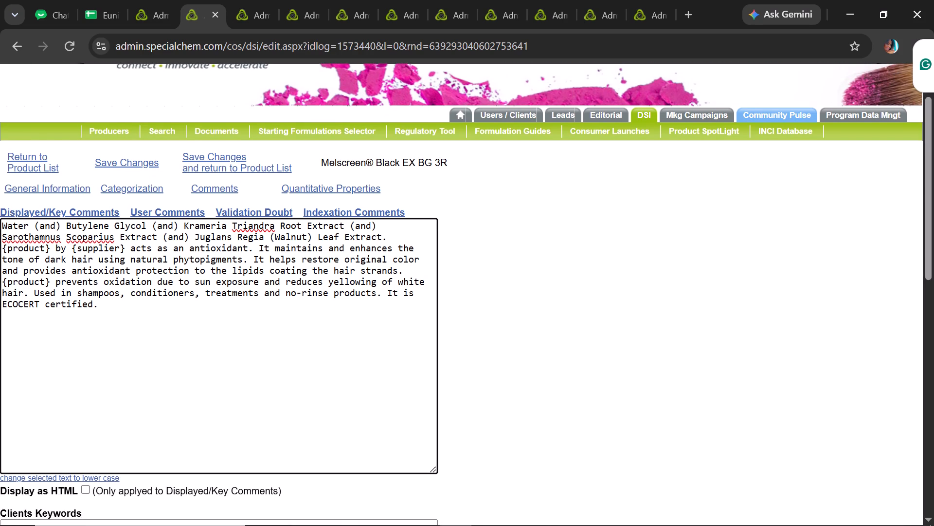
click(88, 488)
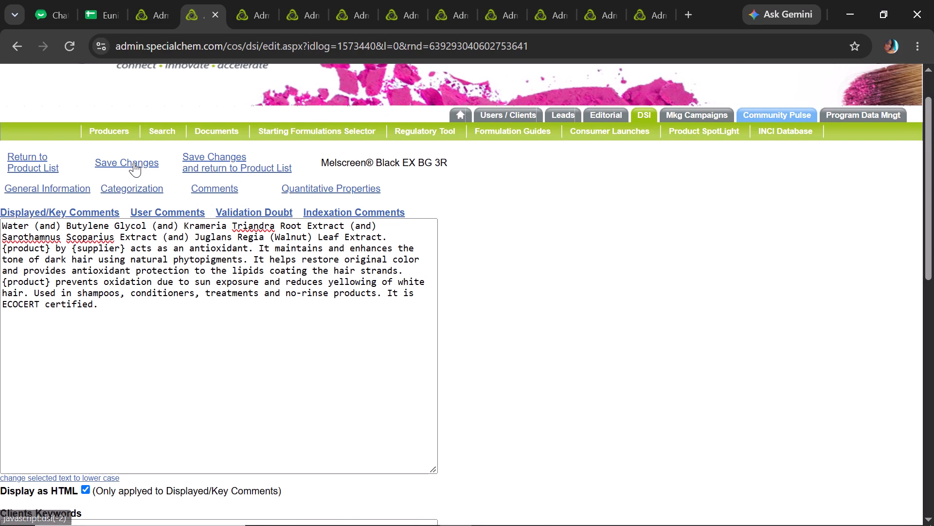
click(134, 162)
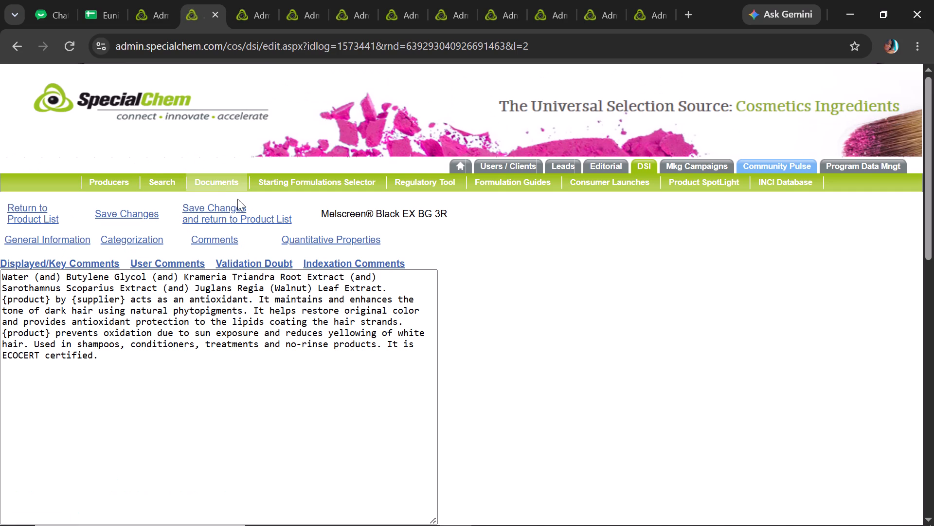
Open Melscreen Black EX BG 3R's quantitative properties, then save the record and return to the product list.
click(305, 243)
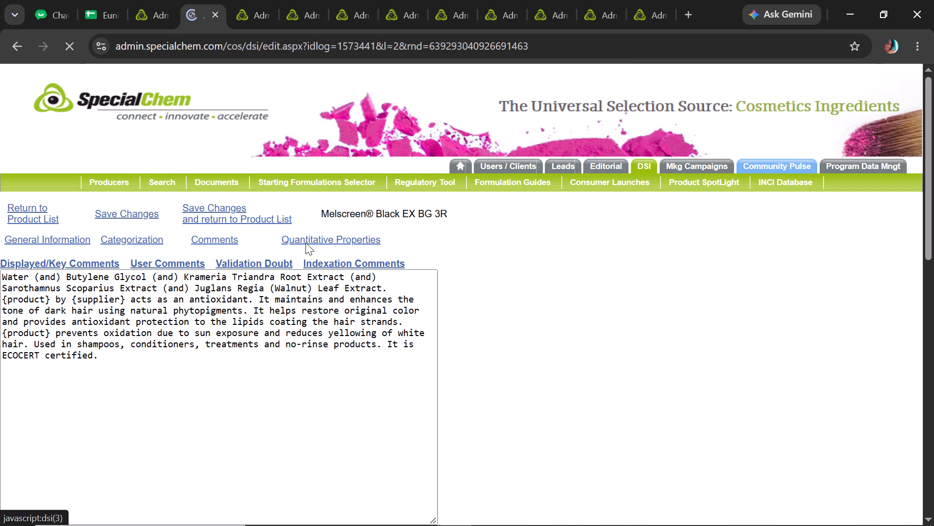
click(223, 209)
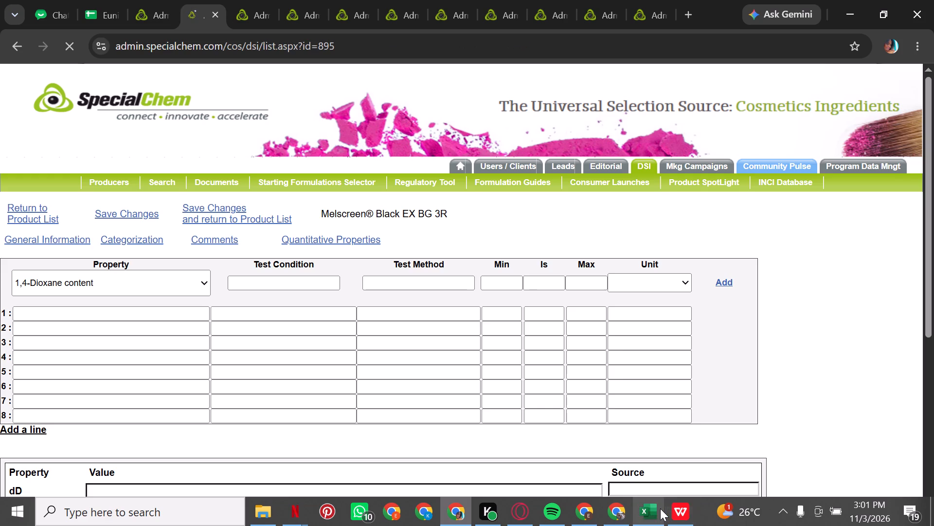
Switch to the browser window with the BigBlueButton haematology lecture.
click(616, 516)
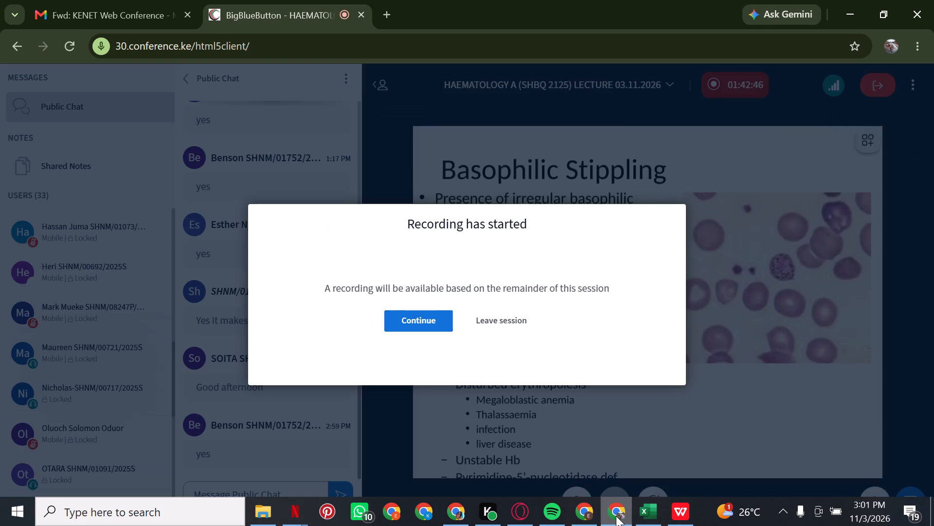
Accept the notice that the session is being recorded, and leave the haematology lecture session.
click(432, 324)
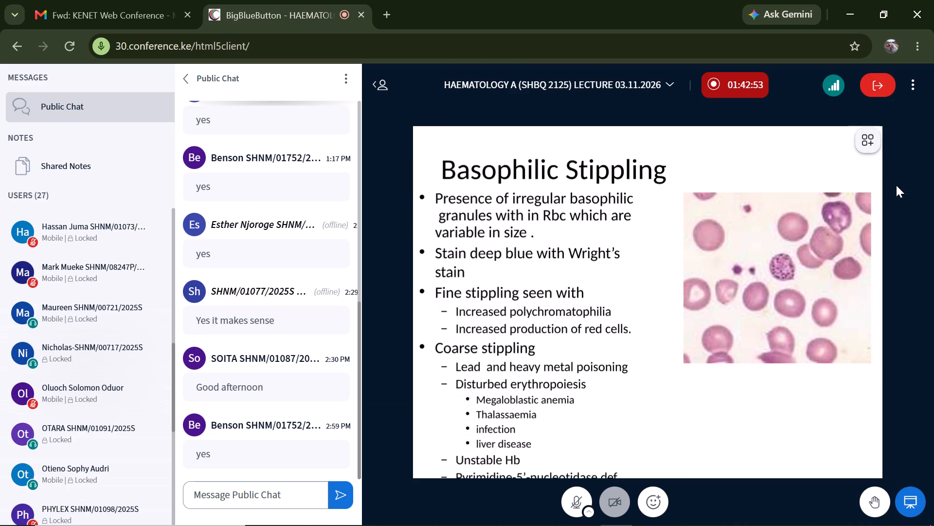
click(876, 77)
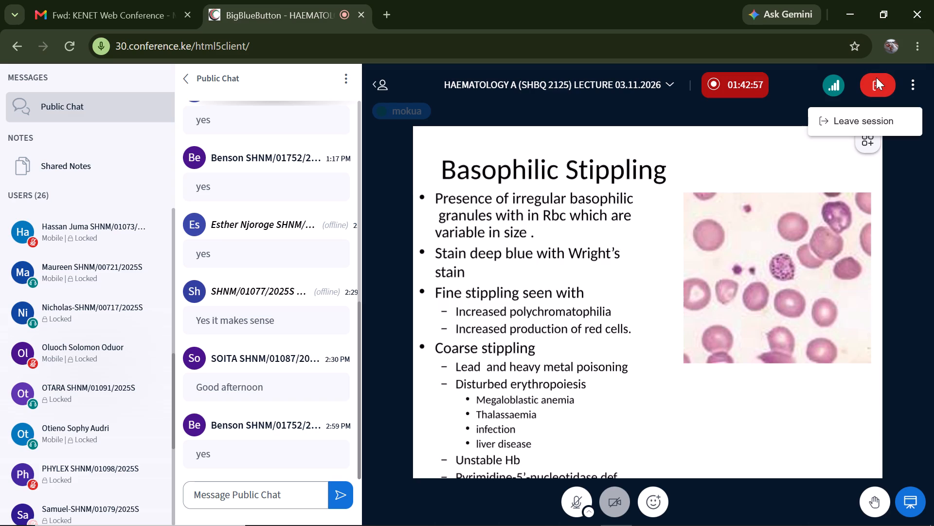
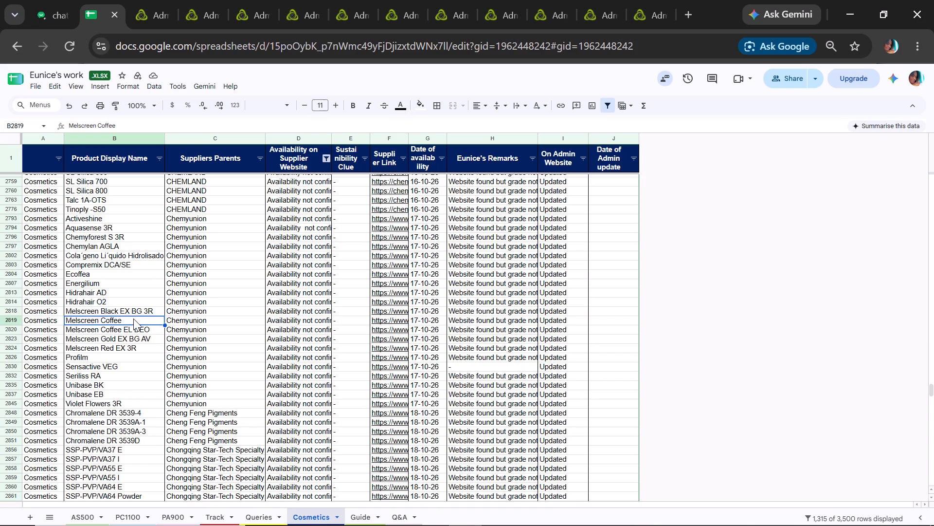
Copy the name Melscreen Coffee from the Cosmetics sheet, search for it in SpecialChem administration and open the Melscreen® Coffee record.
key(ctrl+c)
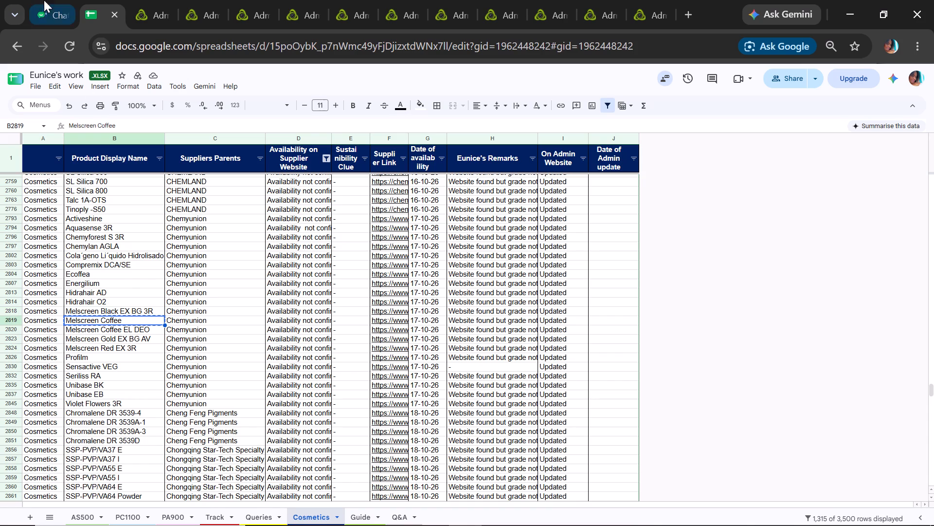
click(157, 0)
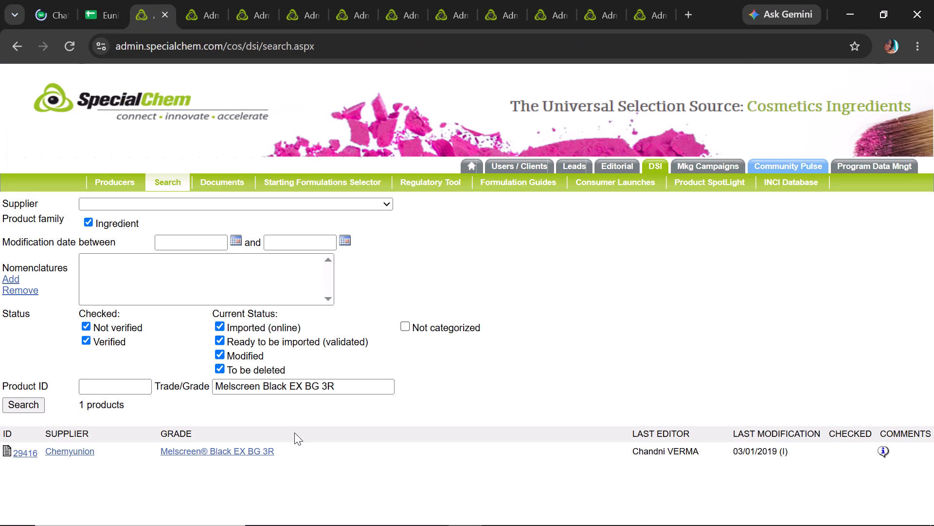
drag(355, 387, 97, 399)
key(ctrl+v)
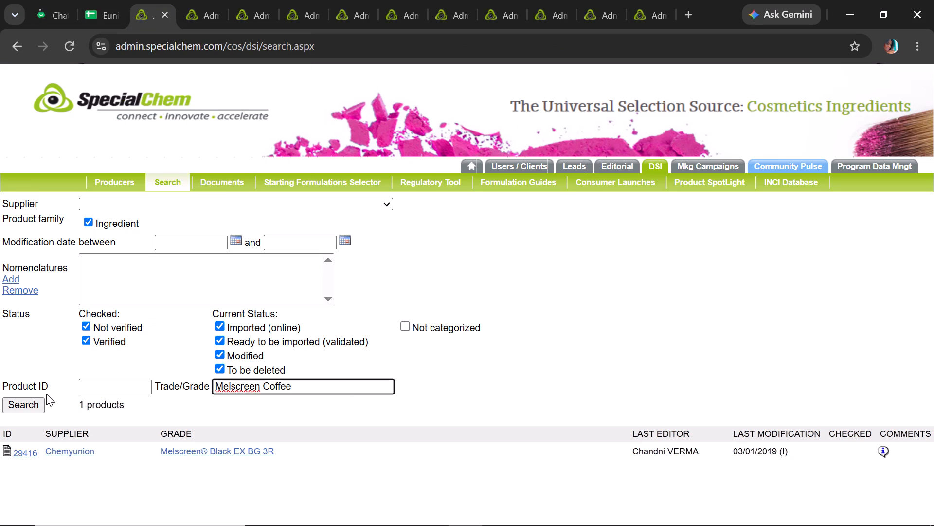
click(31, 408)
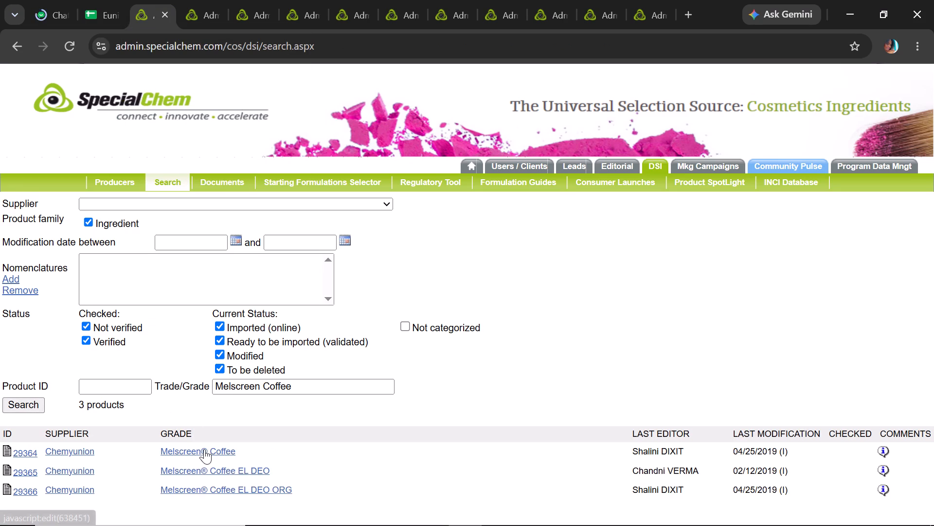
click(204, 449)
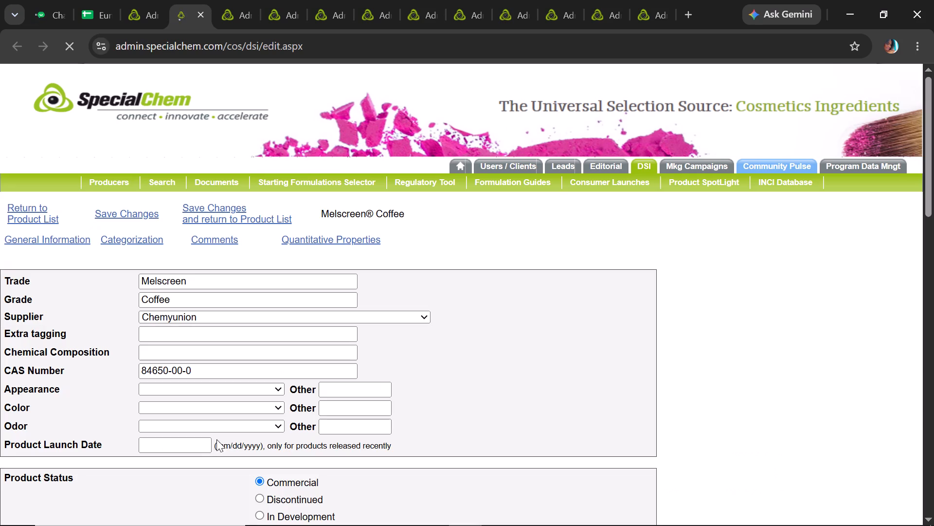
Set Melscreen Coffee's product status to Availability Not Confirmed and save the changes.
drag(933, 172, 933, 196)
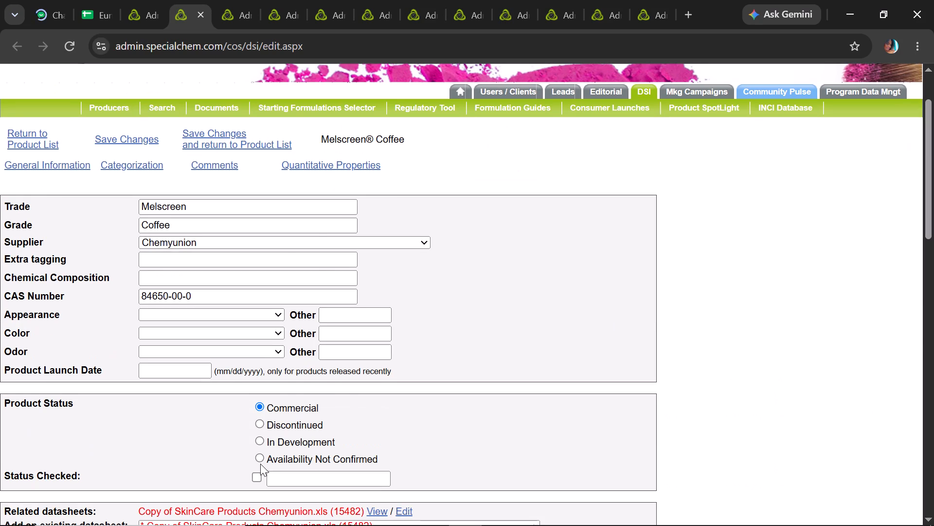
click(259, 460)
click(110, 134)
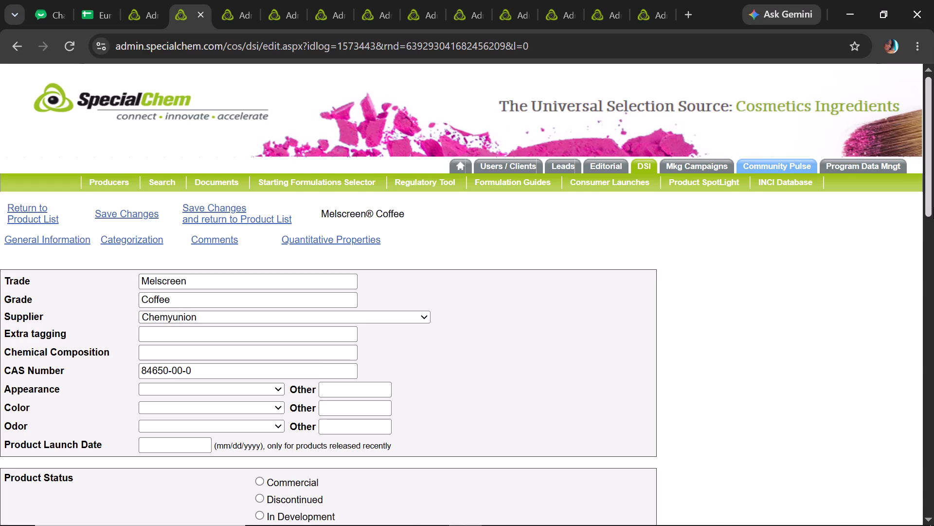
In Melscreen Coffee's displayed comment, replace "Melscreen® Coffee by Chemyunion" with the "{product} by {supplier}" placeholder copied from the Guide sheet.
drag(933, 207, 933, 235)
click(221, 151)
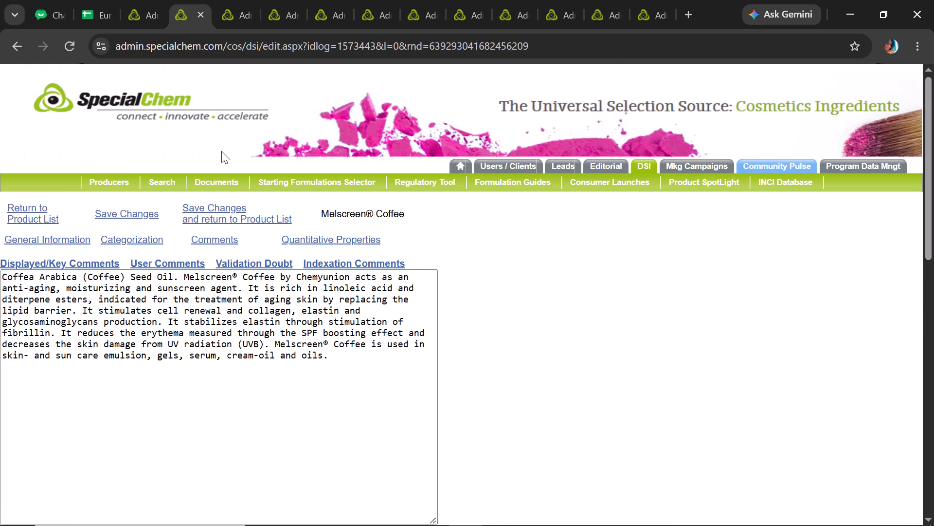
click(95, 10)
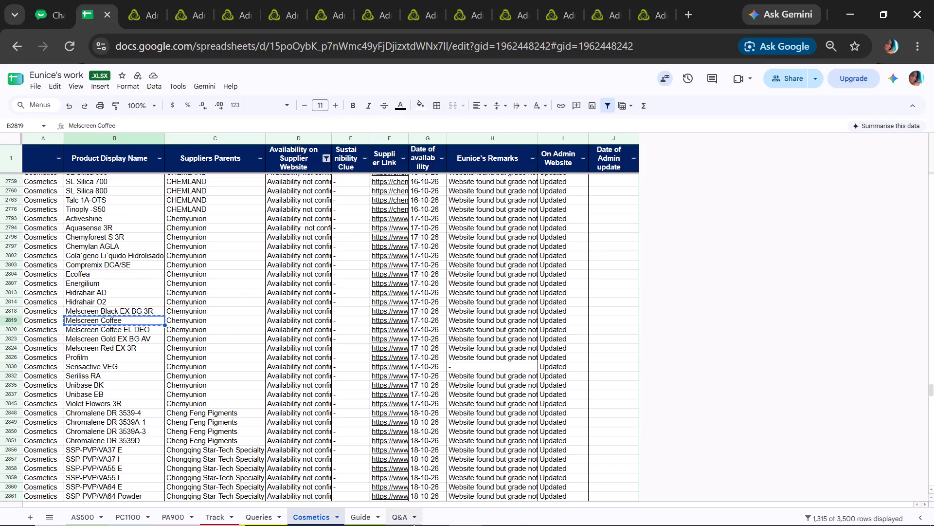
click(367, 510)
key(ctrl+c)
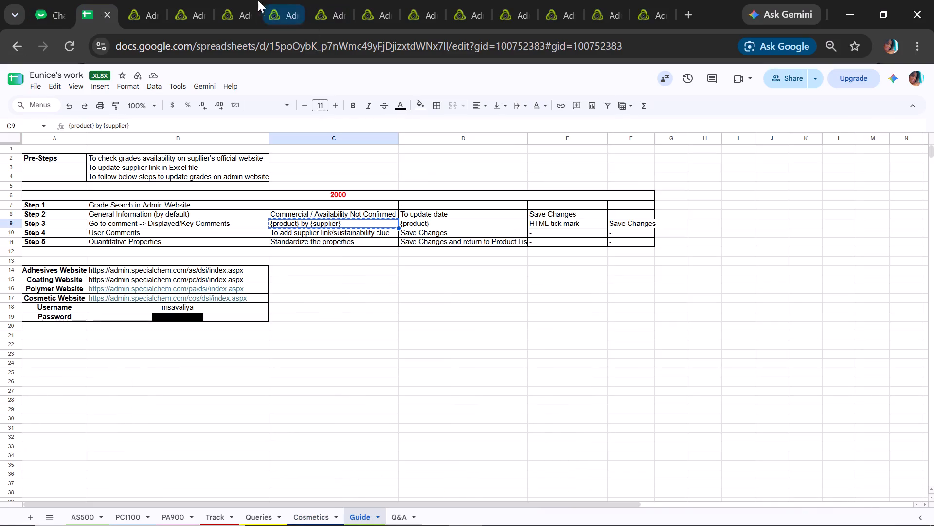
click(182, 0)
click(137, 0)
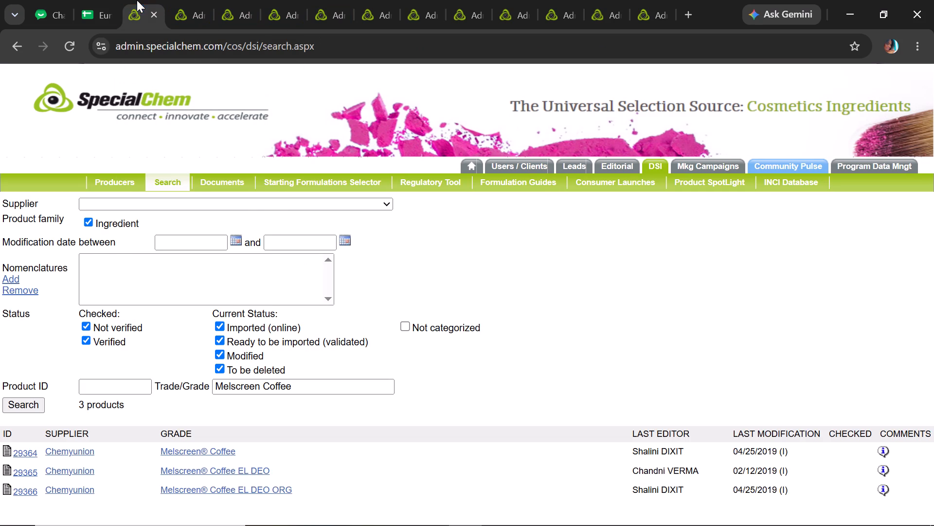
click(179, 5)
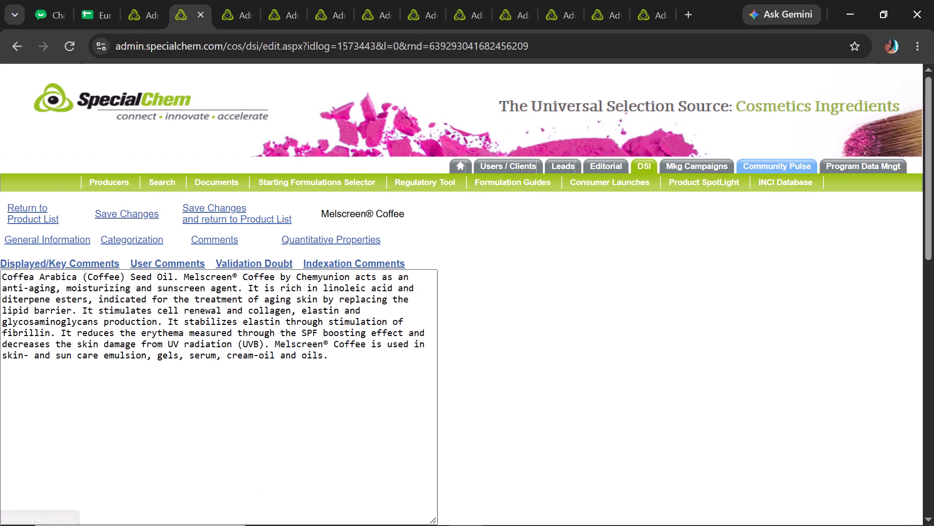
double_click(183, 274)
click(183, 274)
drag(183, 274, 350, 271)
key(ctrl+v)
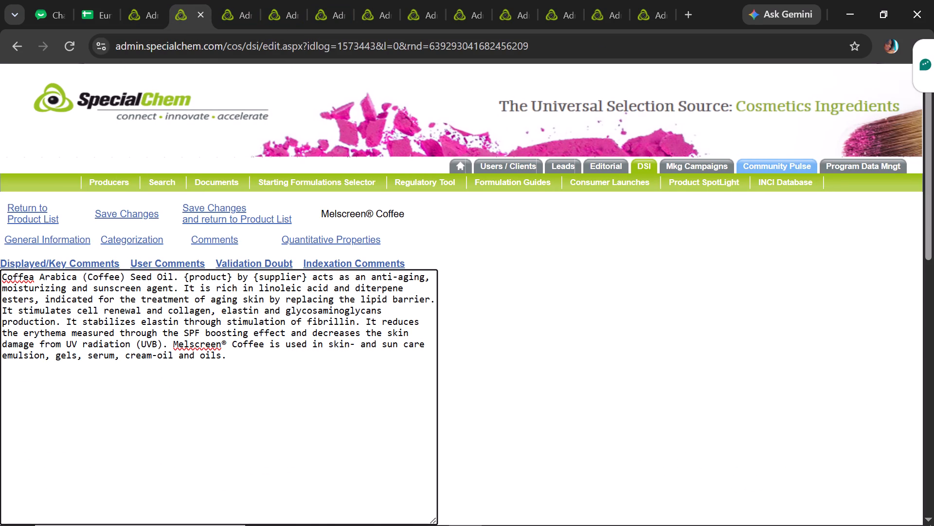
Copy the {product} placeholder and use it to replace "Melscreen® Coffee" before "is used in skin- and sun care".
drag(232, 277, 182, 281)
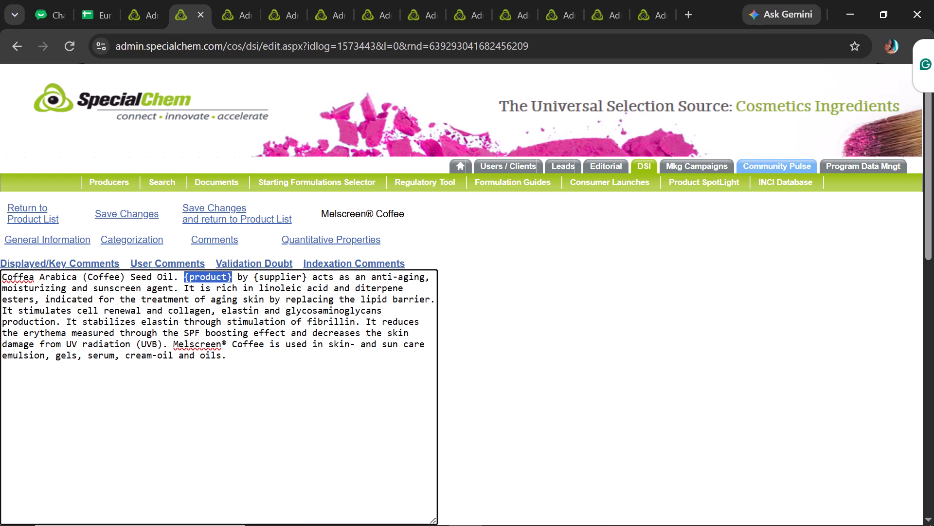
key(ctrl+c)
drag(173, 343, 190, 341)
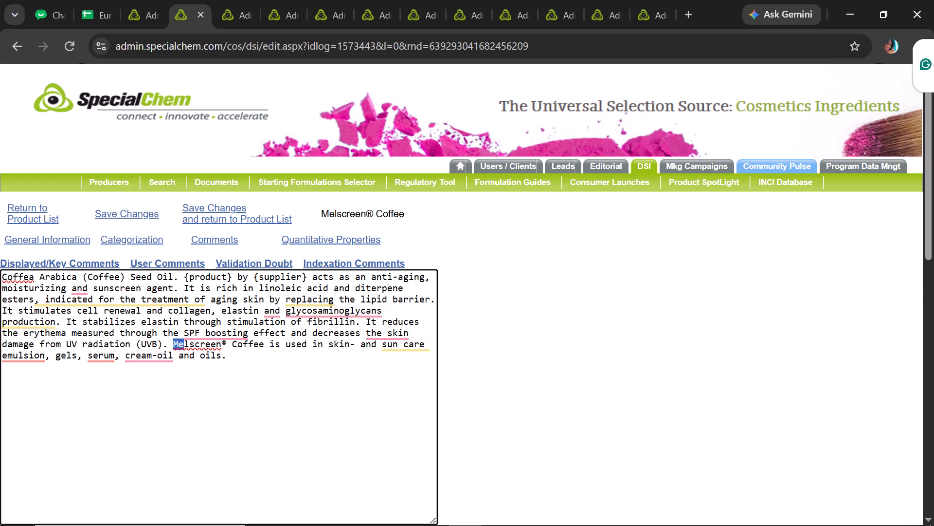
drag(190, 341, 266, 340)
key(ctrl+v)
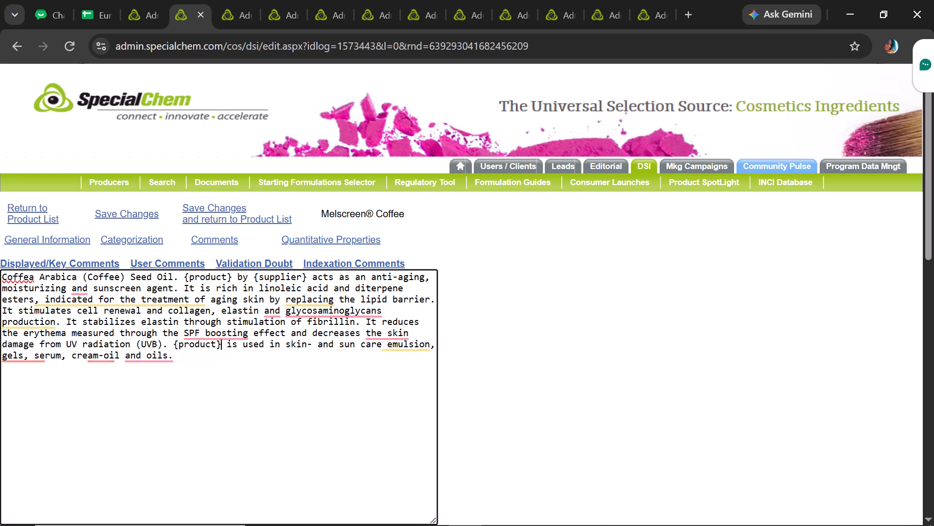
Apply the Grammarly corrections "SPF-boosting", "glycosaminoglycan" and a comma after "elastin" in the comment.
click(234, 364)
text(SPF-boosting)
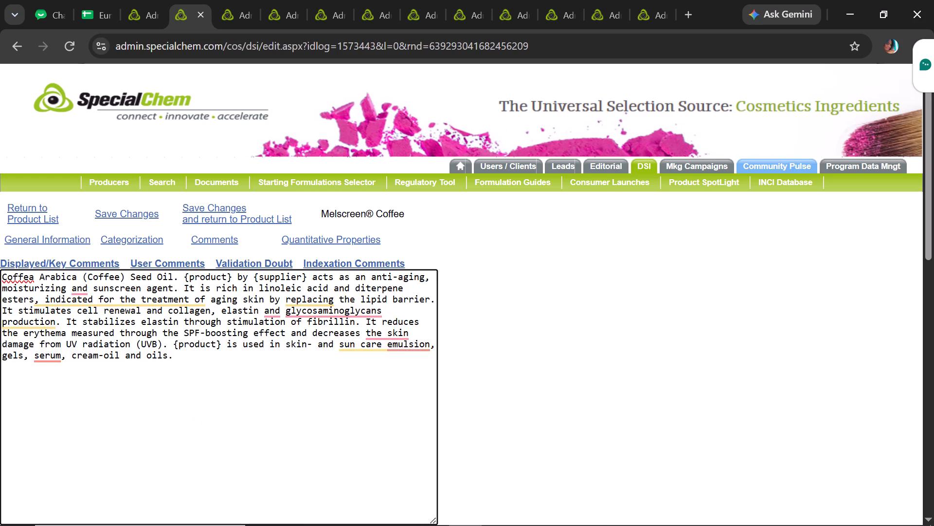
click(353, 338)
text(glycosaminoglycan)
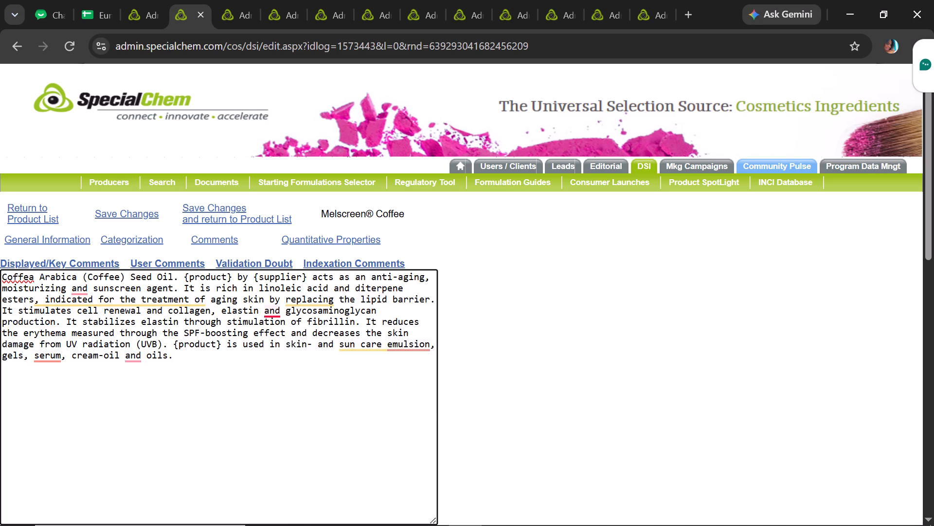
click(274, 326)
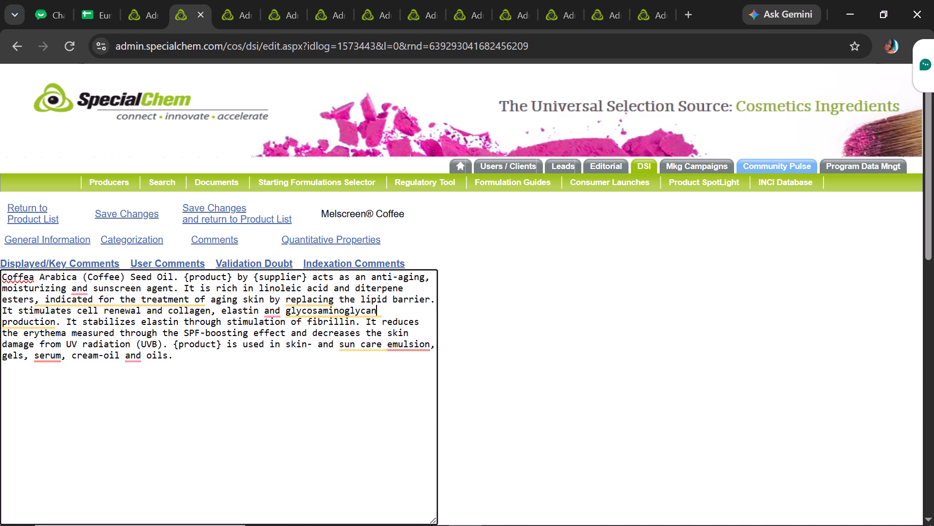
drag(289, 341, 410, 351)
key(comma)
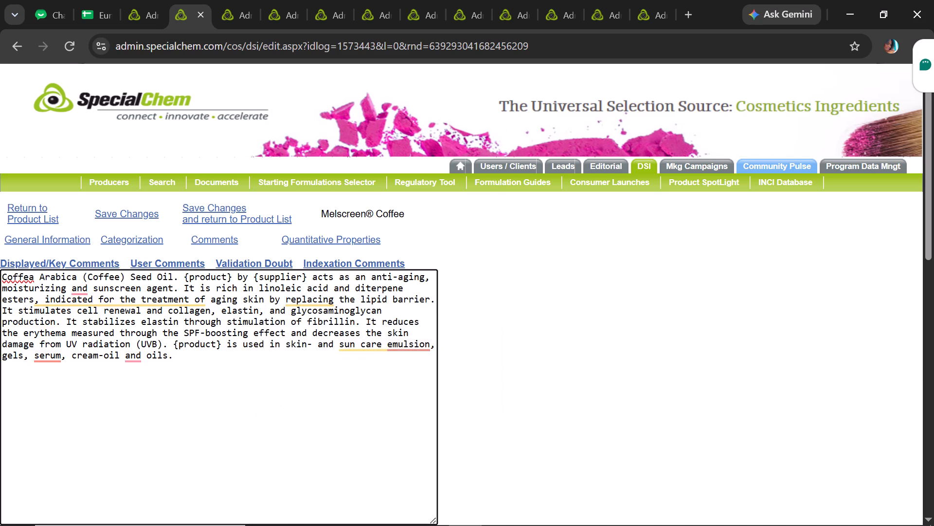
drag(410, 351, 411, 349)
Apply the Grammarly corrections "emulsions", "serums" and commas after "cream-oil" and "moisturizing", and save the changes.
click(415, 364)
text(emulsions)
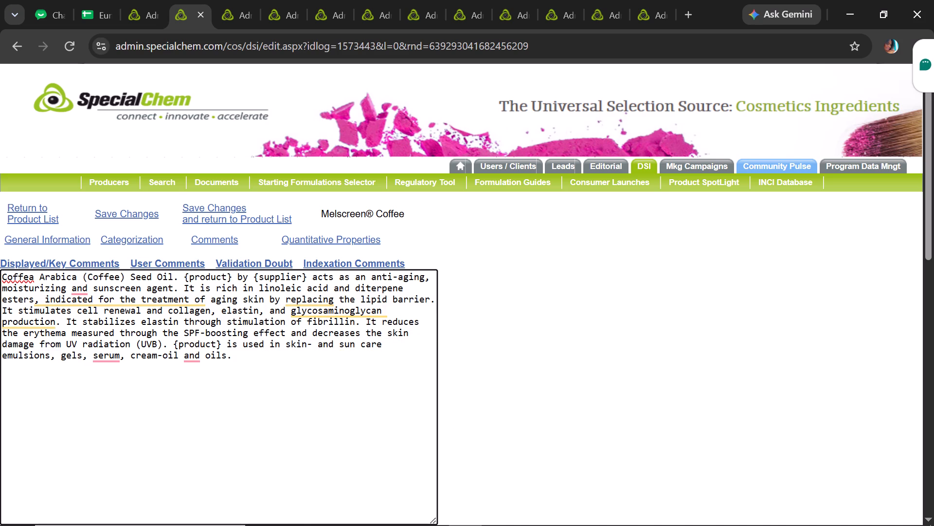
click(116, 377)
text(serums)
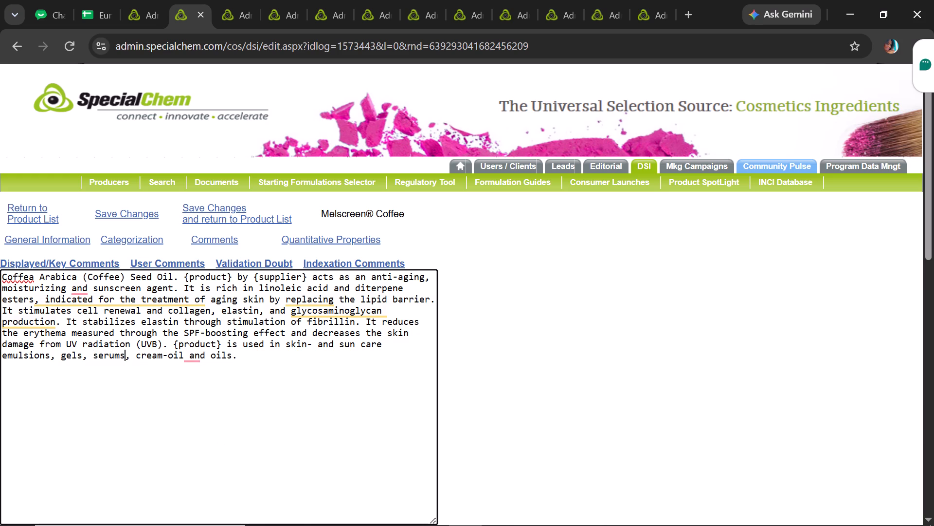
click(204, 372)
key(comma)
click(92, 304)
key(comma)
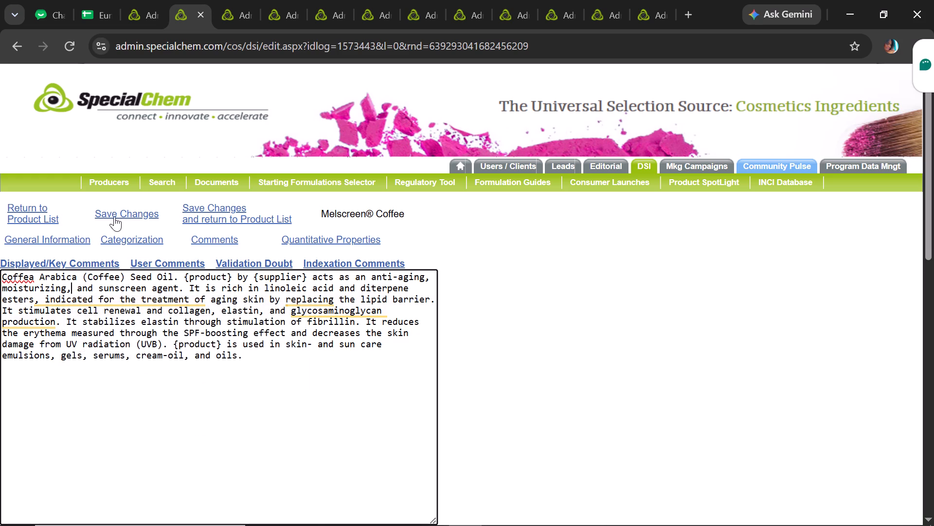
click(119, 207)
click(121, 209)
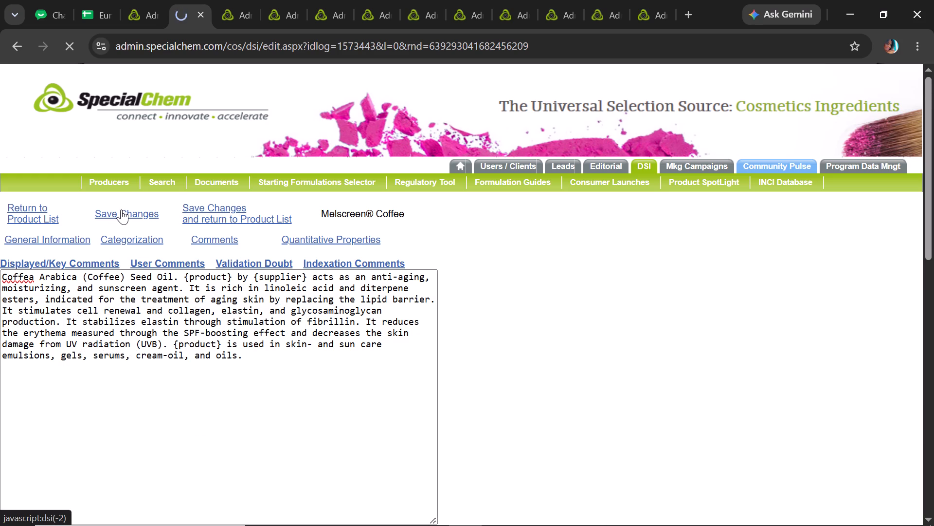
Enable Display as HTML for the Melscreen Coffee comment and save the changes.
drag(933, 145, 931, 192)
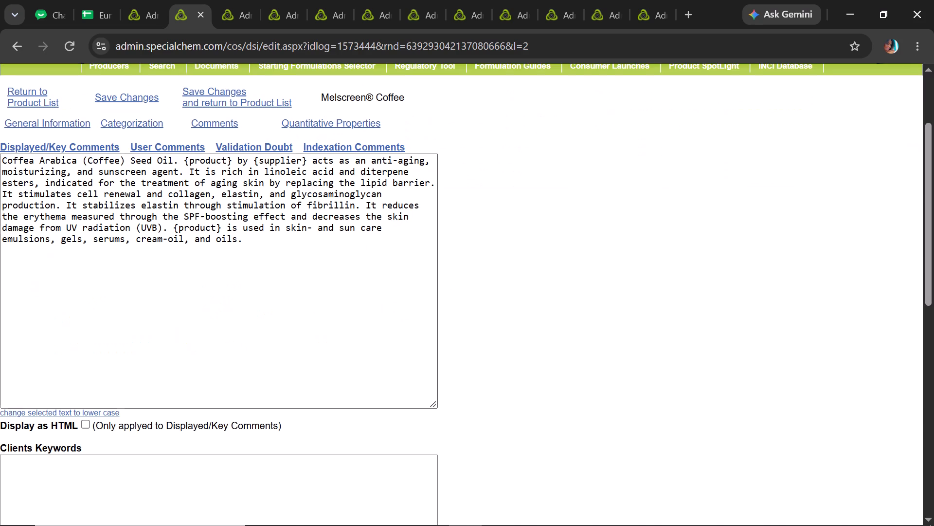
click(86, 423)
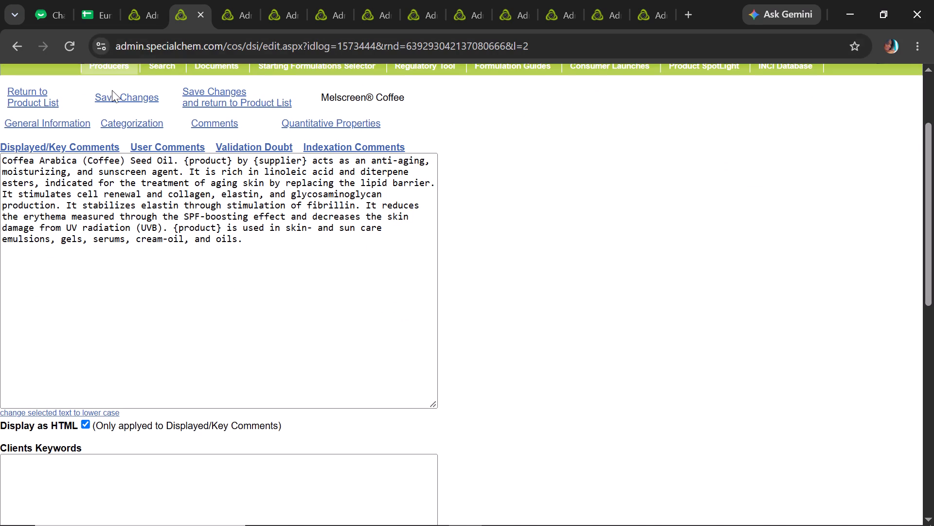
click(113, 93)
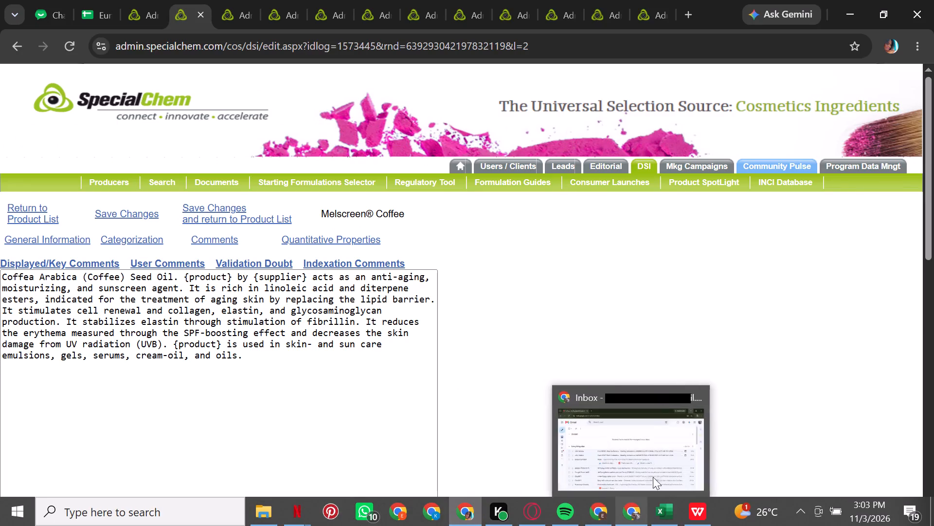
Close the separate browser window that shows the mail inbox.
click(703, 386)
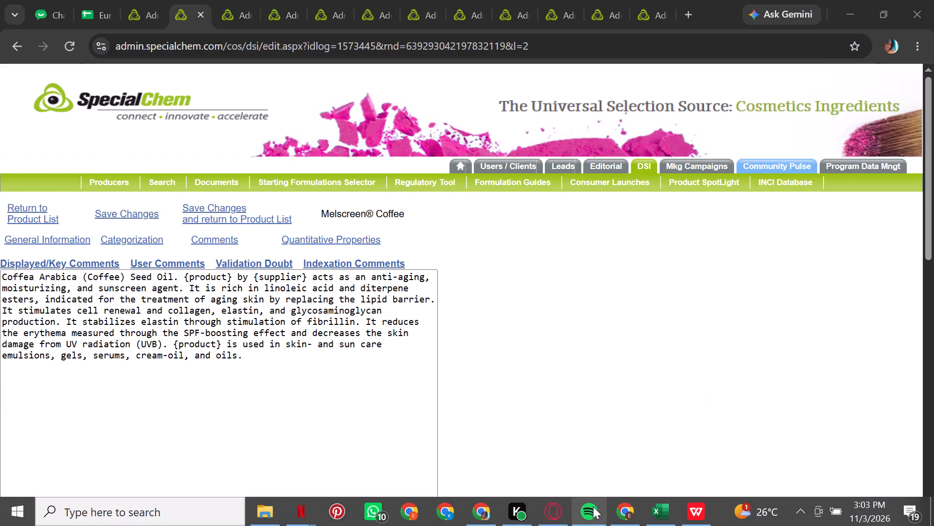
Switch to Spotify and start playback from the DJ in the library.
click(599, 514)
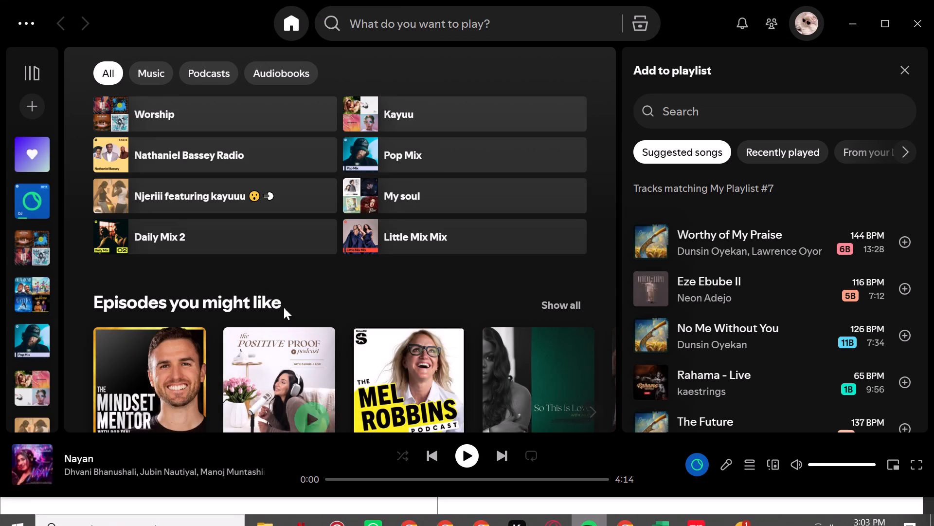
click(41, 211)
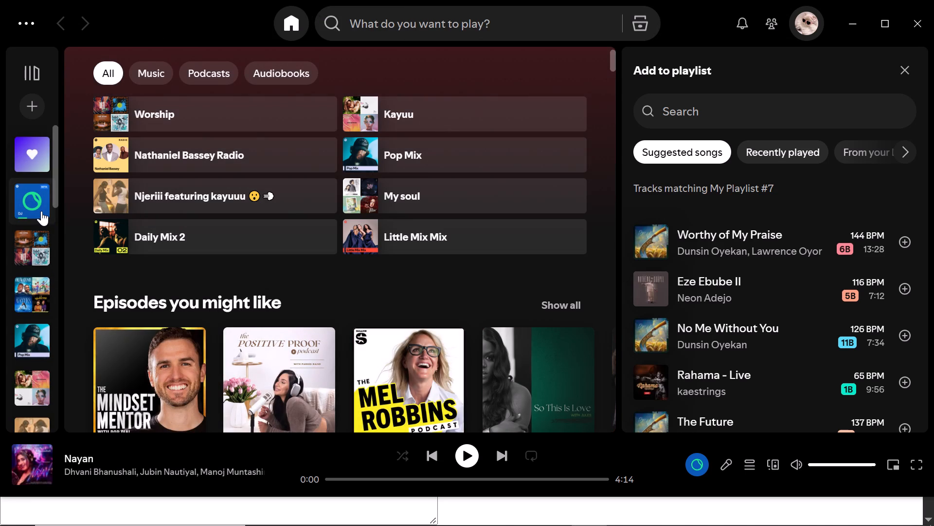
click(39, 209)
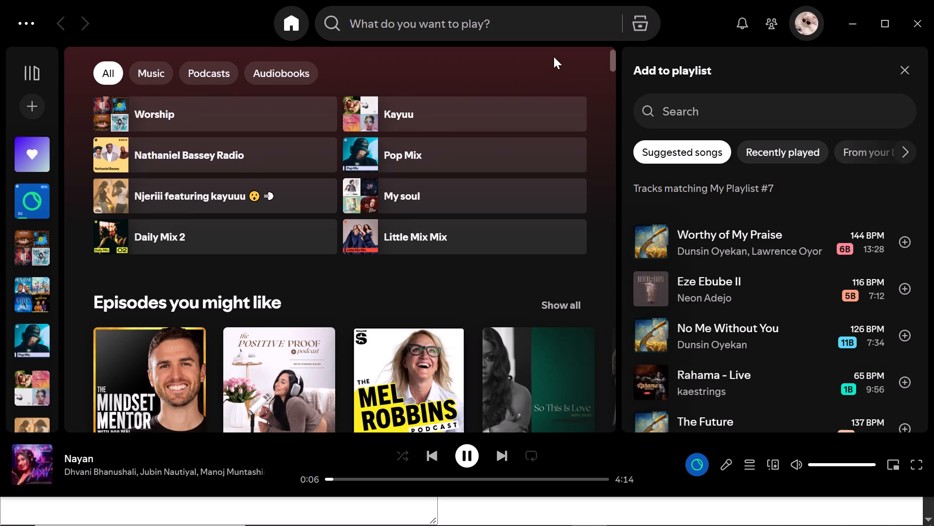
click(18, 201)
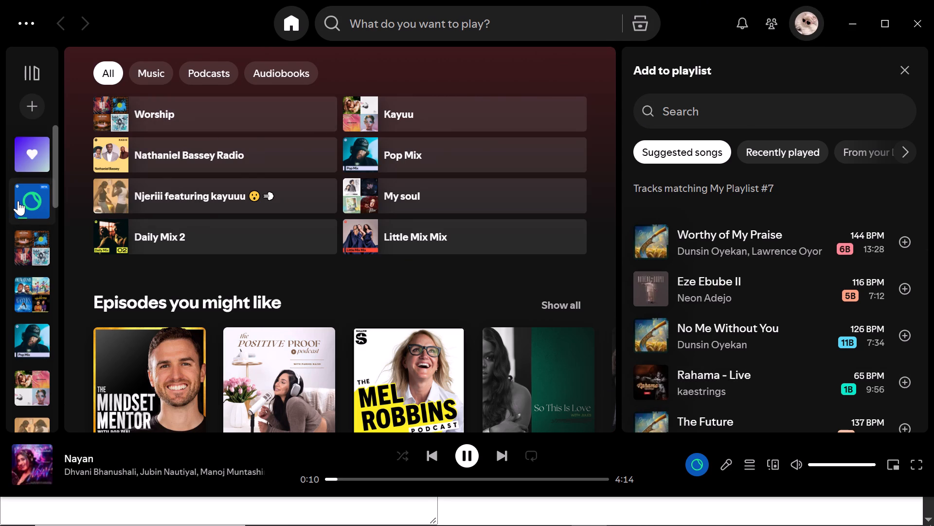
click(36, 196)
click(64, 21)
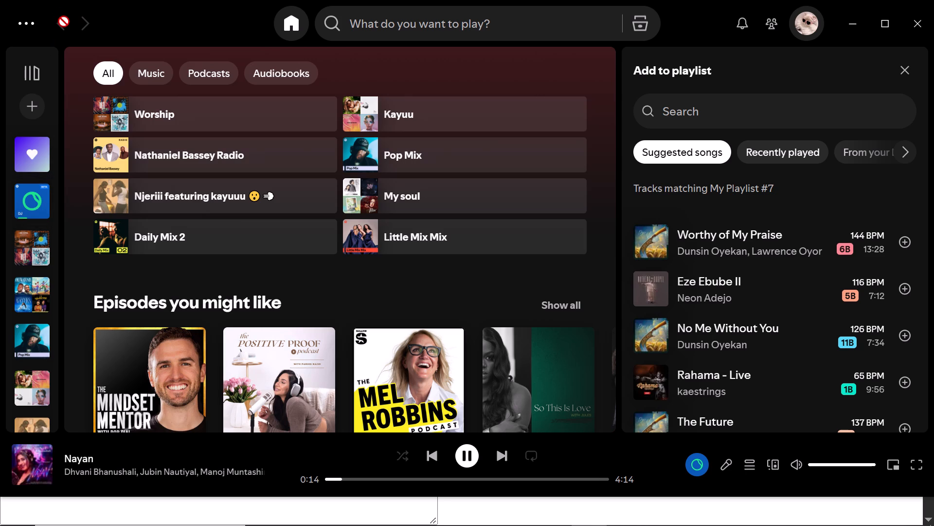
Expand Your Library in Spotify, and minimize Spotify to return to the Melscreen Coffee record in Chrome.
click(31, 83)
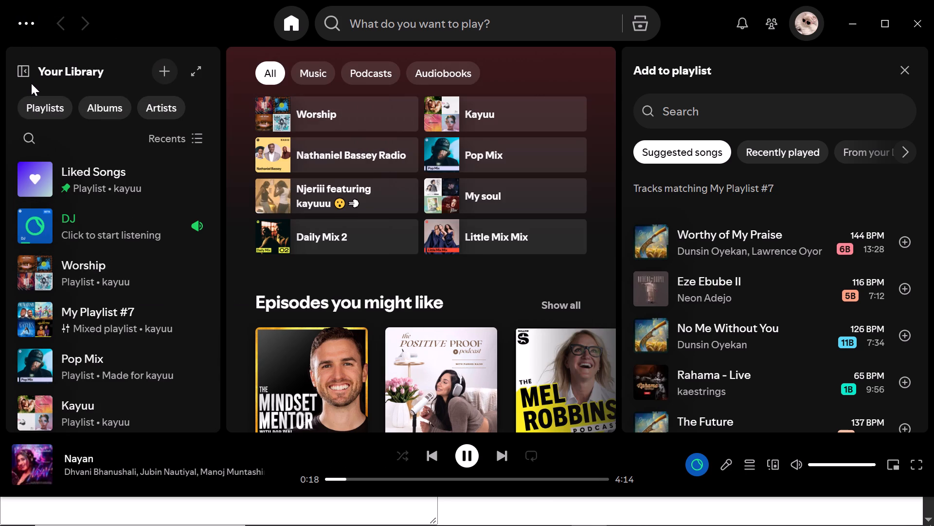
click(31, 83)
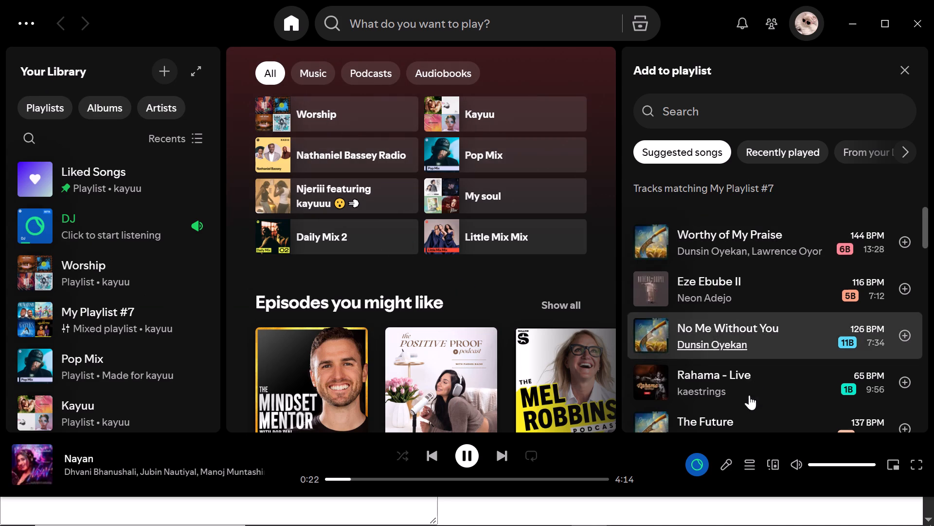
click(705, 464)
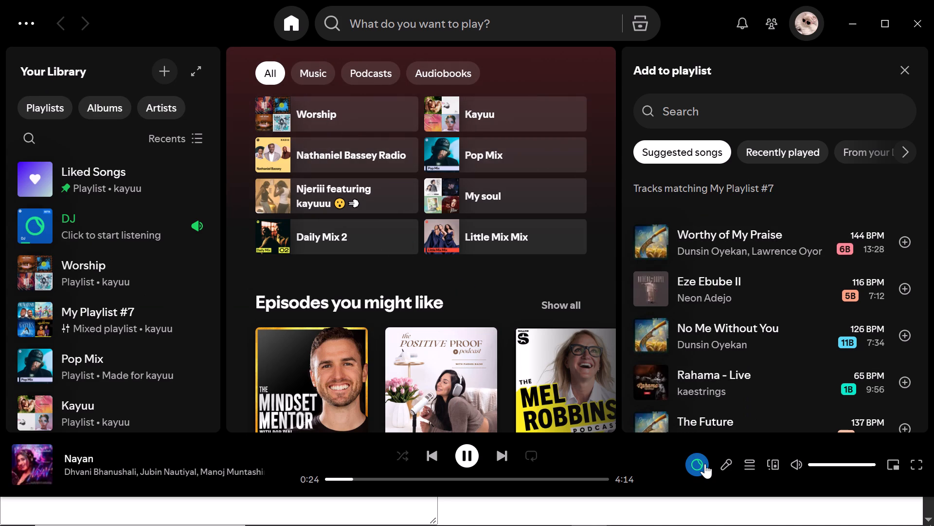
click(849, 36)
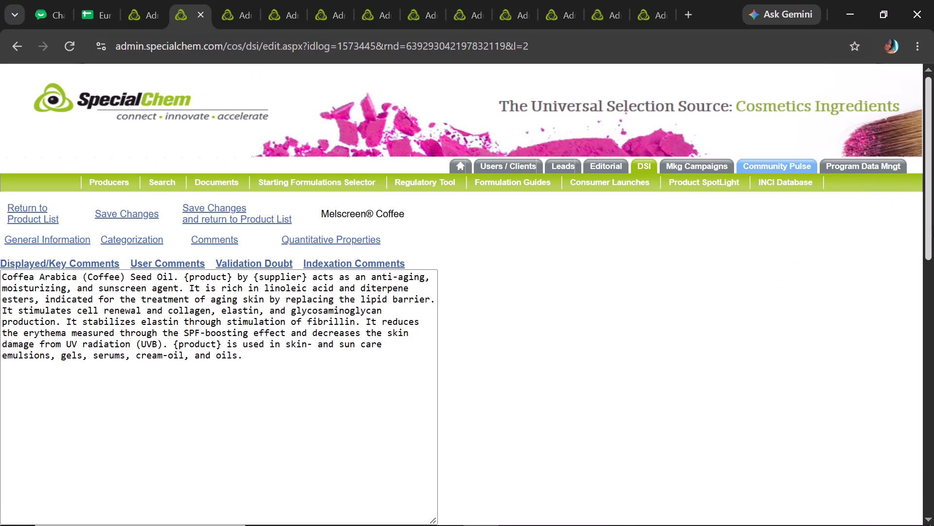
Save the changes to the Melscreen Coffee comment.
drag(933, 241, 933, 165)
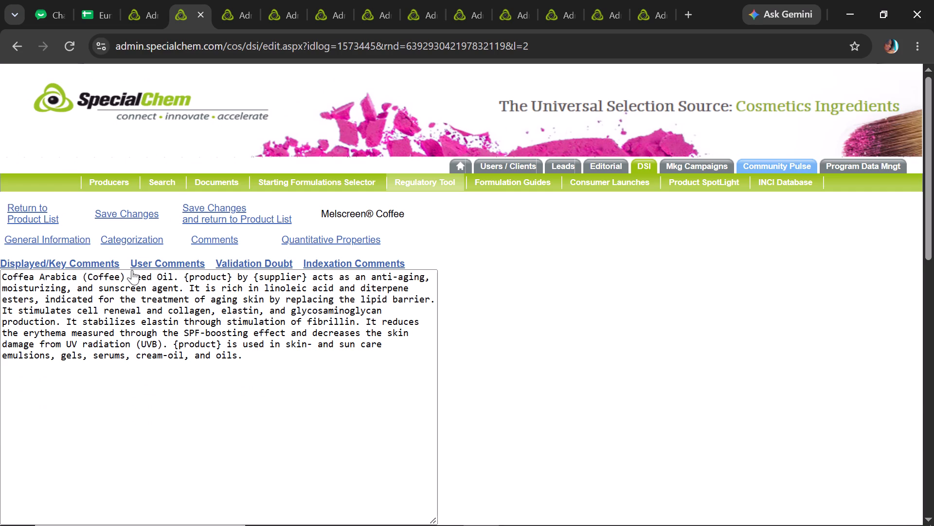
click(118, 212)
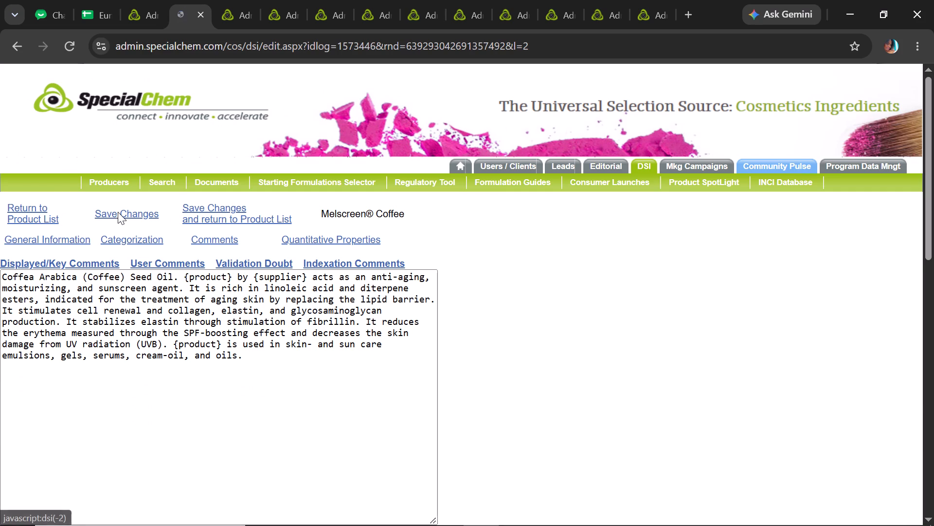
Open the quantitative properties of Melscreen Coffee, and save the record while returning to the product list.
click(336, 235)
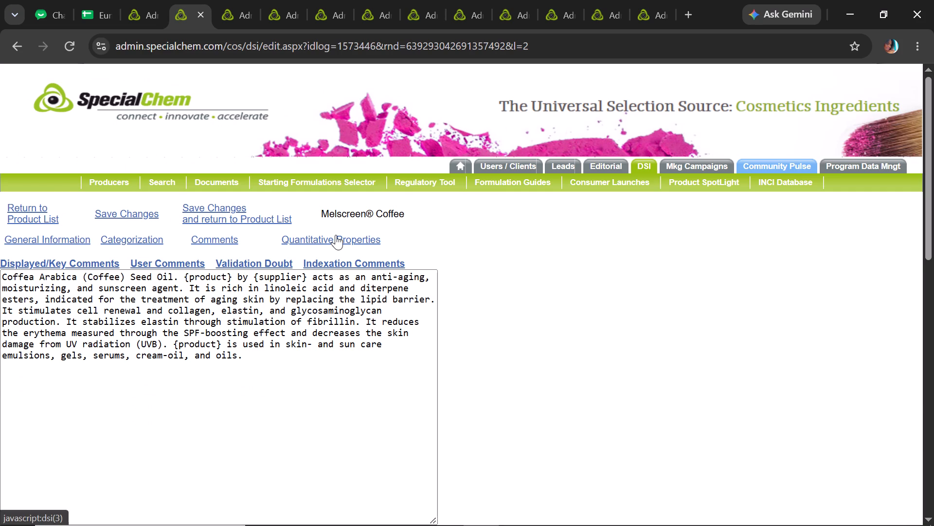
click(220, 207)
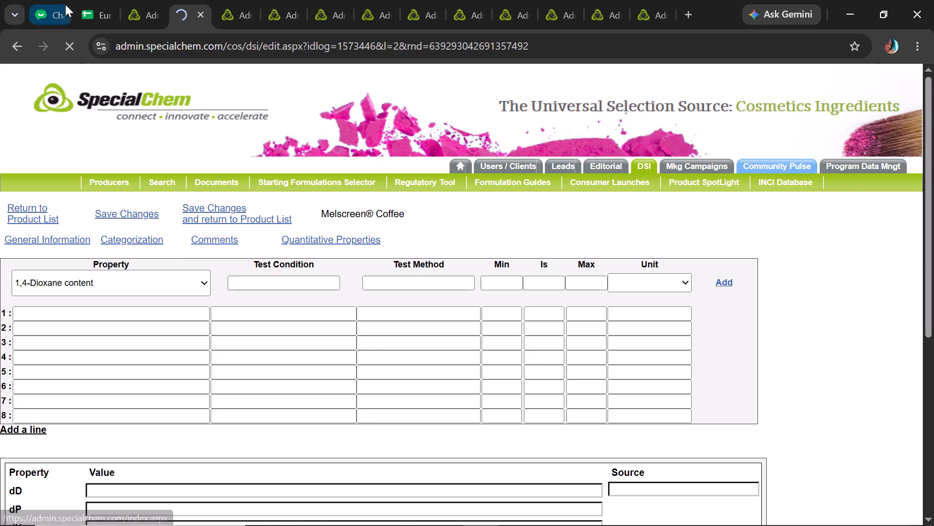
click(85, 12)
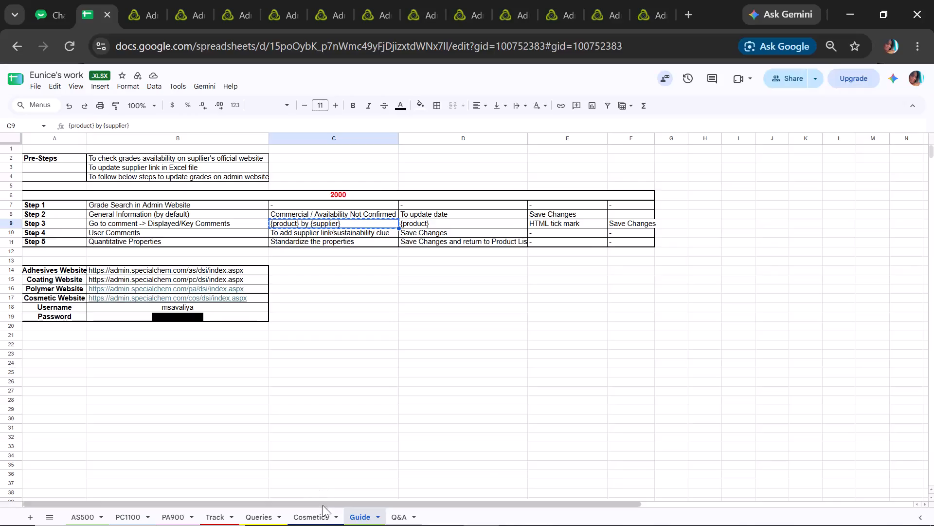
click(323, 508)
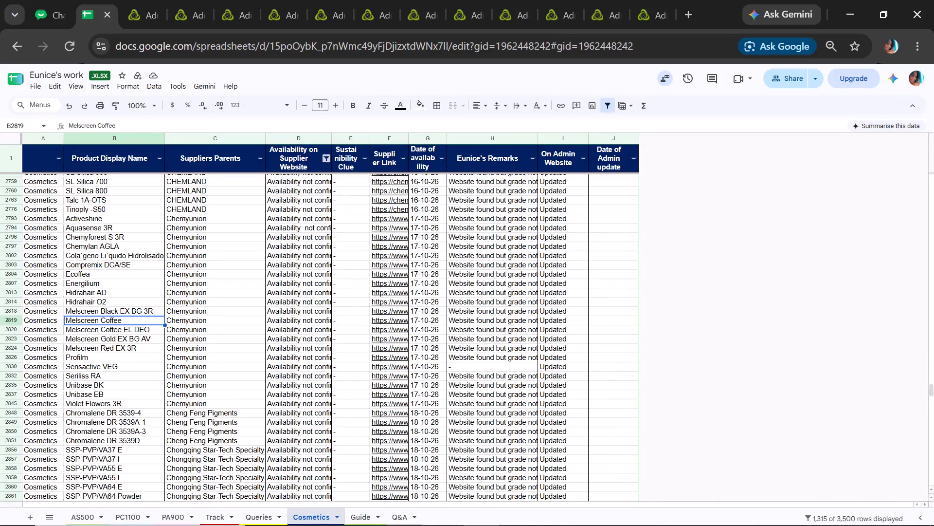
click(110, 327)
key(ctrl+c)
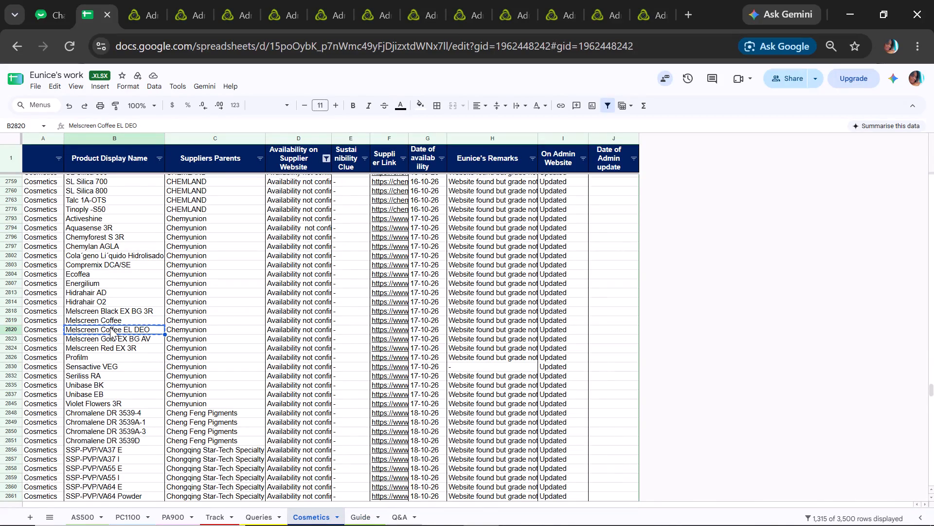
click(151, 5)
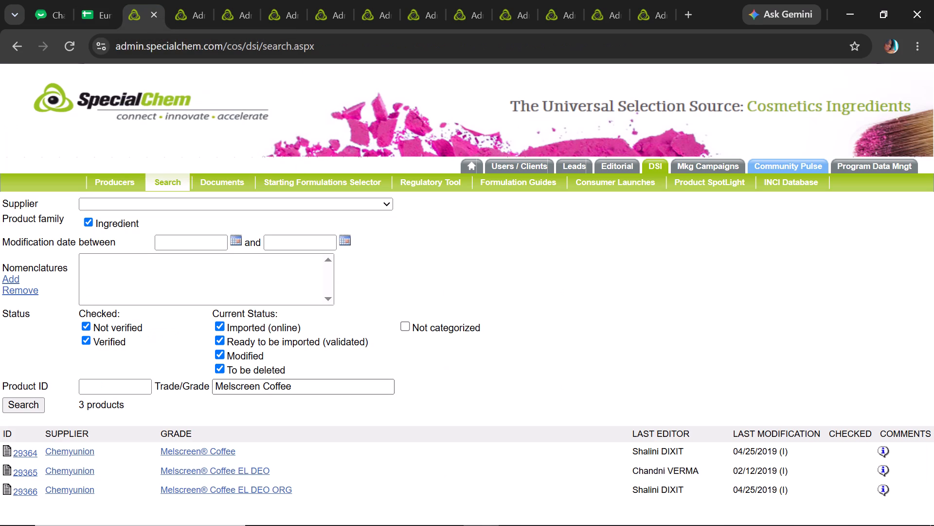
drag(308, 383, 140, 385)
key(ctrl+v)
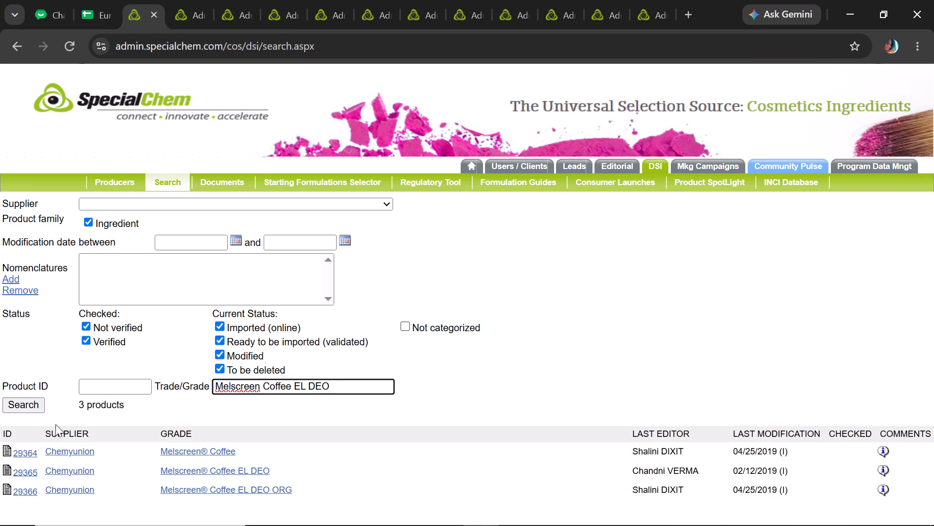